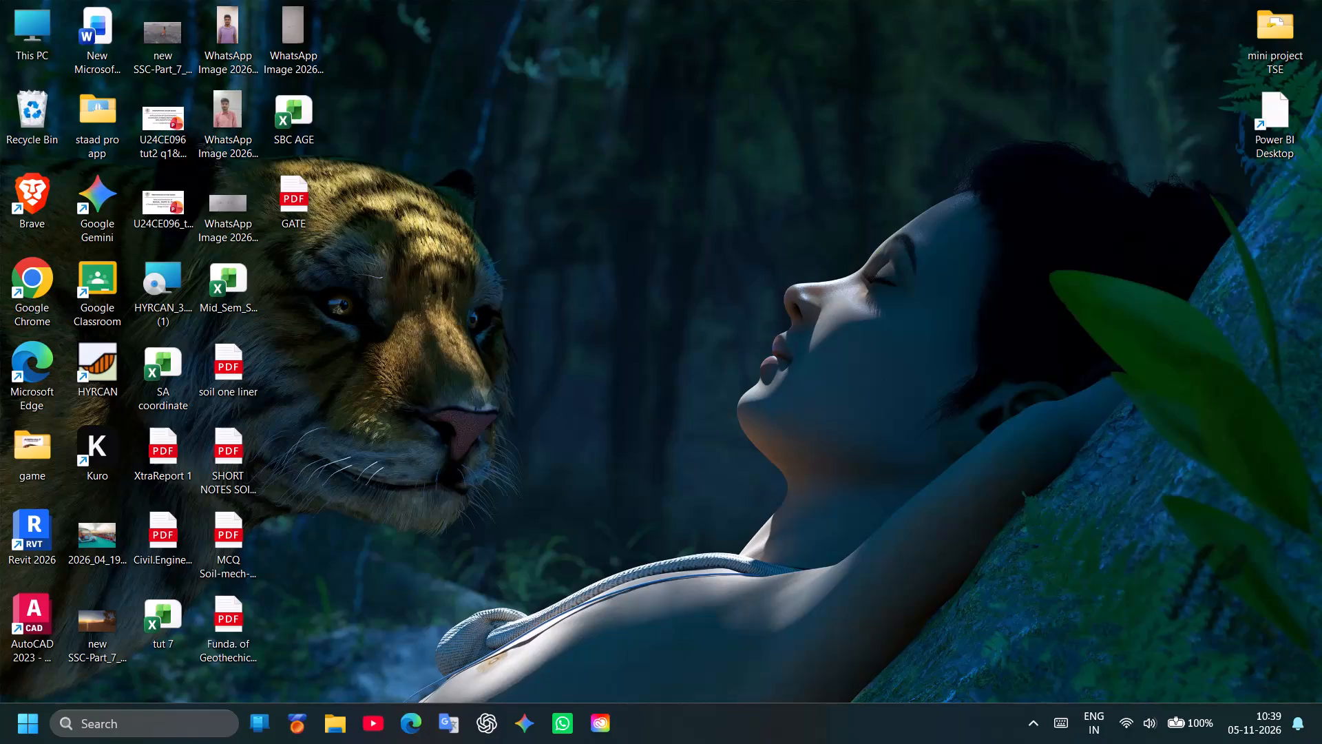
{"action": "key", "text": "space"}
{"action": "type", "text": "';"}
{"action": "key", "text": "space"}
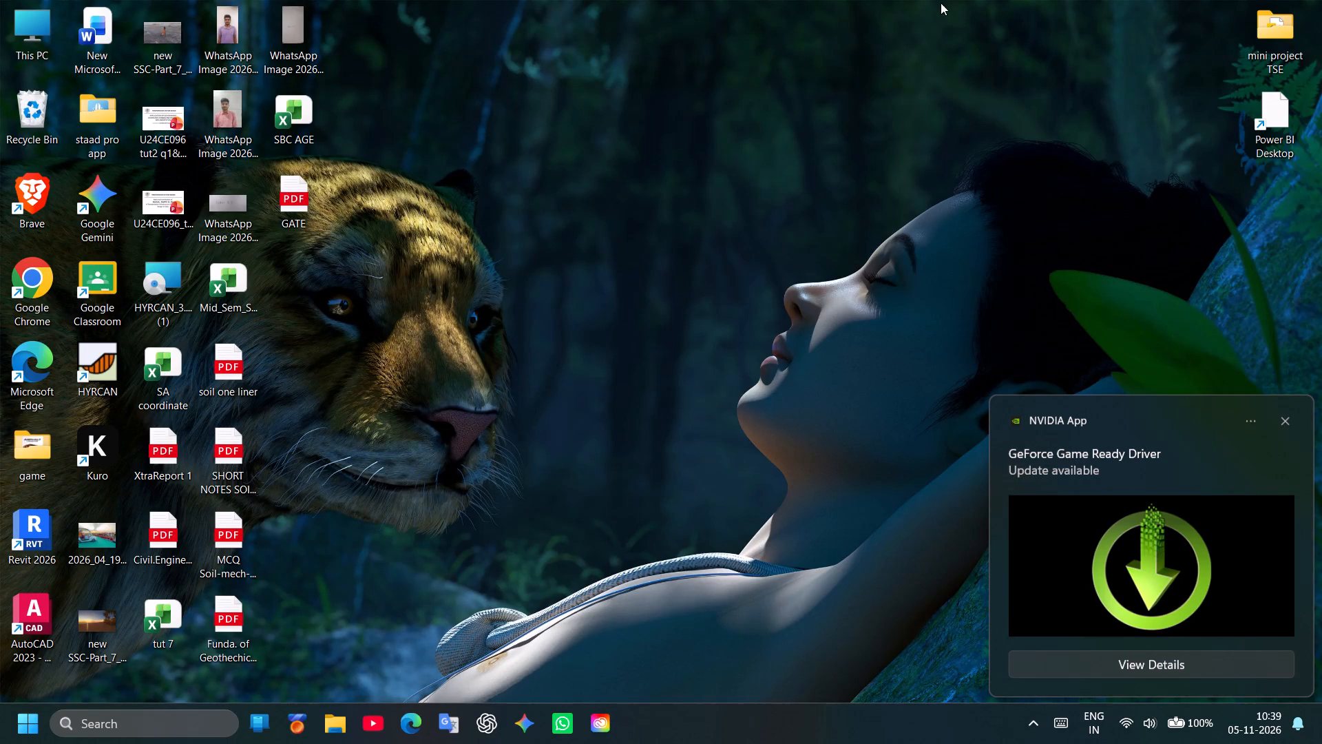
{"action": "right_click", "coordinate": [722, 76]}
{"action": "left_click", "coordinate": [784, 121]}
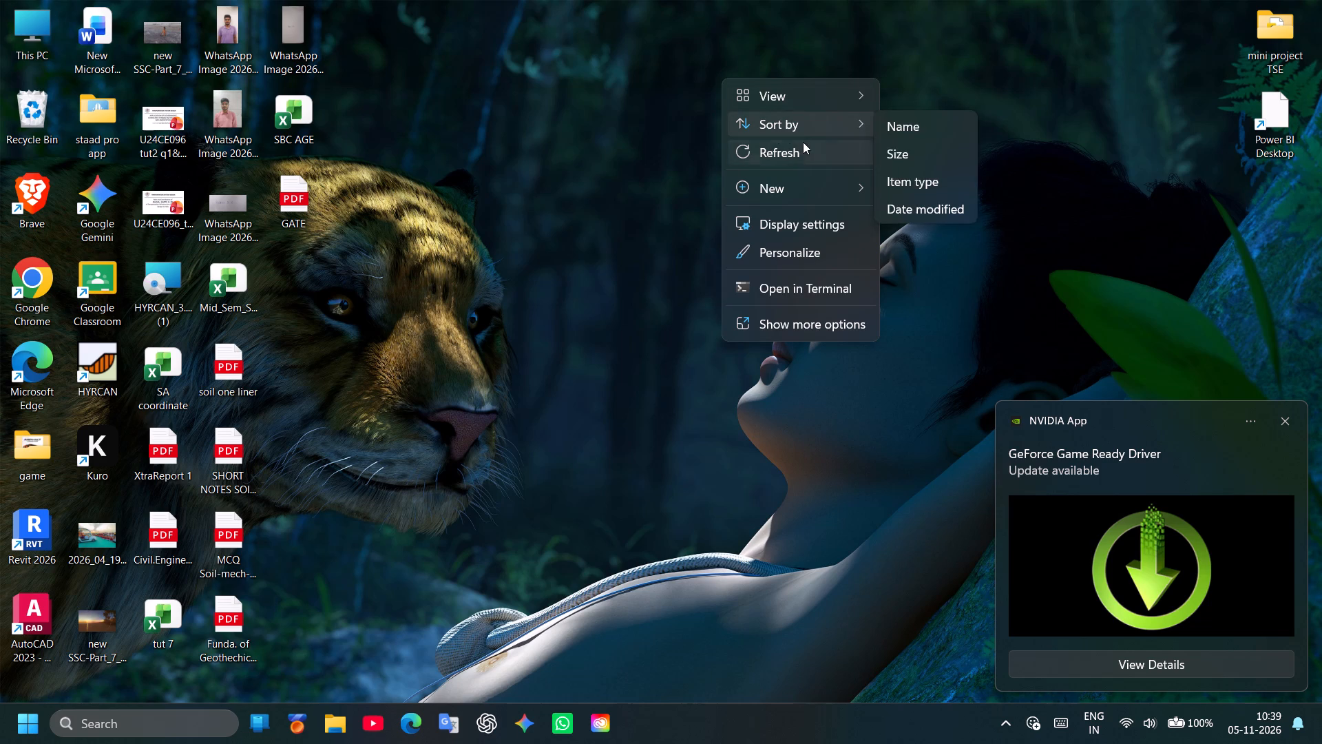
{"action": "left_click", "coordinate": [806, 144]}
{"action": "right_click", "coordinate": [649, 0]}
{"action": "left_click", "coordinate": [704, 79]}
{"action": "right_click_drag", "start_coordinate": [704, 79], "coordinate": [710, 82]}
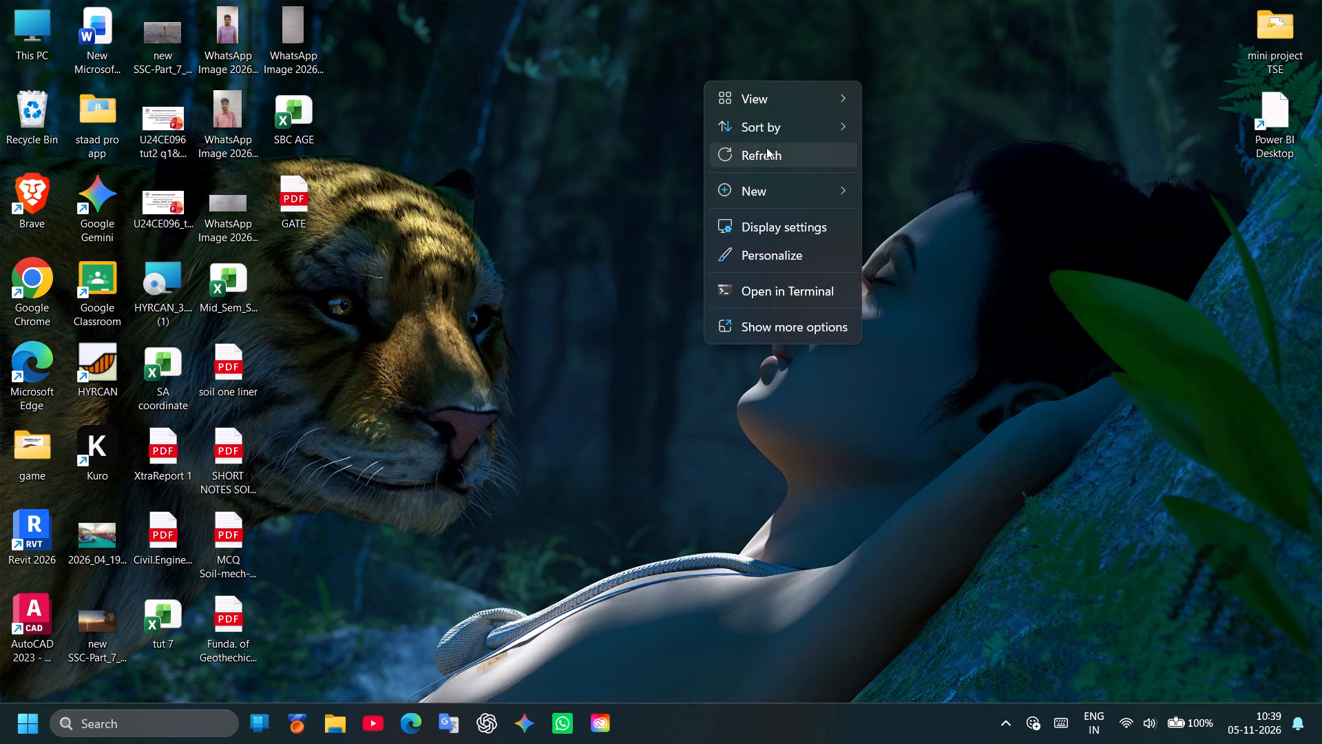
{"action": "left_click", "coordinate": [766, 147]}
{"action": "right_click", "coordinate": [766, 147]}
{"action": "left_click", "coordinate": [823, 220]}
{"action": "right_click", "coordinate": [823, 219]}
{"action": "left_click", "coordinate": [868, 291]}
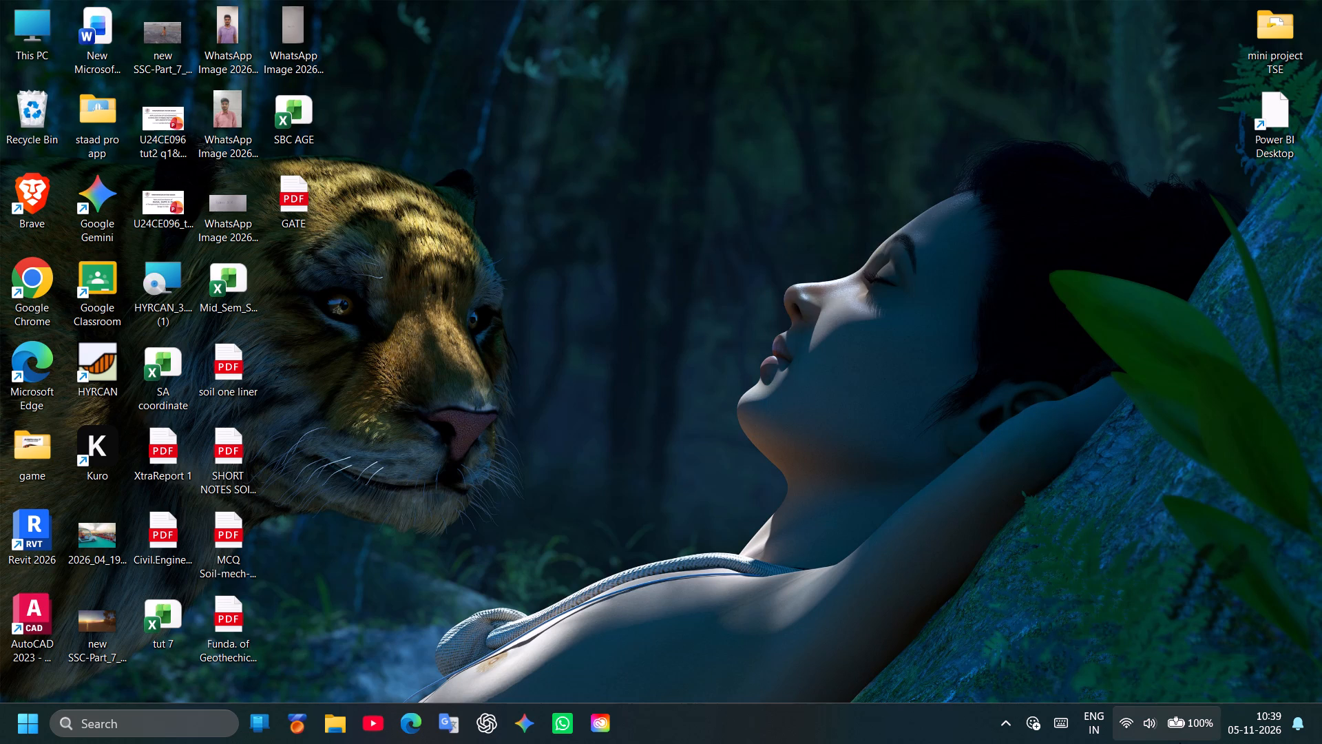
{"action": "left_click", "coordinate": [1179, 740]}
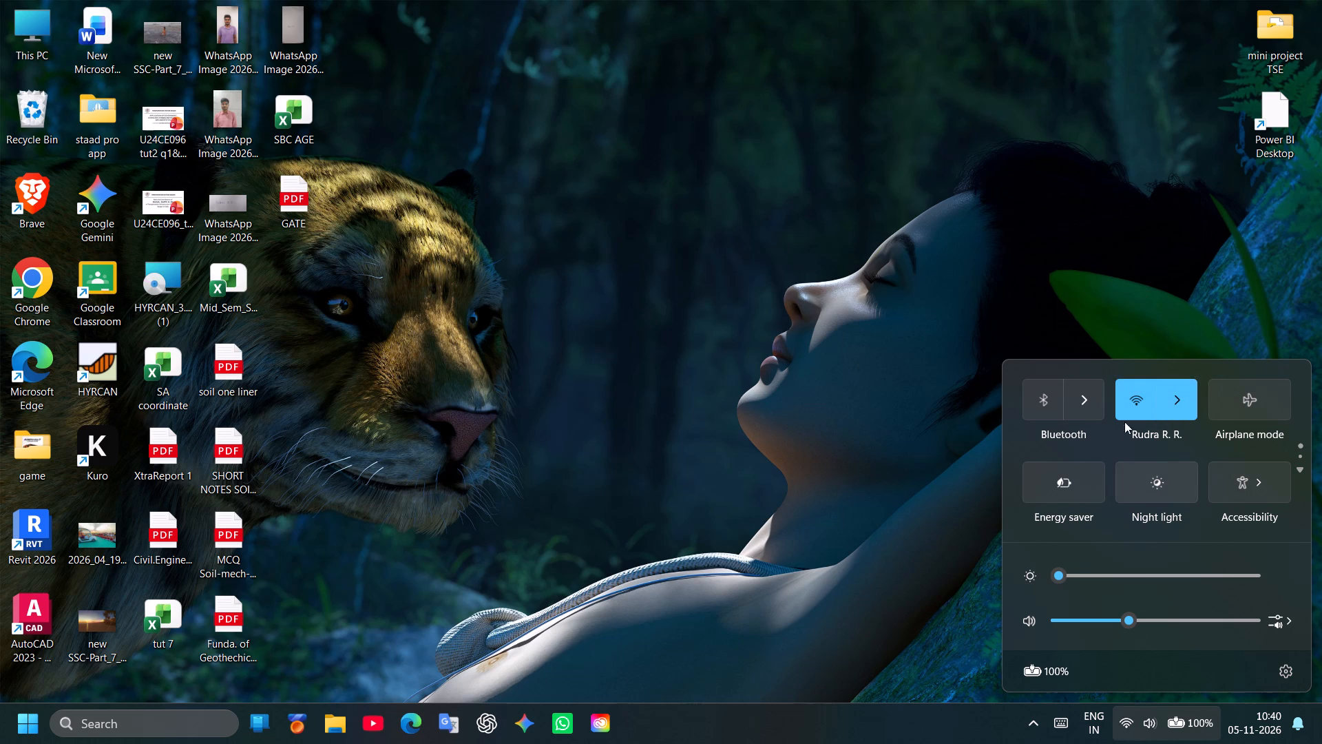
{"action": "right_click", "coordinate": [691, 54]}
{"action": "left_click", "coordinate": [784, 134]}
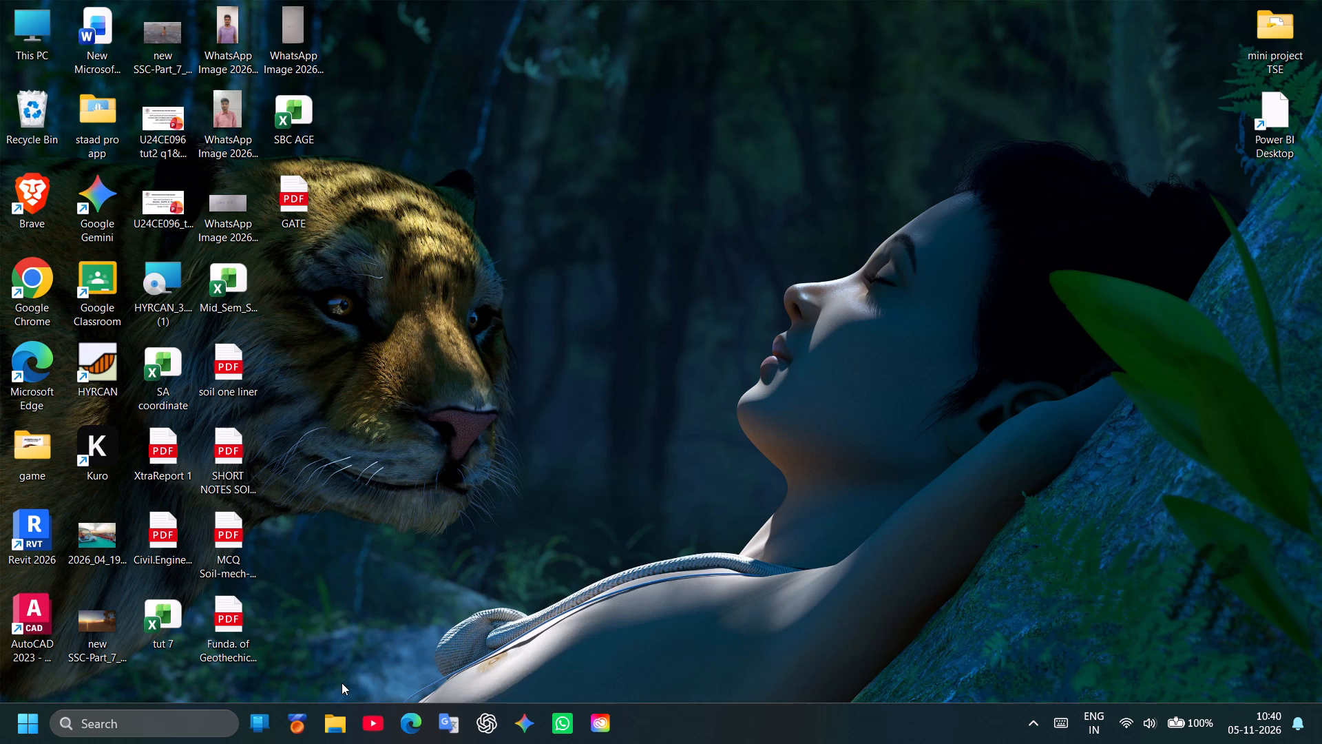
Open the recent Word document named Report.
{"action": "left_click", "coordinate": [0, 740]}
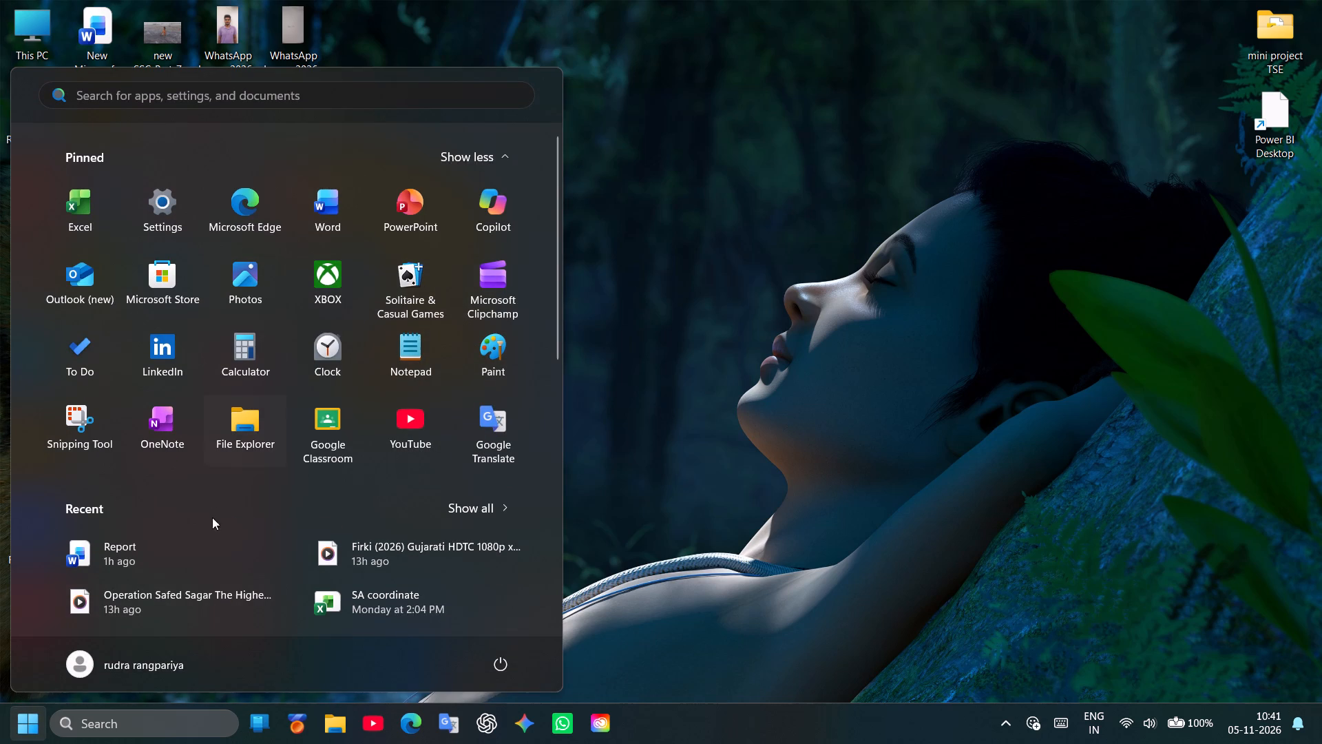
{"action": "left_click", "coordinate": [160, 547]}
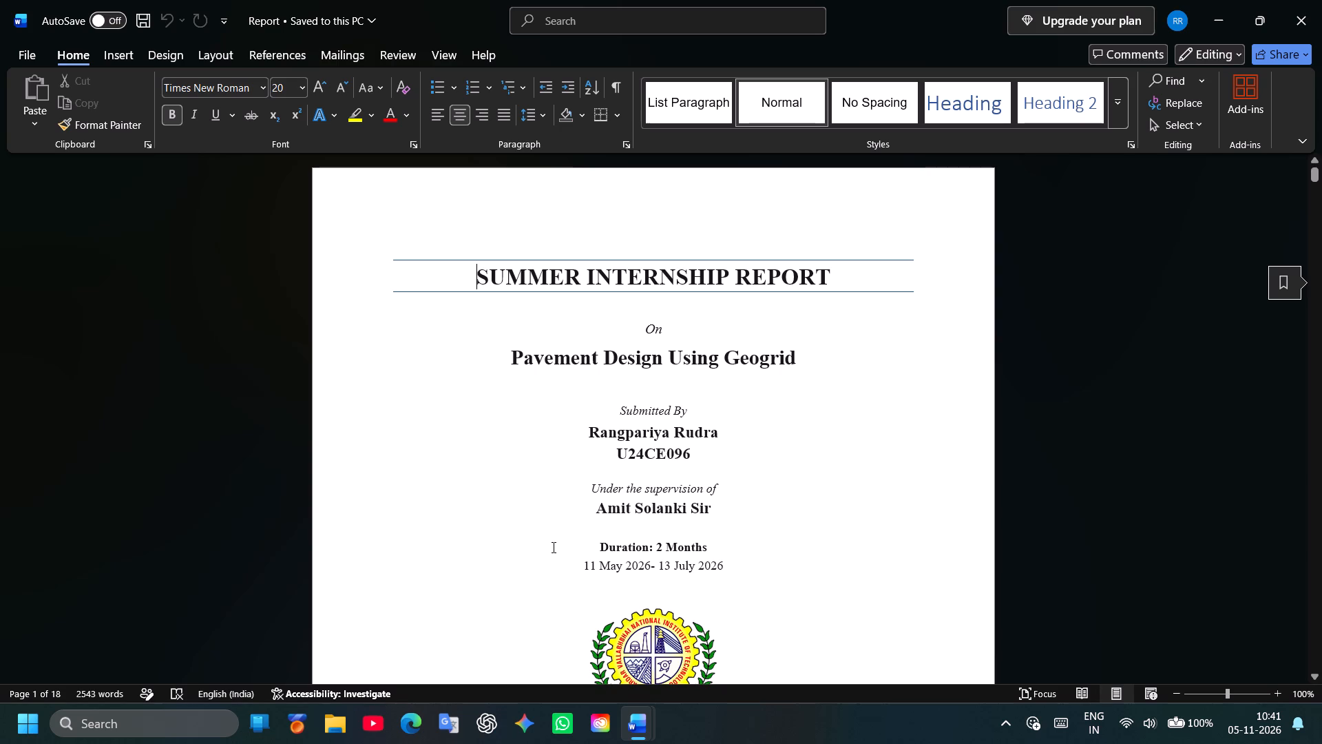
Read through the internship report from the cover page and table of contents to section 5.2 on real project and field work.
{"action": "scroll", "coordinate": [542, 521], "scroll_direction": "down", "scroll_amount": 1}
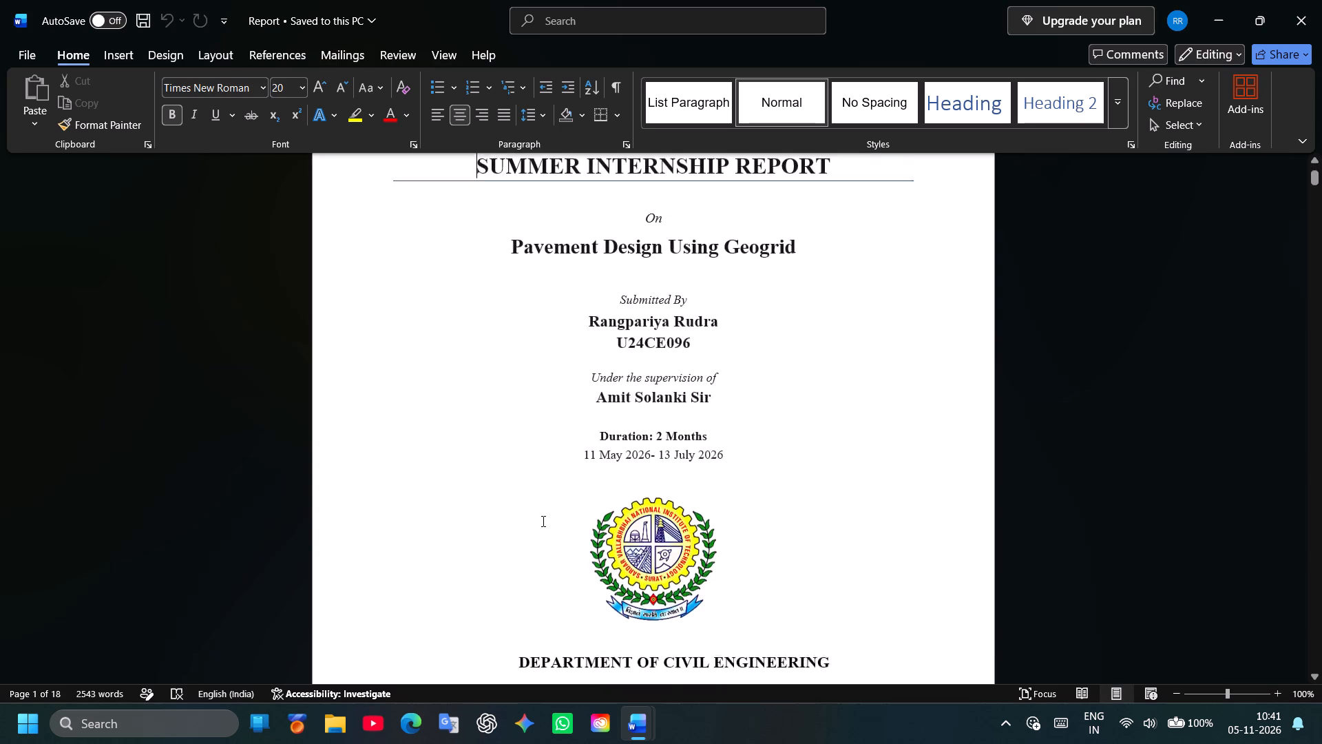
{"action": "scroll", "coordinate": [542, 521], "scroll_direction": "down", "scroll_amount": 1}
{"action": "scroll", "coordinate": [542, 521], "scroll_direction": "up", "scroll_amount": 5}
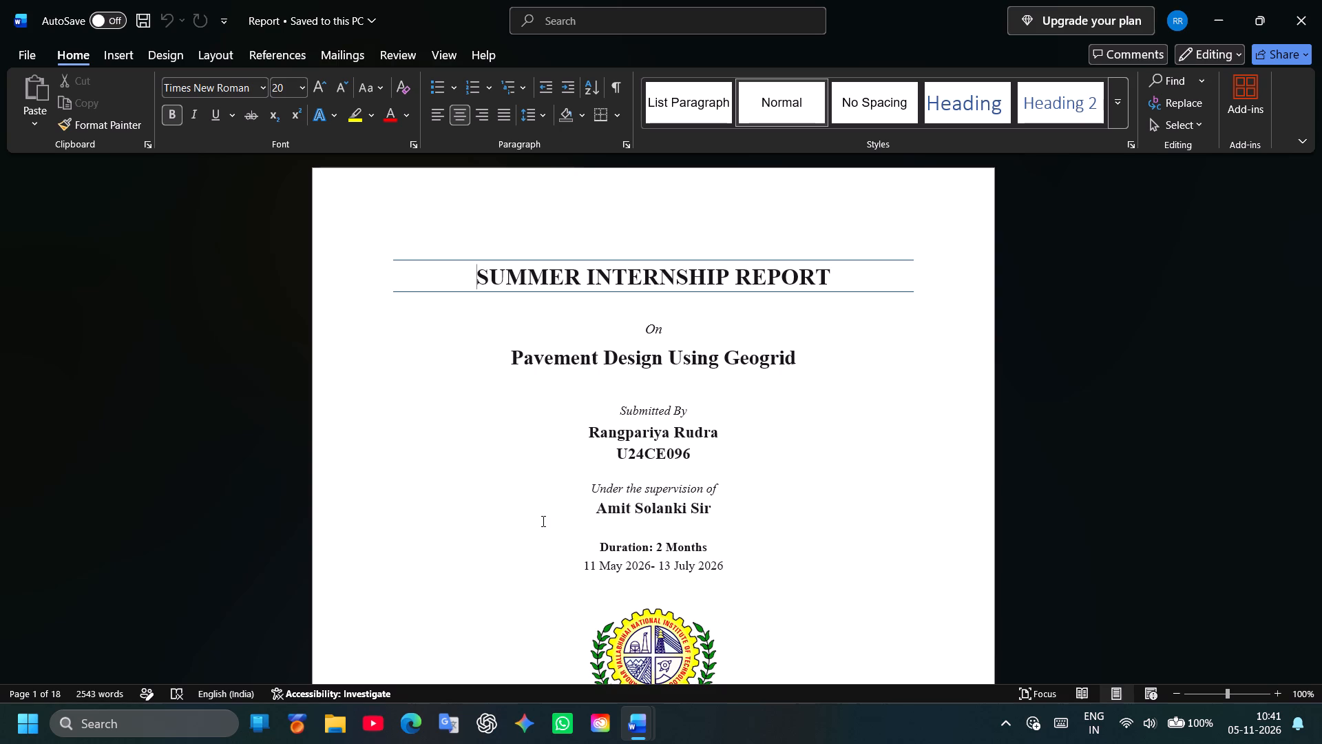
{"action": "scroll", "coordinate": [692, 506], "scroll_direction": "down", "scroll_amount": 2}
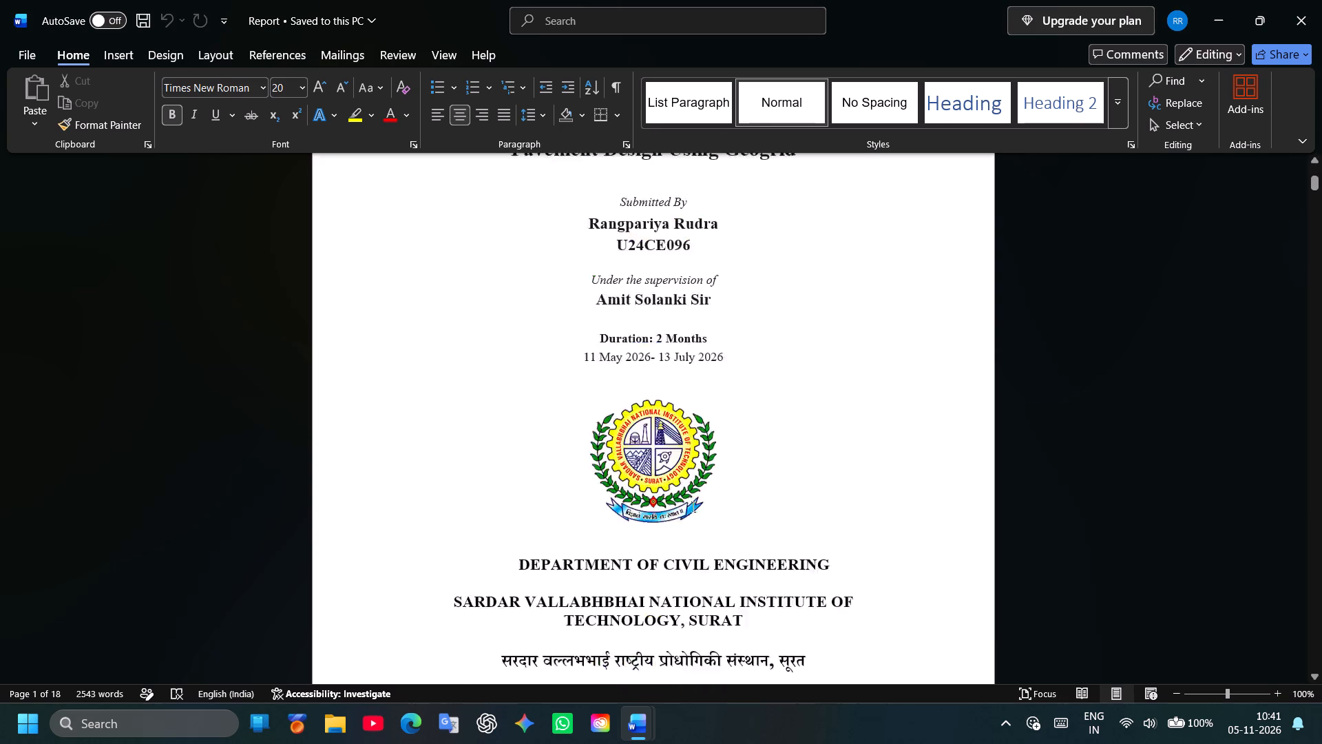
{"action": "scroll", "coordinate": [692, 506], "scroll_direction": "down", "scroll_amount": 20}
{"action": "scroll", "coordinate": [692, 506], "scroll_direction": "down", "scroll_amount": 9}
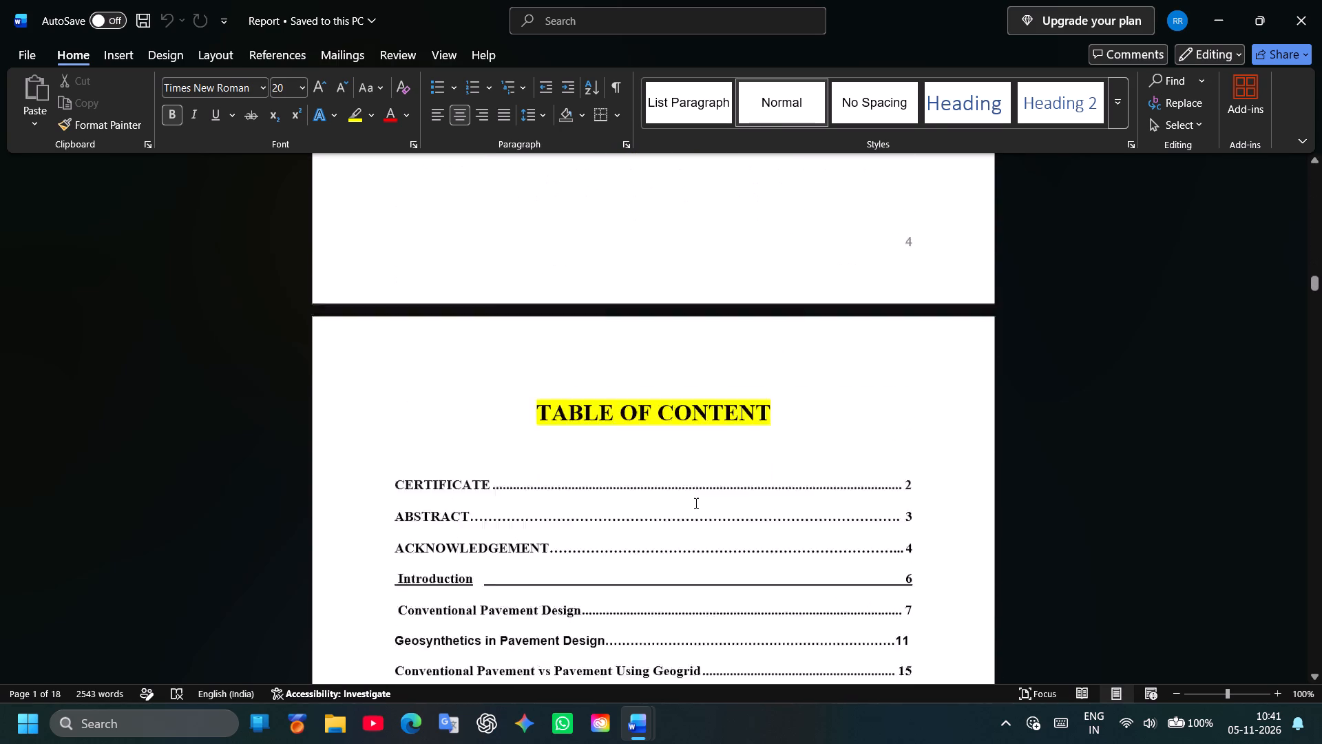
{"action": "scroll", "coordinate": [695, 503], "scroll_direction": "down", "scroll_amount": 1}
{"action": "scroll", "coordinate": [869, 384], "scroll_direction": "down", "scroll_amount": 2}
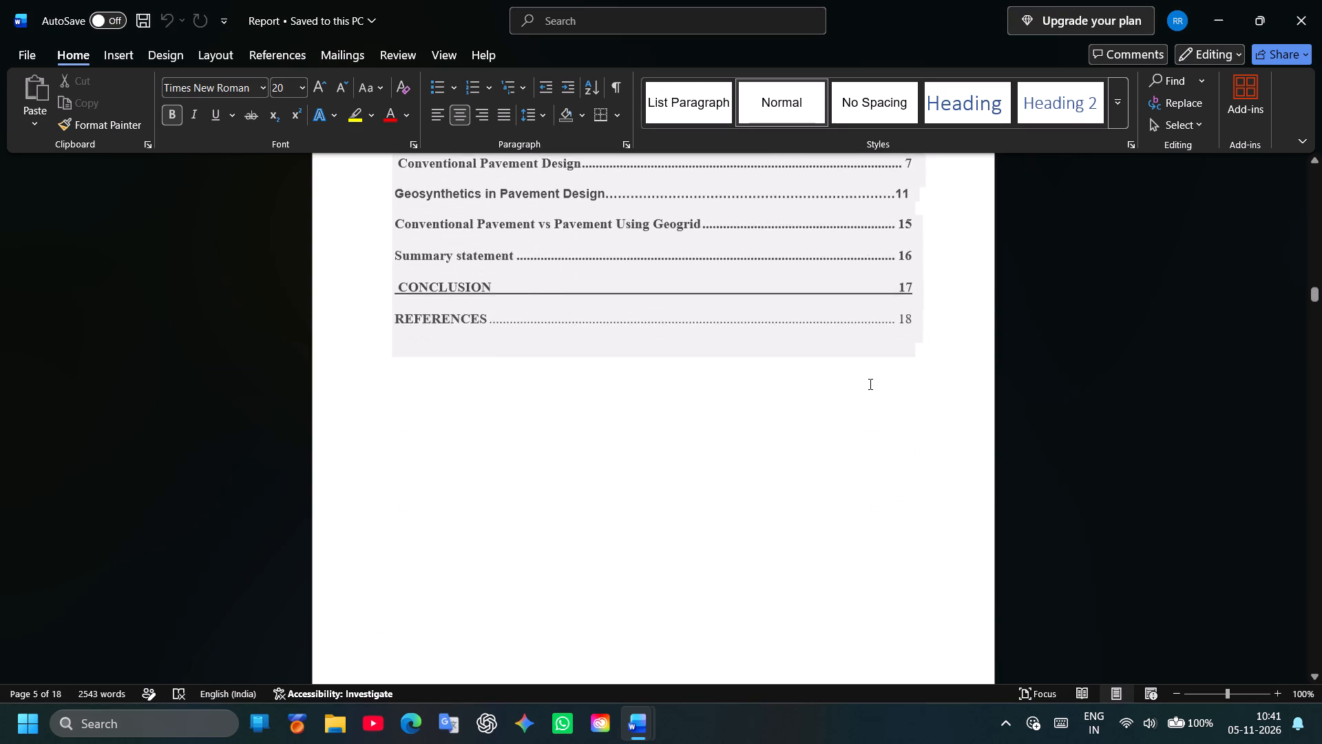
{"action": "scroll", "coordinate": [869, 384], "scroll_direction": "down", "scroll_amount": 10}
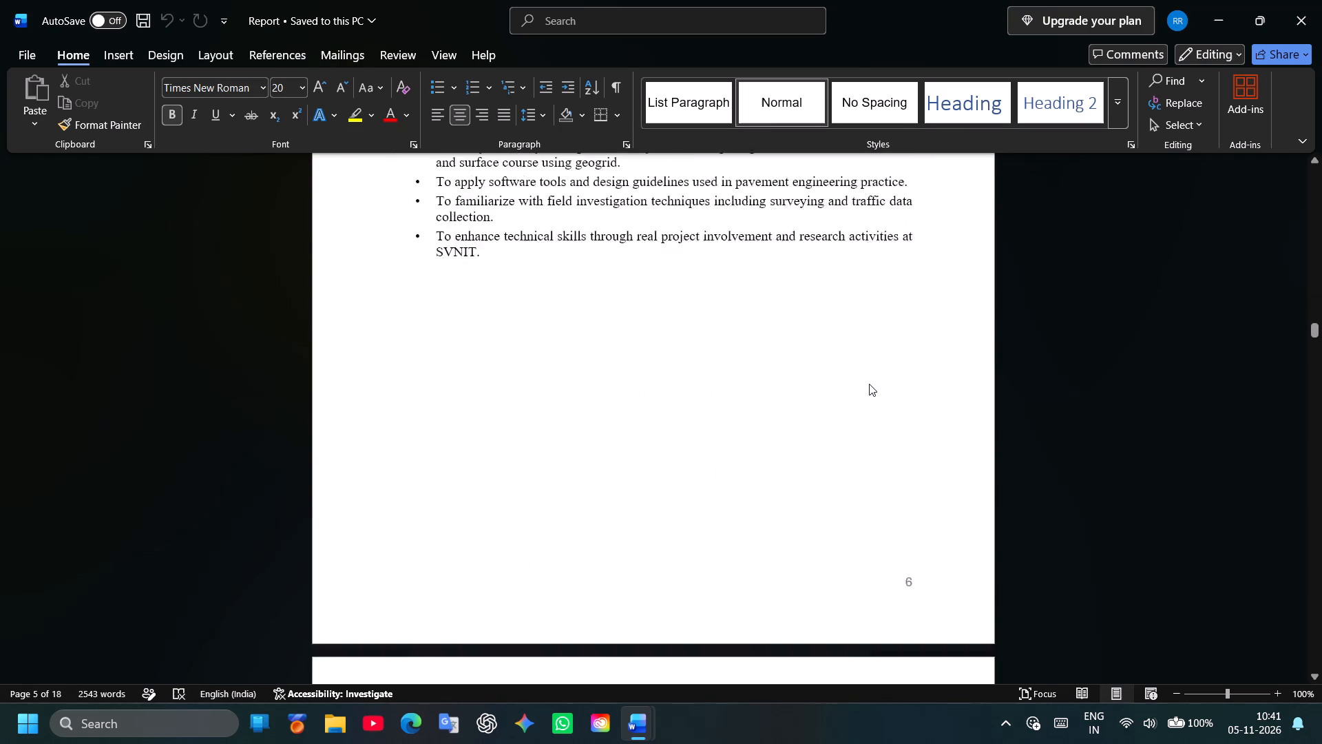
{"action": "scroll", "coordinate": [869, 384], "scroll_direction": "down", "scroll_amount": 10}
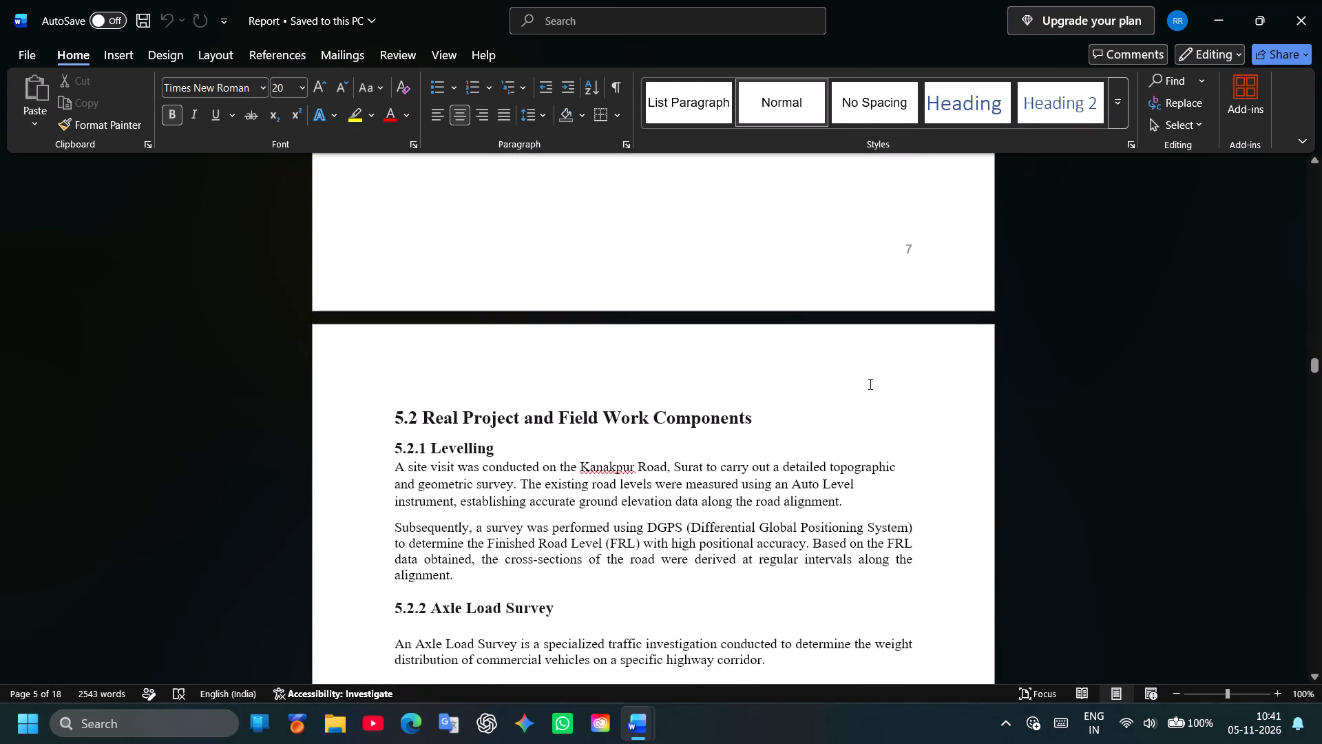
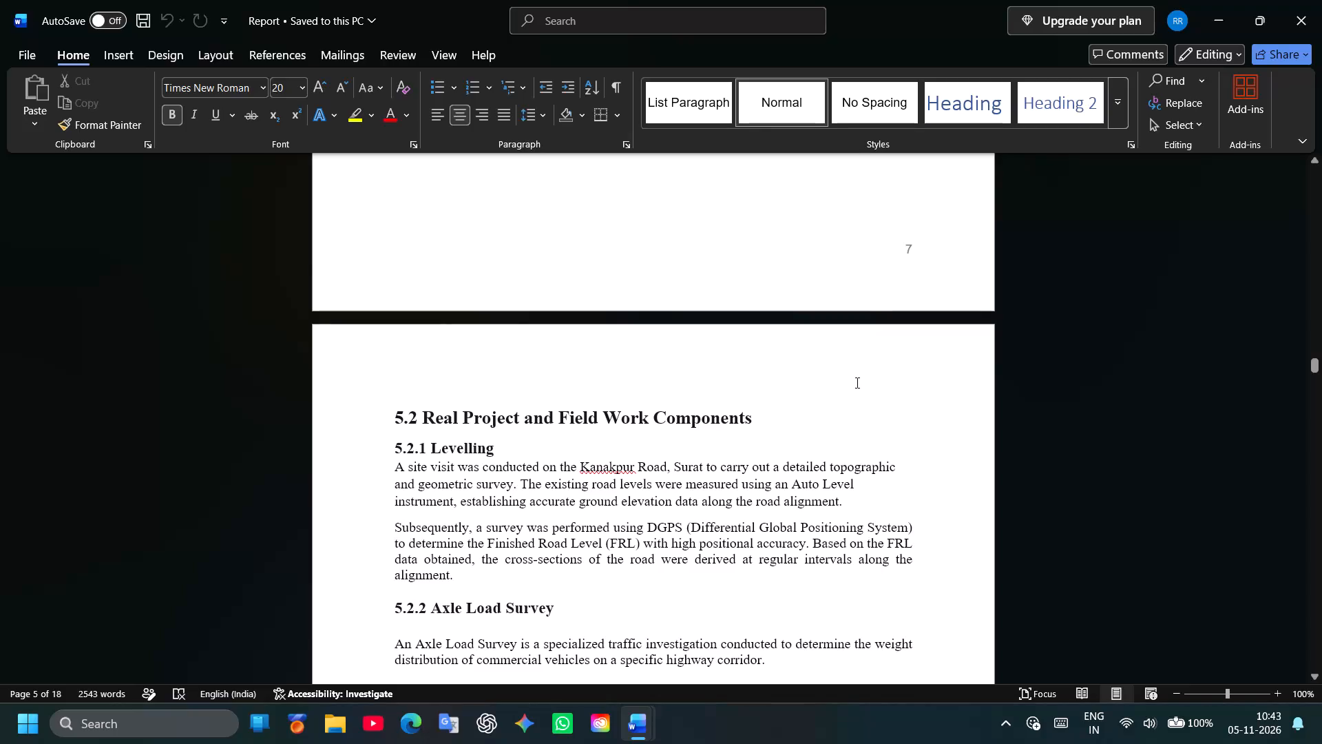
Go back to section 4 Introduction of the report and enlarge the page view to 150%.
{"action": "scroll", "coordinate": [856, 382], "scroll_direction": "down", "scroll_amount": 1}
{"action": "scroll", "coordinate": [769, 360], "scroll_direction": "up", "scroll_amount": 5}
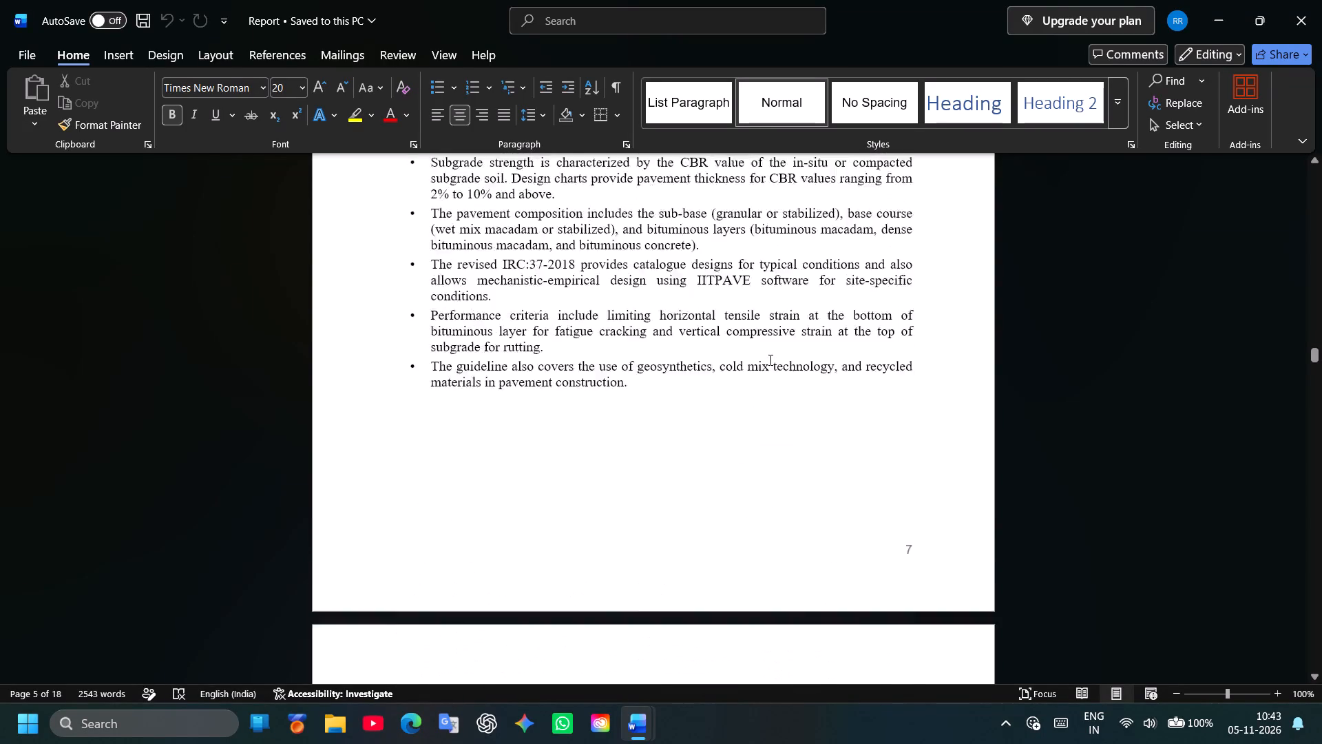
{"action": "scroll", "coordinate": [769, 360], "scroll_direction": "up", "scroll_amount": 12}
{"action": "scroll", "coordinate": [773, 370], "scroll_direction": "down", "scroll_amount": 2}
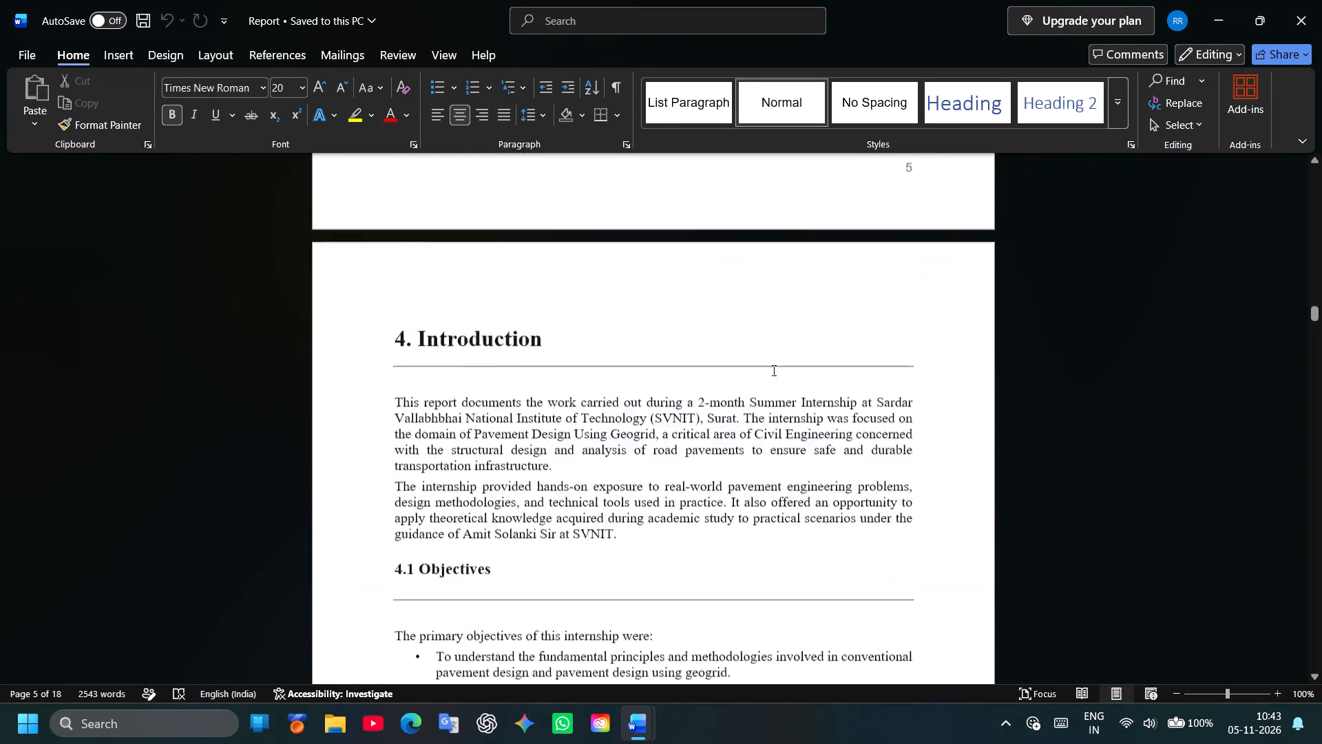
{"action": "scroll", "coordinate": [773, 370], "scroll_direction": "down", "scroll_amount": 1}
{"action": "scroll", "coordinate": [773, 370], "scroll_direction": "up", "scroll_amount": 1}
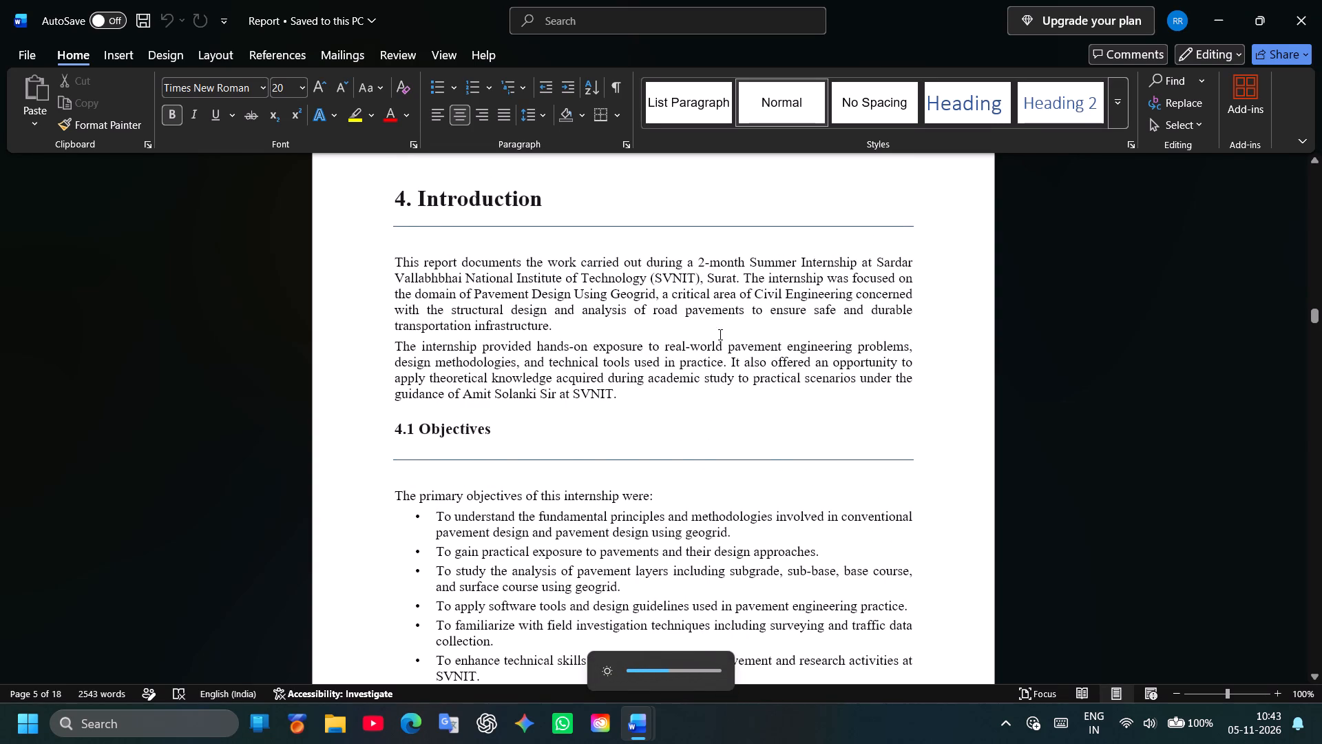
{"action": "scroll", "coordinate": [719, 336], "scroll_direction": "down", "scroll_amount": 1}
{"action": "scroll", "coordinate": [720, 329], "scroll_direction": "up", "scroll_amount": 1}
{"action": "scroll", "coordinate": [720, 329], "scroll_direction": "up", "scroll_amount": 2, "text": "ctrl"}
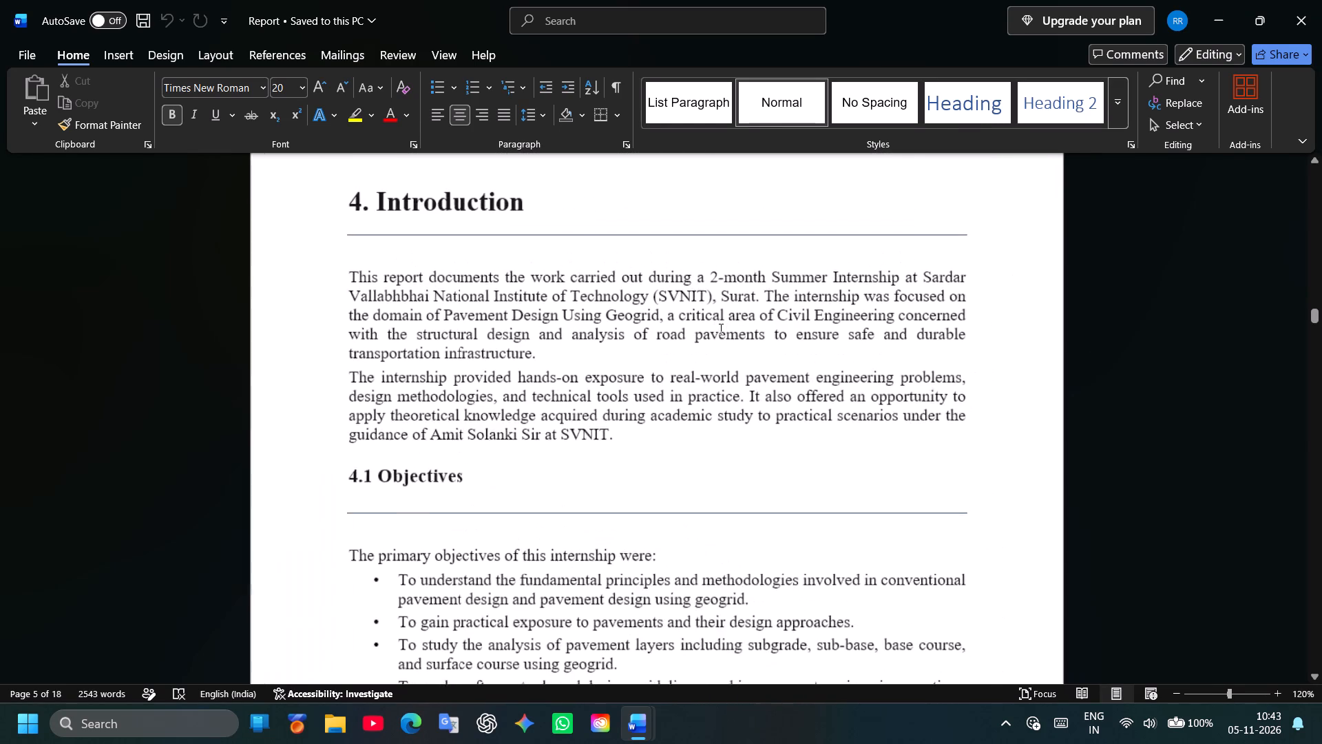
{"action": "scroll", "coordinate": [720, 329], "scroll_direction": "up", "scroll_amount": 3, "text": "ctrl"}
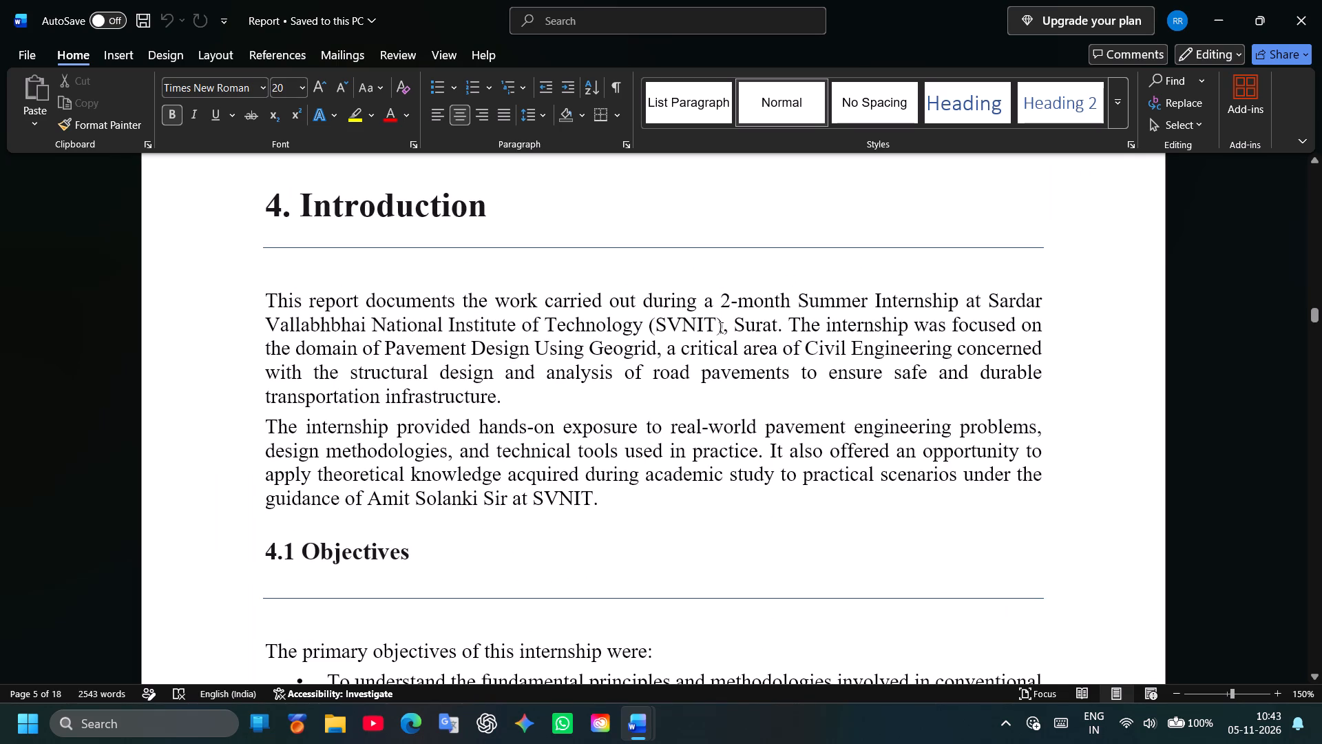
Enable high performance mode and dismiss the Alienware Command Center notification.
{"action": "key", "text": "F17"}
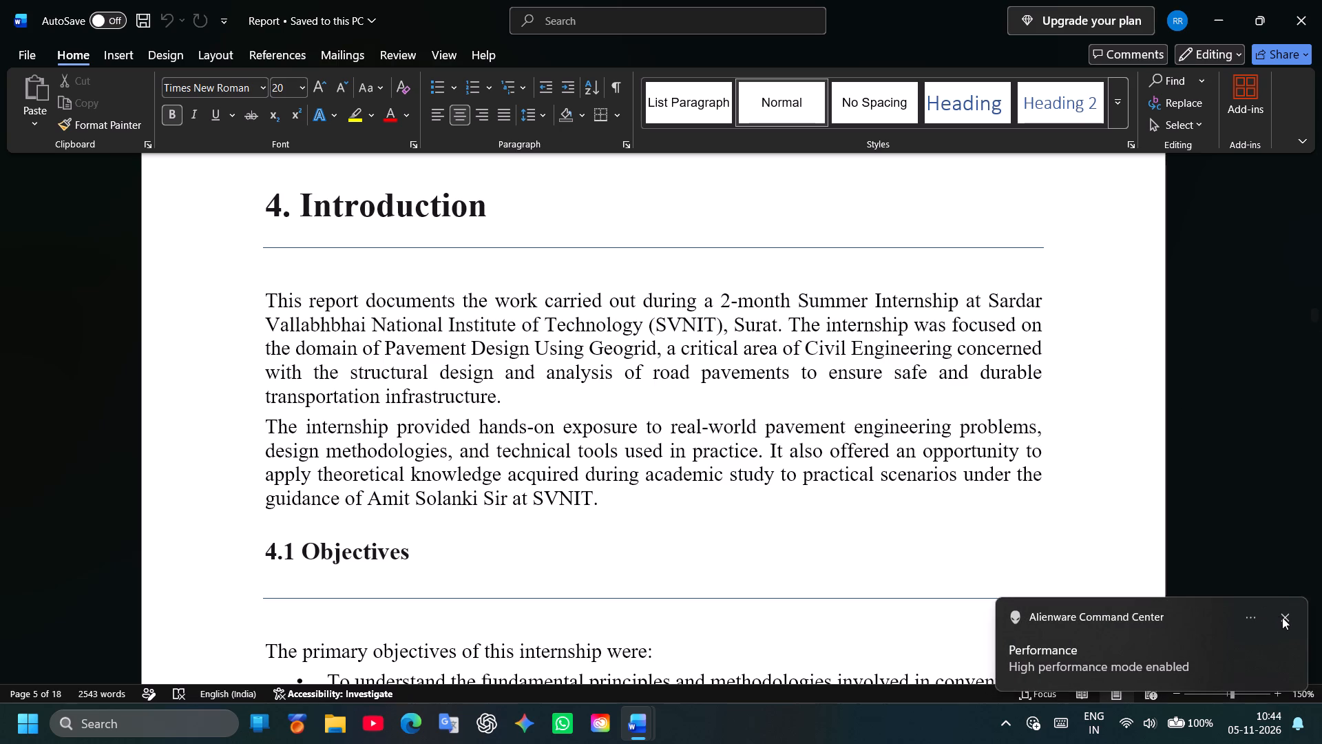
{"action": "left_click", "coordinate": [1282, 617]}
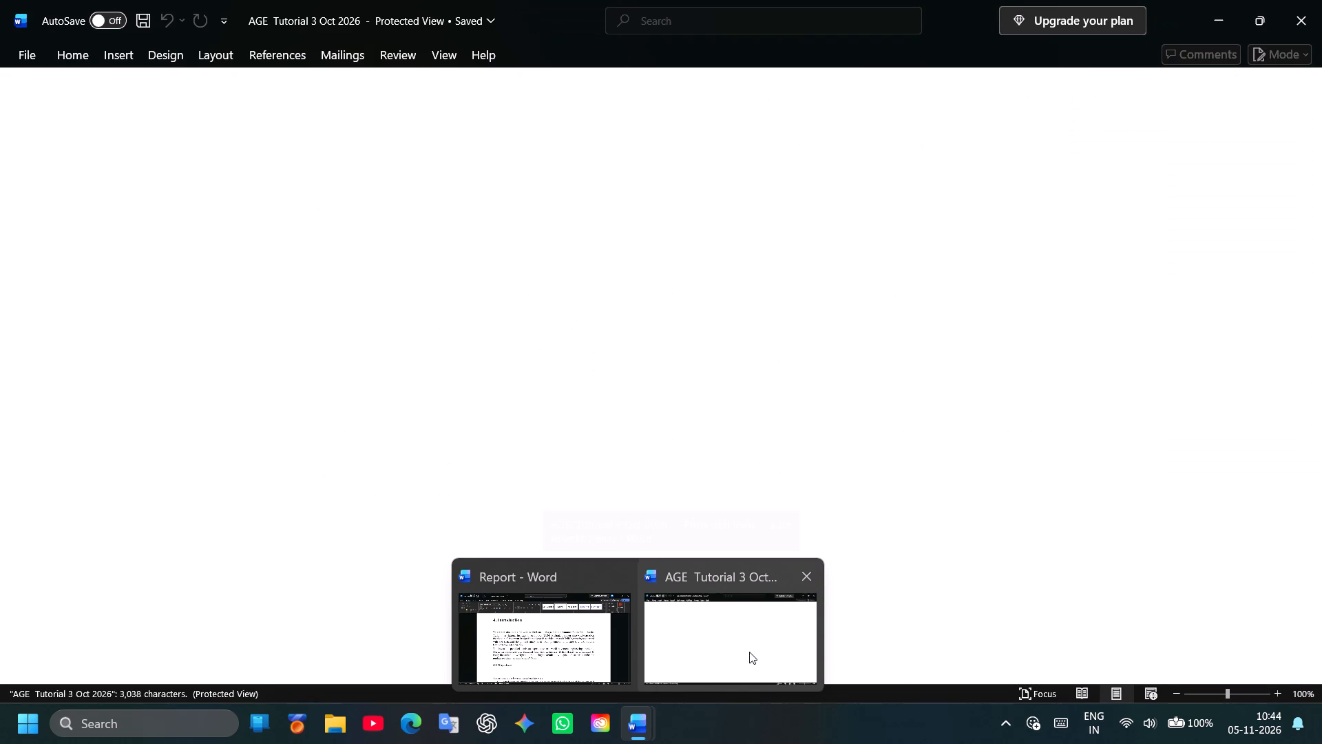
Close the AGE Tutorial 3 Oct 2026 document window.
{"action": "left_click", "coordinate": [802, 584]}
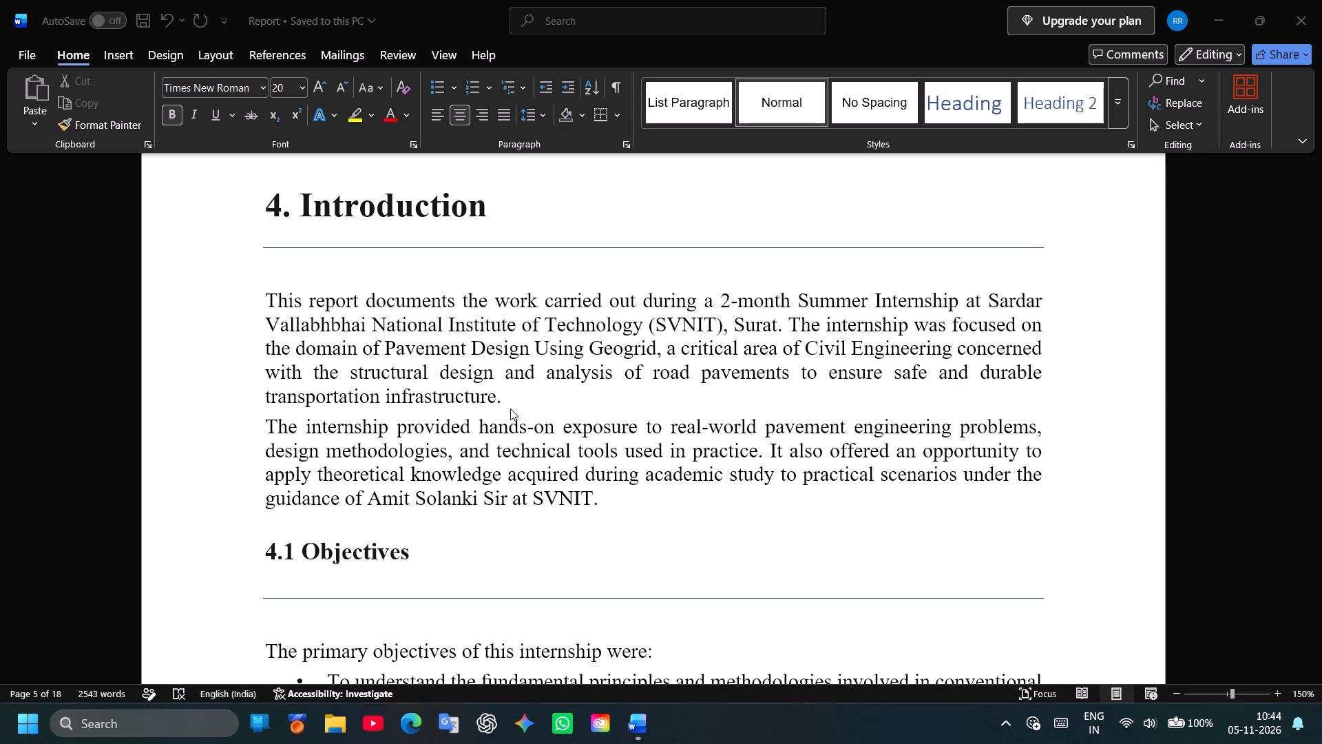
Read the Introduction paragraphs and the 4.1 Objectives list, glancing at the neighbouring table of contents and section 5 pages.
{"action": "left_click", "coordinate": [270, 298]}
{"action": "left_click", "coordinate": [276, 300]}
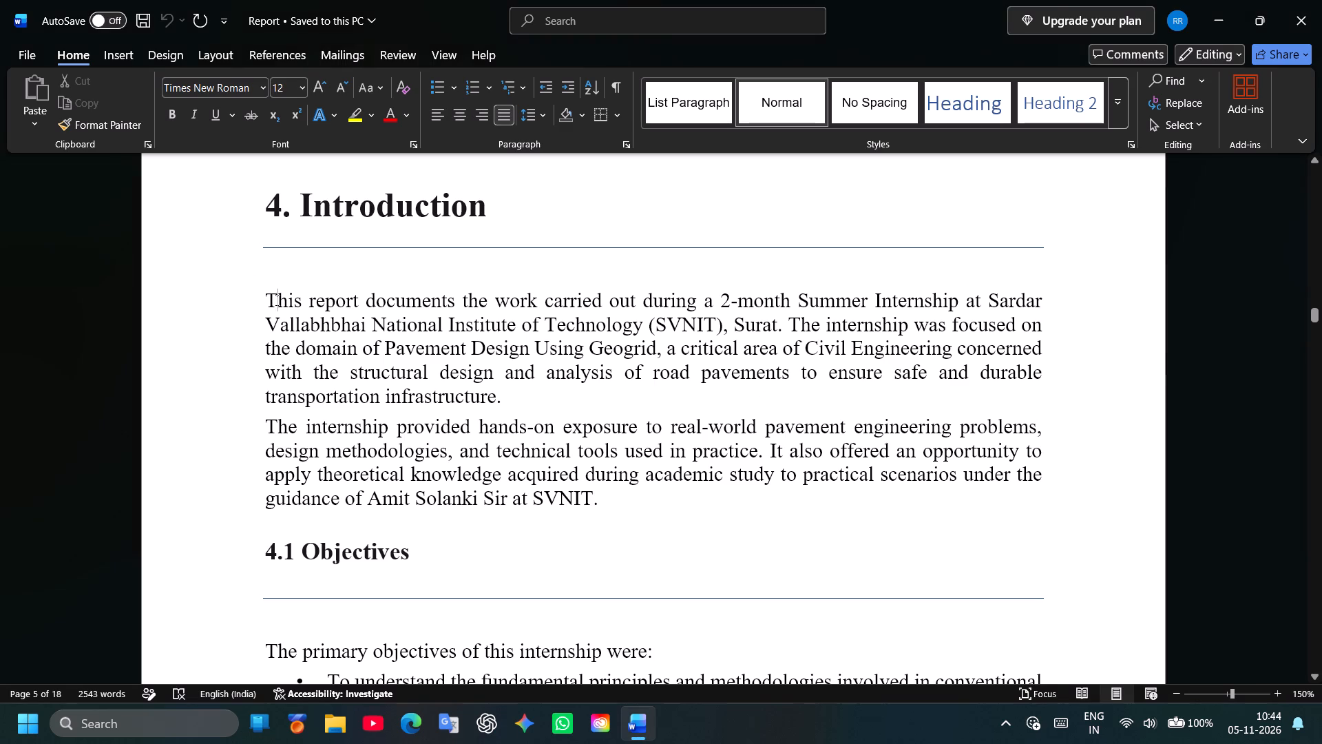
{"action": "left_click_drag", "start_coordinate": [273, 299], "coordinate": [721, 322]}
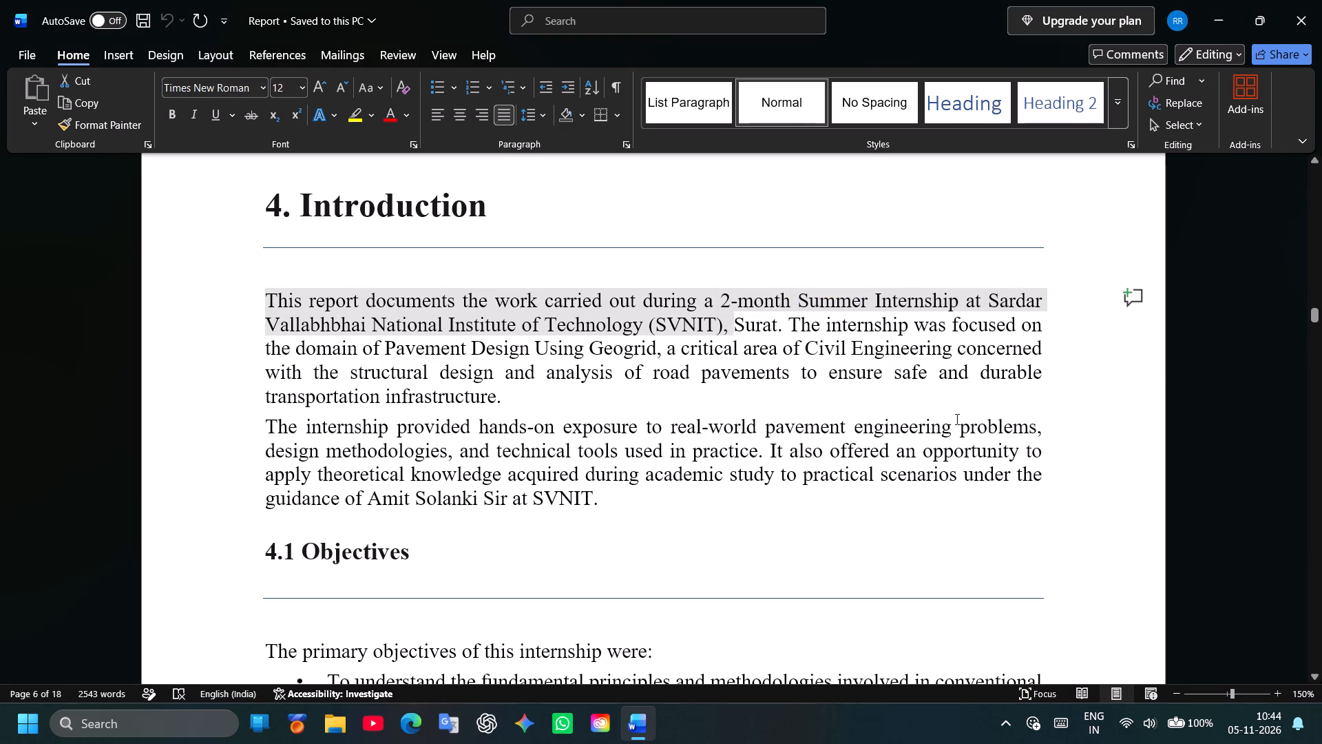
{"action": "left_click", "coordinate": [977, 419]}
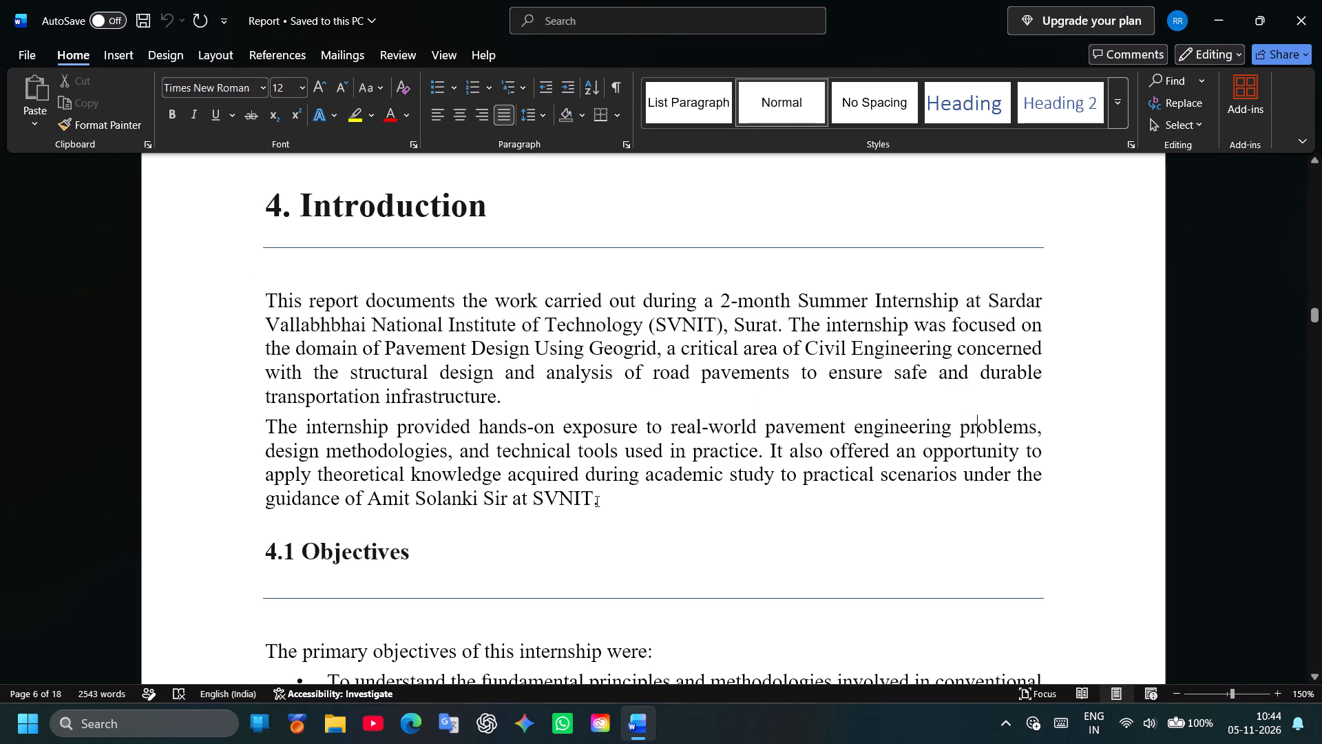
{"action": "scroll", "coordinate": [596, 501], "scroll_direction": "up", "scroll_amount": 2}
{"action": "scroll", "coordinate": [596, 501], "scroll_direction": "down", "scroll_amount": 5}
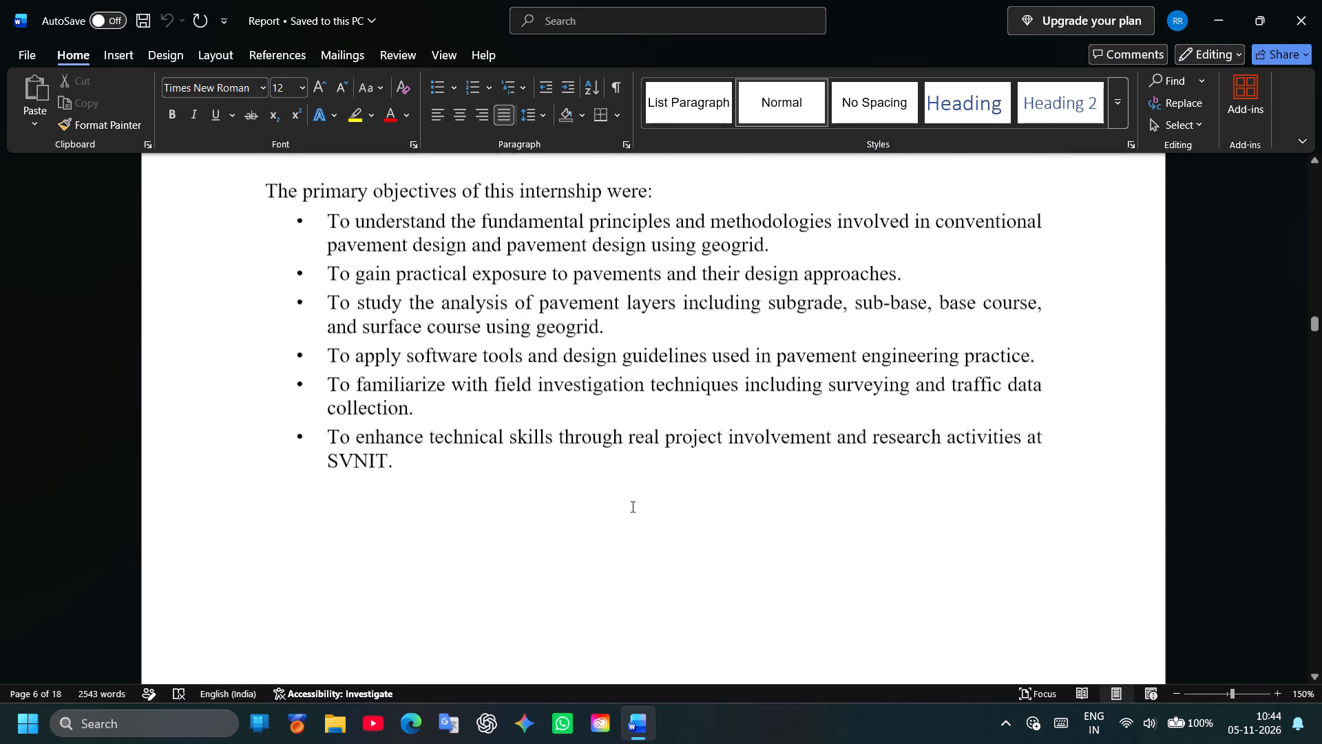
{"action": "scroll", "coordinate": [627, 496], "scroll_direction": "up", "scroll_amount": 1}
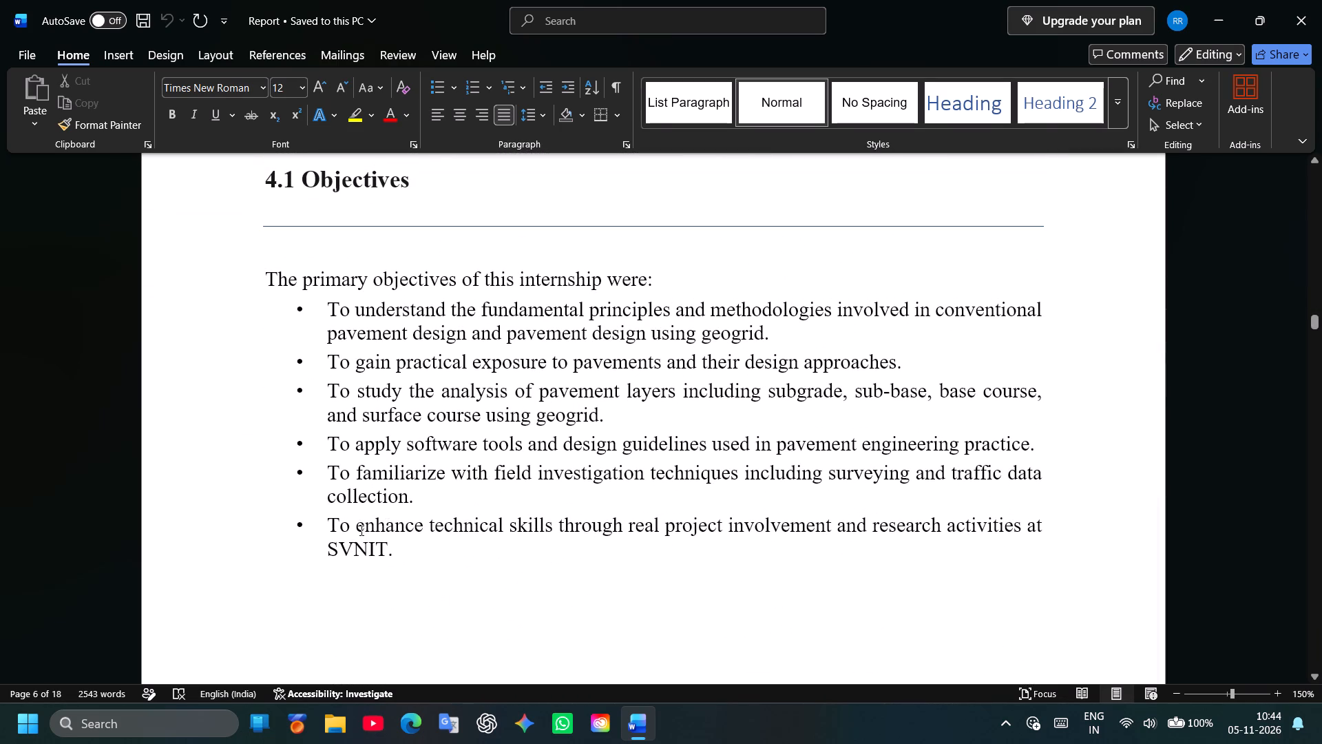
{"action": "scroll", "coordinate": [622, 533], "scroll_direction": "up", "scroll_amount": 12}
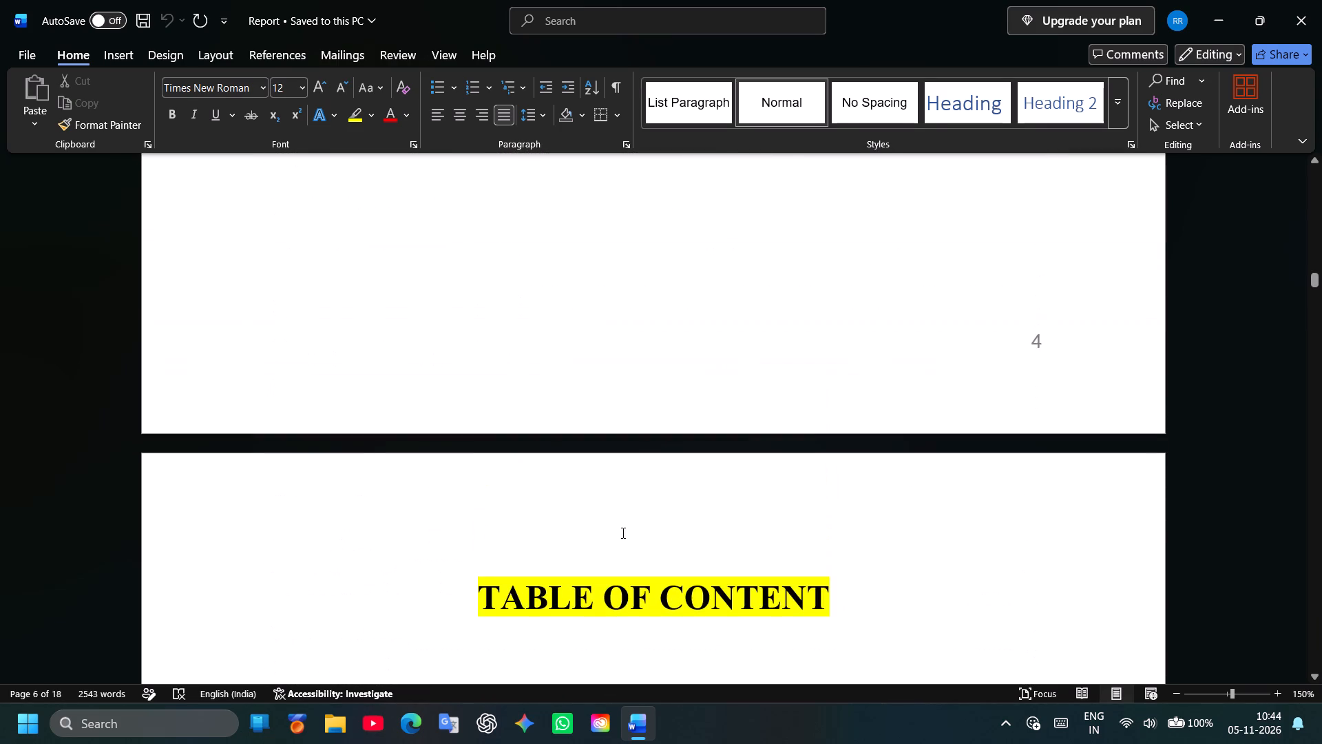
{"action": "scroll", "coordinate": [622, 533], "scroll_direction": "down", "scroll_amount": 19}
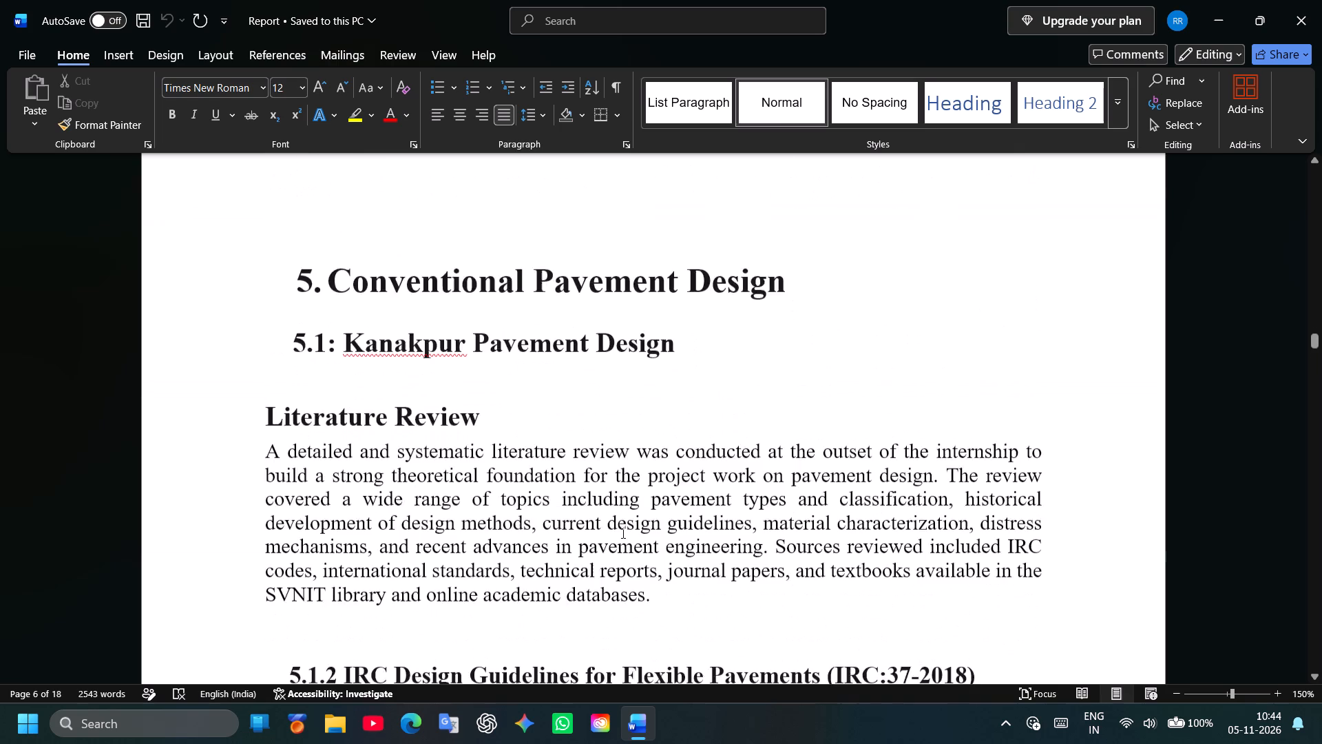
{"action": "scroll", "coordinate": [622, 533], "scroll_direction": "up", "scroll_amount": 8}
{"action": "scroll", "coordinate": [594, 539], "scroll_direction": "down", "scroll_amount": 2}
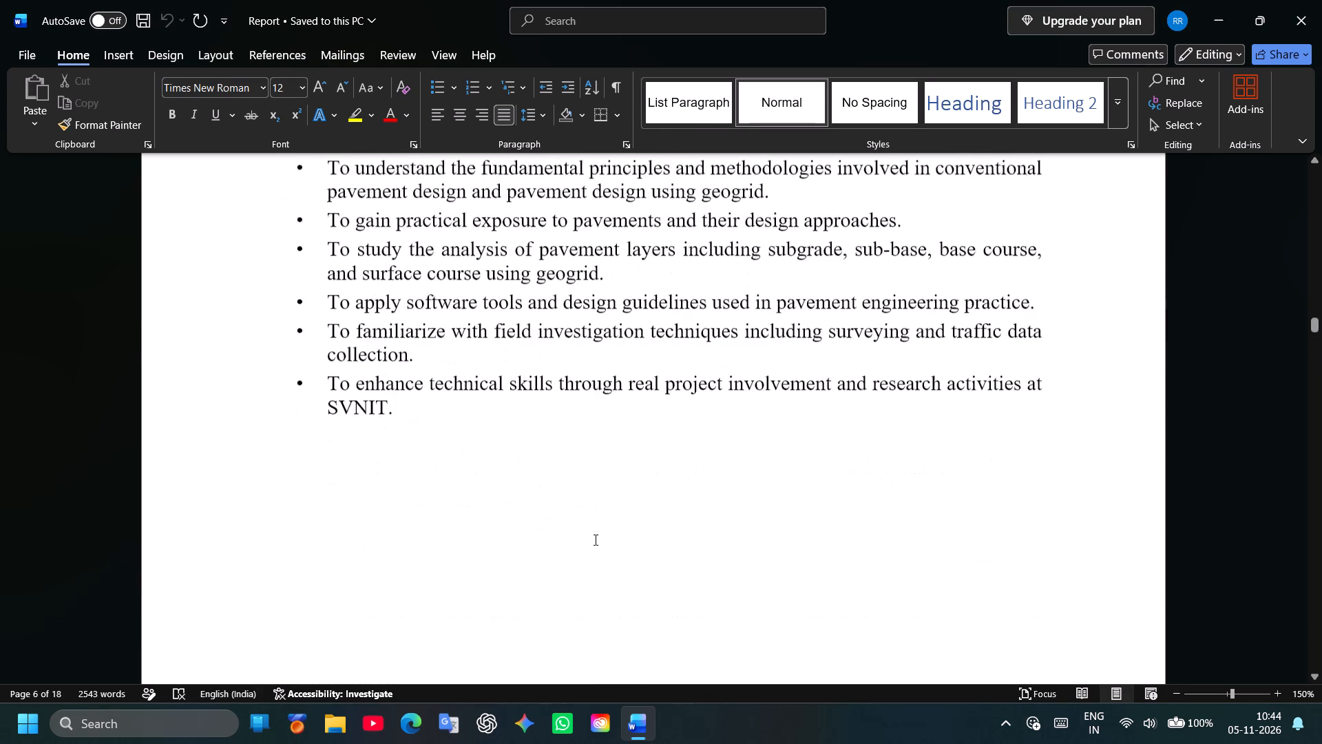
{"action": "scroll", "coordinate": [574, 514], "scroll_direction": "up", "scroll_amount": 1}
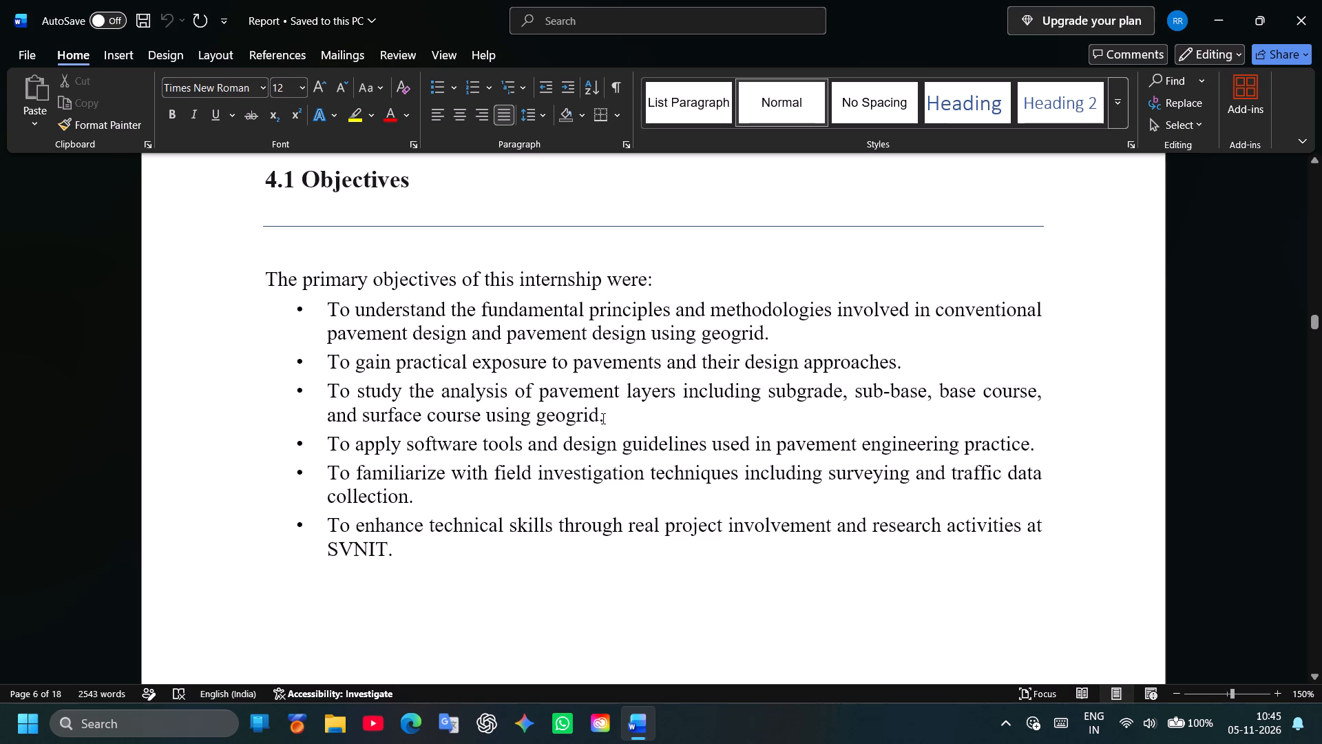
In the third objective, on pavement layer analysis, replace "using" before "geogrid" with "with and without".
{"action": "left_click_drag", "start_coordinate": [600, 416], "coordinate": [494, 412]}
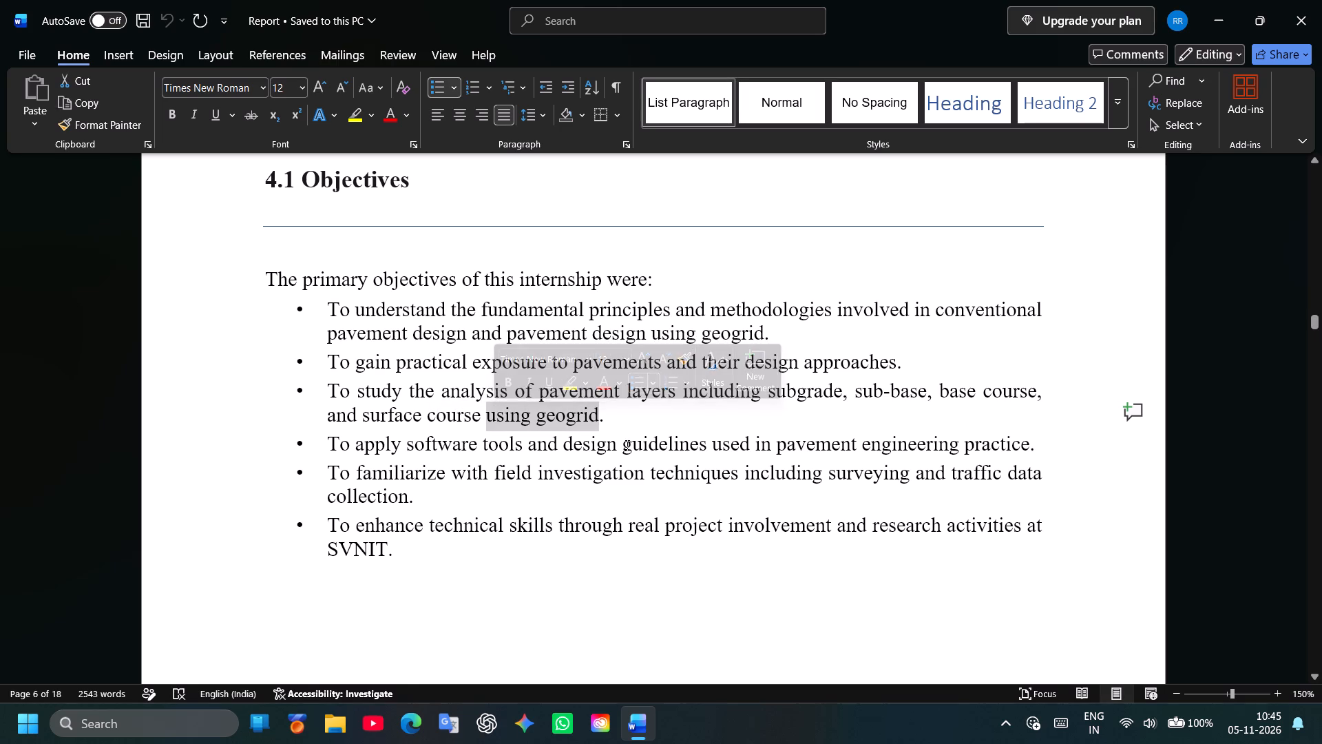
{"action": "left_click", "coordinate": [627, 434]}
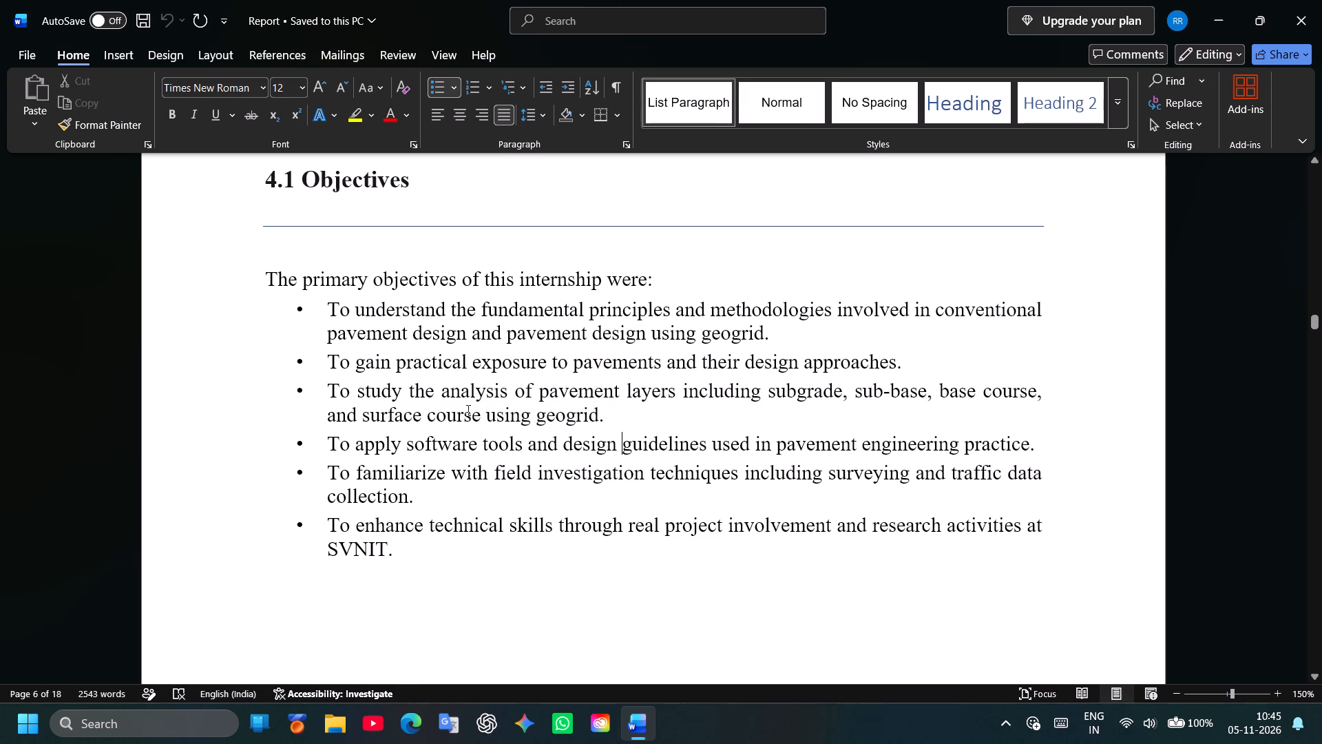
{"action": "double_click", "coordinate": [297, 389]}
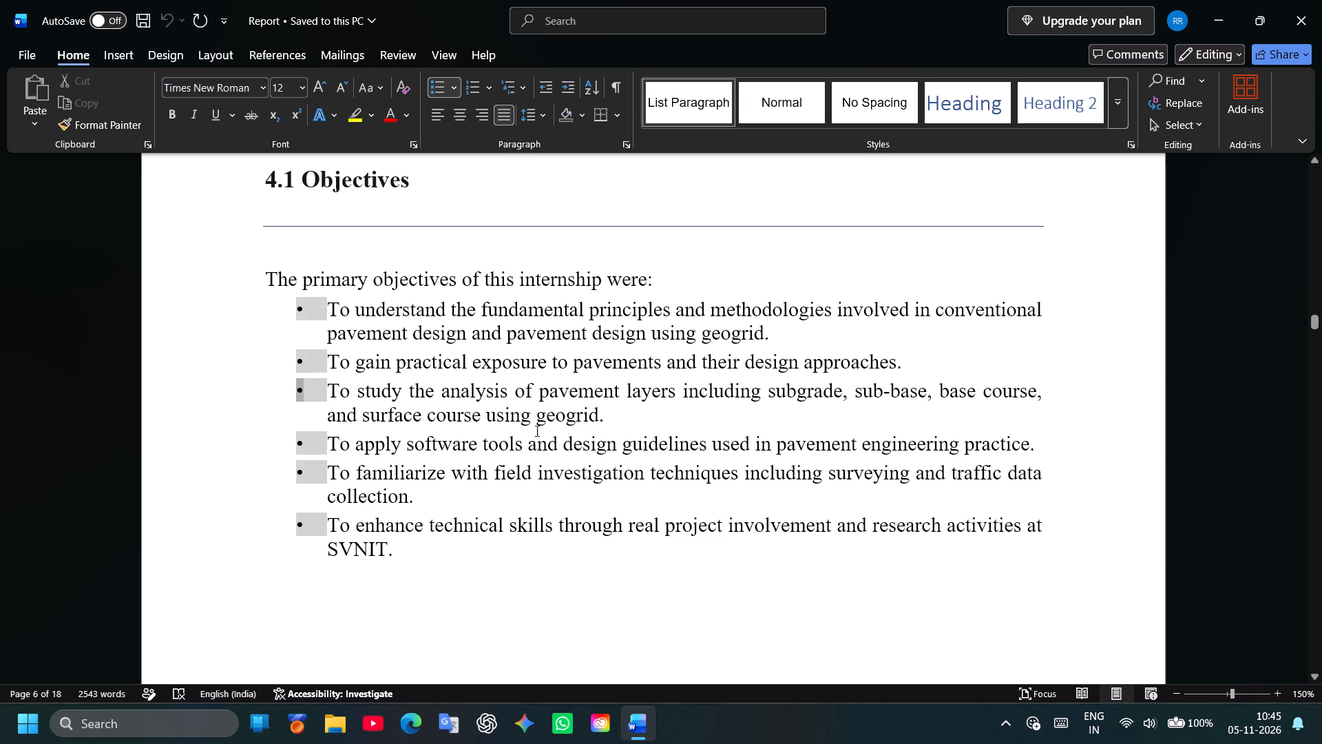
{"action": "left_click", "coordinate": [583, 433]}
{"action": "left_click", "coordinate": [671, 420]}
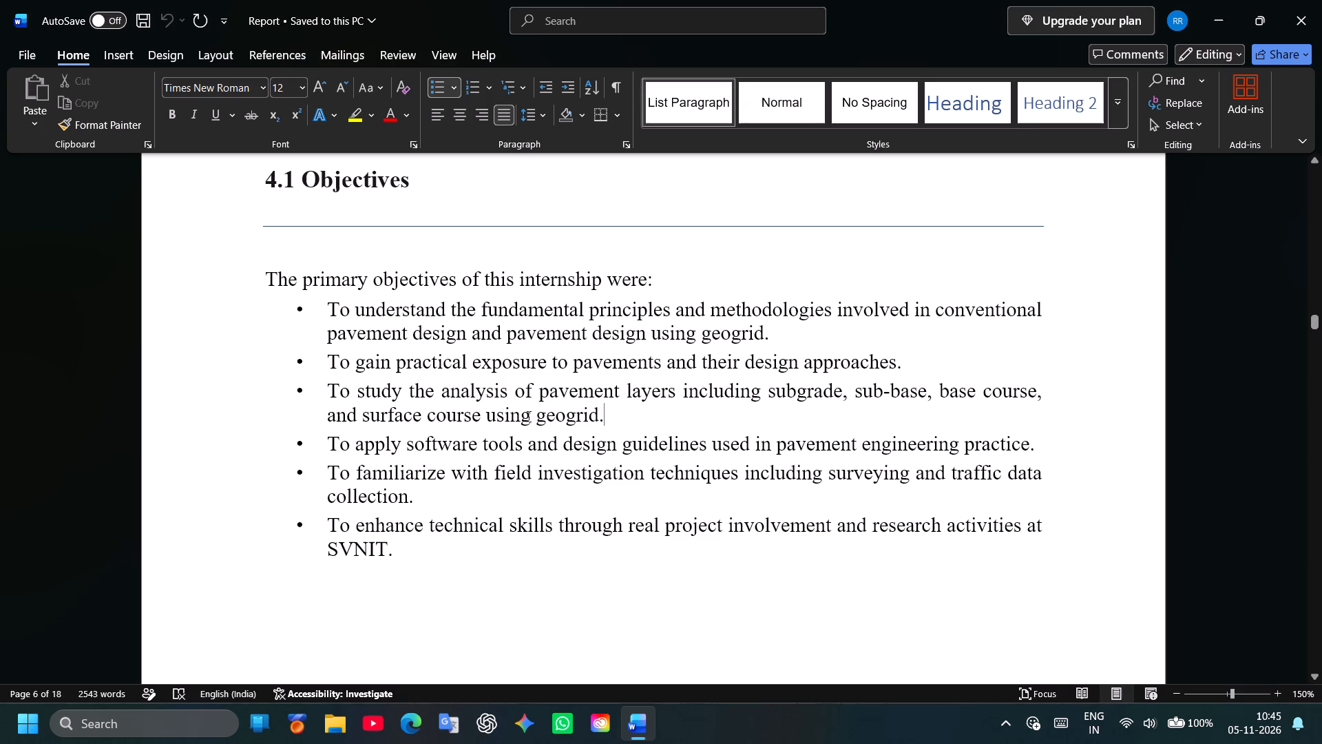
{"action": "left_click_drag", "start_coordinate": [527, 416], "coordinate": [483, 416]}
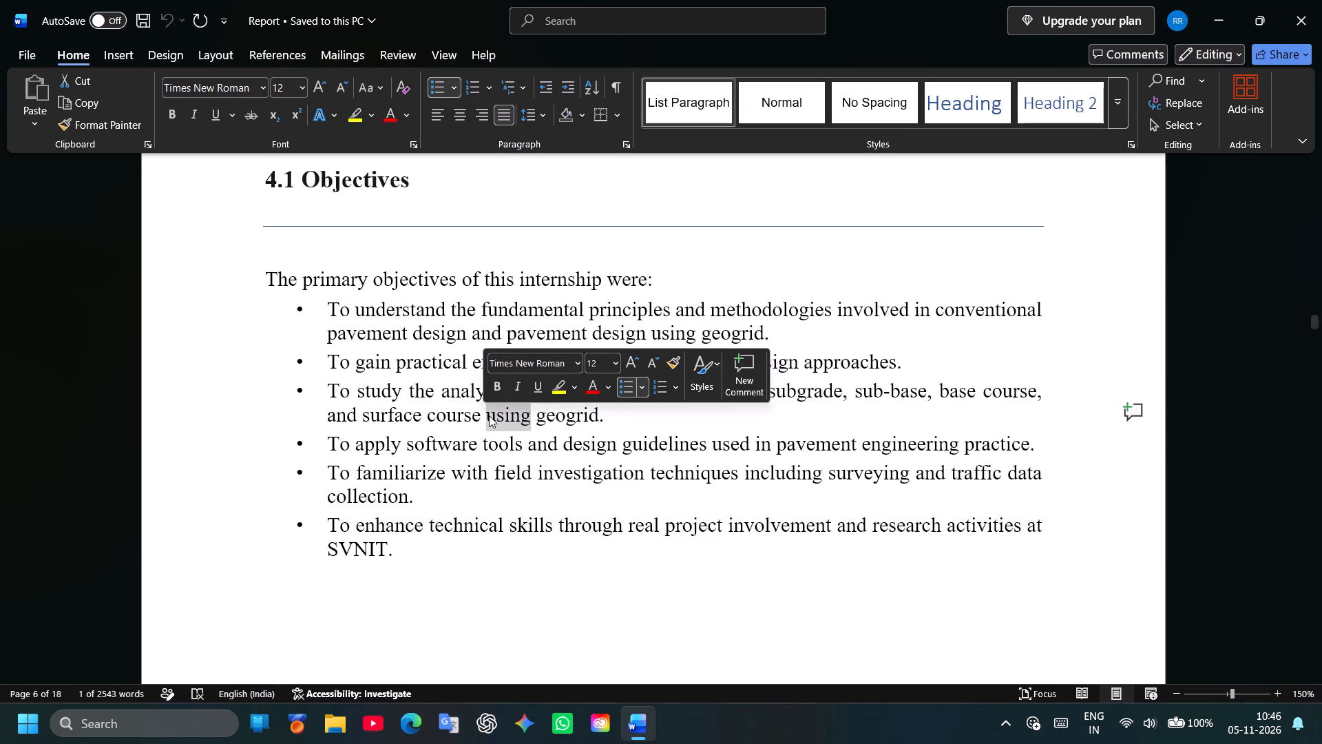
{"action": "key", "text": "w"}
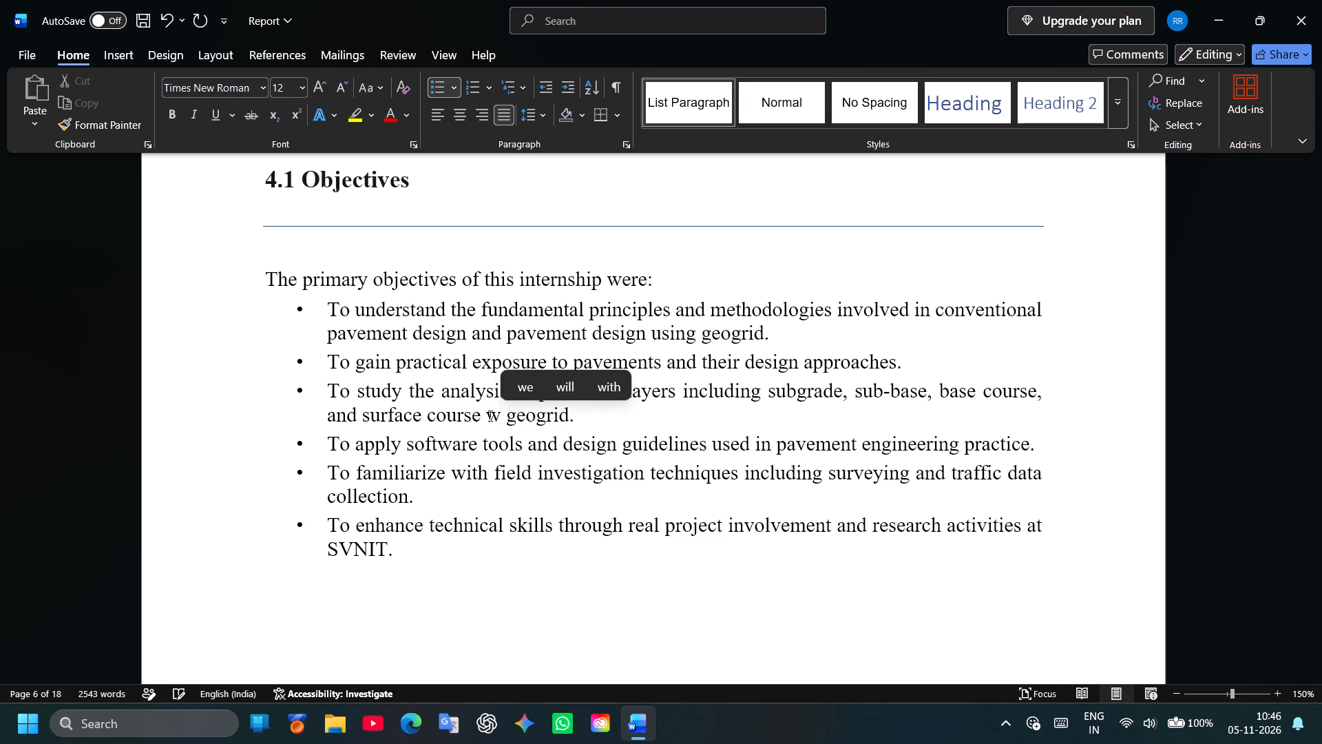
{"action": "type", "text": "ith and w"}
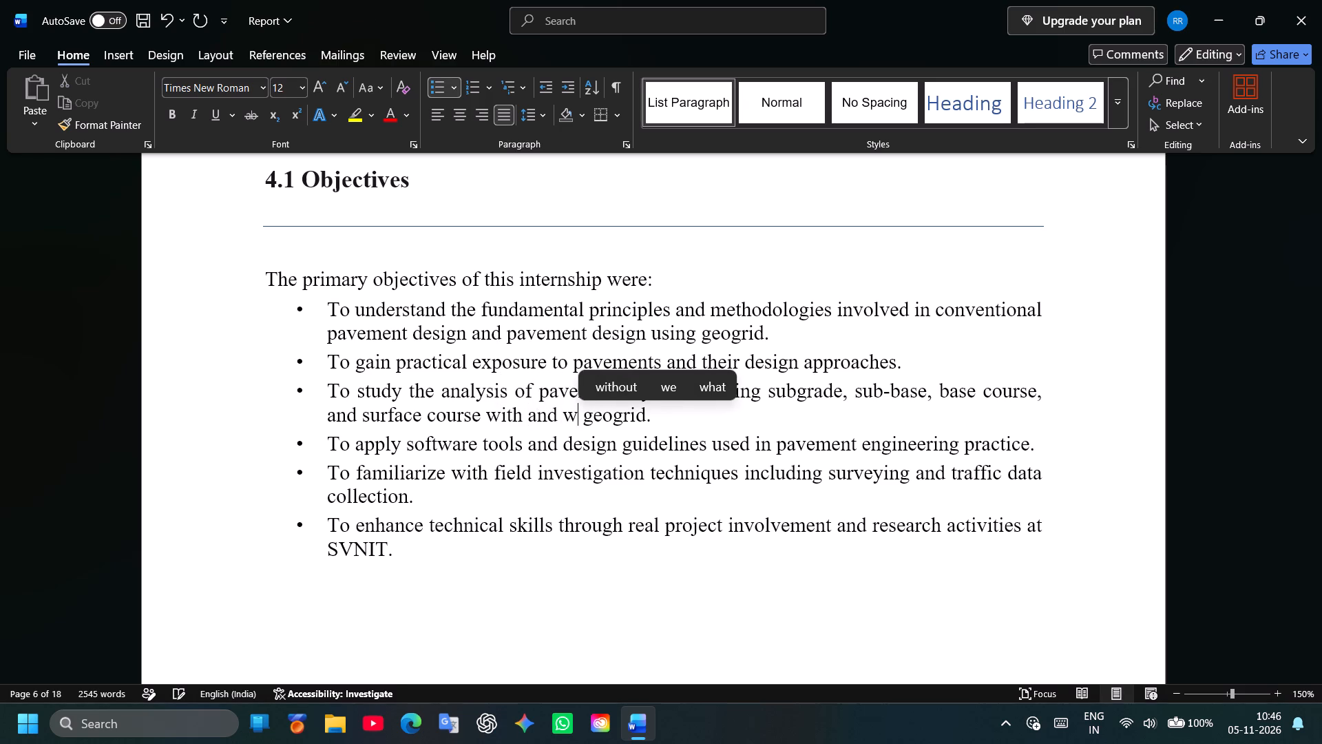
{"action": "key", "text": "i"}
{"action": "key", "text": "Up"}
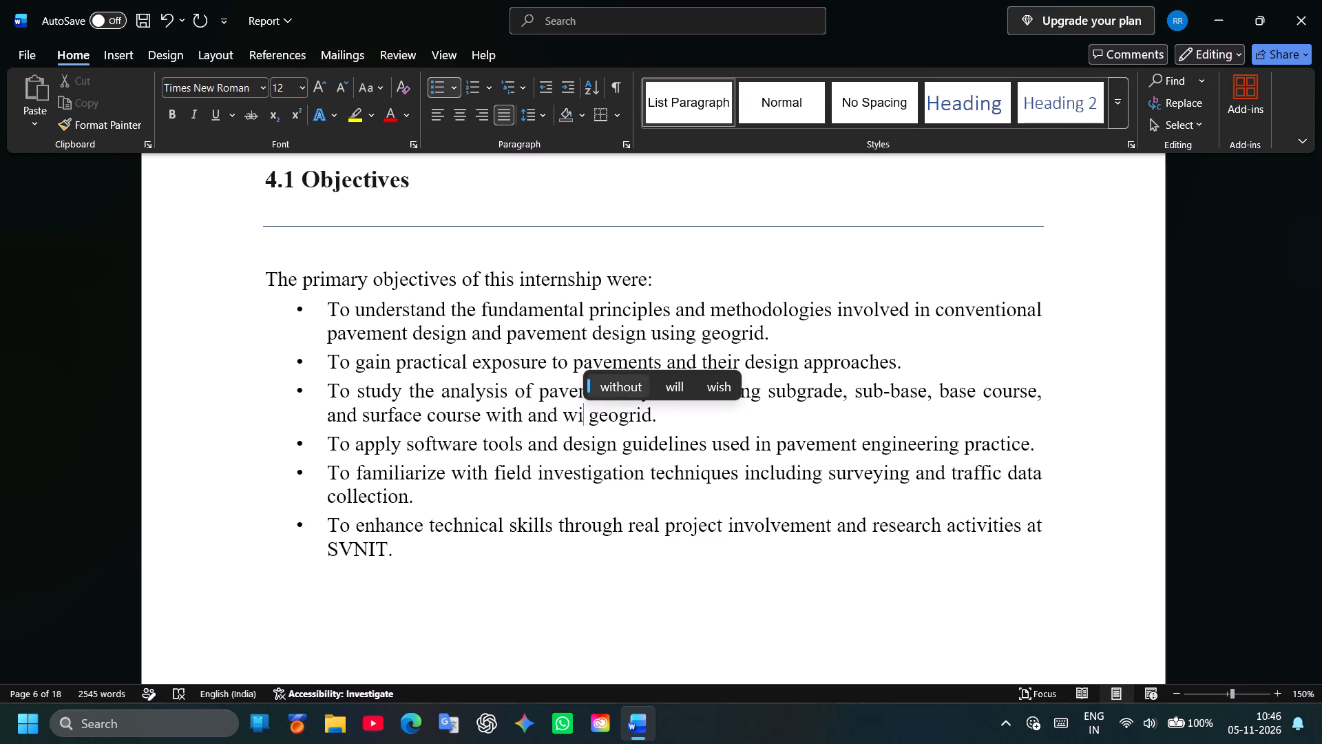
{"action": "key", "text": "Return"}
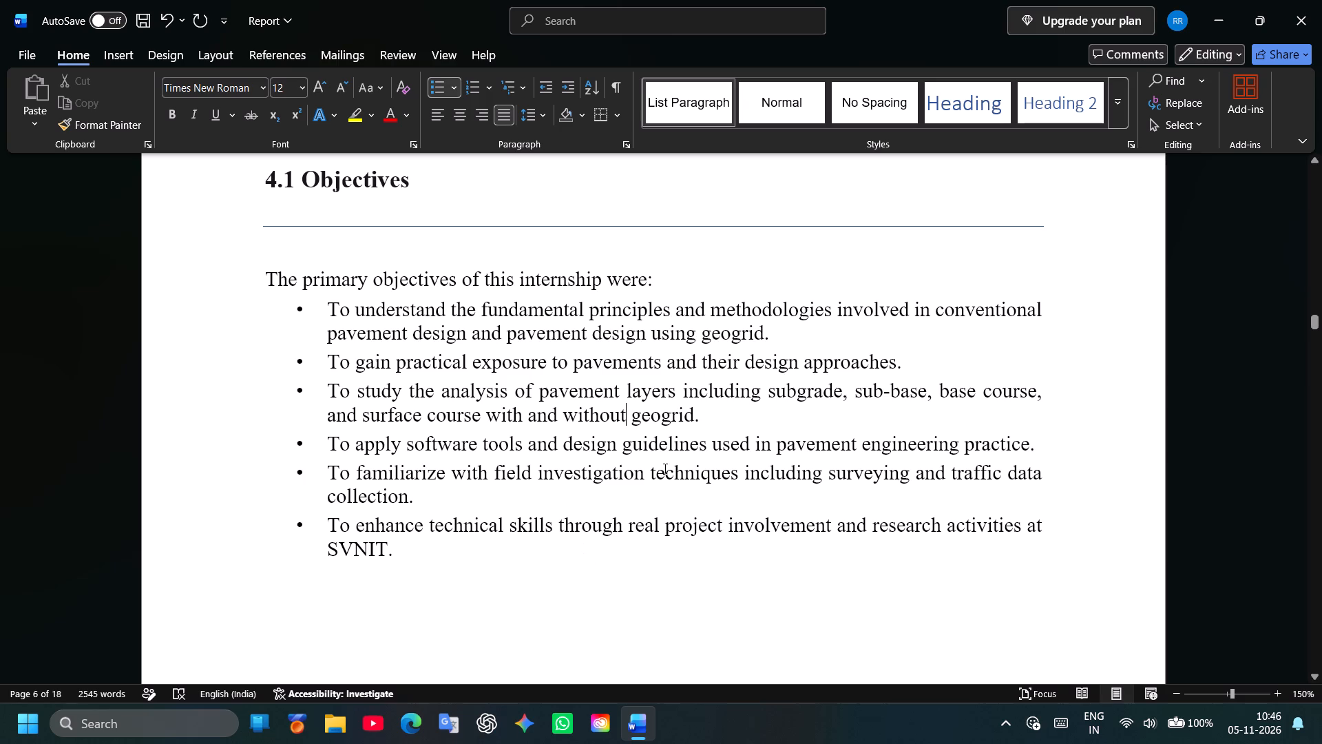
Review the 4.1 Objectives heading and the last objectives on field investigation techniques and technical skills.
{"action": "left_click", "coordinate": [606, 571]}
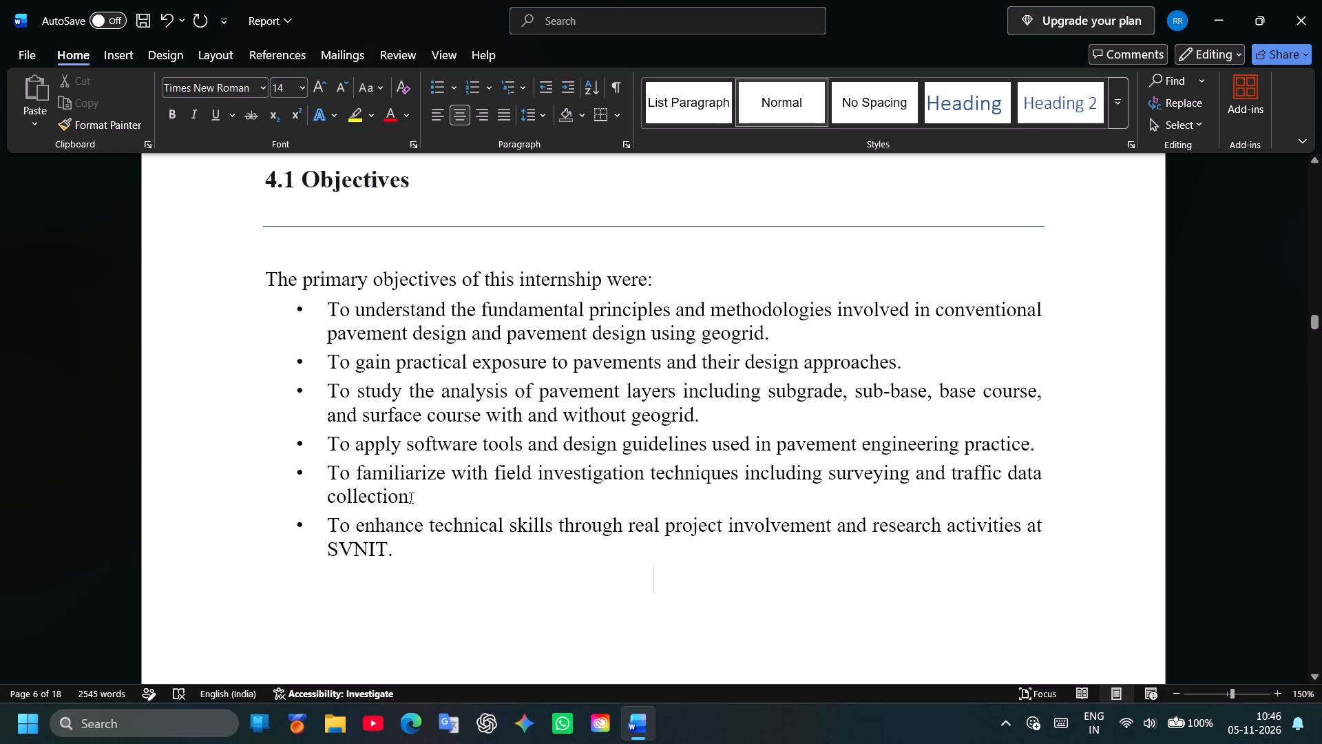
{"action": "left_click", "coordinate": [1006, 473]}
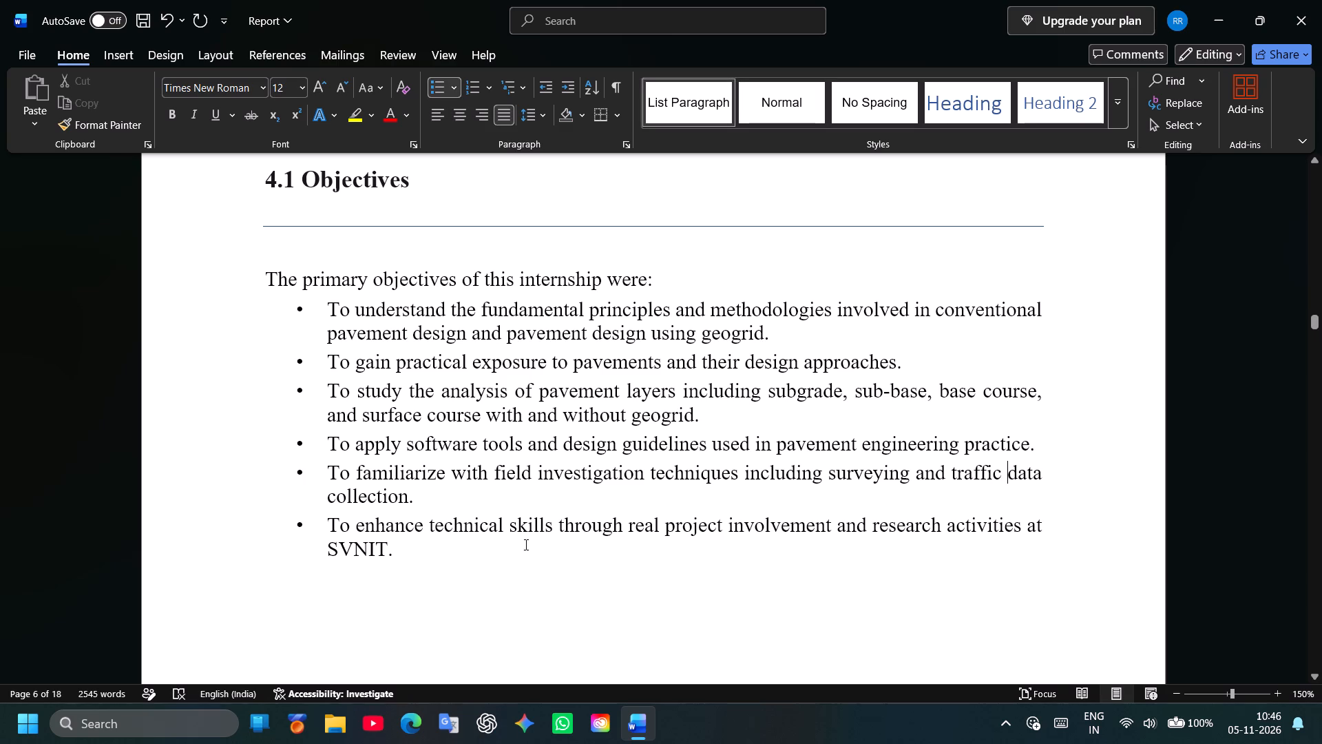
{"action": "left_click", "coordinate": [386, 550]}
{"action": "left_click", "coordinate": [429, 564]}
{"action": "scroll", "coordinate": [771, 581], "scroll_direction": "down", "scroll_amount": 1}
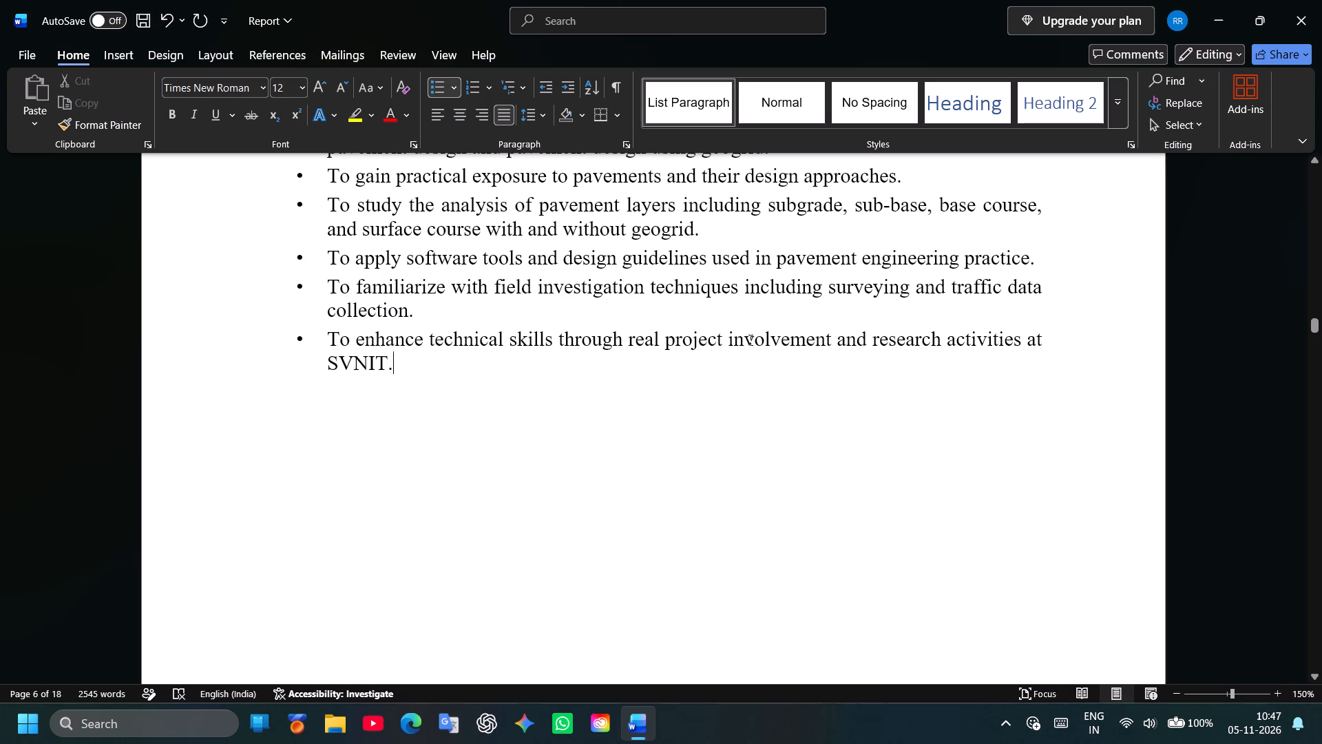
{"action": "scroll", "coordinate": [848, 435], "scroll_direction": "up", "scroll_amount": 1}
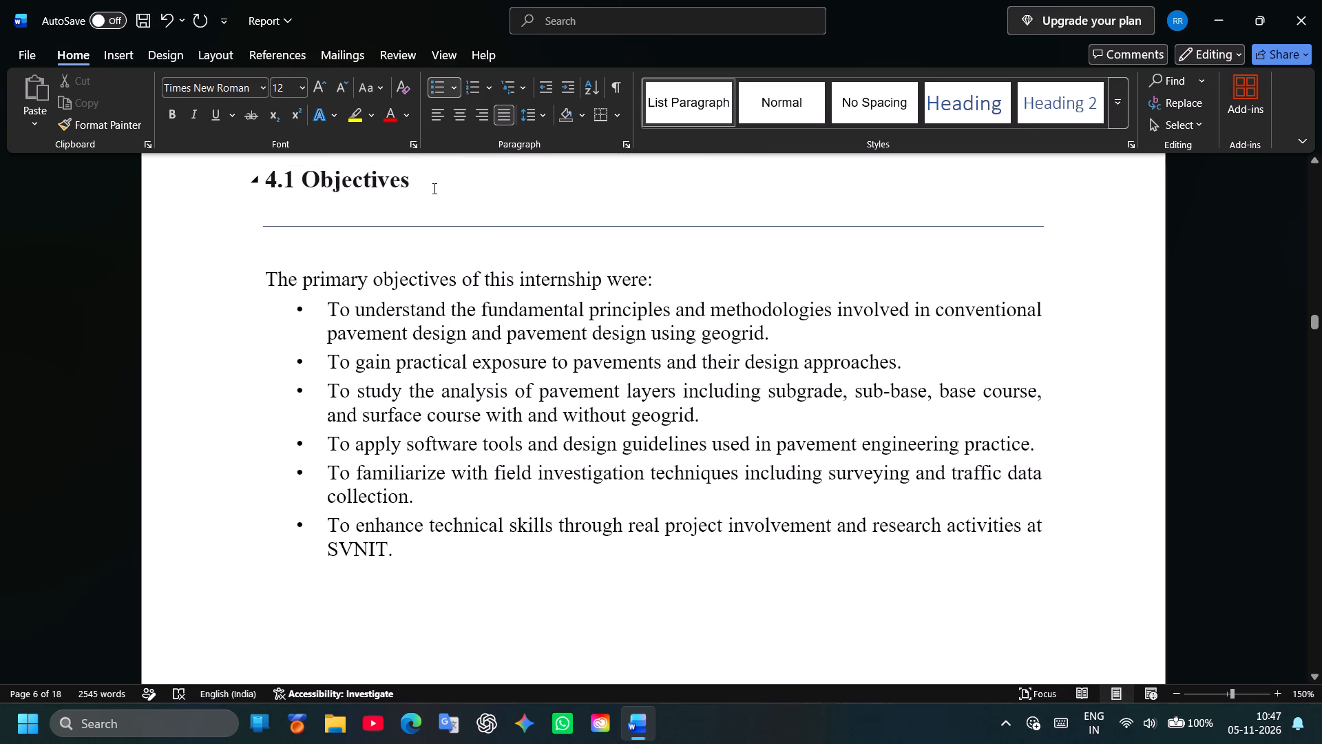
{"action": "left_click_drag", "start_coordinate": [297, 179], "coordinate": [419, 184]}
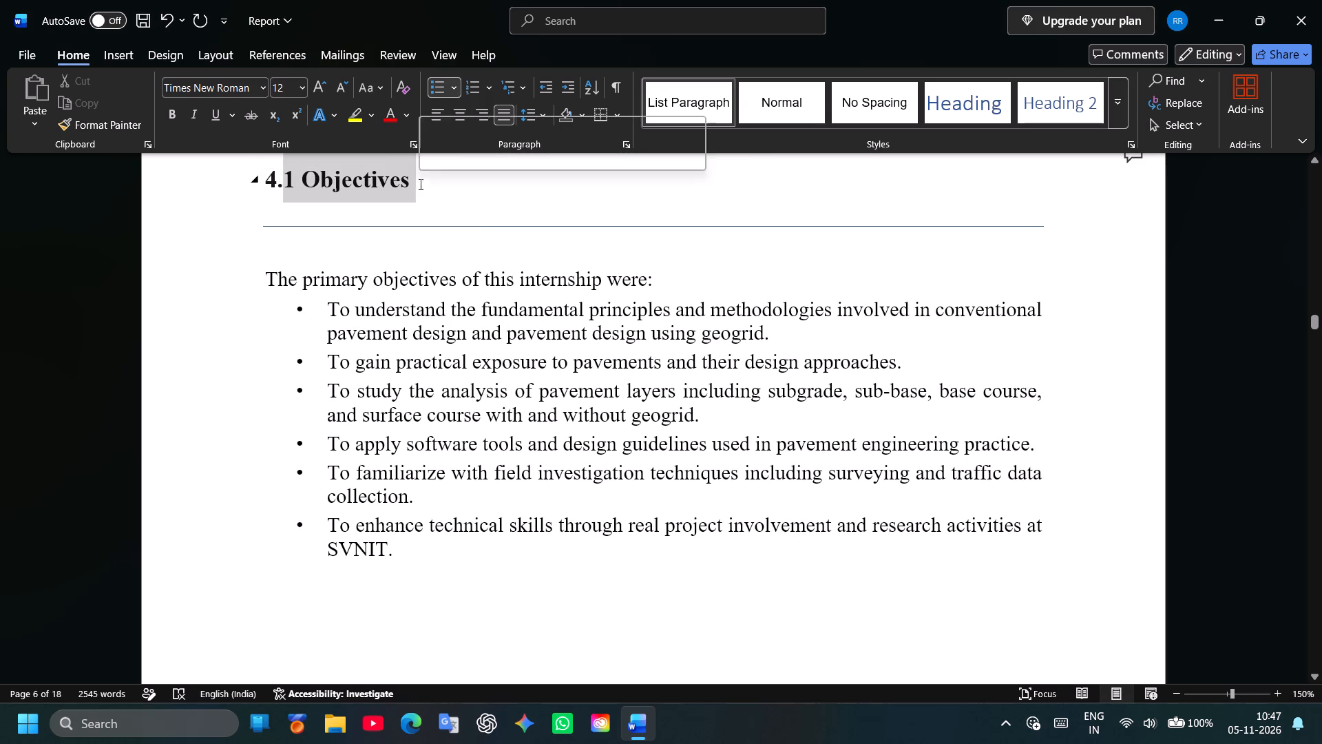
{"action": "left_click", "coordinate": [426, 585]}
Delete "at SVNIT" from the end of the last objective, on enhancing technical skills.
{"action": "left_click_drag", "start_coordinate": [386, 541], "coordinate": [1024, 517]}
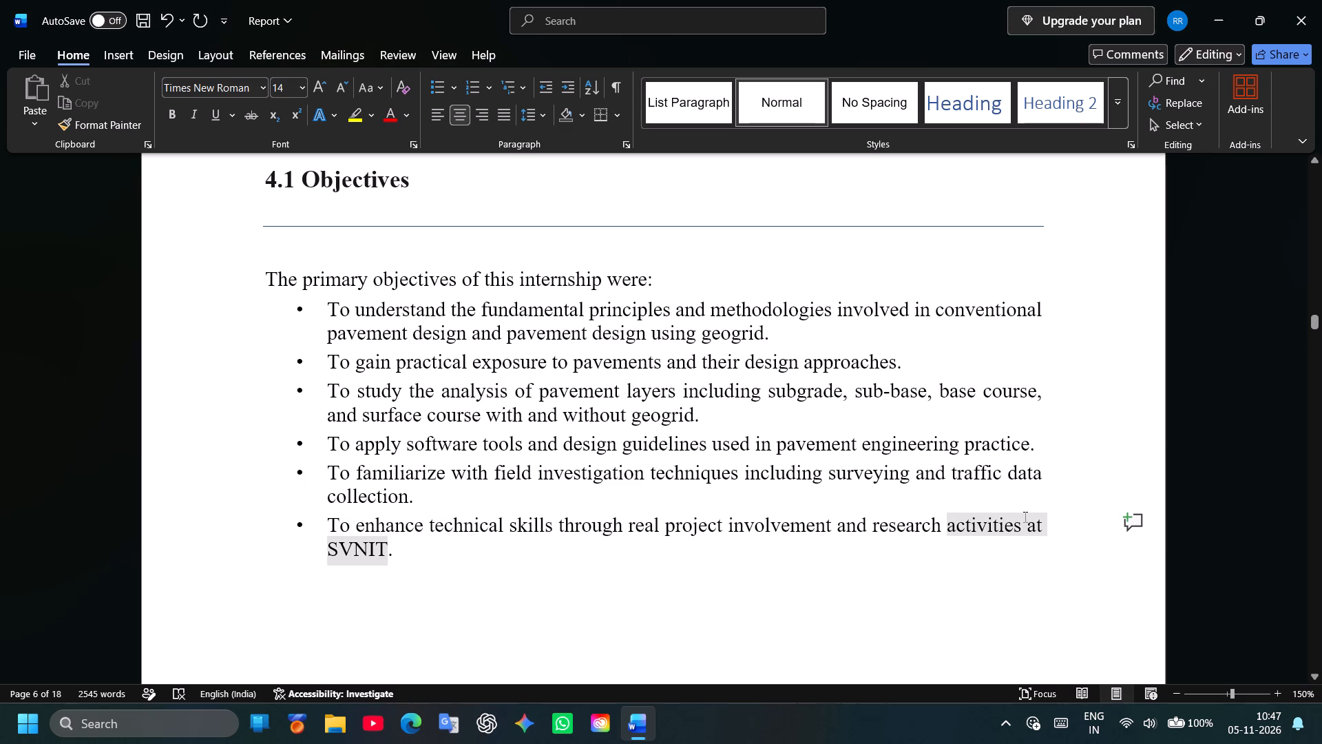
{"action": "left_click_drag", "start_coordinate": [1024, 517], "coordinate": [1029, 517]}
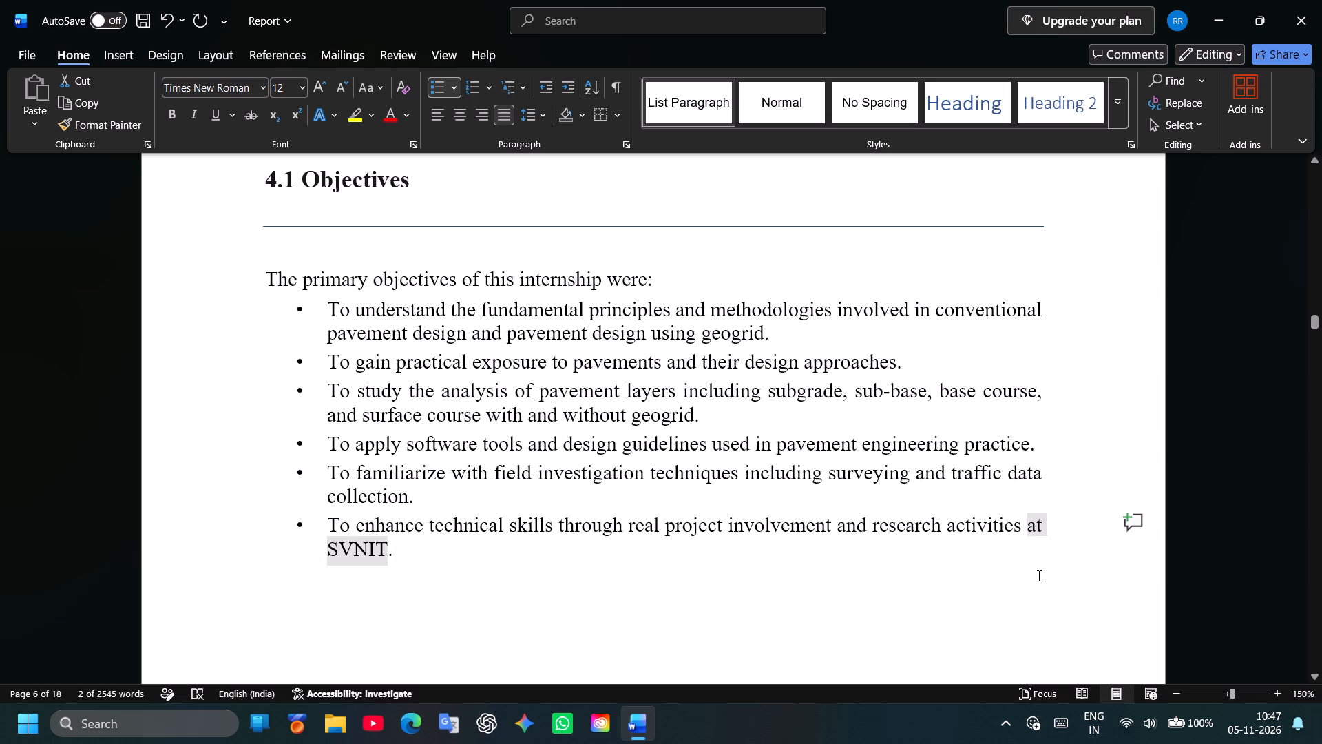
{"action": "key", "text": "BackSpace"}
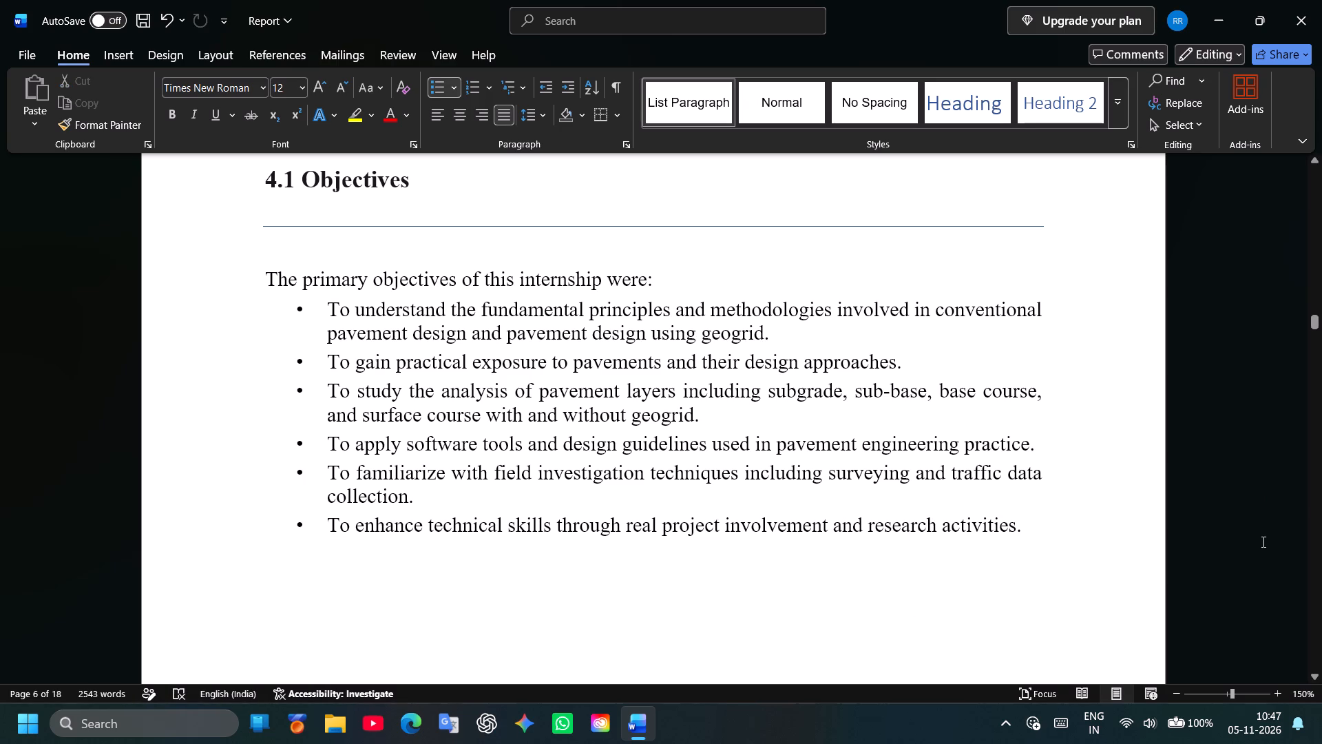
Go on to section 5.1 and read the Literature Review paragraph, examining the pavement types and historical development wording.
{"action": "scroll", "coordinate": [1262, 541], "scroll_direction": "down", "scroll_amount": 1}
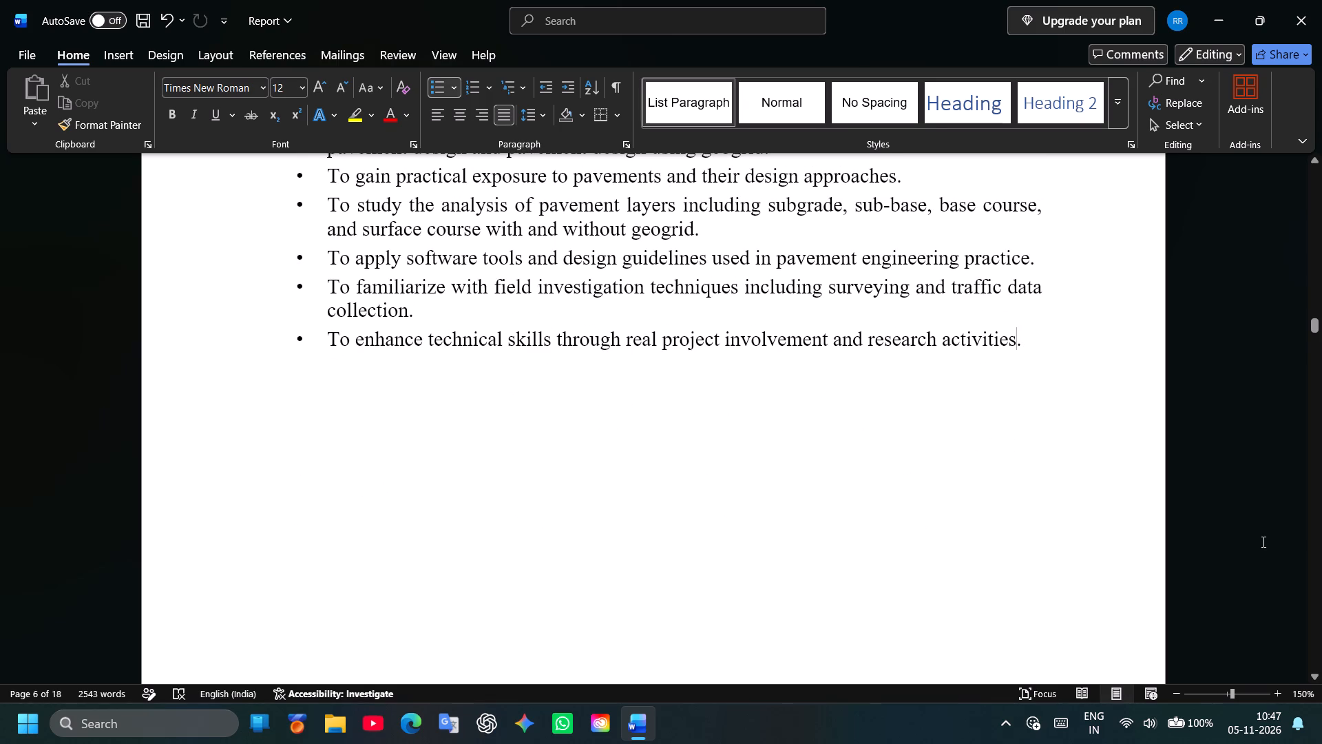
{"action": "scroll", "coordinate": [1262, 541], "scroll_direction": "down", "scroll_amount": 5}
{"action": "scroll", "coordinate": [1262, 541], "scroll_direction": "up", "scroll_amount": 1}
{"action": "scroll", "coordinate": [1262, 541], "scroll_direction": "down", "scroll_amount": 1}
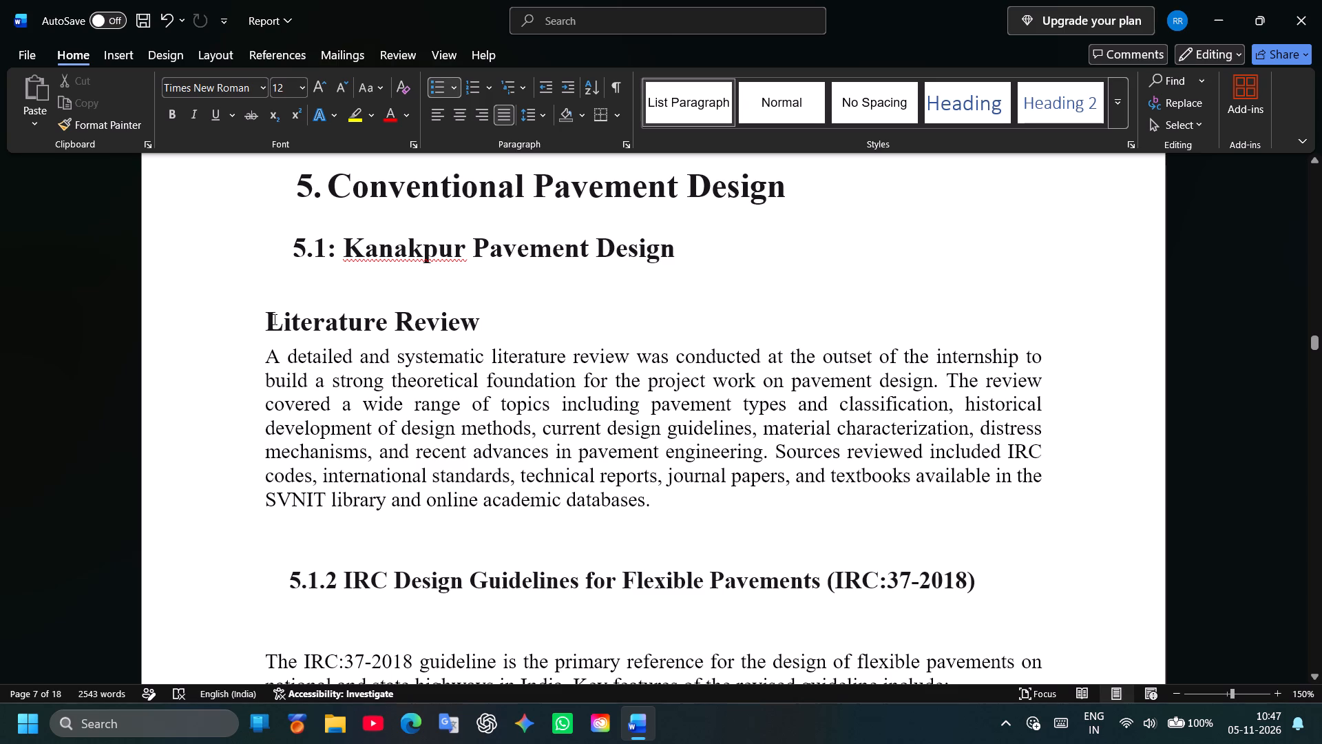
{"action": "scroll", "coordinate": [548, 398], "scroll_direction": "down", "scroll_amount": 1}
{"action": "scroll", "coordinate": [548, 398], "scroll_direction": "up", "scroll_amount": 1}
{"action": "left_click_drag", "start_coordinate": [651, 406], "coordinate": [686, 404]}
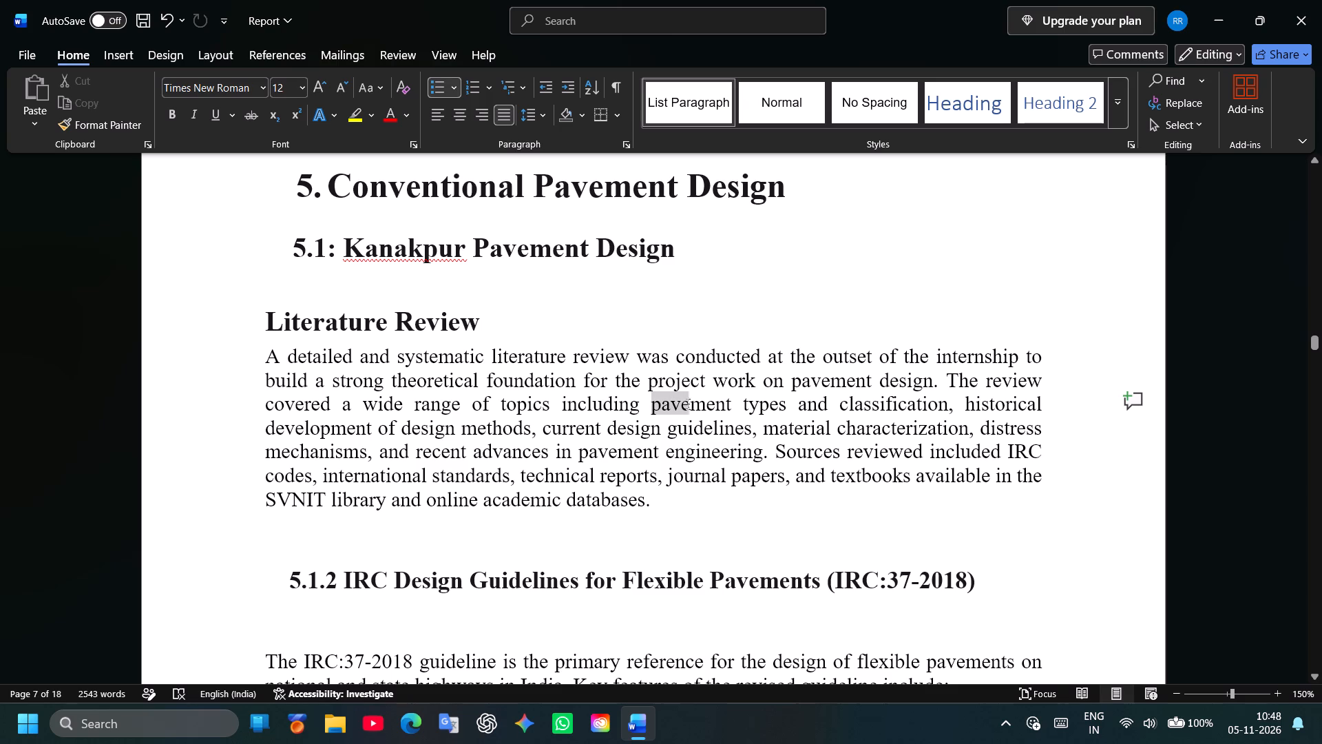
{"action": "left_click_drag", "start_coordinate": [686, 404], "coordinate": [779, 404]}
{"action": "left_click", "coordinate": [788, 478]}
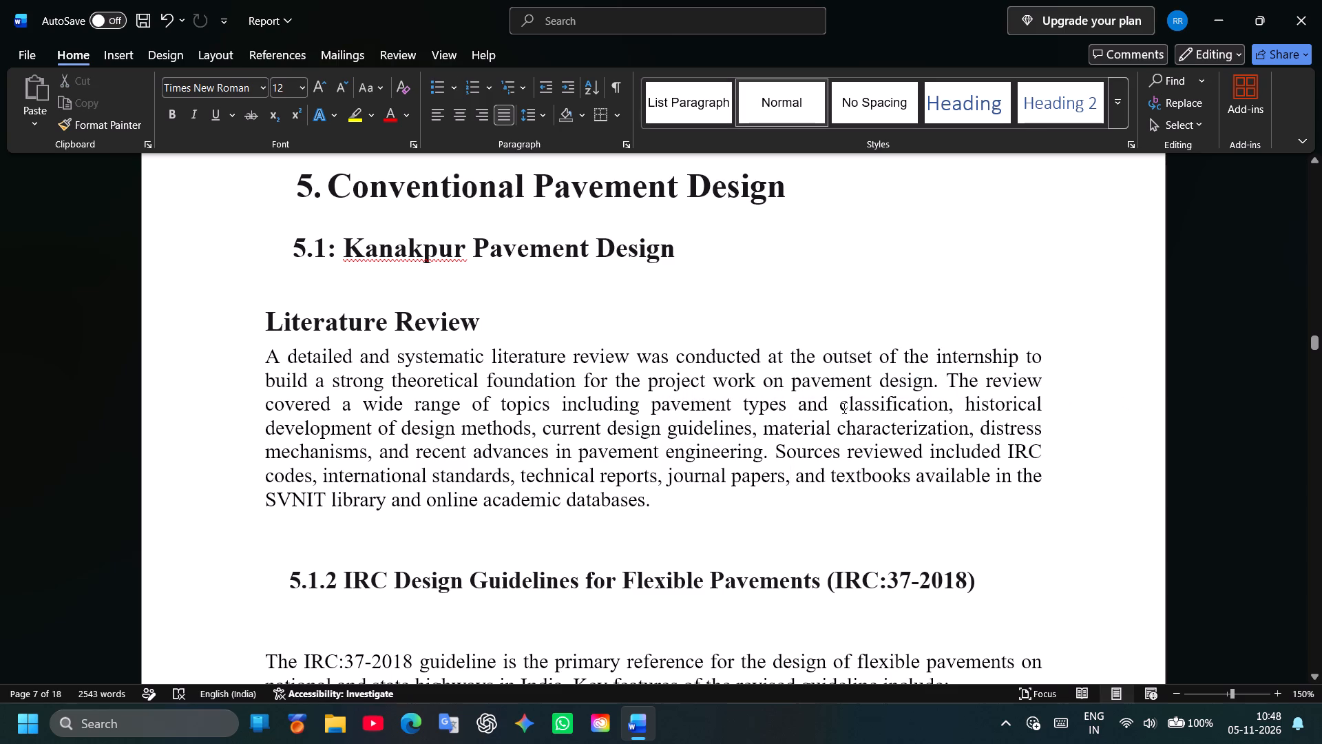
{"action": "left_click_drag", "start_coordinate": [963, 399], "coordinate": [410, 432]}
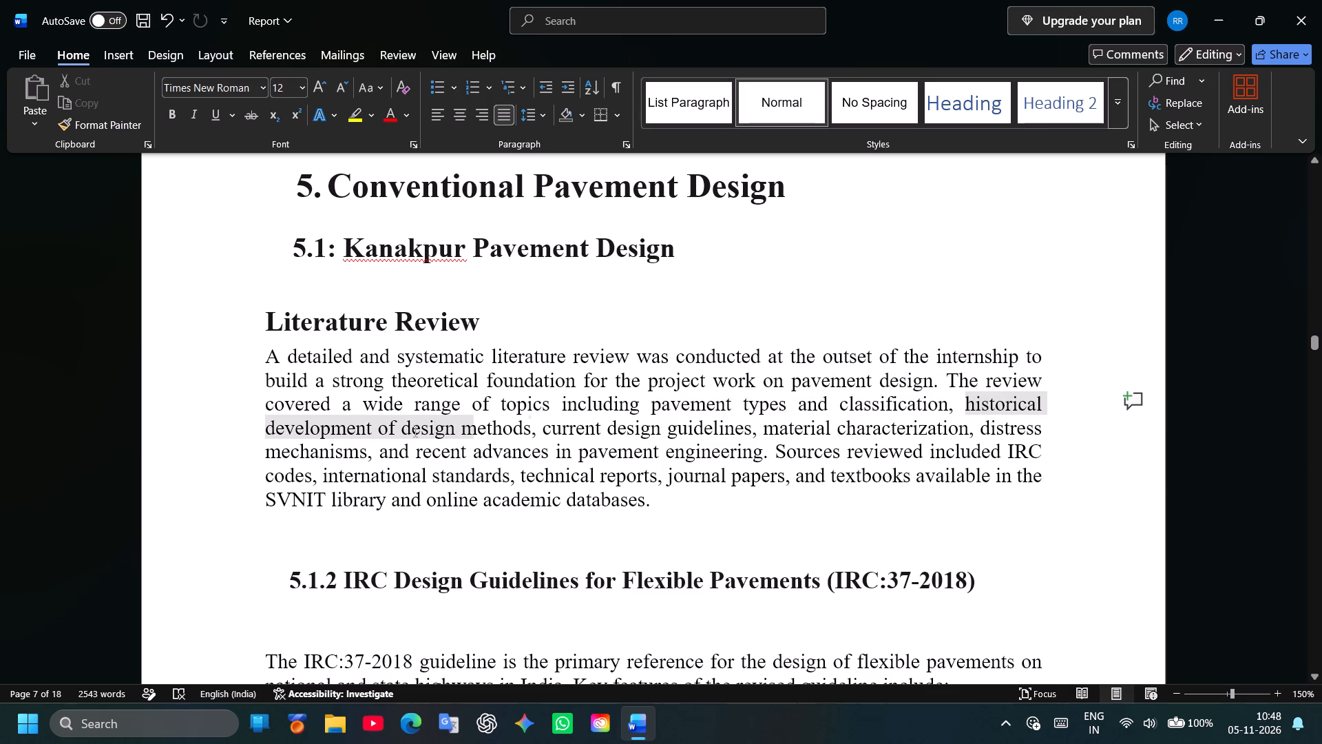
{"action": "left_click_drag", "start_coordinate": [410, 432], "coordinate": [516, 433]}
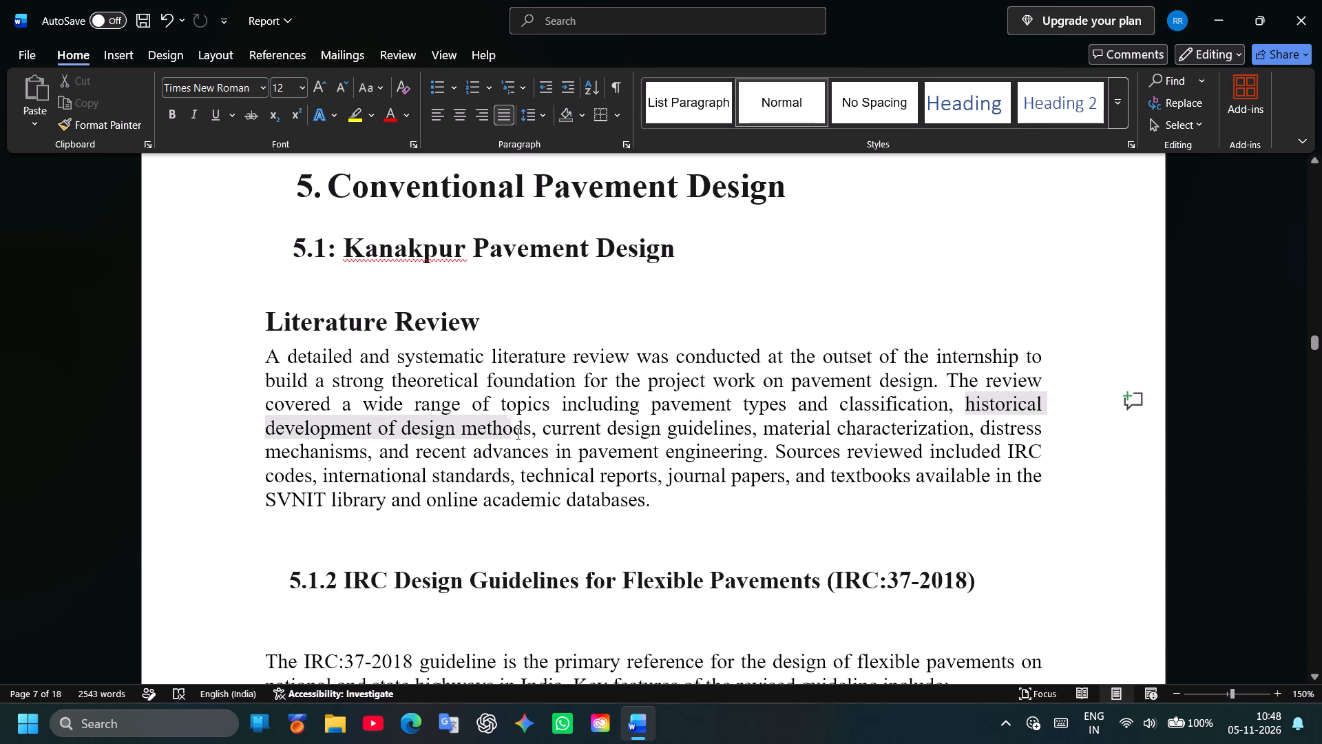
{"action": "left_click_drag", "start_coordinate": [516, 433], "coordinate": [529, 433]}
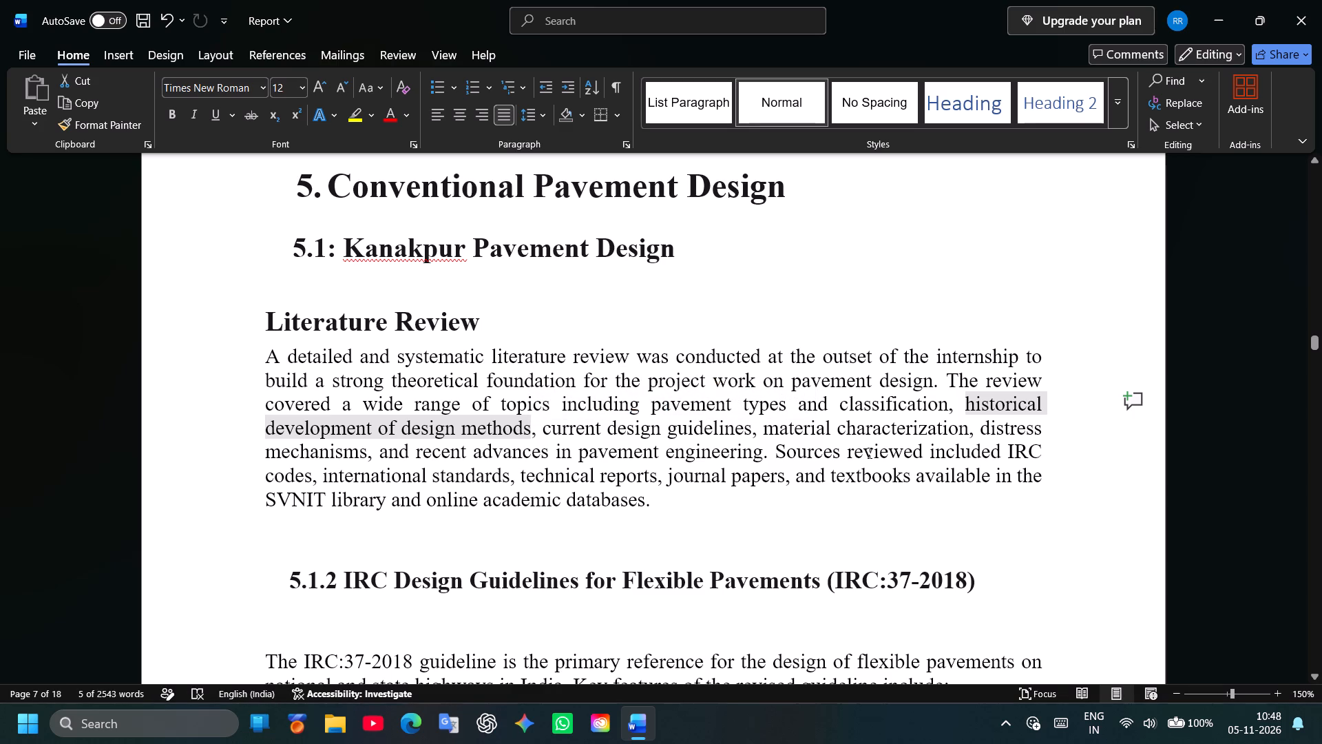
{"action": "left_click", "coordinate": [713, 509]}
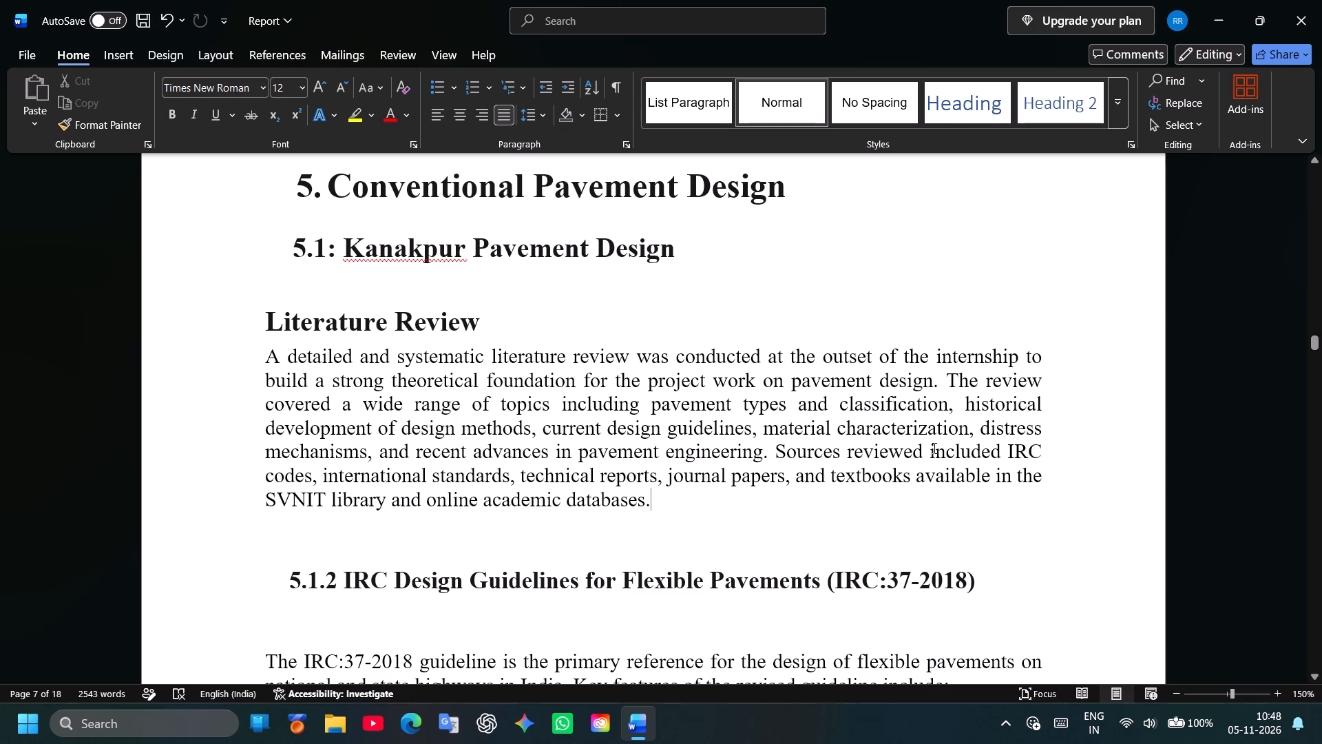
Examine the closing sentence of the Literature Review paragraph that lists the sources reviewed, from "IRC codes" to "online academic databases".
{"action": "left_click_drag", "start_coordinate": [1007, 453], "coordinate": [317, 510]}
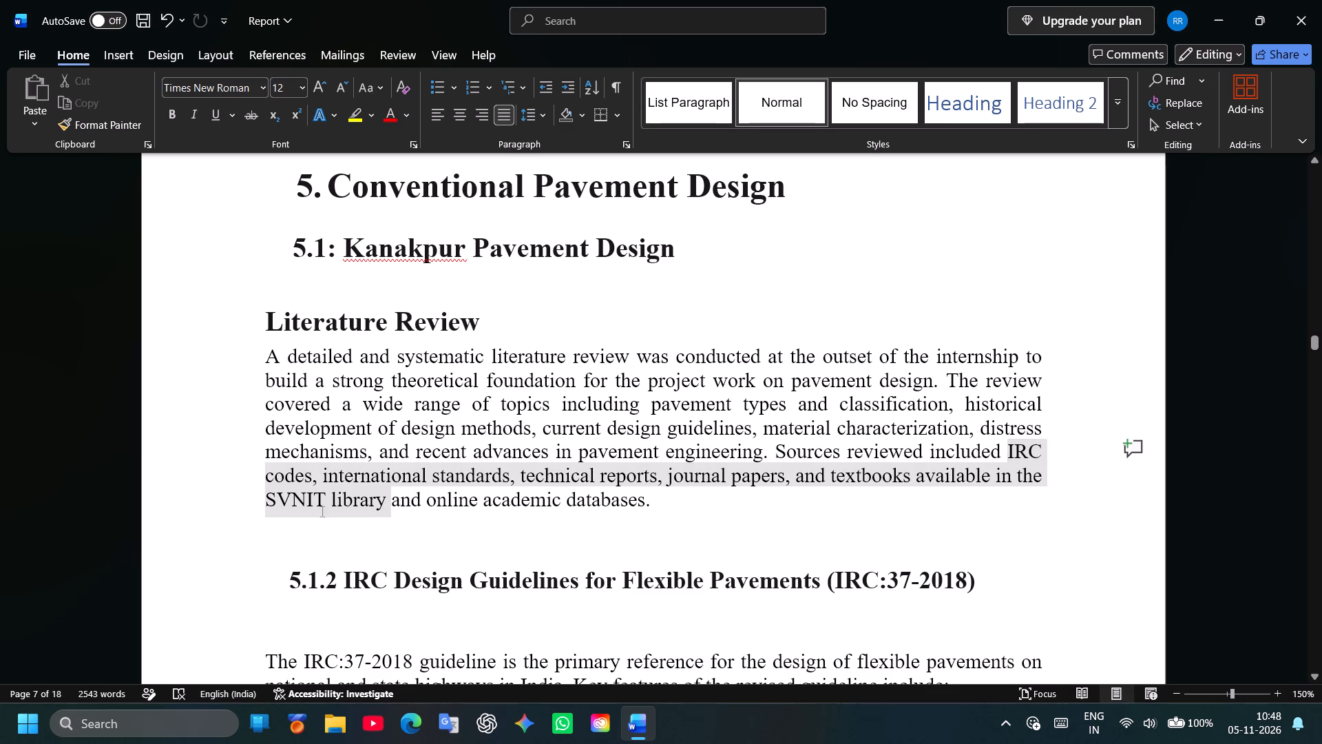
{"action": "left_click_drag", "start_coordinate": [317, 510], "coordinate": [468, 482]}
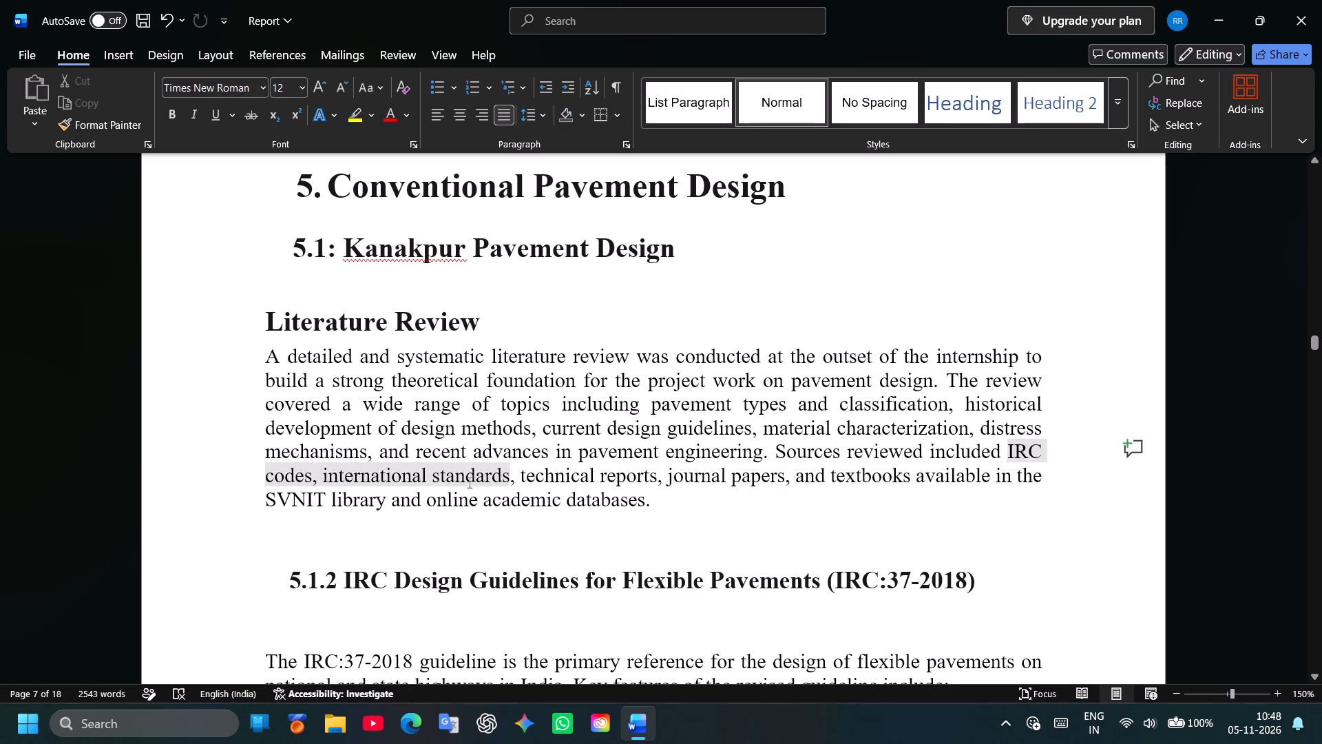
{"action": "left_click_drag", "start_coordinate": [468, 482], "coordinate": [605, 476]}
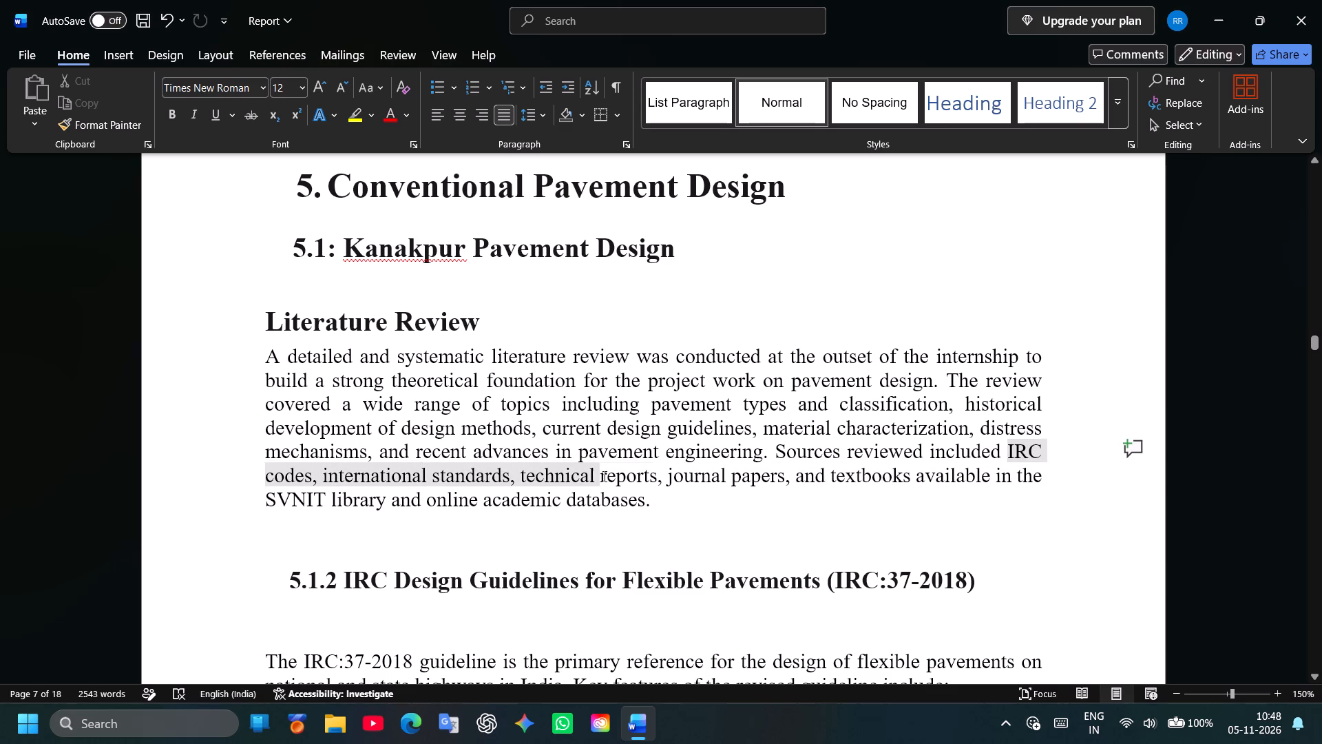
{"action": "left_click_drag", "start_coordinate": [605, 476], "coordinate": [761, 477]}
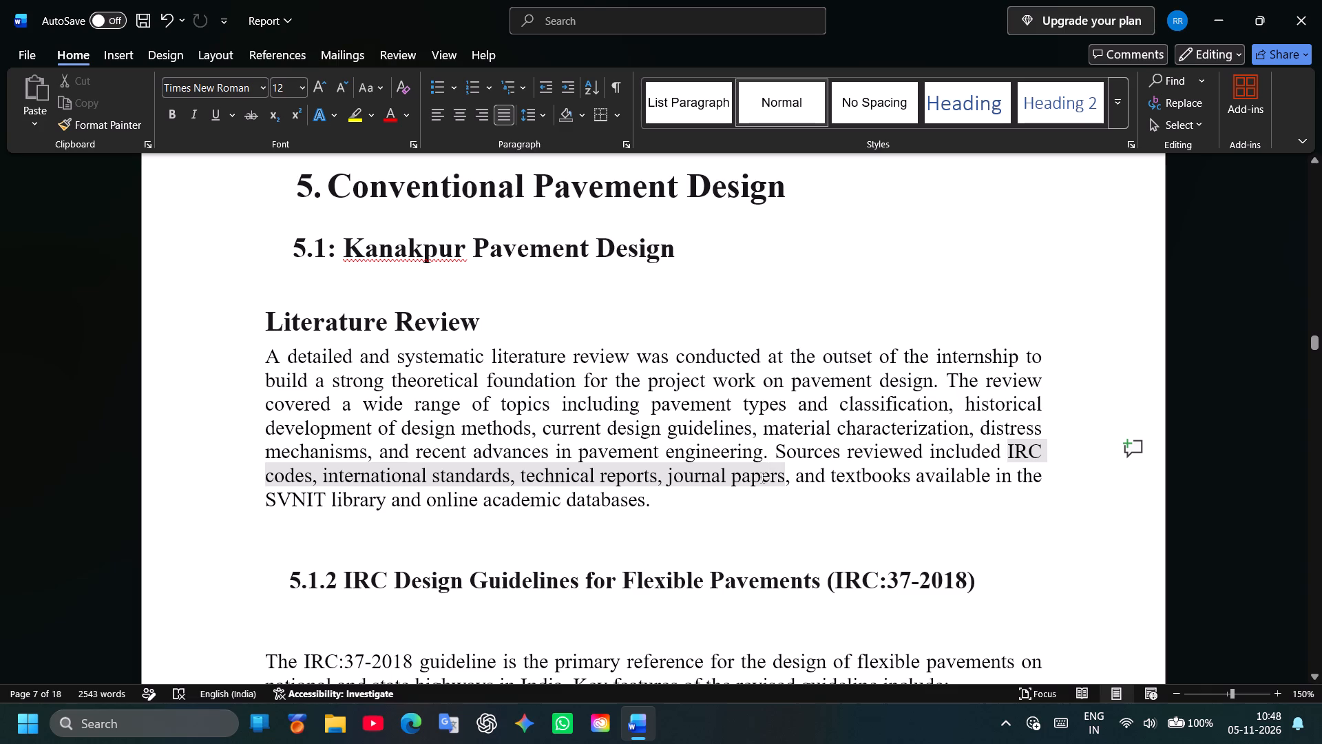
{"action": "left_click_drag", "start_coordinate": [761, 477], "coordinate": [871, 477]}
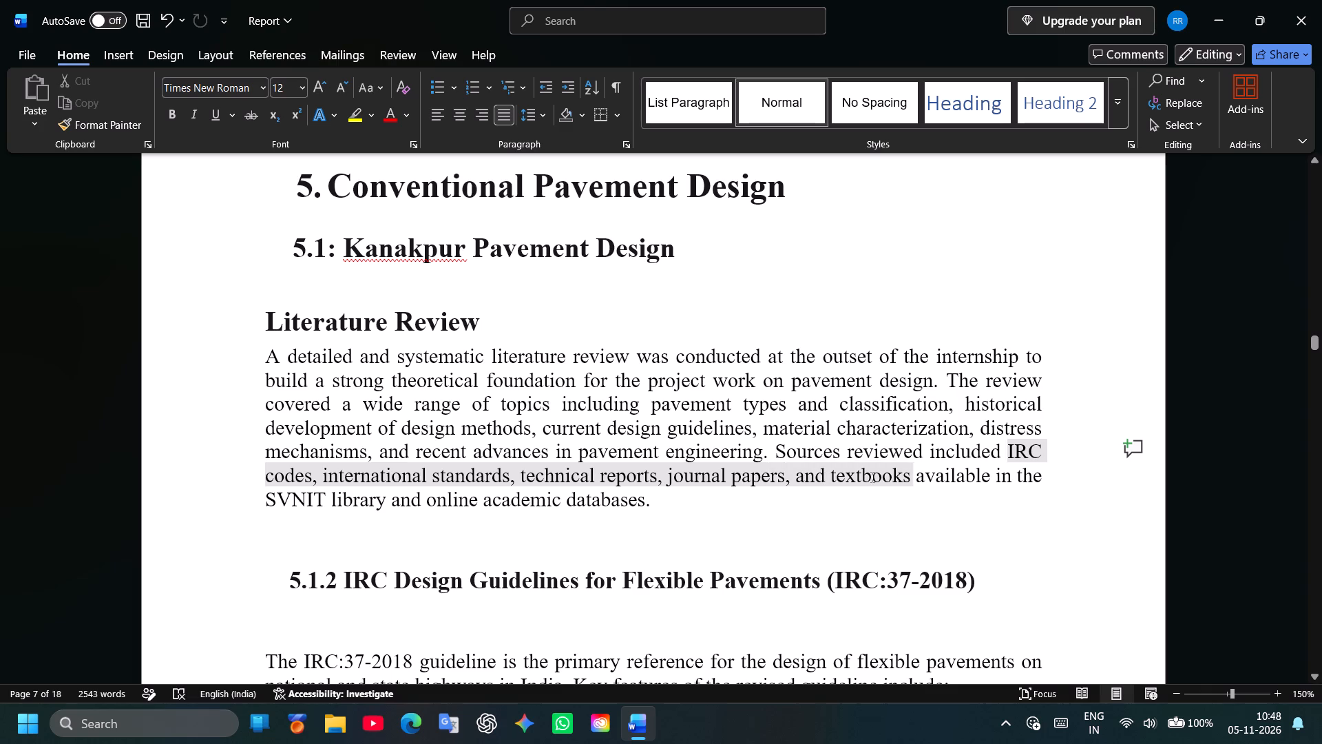
{"action": "left_click_drag", "start_coordinate": [871, 477], "coordinate": [647, 499]}
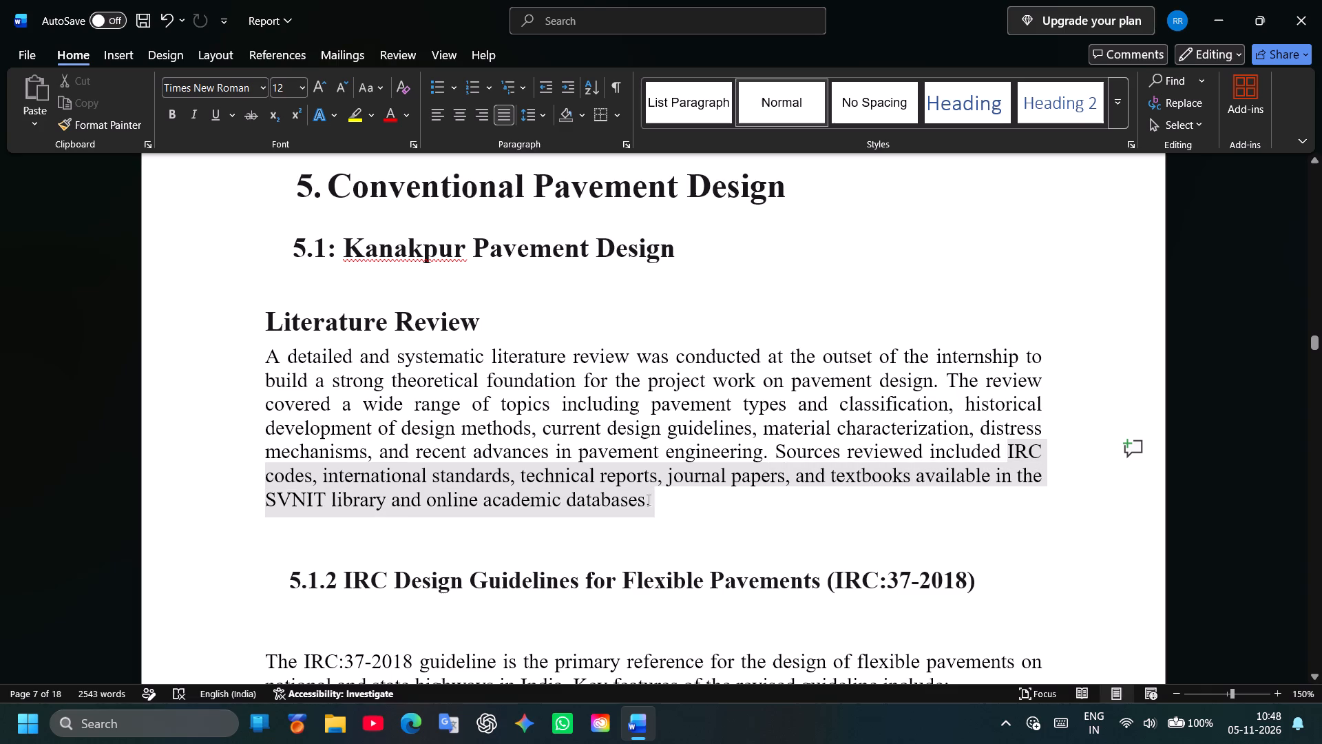
{"action": "left_click_drag", "start_coordinate": [647, 499], "coordinate": [652, 511]}
{"action": "left_click_drag", "start_coordinate": [652, 511], "coordinate": [639, 511]}
{"action": "left_click", "coordinate": [846, 532]}
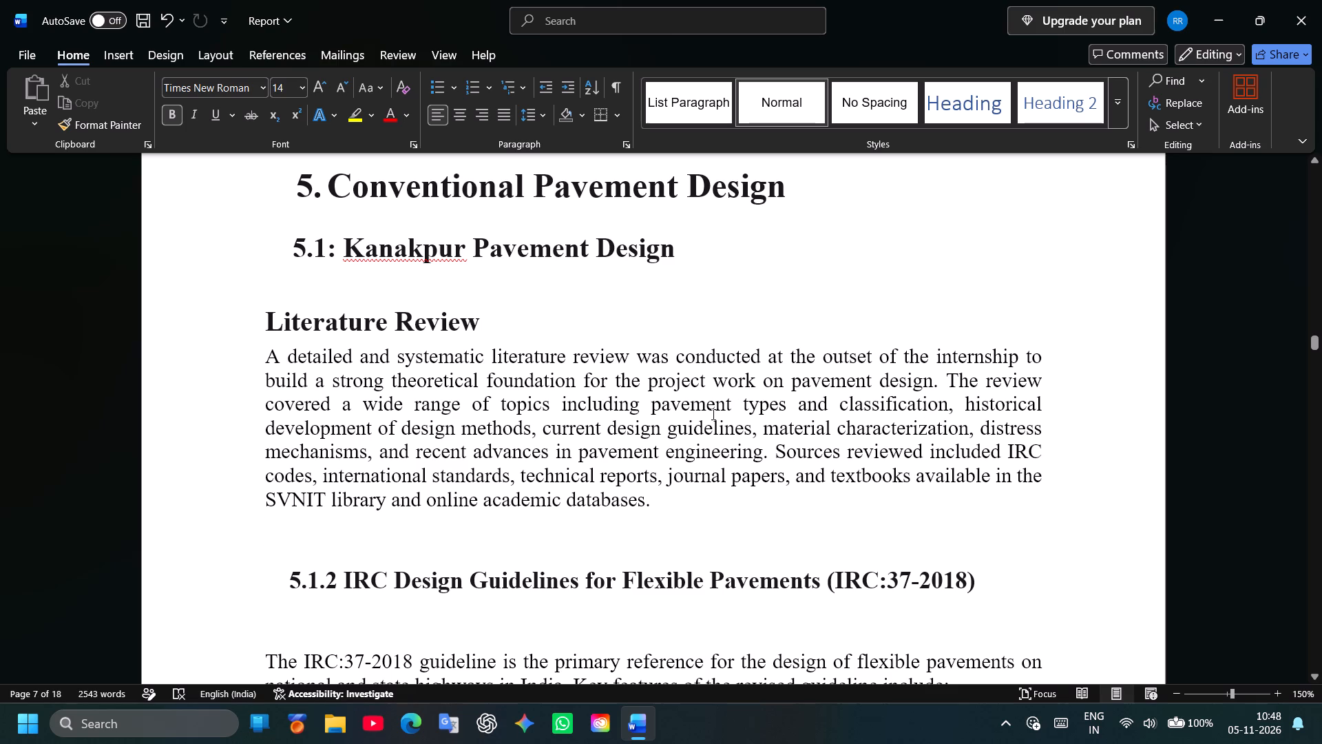
Reread the list of topics covered in the Literature Review paragraph, from "pavement types" through "recent advances in pavement engineering".
{"action": "left_click_drag", "start_coordinate": [652, 405], "coordinate": [443, 417]}
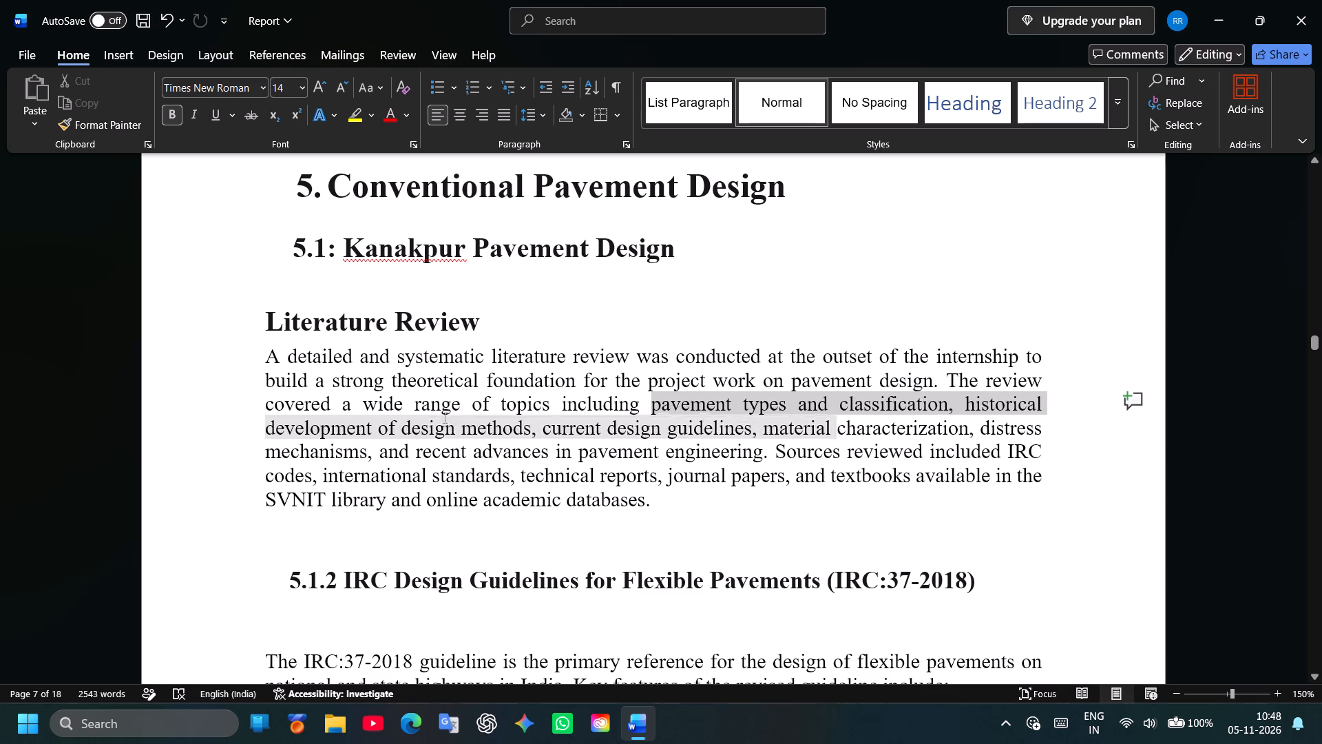
{"action": "left_click_drag", "start_coordinate": [443, 417], "coordinate": [685, 426]}
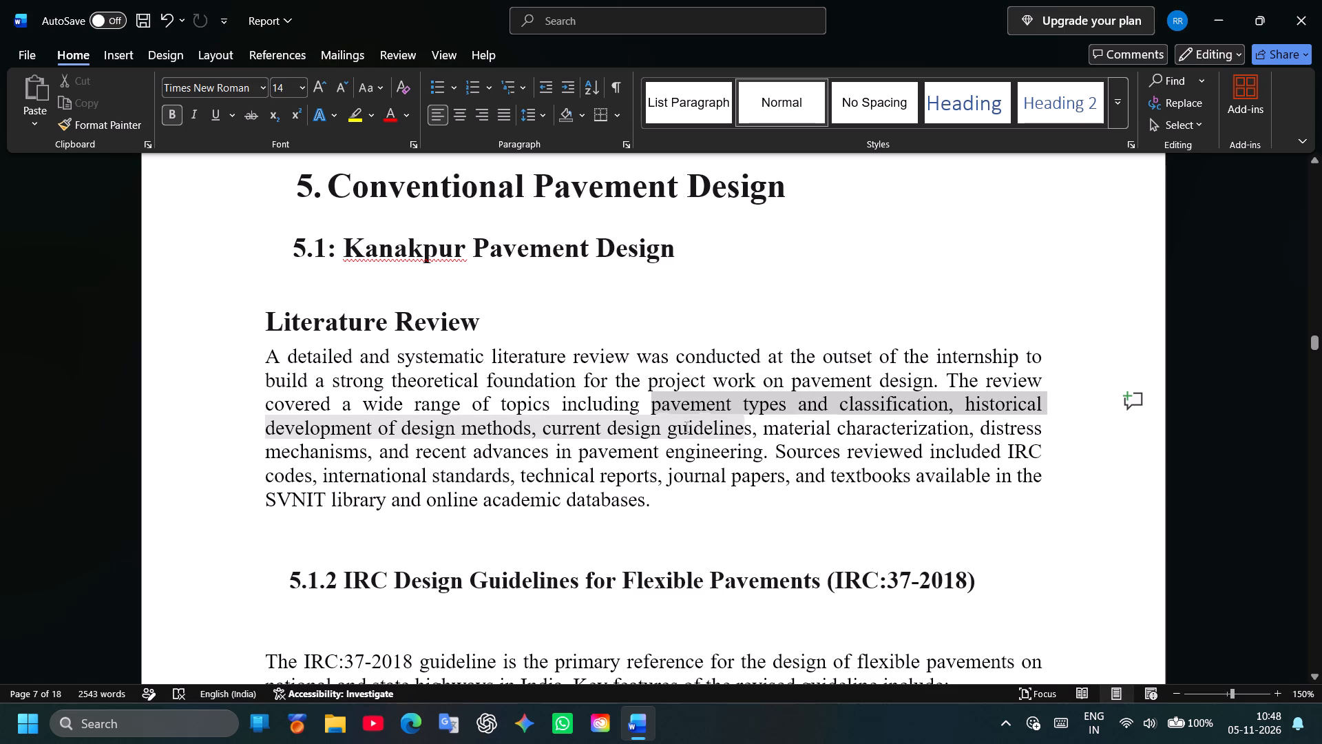
{"action": "left_click_drag", "start_coordinate": [685, 426], "coordinate": [990, 429]}
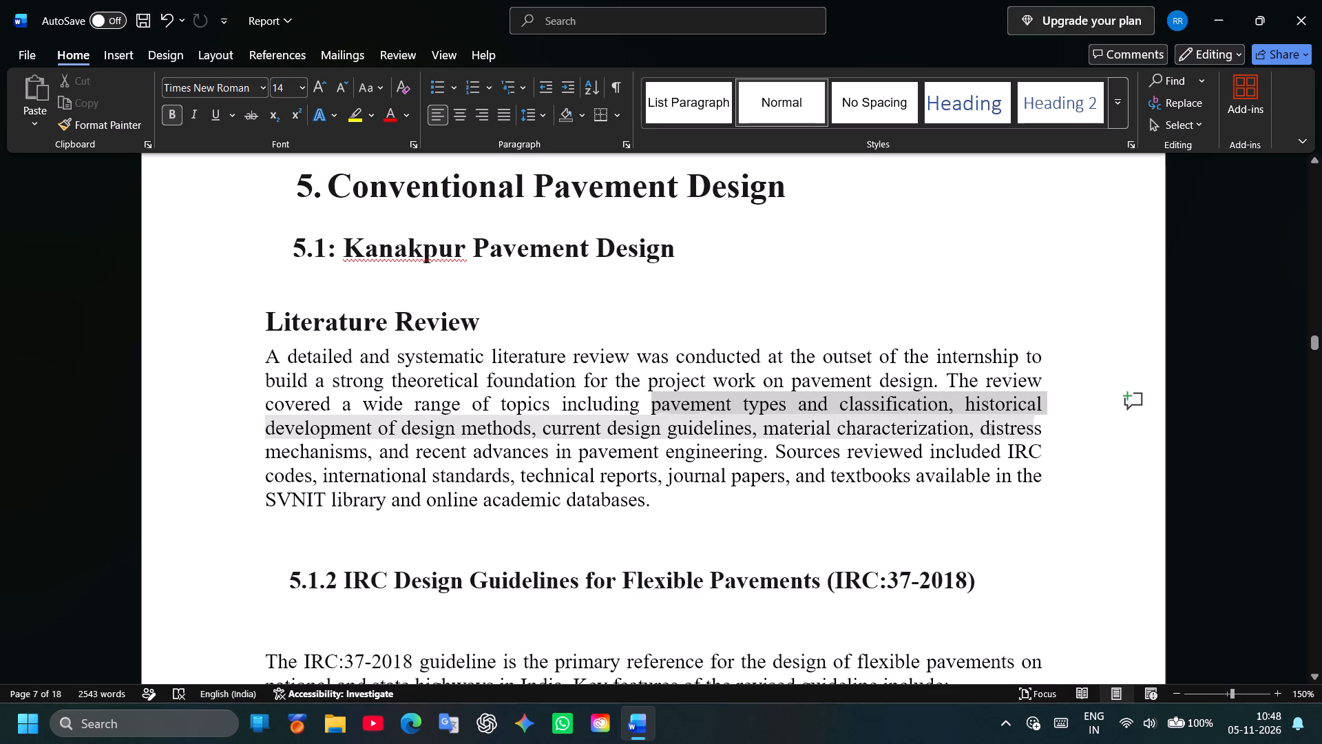
{"action": "left_click_drag", "start_coordinate": [990, 429], "coordinate": [1015, 431]}
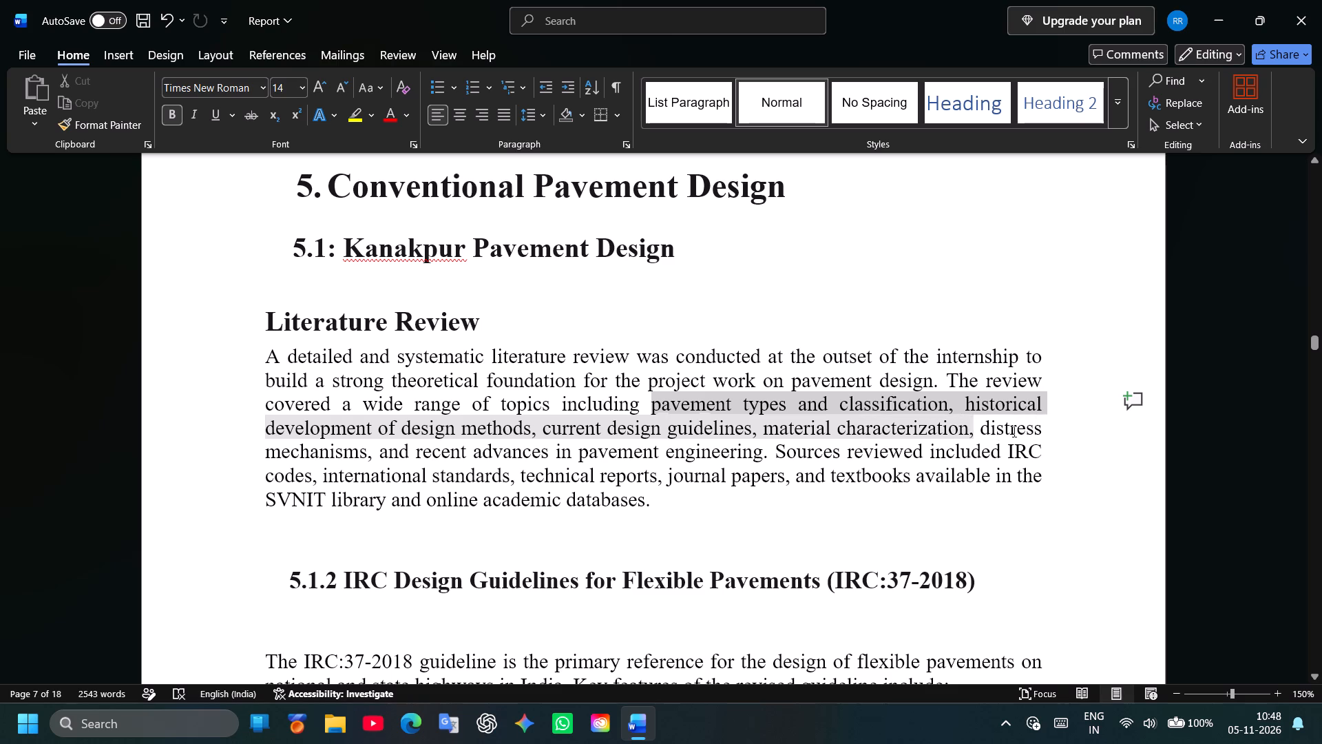
{"action": "left_click_drag", "start_coordinate": [1015, 431], "coordinate": [319, 455]}
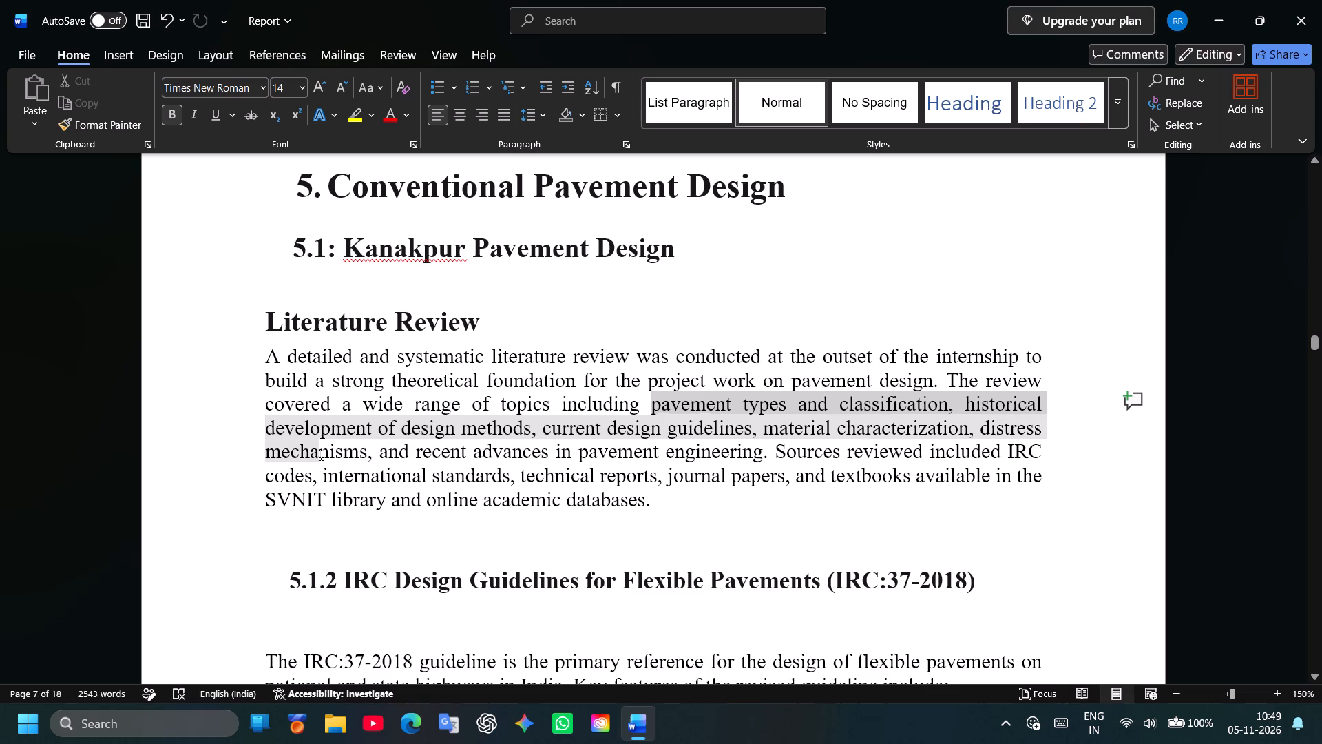
{"action": "left_click_drag", "start_coordinate": [319, 455], "coordinate": [510, 453]}
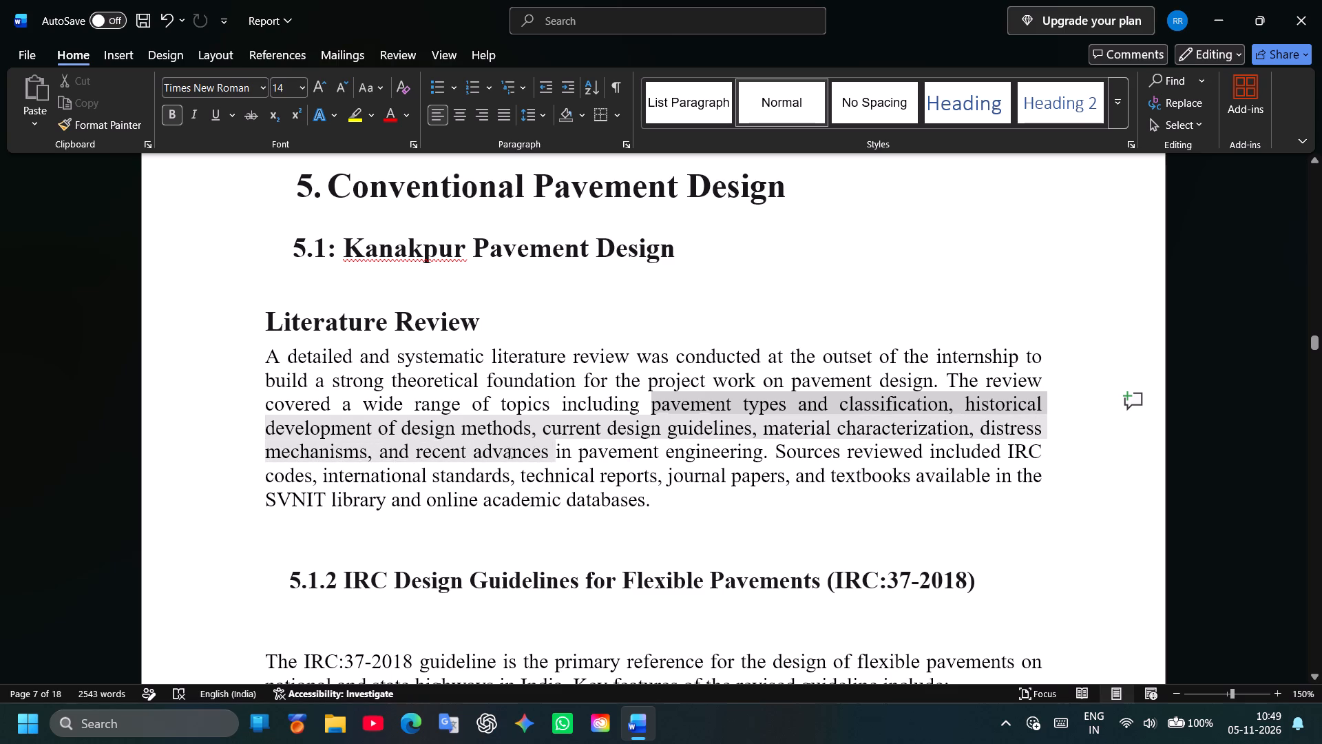
{"action": "left_click_drag", "start_coordinate": [510, 453], "coordinate": [724, 453]}
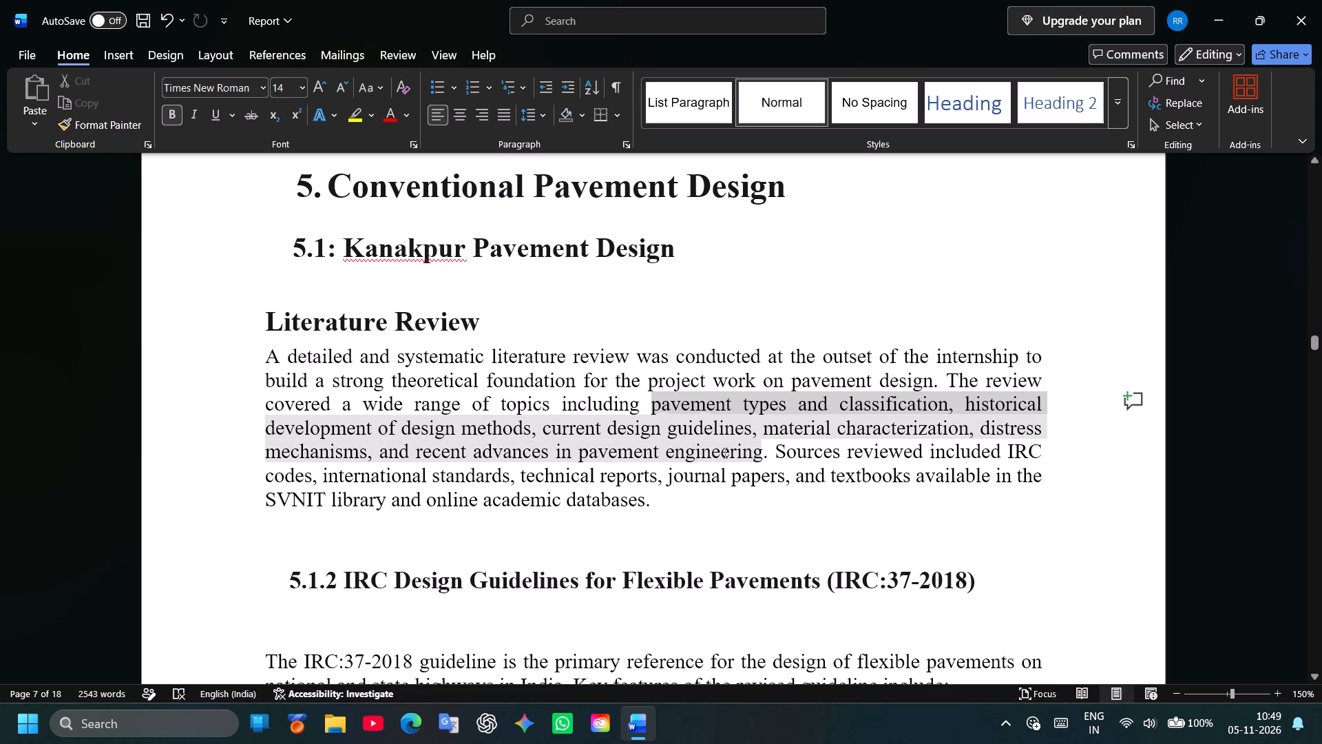
{"action": "left_click_drag", "start_coordinate": [724, 453], "coordinate": [725, 453]}
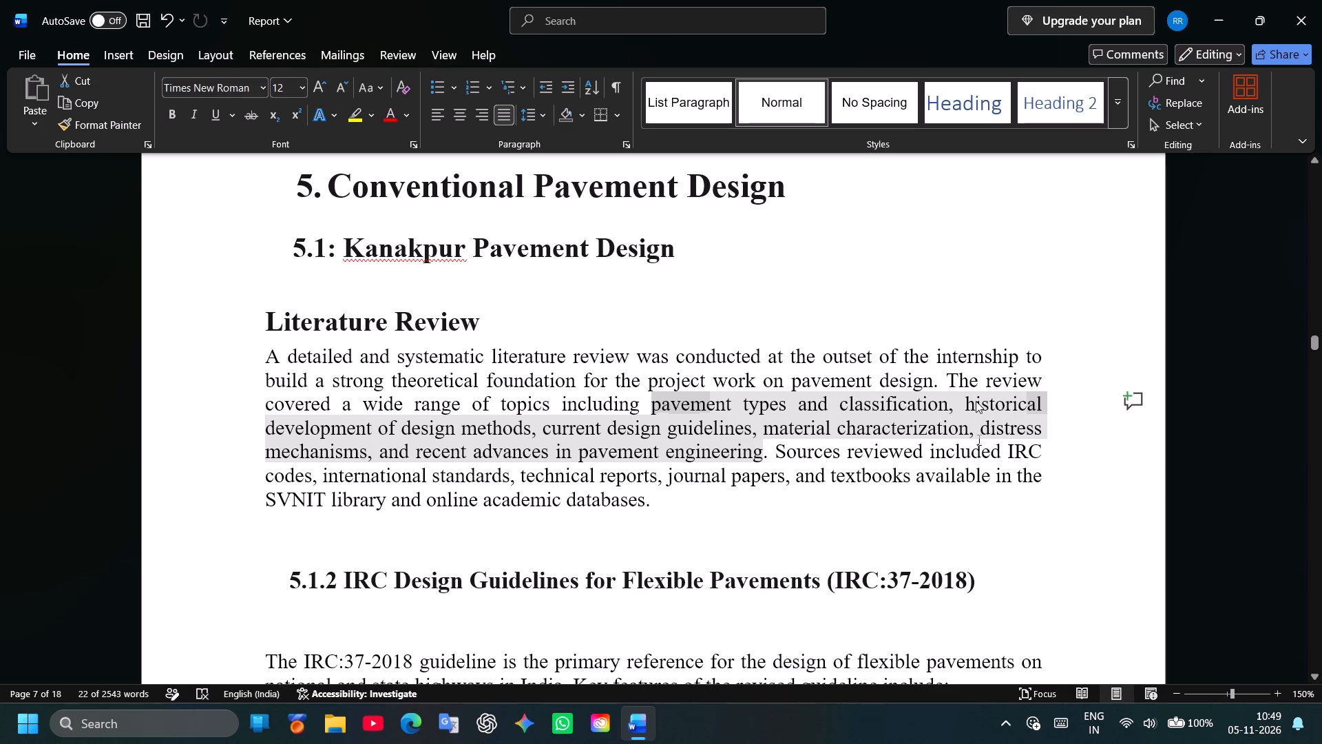
{"action": "left_click", "coordinate": [874, 546]}
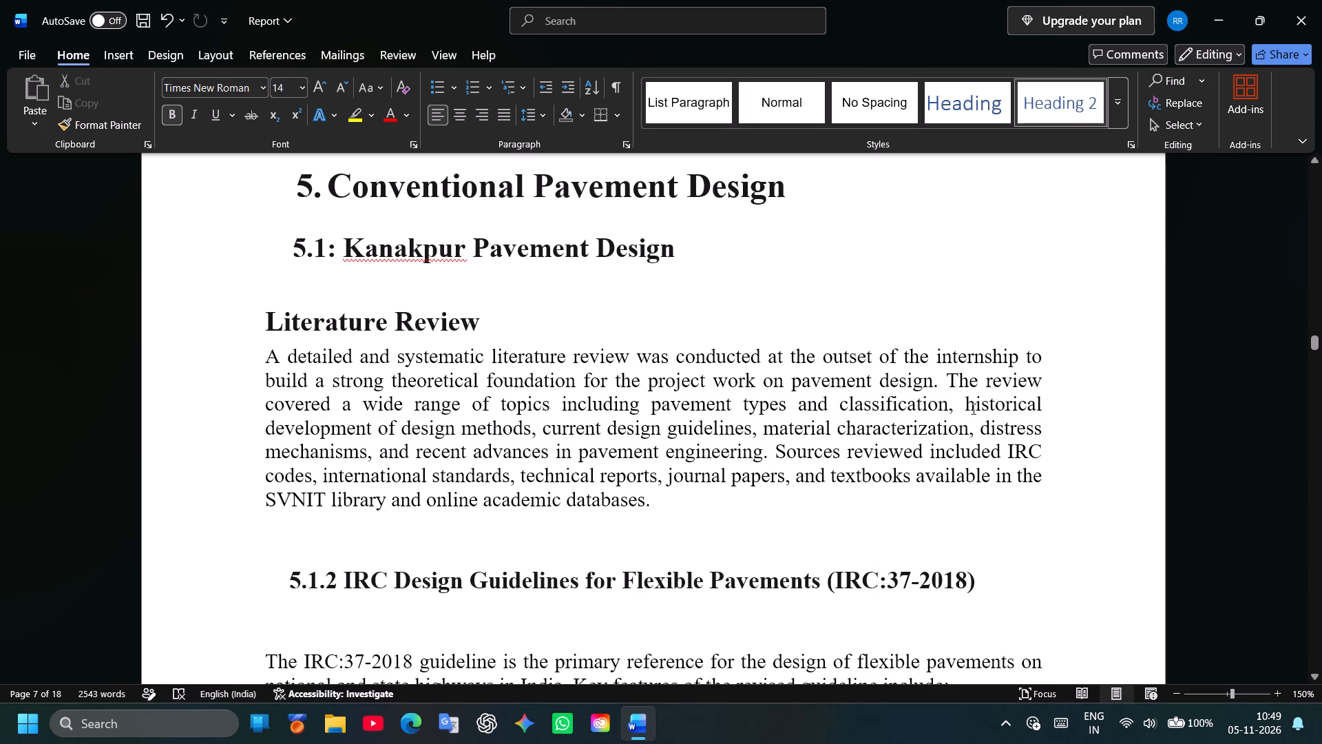
{"action": "left_click", "coordinate": [965, 403]}
{"action": "left_click", "coordinate": [788, 544]}
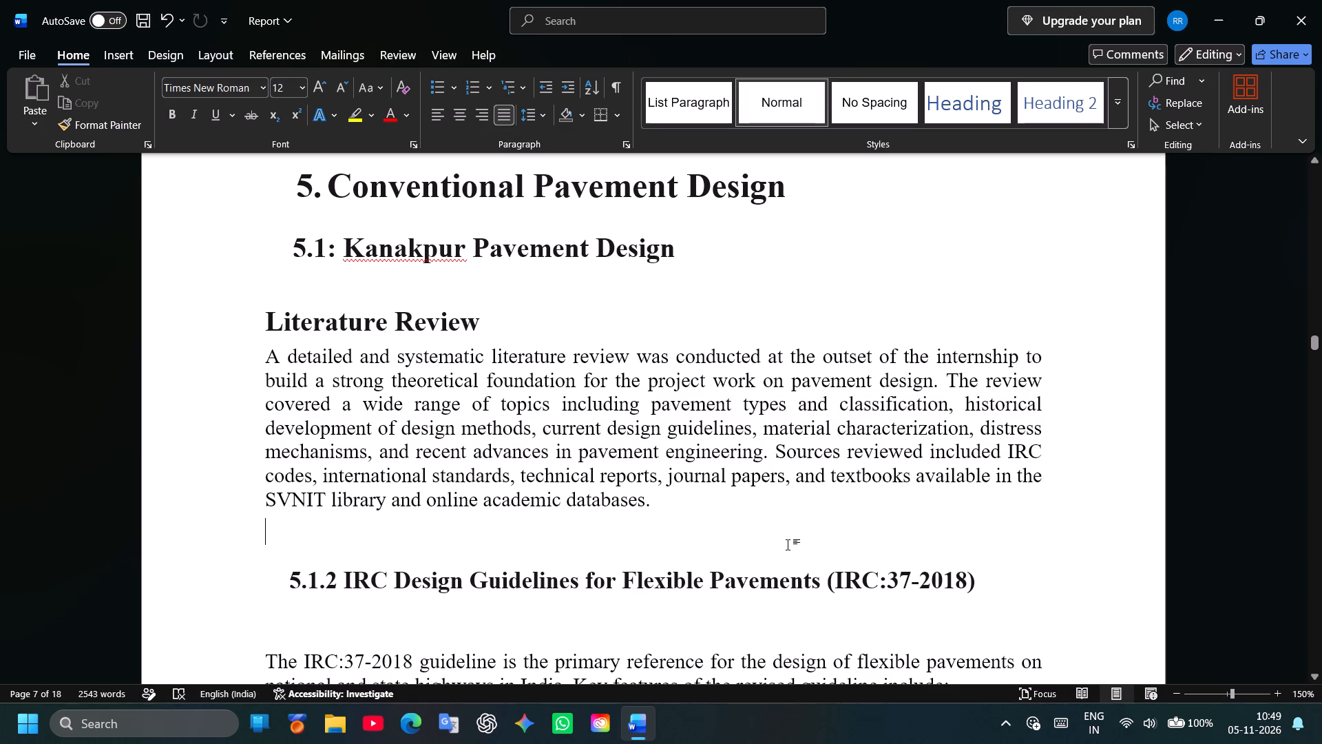
{"action": "left_click", "coordinate": [658, 491]}
Translate the phrase "historical development of design methods" in the Literature Review paragraph into Gujarati, then close the translation.
{"action": "left_click_drag", "start_coordinate": [961, 395], "coordinate": [327, 436]}
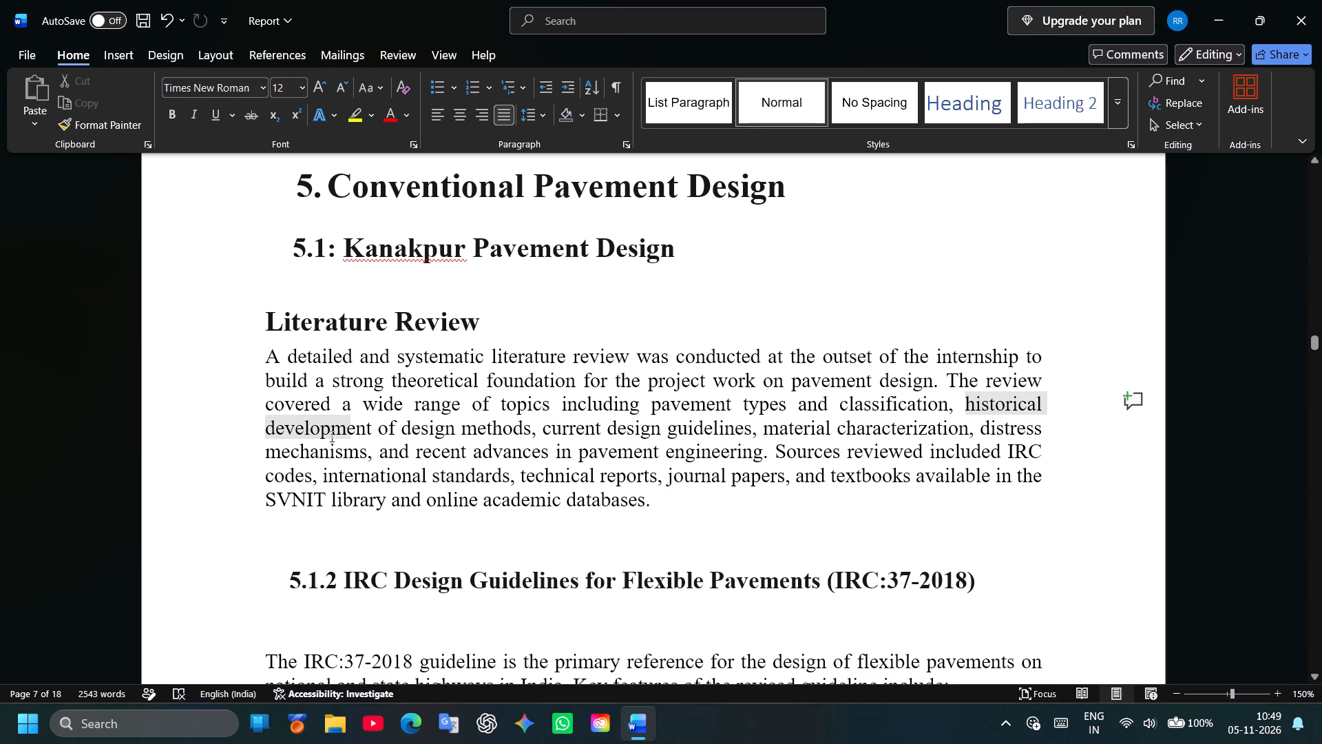
{"action": "left_click_drag", "start_coordinate": [327, 436], "coordinate": [509, 434]}
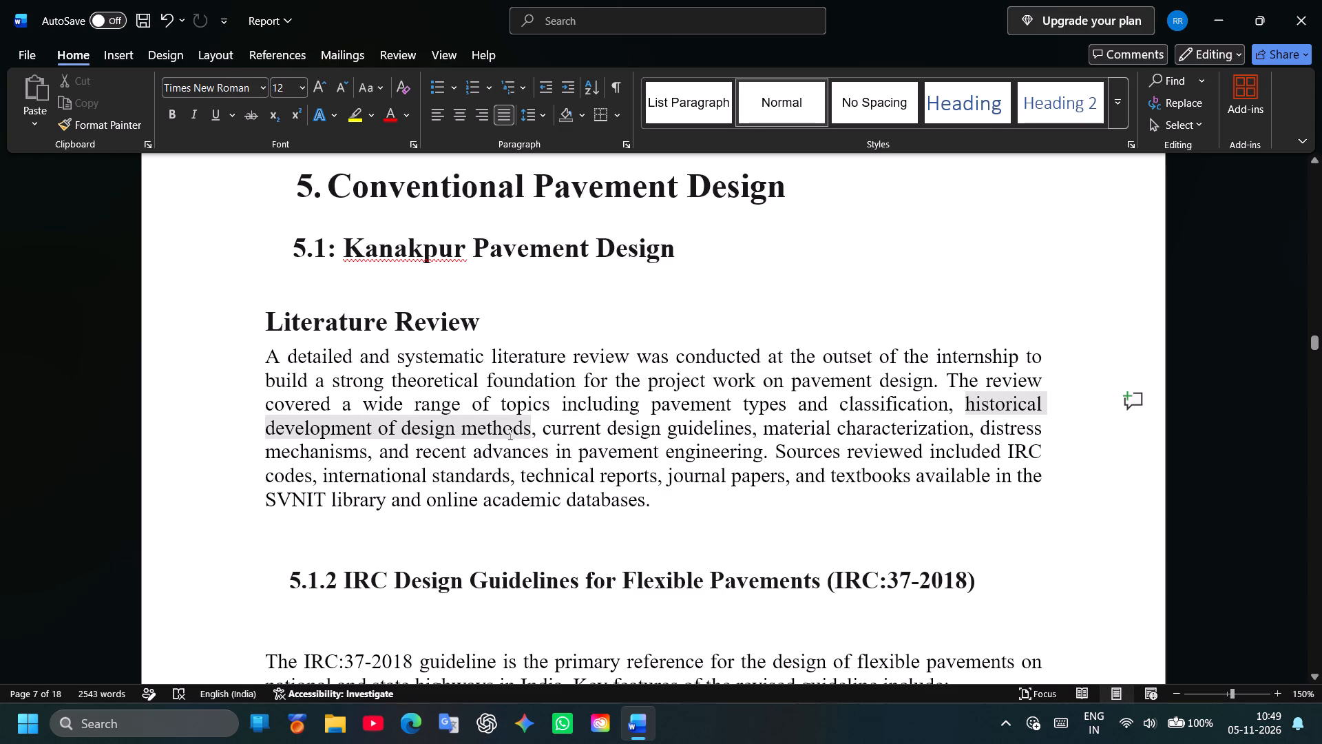
{"action": "left_click_drag", "start_coordinate": [509, 434], "coordinate": [530, 434]}
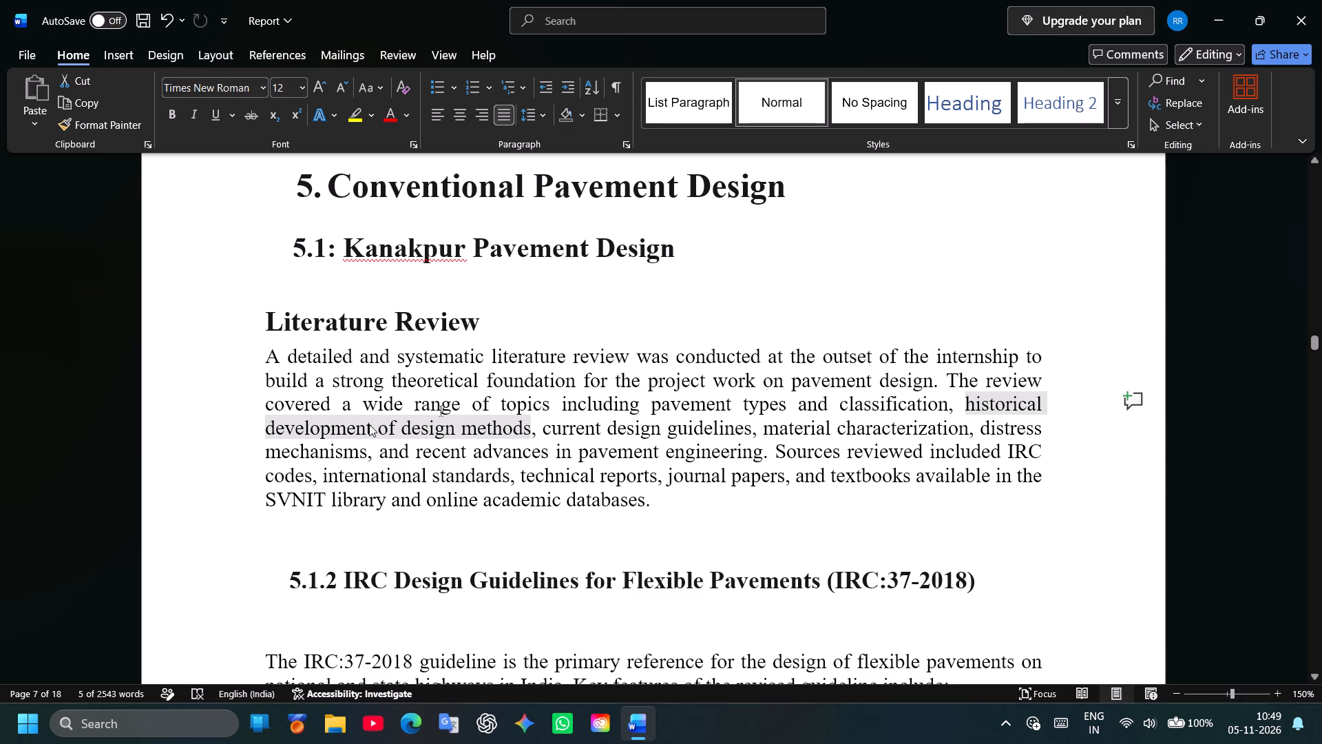
{"action": "right_click", "coordinate": [409, 426]}
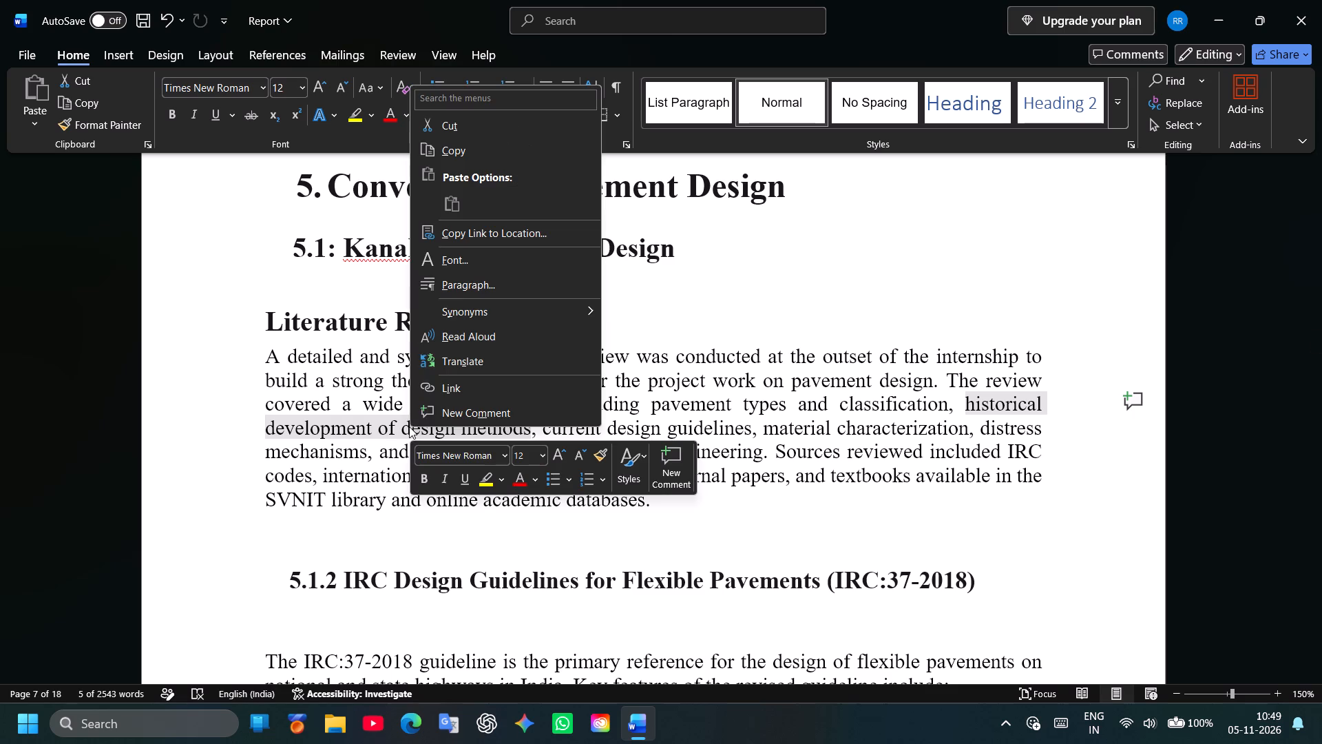
{"action": "left_click", "coordinate": [459, 371]}
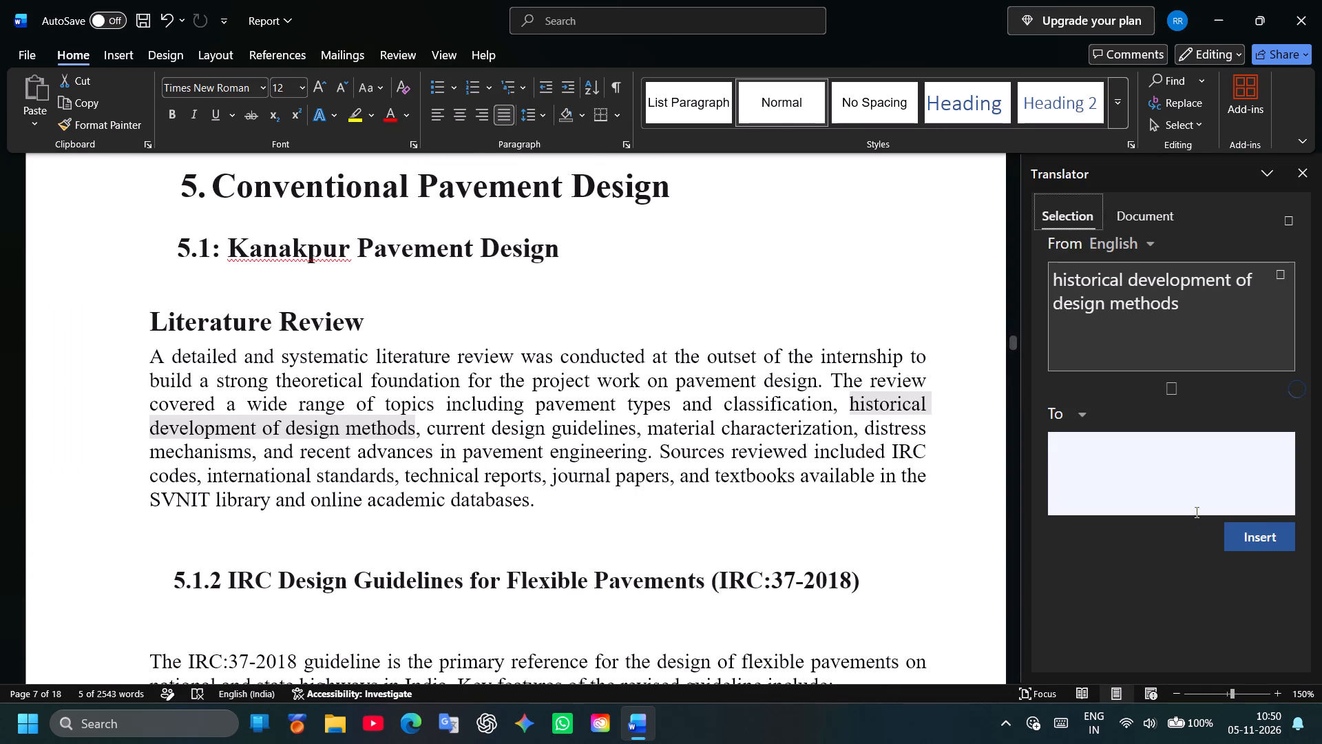
{"action": "left_click", "coordinate": [1083, 412]}
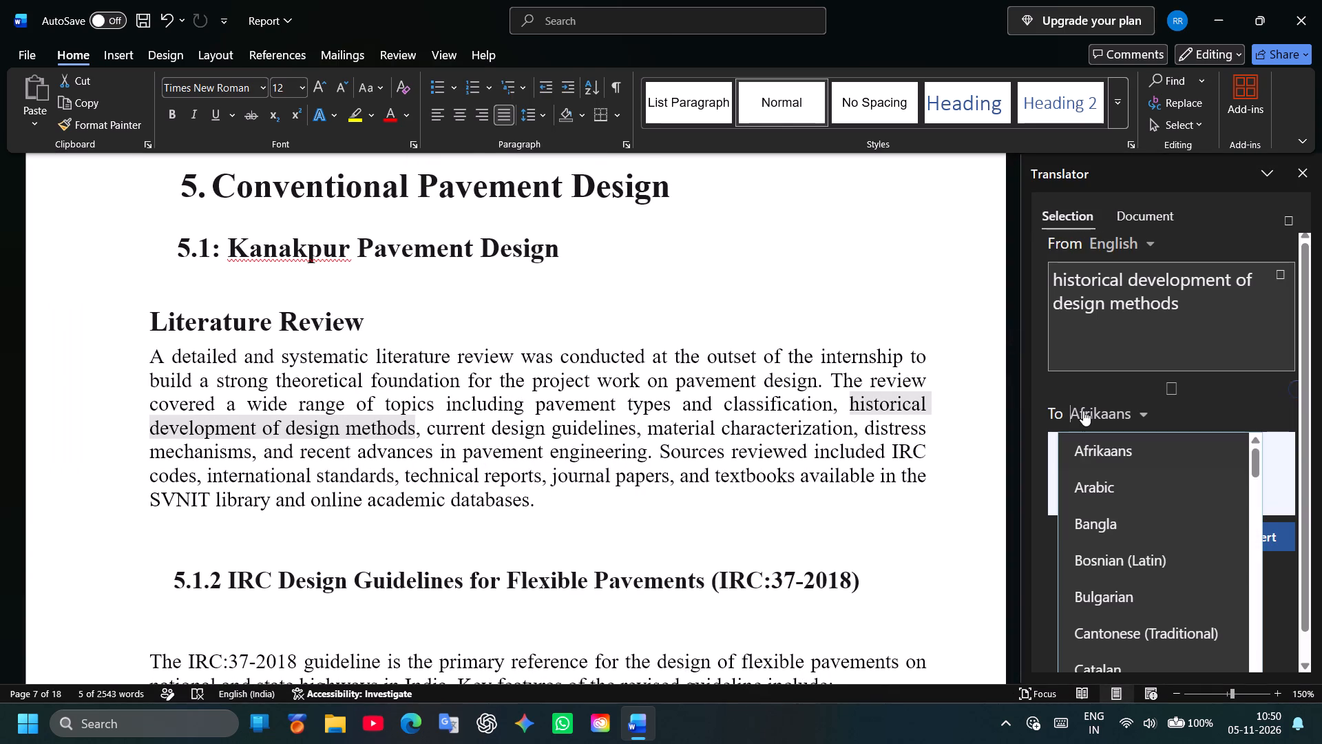
{"action": "scroll", "coordinate": [1120, 526], "scroll_direction": "down", "scroll_amount": 6}
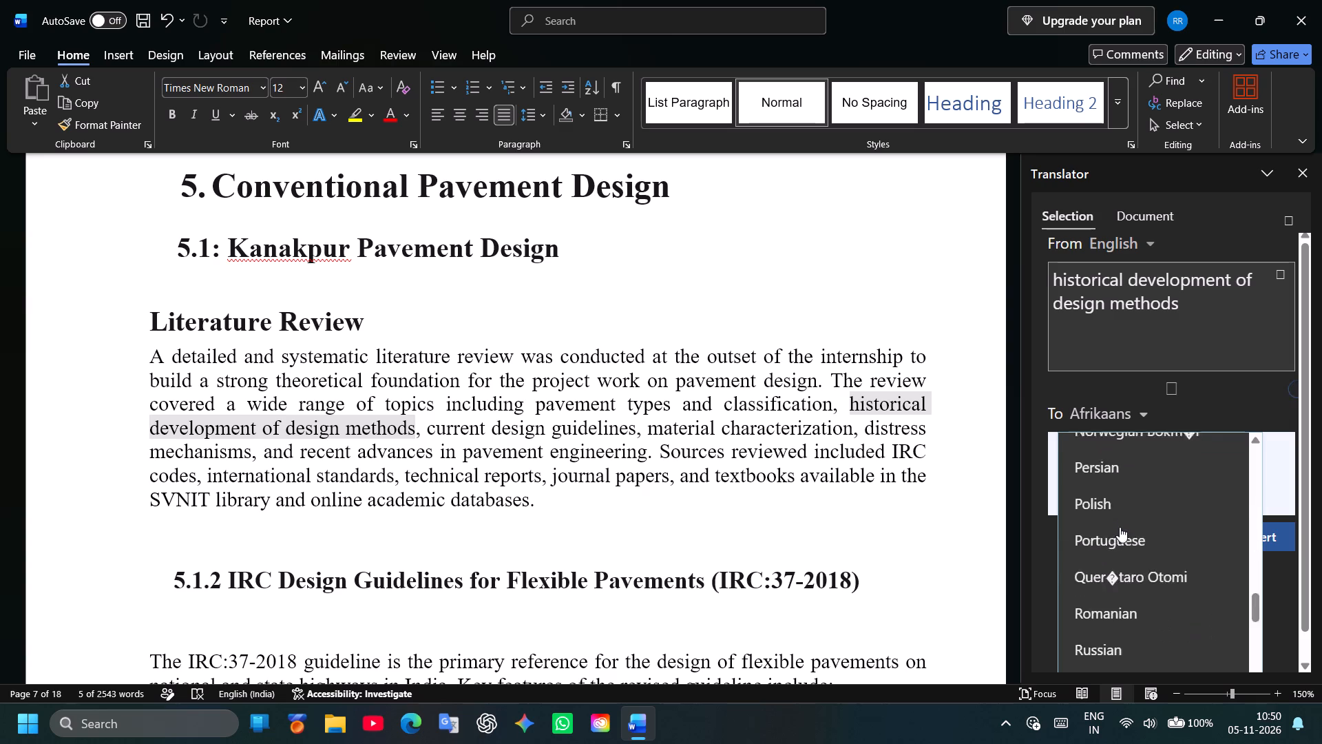
{"action": "scroll", "coordinate": [1120, 527], "scroll_direction": "up", "scroll_amount": 3}
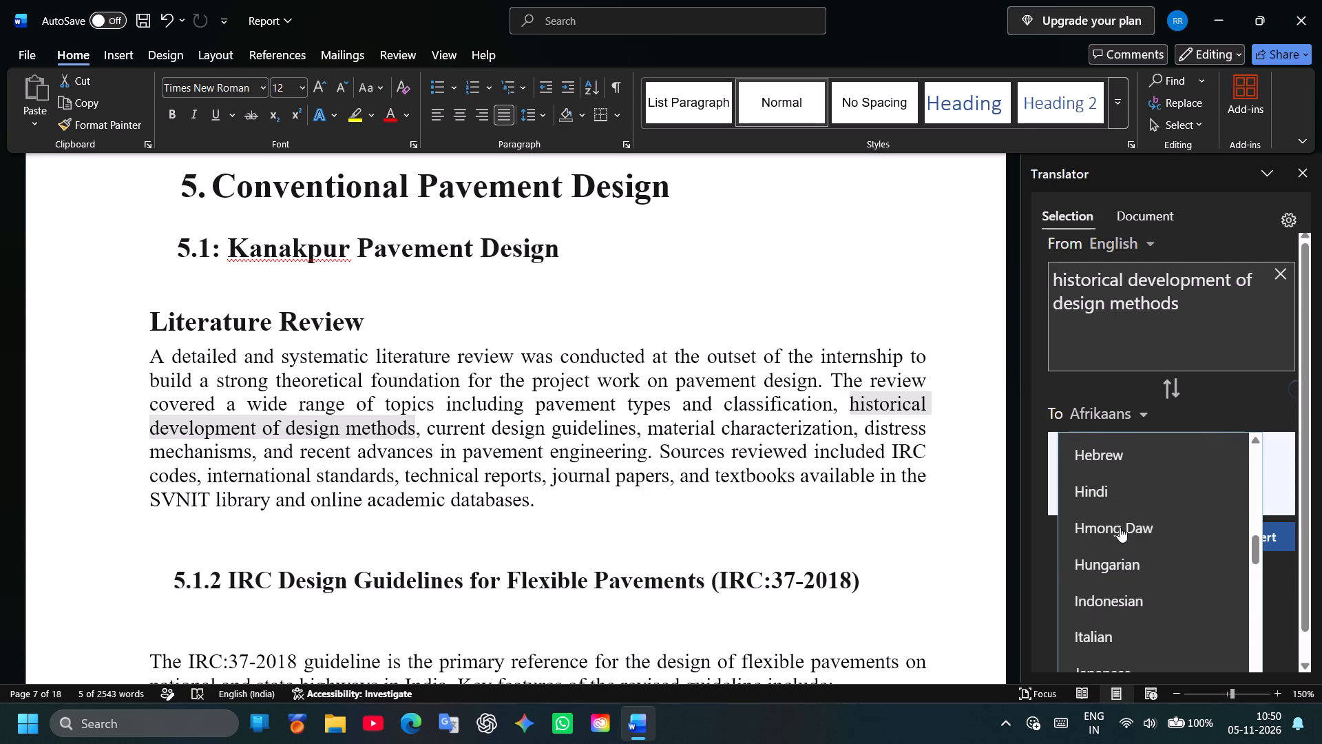
{"action": "scroll", "coordinate": [1120, 527], "scroll_direction": "up", "scroll_amount": 1}
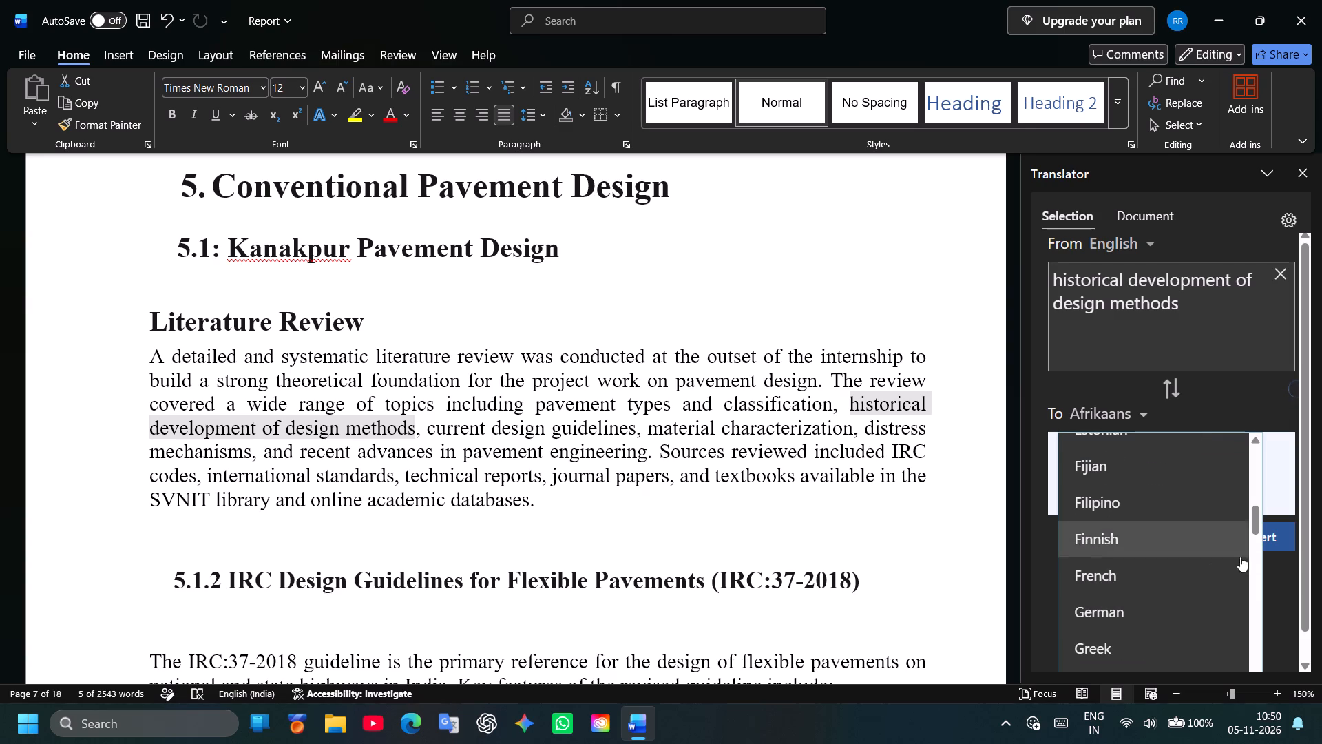
{"action": "scroll", "coordinate": [1201, 577], "scroll_direction": "down", "scroll_amount": 1}
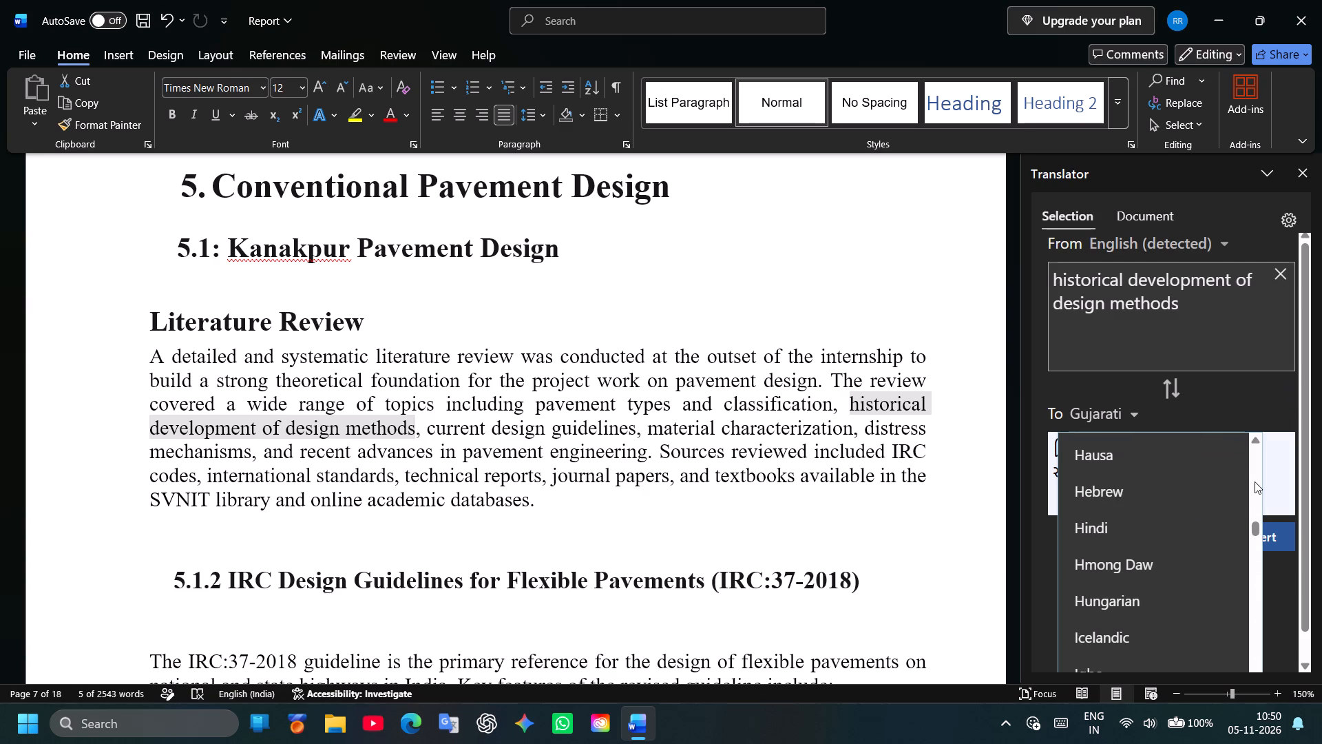
{"action": "left_click", "coordinate": [1255, 529]}
{"action": "left_click", "coordinate": [1284, 597]}
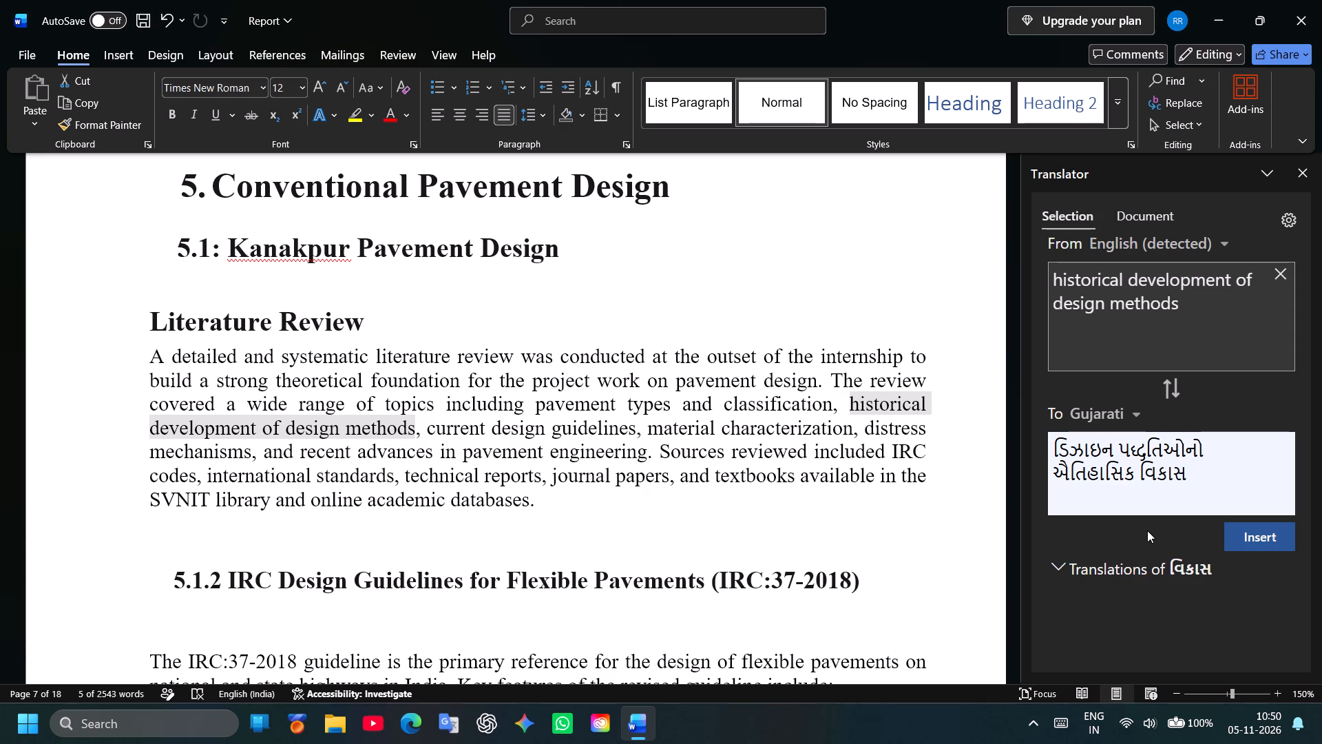
{"action": "left_click", "coordinate": [1000, 519]}
{"action": "left_click", "coordinate": [1308, 190]}
{"action": "left_click", "coordinate": [1304, 167]}
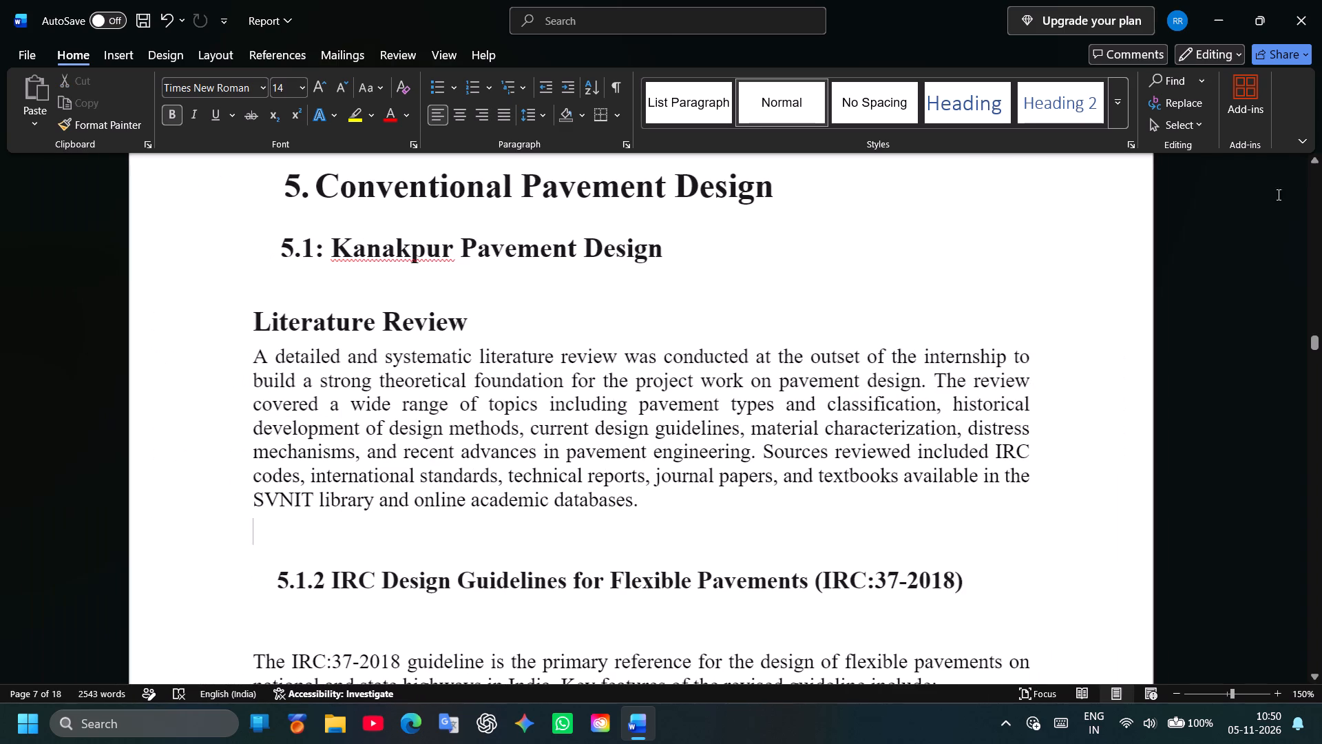
Delete "historical development of design methods" and its extra comma from the topic list in the Literature Review paragraph.
{"action": "left_click_drag", "start_coordinate": [965, 400], "coordinate": [969, 402]}
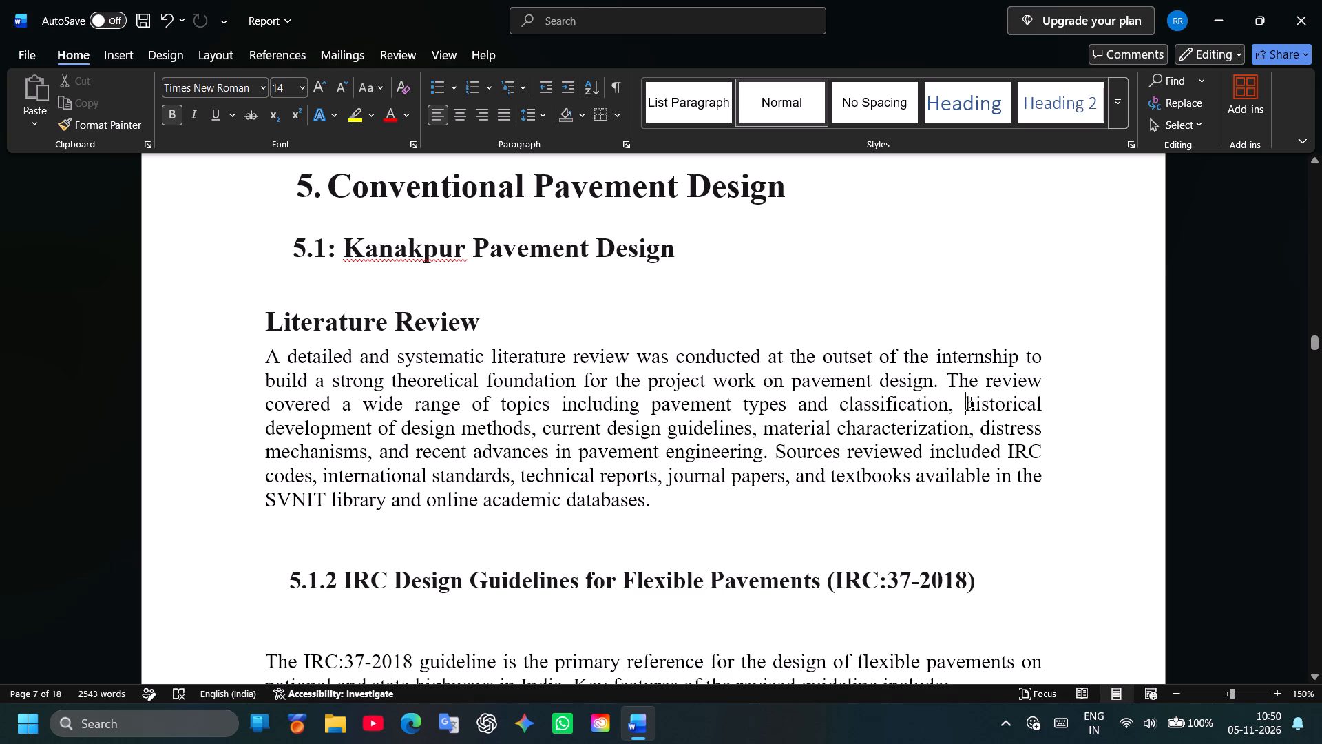
{"action": "left_click_drag", "start_coordinate": [969, 402], "coordinate": [520, 416]}
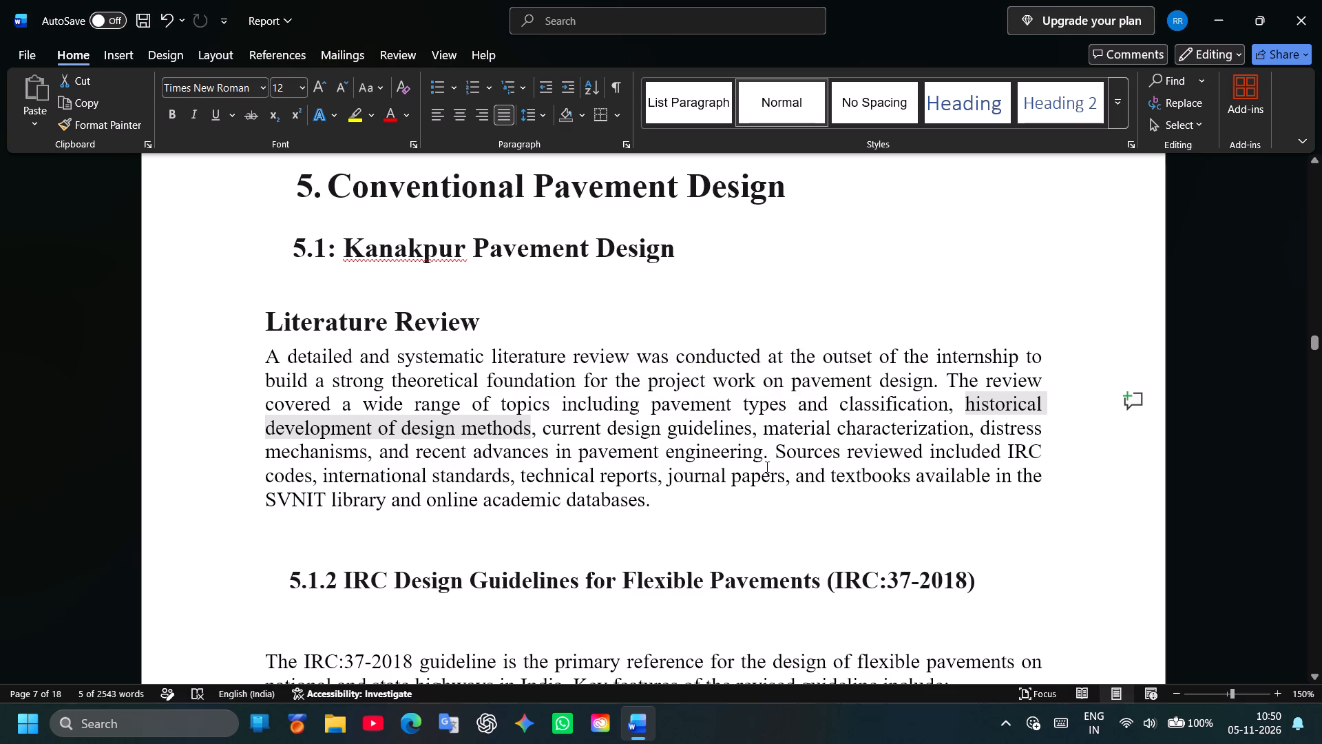
{"action": "key", "text": "BackSpace"}
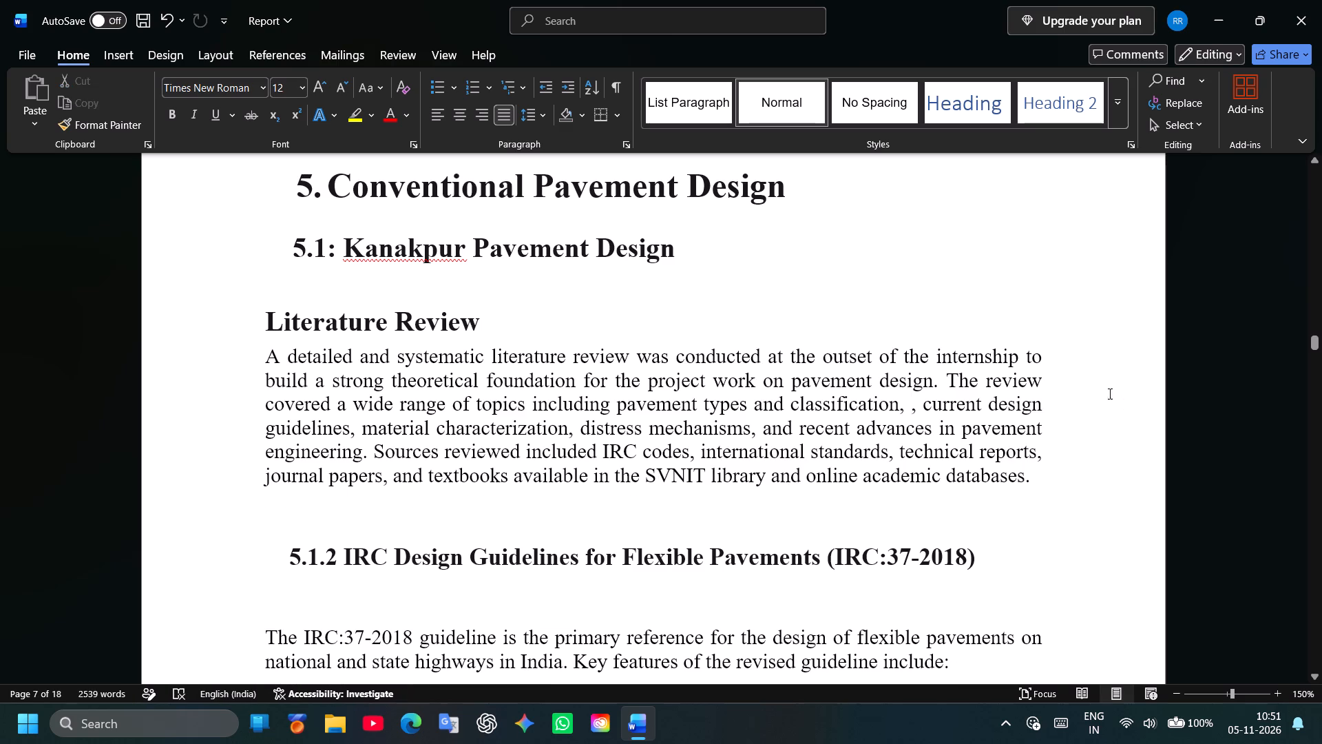
{"action": "key", "text": "BackSpace"}
{"action": "key", "text": "BackSpace"}
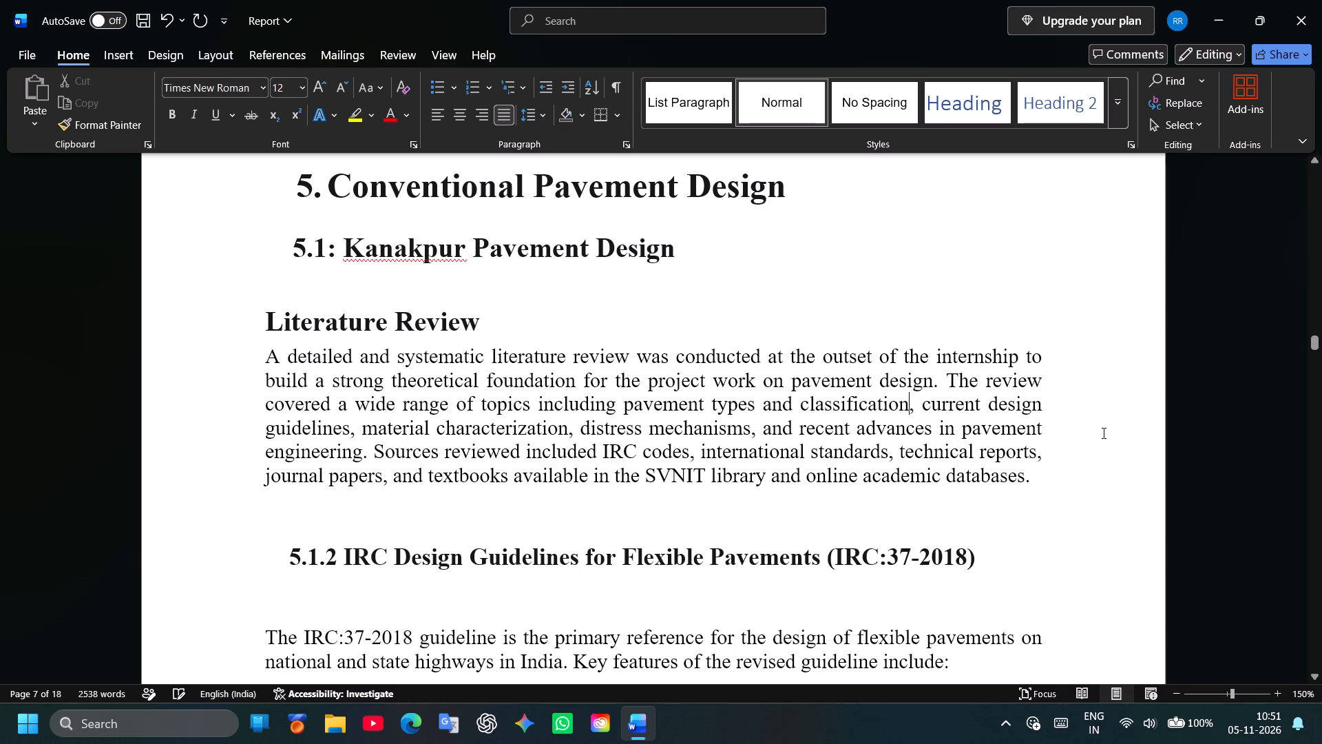
{"action": "left_click", "coordinate": [1104, 458]}
{"action": "left_click", "coordinate": [1087, 502]}
Reread the Literature Review paragraph, examining "pavement types and classification", "distress mechanisms" and "IRC codes, international standards".
{"action": "left_click_drag", "start_coordinate": [621, 403], "coordinate": [932, 413]}
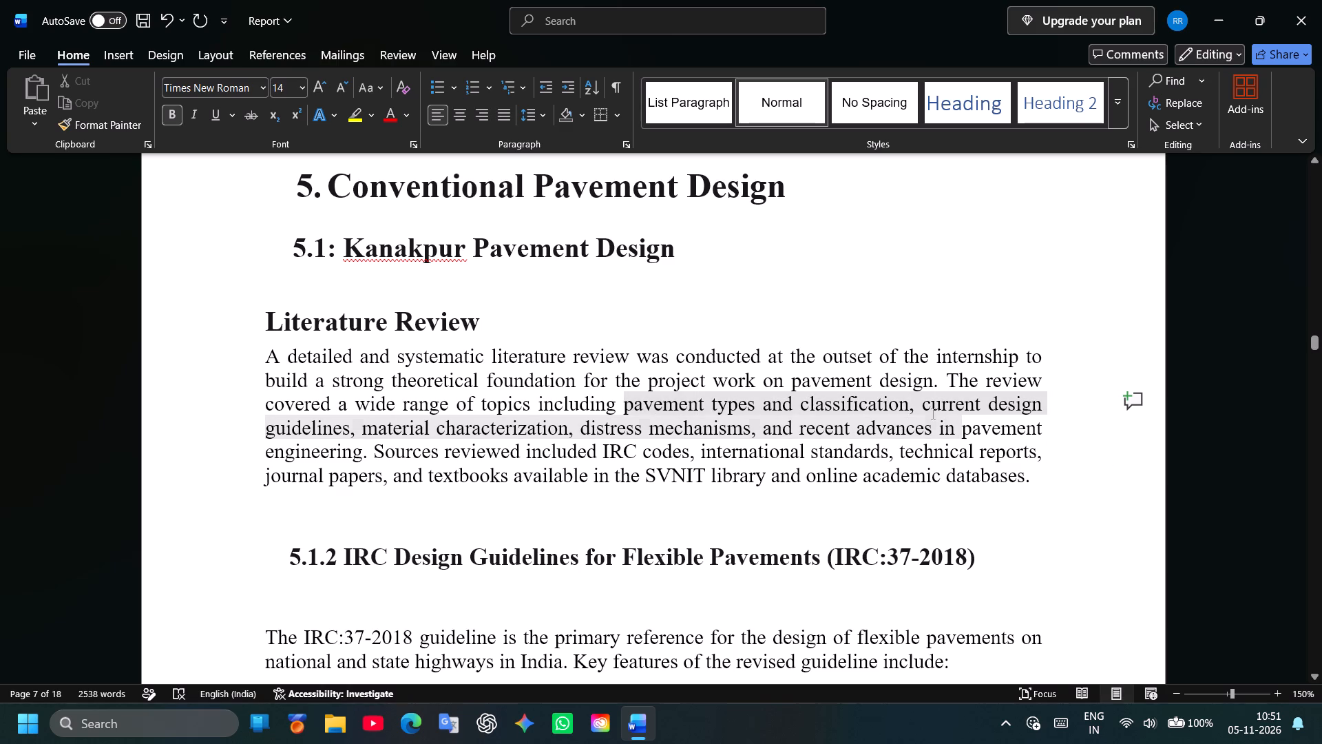
{"action": "left_click_drag", "start_coordinate": [932, 413], "coordinate": [912, 401]}
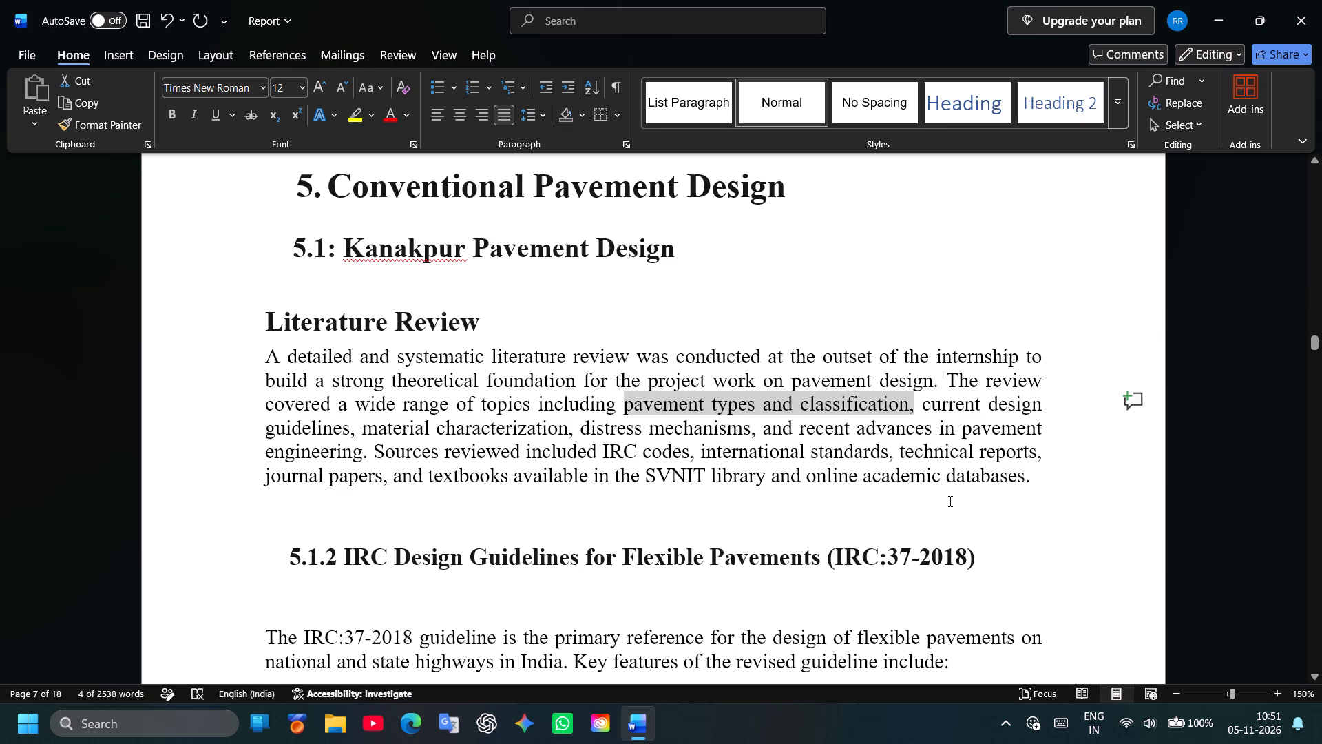
{"action": "left_click", "coordinate": [898, 547]}
{"action": "left_click", "coordinate": [1037, 484]}
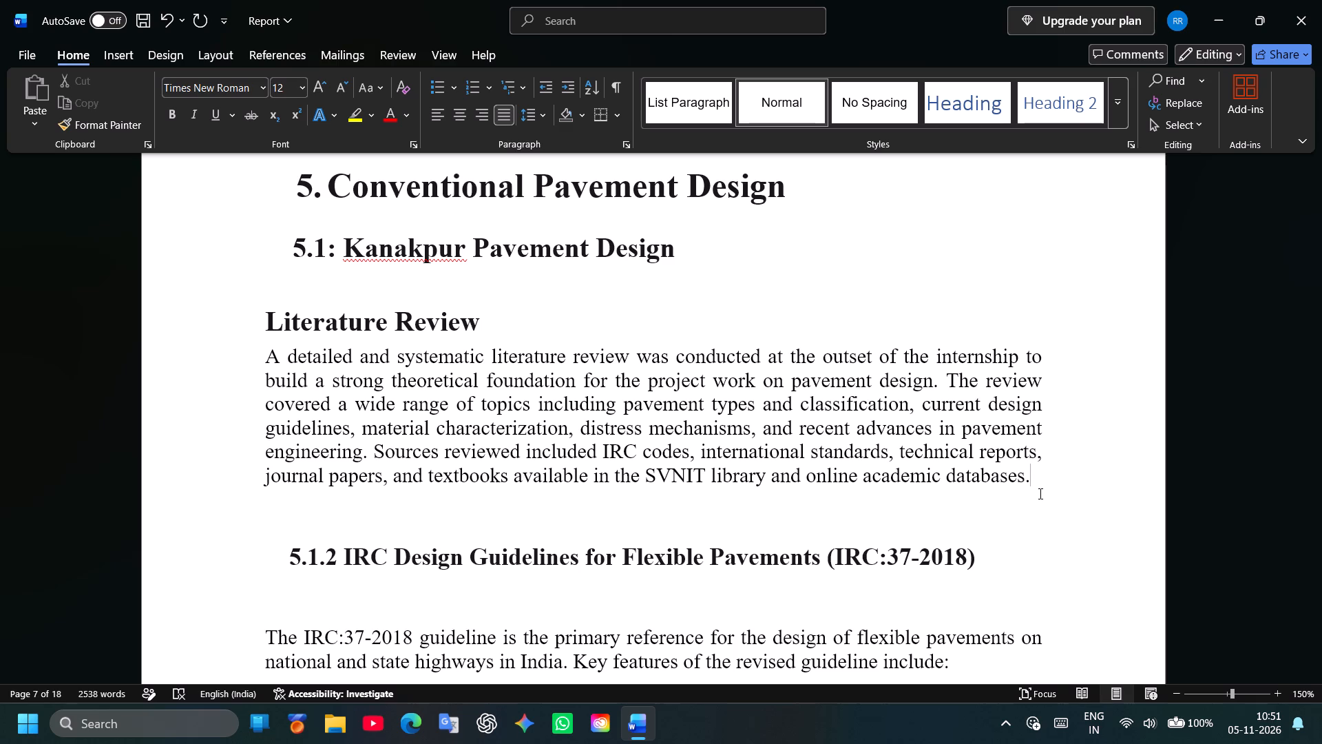
{"action": "scroll", "coordinate": [1014, 448], "scroll_direction": "up", "scroll_amount": 1}
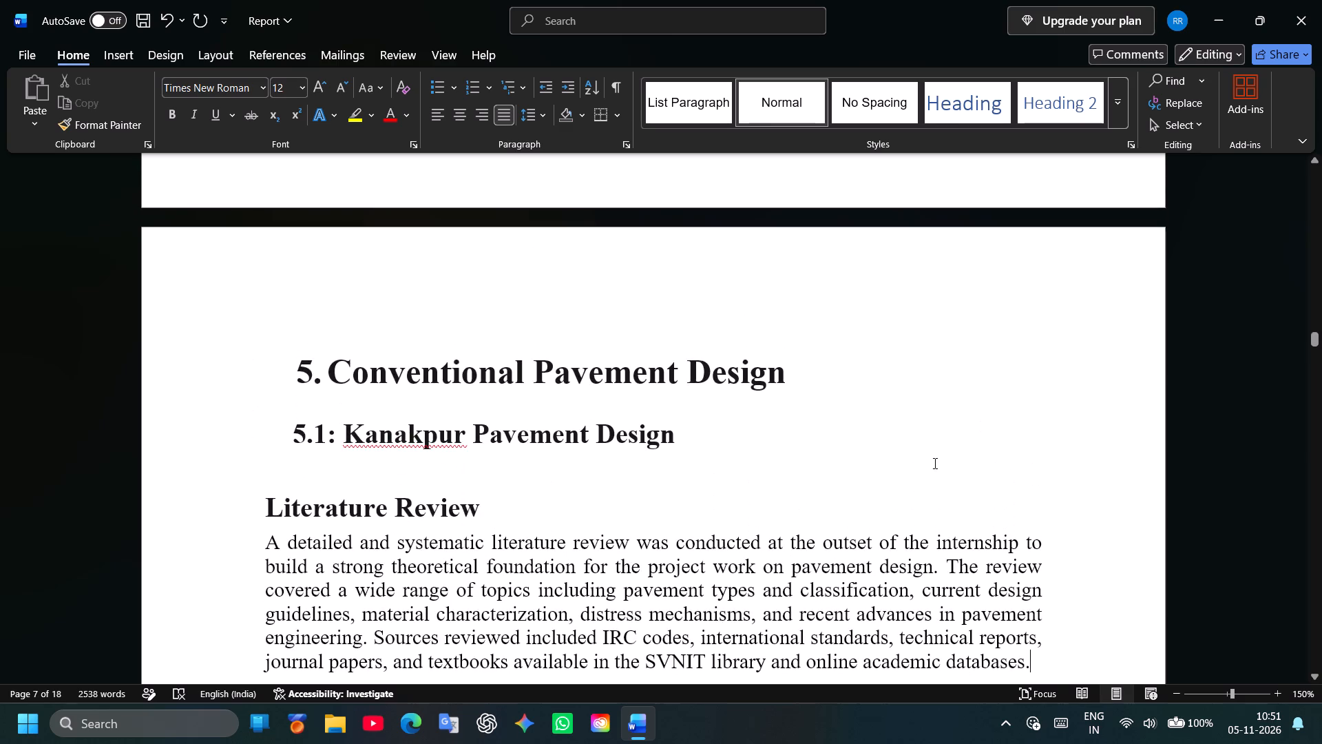
{"action": "scroll", "coordinate": [925, 502], "scroll_direction": "down", "scroll_amount": 1}
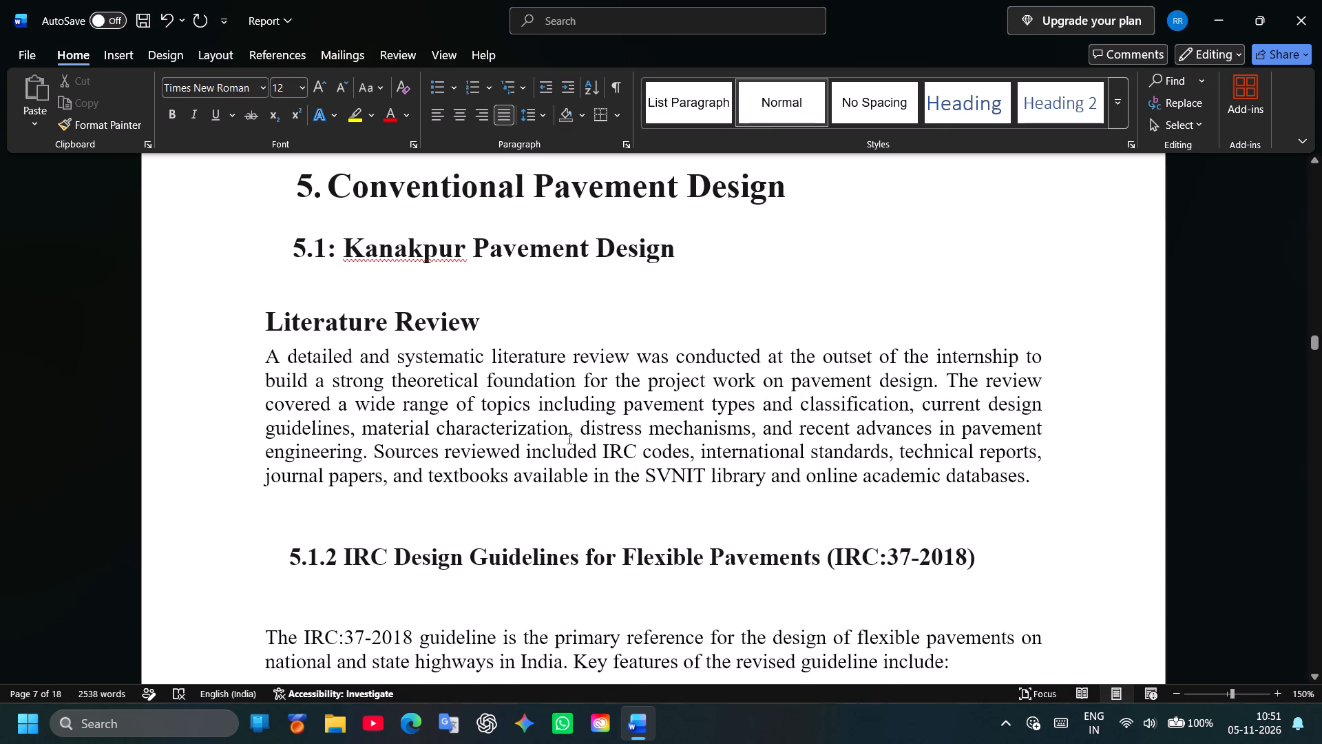
{"action": "left_click_drag", "start_coordinate": [579, 426], "coordinate": [754, 431]}
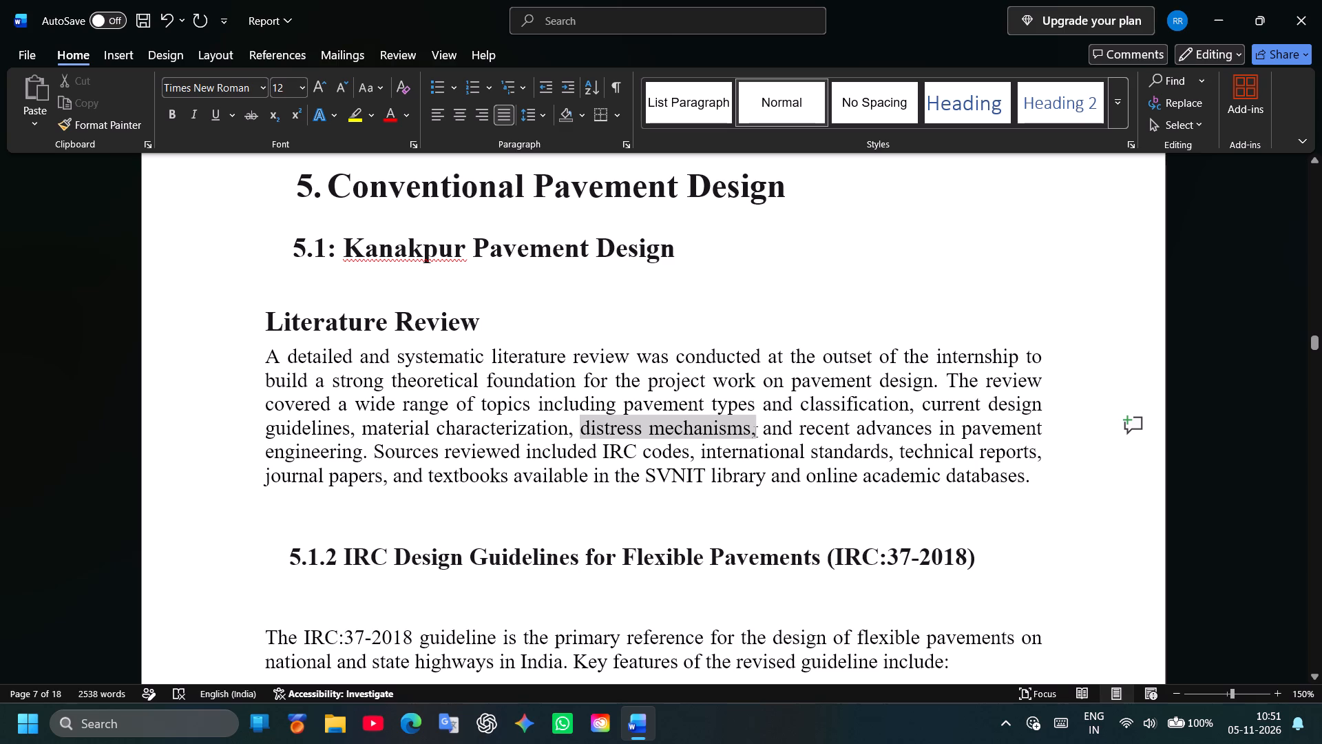
{"action": "left_click_drag", "start_coordinate": [754, 431], "coordinate": [748, 431]}
{"action": "right_click", "coordinate": [710, 421]}
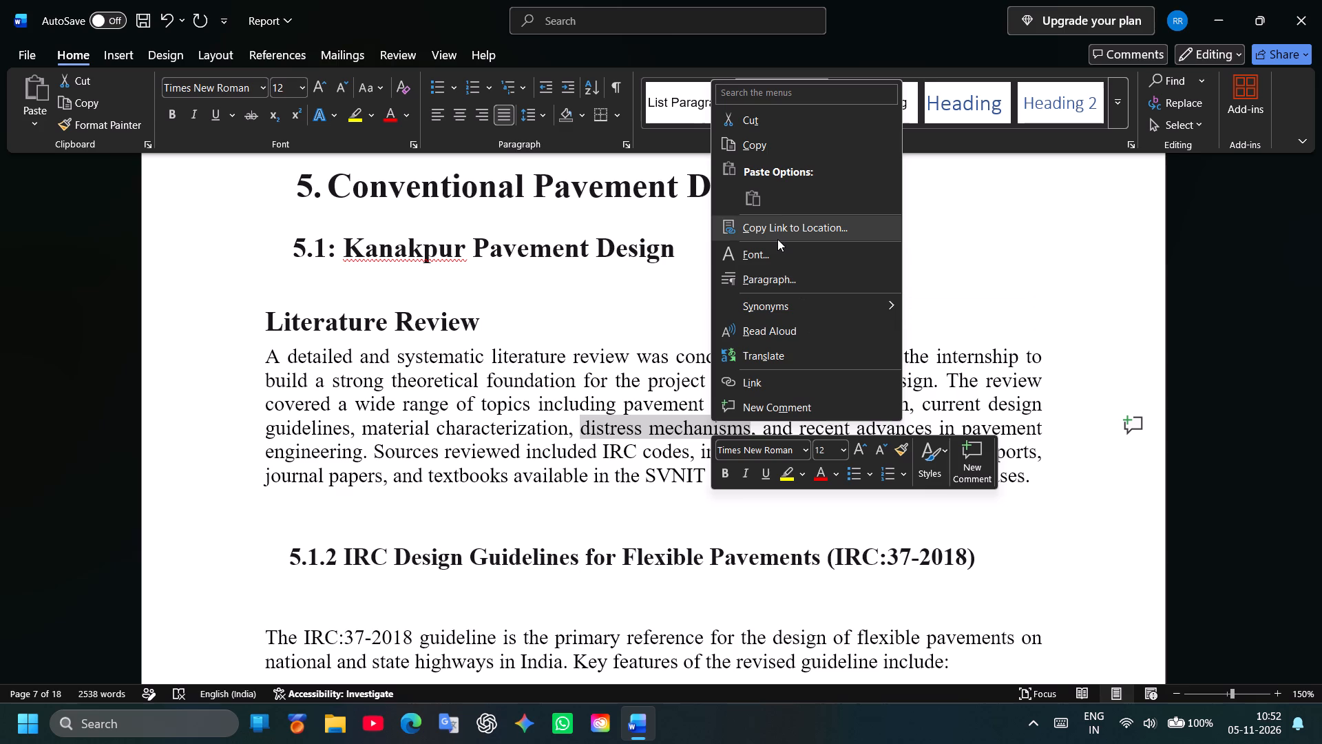
{"action": "left_click", "coordinate": [1039, 302]}
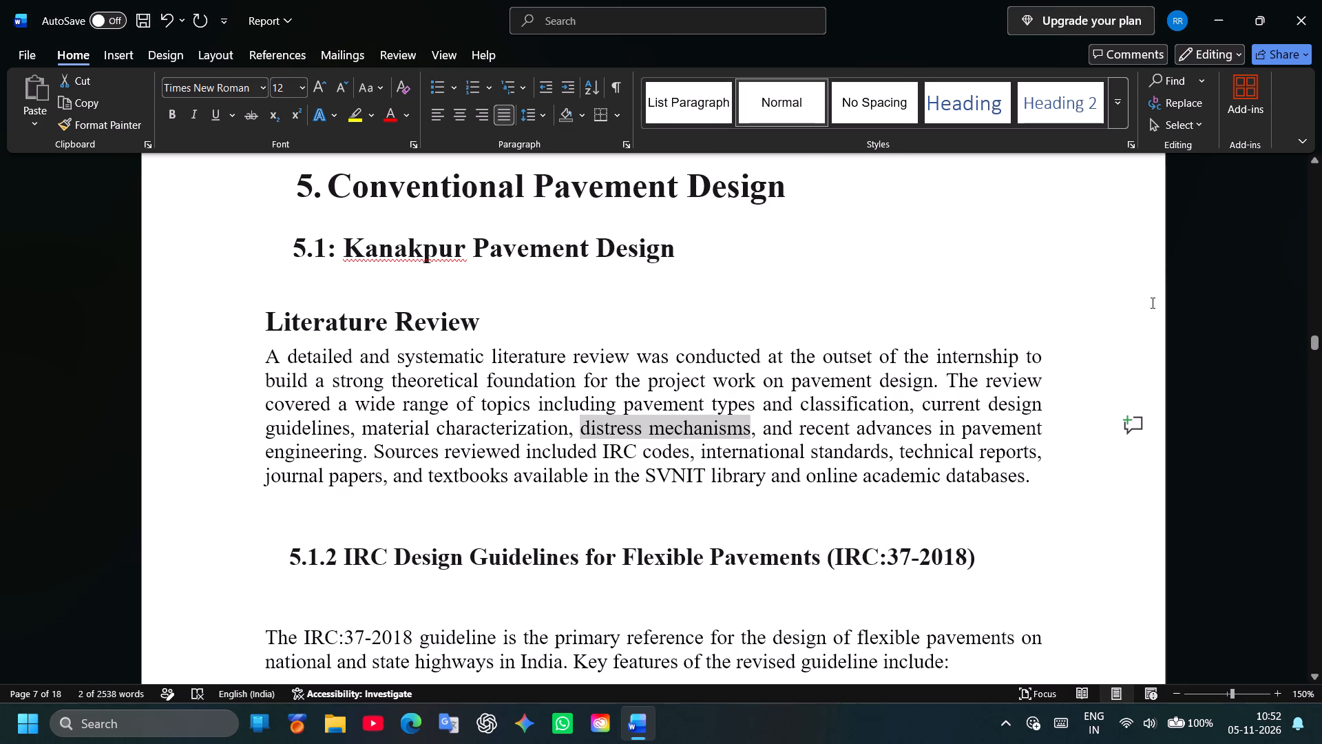
{"action": "scroll", "coordinate": [1068, 512], "scroll_direction": "down", "scroll_amount": 1}
{"action": "scroll", "coordinate": [1068, 512], "scroll_direction": "up", "scroll_amount": 1}
{"action": "left_click_drag", "start_coordinate": [603, 458], "coordinate": [812, 456]}
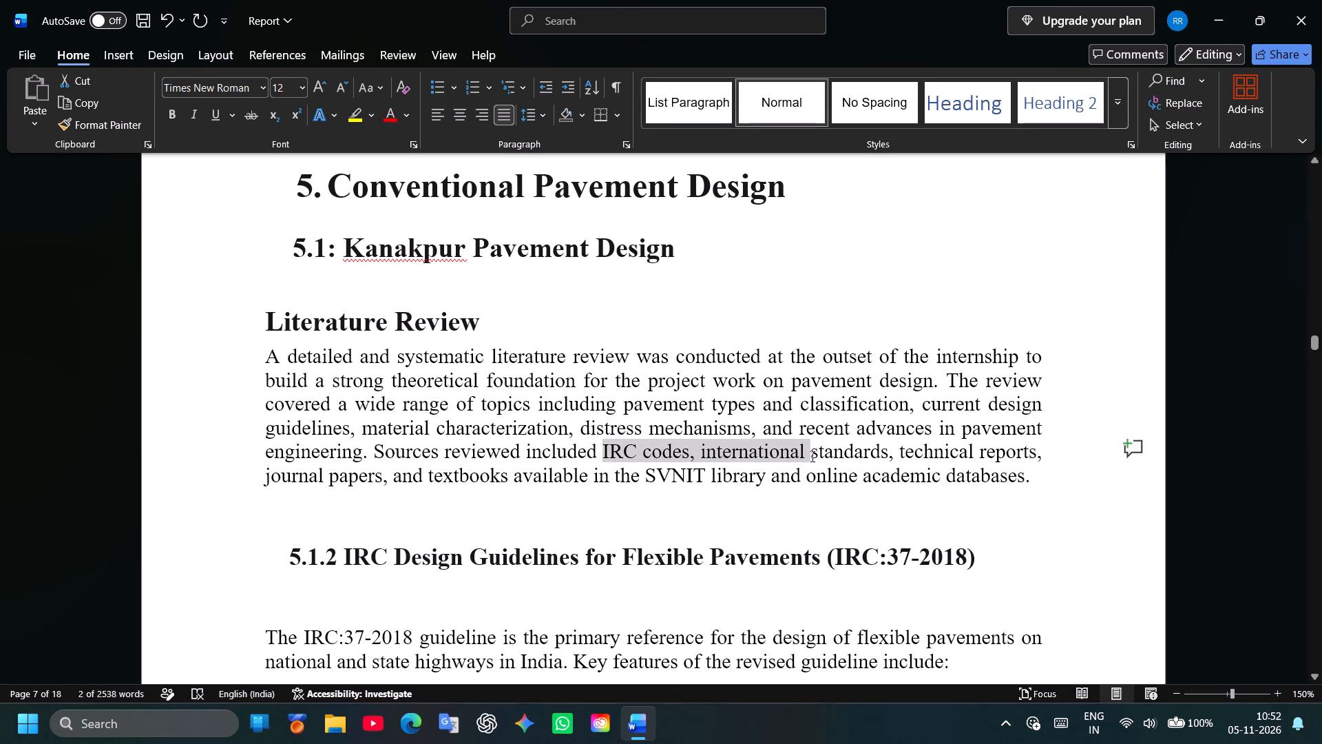
{"action": "left_click_drag", "start_coordinate": [812, 456], "coordinate": [871, 456]}
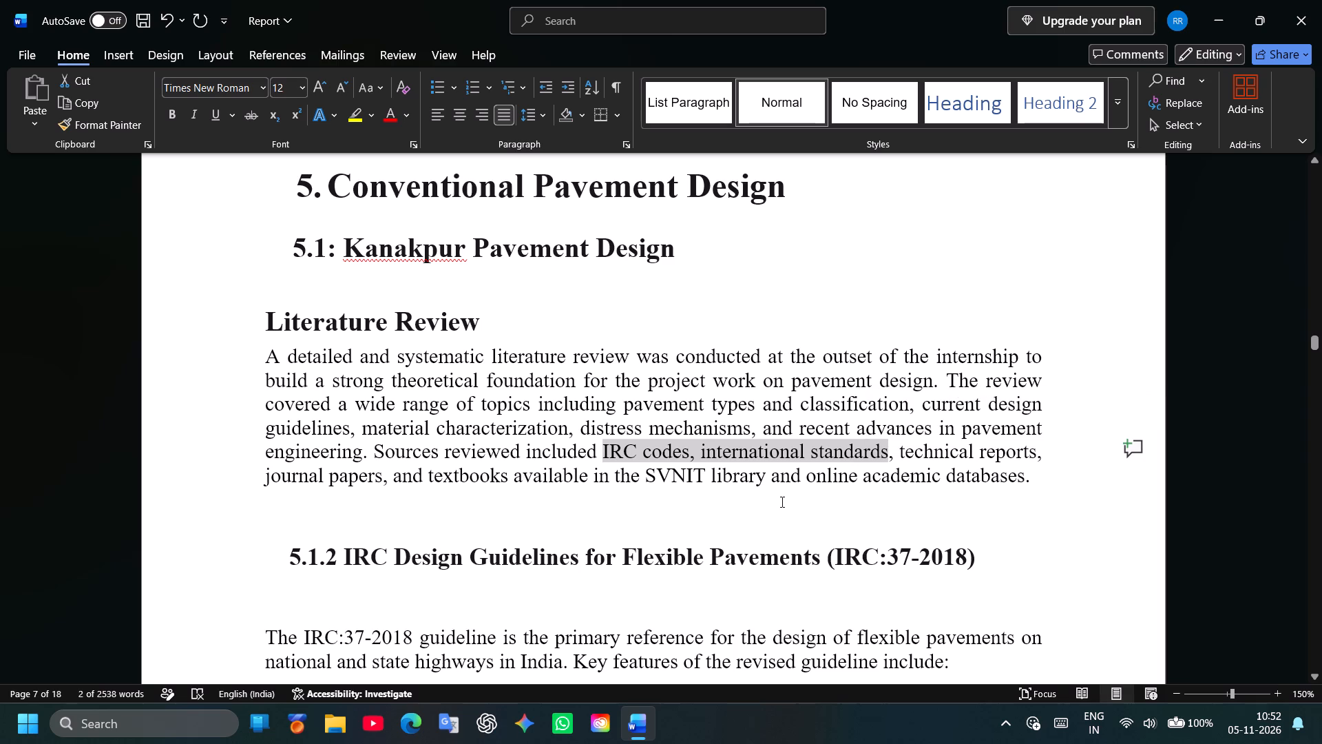
{"action": "left_click", "coordinate": [771, 513]}
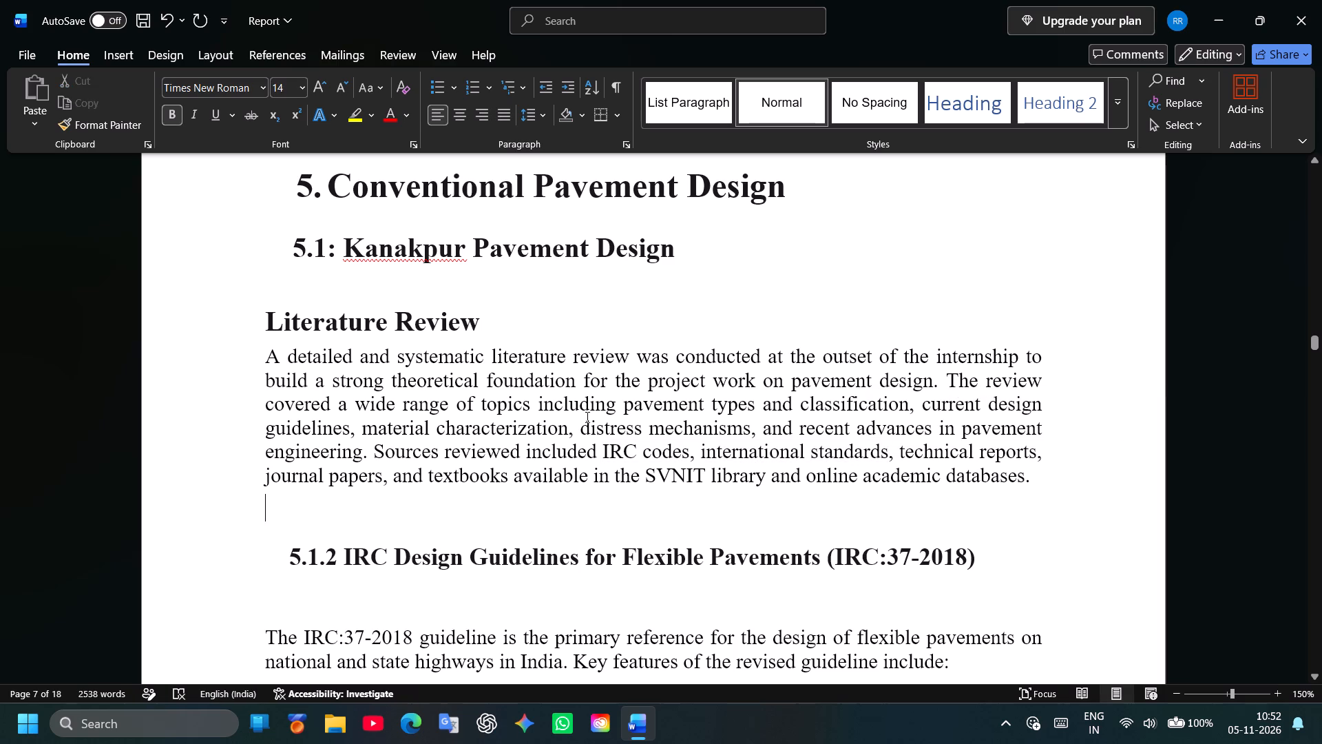
Copy "distress mechanis" from the Literature Review topic list and search the web for it in Microsoft Edge.
{"action": "left_click_drag", "start_coordinate": [581, 428], "coordinate": [733, 435]}
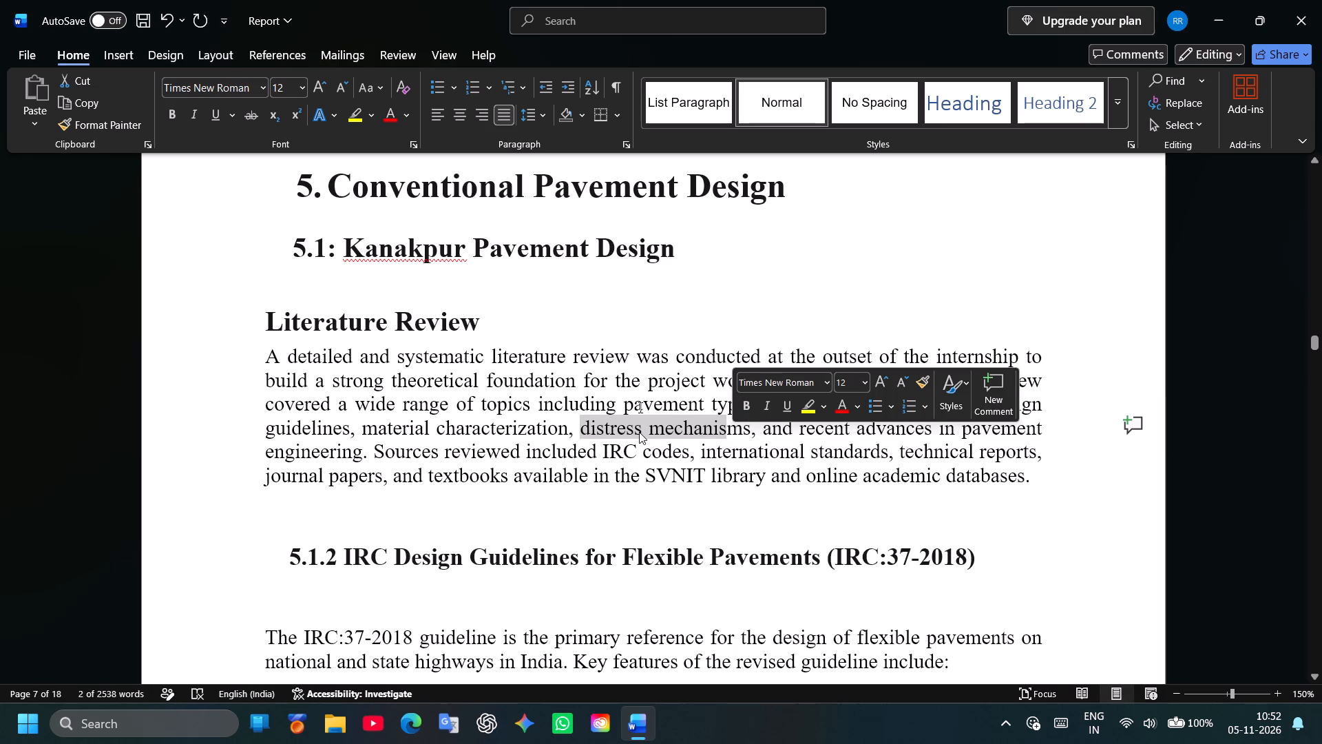
{"action": "right_click", "coordinate": [639, 432]}
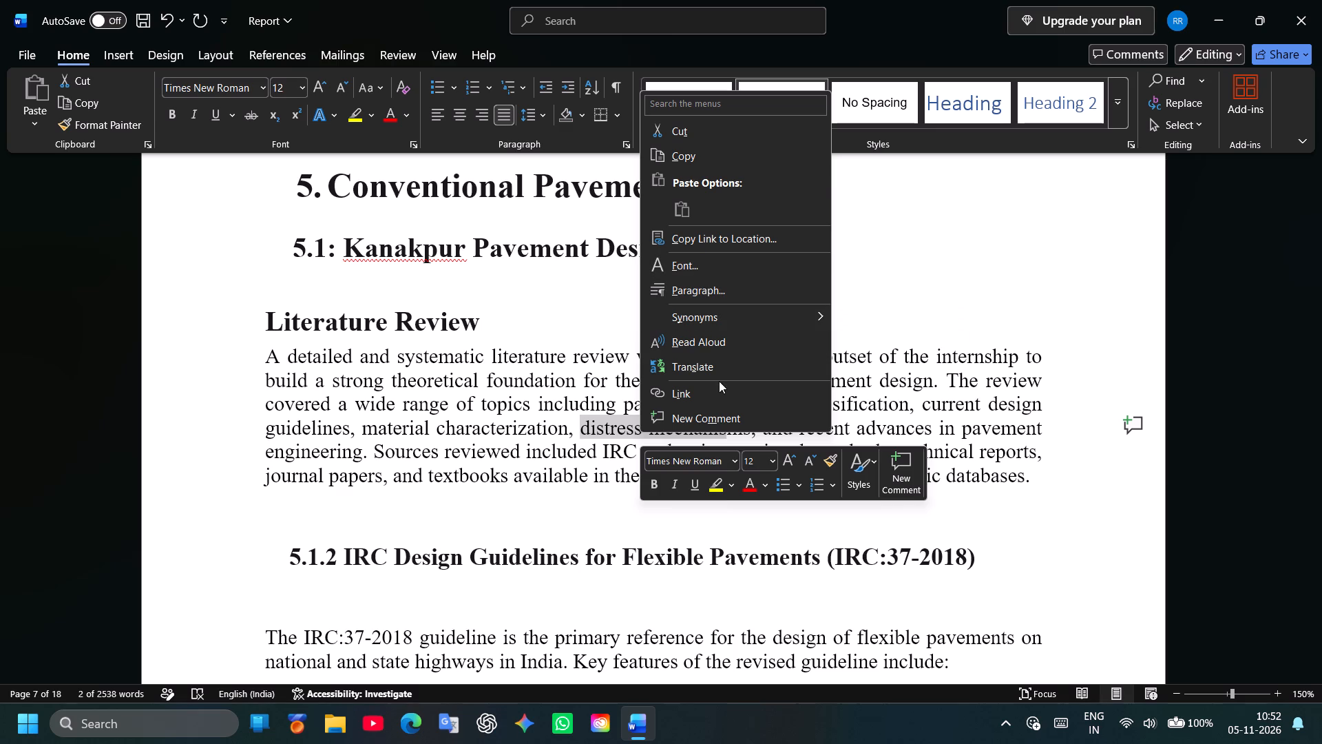
{"action": "left_click", "coordinate": [676, 154]}
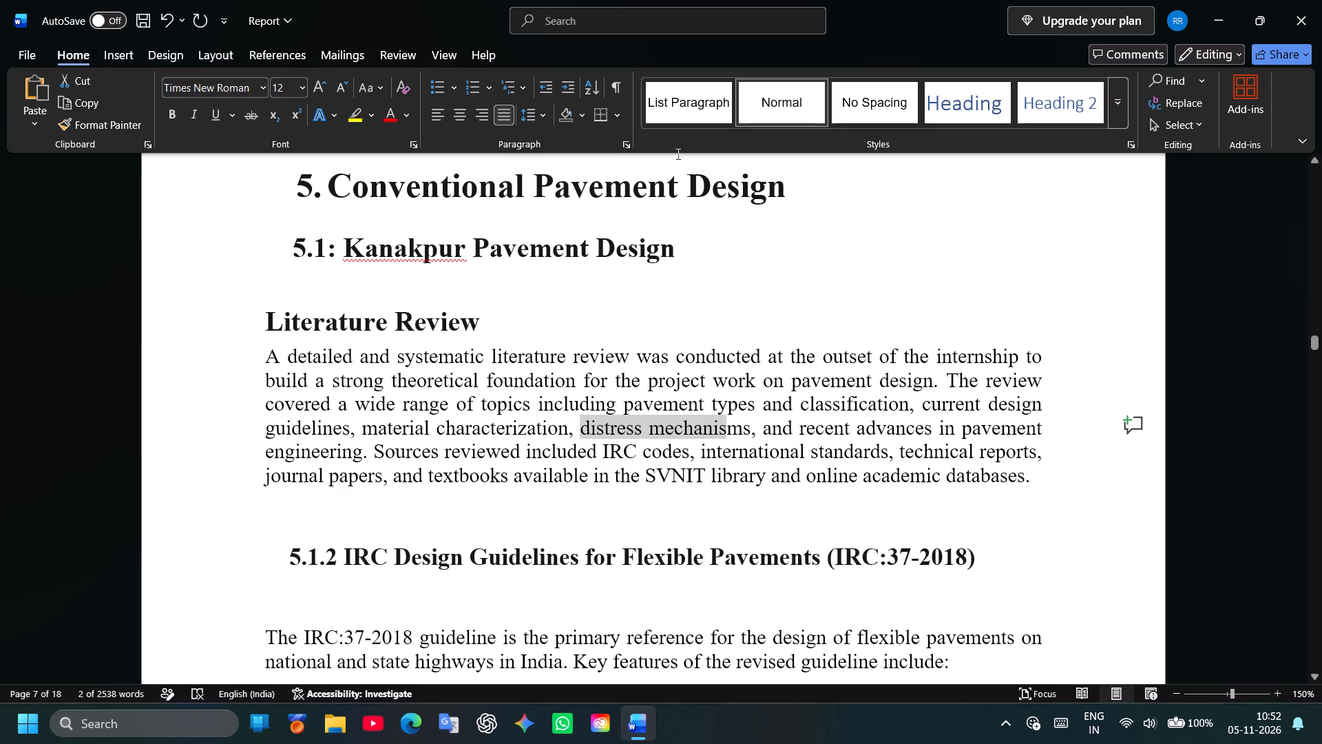
{"action": "left_click", "coordinate": [410, 712]}
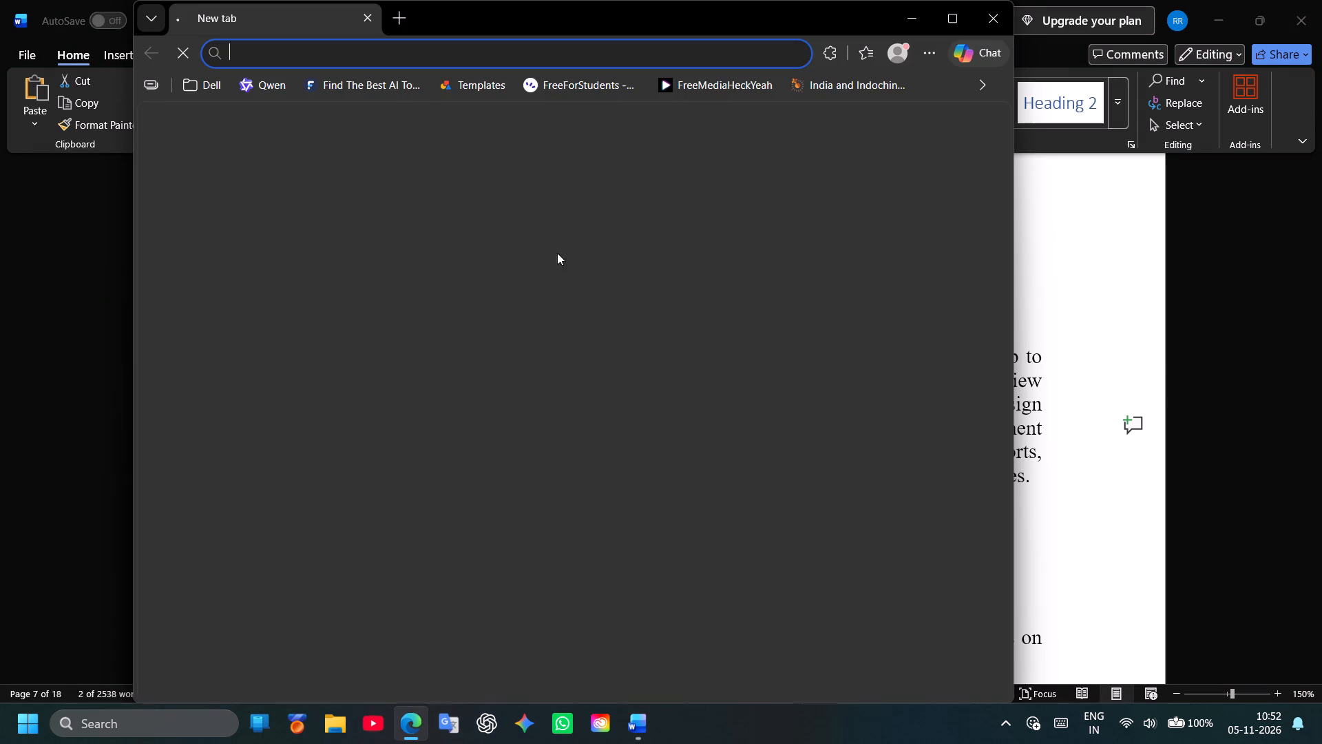
{"action": "left_click", "coordinate": [938, 17]}
{"action": "left_click", "coordinate": [715, 59]}
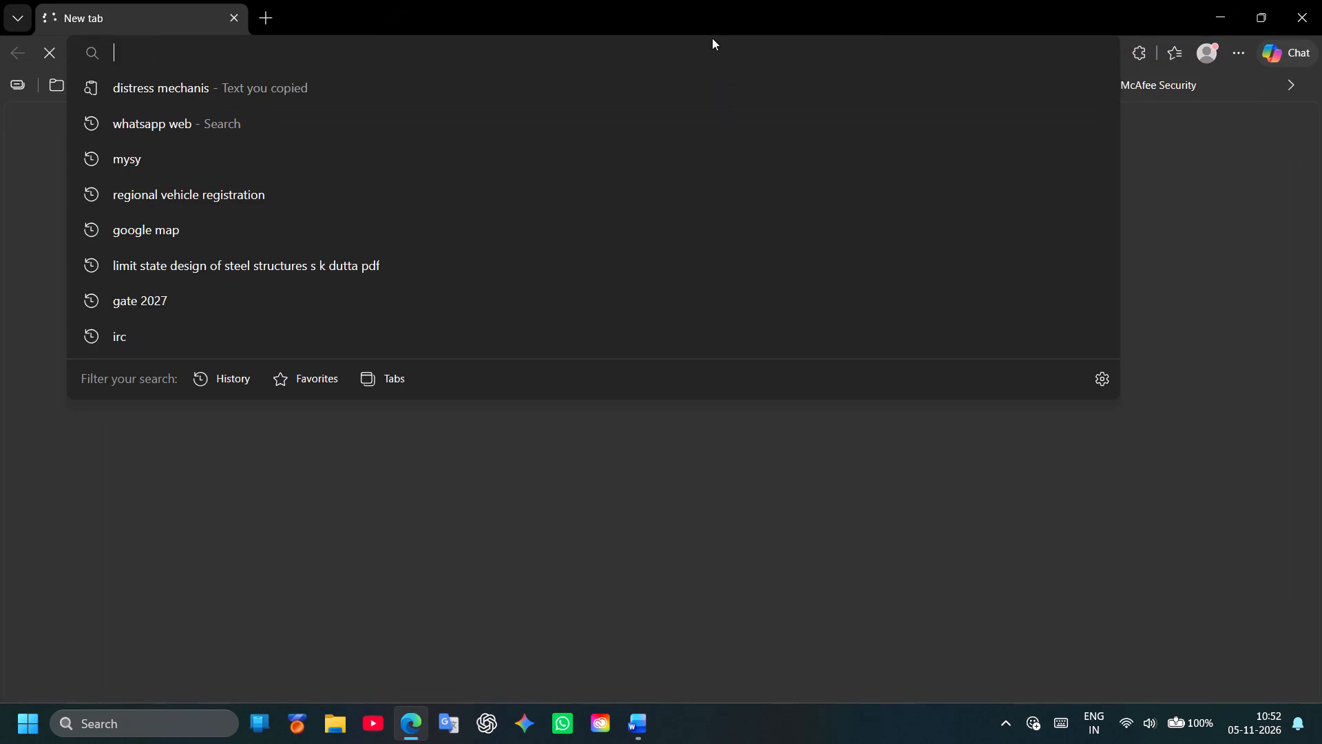
{"action": "key", "text": "ctrl+v"}
{"action": "key", "text": "Return"}
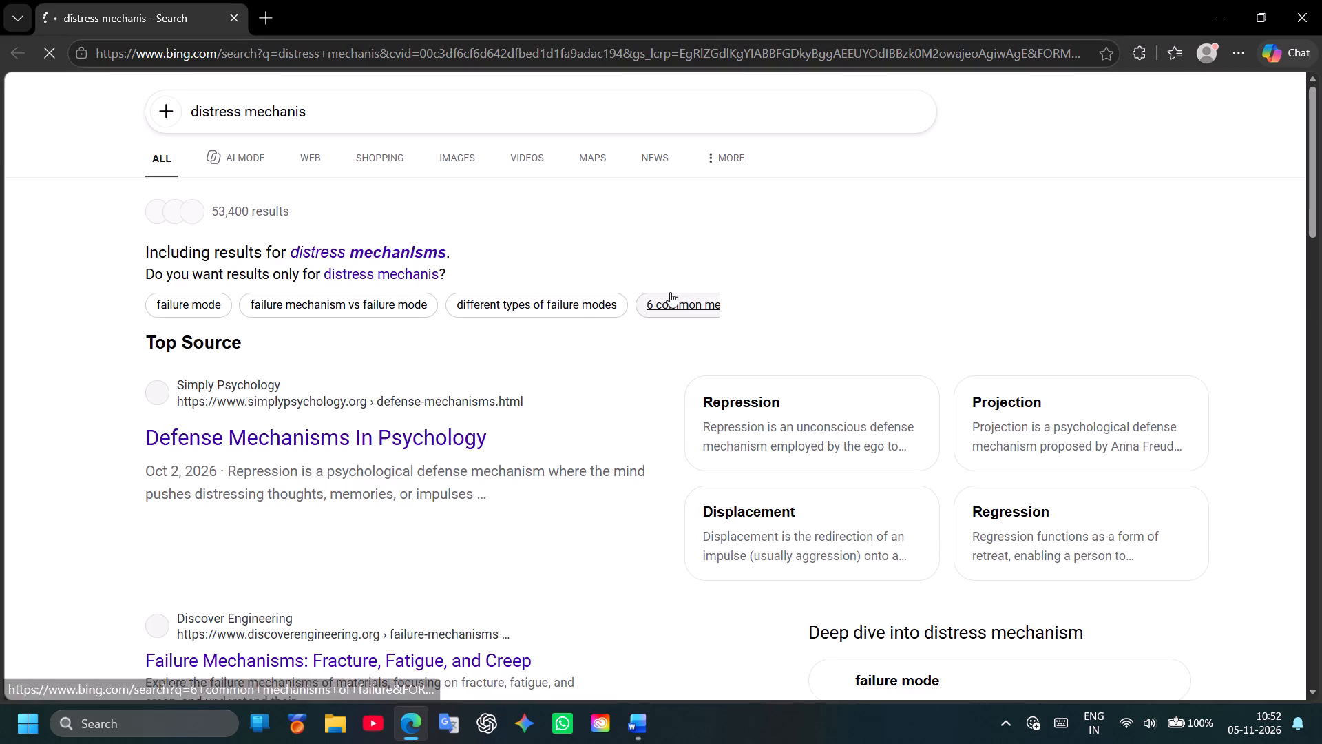
Switch to the results for the corrected term "distress mechanisms", expand the overview and look through the listed sources.
{"action": "left_click", "coordinate": [415, 251]}
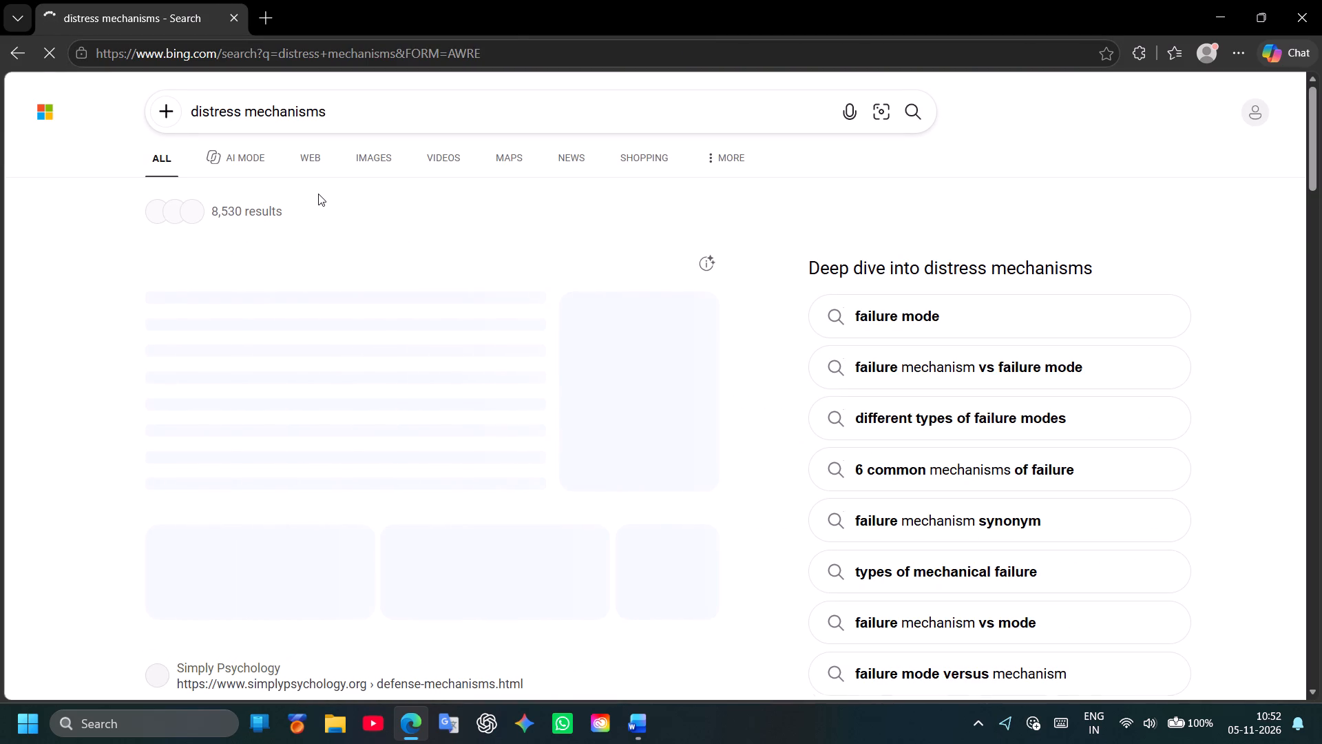
{"action": "scroll", "coordinate": [322, 309], "scroll_direction": "down", "scroll_amount": 1}
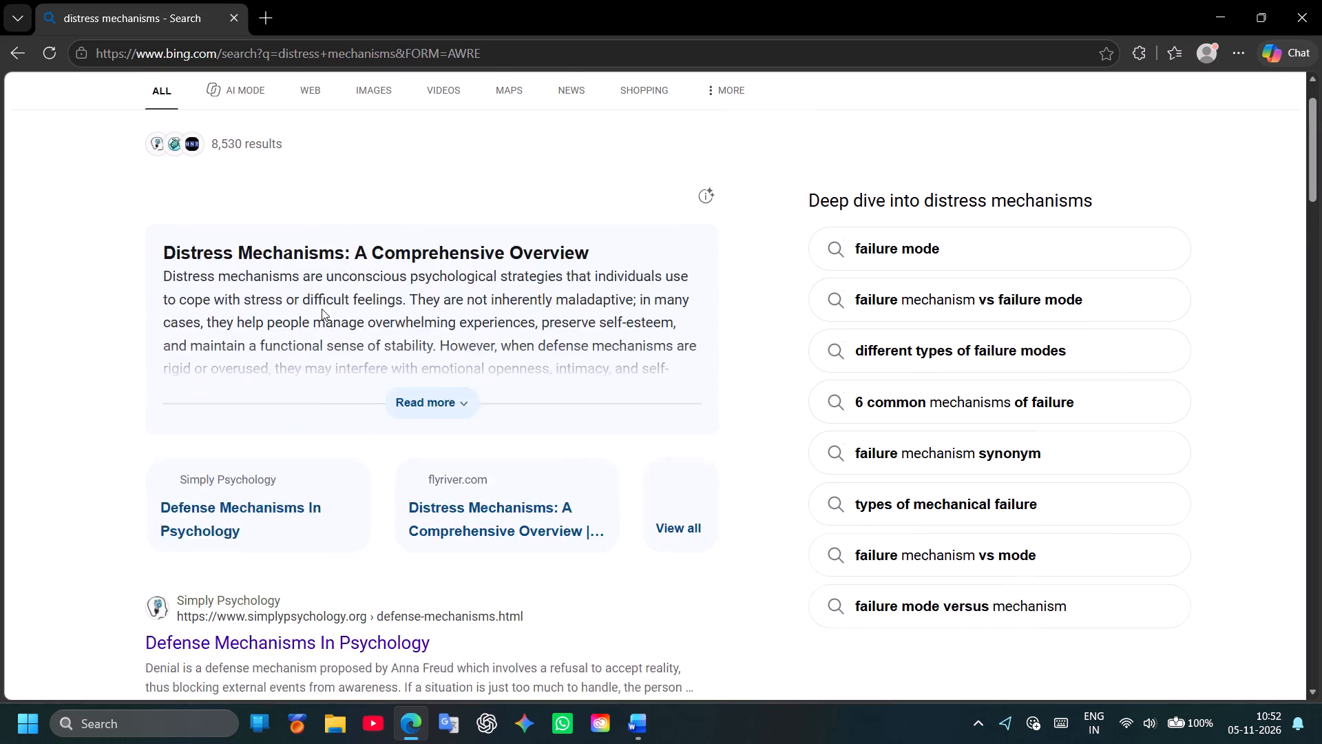
{"action": "scroll", "coordinate": [322, 309], "scroll_direction": "down", "scroll_amount": 3}
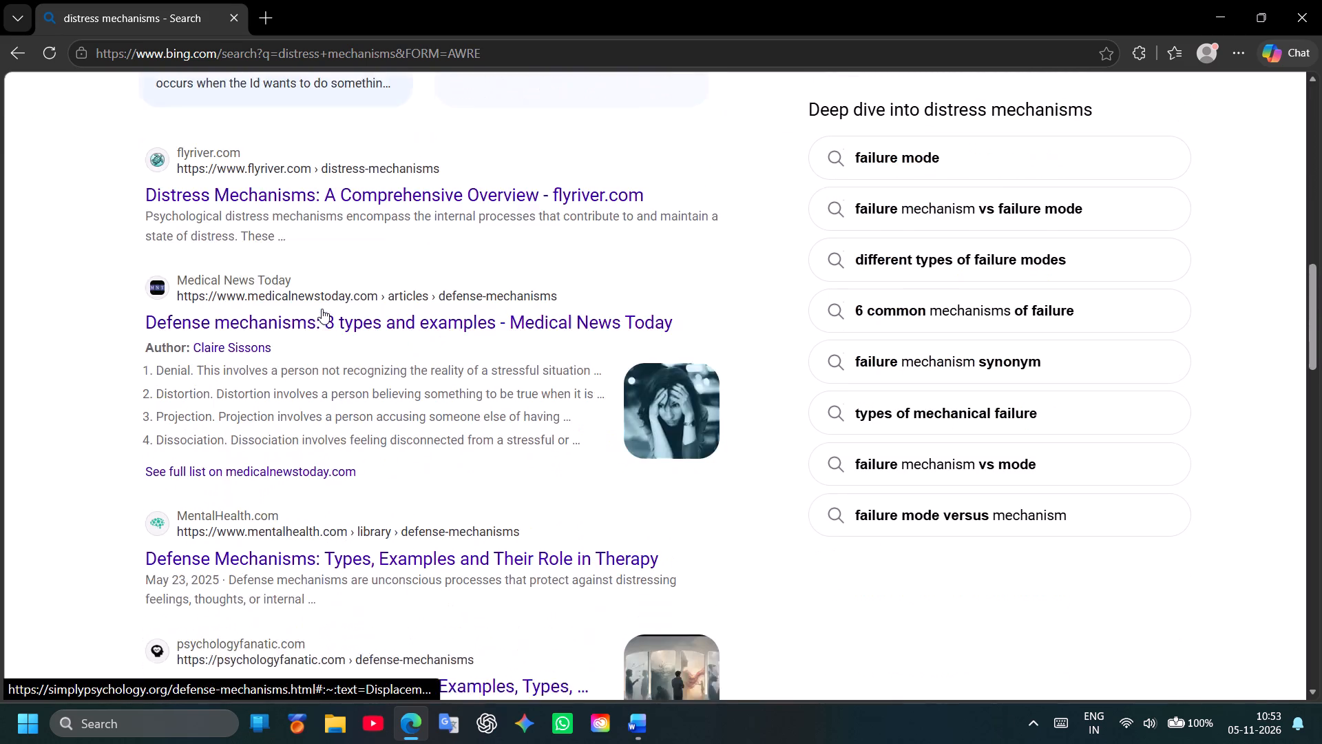
{"action": "scroll", "coordinate": [322, 309], "scroll_direction": "up", "scroll_amount": 4}
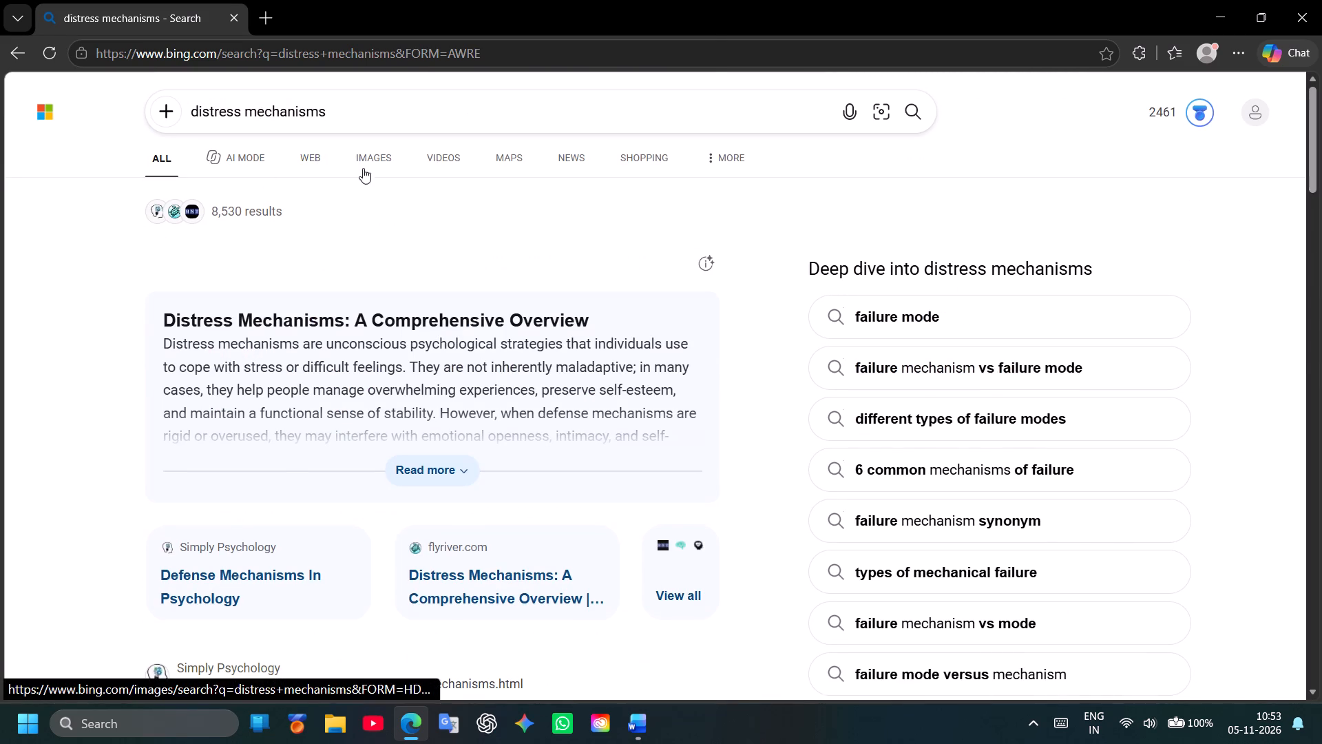
{"action": "left_click", "coordinate": [412, 453]}
{"action": "left_click", "coordinate": [413, 459]}
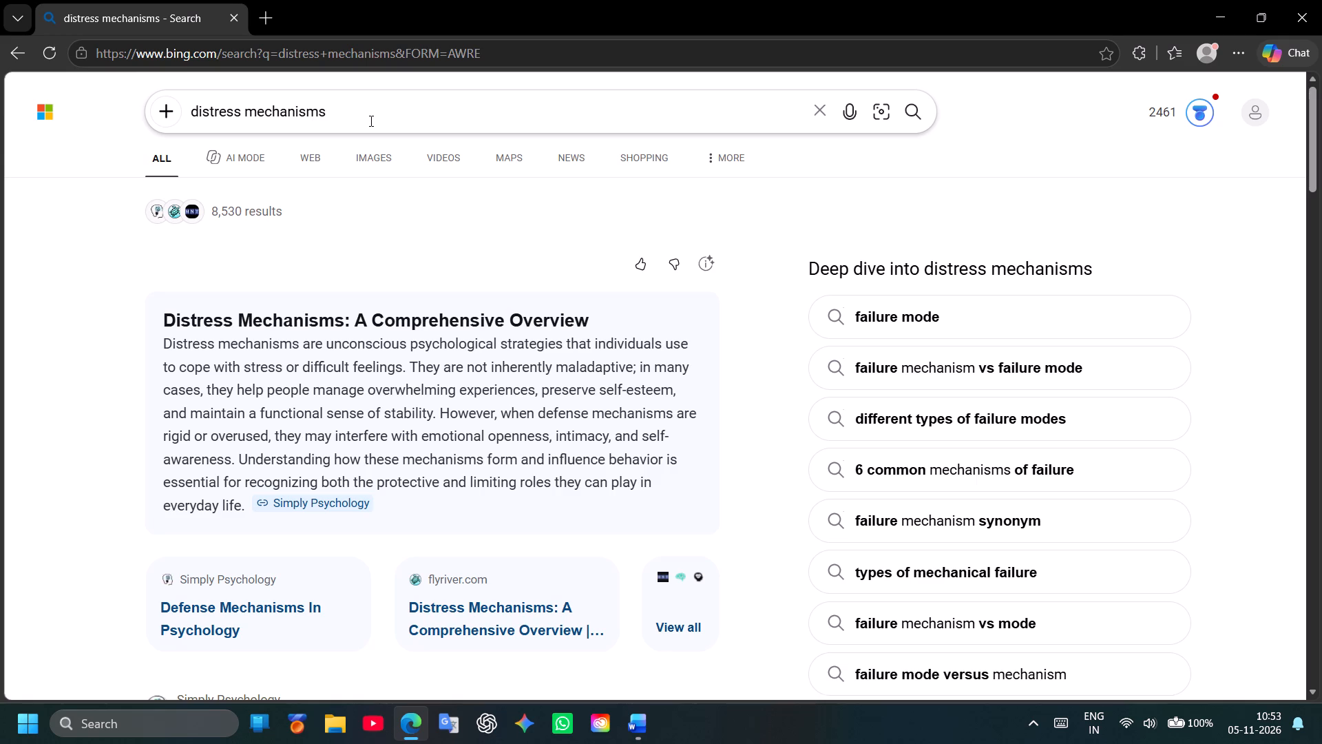
{"action": "scroll", "coordinate": [394, 351], "scroll_direction": "down", "scroll_amount": 5}
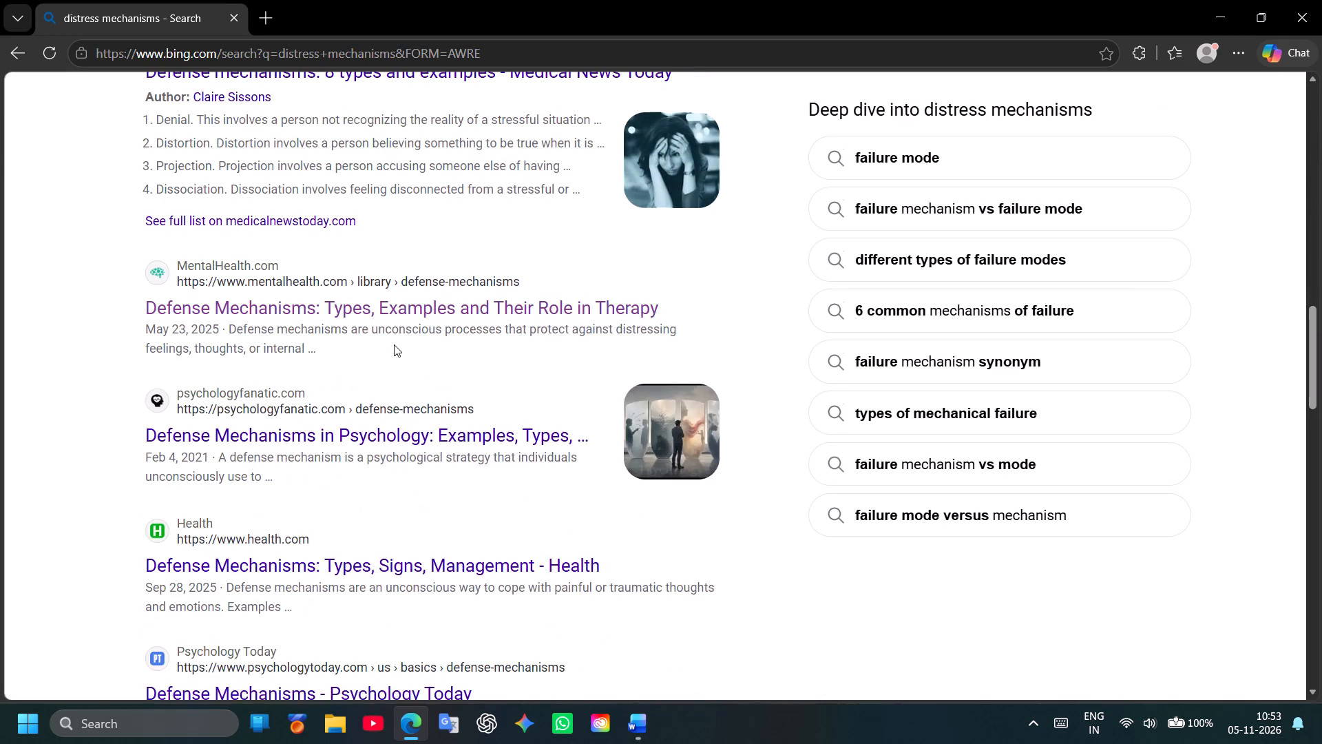
{"action": "scroll", "coordinate": [394, 344], "scroll_direction": "up", "scroll_amount": 9}
Refine the web search to "distress mechanisms in pavement design" and read its full overview and results.
{"action": "left_click", "coordinate": [331, 105]}
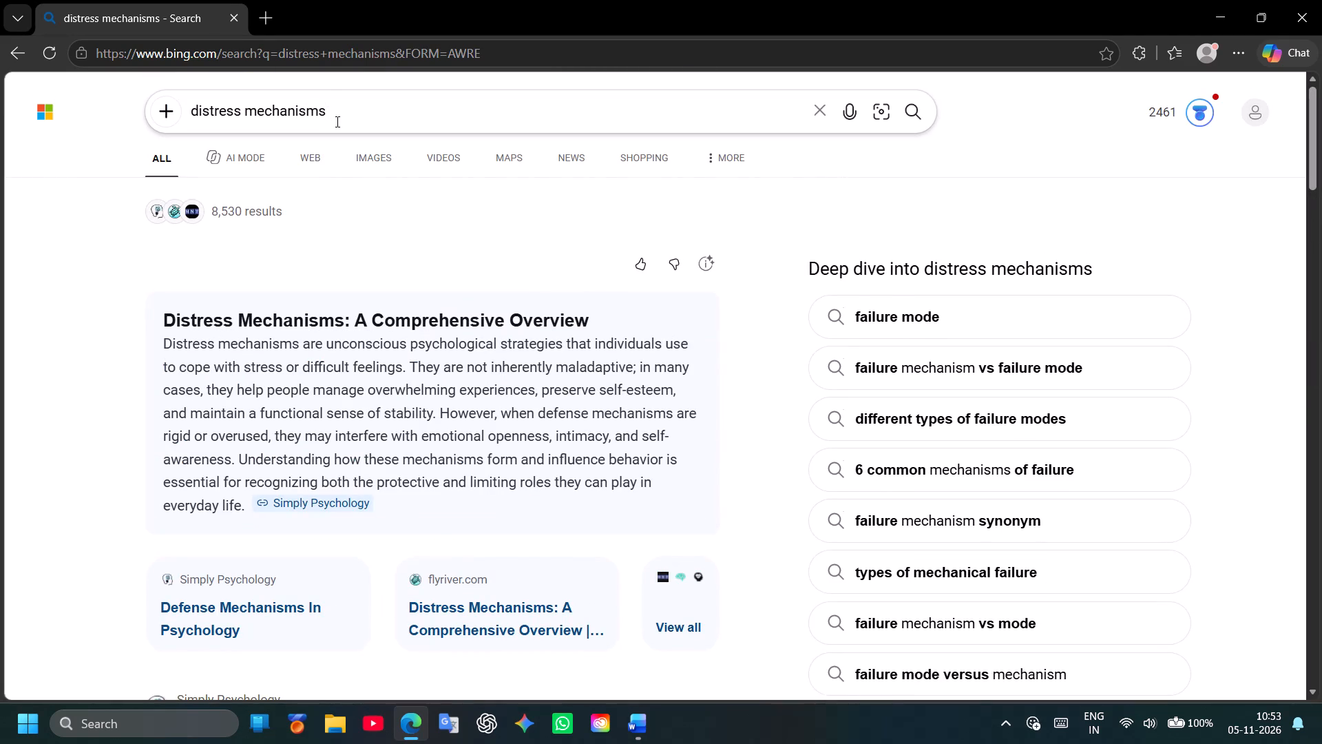
{"action": "key", "text": "space"}
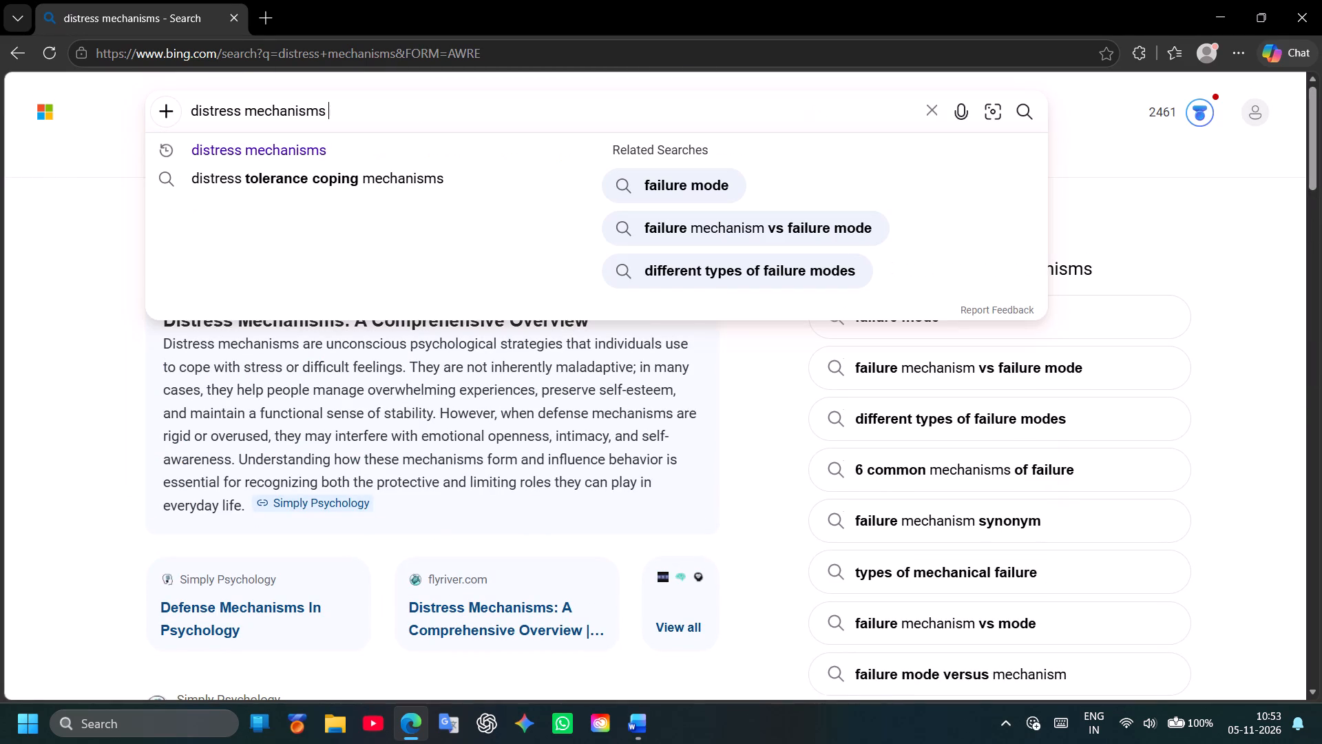
{"action": "key", "text": "i"}
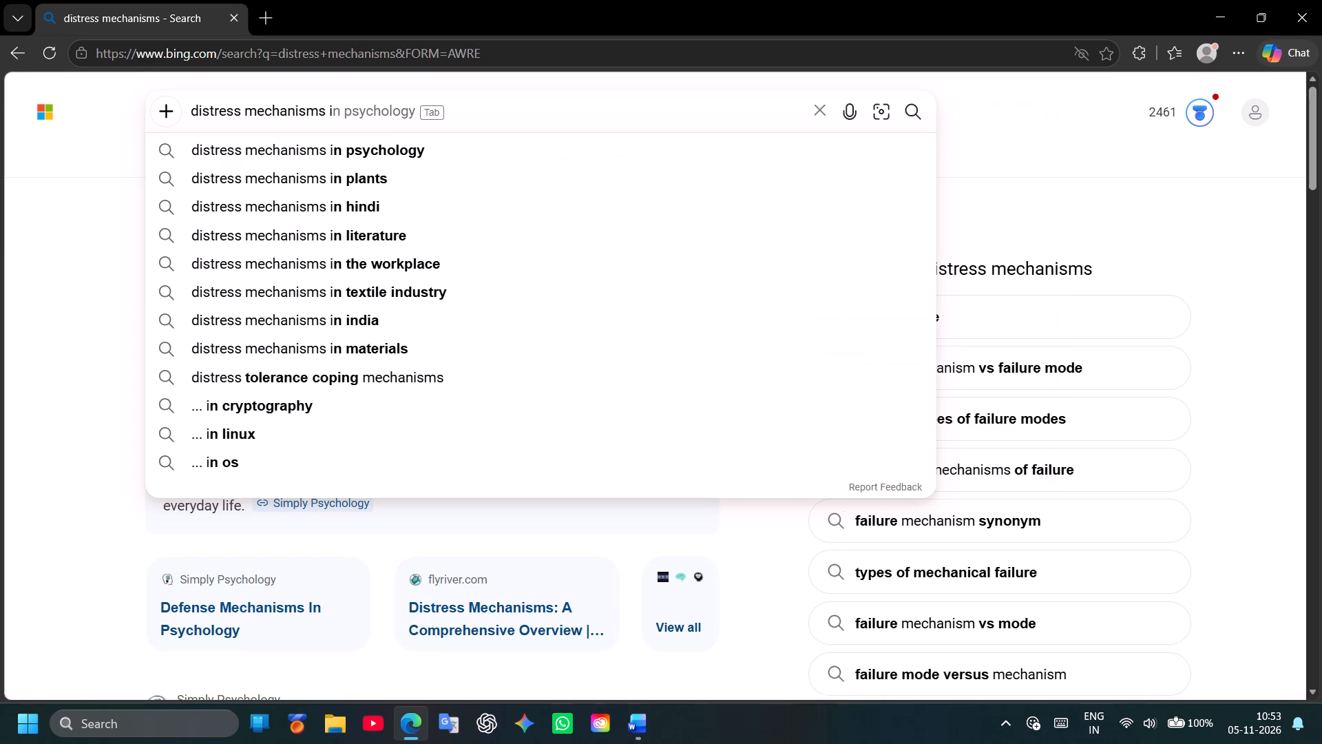
{"action": "type", "text": "n"}
{"action": "key", "text": "space"}
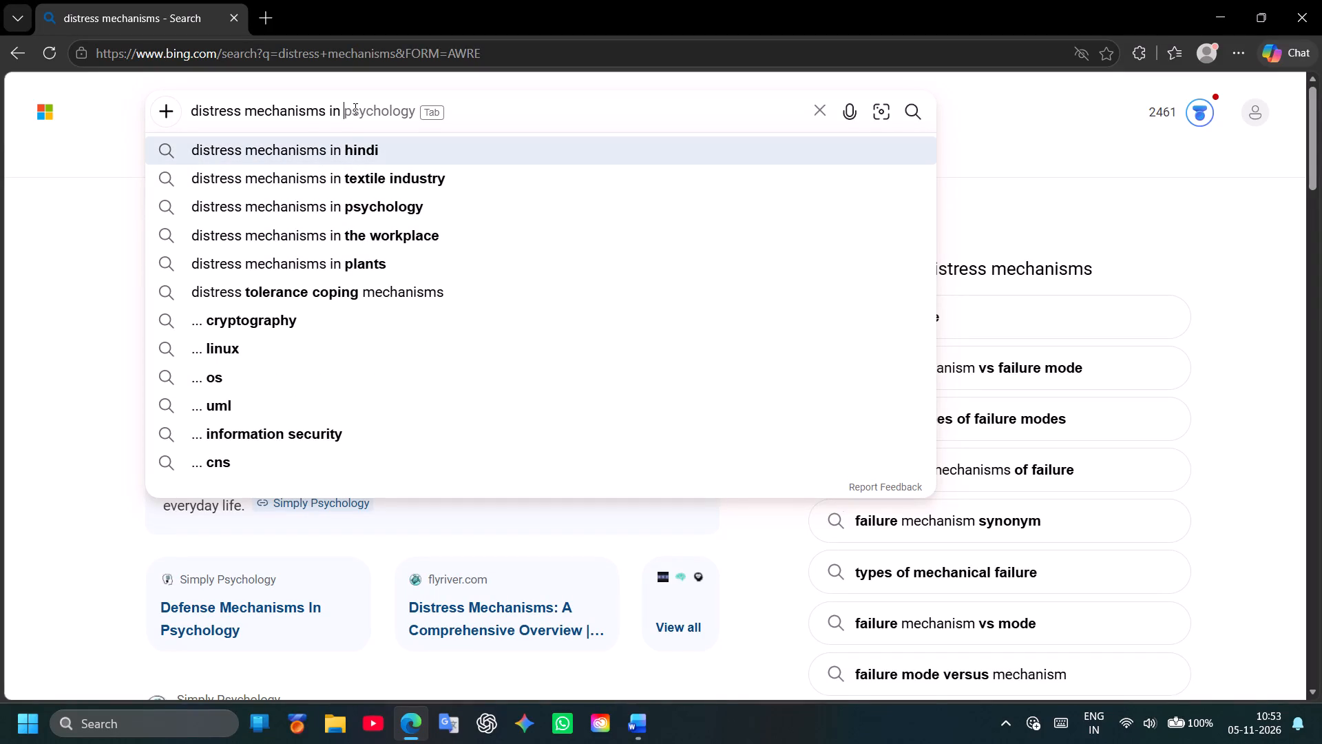
{"action": "type", "text": "pave"}
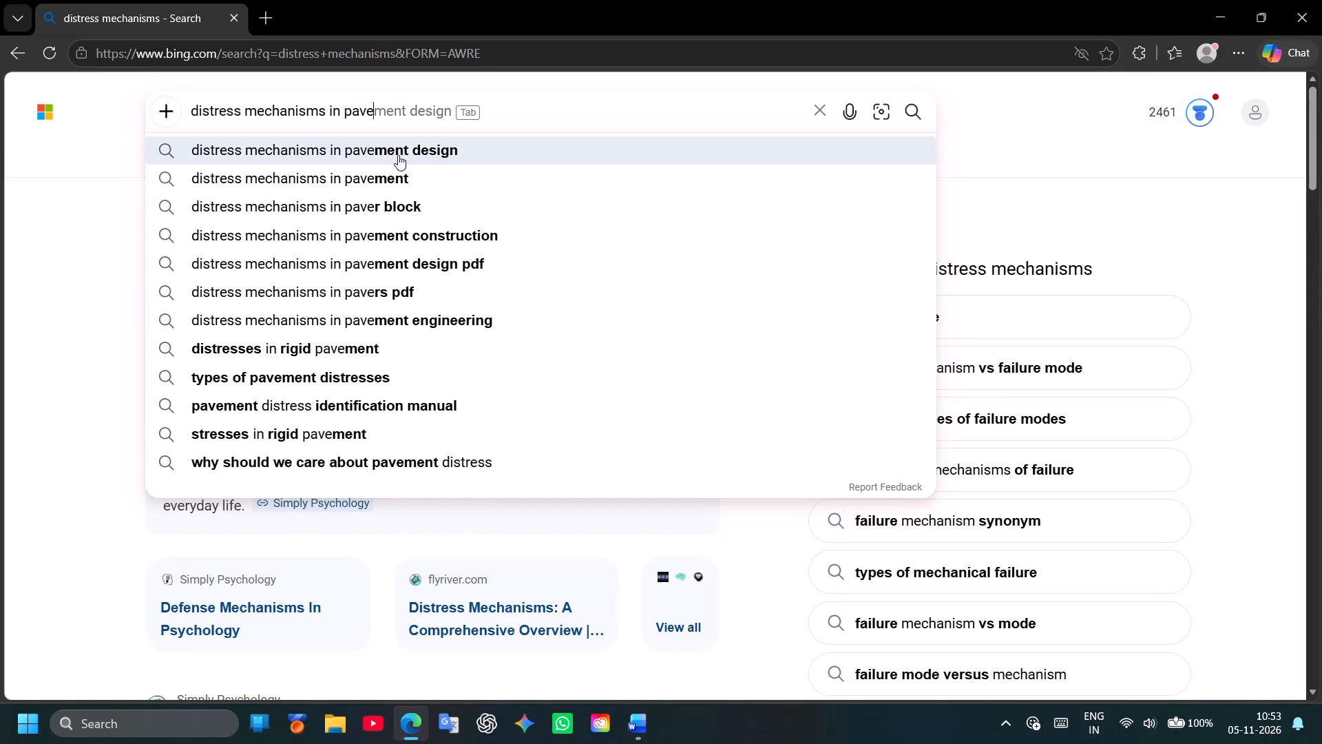
{"action": "left_click", "coordinate": [398, 147]}
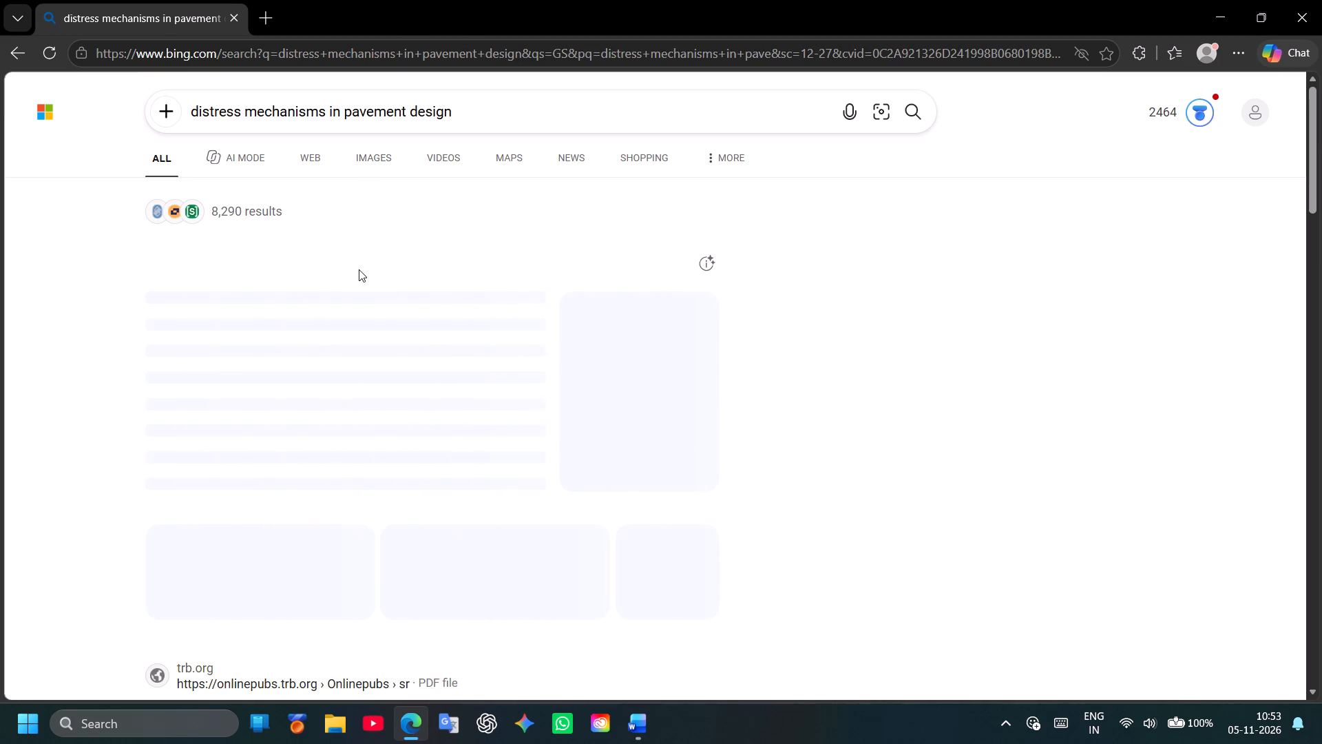
{"action": "left_click", "coordinate": [401, 470]}
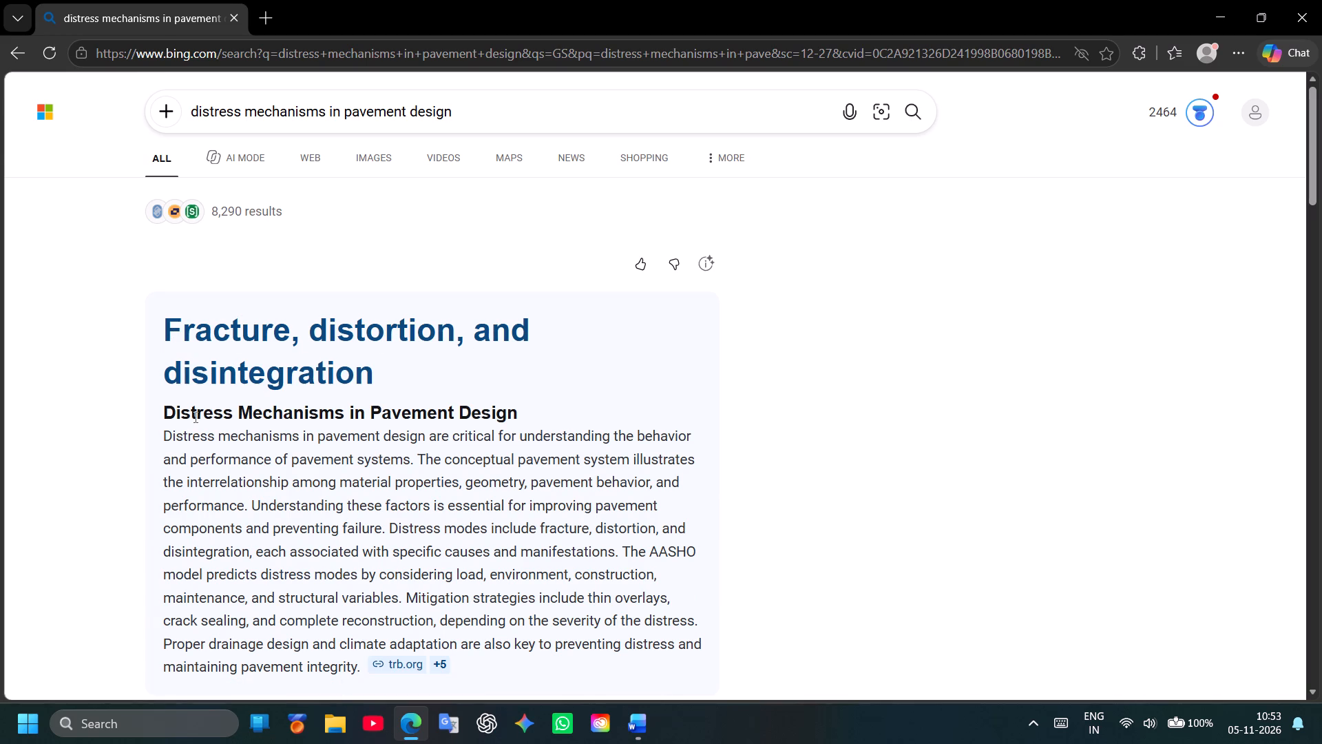
{"action": "scroll", "coordinate": [396, 426], "scroll_direction": "down", "scroll_amount": 1}
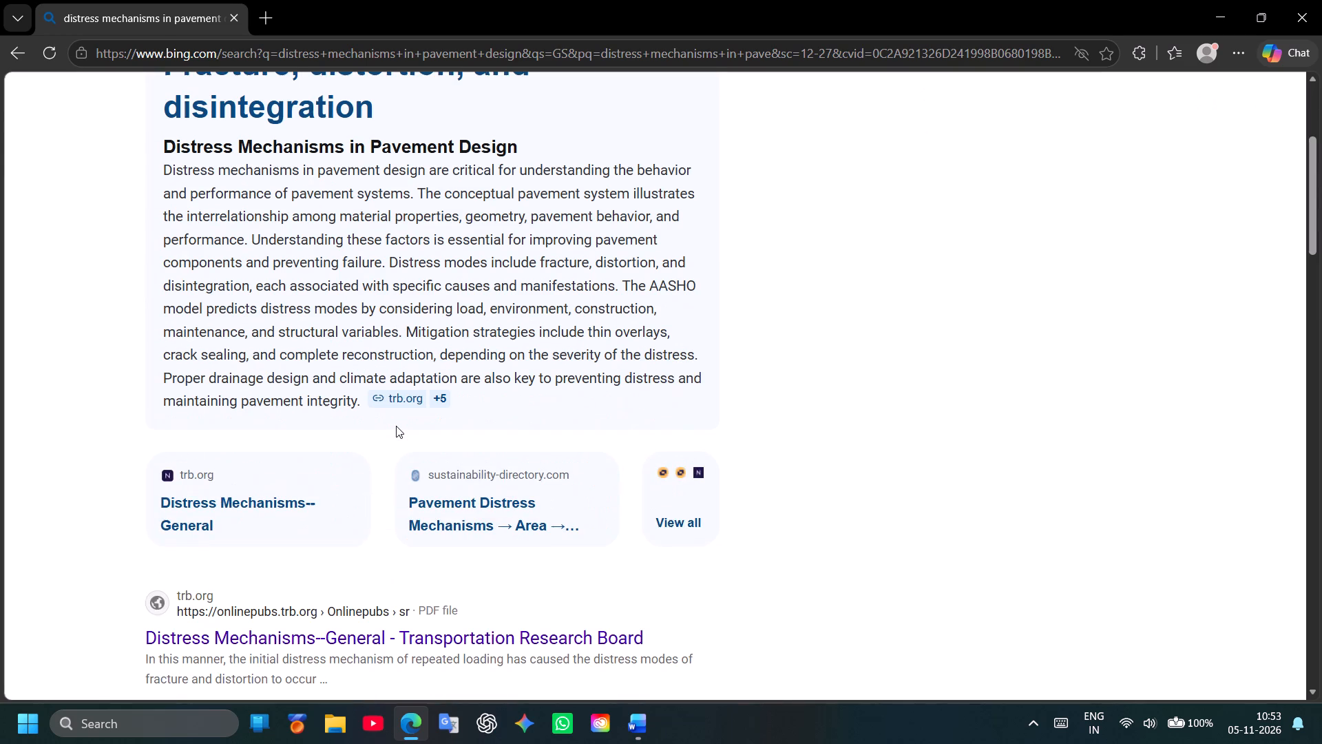
{"action": "scroll", "coordinate": [396, 426], "scroll_direction": "down", "scroll_amount": 2}
{"action": "scroll", "coordinate": [396, 426], "scroll_direction": "up", "scroll_amount": 4}
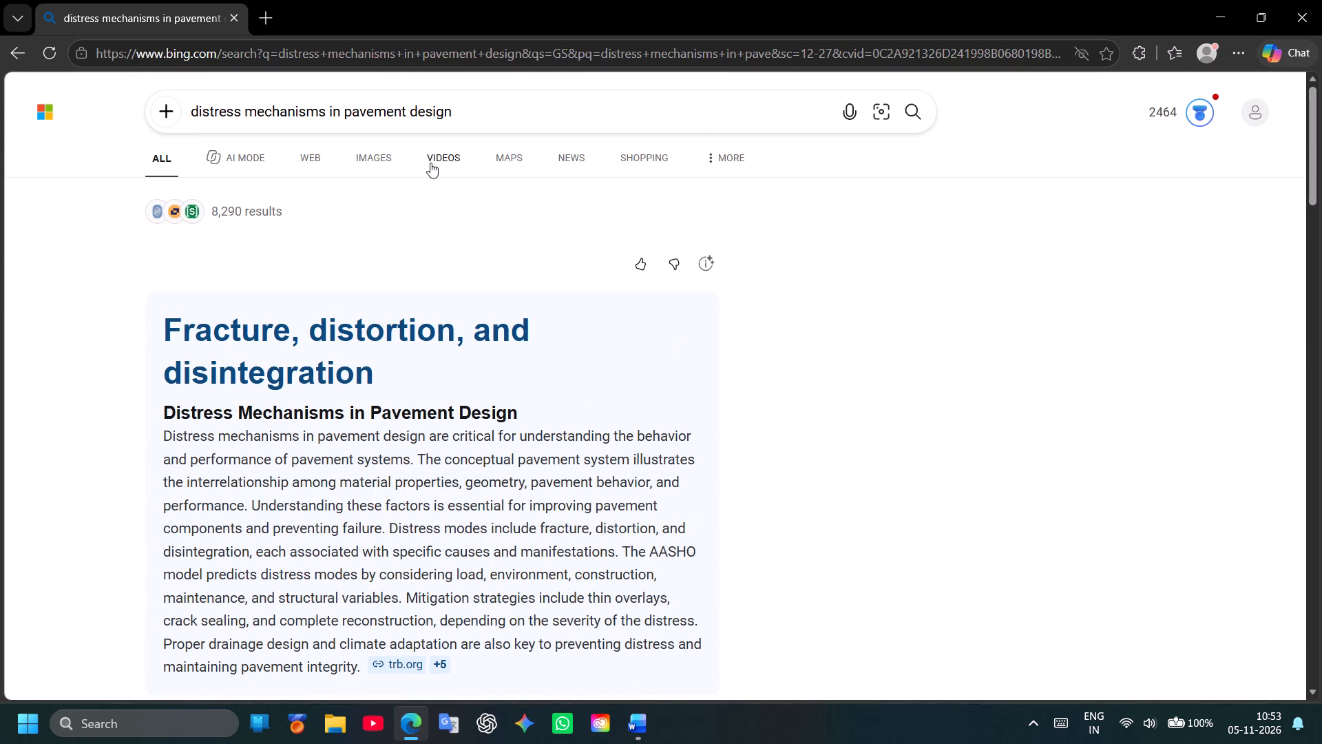
Examine the search's image results, enlarging "Understanding Pavement Distresses: Types and Their Implications" and "Rigid pavement distress", and close the browser.
{"action": "left_click", "coordinate": [379, 161]}
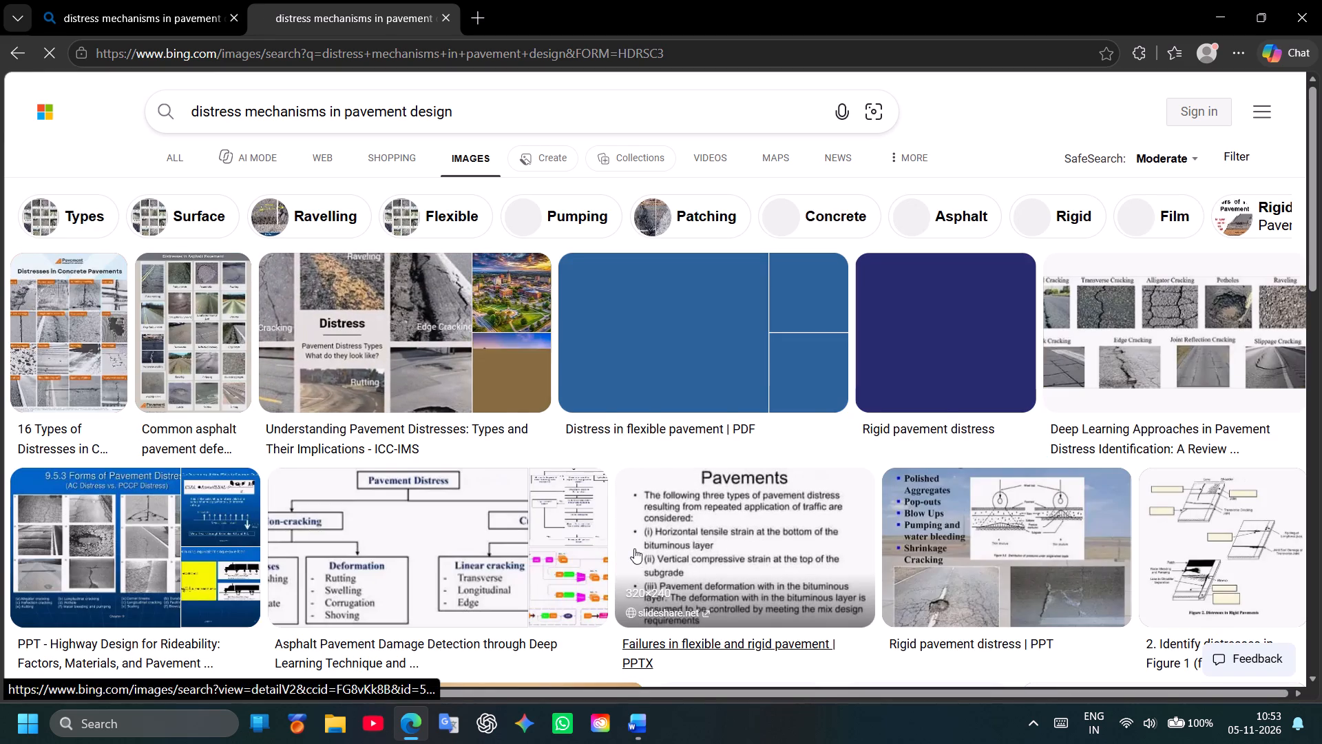
{"action": "scroll", "coordinate": [668, 548], "scroll_direction": "down", "scroll_amount": 1}
{"action": "scroll", "coordinate": [668, 548], "scroll_direction": "up", "scroll_amount": 1}
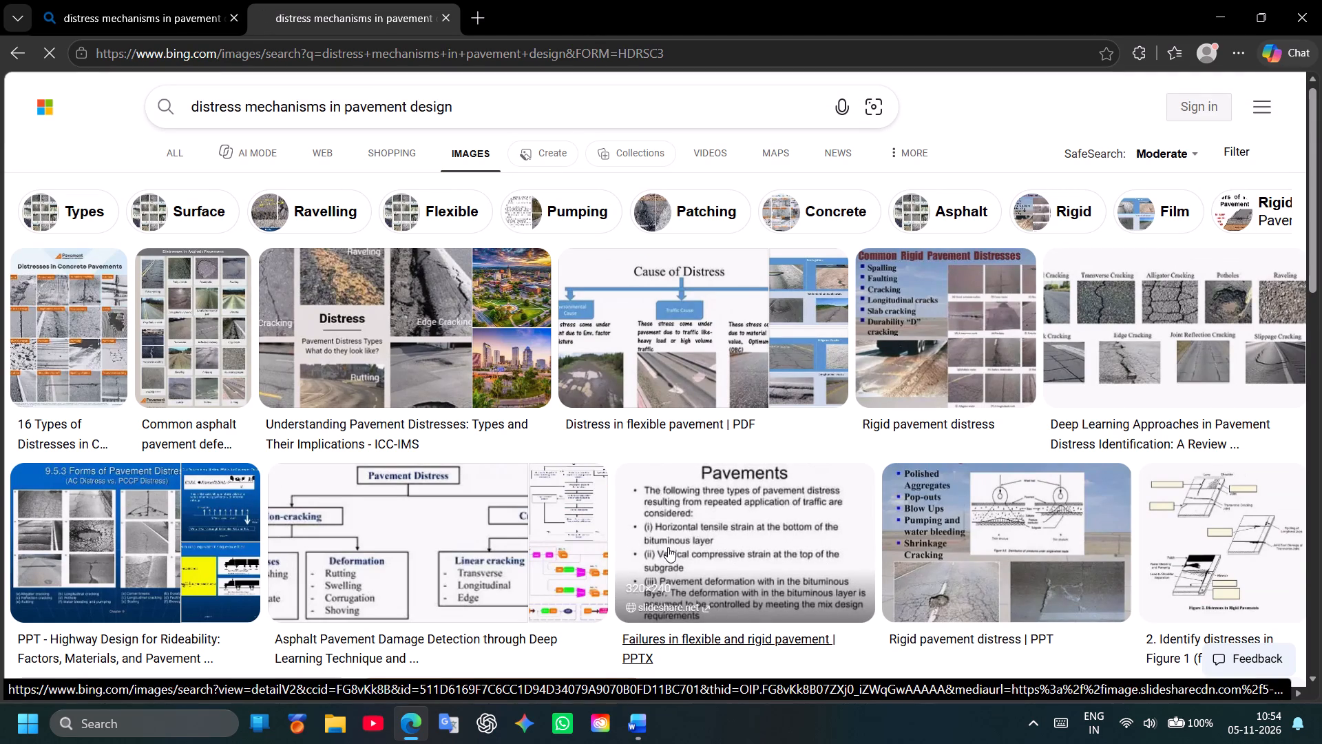
{"action": "left_click", "coordinate": [363, 303]}
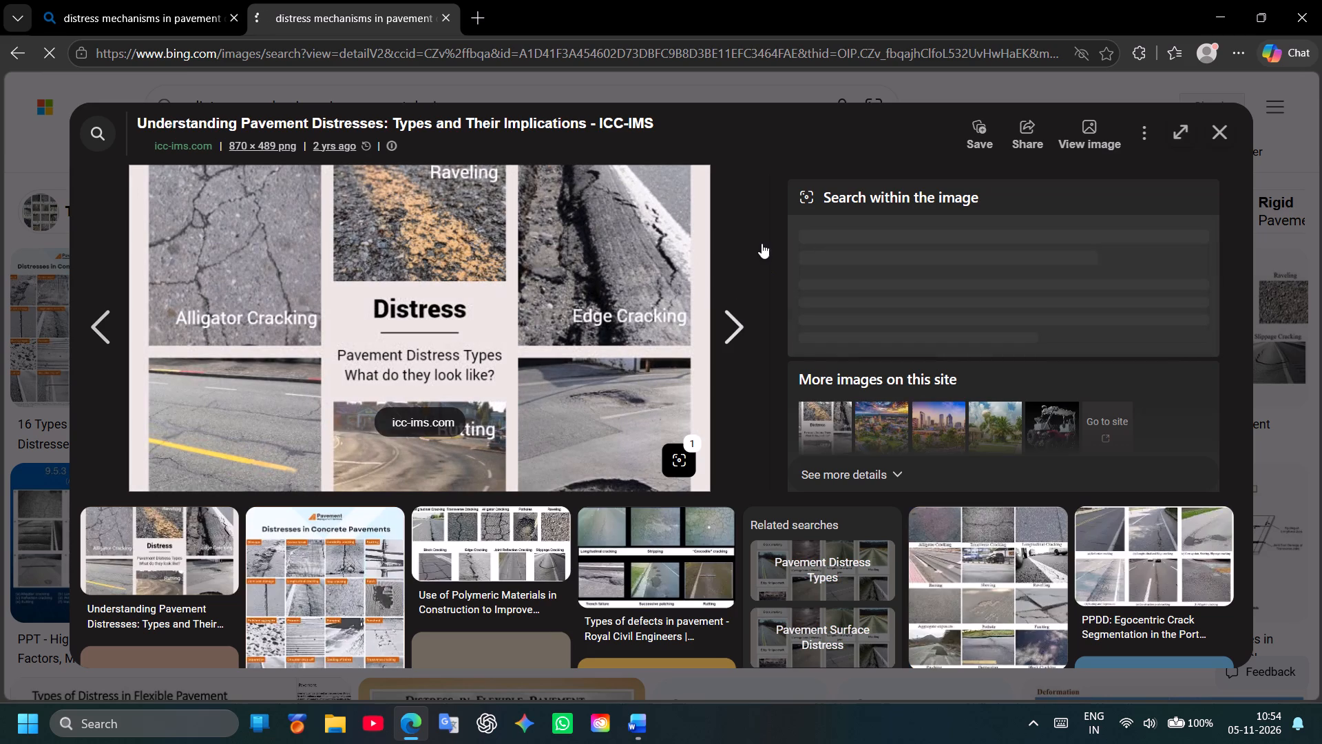
{"action": "left_click", "coordinate": [1224, 123]}
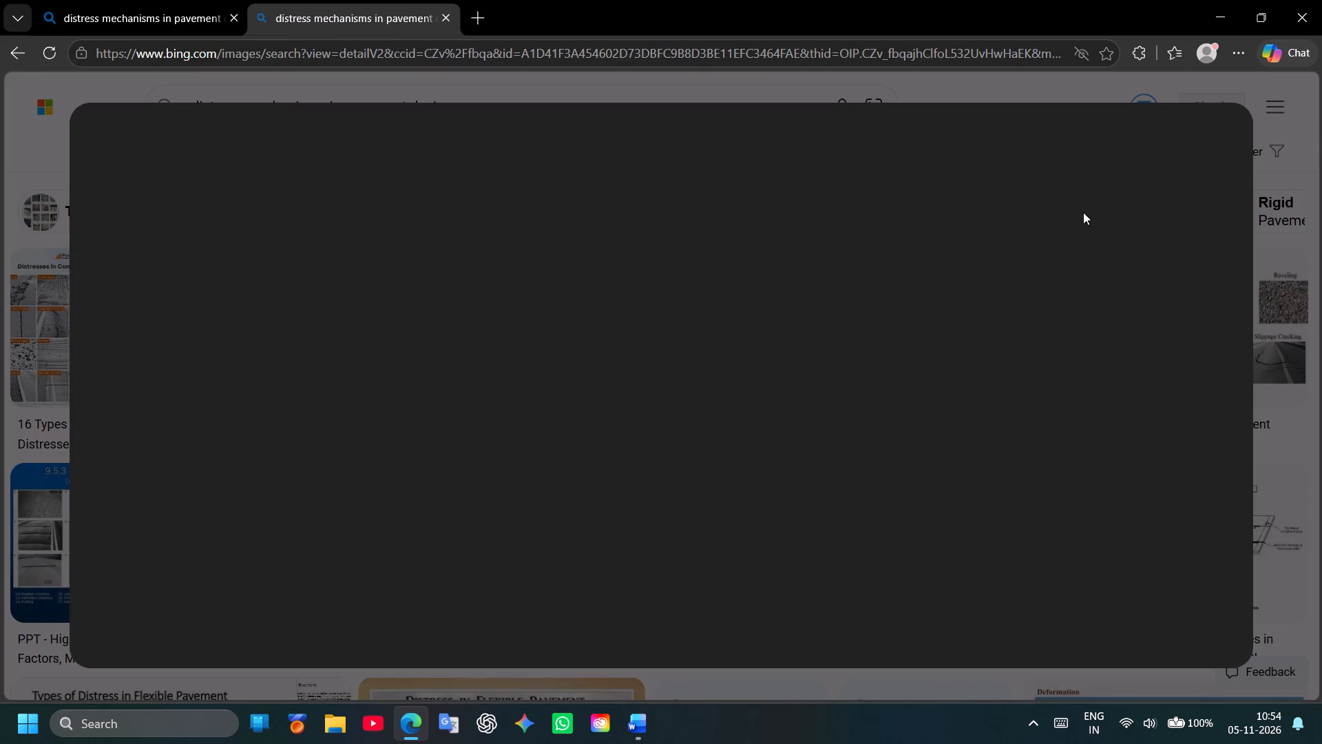
{"action": "left_click", "coordinate": [1264, 153]}
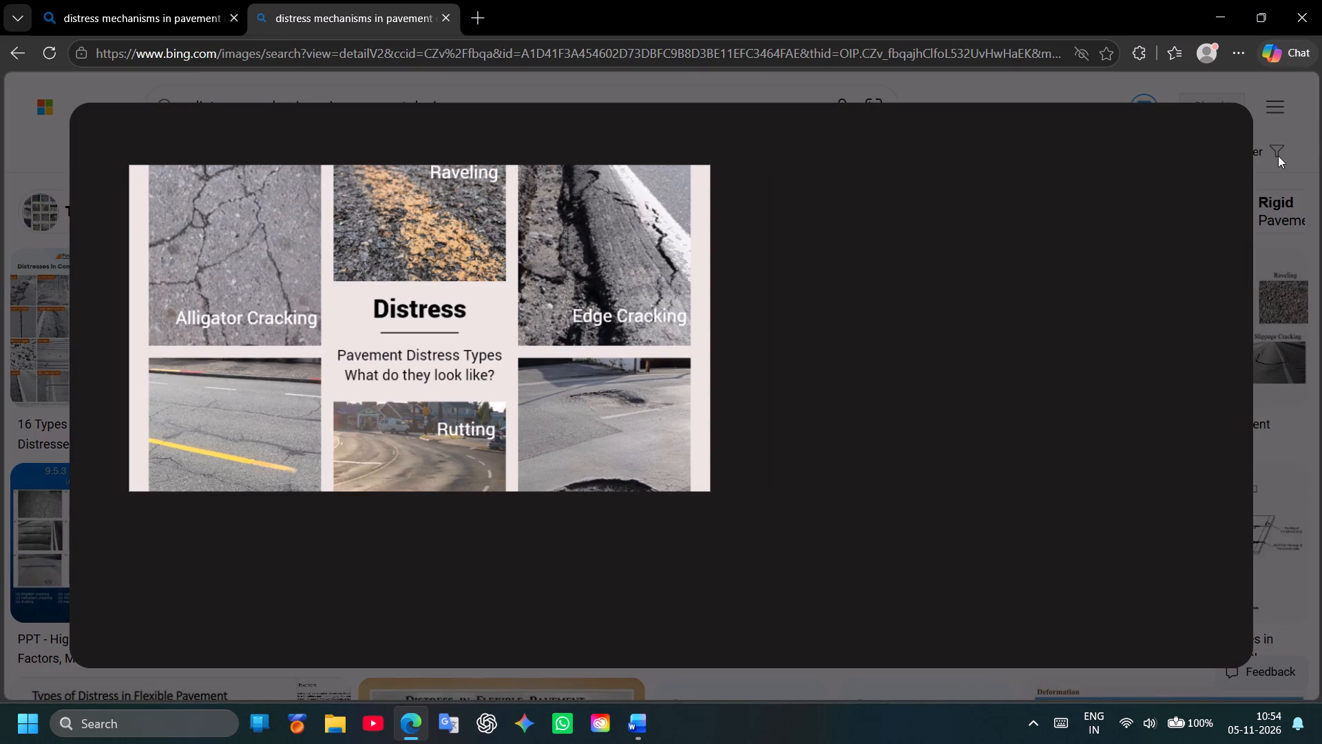
{"action": "left_click", "coordinate": [1226, 128]}
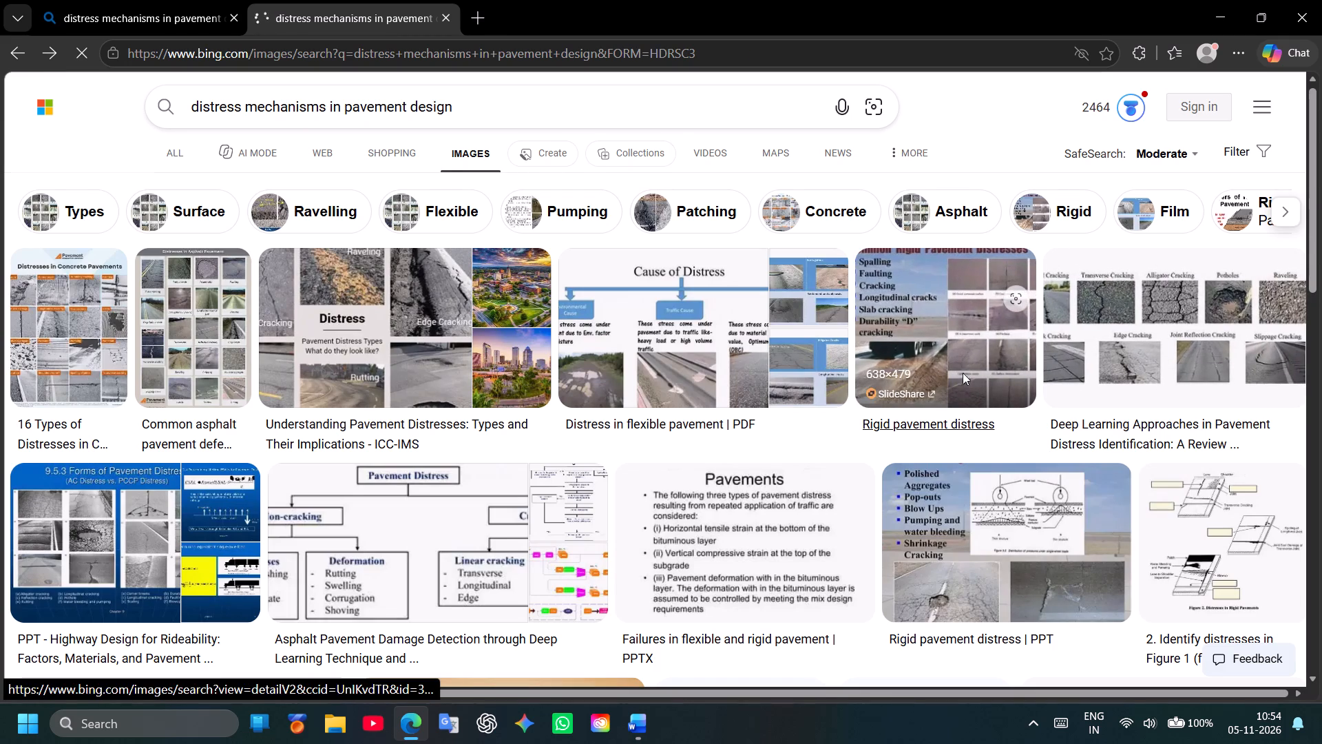
{"action": "left_click", "coordinate": [963, 373]}
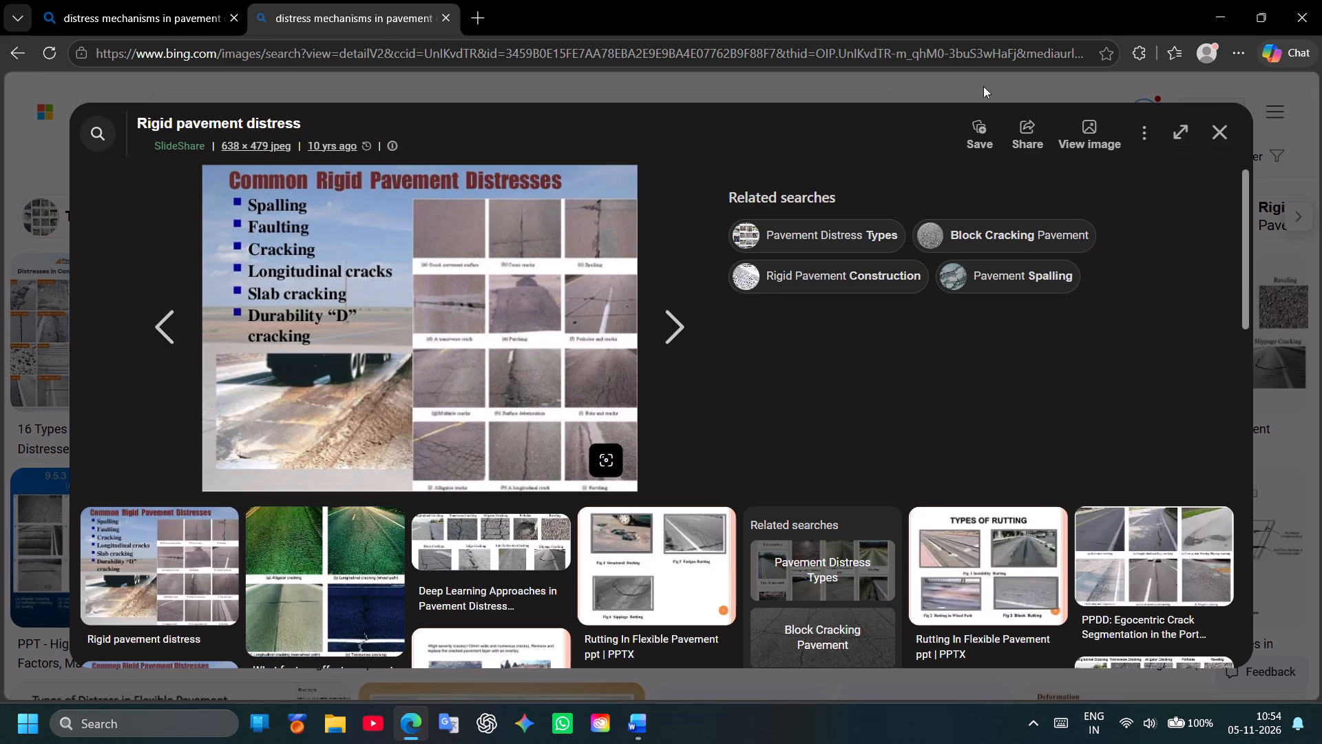
{"action": "left_click", "coordinate": [1215, 120]}
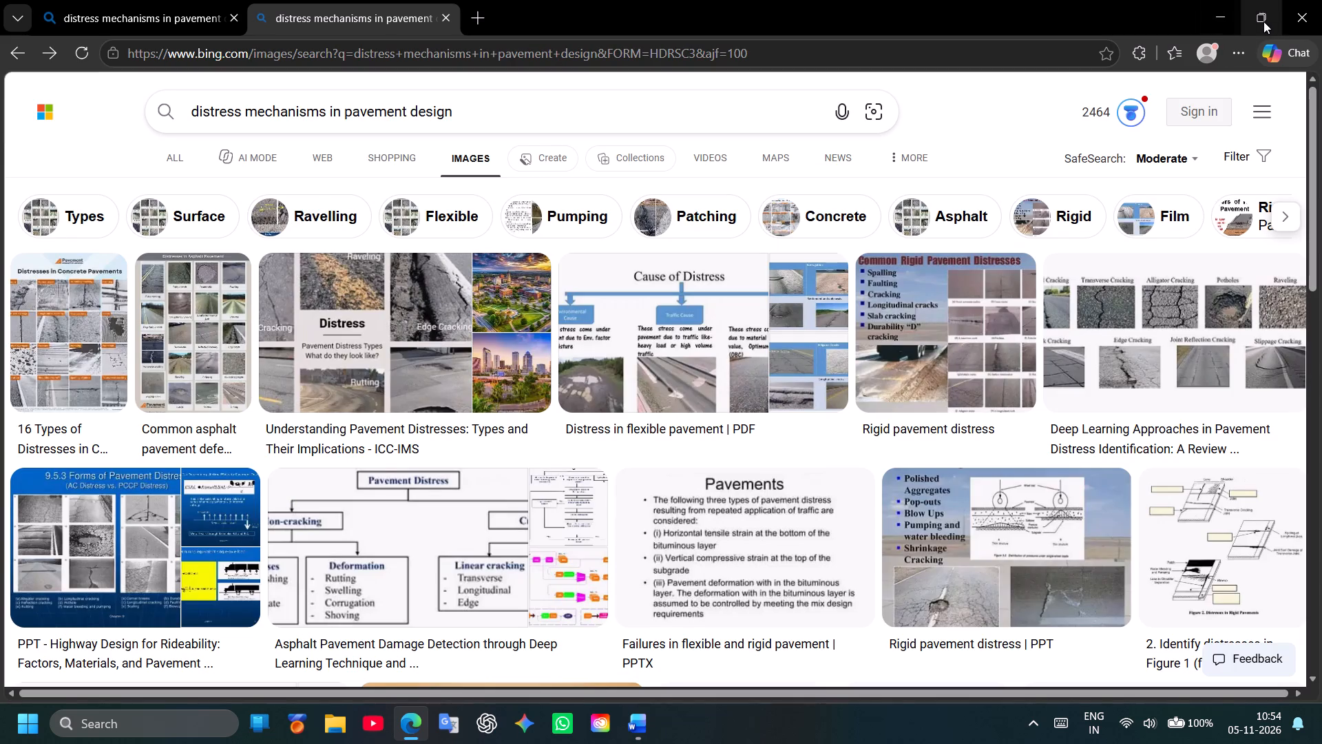
{"action": "left_click", "coordinate": [1314, 8]}
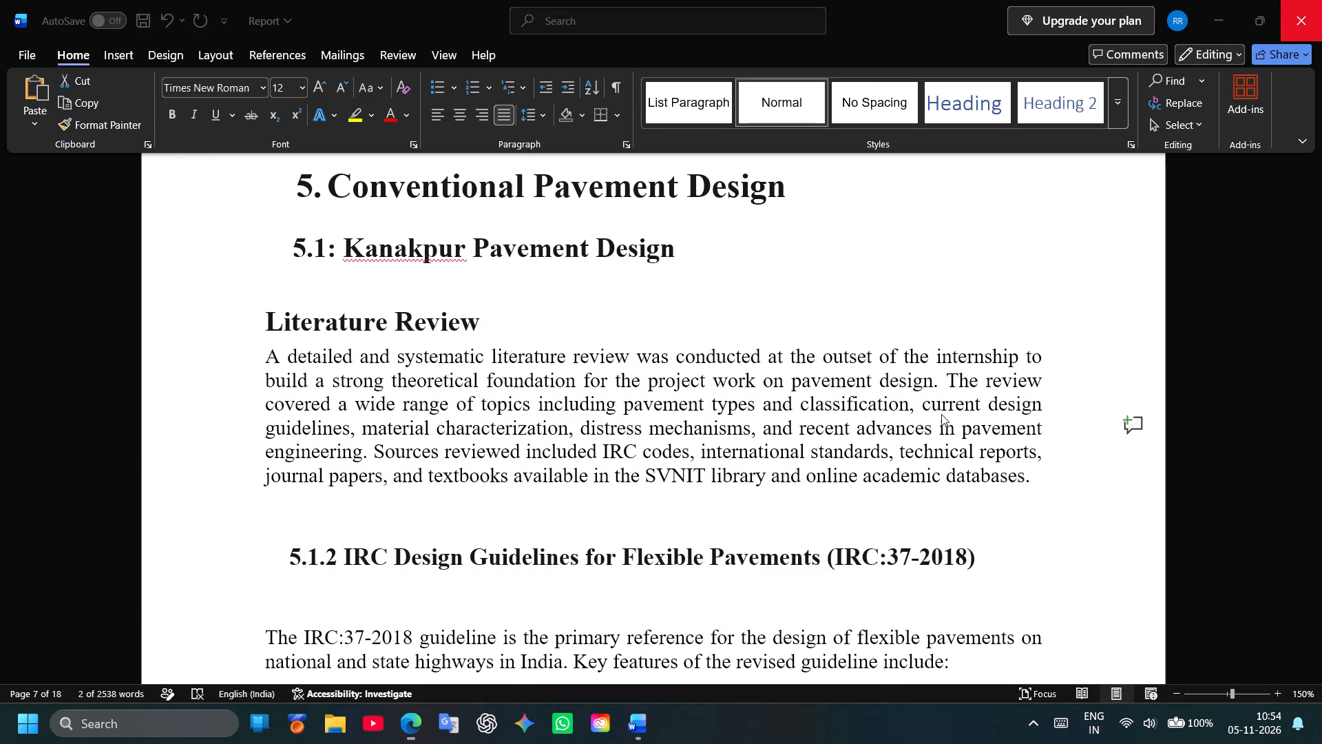
Reread the Literature Review's sources sentence in Word, examining "journal papers", "SVNIT library and online academic databases" and the 5.1.2 heading below.
{"action": "left_click", "coordinate": [499, 503]}
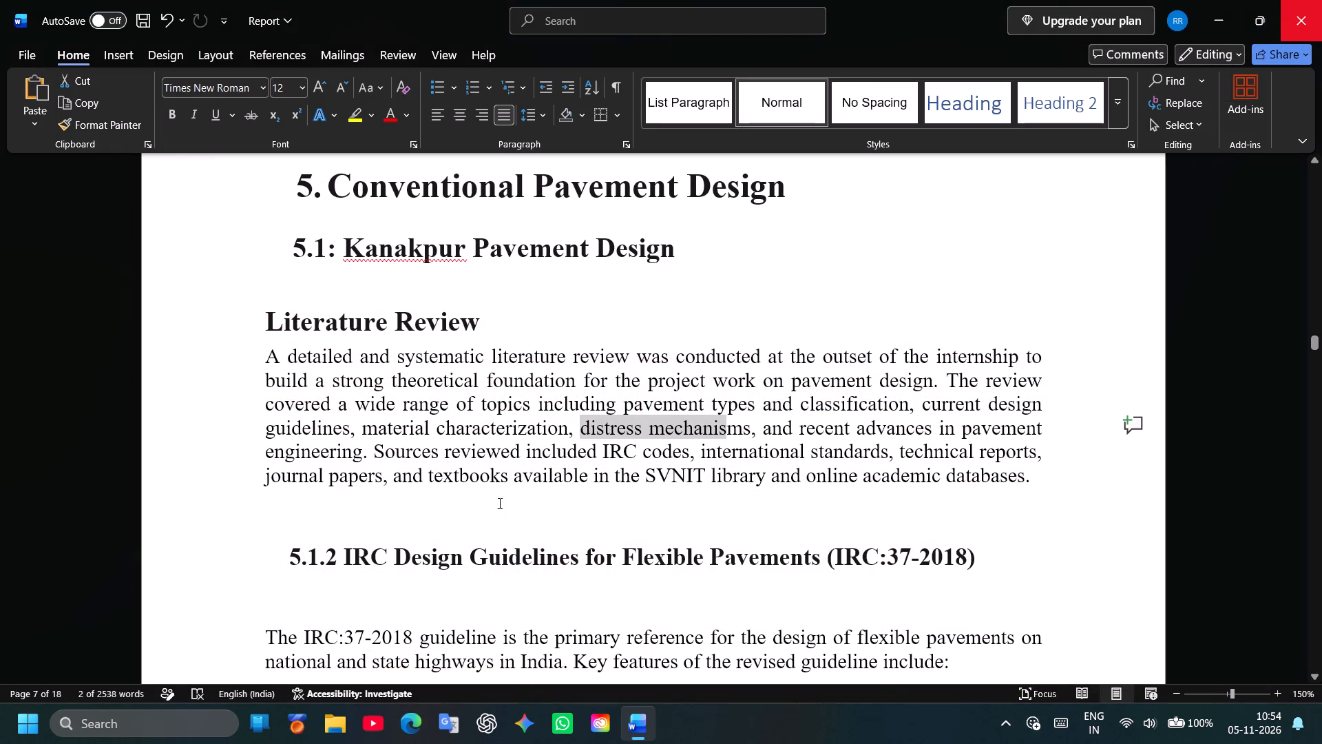
{"action": "left_click", "coordinate": [597, 506]}
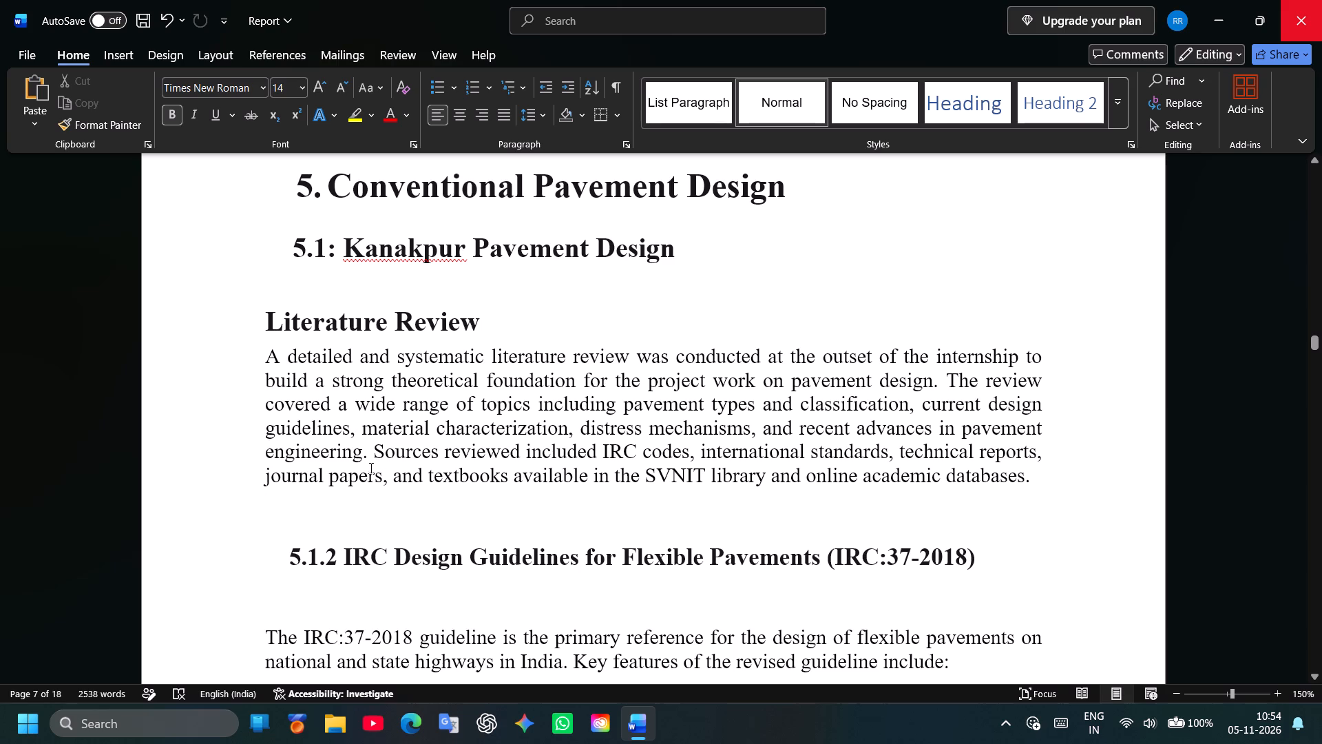
{"action": "left_click_drag", "start_coordinate": [267, 475], "coordinate": [370, 478]}
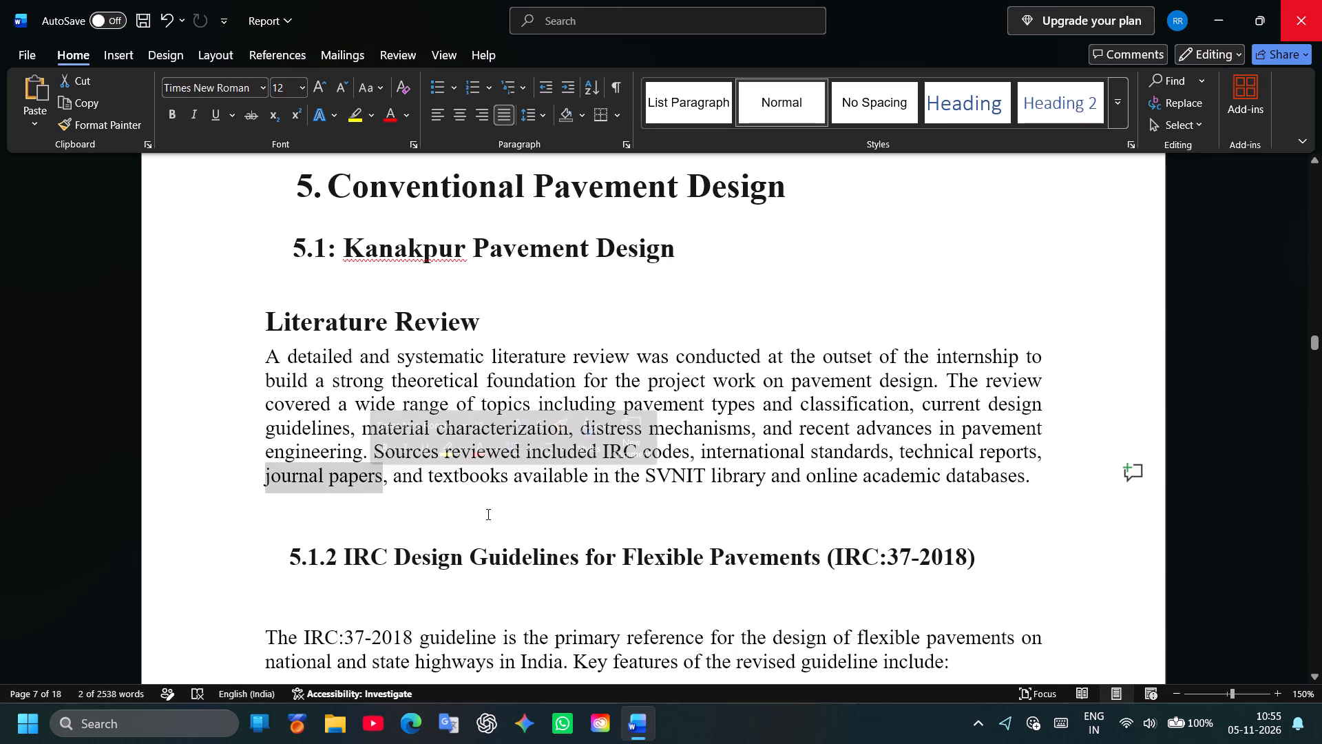
{"action": "left_click", "coordinate": [489, 510]}
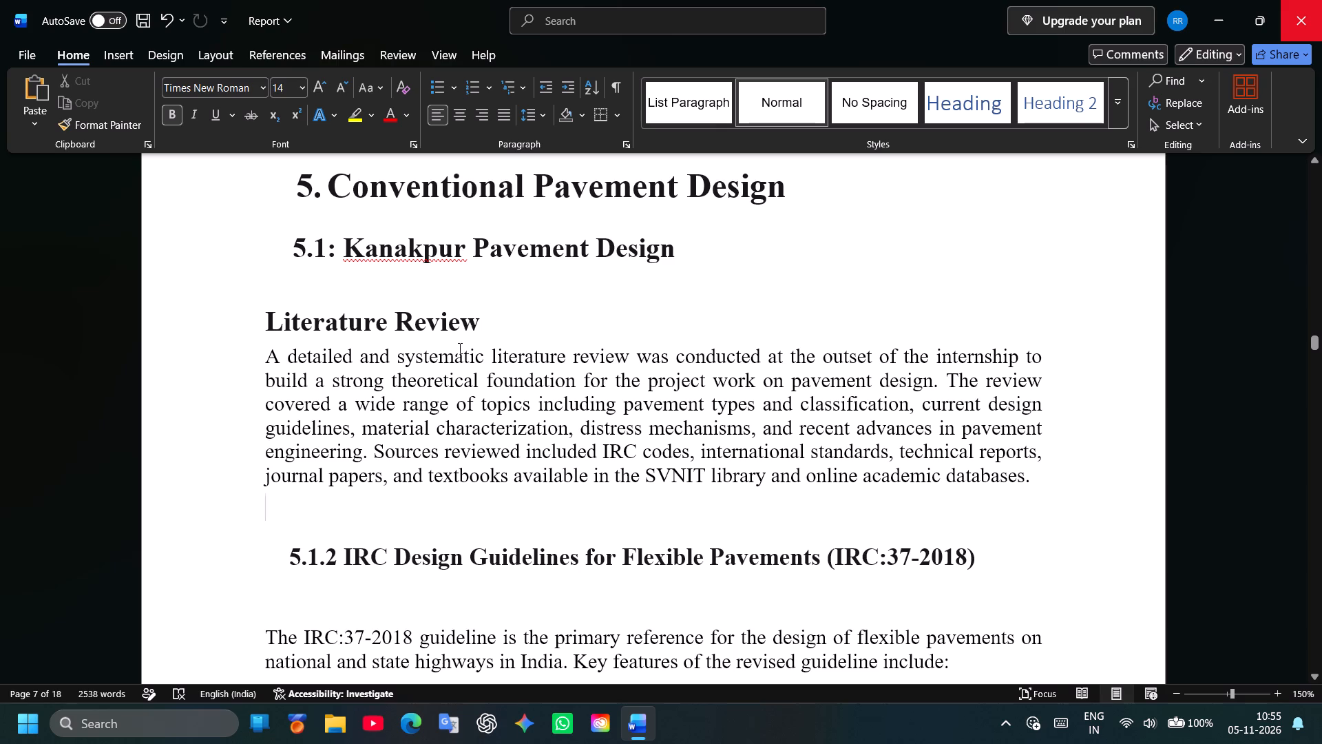
{"action": "left_click", "coordinate": [507, 519]}
{"action": "left_click", "coordinate": [296, 567]}
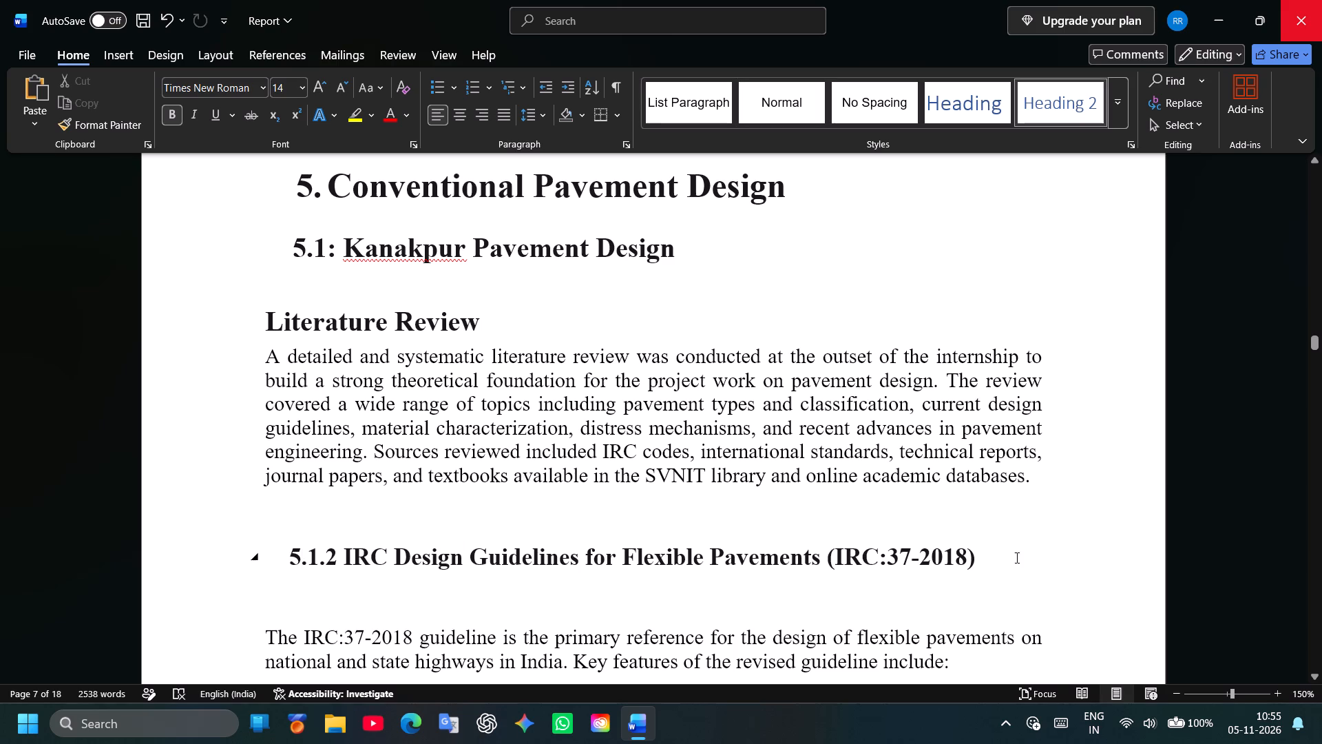
{"action": "left_click", "coordinate": [979, 556]}
{"action": "left_click_drag", "start_coordinate": [265, 478], "coordinate": [377, 484]}
{"action": "left_click", "coordinate": [390, 524]}
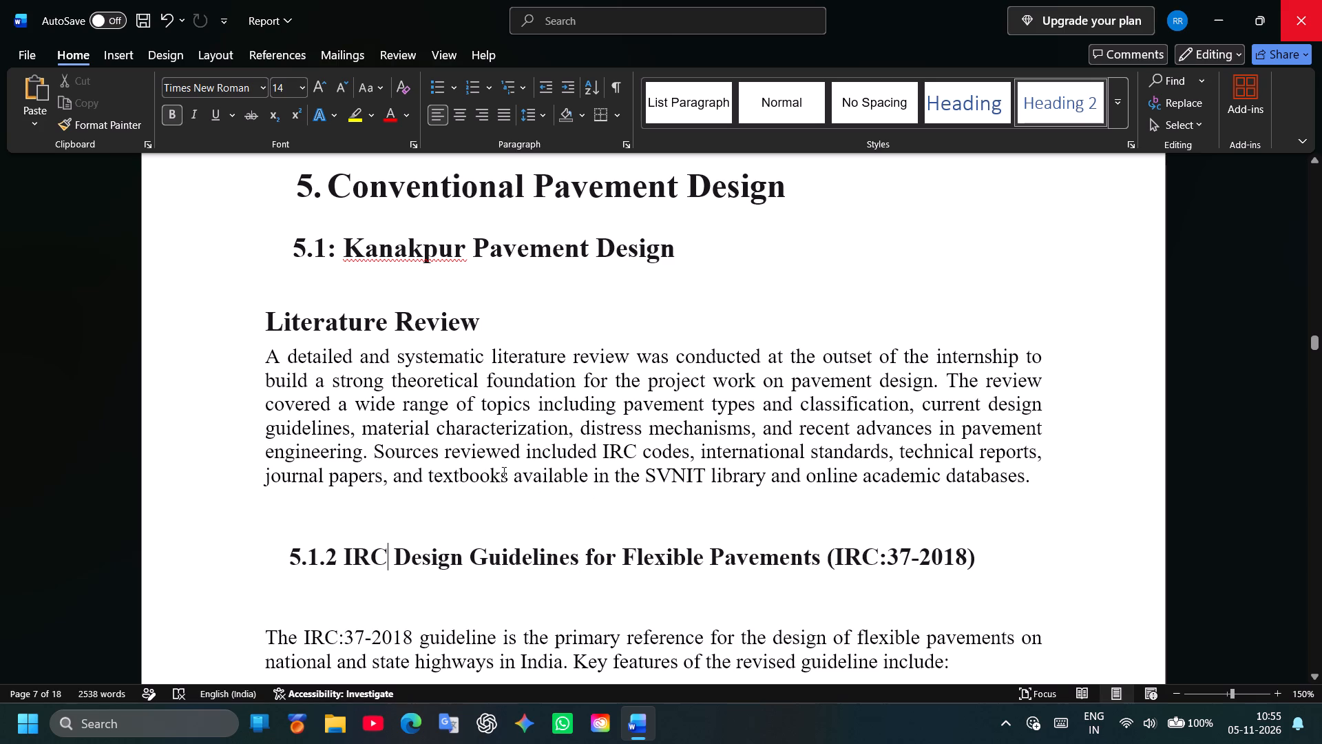
{"action": "left_click_drag", "start_coordinate": [651, 473], "coordinate": [755, 478]}
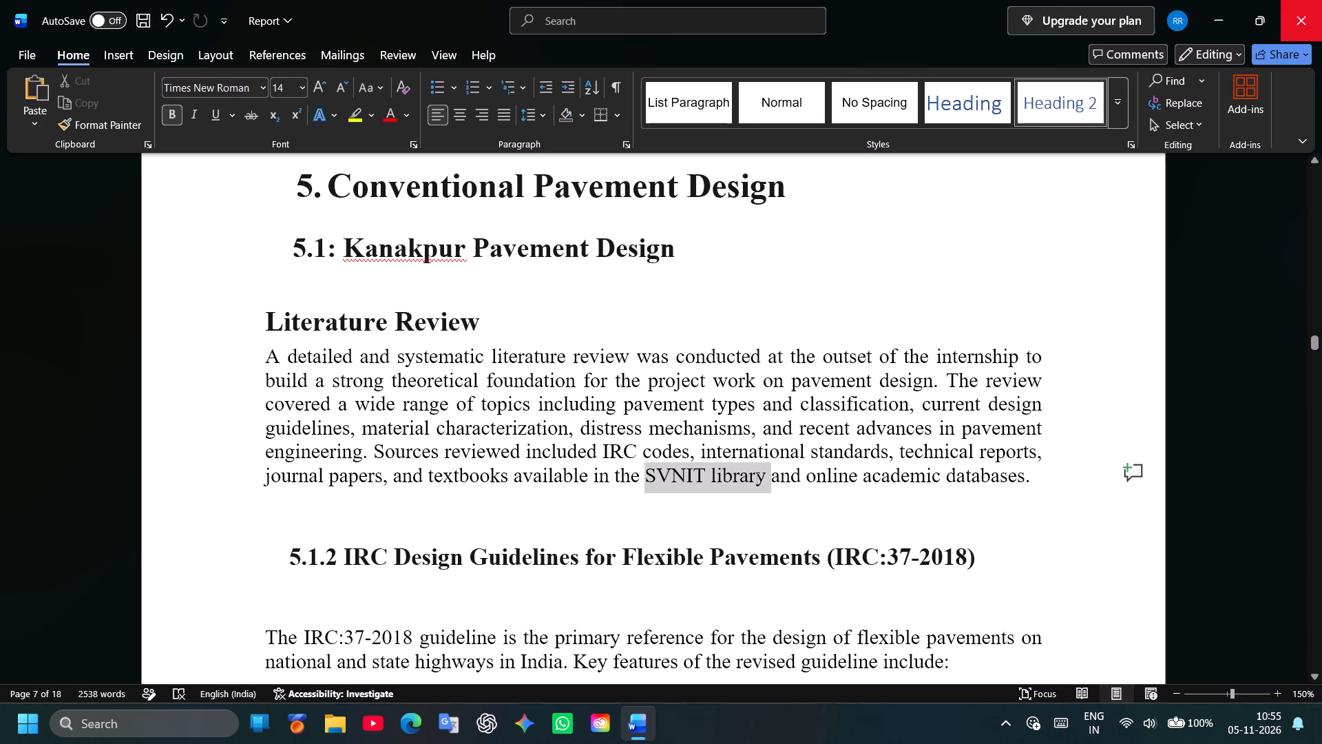
{"action": "left_click_drag", "start_coordinate": [755, 478], "coordinate": [1004, 471]}
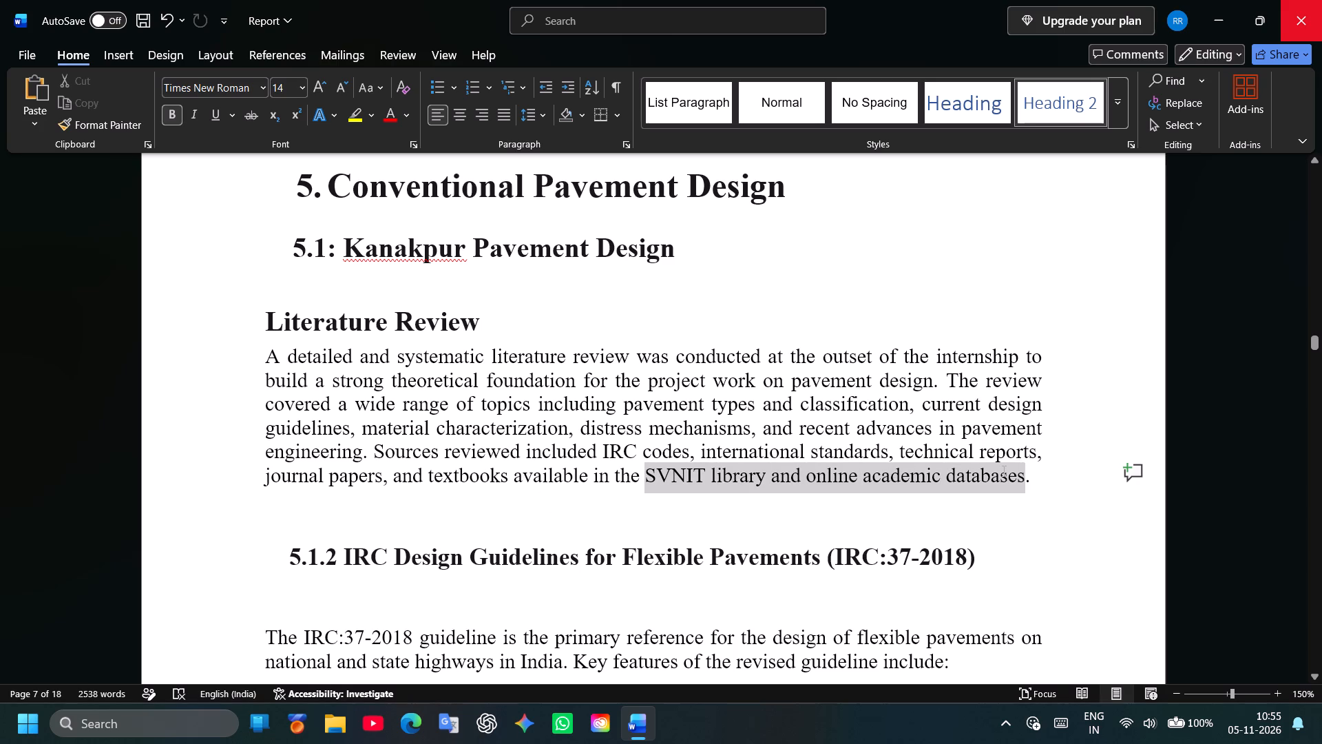
{"action": "left_click_drag", "start_coordinate": [1004, 471], "coordinate": [1005, 471]}
{"action": "left_click", "coordinate": [928, 505]}
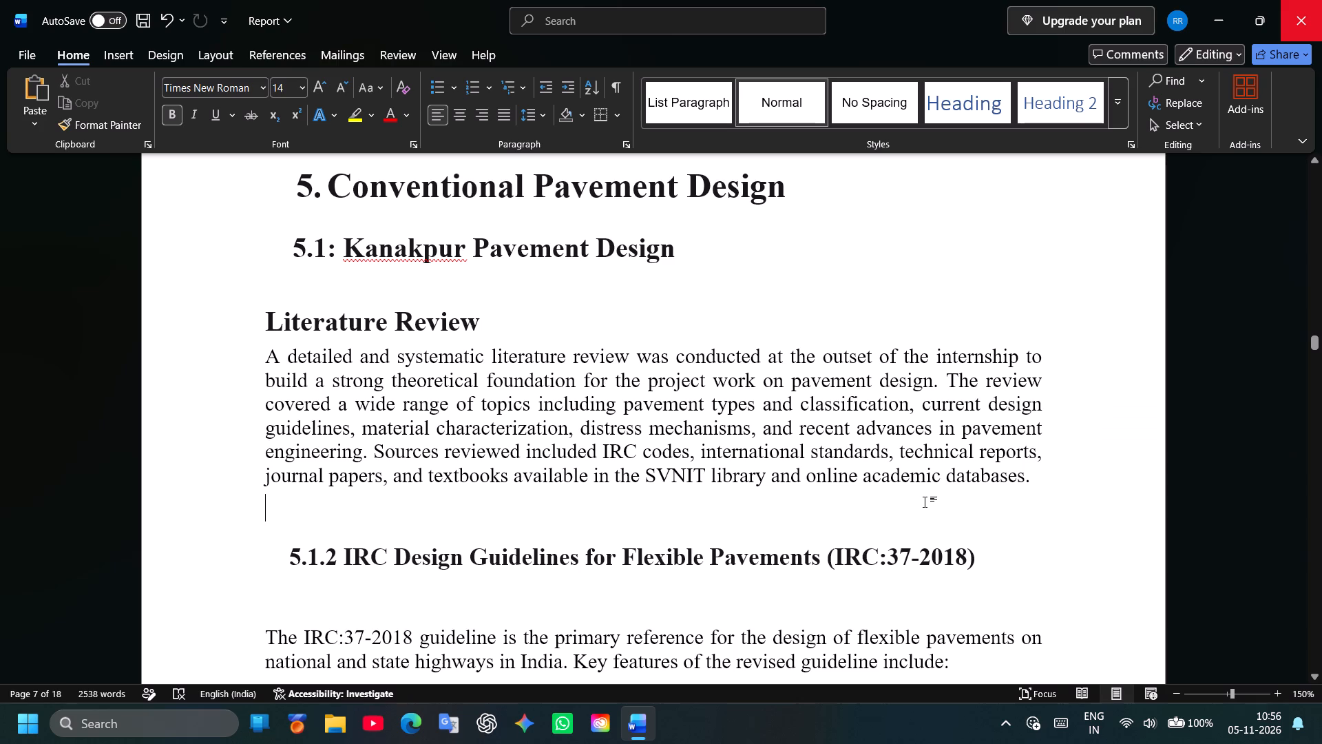
Delete "available in the SVNIT library and online academic databases" from the Literature Review's last sentence, keeping the full stop after "textbooks".
{"action": "left_click_drag", "start_coordinate": [1024, 473], "coordinate": [826, 478]}
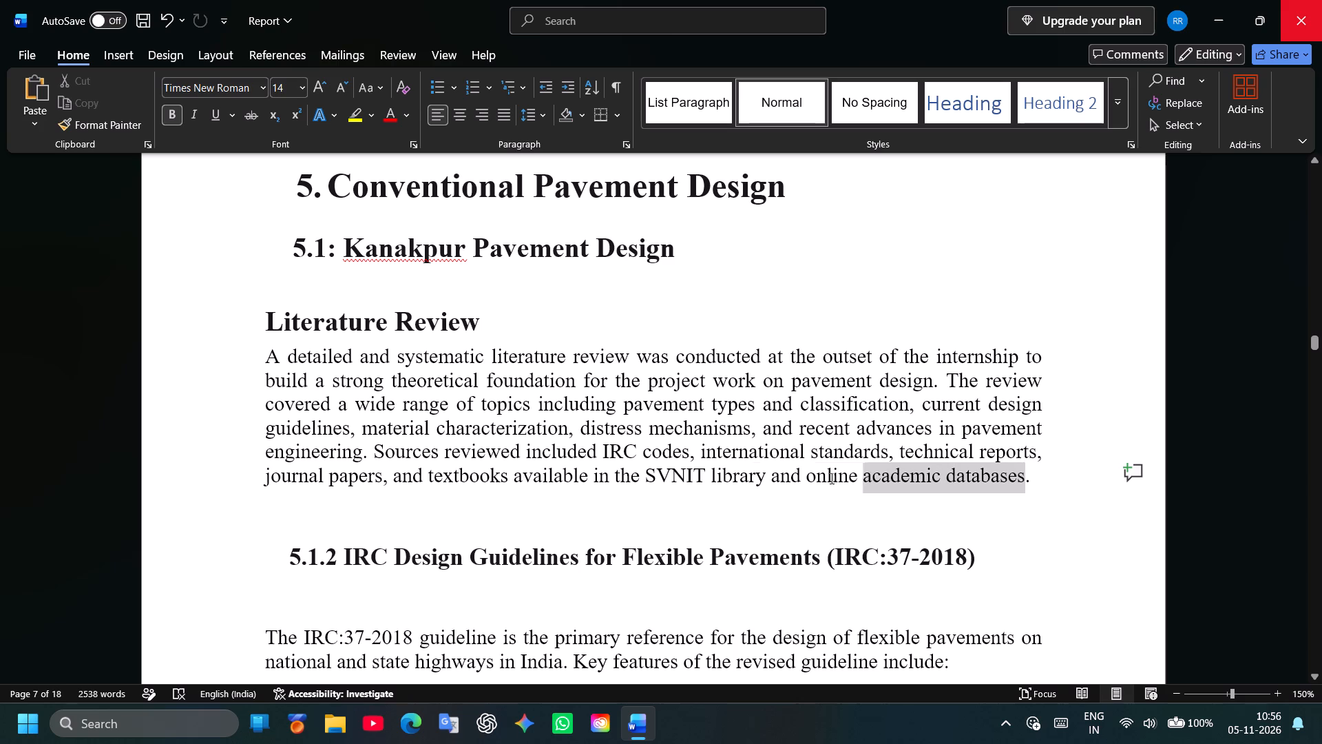
{"action": "left_click_drag", "start_coordinate": [826, 478], "coordinate": [665, 478]}
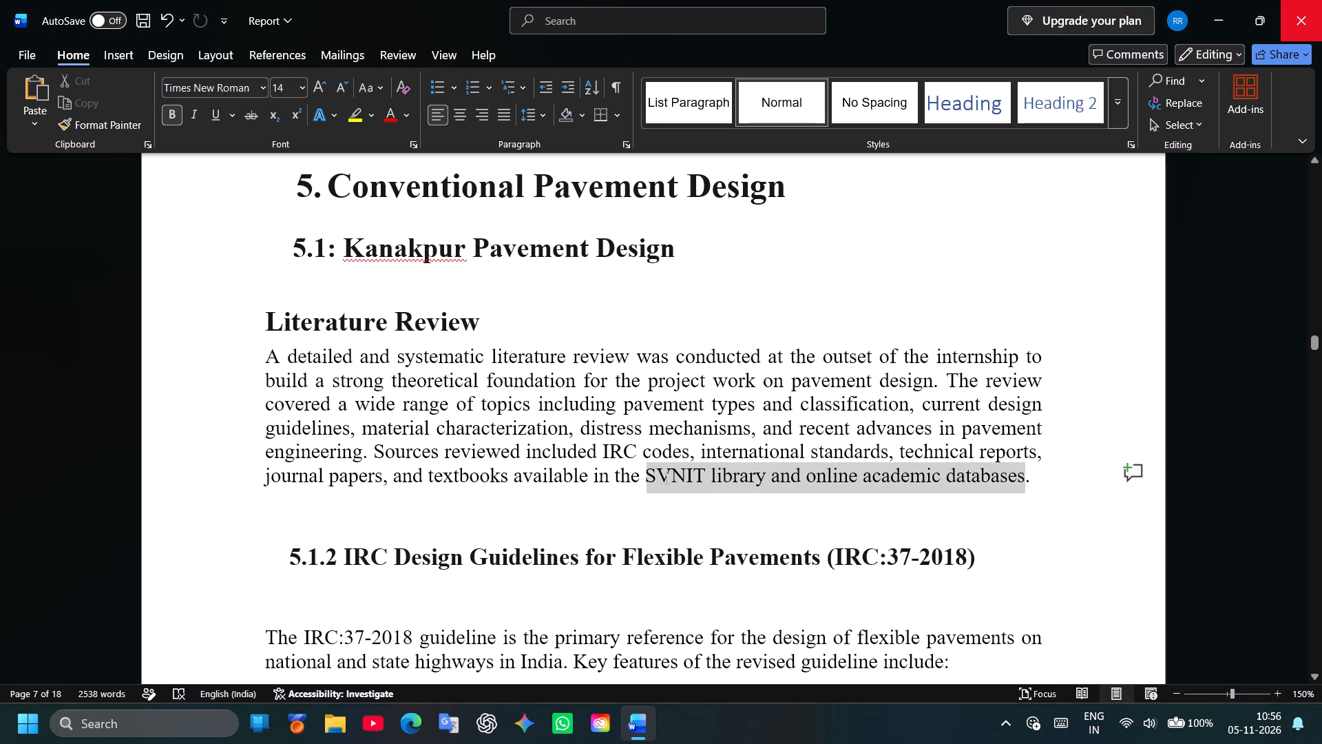
{"action": "left_click_drag", "start_coordinate": [665, 478], "coordinate": [552, 471]}
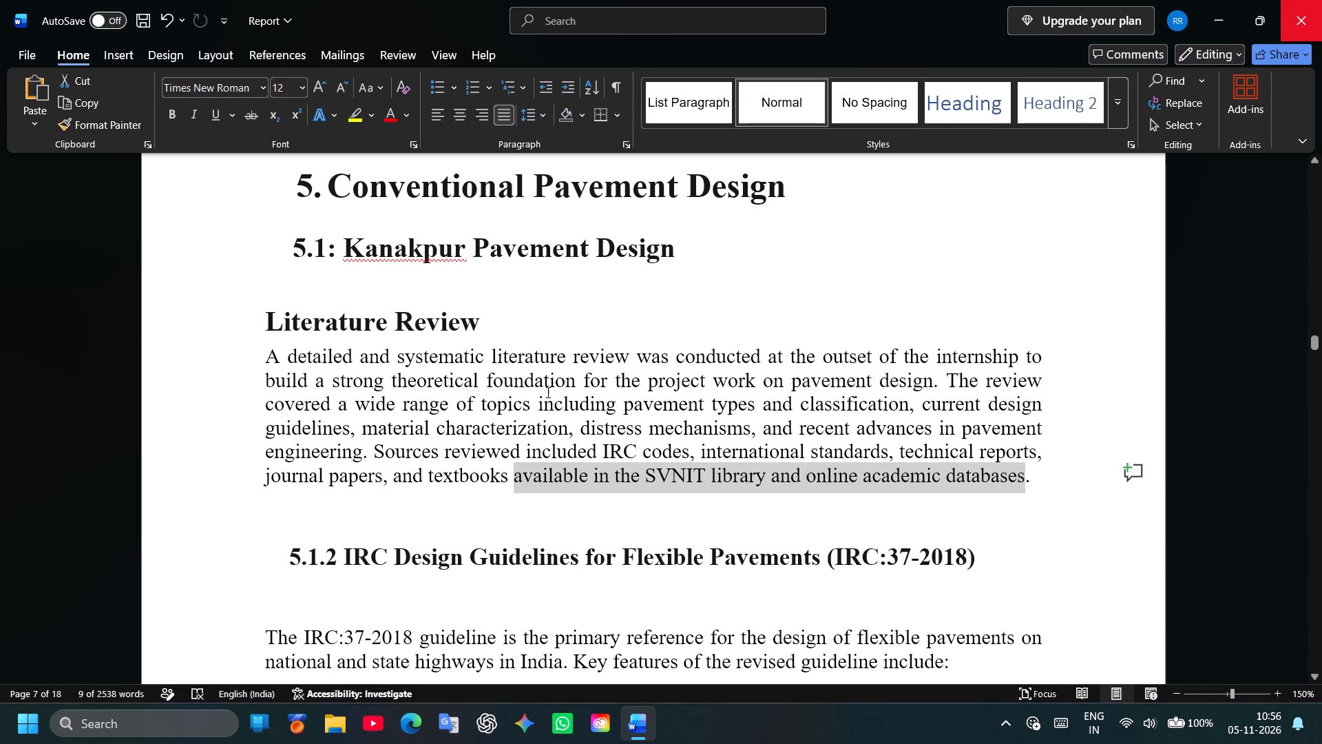
{"action": "key", "text": "BackSpace"}
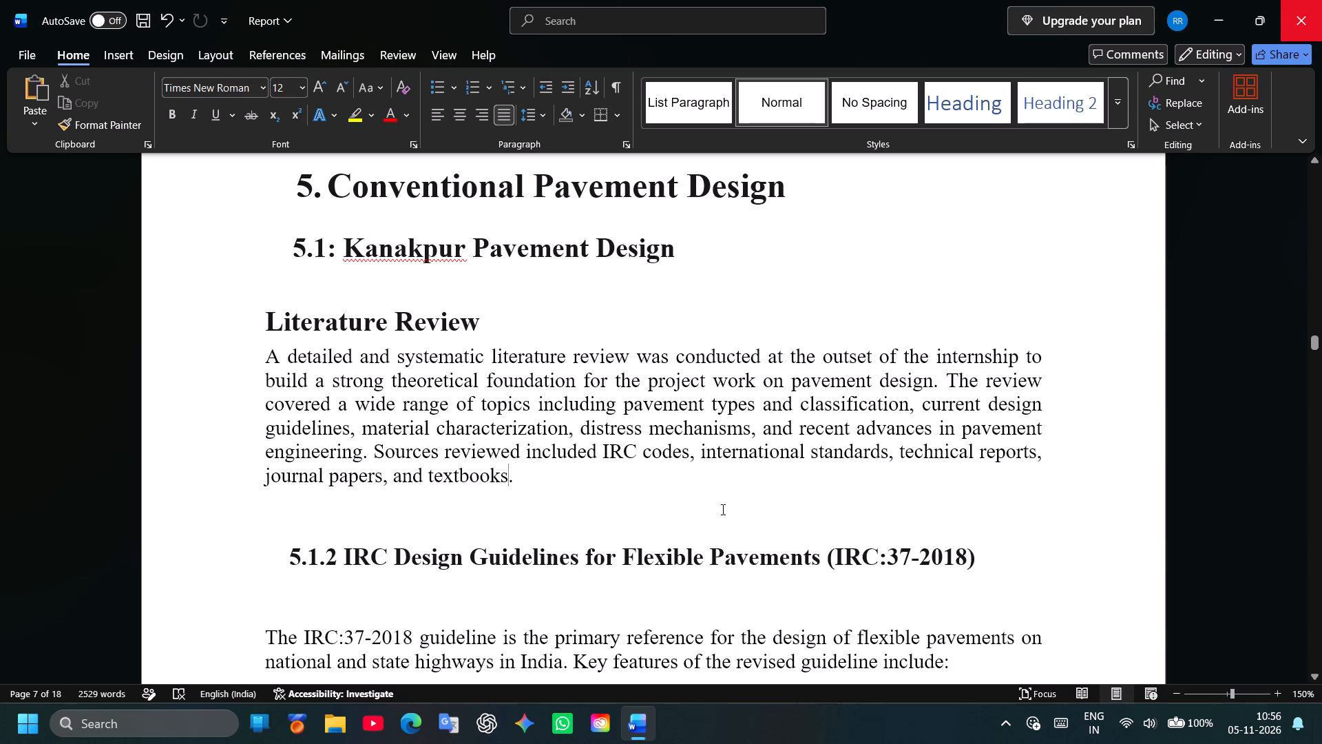
Read the IRC:37-2018 key features in section 5.1.2, closely examining the subgrade strength bullet and its design charts and CBR range wording.
{"action": "scroll", "coordinate": [708, 509], "scroll_direction": "down", "scroll_amount": 1}
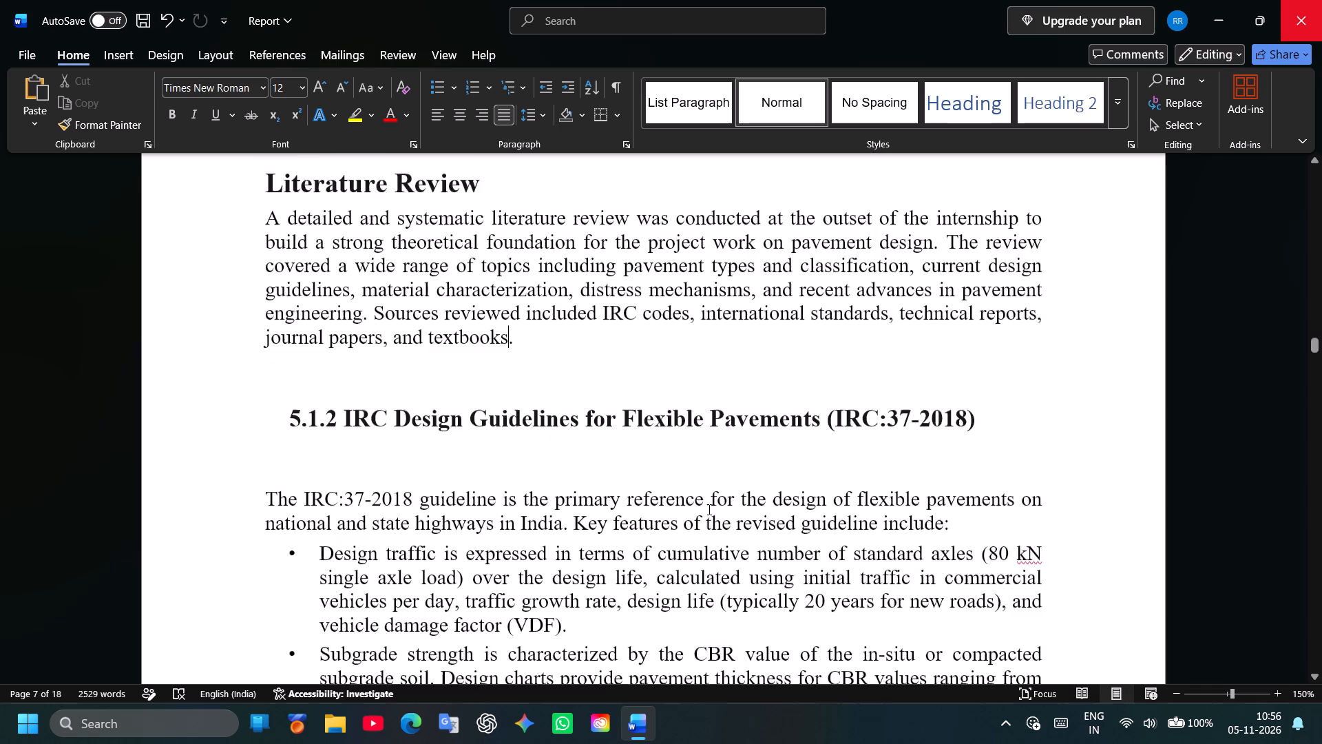
{"action": "scroll", "coordinate": [708, 509], "scroll_direction": "down", "scroll_amount": 1}
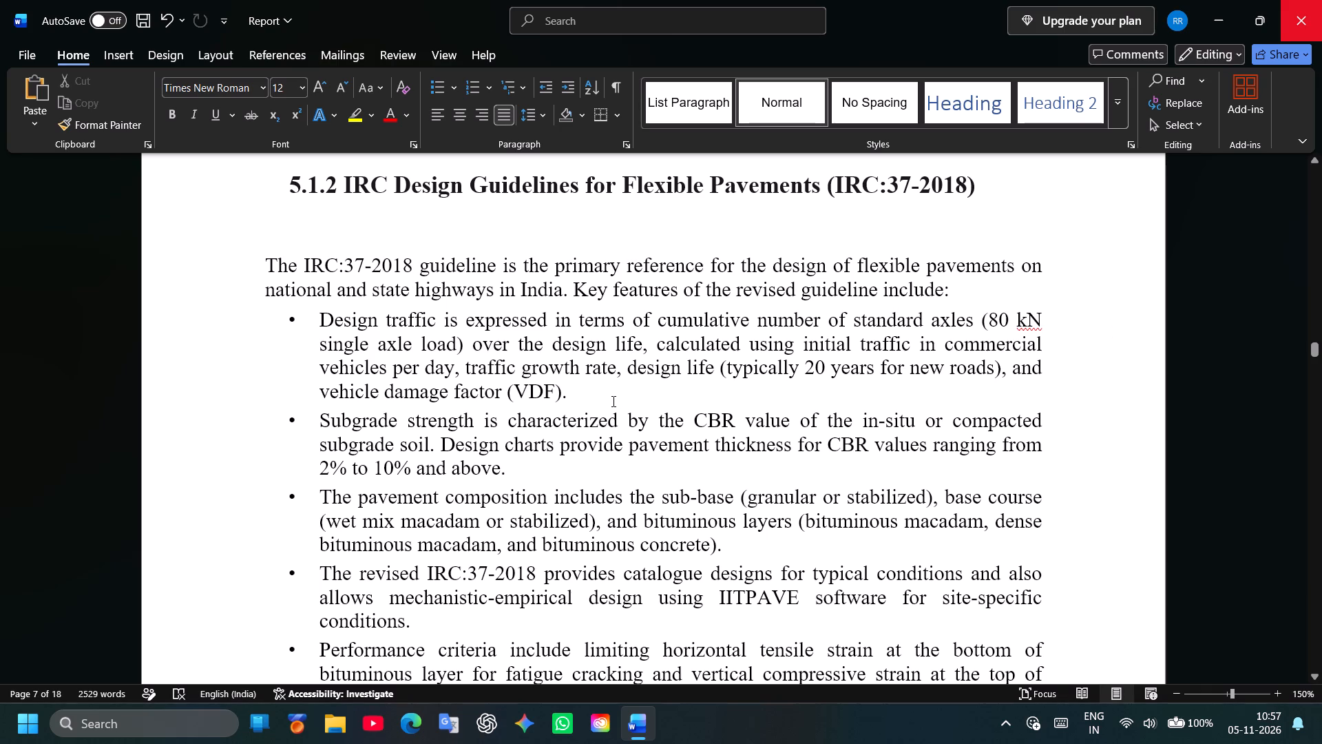
{"action": "scroll", "coordinate": [605, 404], "scroll_direction": "down", "scroll_amount": 1}
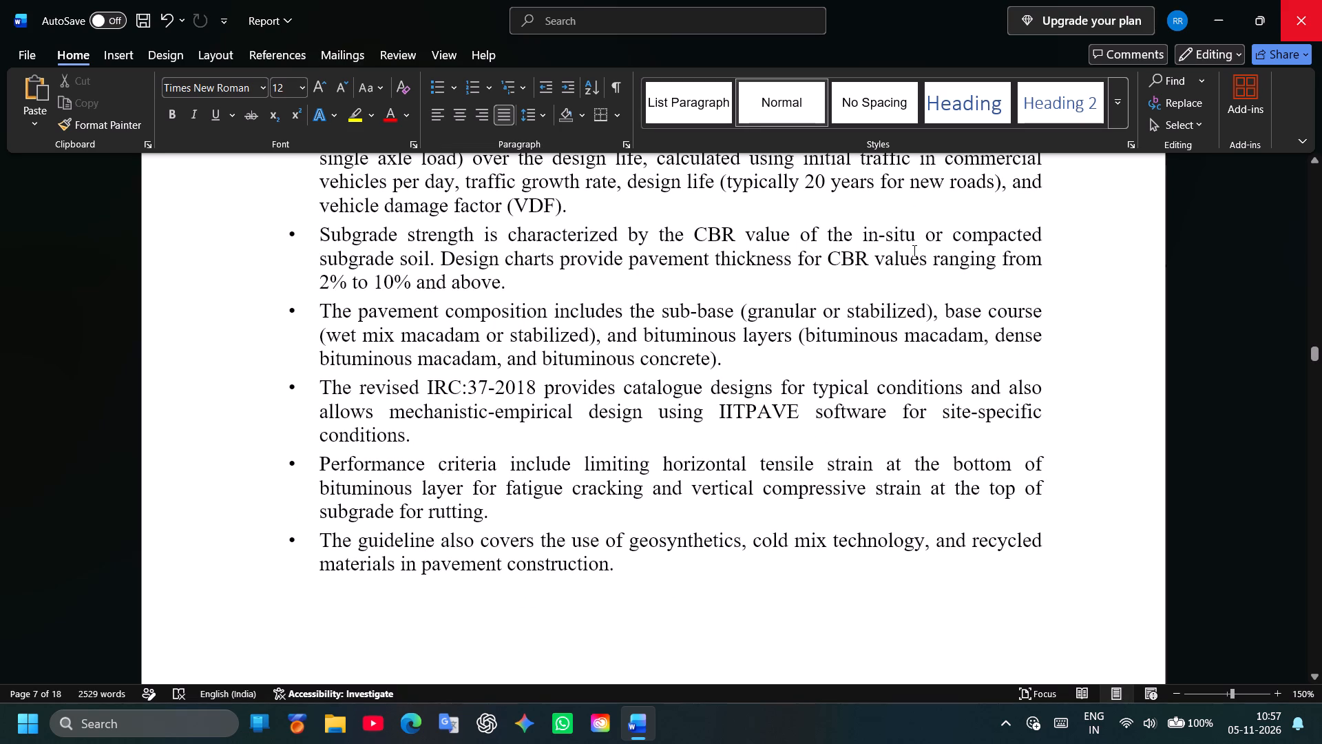
{"action": "left_click_drag", "start_coordinate": [830, 264], "coordinate": [1016, 269]}
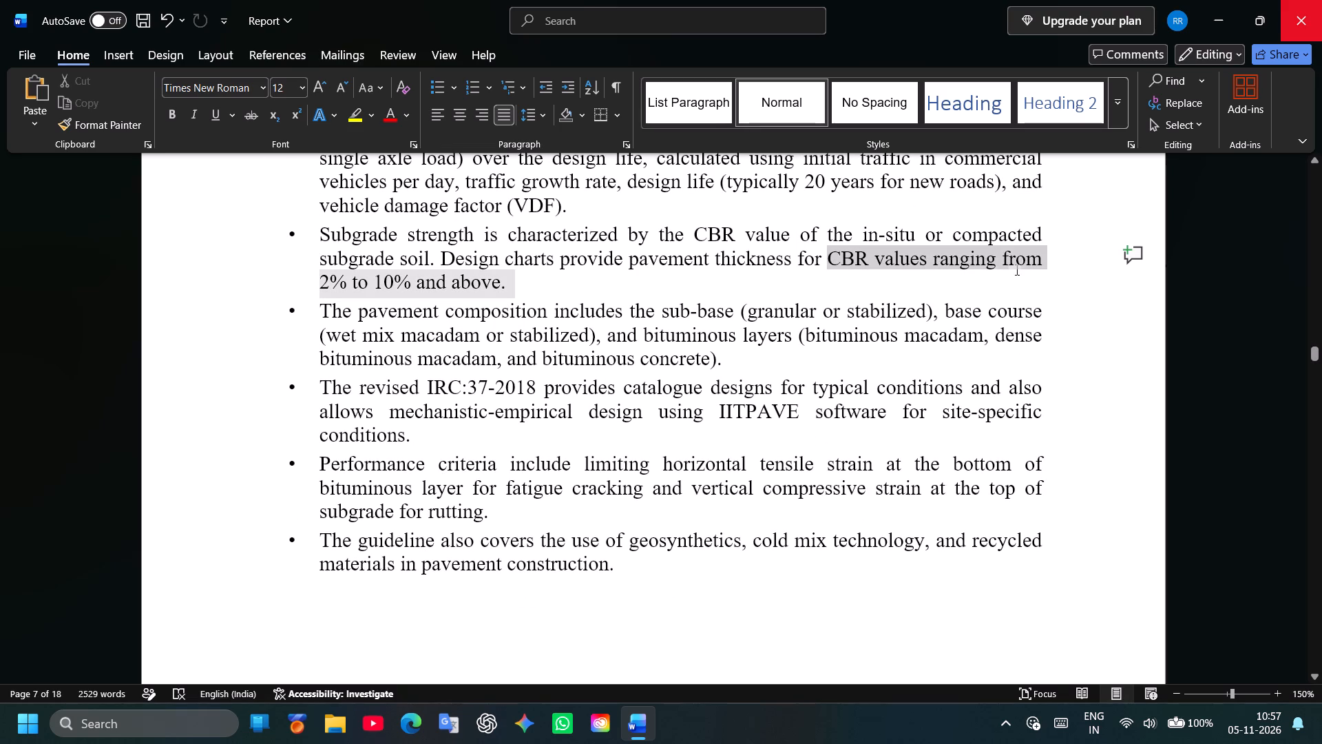
{"action": "left_click_drag", "start_coordinate": [1016, 269], "coordinate": [527, 294]}
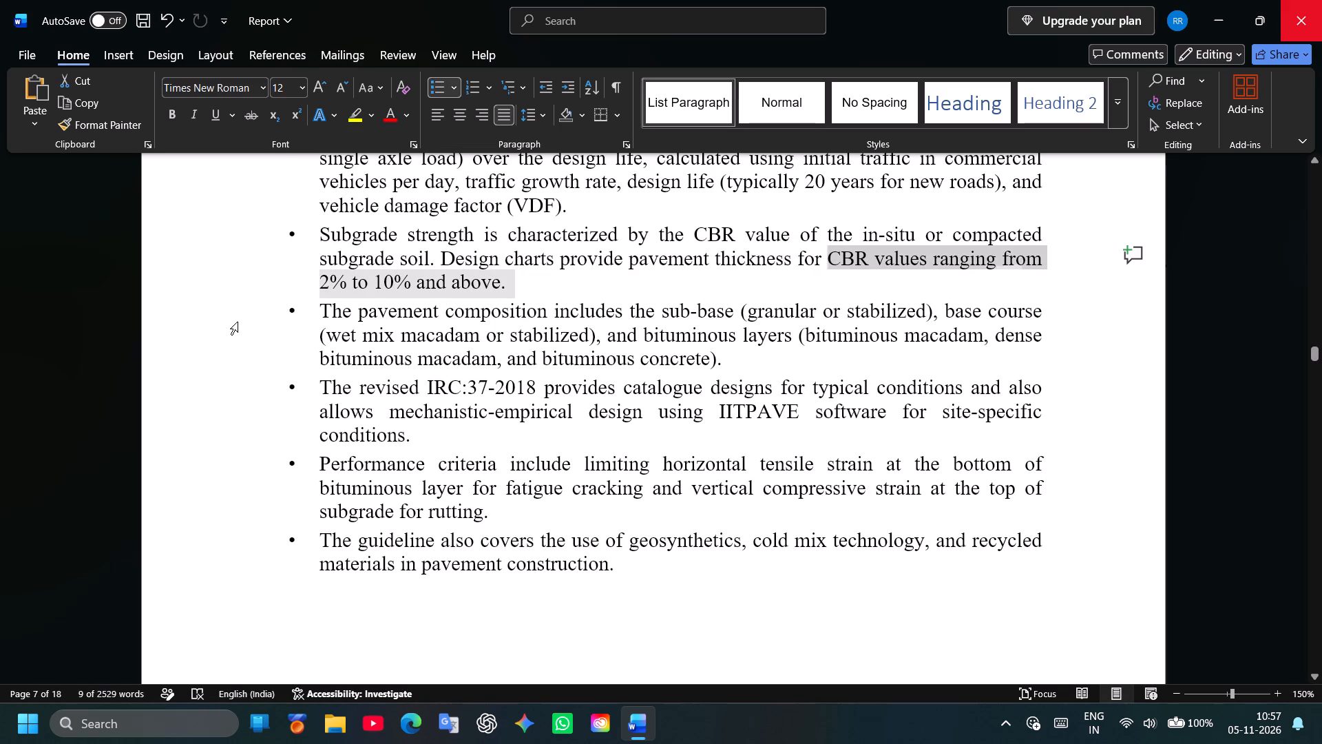
{"action": "left_click", "coordinate": [240, 322]}
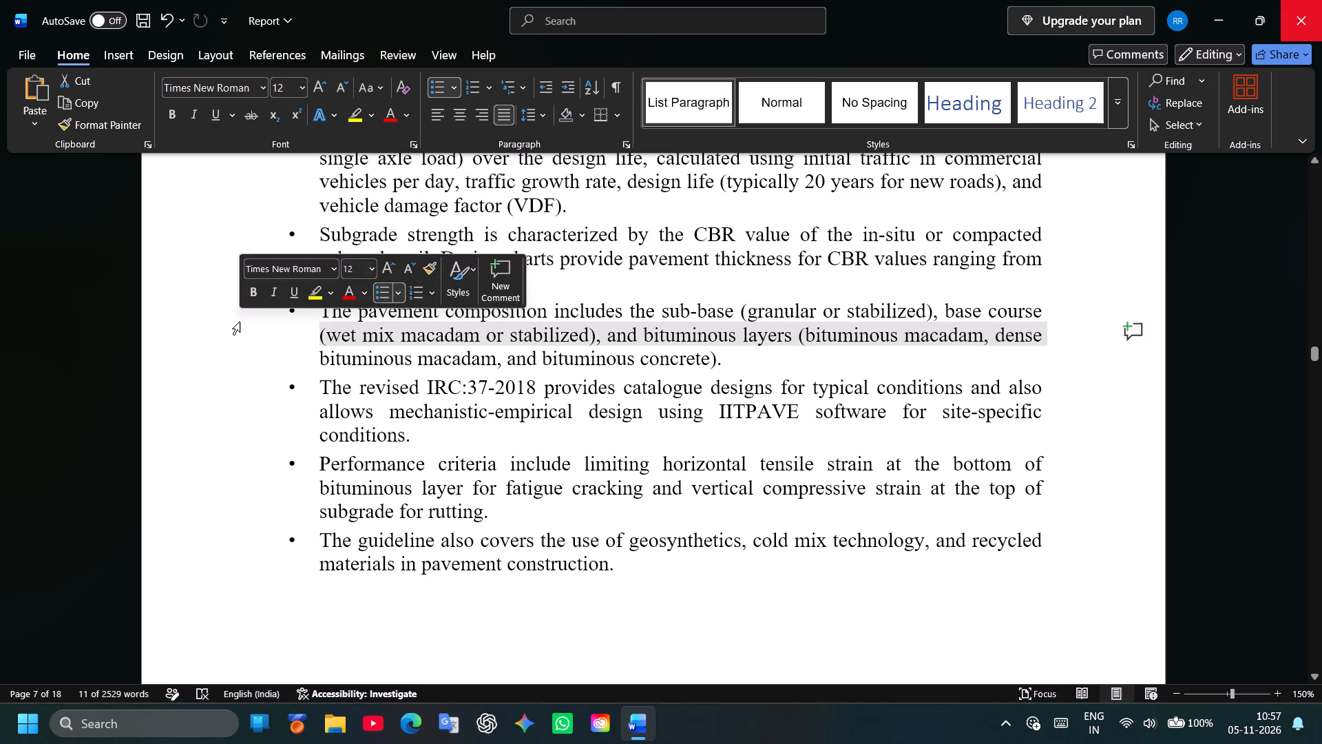
{"action": "left_click", "coordinate": [1098, 254]}
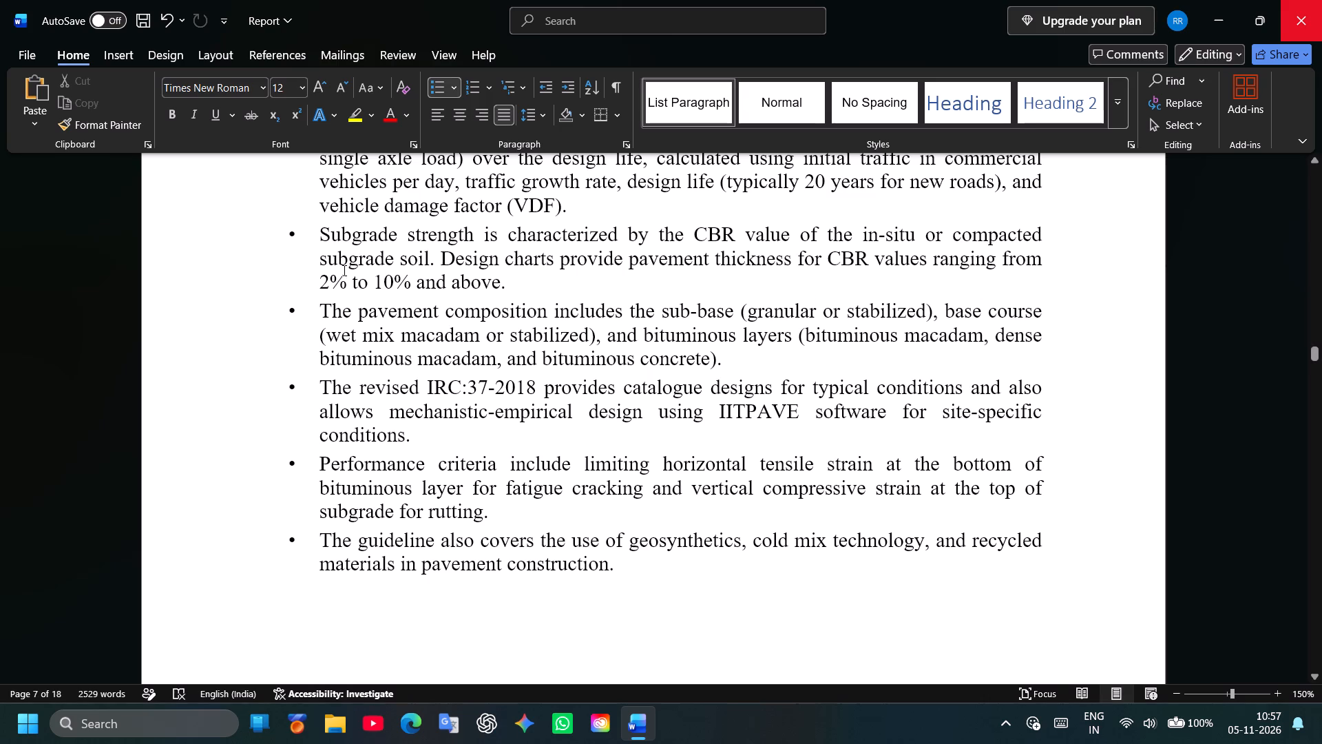
{"action": "left_click_drag", "start_coordinate": [322, 285], "coordinate": [506, 288]}
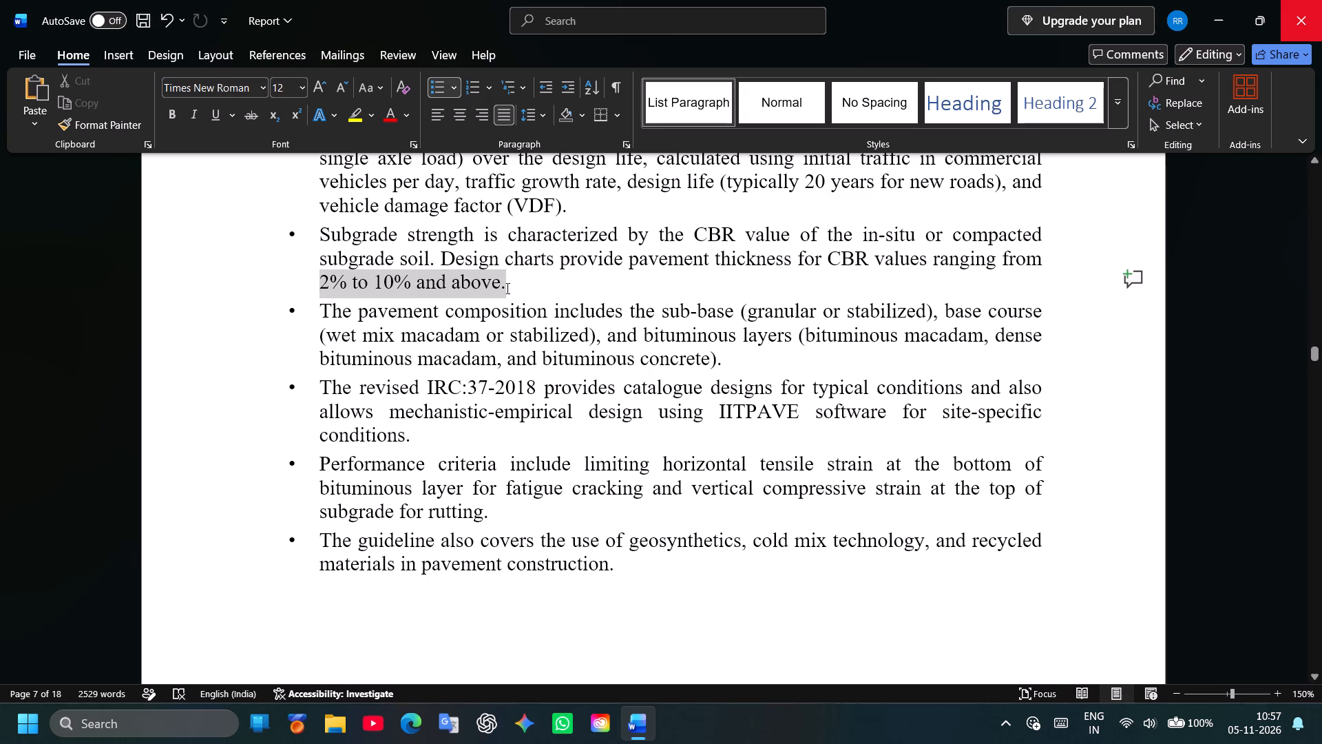
{"action": "left_click_drag", "start_coordinate": [506, 288], "coordinate": [499, 286]}
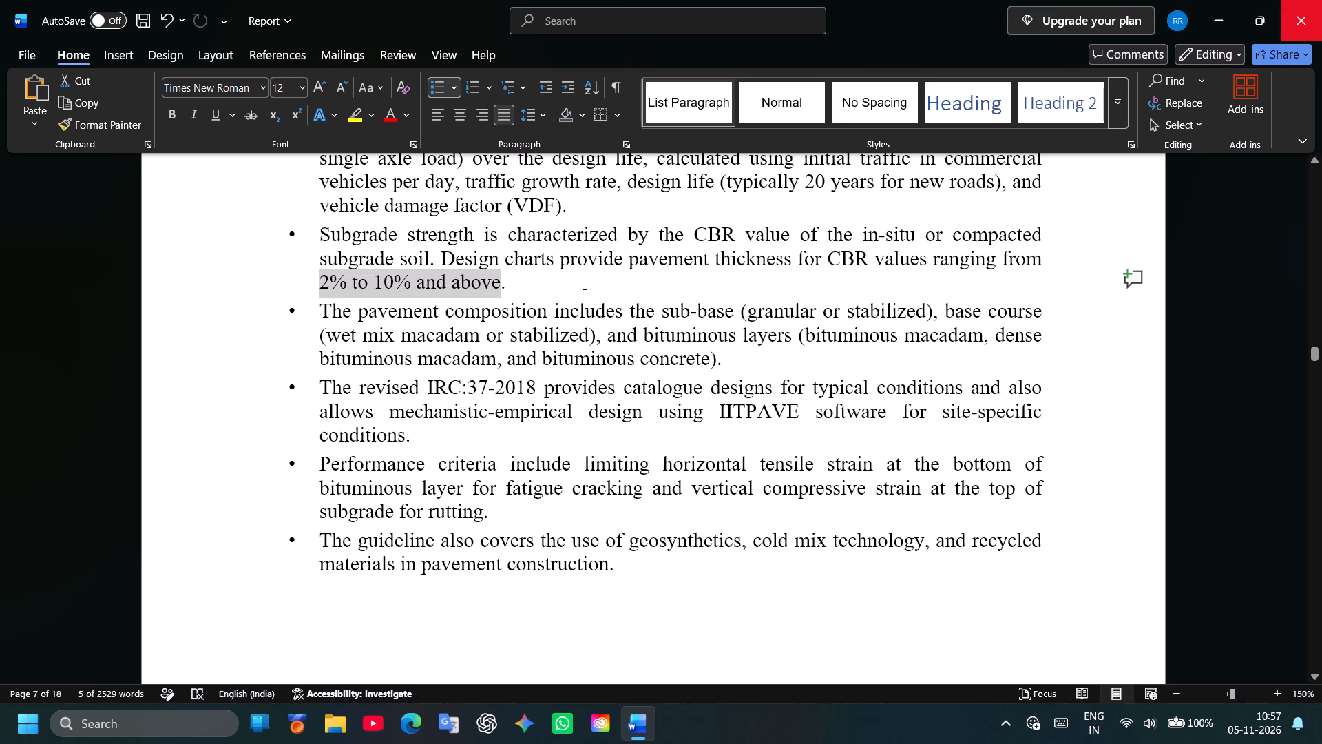
{"action": "left_click", "coordinate": [555, 286]}
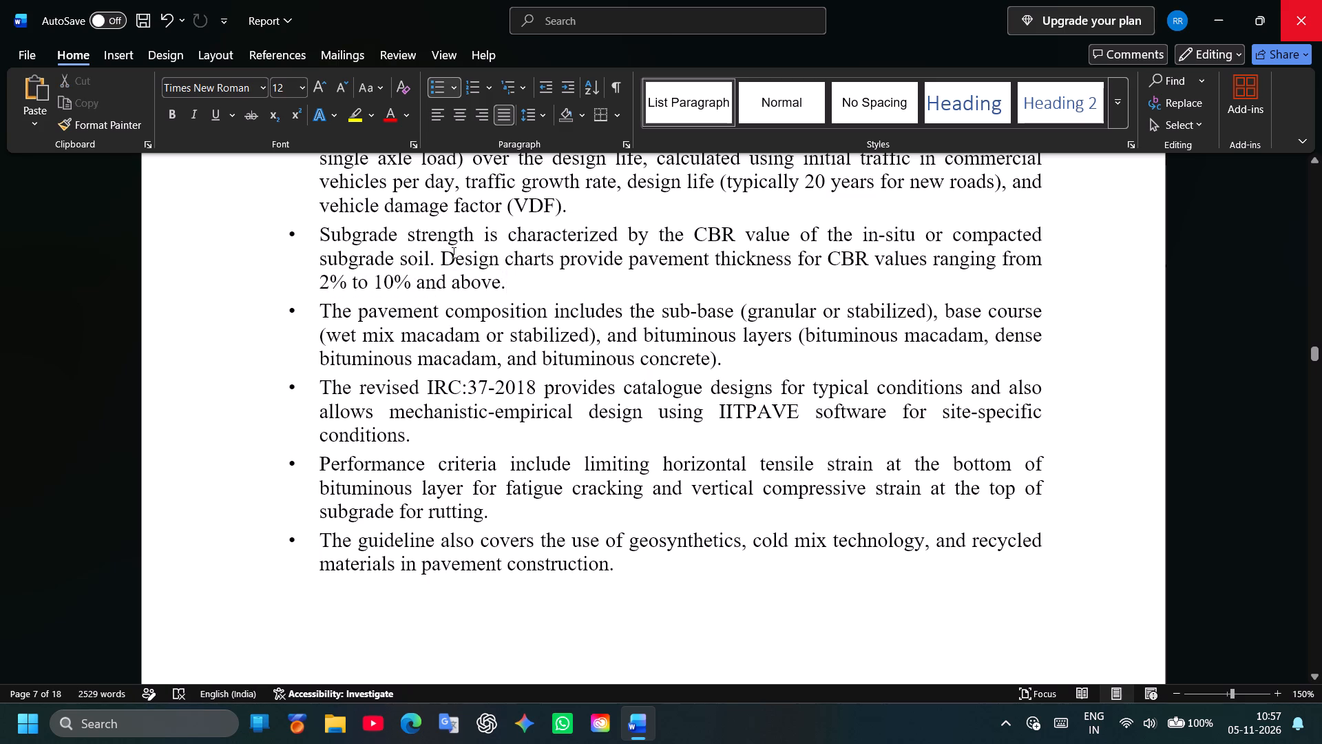
{"action": "left_click_drag", "start_coordinate": [442, 252], "coordinate": [466, 252]}
{"action": "left_click", "coordinate": [548, 301]}
{"action": "left_click_drag", "start_coordinate": [439, 254], "coordinate": [627, 270]}
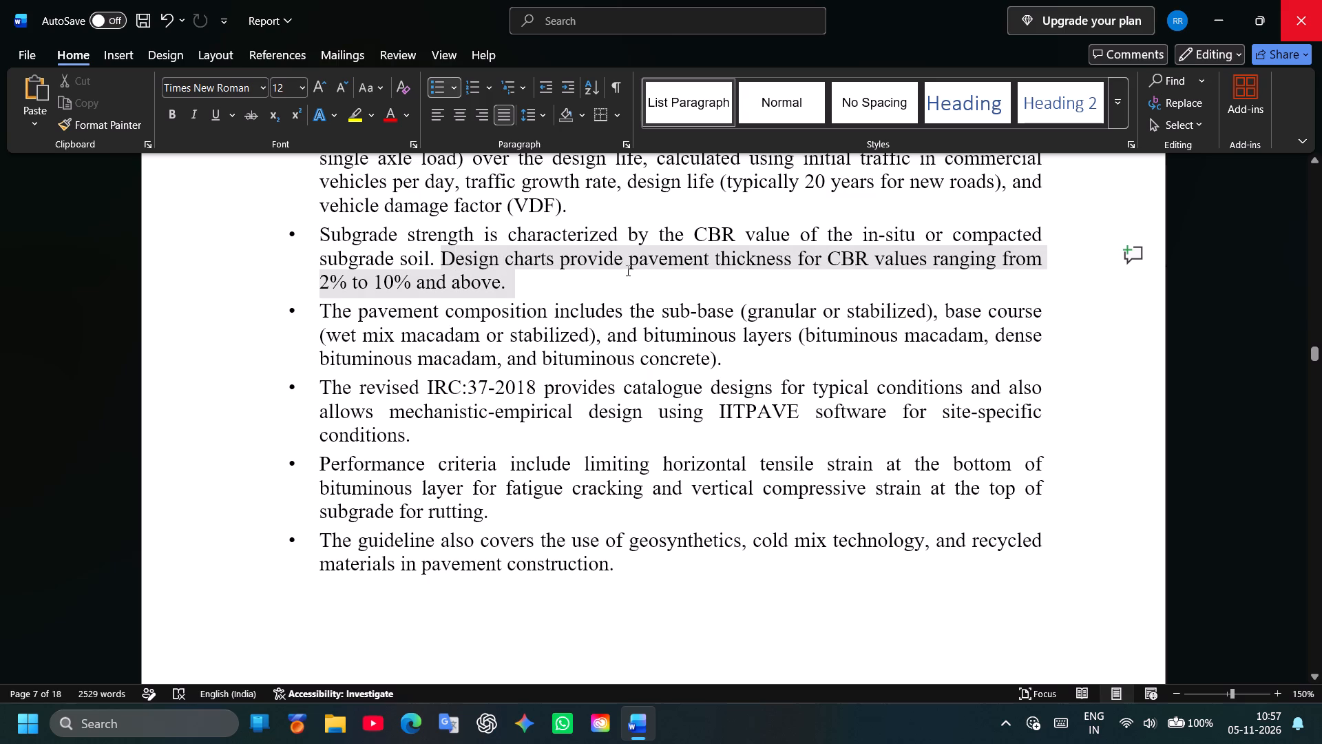
{"action": "left_click_drag", "start_coordinate": [627, 270], "coordinate": [631, 261]}
{"action": "left_click", "coordinate": [597, 278]}
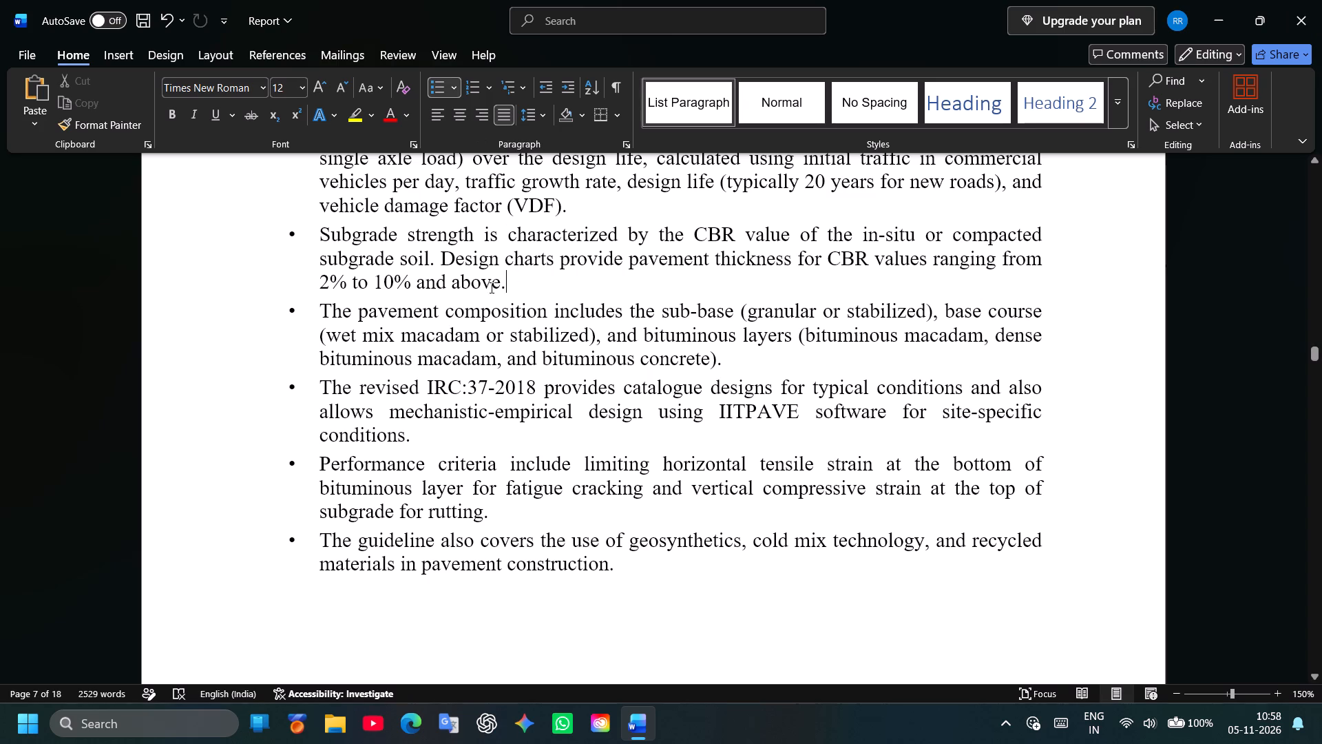
{"action": "left_click_drag", "start_coordinate": [322, 235], "coordinate": [403, 238]}
{"action": "left_click", "coordinate": [577, 291]}
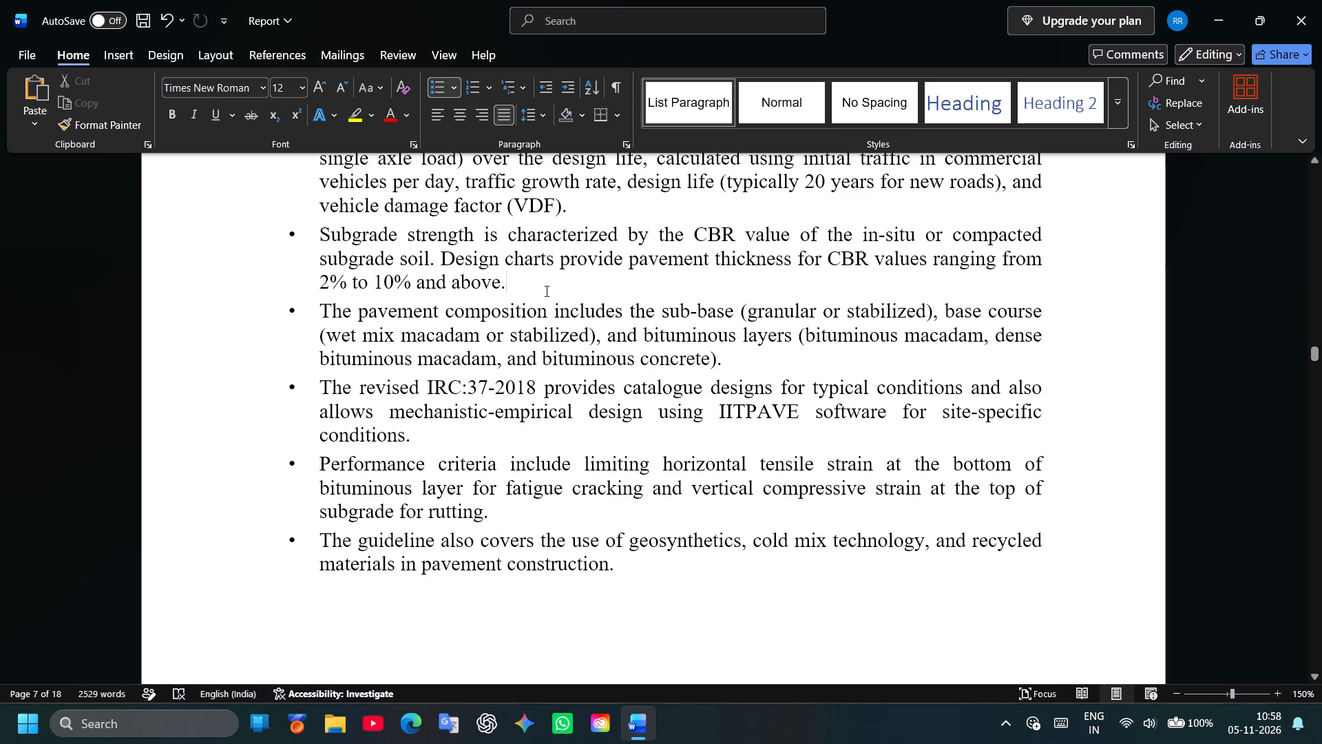
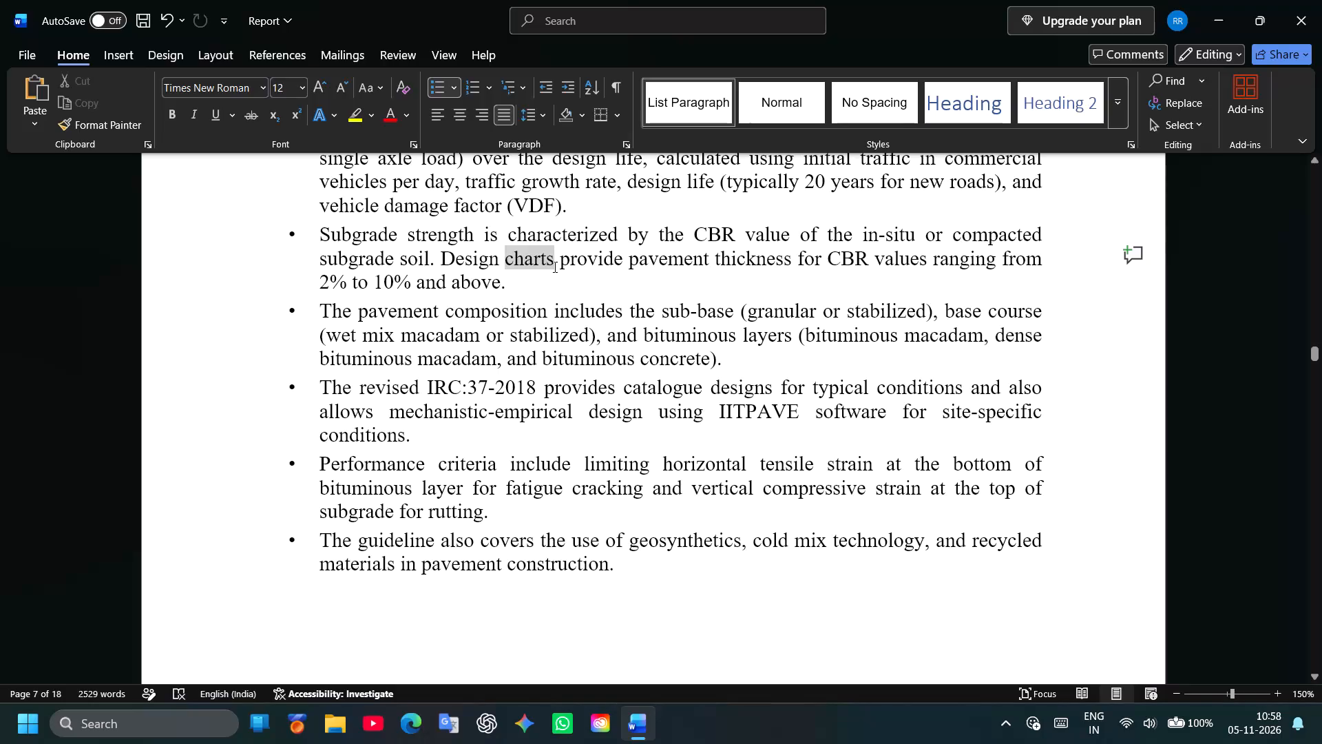
{"action": "left_click", "coordinate": [546, 296]}
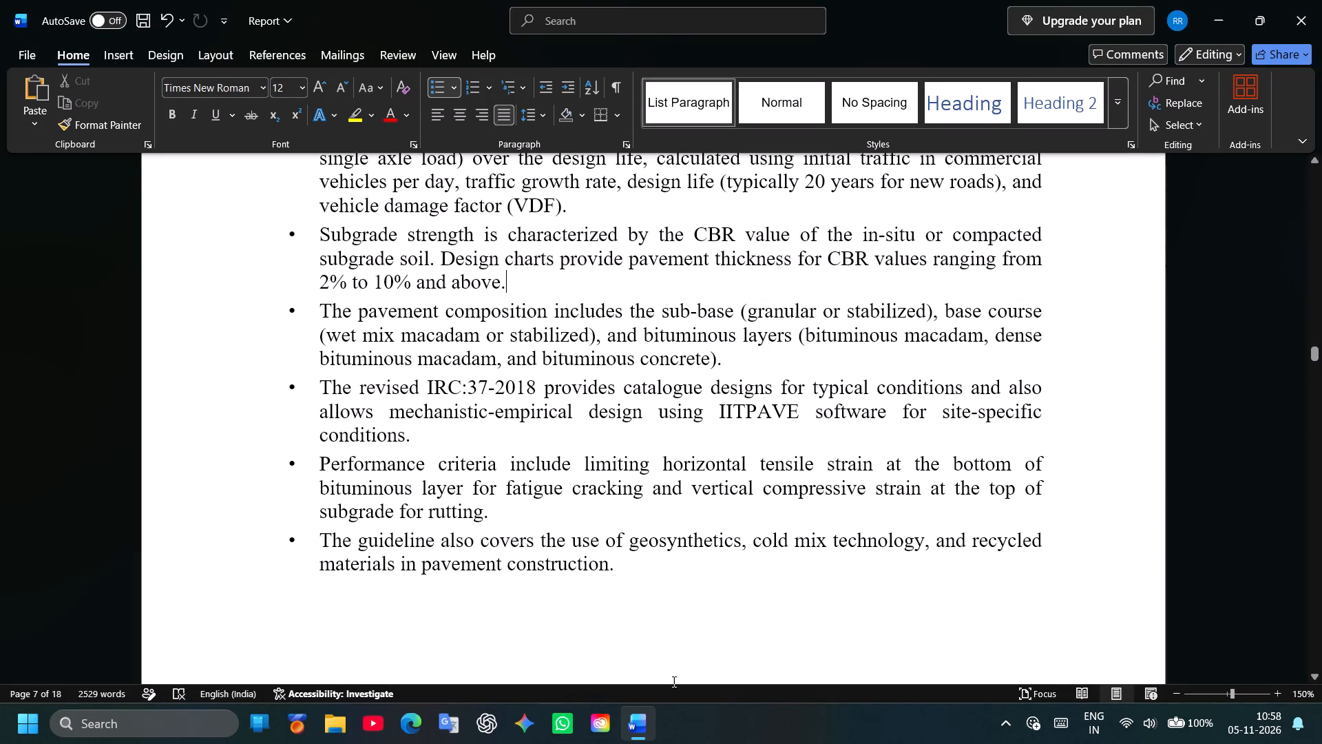
{"action": "left_click", "coordinate": [476, 720]}
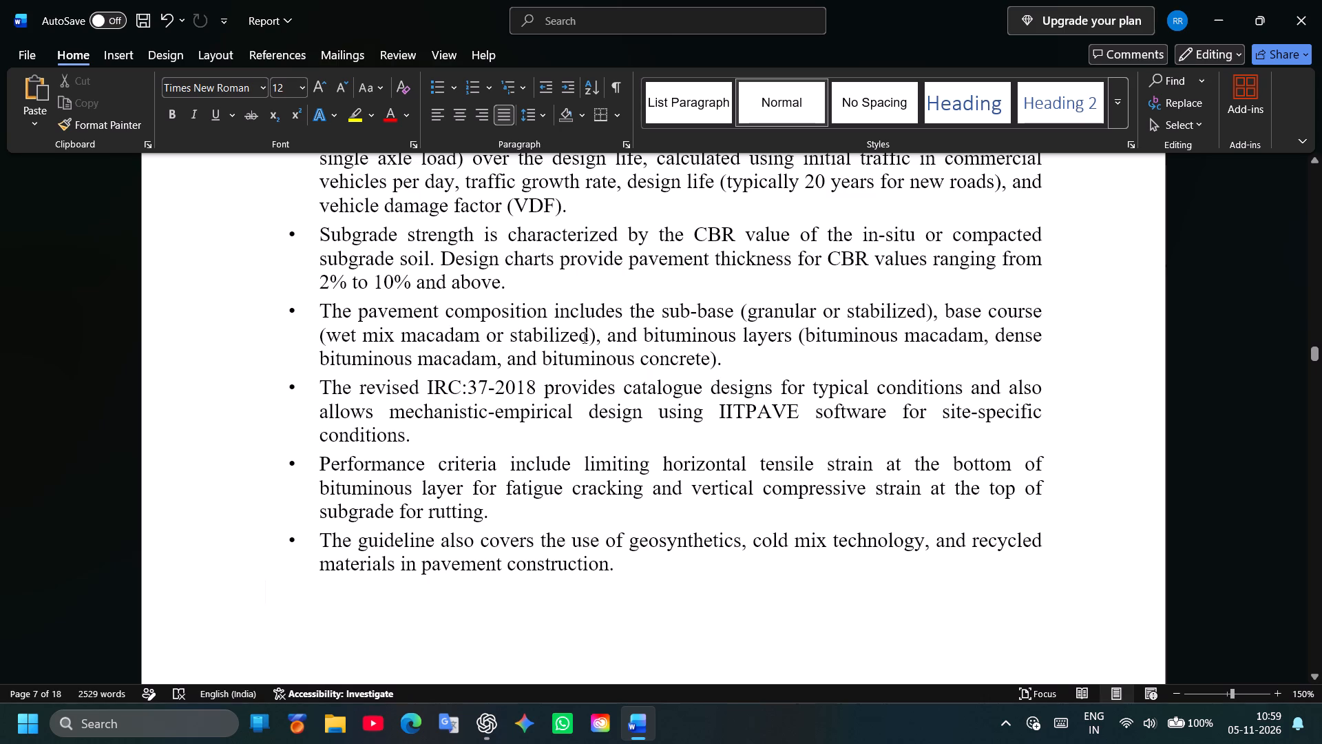
{"action": "left_click_drag", "start_coordinate": [587, 340], "coordinate": [538, 335]}
{"action": "left_click_drag", "start_coordinate": [538, 335], "coordinate": [503, 333]}
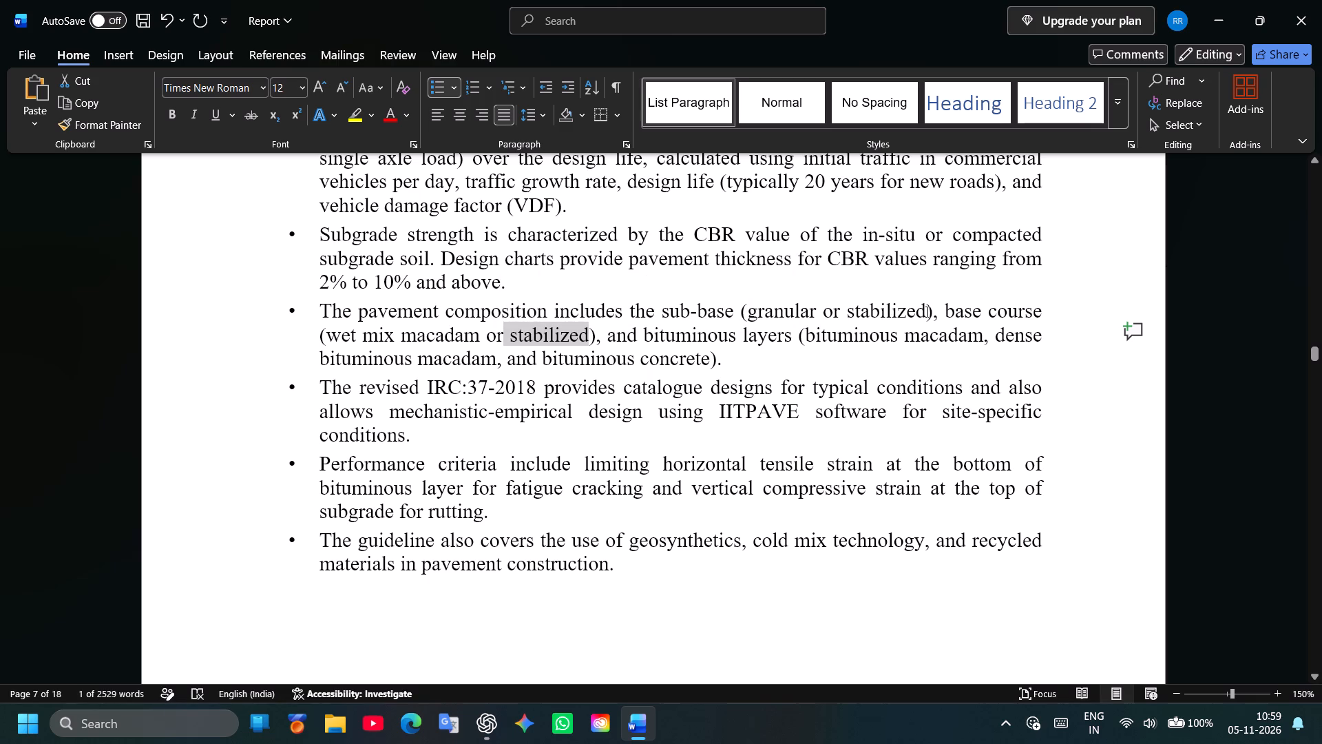
{"action": "left_click_drag", "start_coordinate": [927, 311], "coordinate": [849, 311]}
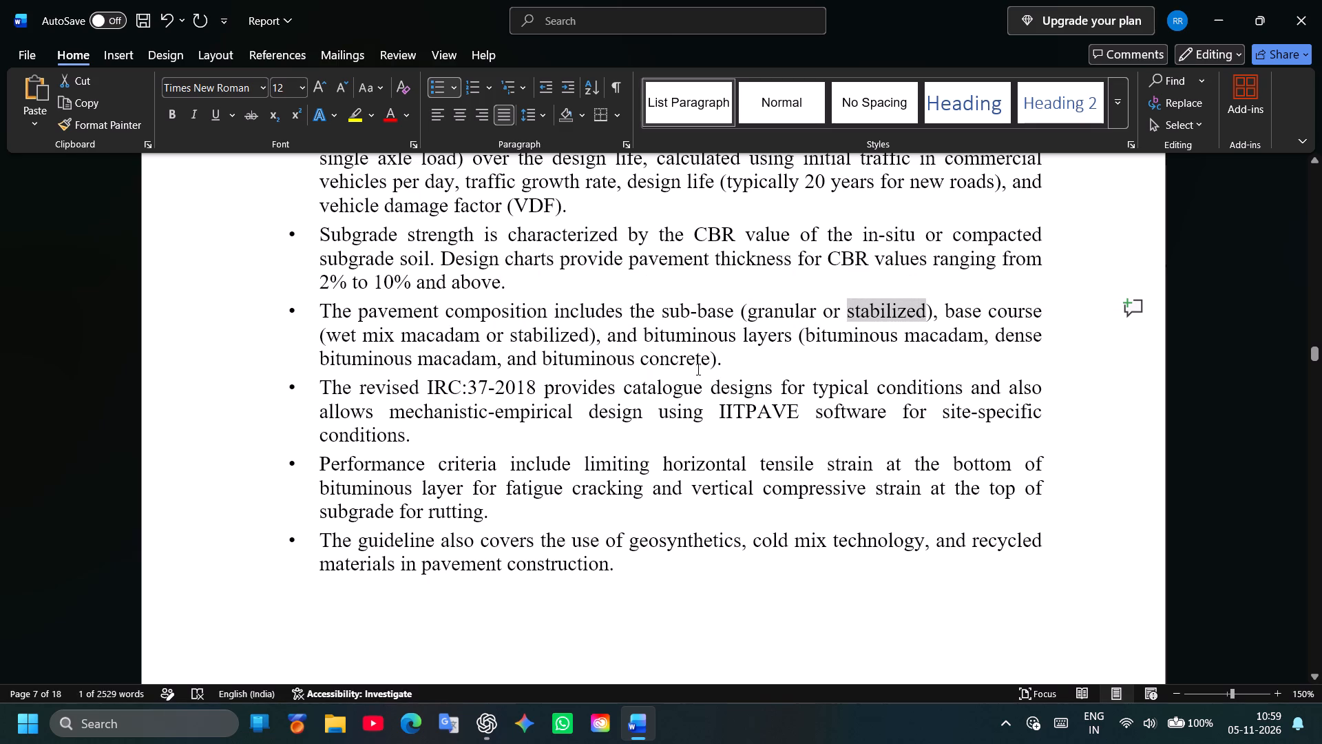
{"action": "left_click", "coordinate": [724, 374]}
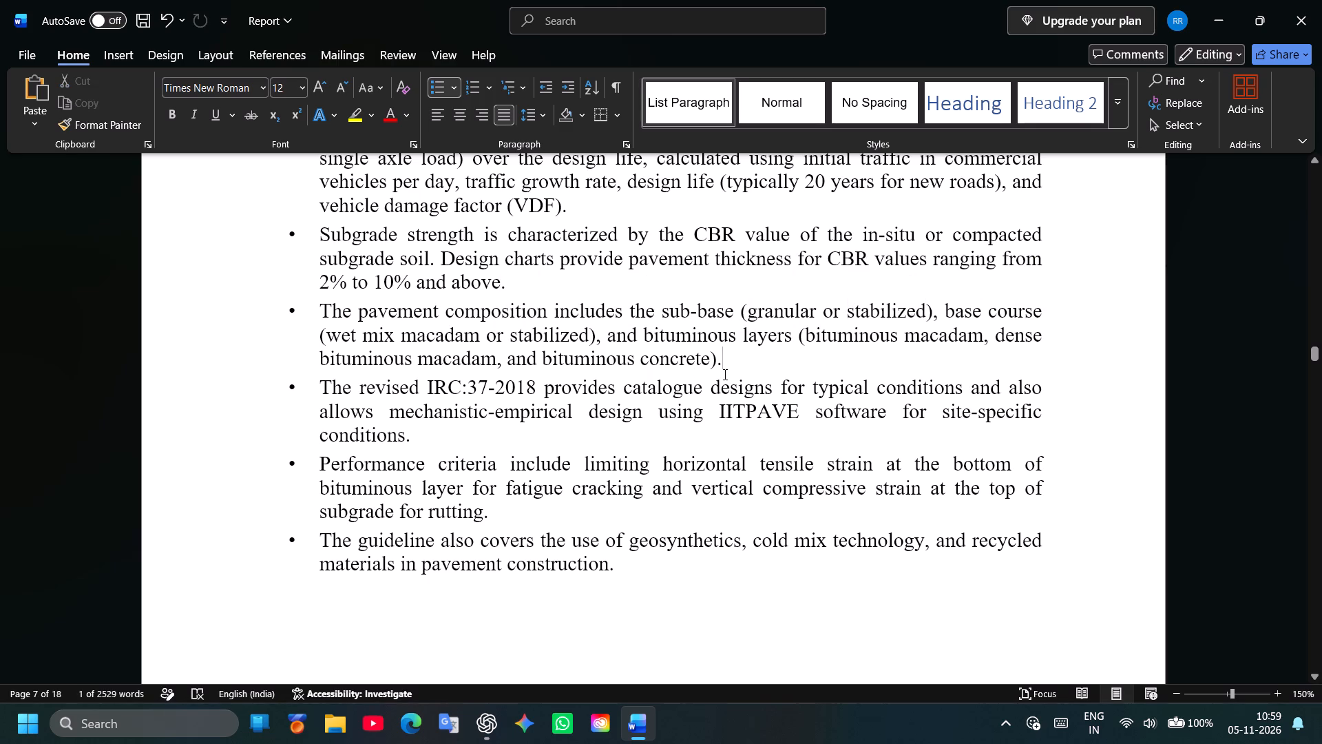
{"action": "left_click_drag", "start_coordinate": [943, 309], "coordinate": [594, 338]}
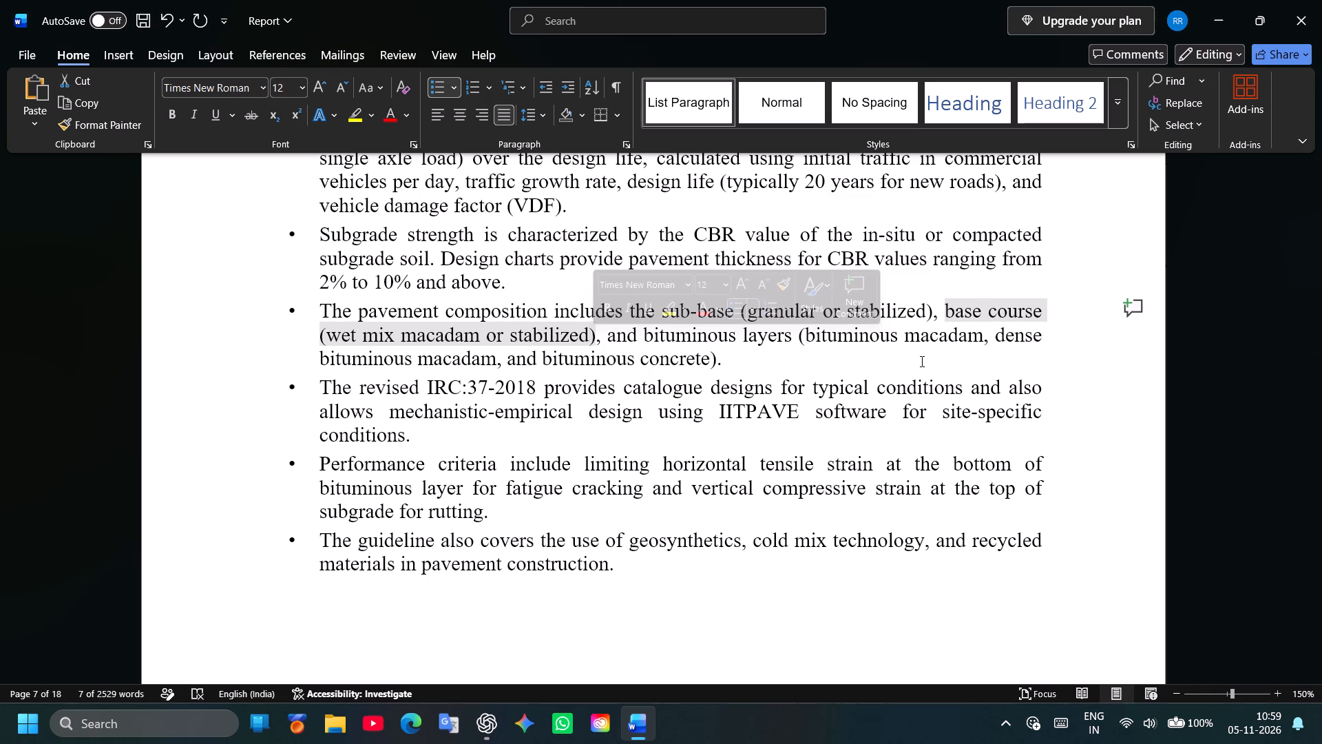
{"action": "left_click", "coordinate": [921, 361]}
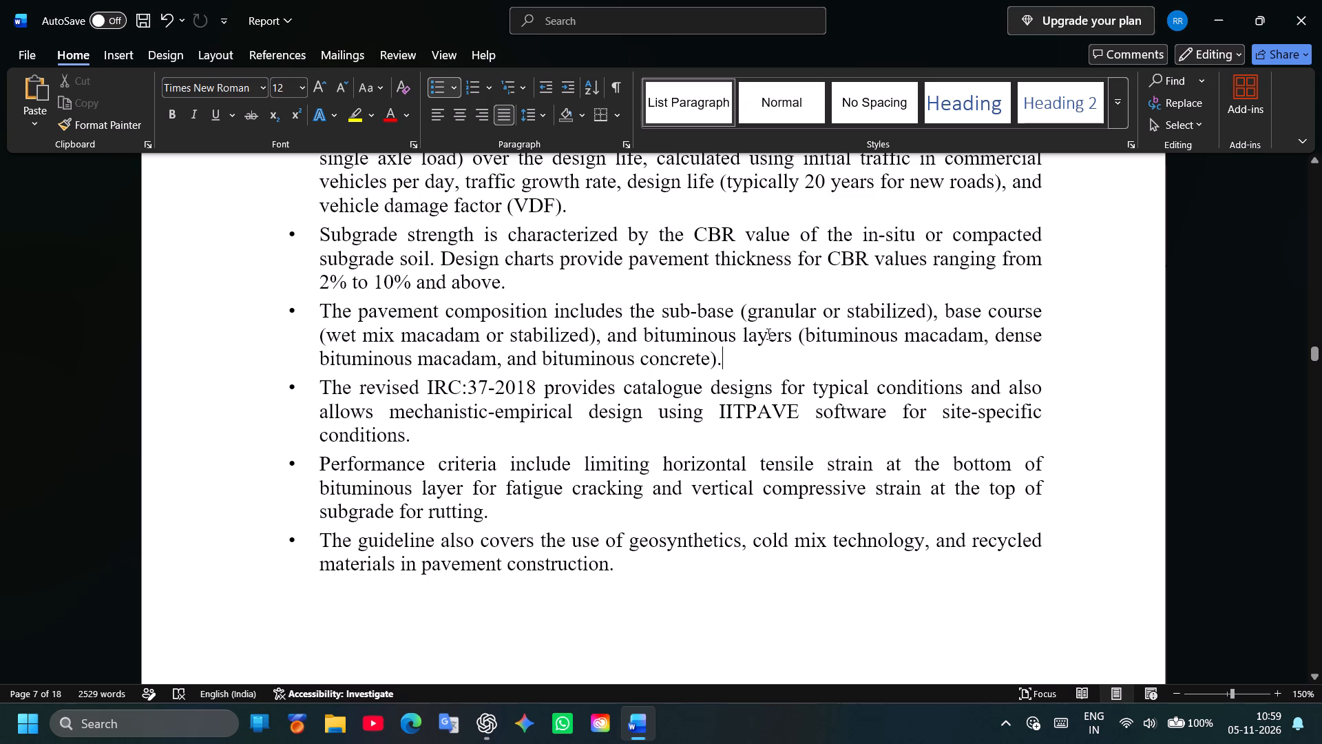
{"action": "left_click_drag", "start_coordinate": [641, 335], "coordinate": [904, 338]}
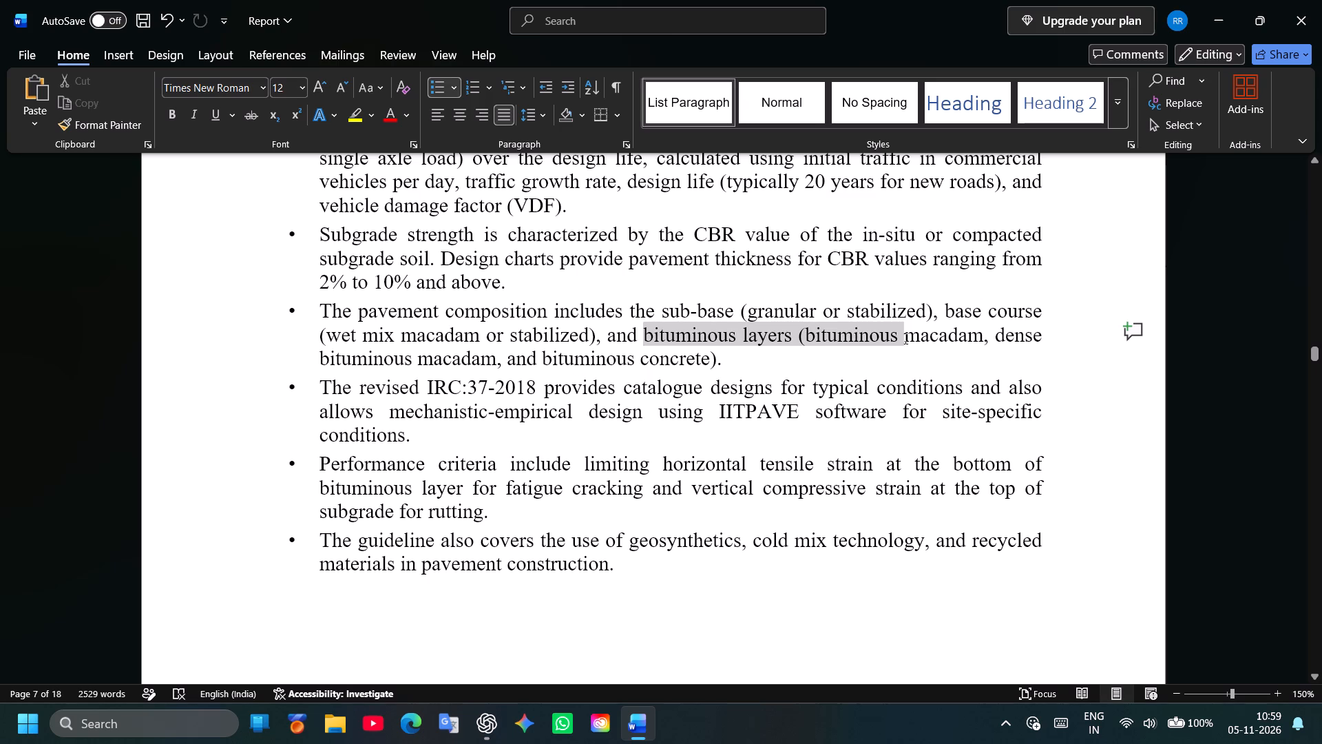
{"action": "left_click_drag", "start_coordinate": [904, 338], "coordinate": [977, 337]}
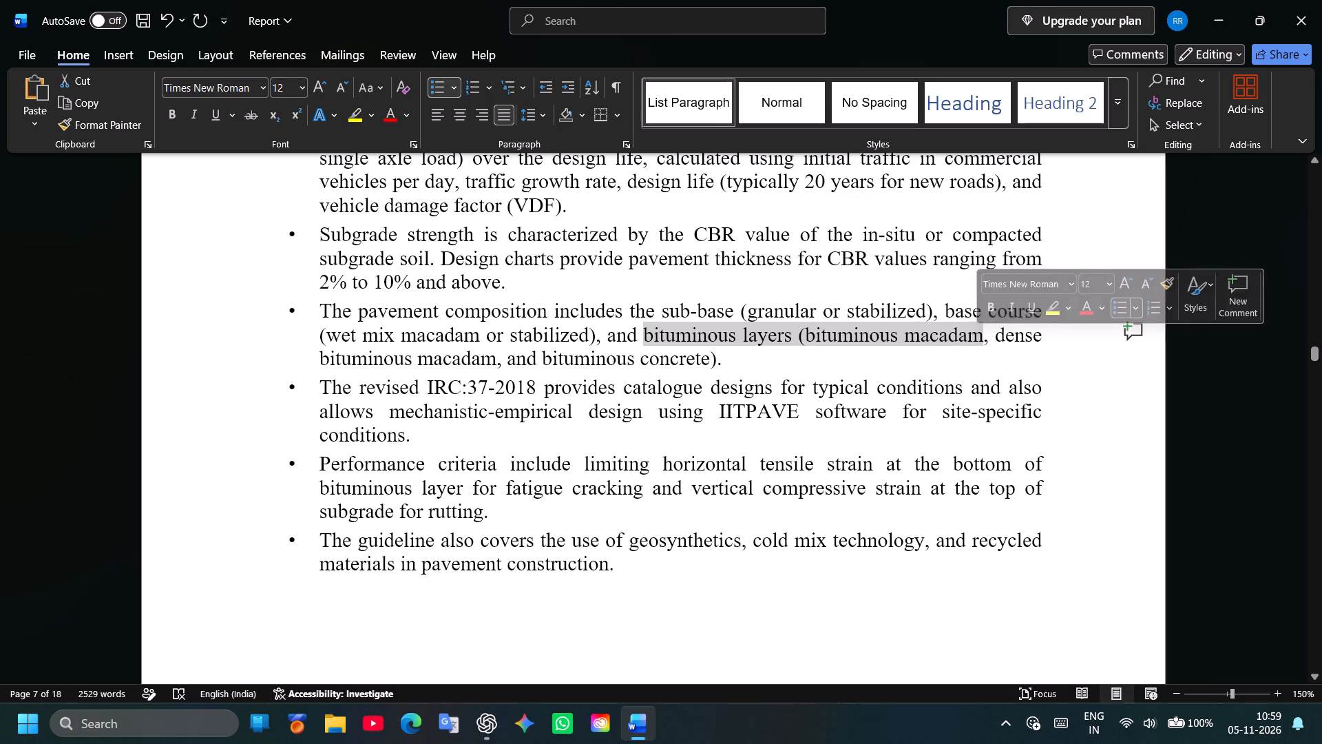
{"action": "left_click", "coordinate": [850, 364]}
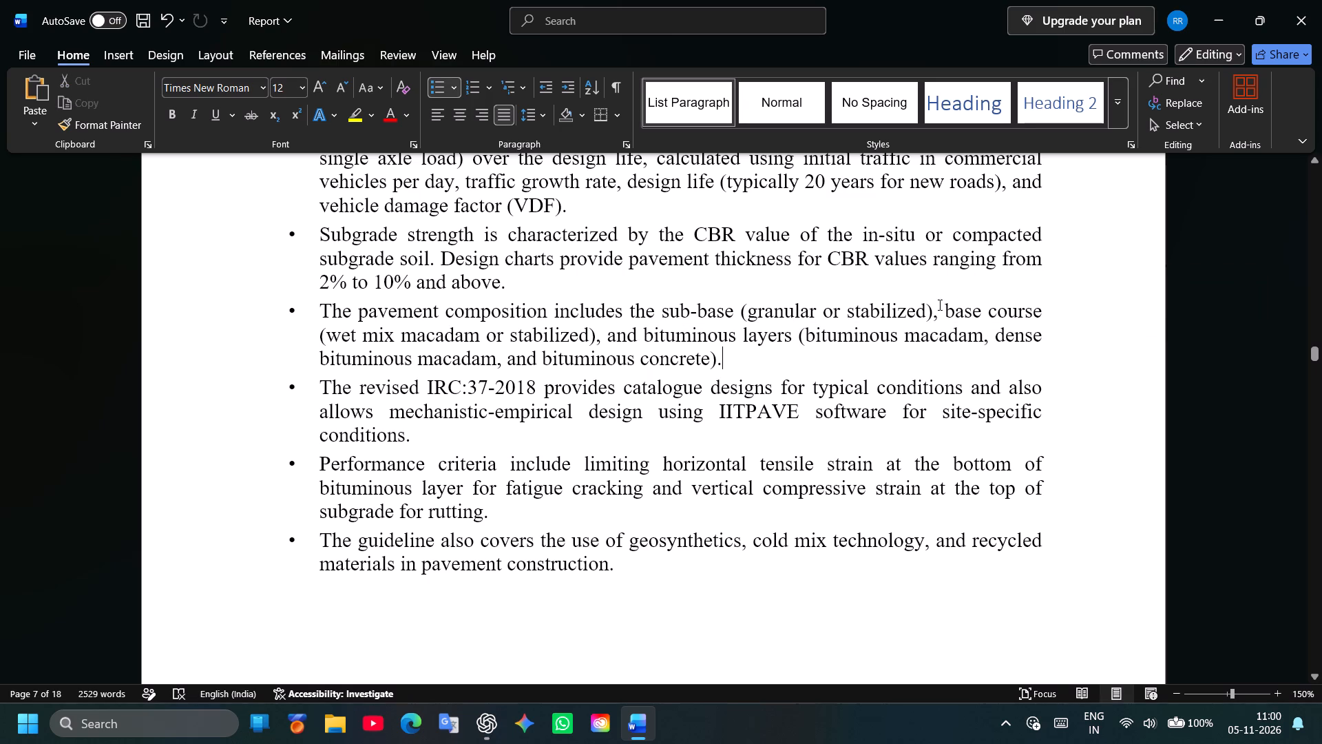
Reexamine the pavement composition bullet's base course materials, "wet mix macadam" and "stabilized", and the sub-base's "stabilized" option.
{"action": "left_click_drag", "start_coordinate": [938, 304], "coordinate": [1044, 305]}
{"action": "left_click_drag", "start_coordinate": [321, 329], "coordinate": [322, 329]}
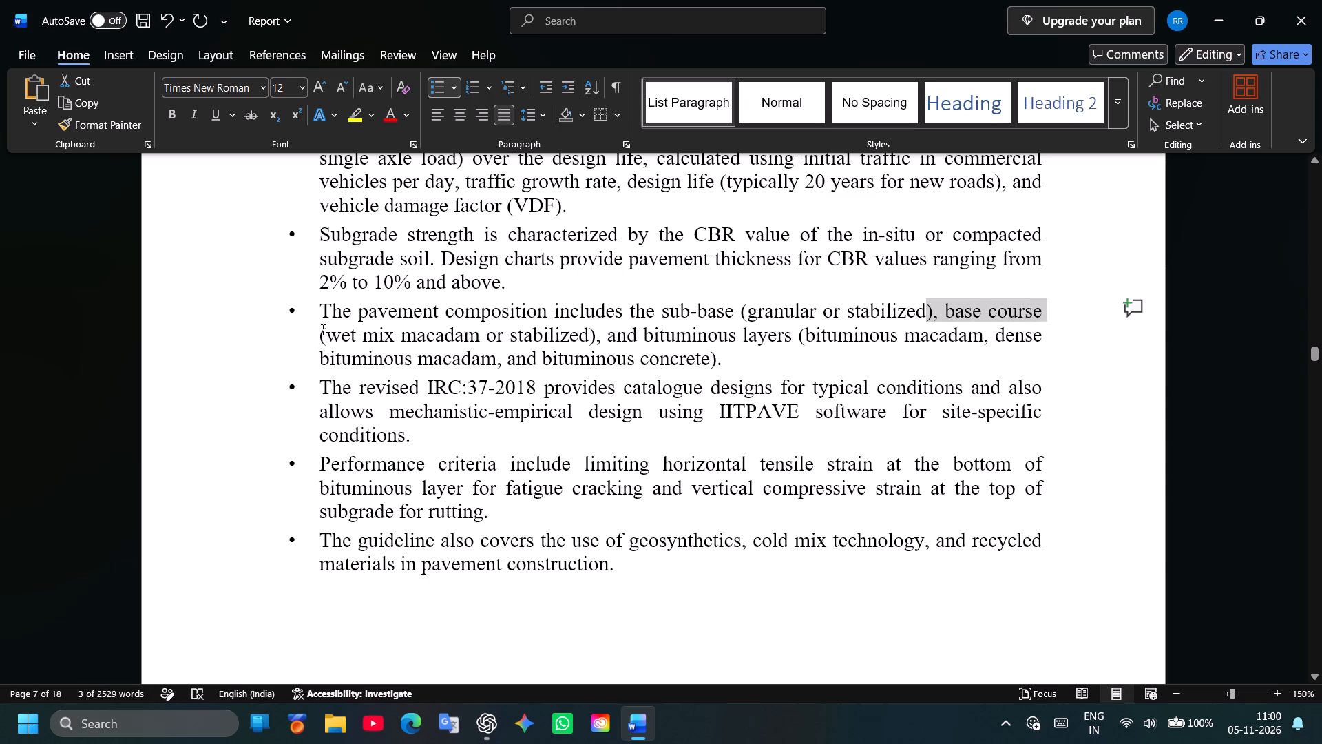
{"action": "left_click_drag", "start_coordinate": [322, 329], "coordinate": [444, 341]}
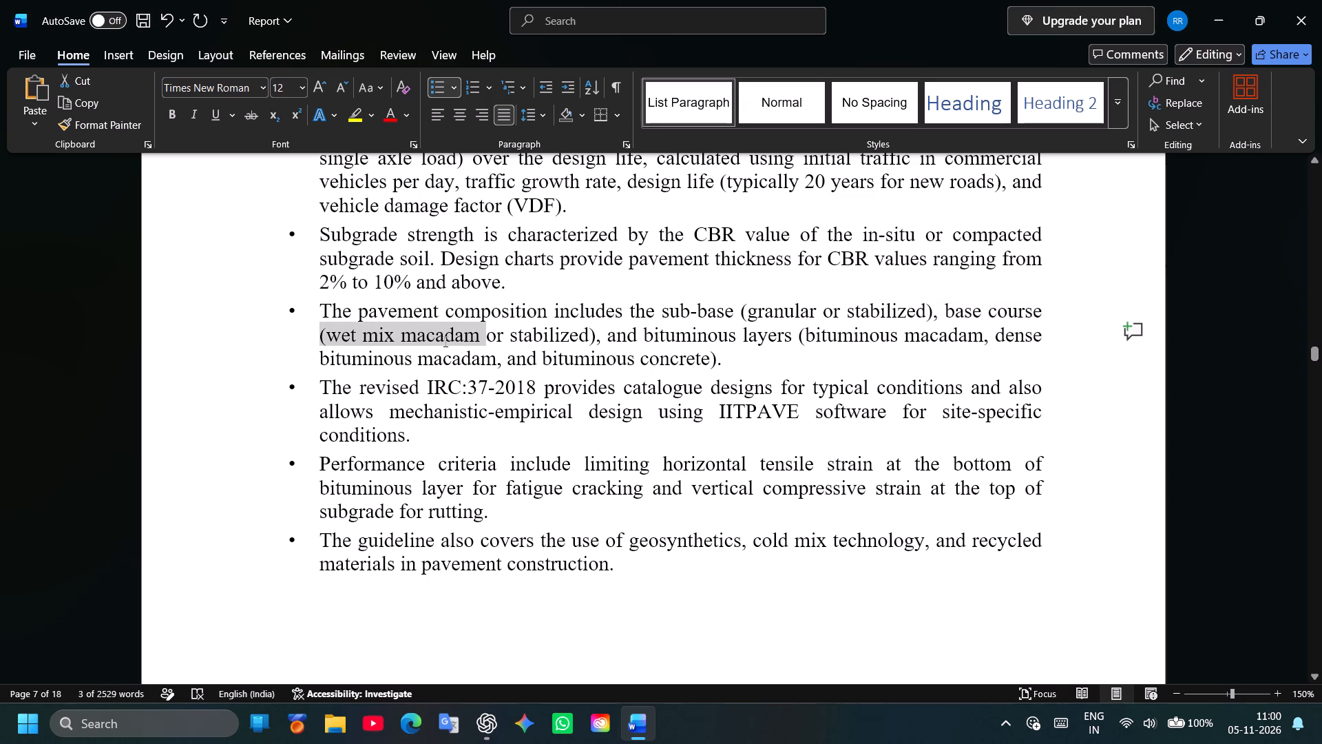
{"action": "left_click_drag", "start_coordinate": [444, 341], "coordinate": [450, 341]}
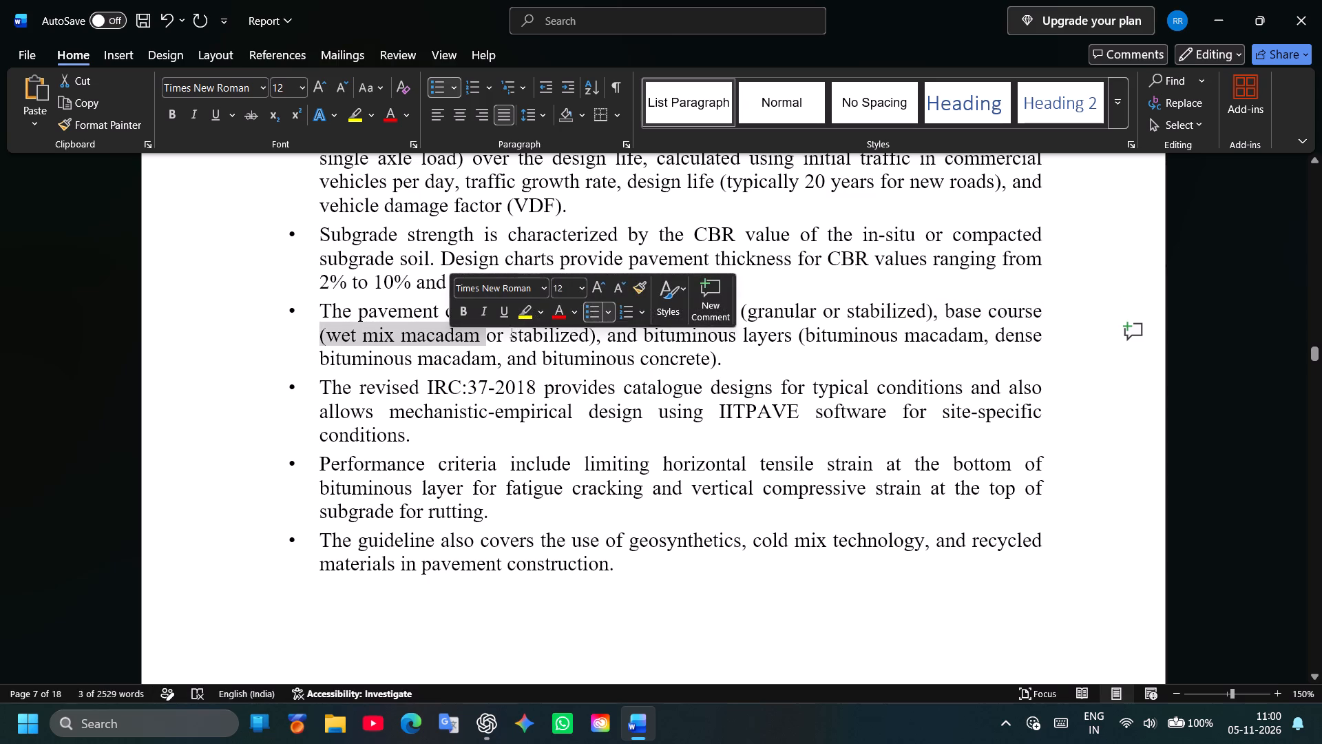
{"action": "left_click_drag", "start_coordinate": [510, 332], "coordinate": [586, 335]}
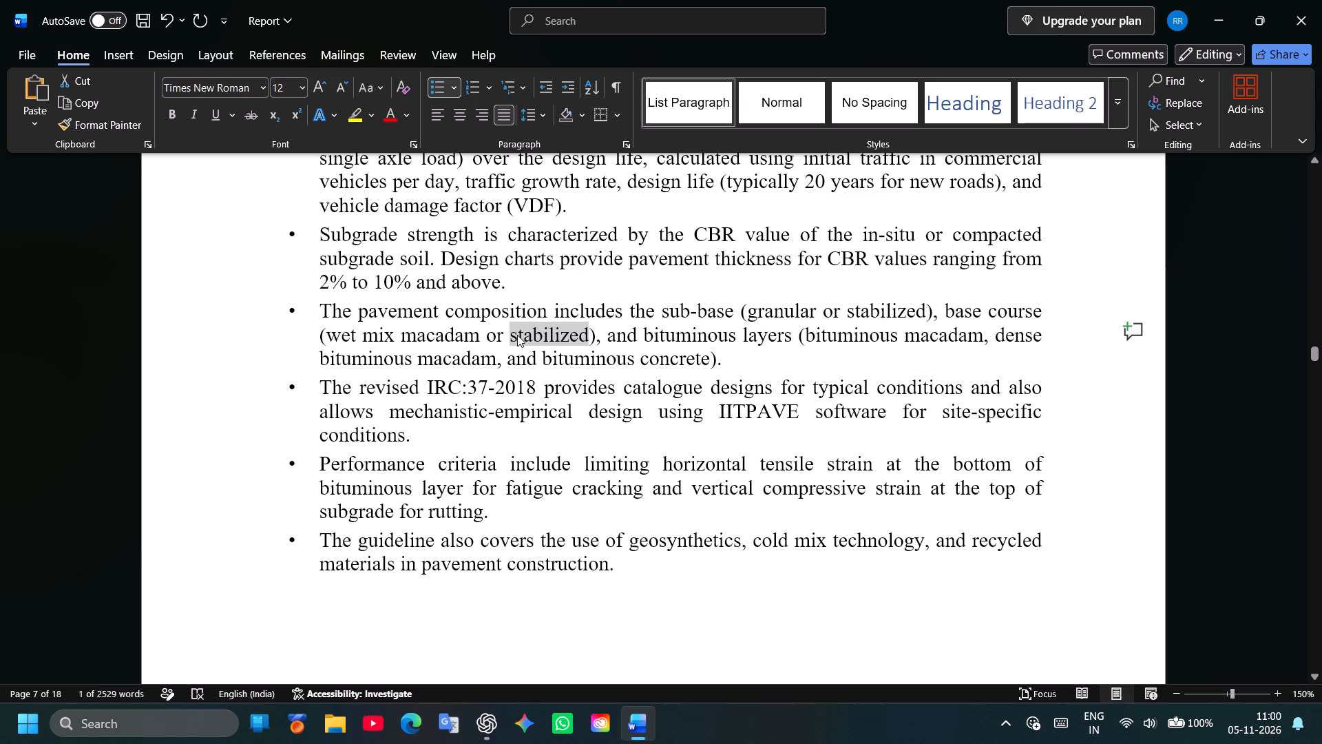
{"action": "left_click", "coordinate": [775, 392]}
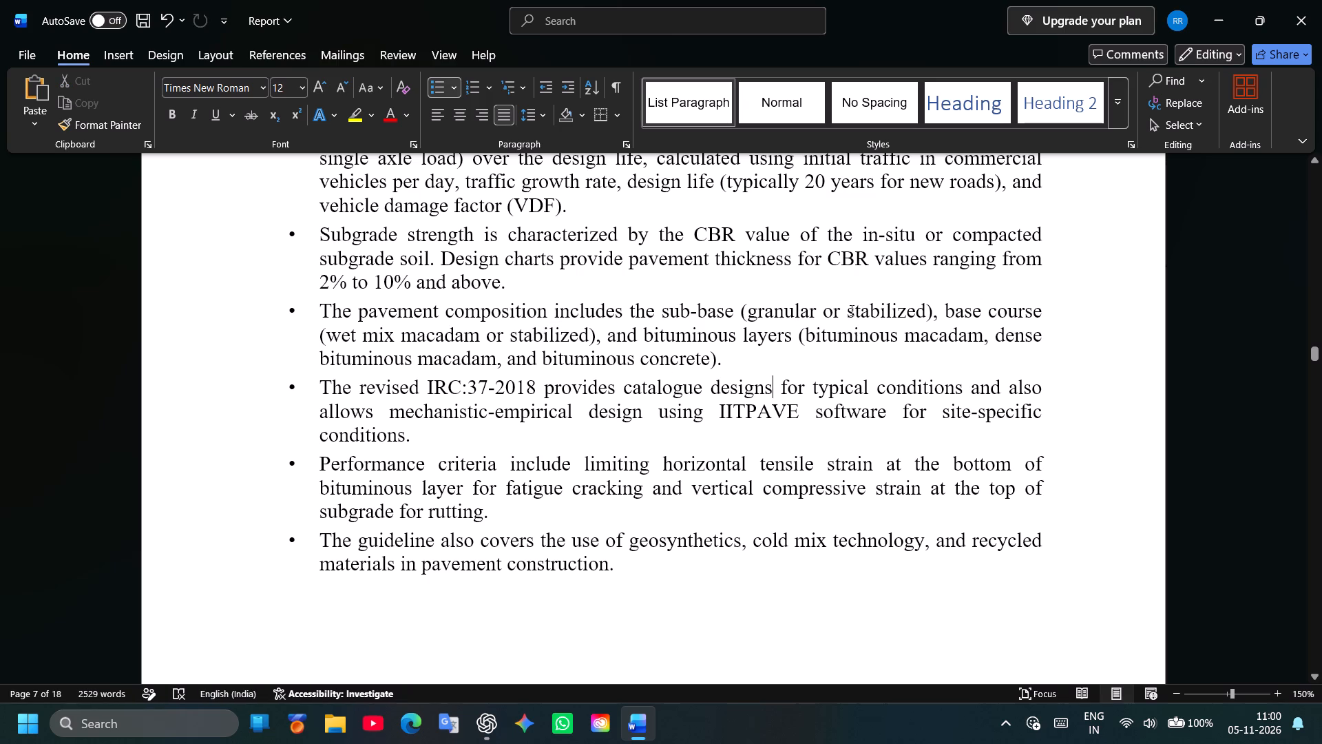
{"action": "left_click_drag", "start_coordinate": [850, 310], "coordinate": [924, 311]}
{"action": "left_click", "coordinate": [847, 371]}
{"action": "left_click_drag", "start_coordinate": [322, 234], "coordinate": [408, 236]}
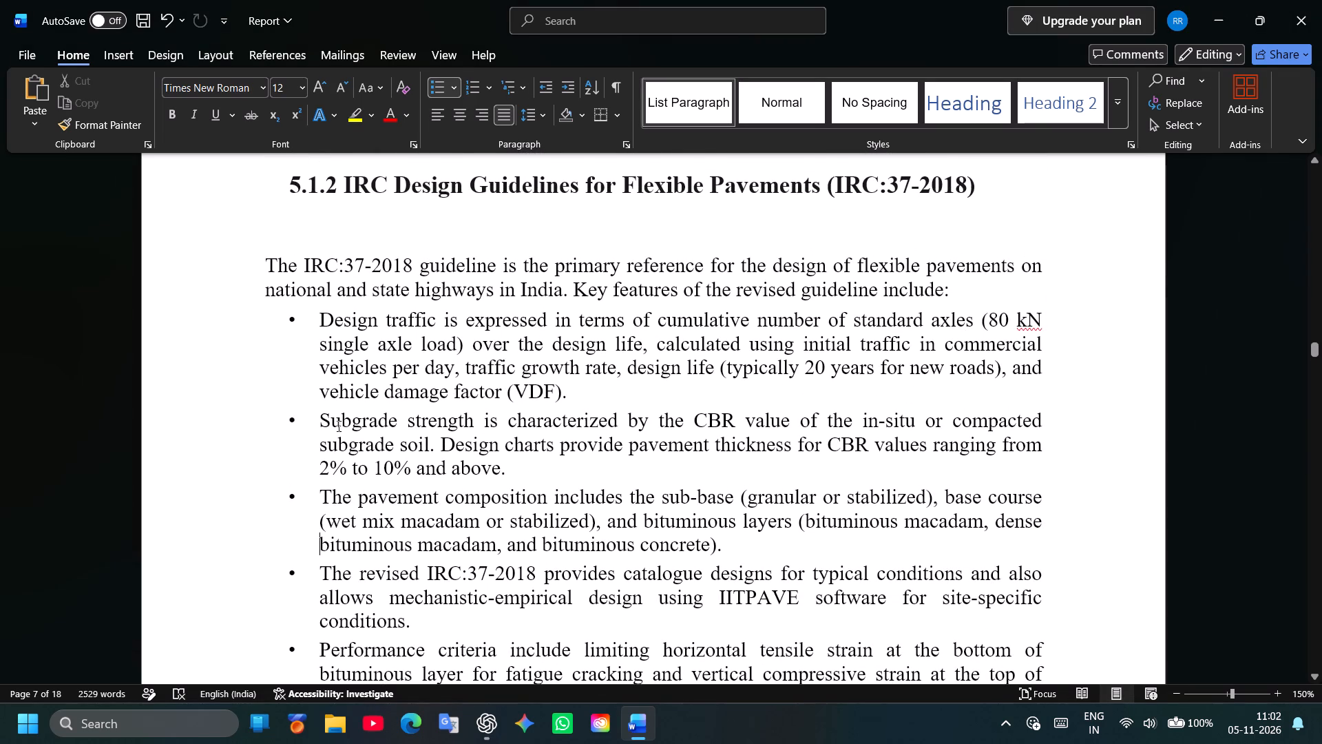
{"action": "left_click", "coordinate": [1219, 28]}
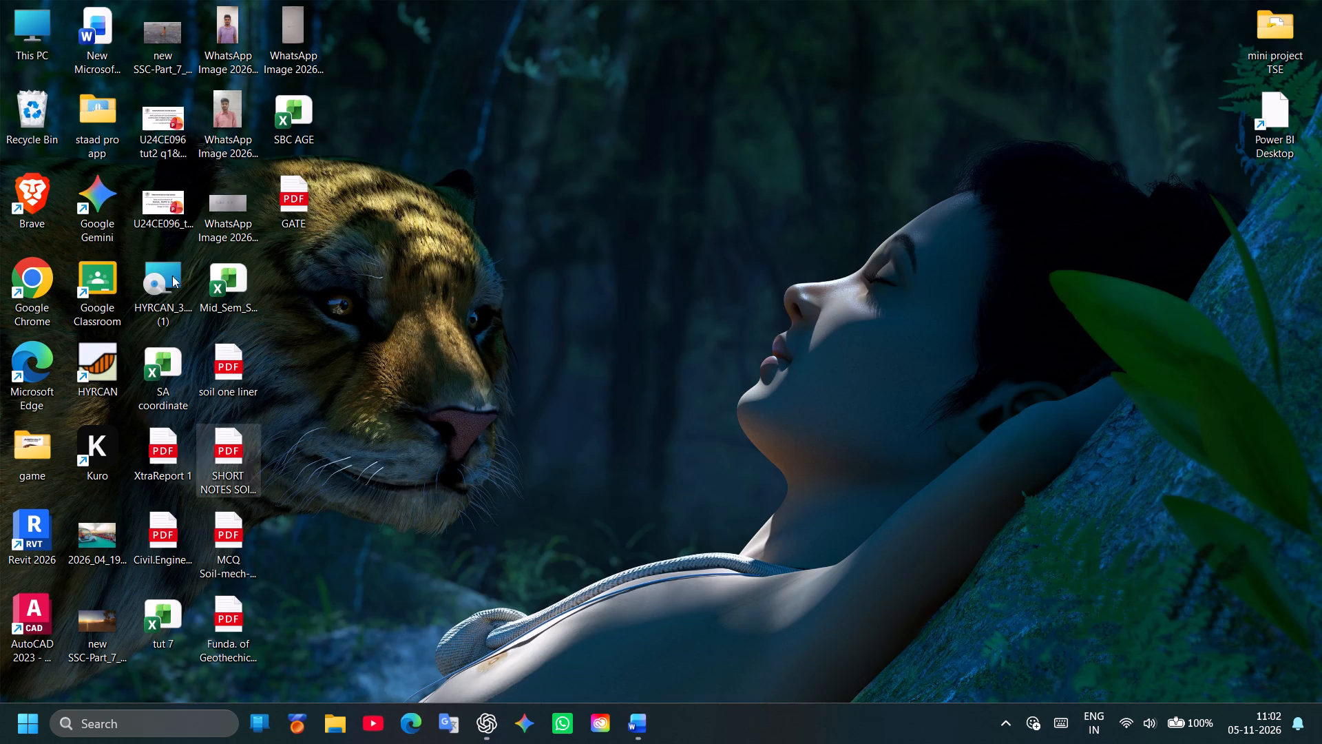
{"action": "double_click", "coordinate": [18, 34]}
{"action": "double_click", "coordinate": [507, 167]}
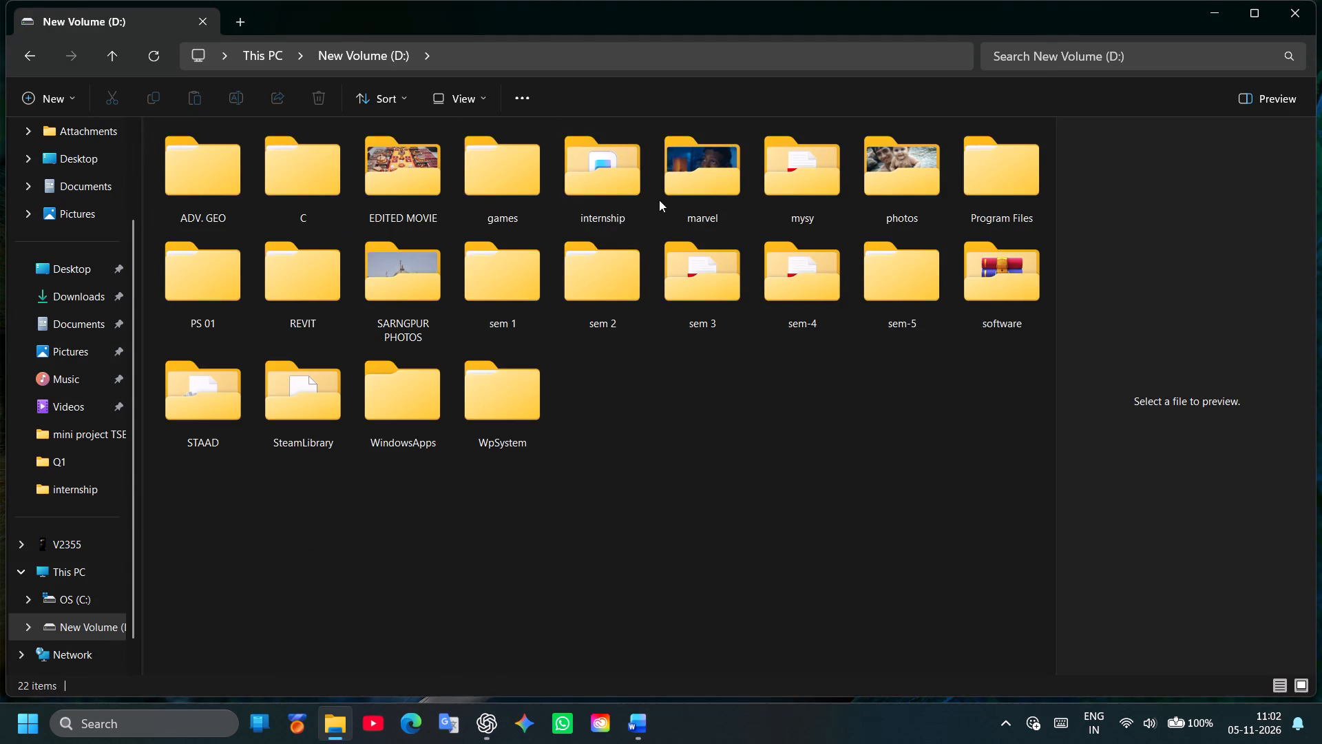
{"action": "double_click", "coordinate": [611, 215]}
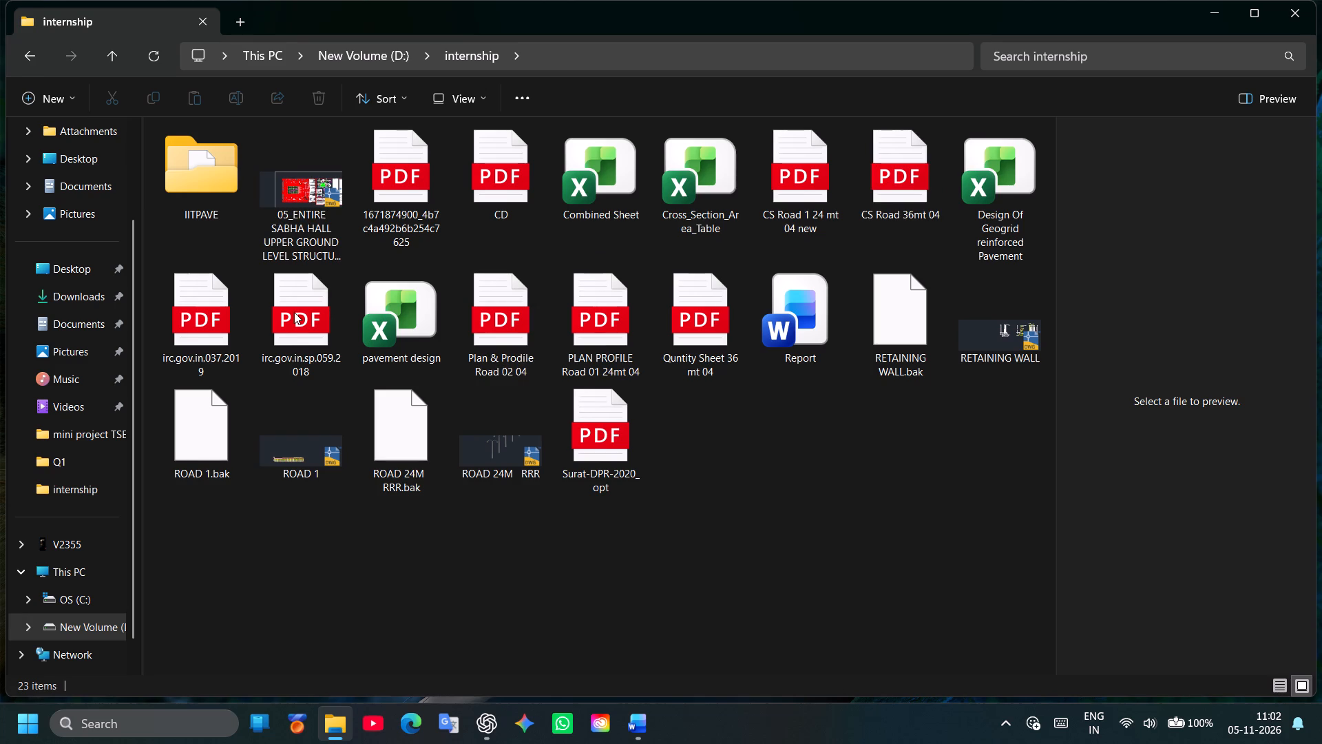
{"action": "double_click", "coordinate": [231, 313]}
Look through the IRC:37-2018 guideline, from the design principles and traffic sections to the section on subgrade CBR.
{"action": "scroll", "coordinate": [705, 307], "scroll_direction": "down", "scroll_amount": 4}
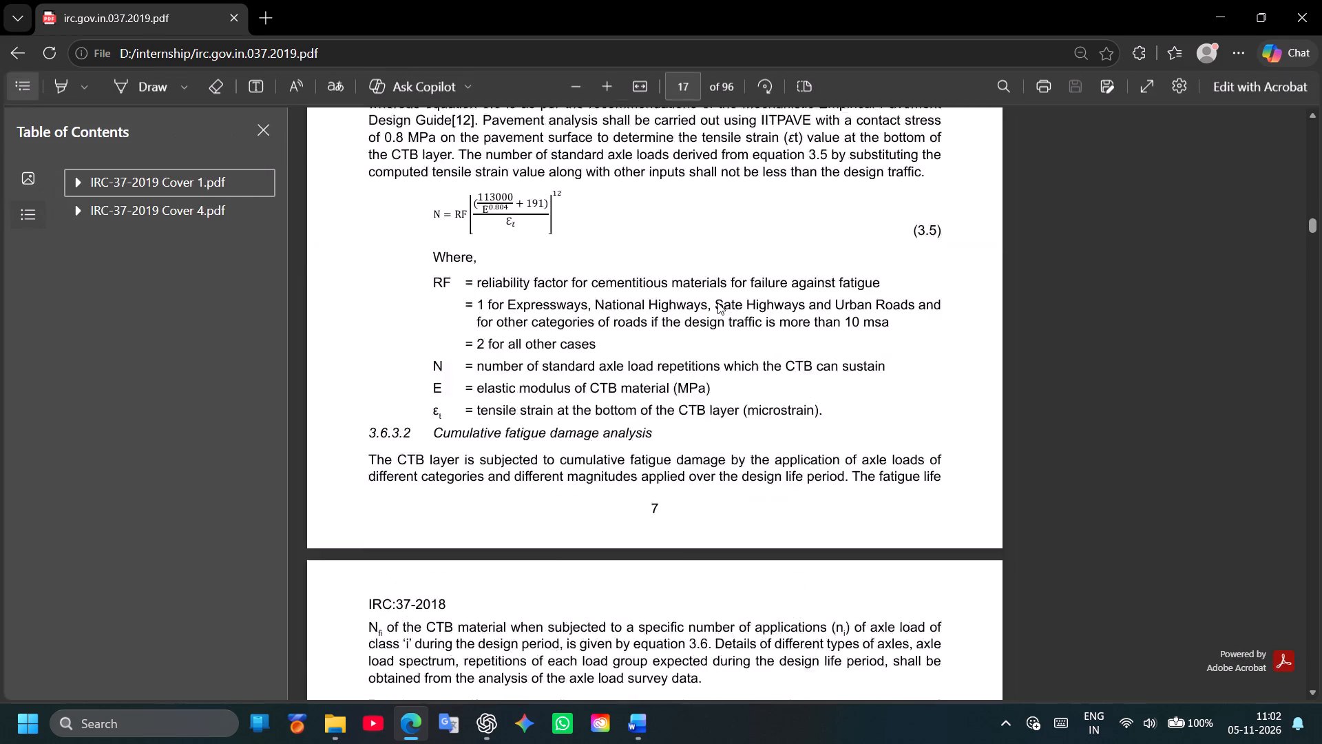
{"action": "scroll", "coordinate": [717, 298], "scroll_direction": "up", "scroll_amount": 11}
{"action": "scroll", "coordinate": [718, 288], "scroll_direction": "up", "scroll_amount": 14}
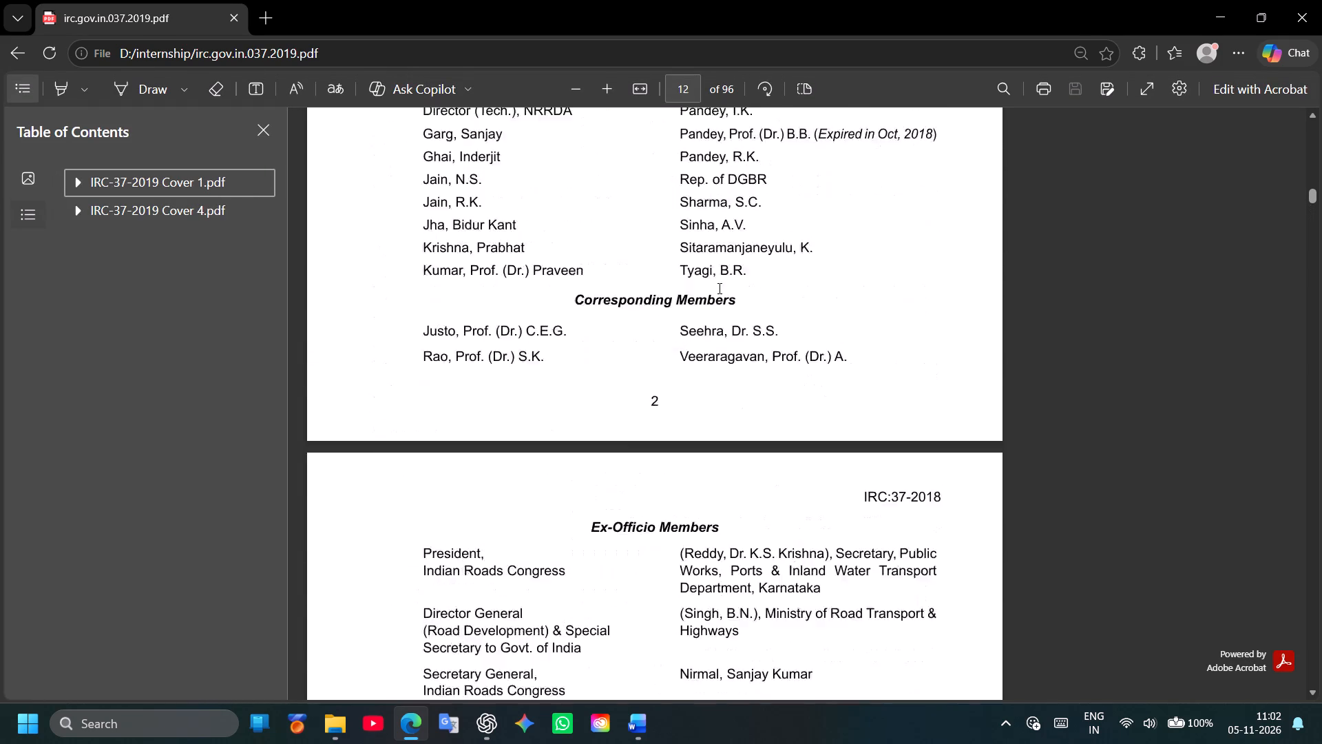
{"action": "scroll", "coordinate": [718, 288], "scroll_direction": "up", "scroll_amount": 9}
{"action": "scroll", "coordinate": [718, 288], "scroll_direction": "down", "scroll_amount": 19}
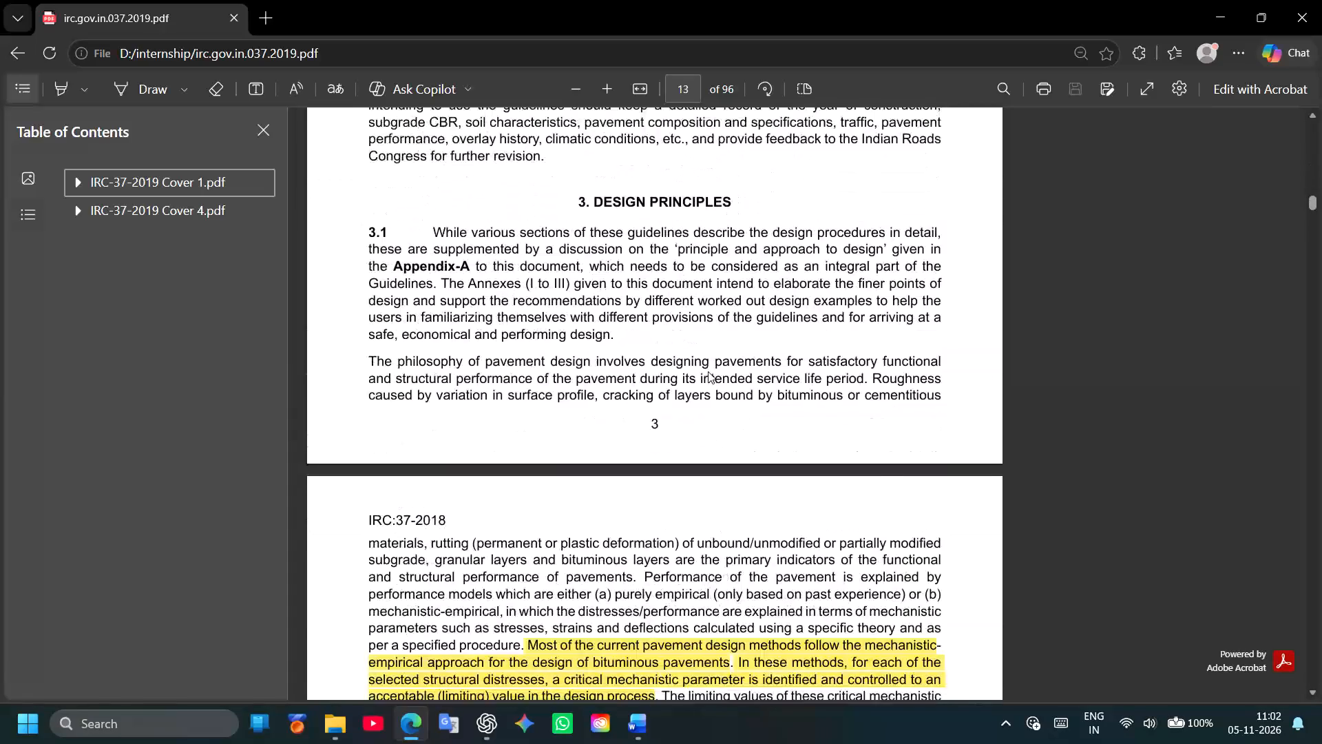
{"action": "scroll", "coordinate": [708, 379], "scroll_direction": "down", "scroll_amount": 7}
{"action": "scroll", "coordinate": [706, 380], "scroll_direction": "up", "scroll_amount": 1}
{"action": "scroll", "coordinate": [706, 380], "scroll_direction": "down", "scroll_amount": 2}
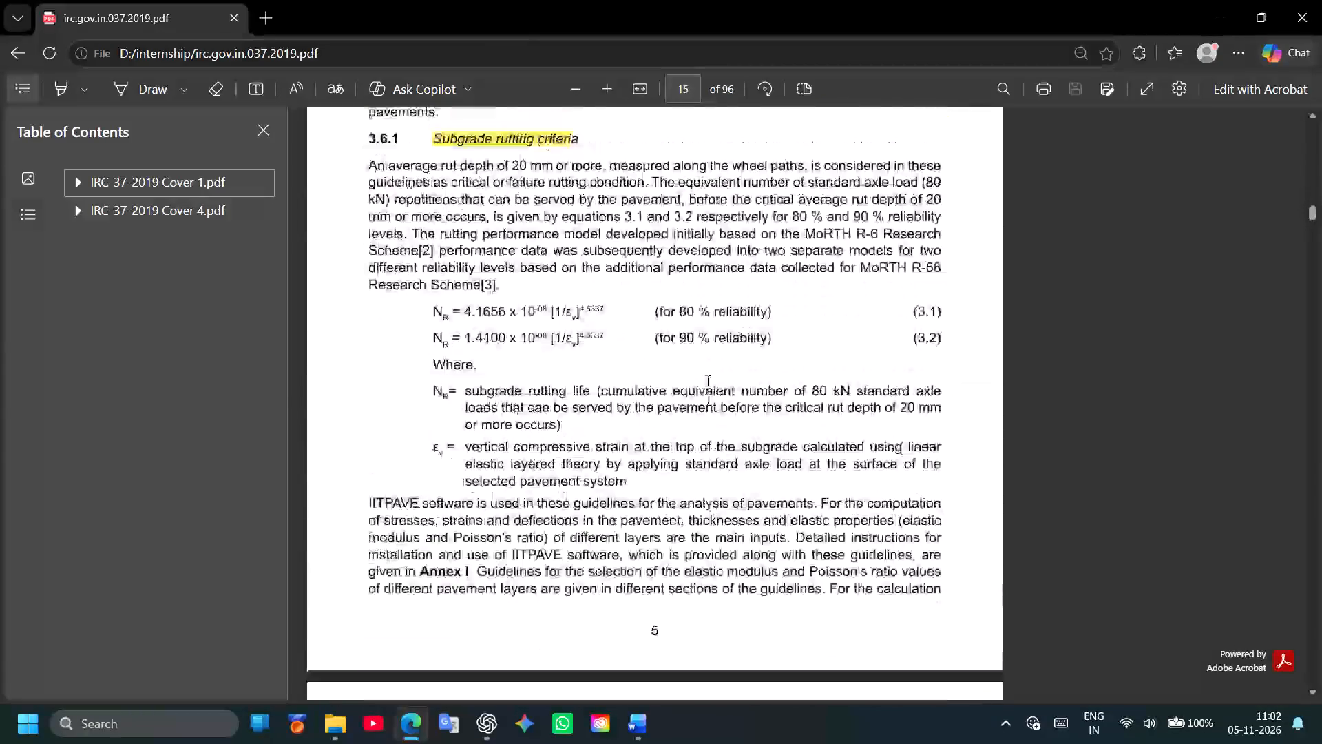
{"action": "scroll", "coordinate": [706, 380], "scroll_direction": "down", "scroll_amount": 3}
{"action": "scroll", "coordinate": [706, 380], "scroll_direction": "up", "scroll_amount": 1}
{"action": "scroll", "coordinate": [706, 380], "scroll_direction": "down", "scroll_amount": 5}
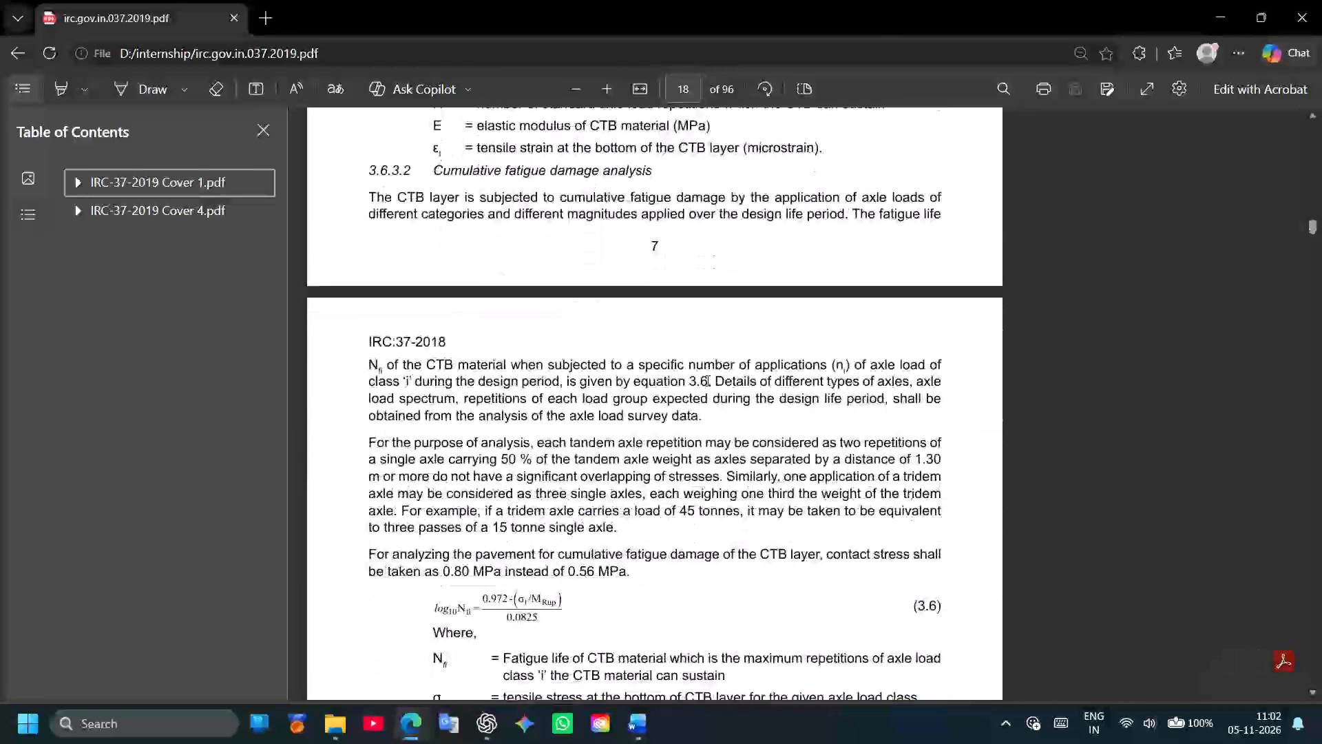
{"action": "scroll", "coordinate": [706, 380], "scroll_direction": "down", "scroll_amount": 4}
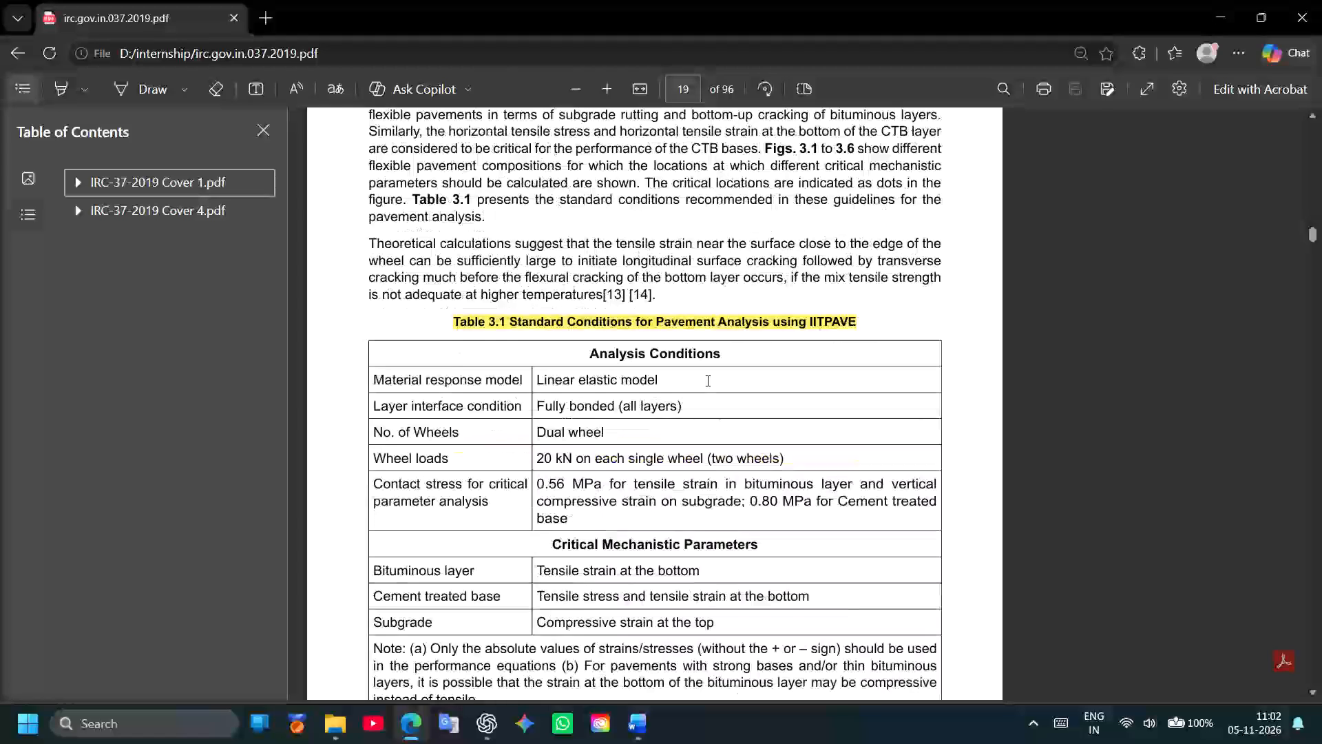
{"action": "scroll", "coordinate": [706, 380], "scroll_direction": "down", "scroll_amount": 17}
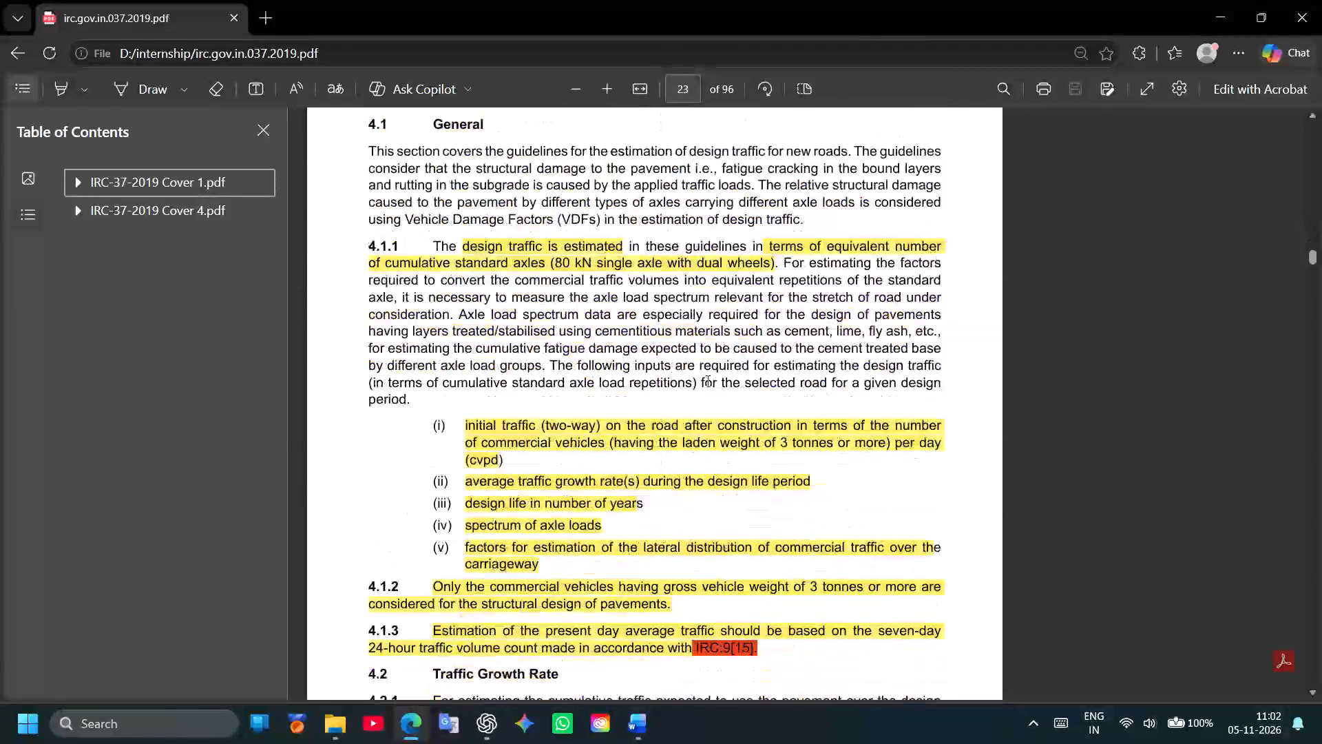
{"action": "scroll", "coordinate": [706, 380], "scroll_direction": "up", "scroll_amount": 3}
{"action": "scroll", "coordinate": [706, 380], "scroll_direction": "down", "scroll_amount": 10}
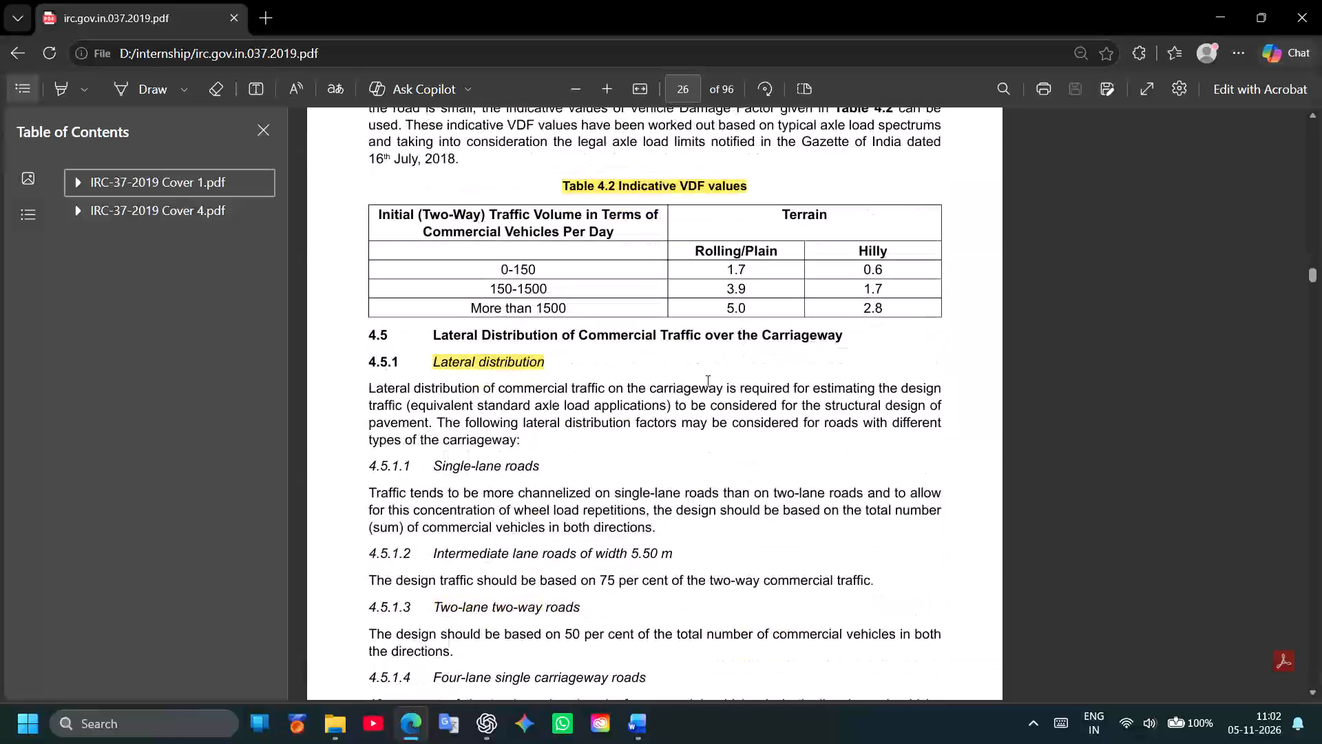
{"action": "scroll", "coordinate": [706, 380], "scroll_direction": "down", "scroll_amount": 13}
{"action": "scroll", "coordinate": [706, 380], "scroll_direction": "up", "scroll_amount": 1}
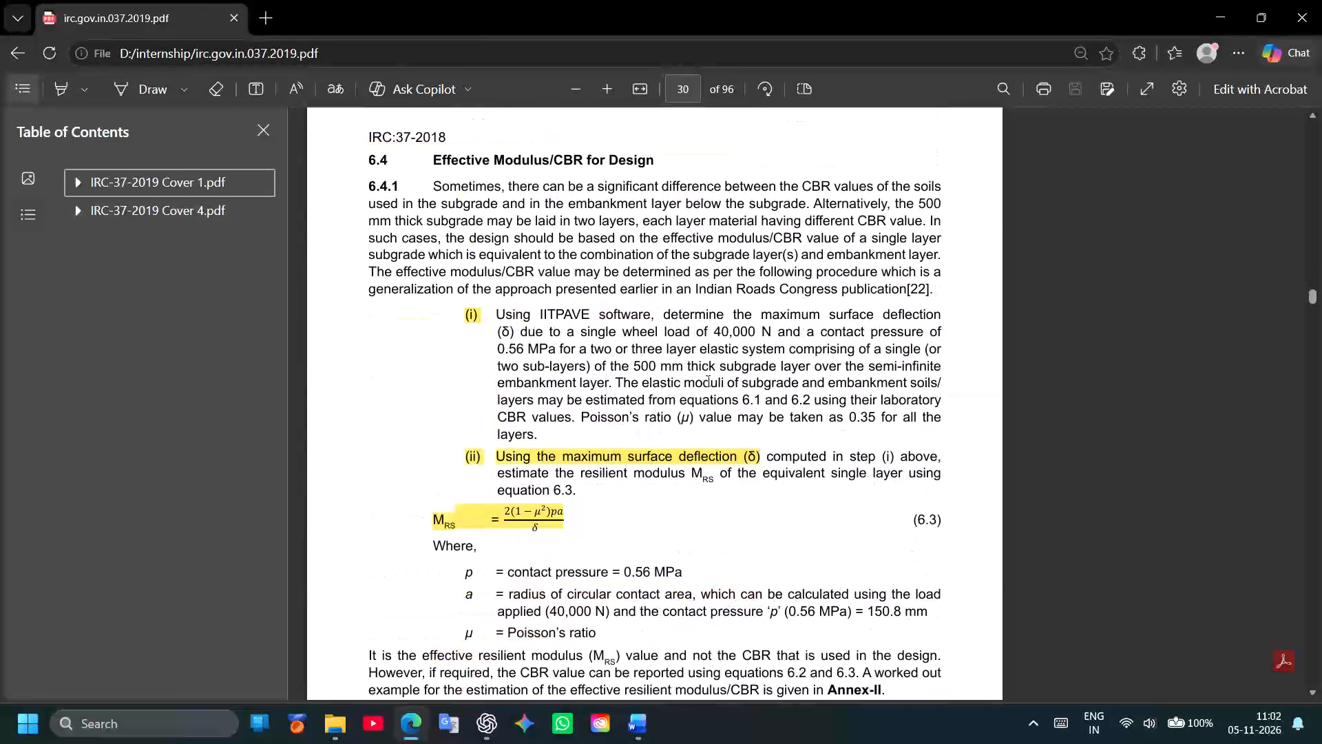
{"action": "scroll", "coordinate": [706, 380], "scroll_direction": "up", "scroll_amount": 2}
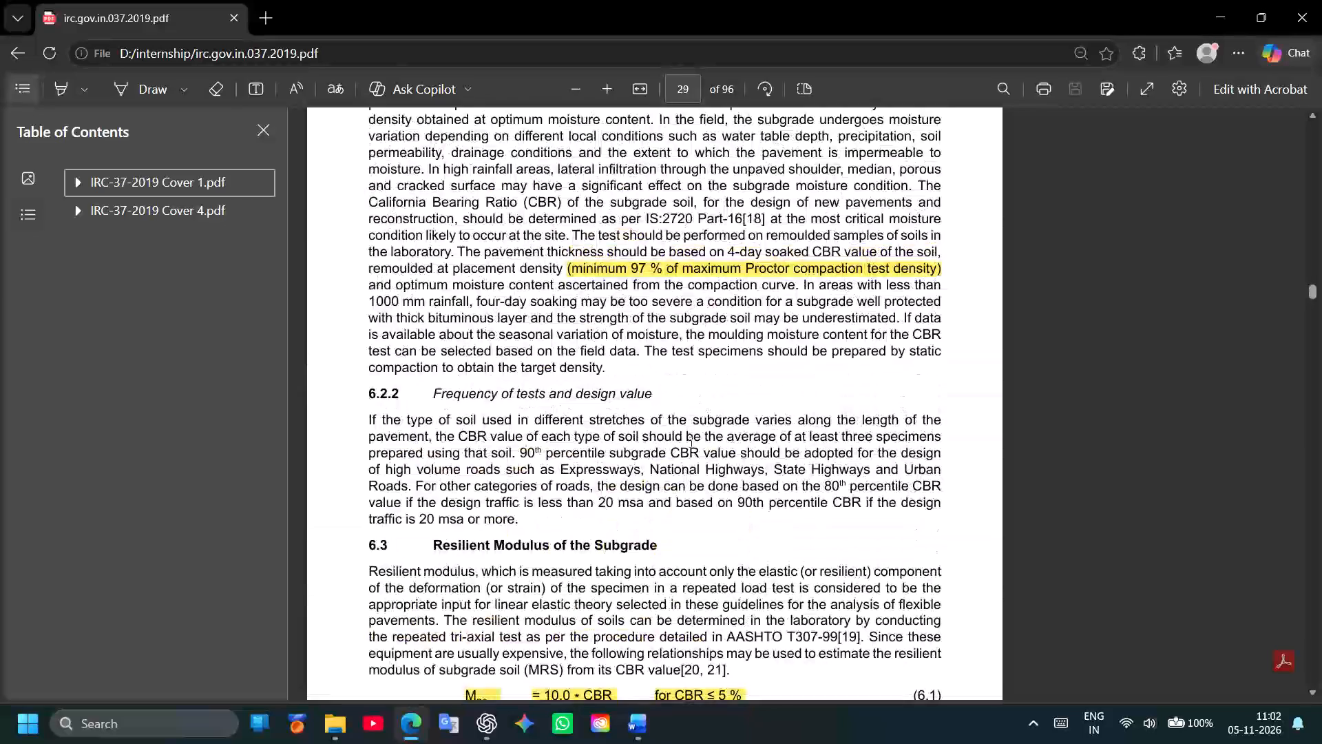
Examine section 6.3 "Resilient Modulus of the Subgrade" and its two equations relating resilient modulus to CBR.
{"action": "scroll", "coordinate": [602, 545], "scroll_direction": "down", "scroll_amount": 1}
{"action": "left_click_drag", "start_coordinate": [434, 276], "coordinate": [432, 276]}
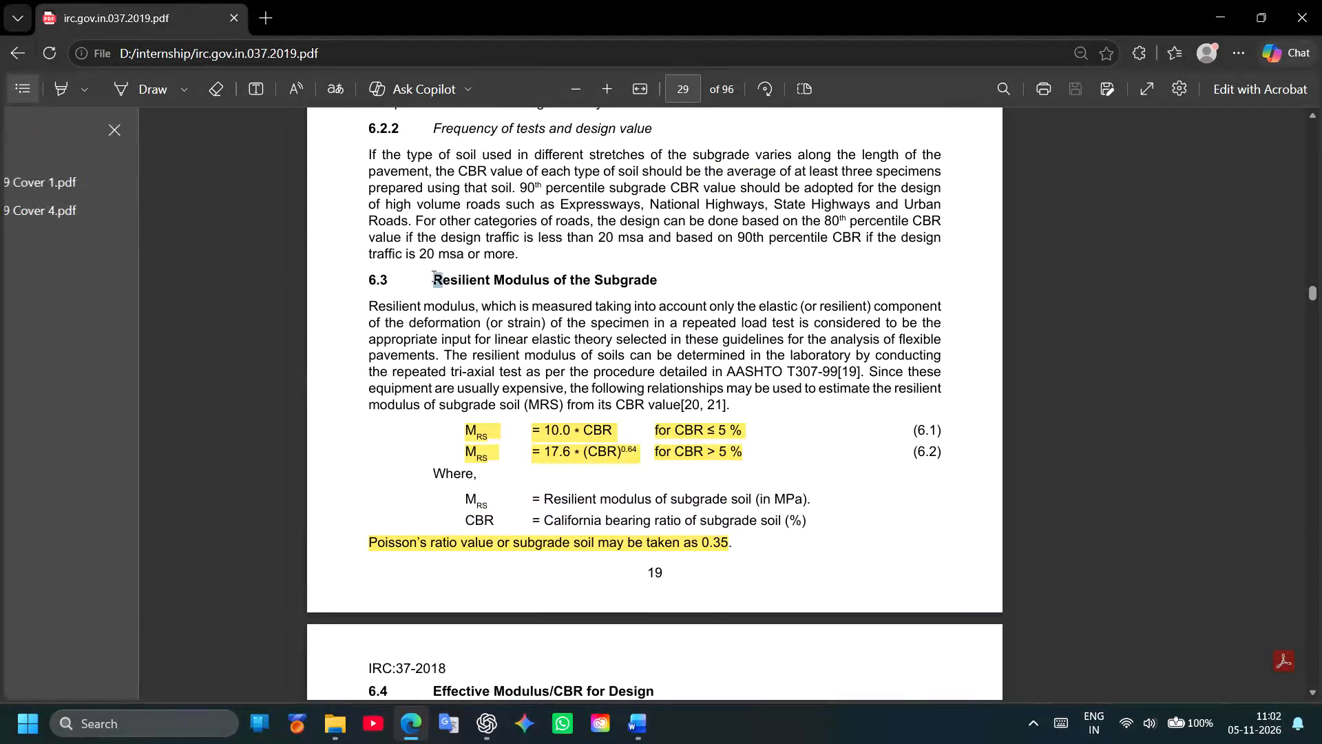
{"action": "left_click_drag", "start_coordinate": [432, 276], "coordinate": [657, 275]}
{"action": "left_click", "coordinate": [850, 448]}
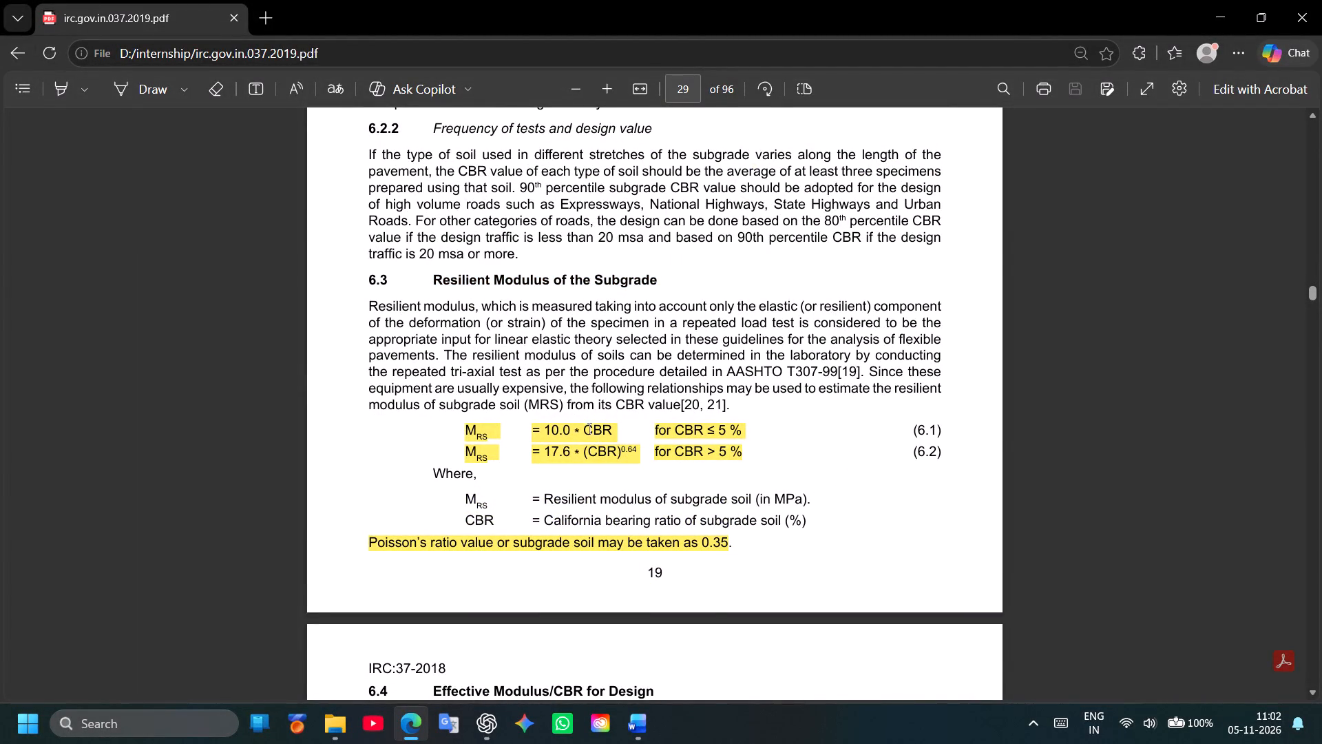
{"action": "left_click_drag", "start_coordinate": [581, 427], "coordinate": [619, 464]}
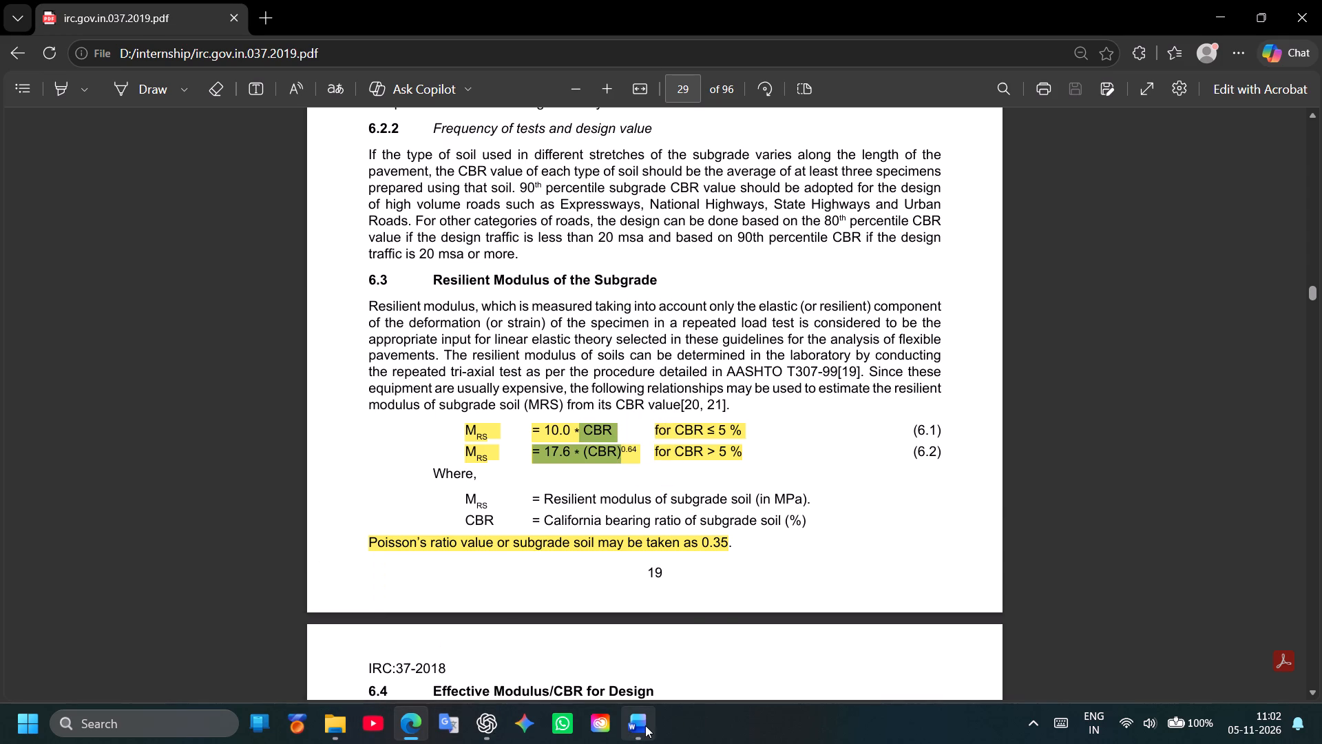
Return to the Word report and reread "Subgrade strength is characterized by the CBR" in the subgrade strength bullet.
{"action": "left_click", "coordinate": [641, 653]}
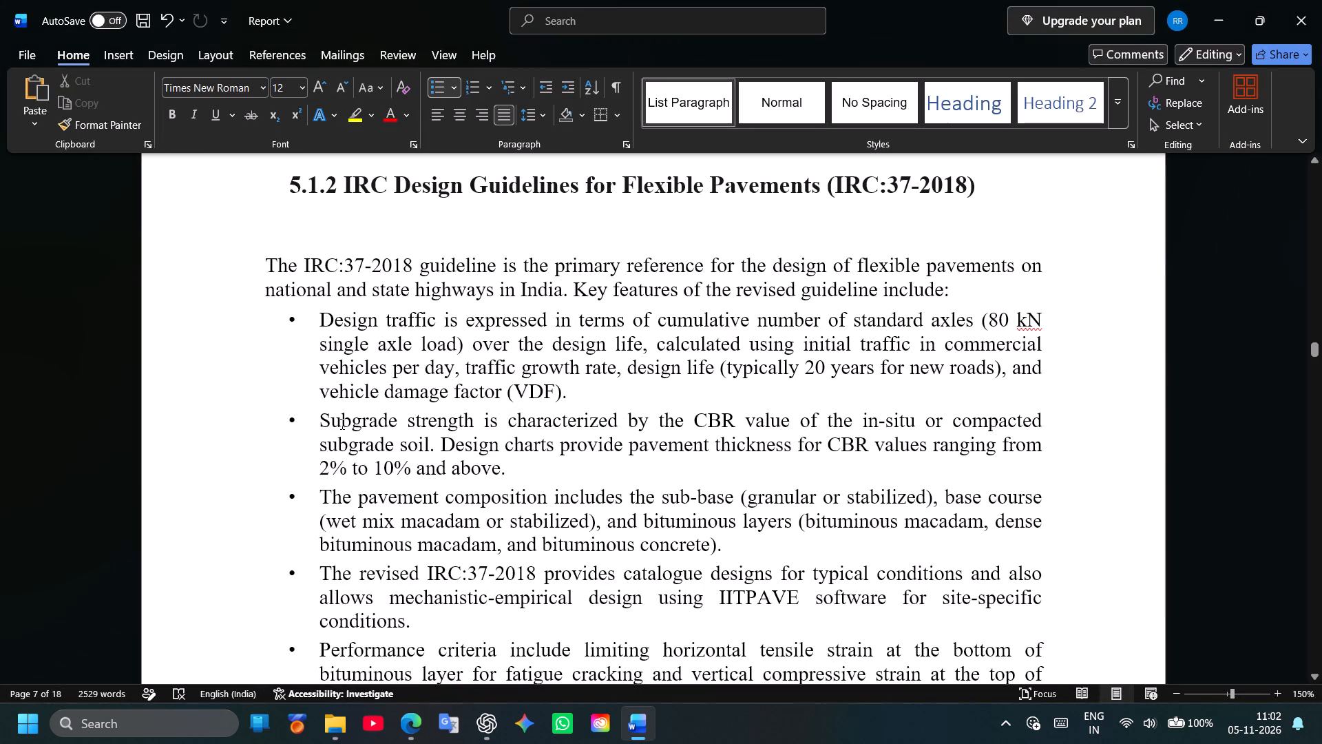
{"action": "left_click_drag", "start_coordinate": [319, 417], "coordinate": [481, 425]}
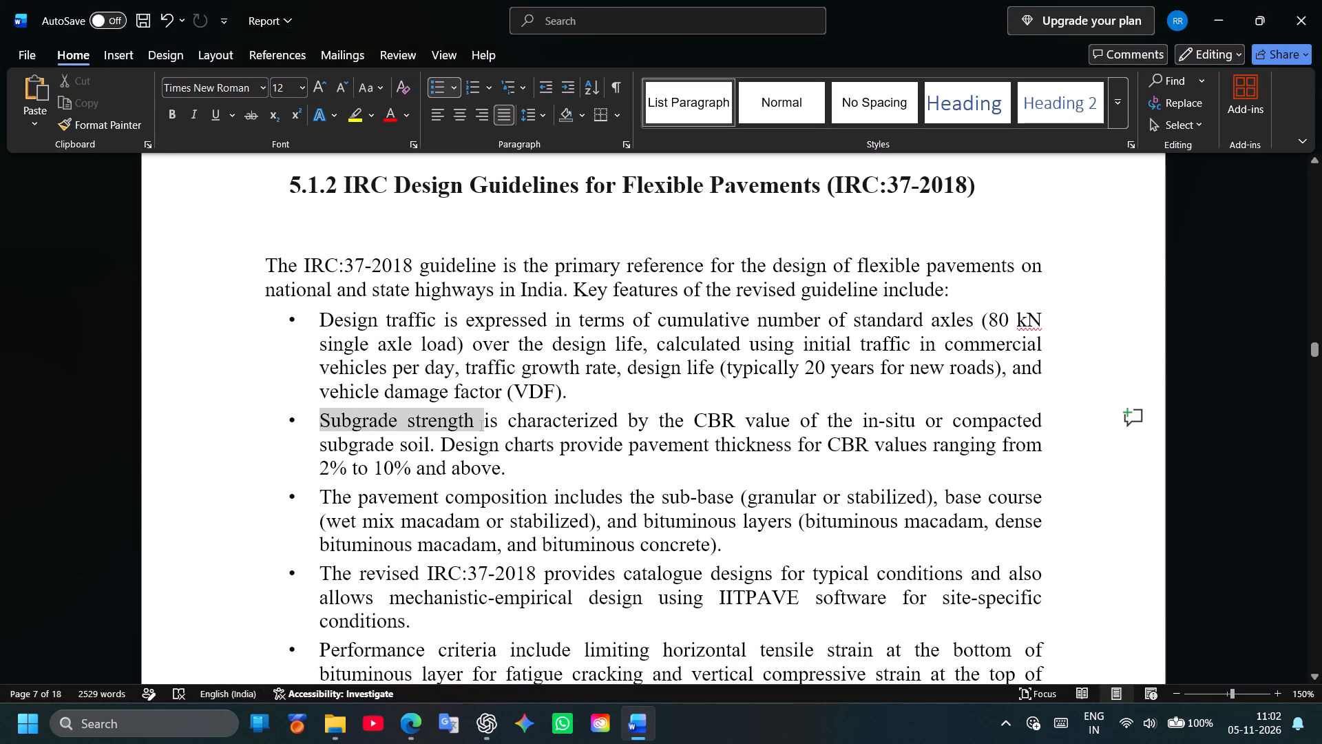
{"action": "left_click_drag", "start_coordinate": [481, 425], "coordinate": [694, 426]}
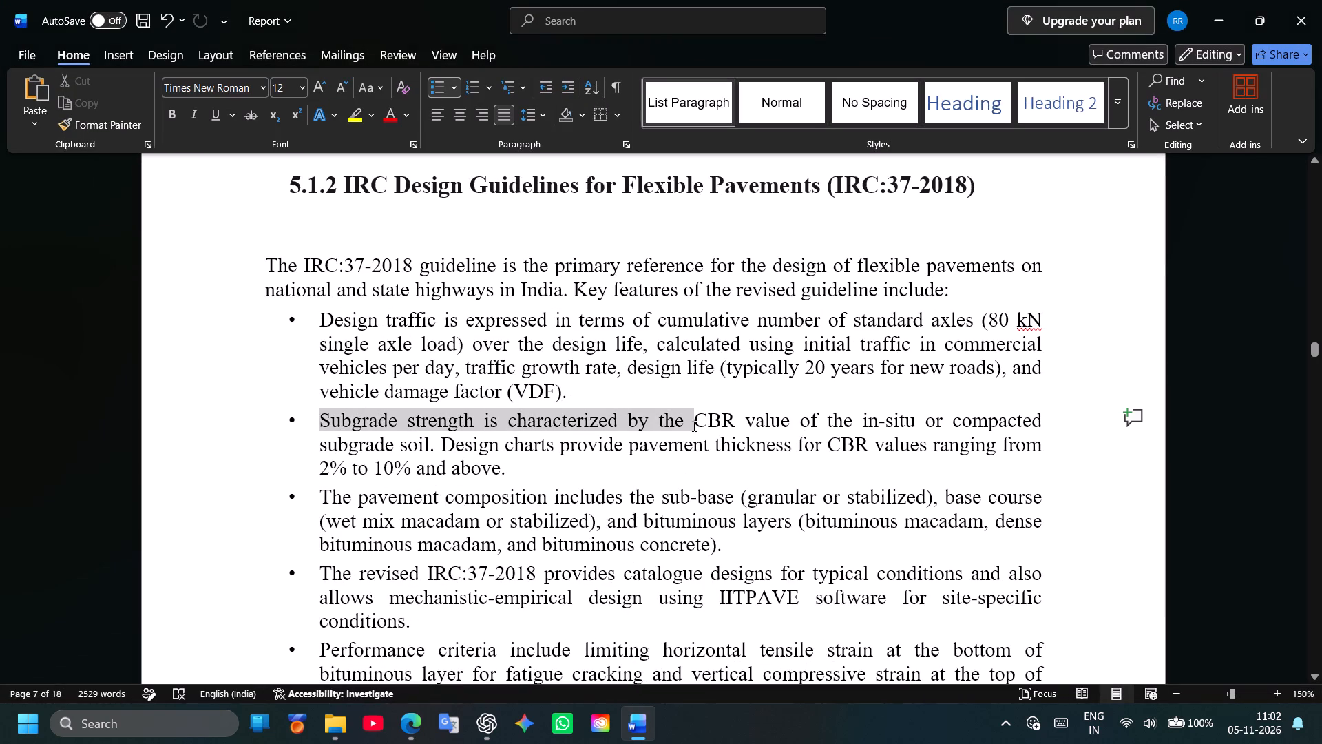
{"action": "left_click_drag", "start_coordinate": [694, 426], "coordinate": [727, 426]}
{"action": "left_click", "coordinate": [704, 478]}
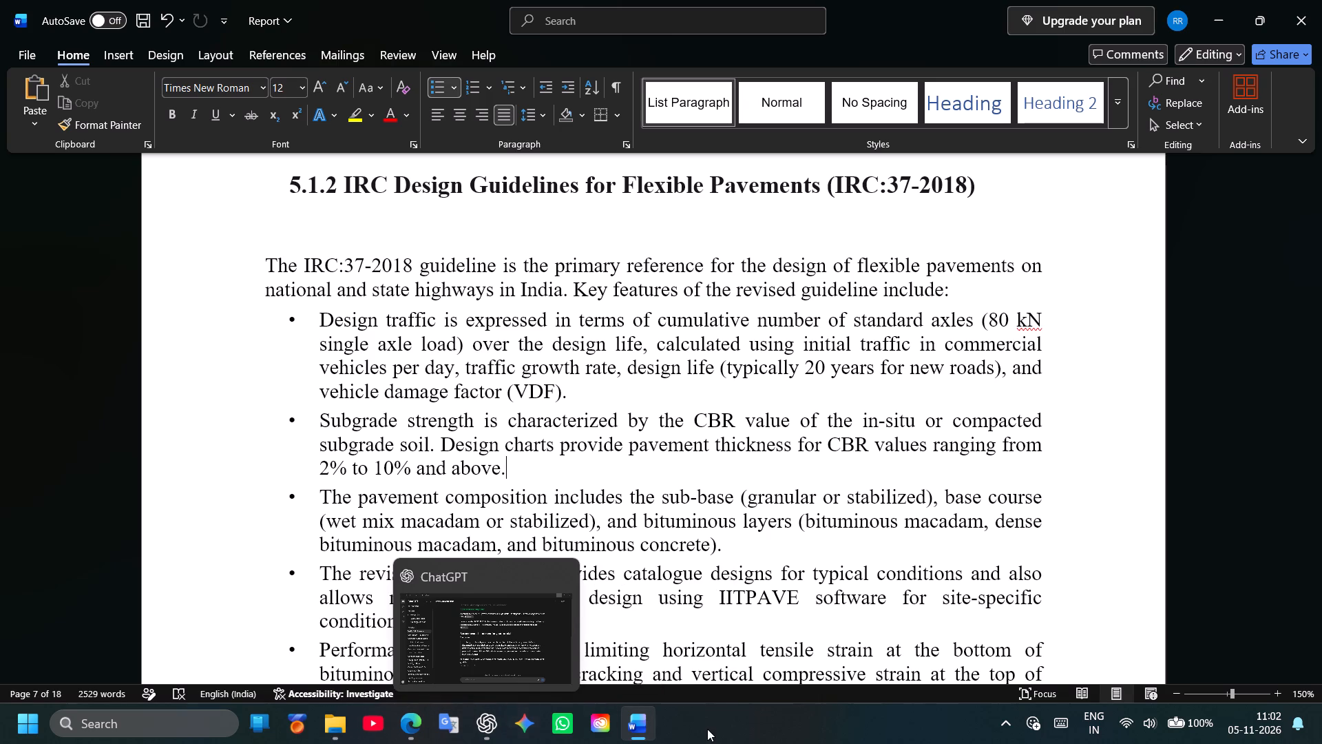
Switch to the IRC:37-2018 PDF and examine sections 6.2, 6.2.2 and 6.3 on subgrade testing, CBR design value and resilient modulus.
{"action": "left_click", "coordinate": [389, 650]}
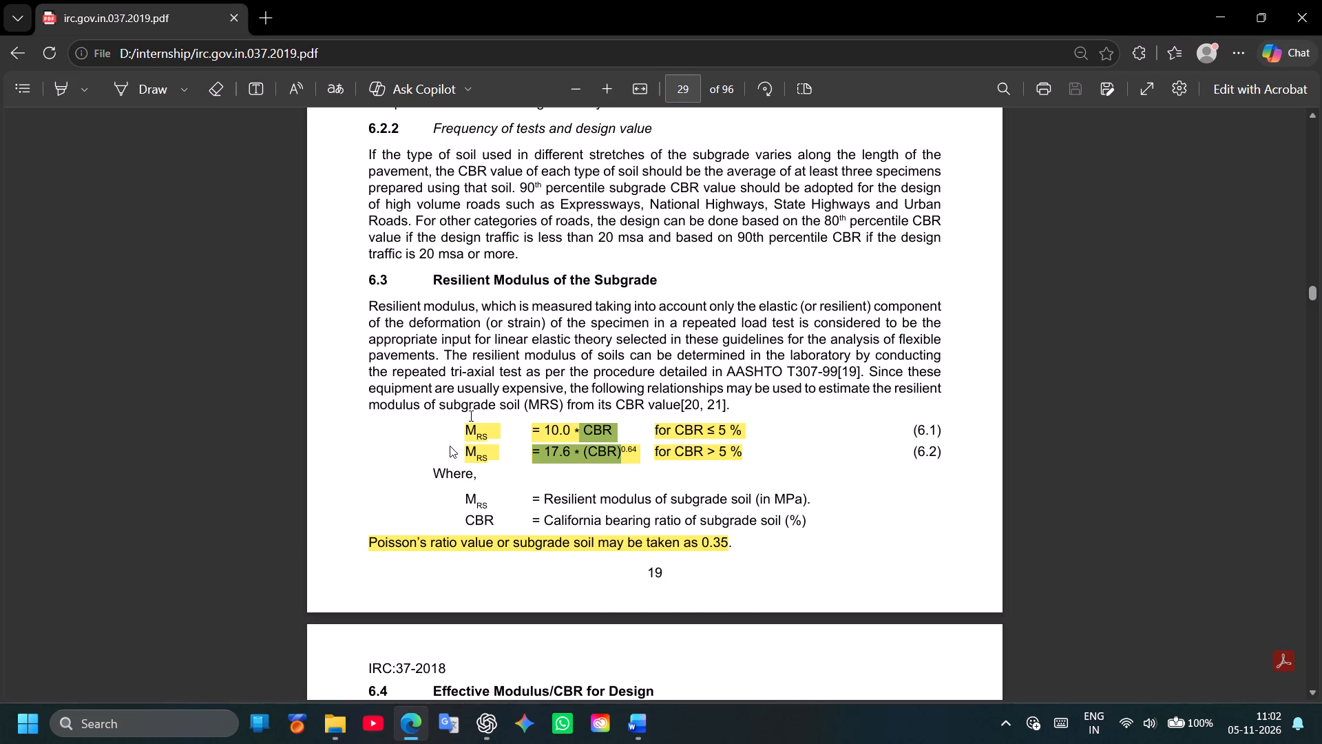
{"action": "left_click", "coordinate": [448, 451]}
{"action": "scroll", "coordinate": [497, 400], "scroll_direction": "up", "scroll_amount": 2}
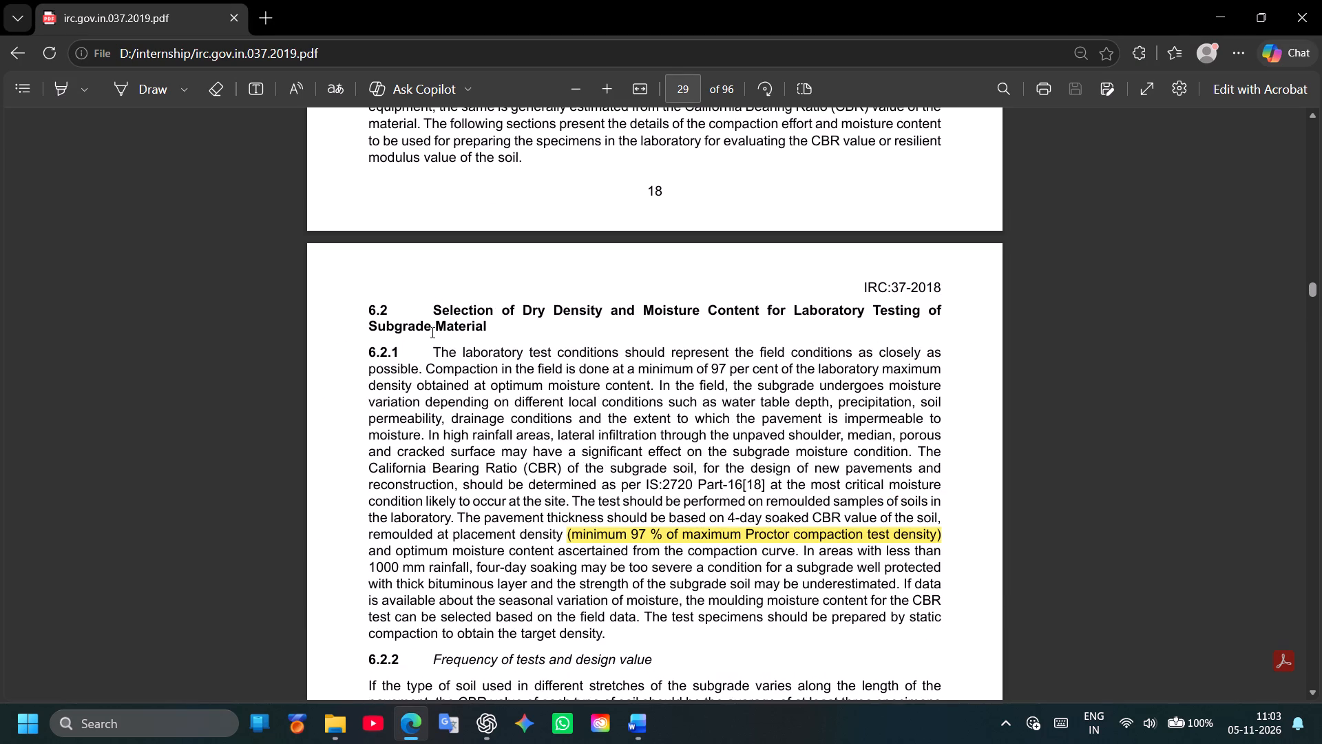
{"action": "left_click_drag", "start_coordinate": [434, 309], "coordinate": [579, 323]}
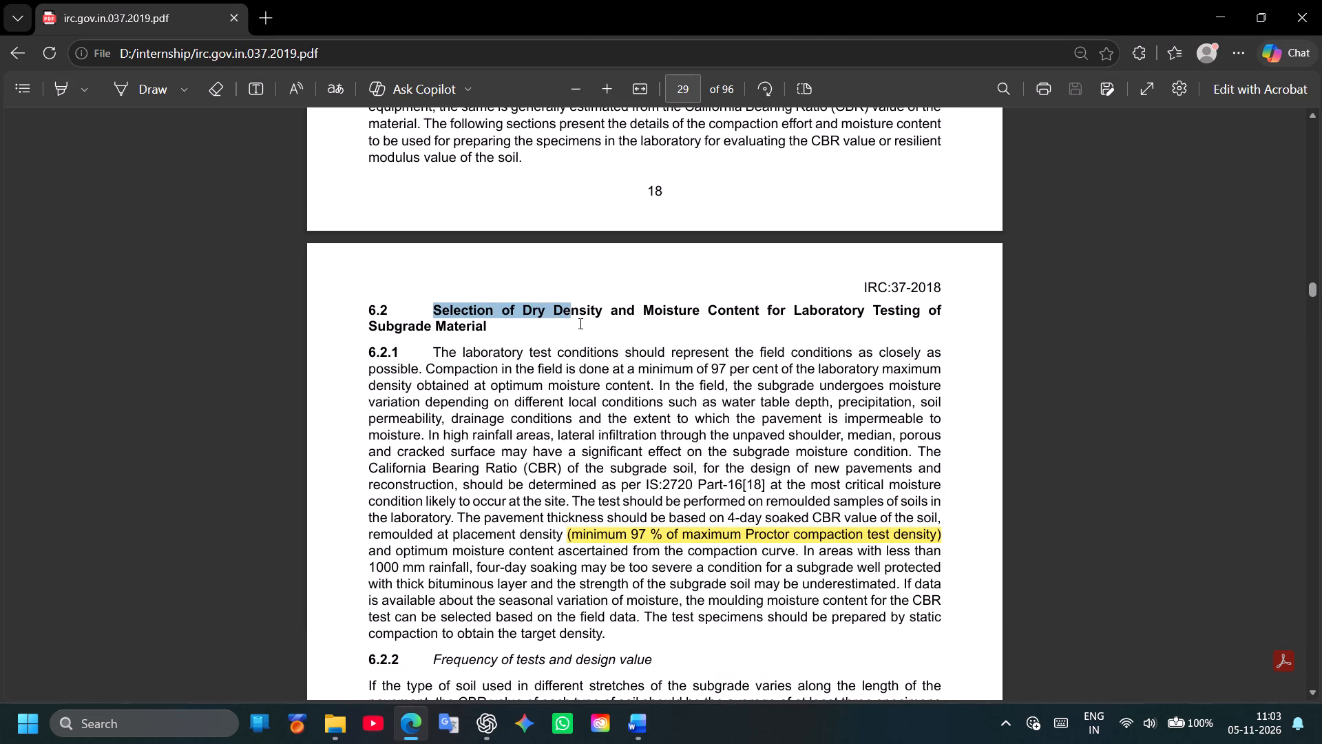
{"action": "left_click_drag", "start_coordinate": [579, 323], "coordinate": [759, 327]}
{"action": "left_click", "coordinate": [609, 362]}
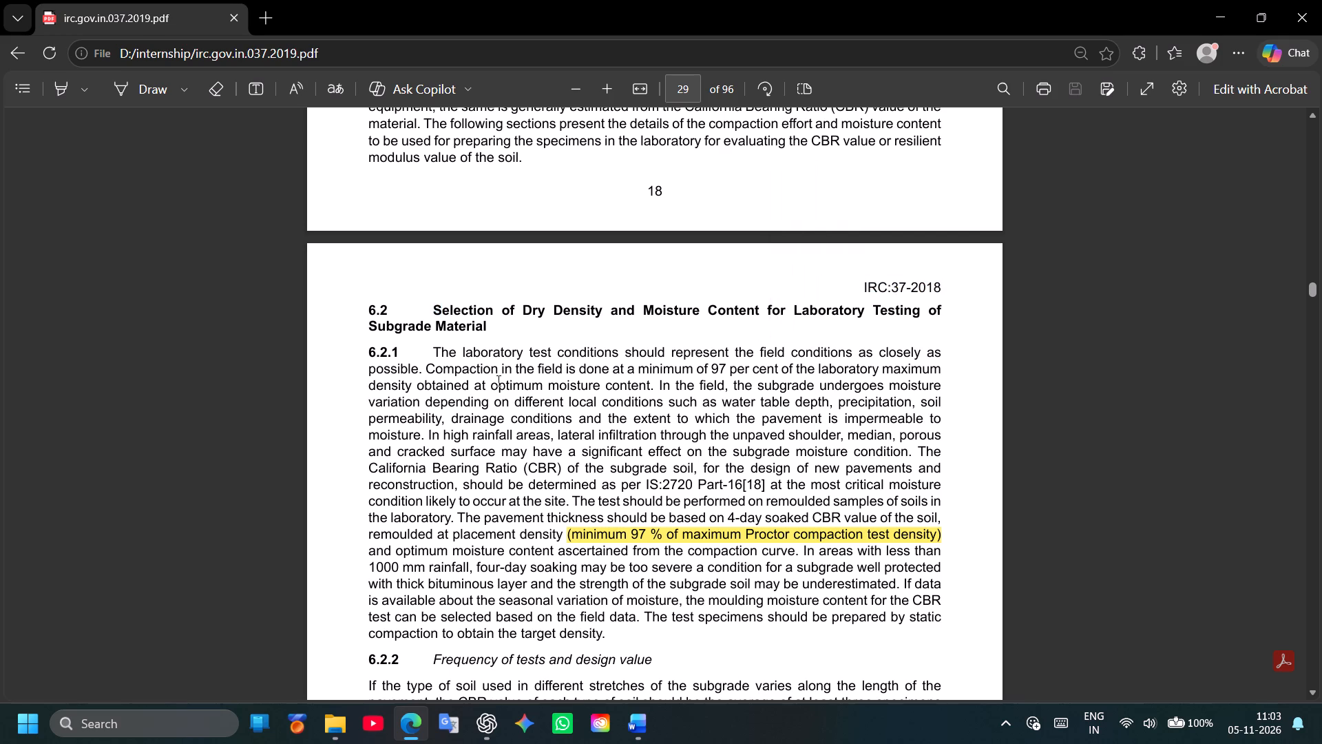
{"action": "scroll", "coordinate": [493, 382], "scroll_direction": "down", "scroll_amount": 1}
{"action": "left_click_drag", "start_coordinate": [429, 397], "coordinate": [642, 402]}
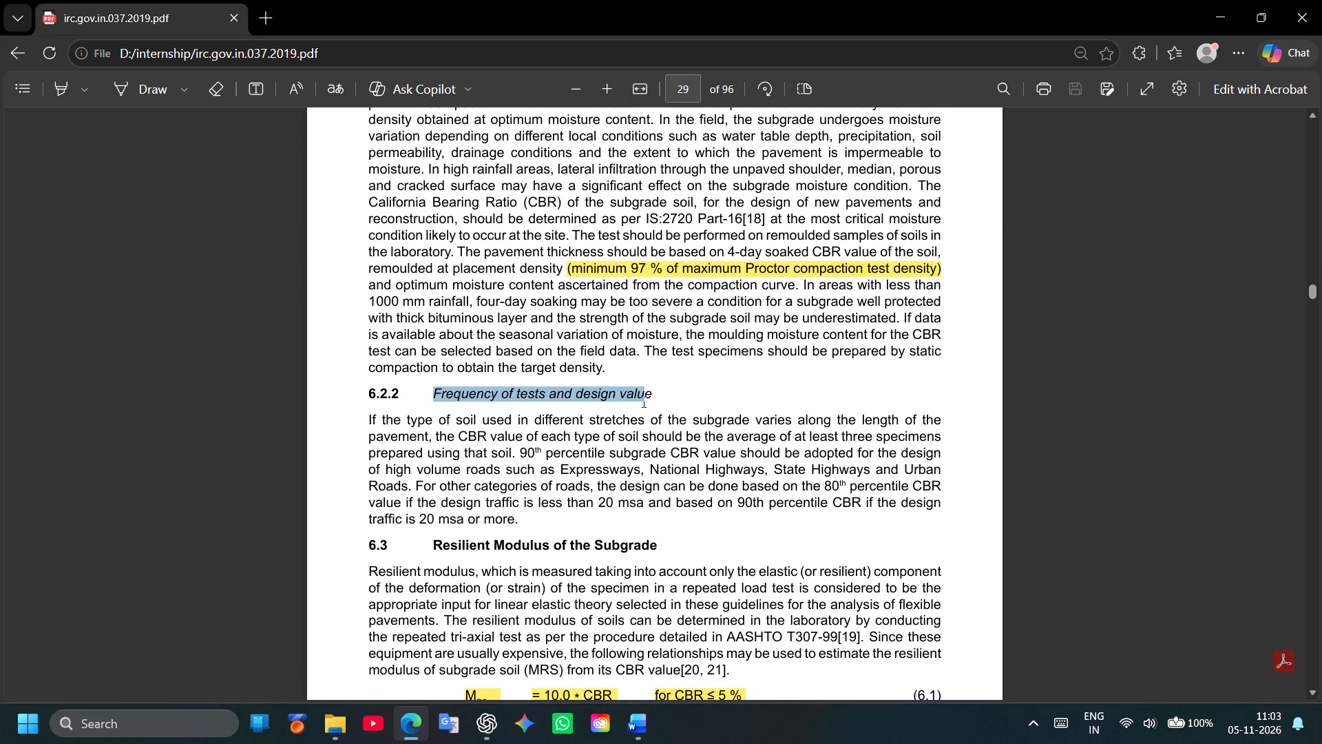
{"action": "left_click_drag", "start_coordinate": [642, 402], "coordinate": [644, 402]}
{"action": "left_click", "coordinate": [546, 519]}
{"action": "scroll", "coordinate": [507, 523], "scroll_direction": "down", "scroll_amount": 1}
{"action": "left_click_drag", "start_coordinate": [437, 272], "coordinate": [458, 272]}
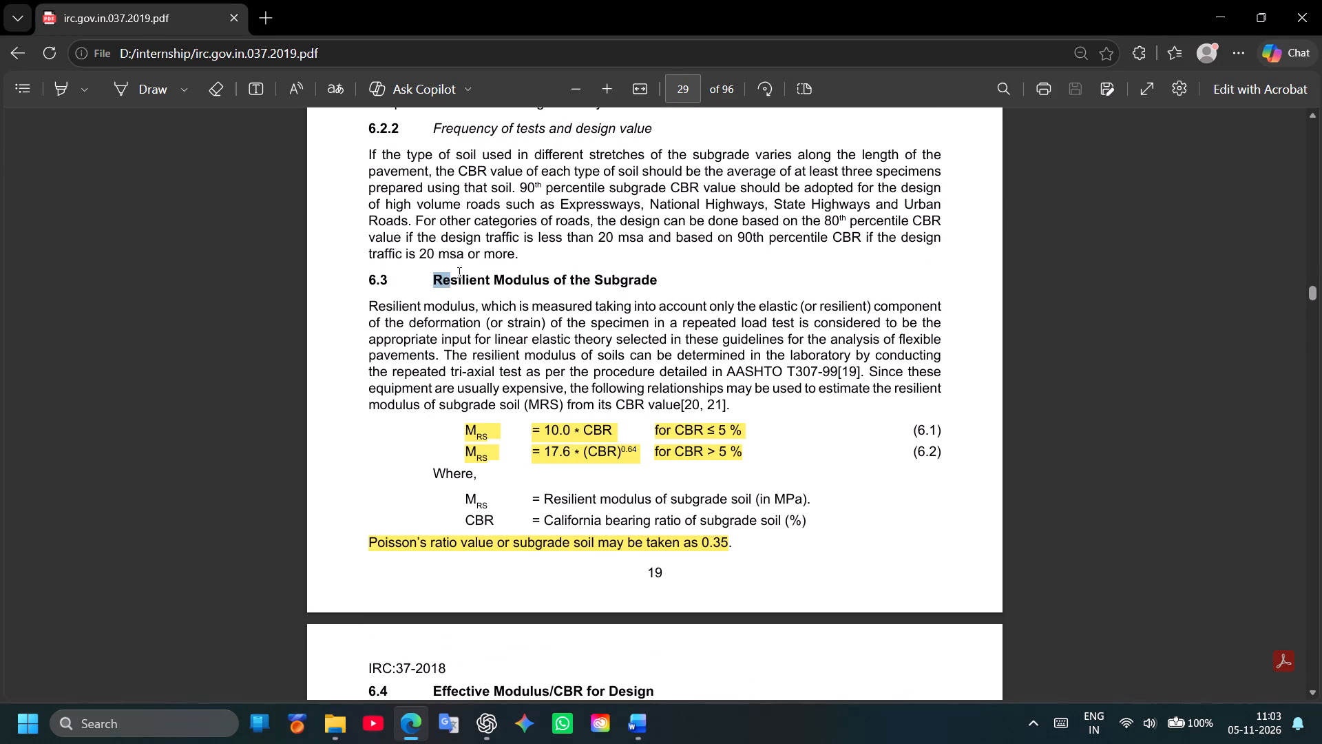
{"action": "left_click_drag", "start_coordinate": [458, 272], "coordinate": [673, 279]}
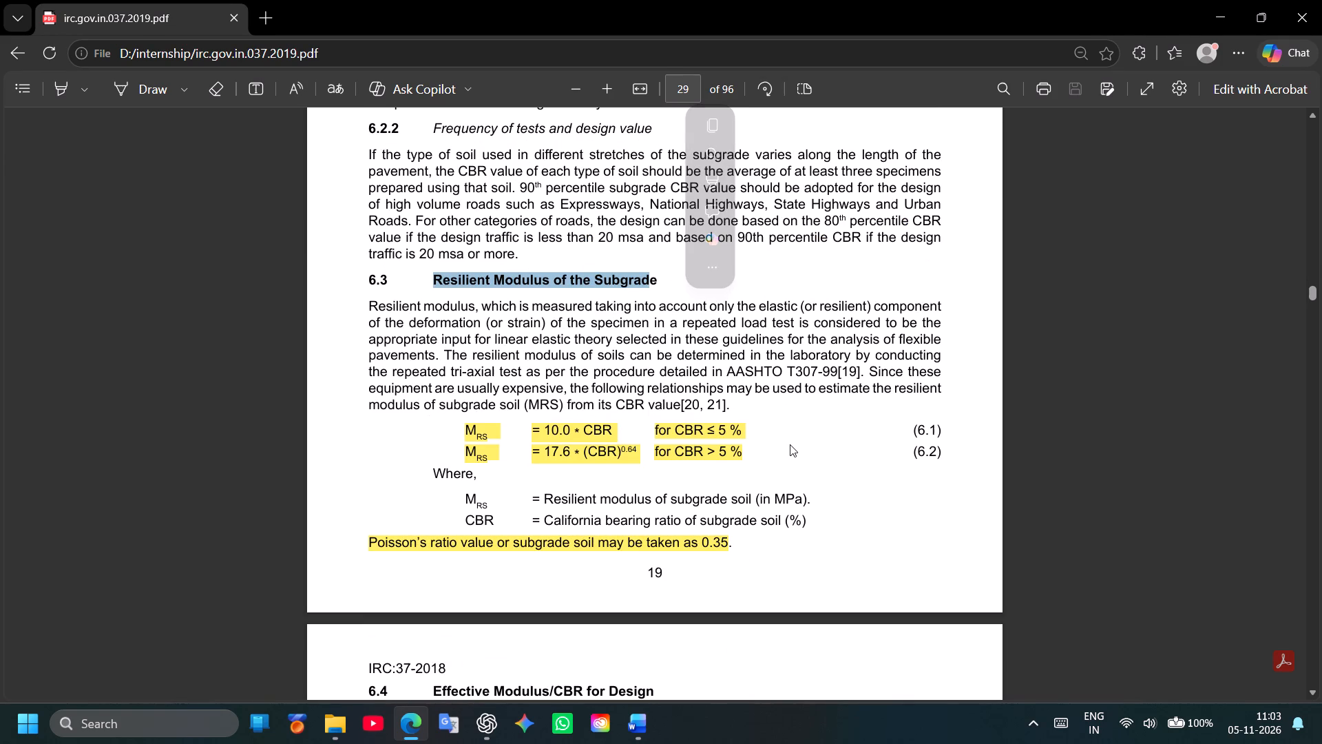
{"action": "scroll", "coordinate": [790, 444], "scroll_direction": "down", "scroll_amount": 1}
{"action": "scroll", "coordinate": [790, 444], "scroll_direction": "up", "scroll_amount": 1}
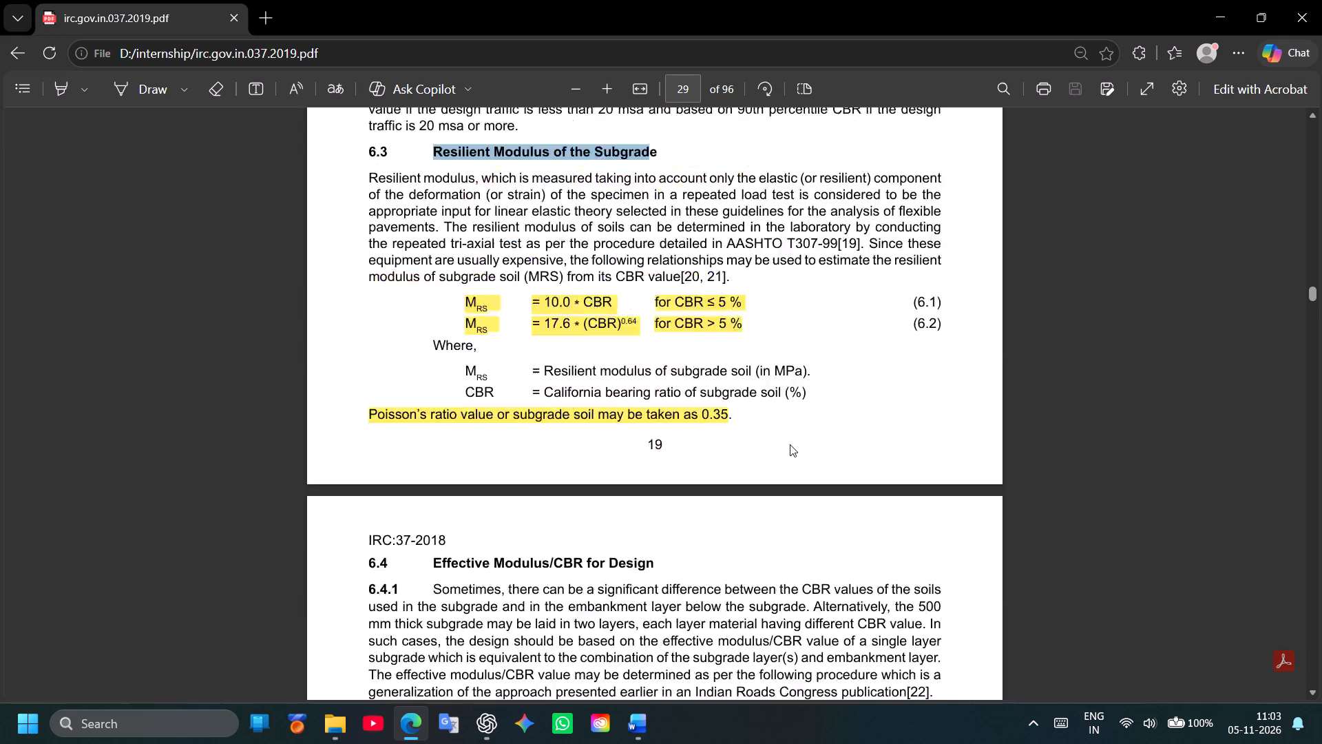
{"action": "left_click", "coordinate": [790, 444]}
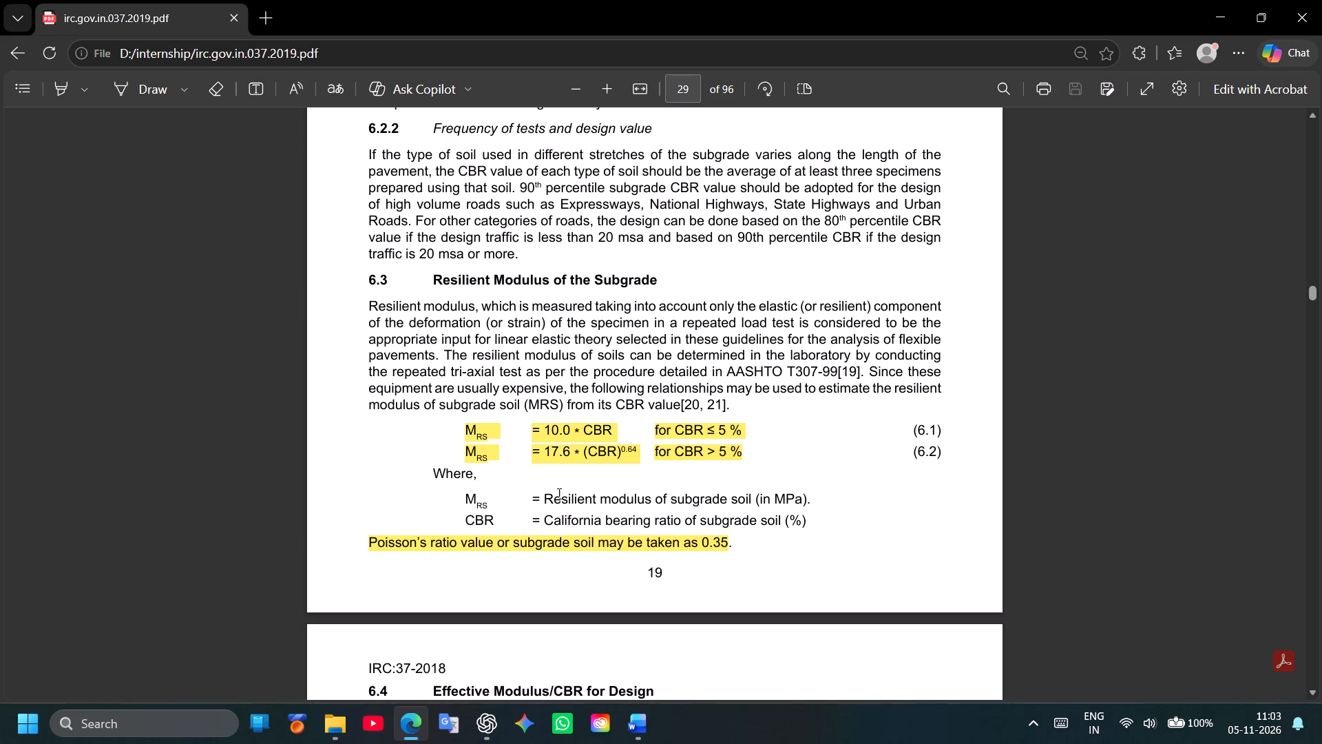
Look through section 6.4 "Effective Modulus/CBR for Design" up to the start of the sub-bases chapter.
{"action": "scroll", "coordinate": [556, 498], "scroll_direction": "down", "scroll_amount": 3}
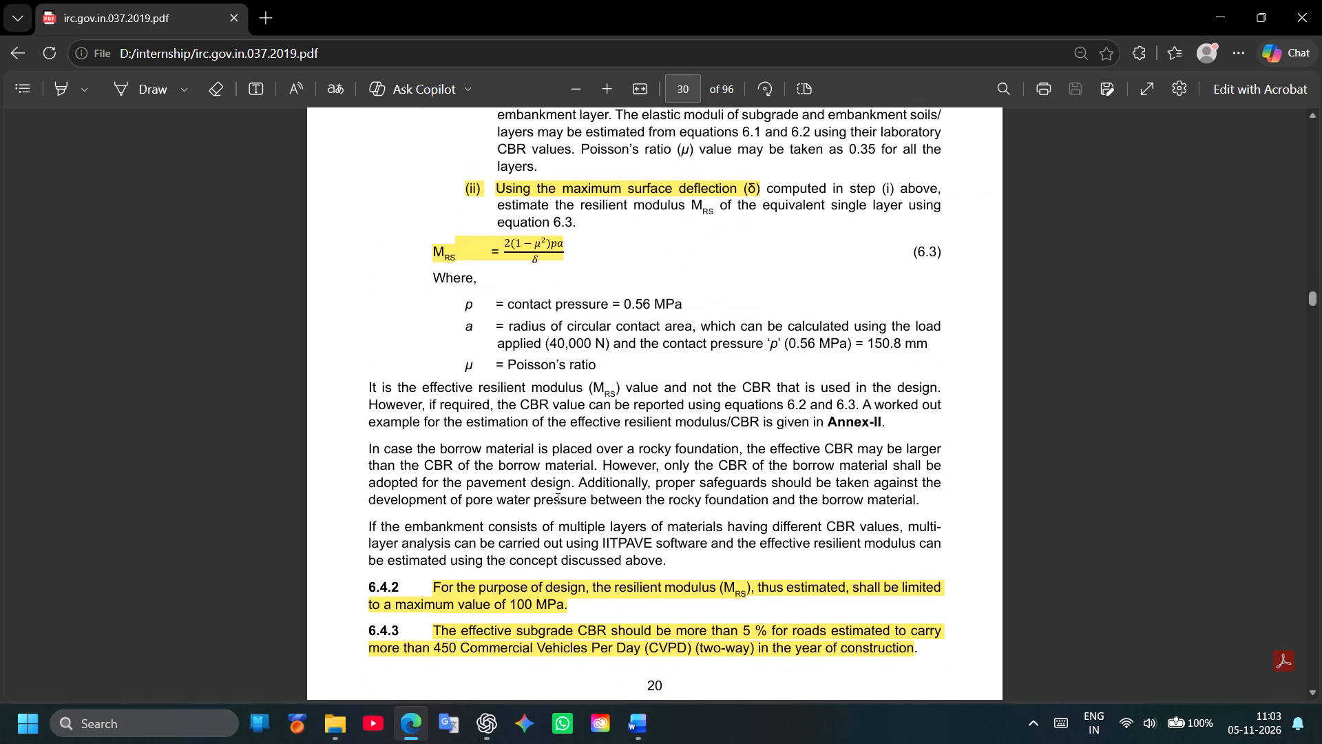
{"action": "scroll", "coordinate": [556, 498], "scroll_direction": "down", "scroll_amount": 1}
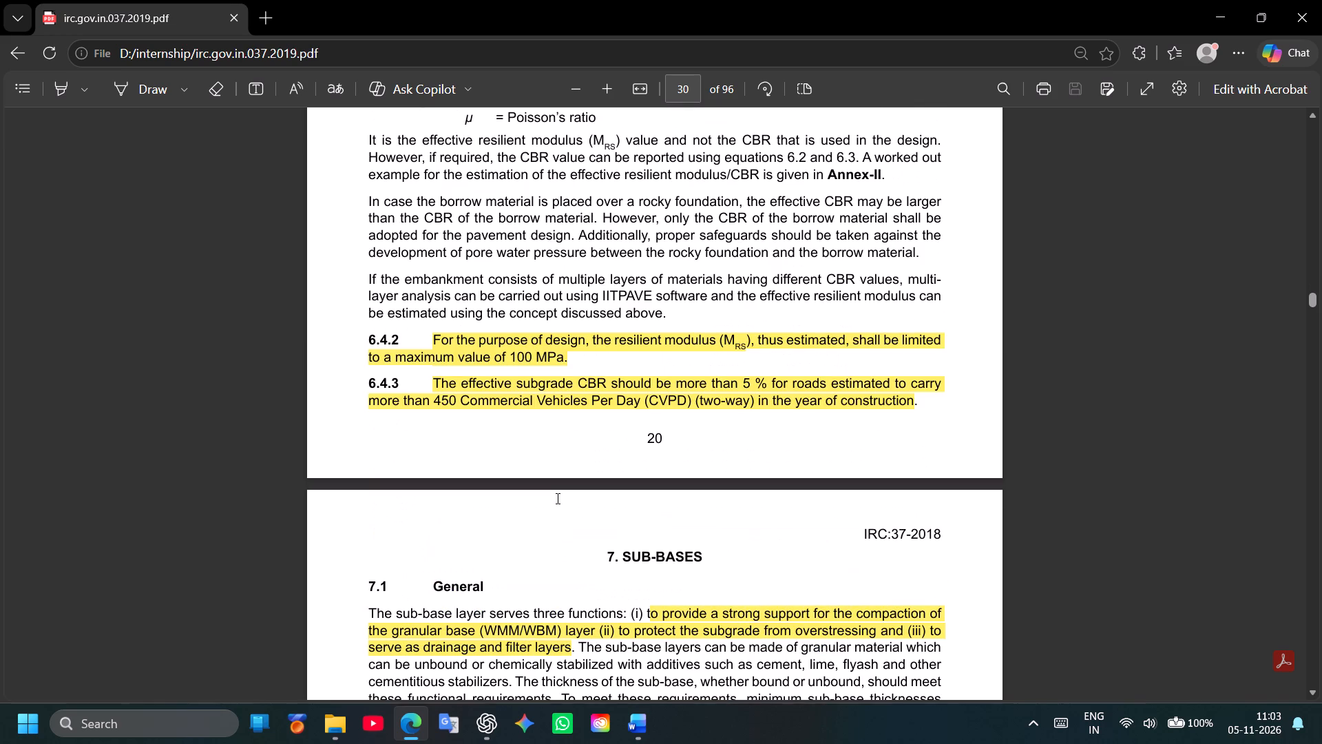
{"action": "scroll", "coordinate": [556, 498], "scroll_direction": "down", "scroll_amount": 1}
{"action": "scroll", "coordinate": [556, 498], "scroll_direction": "up", "scroll_amount": 3}
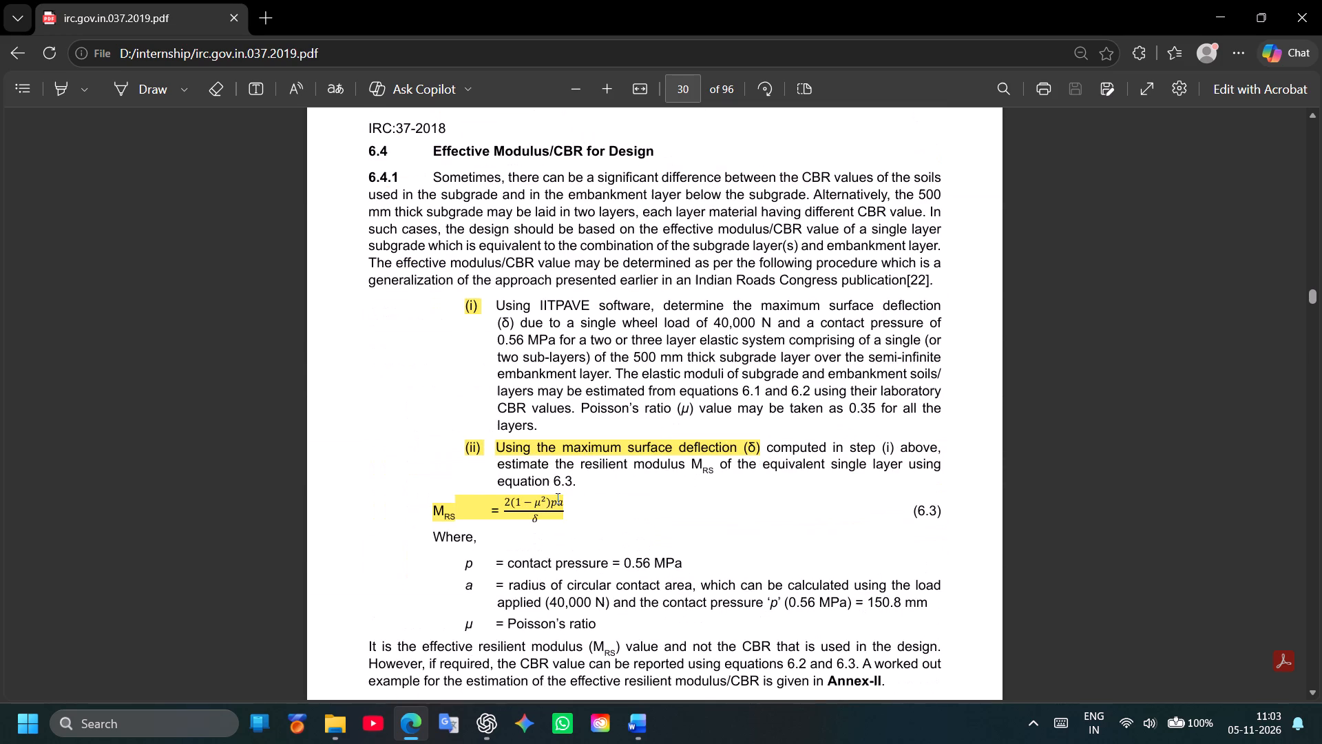
{"action": "scroll", "coordinate": [555, 498], "scroll_direction": "down", "scroll_amount": 1}
{"action": "scroll", "coordinate": [554, 498], "scroll_direction": "up", "scroll_amount": 3}
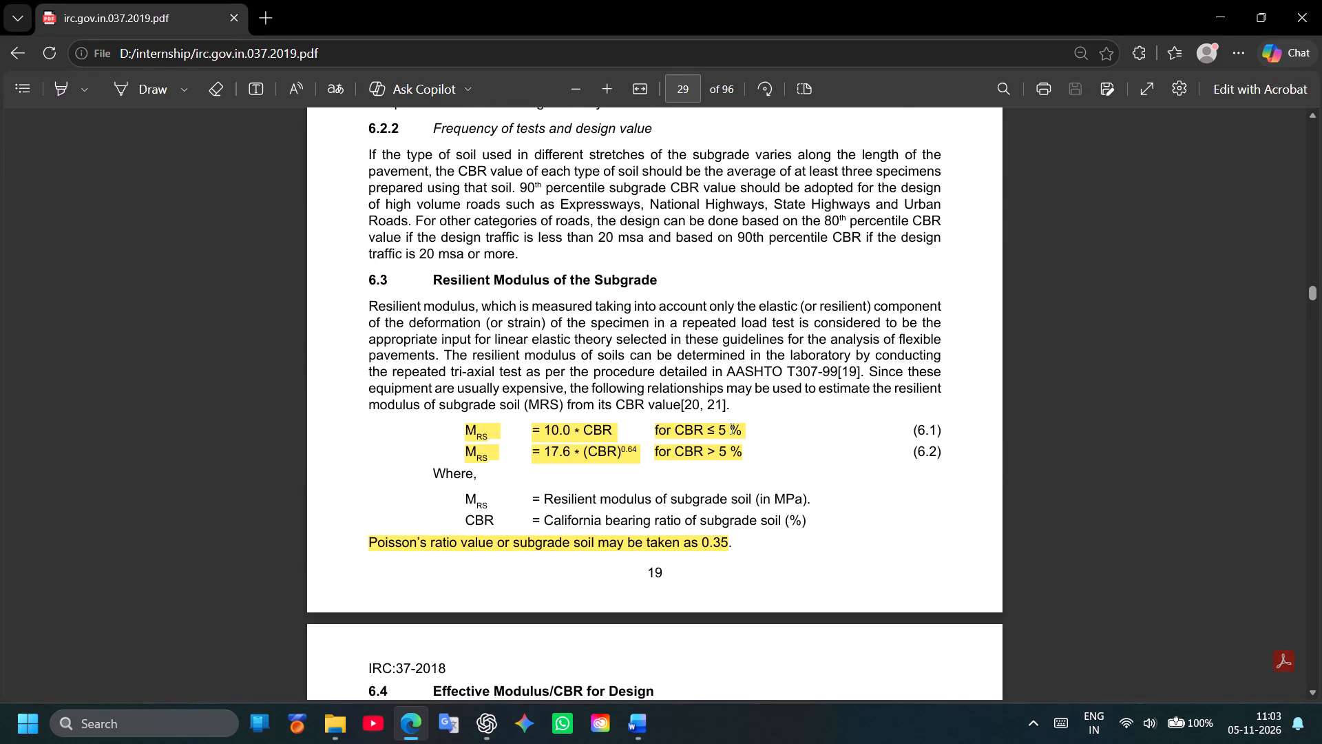
Examine equations 6.1 and 6.2 in section 6.3, including the CBR range that applies to each.
{"action": "left_click_drag", "start_coordinate": [737, 426], "coordinate": [600, 426]}
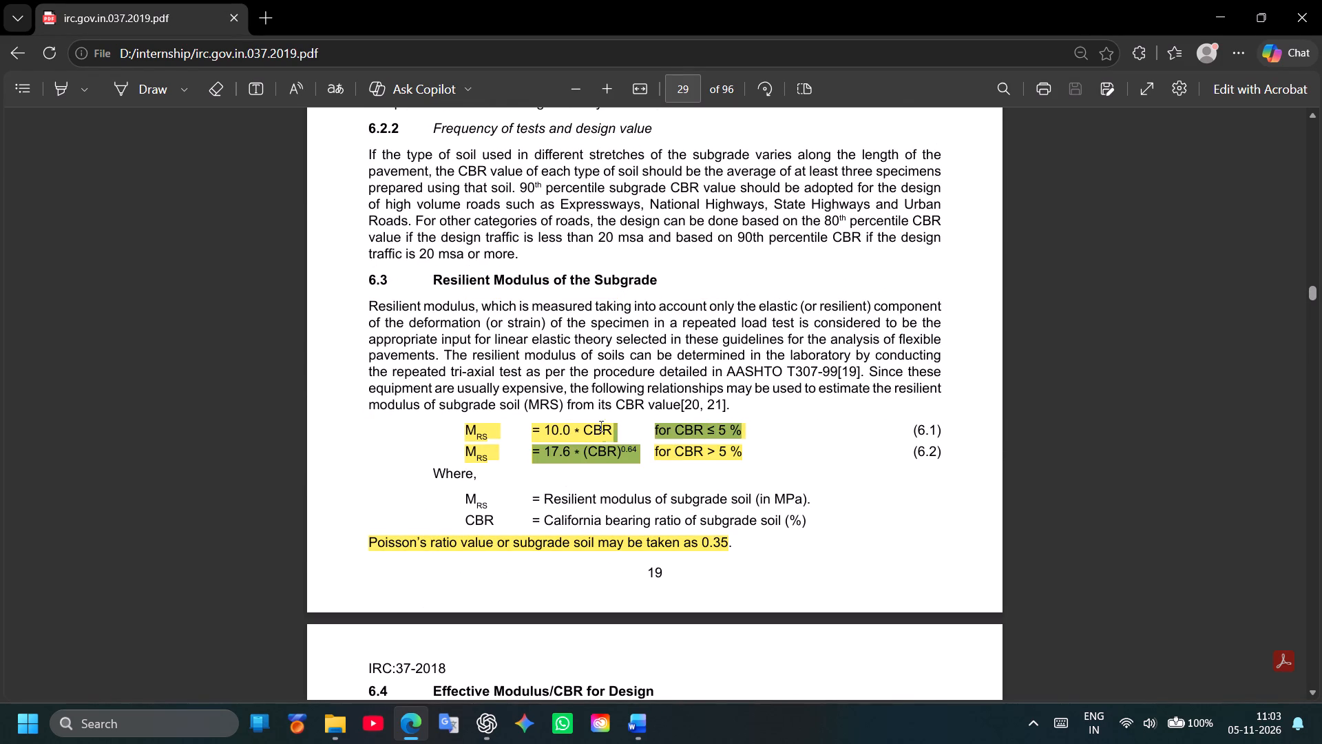
{"action": "left_click_drag", "start_coordinate": [600, 426], "coordinate": [532, 426]}
{"action": "left_click_drag", "start_coordinate": [737, 451], "coordinate": [730, 451]}
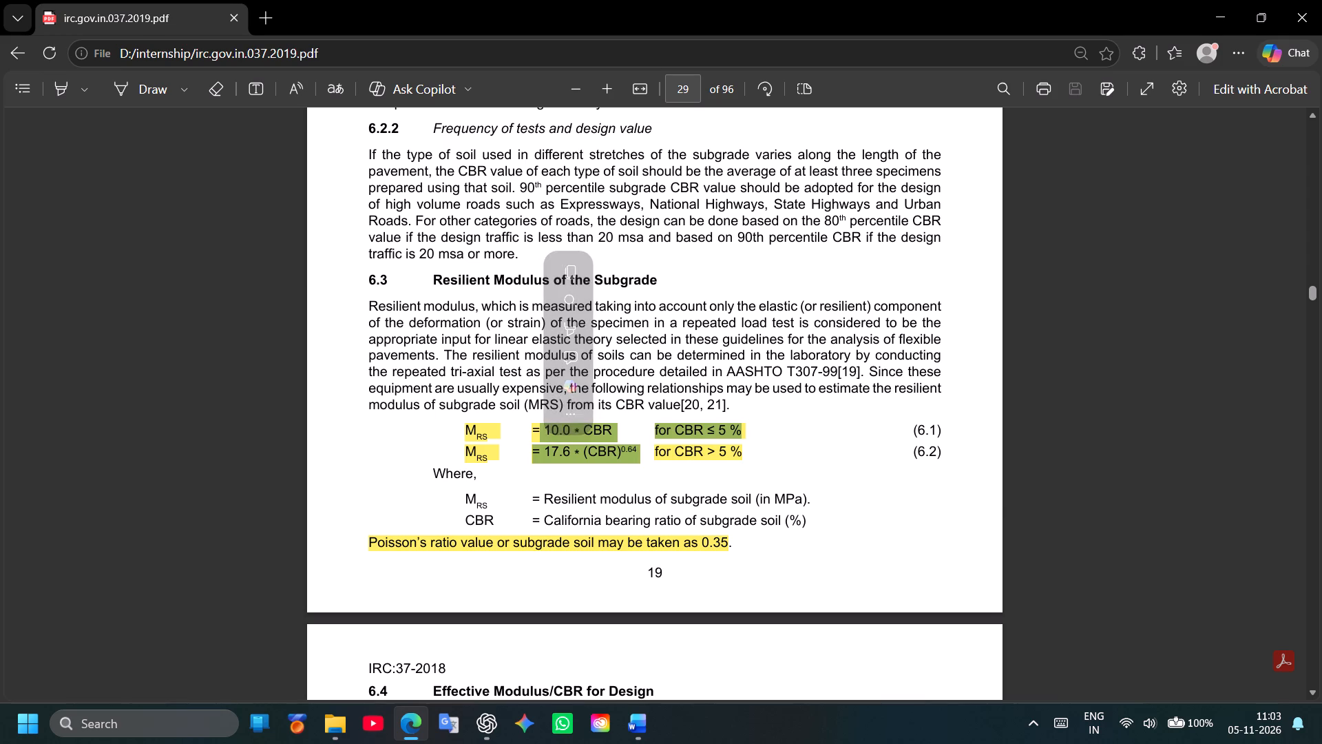
{"action": "left_click_drag", "start_coordinate": [730, 451], "coordinate": [677, 449]}
{"action": "left_click", "coordinate": [887, 522]}
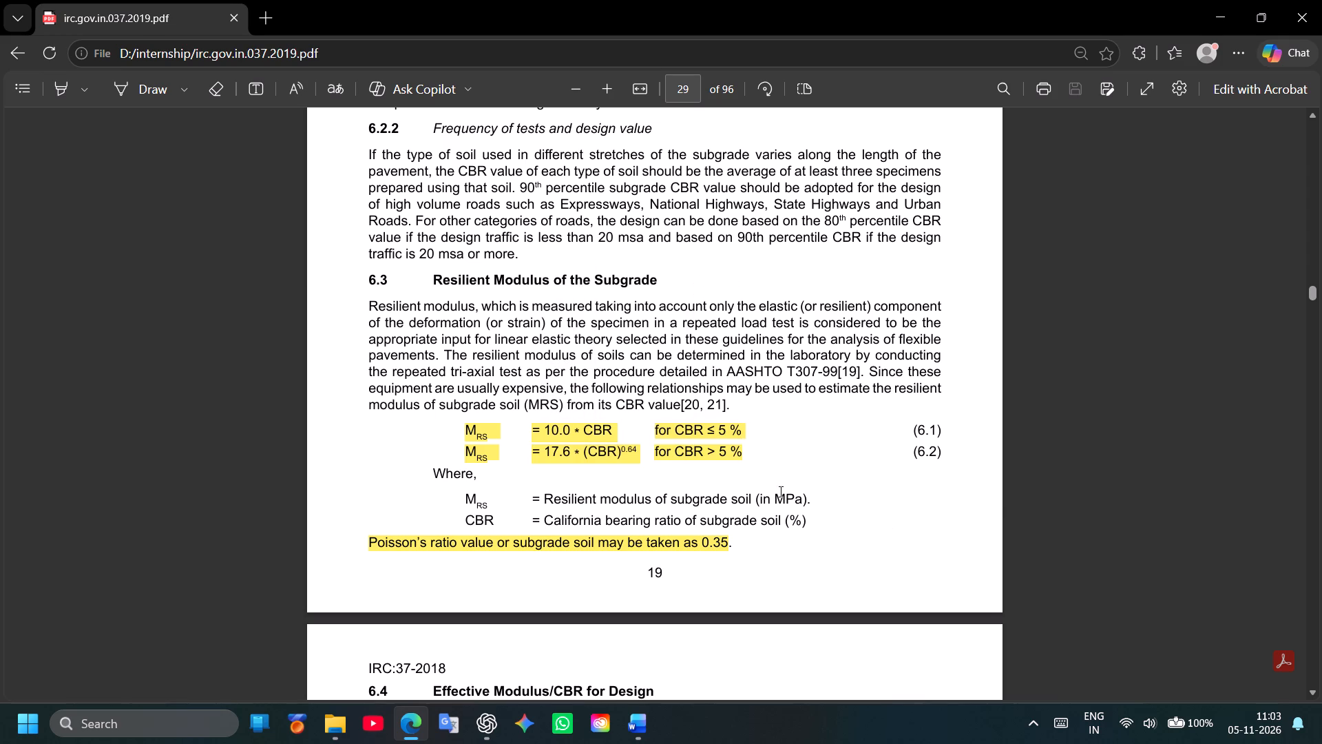
{"action": "left_click", "coordinate": [430, 283]}
{"action": "scroll", "coordinate": [598, 311], "scroll_direction": "down", "scroll_amount": 1}
{"action": "scroll", "coordinate": [600, 311], "scroll_direction": "up", "scroll_amount": 1}
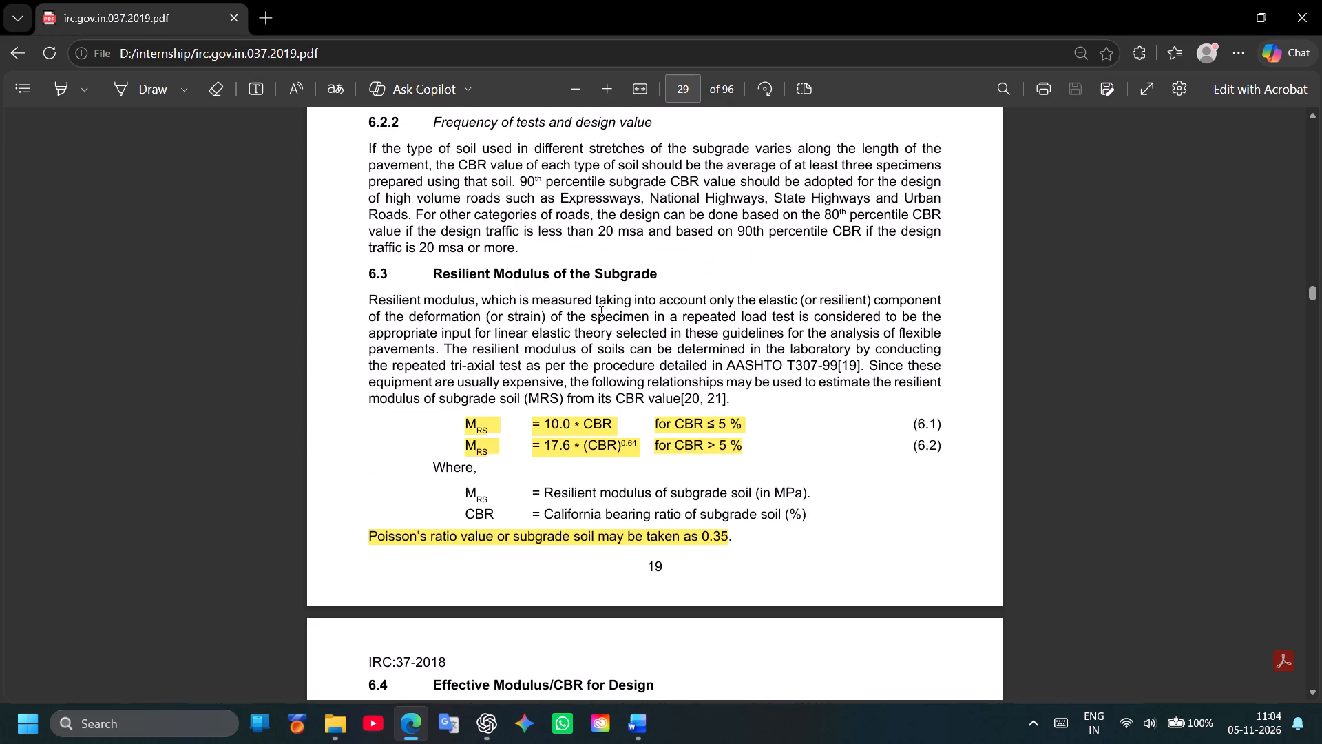
{"action": "key", "text": "Print"}
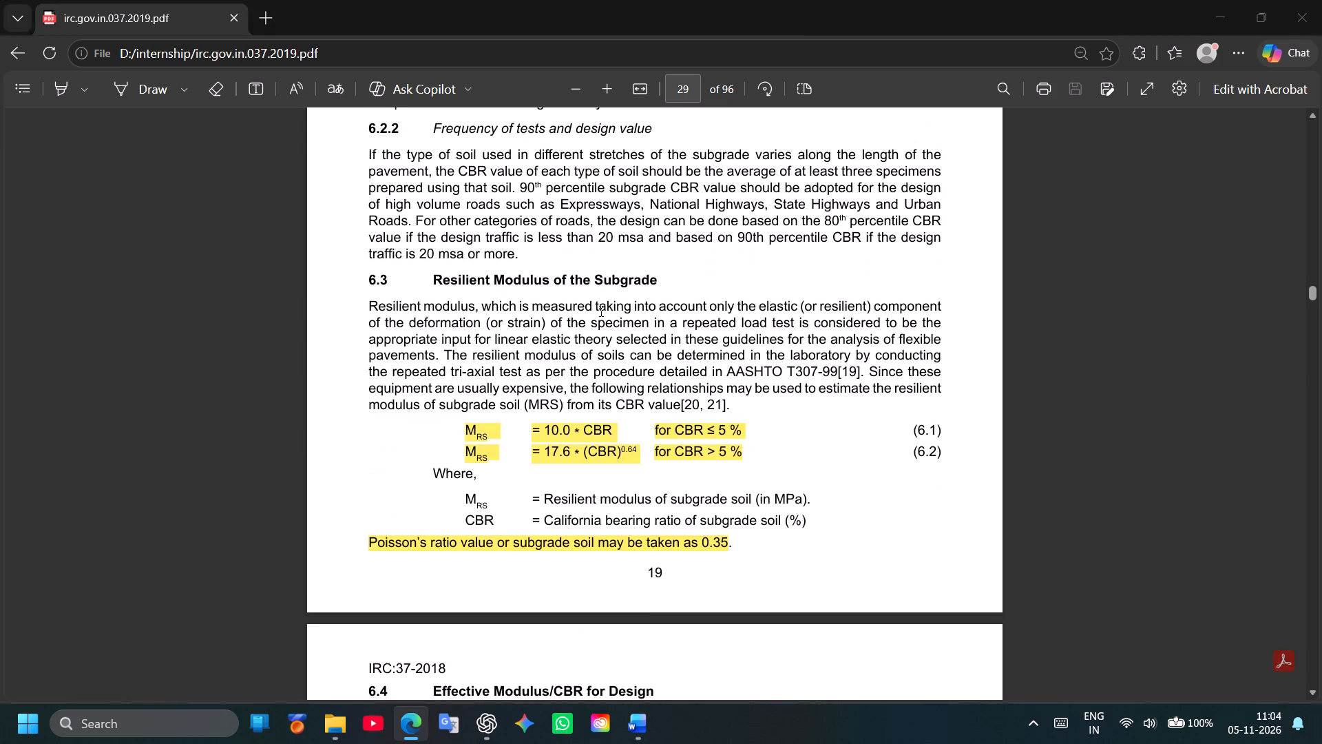
{"action": "left_click_drag", "start_coordinate": [338, 258], "coordinate": [901, 479]}
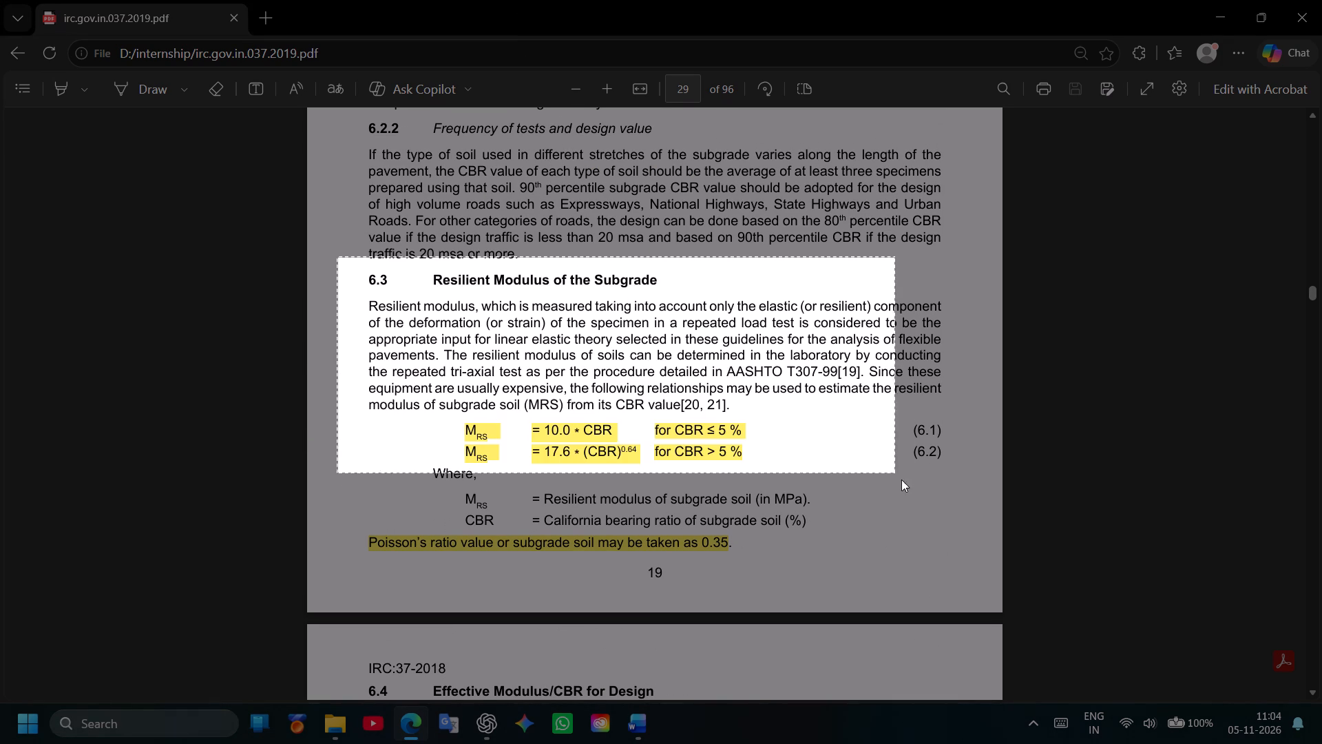
{"action": "left_click_drag", "start_coordinate": [901, 479], "coordinate": [1006, 590]}
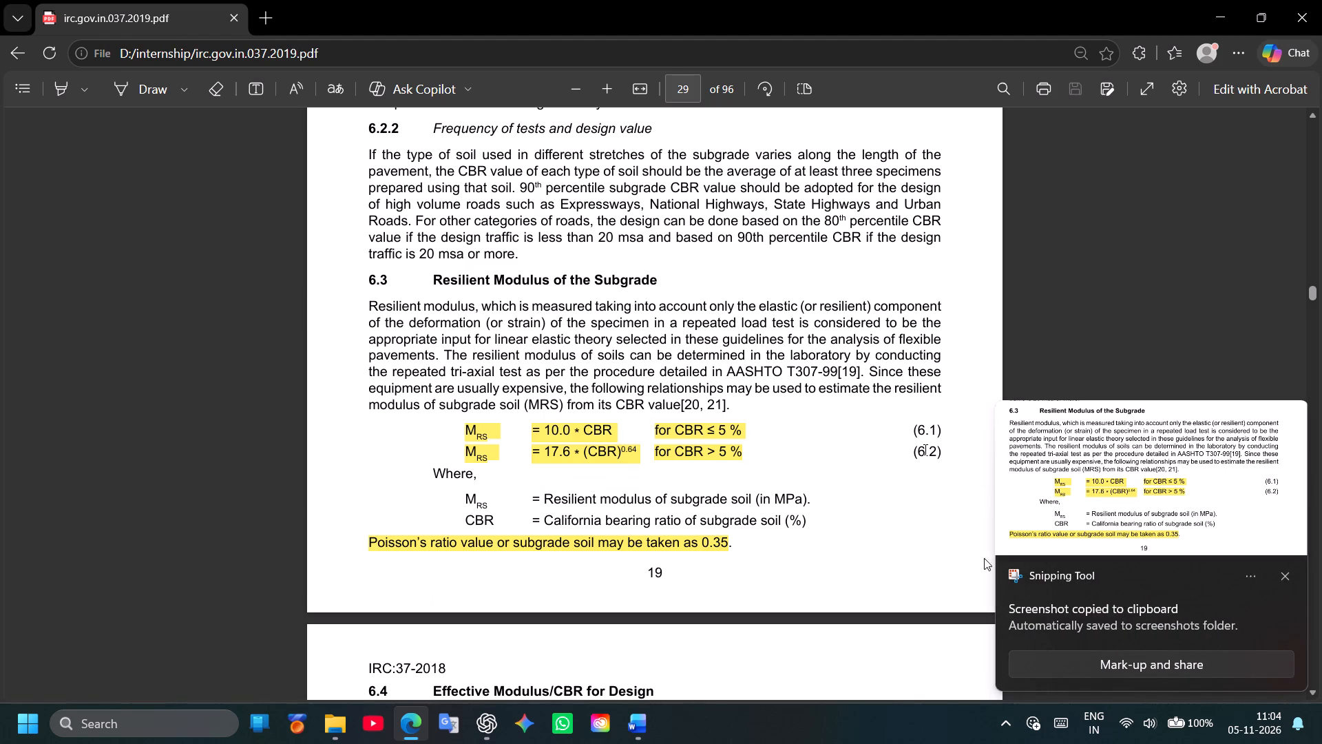
{"action": "right_click", "coordinate": [1213, 482]}
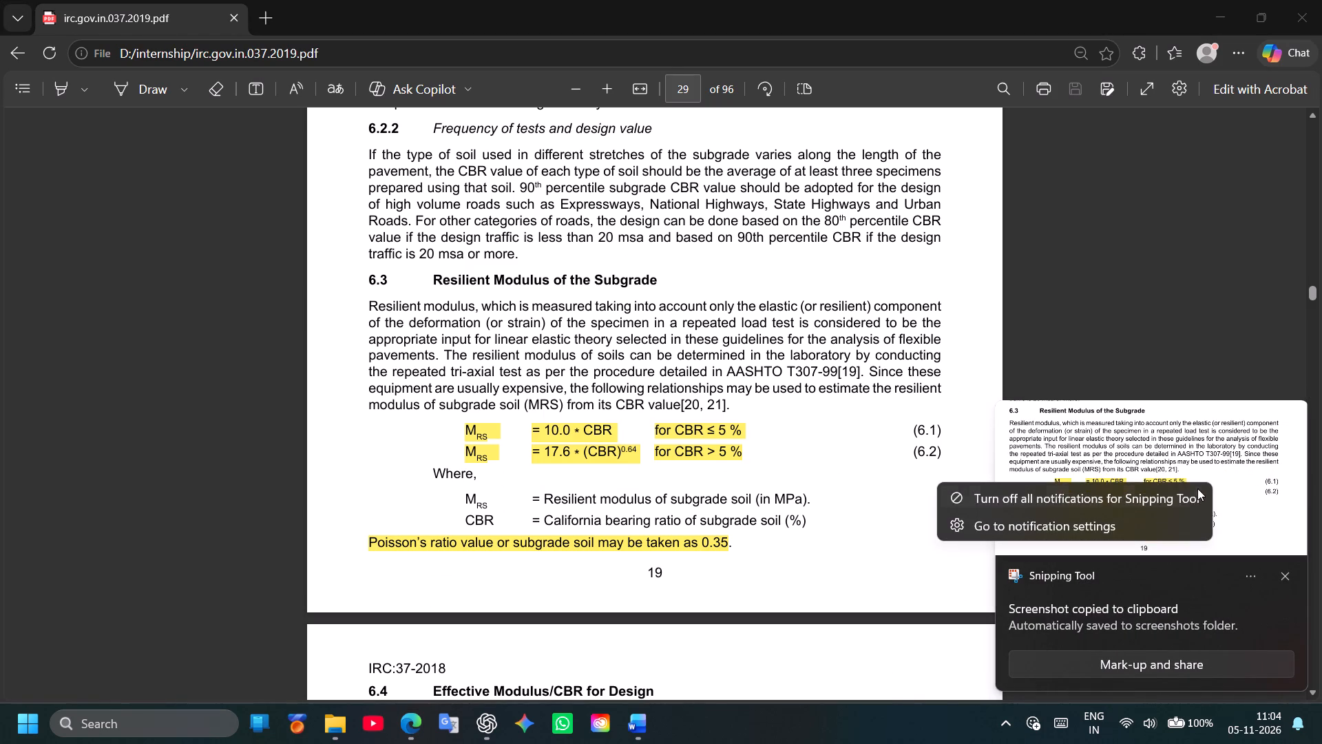
{"action": "left_click", "coordinate": [1167, 402]}
{"action": "left_click", "coordinate": [1168, 446]}
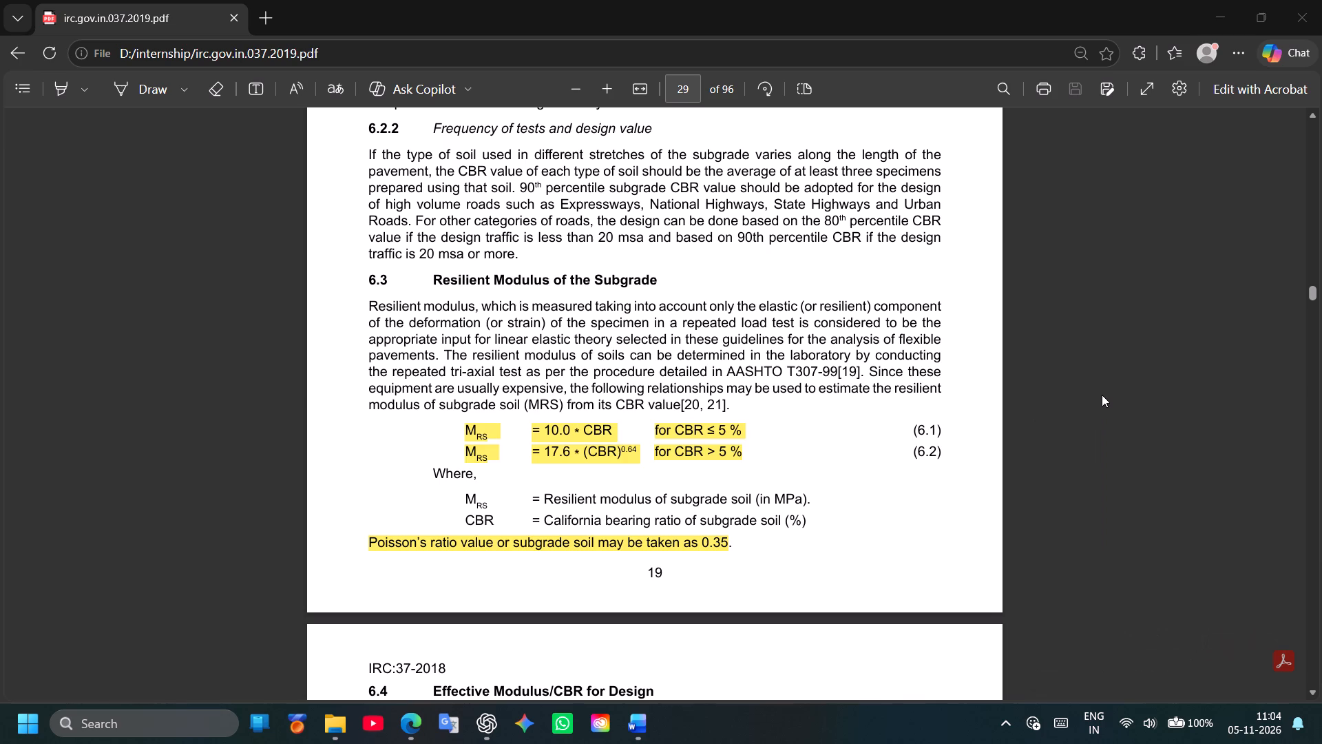
{"action": "left_click", "coordinate": [1149, 309]}
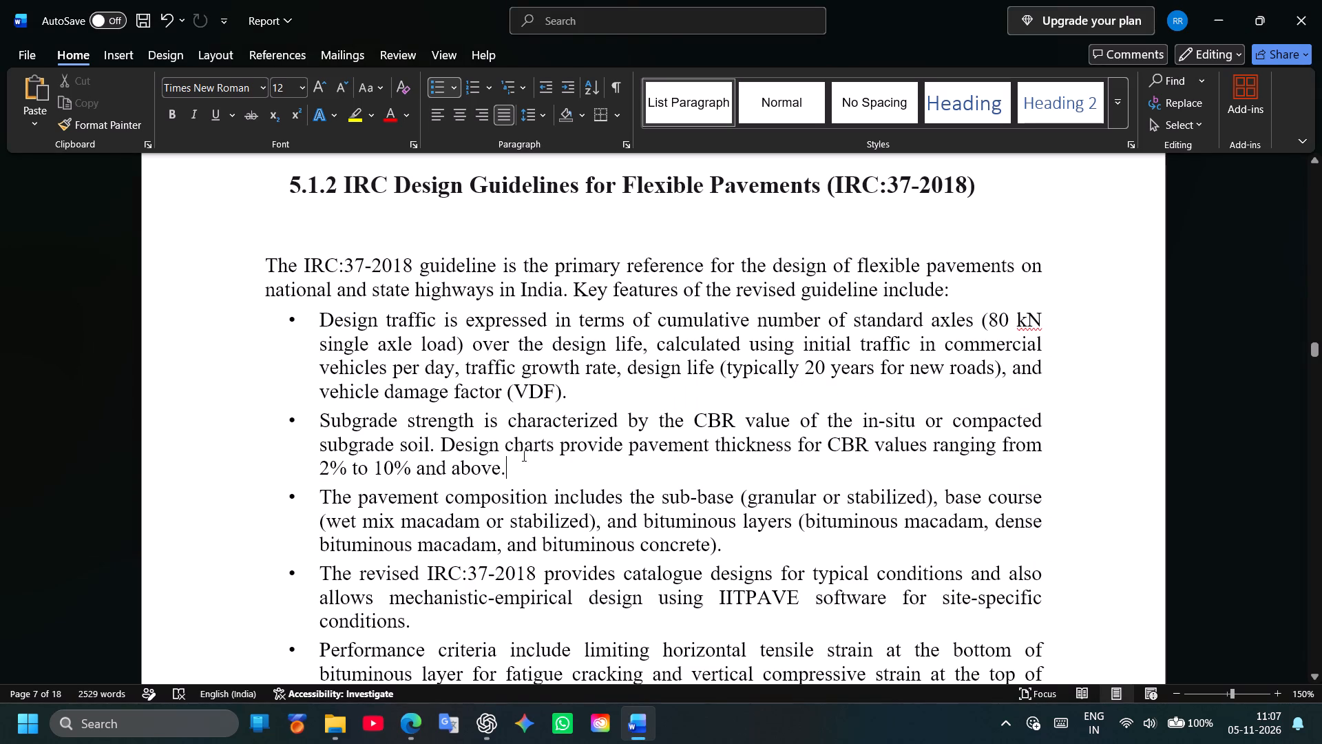
{"action": "left_click_drag", "start_coordinate": [505, 473], "coordinate": [439, 468]}
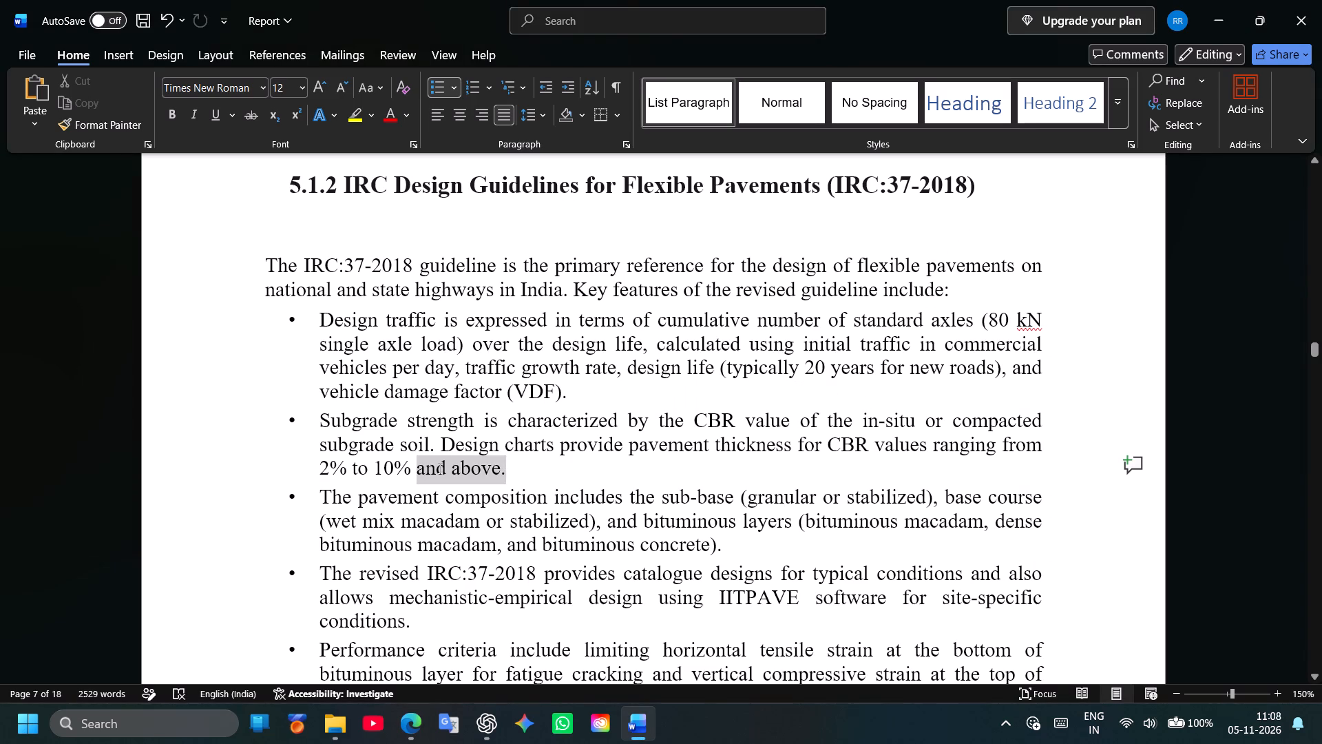
{"action": "left_click_drag", "start_coordinate": [439, 468], "coordinate": [439, 450]}
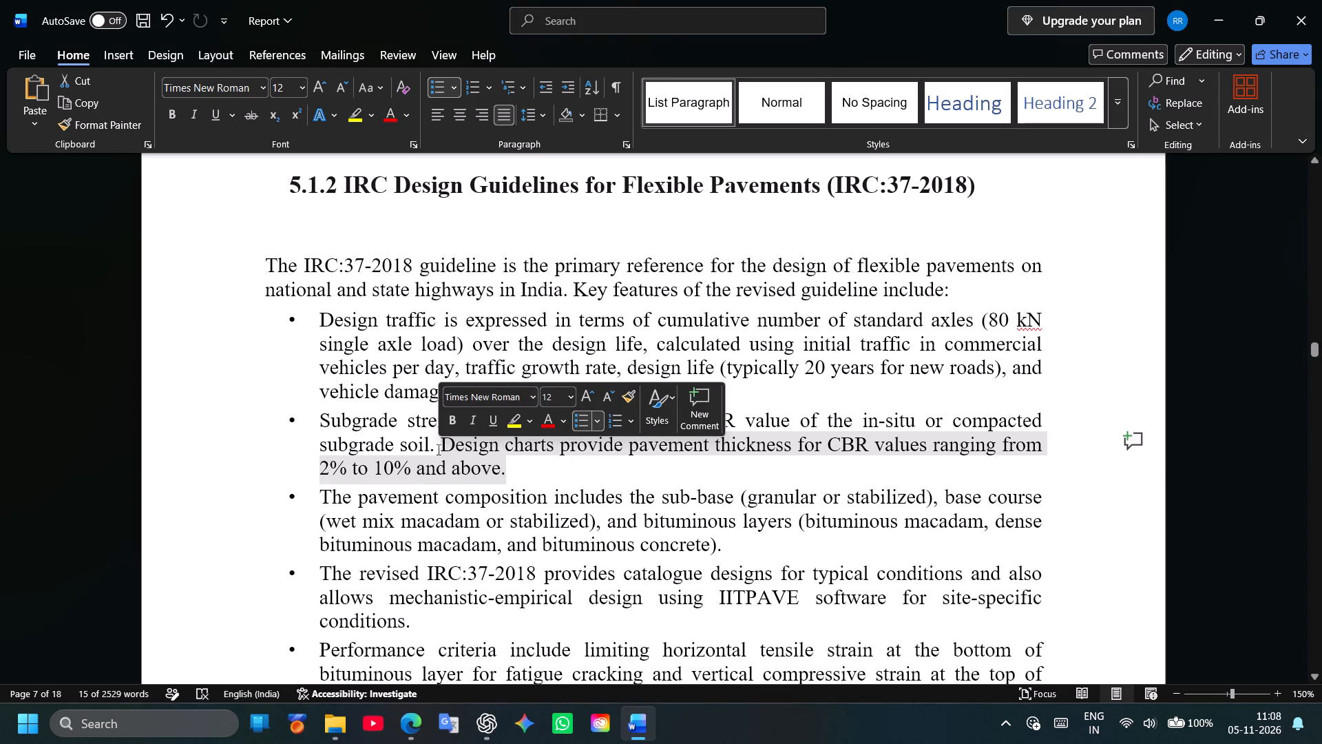
{"action": "key", "text": "BackSpace"}
{"action": "key", "text": "ctrl+v"}
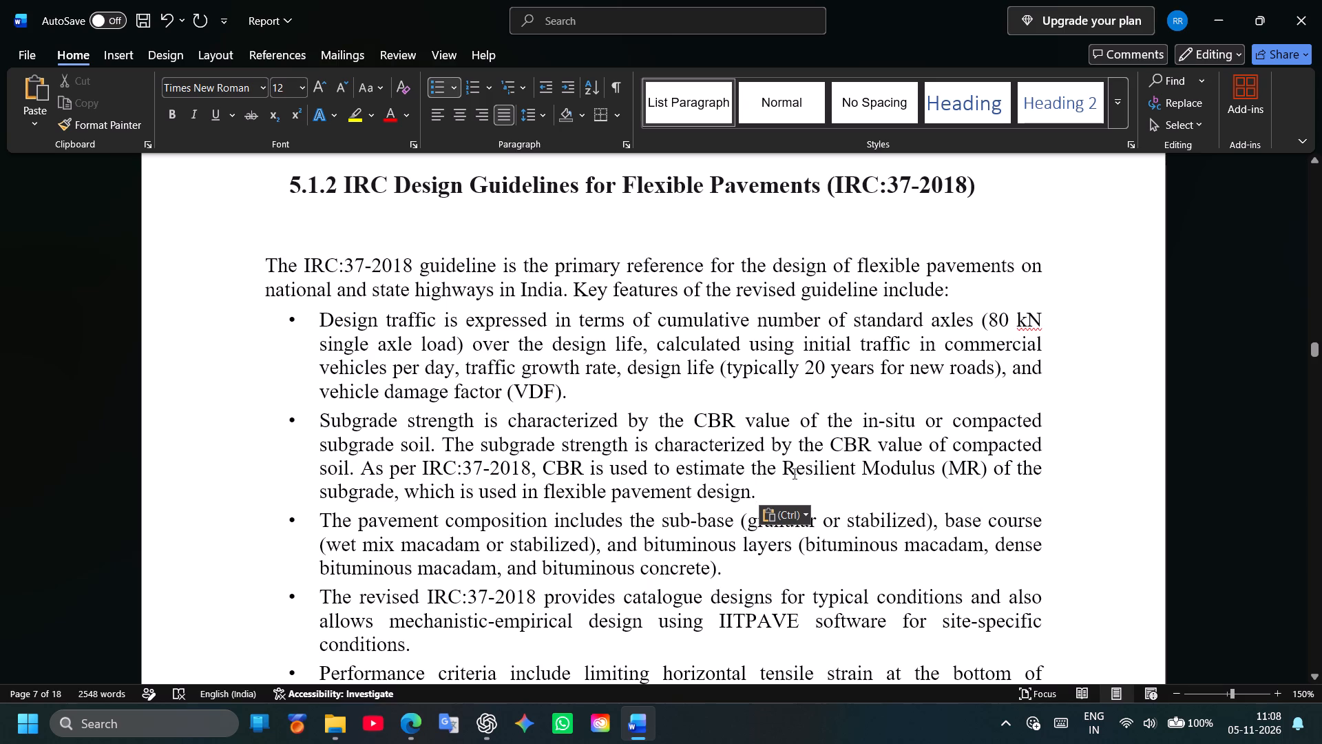
Delete the subgrade bullet's old opening sentence, "Subgrade strength is characterized by the CBR value of the in-situ or compacted subgrade soil.".
{"action": "left_click_drag", "start_coordinate": [445, 442], "coordinate": [358, 417]}
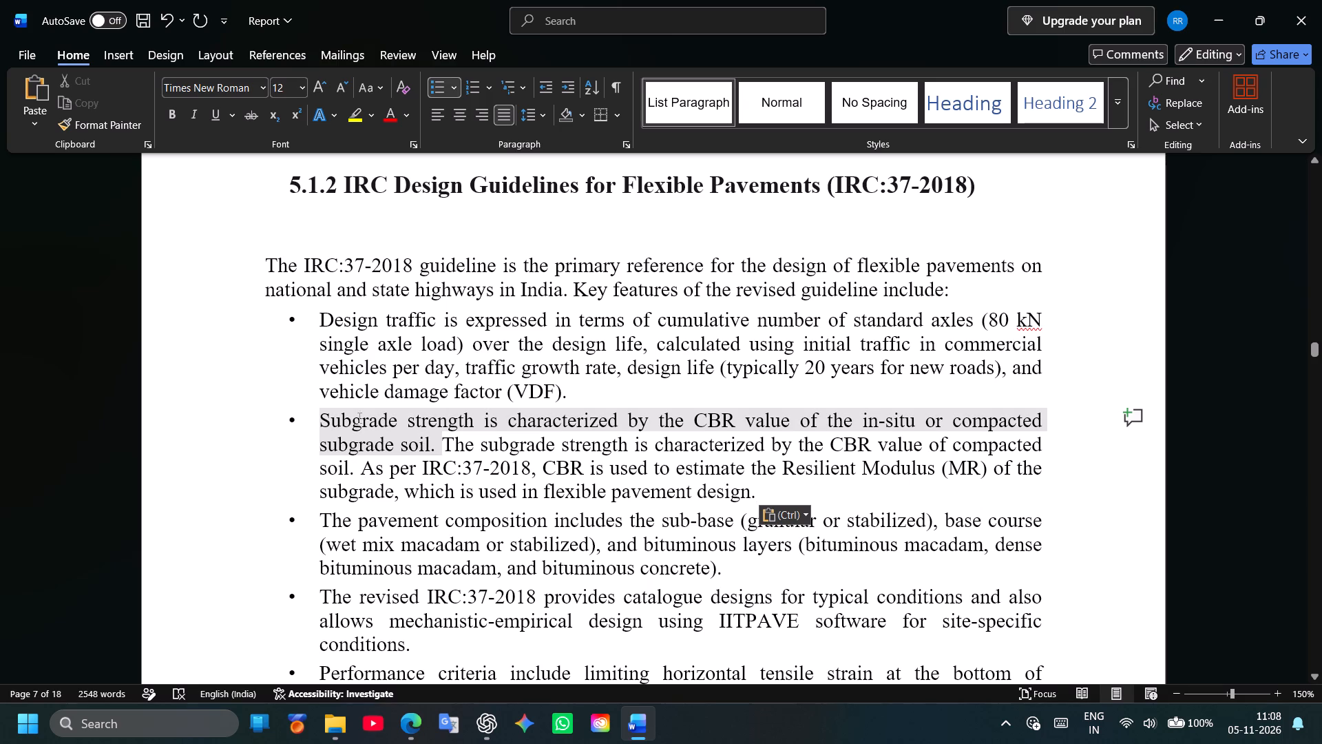
{"action": "left_click_drag", "start_coordinate": [358, 417], "coordinate": [354, 416]}
{"action": "key", "text": "BackSpace"}
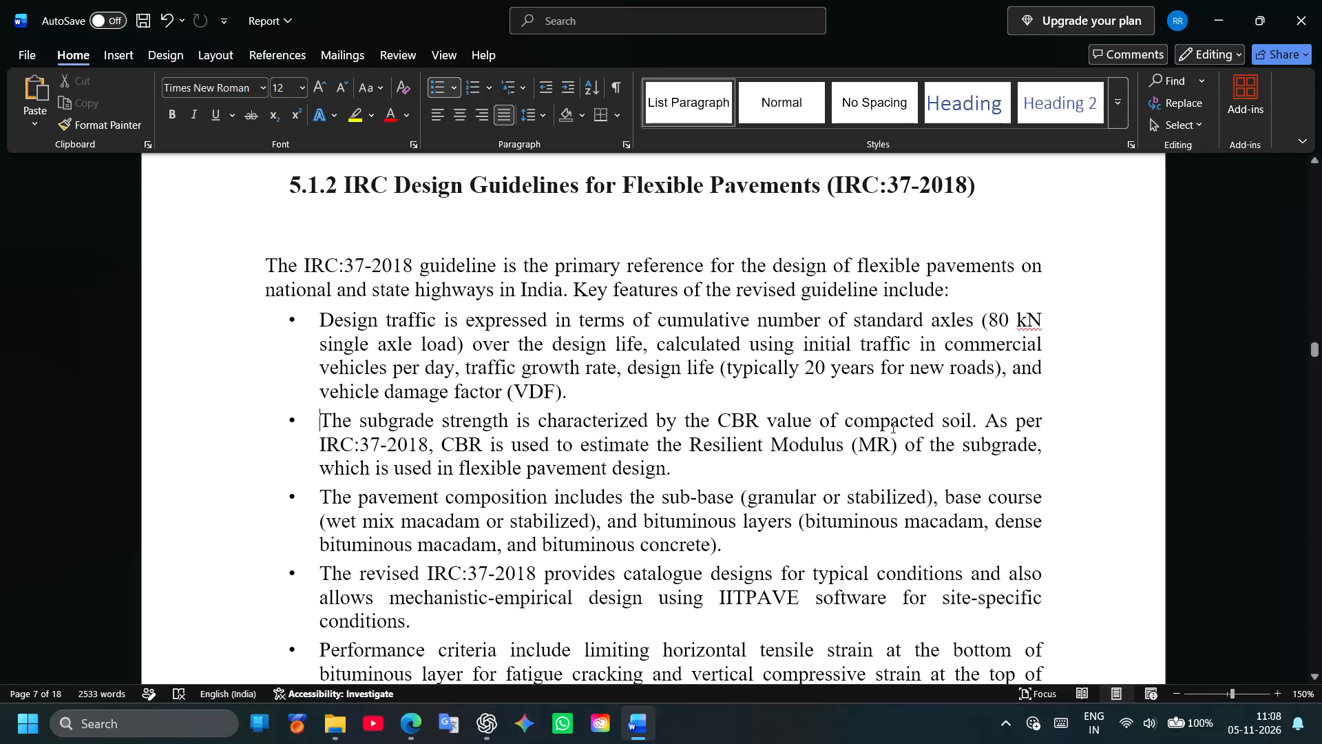
In the pavement composition bullet, delete "or stabilized" from both the base course and the sub-base parentheses.
{"action": "scroll", "coordinate": [892, 427], "scroll_direction": "down", "scroll_amount": 1}
{"action": "left_click_drag", "start_coordinate": [319, 311], "coordinate": [517, 307]}
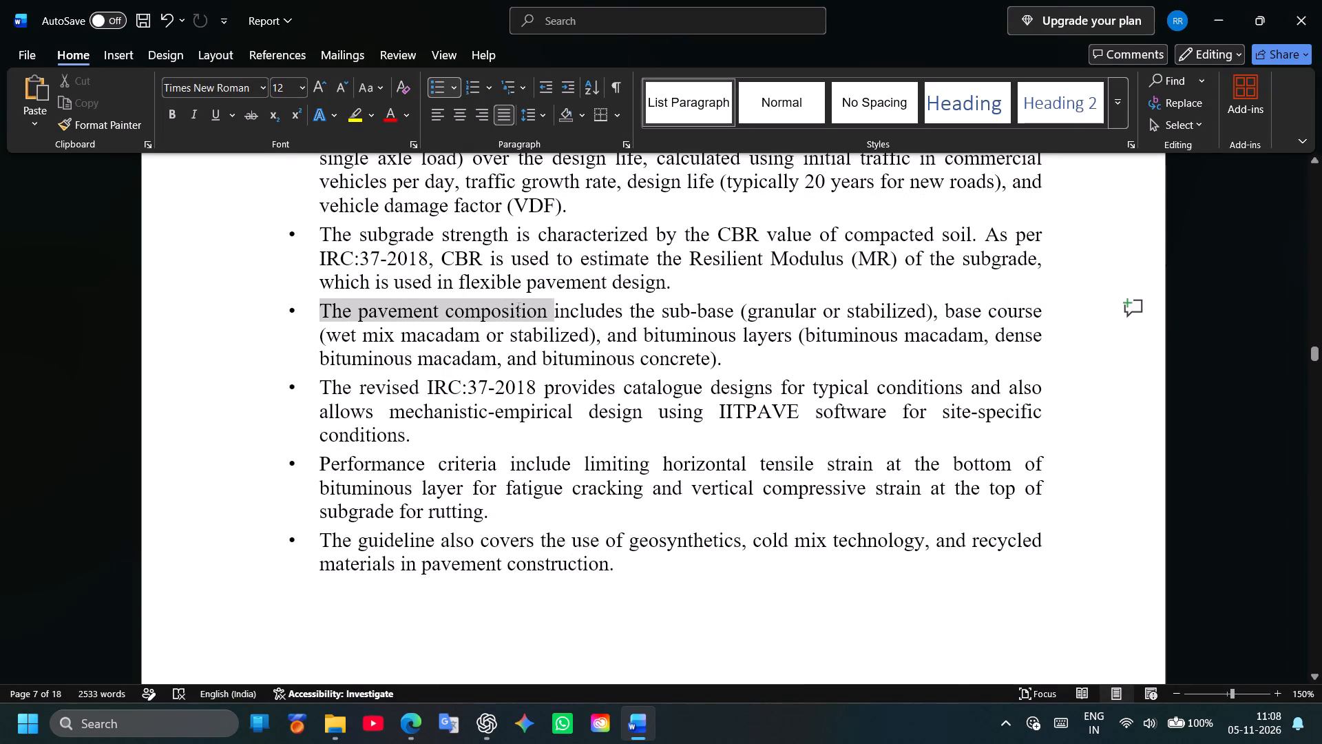
{"action": "left_click_drag", "start_coordinate": [517, 307], "coordinate": [917, 344]}
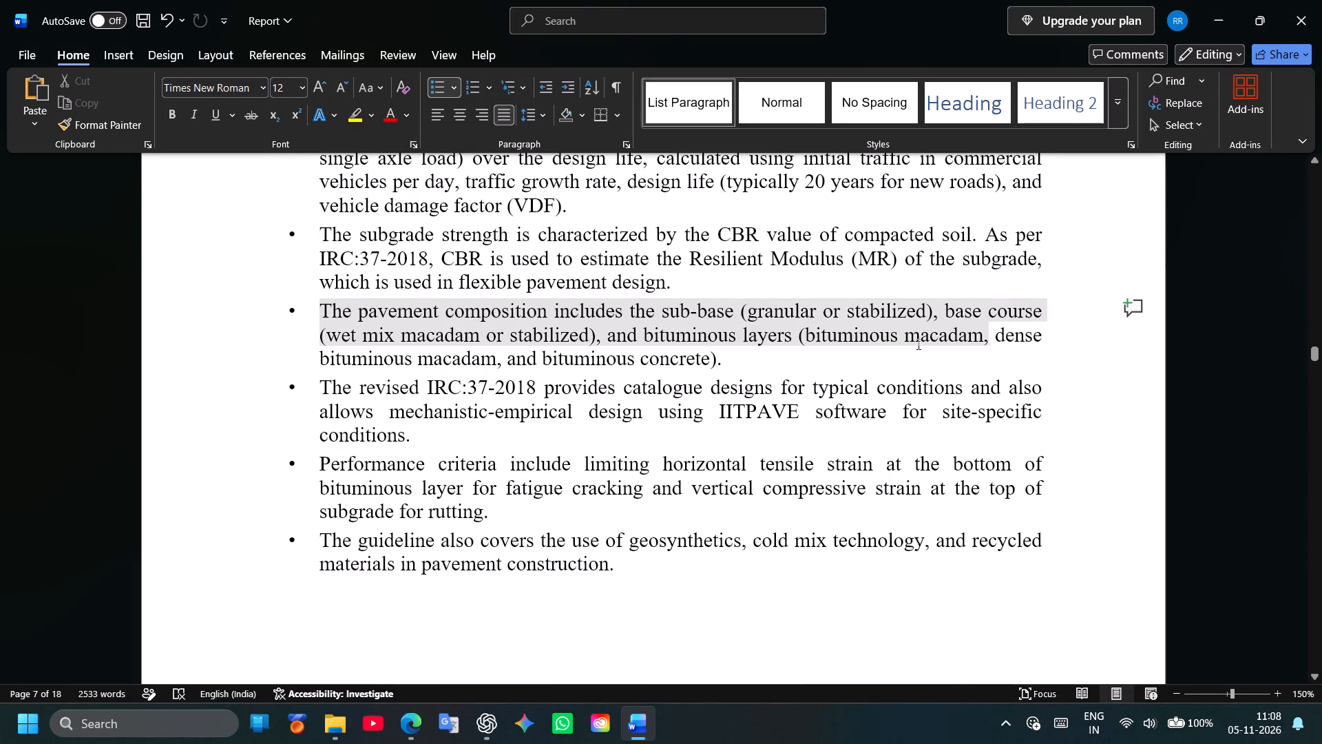
{"action": "left_click_drag", "start_coordinate": [917, 344], "coordinate": [804, 352]}
{"action": "left_click", "coordinate": [673, 451]}
{"action": "left_click_drag", "start_coordinate": [592, 334], "coordinate": [550, 330]}
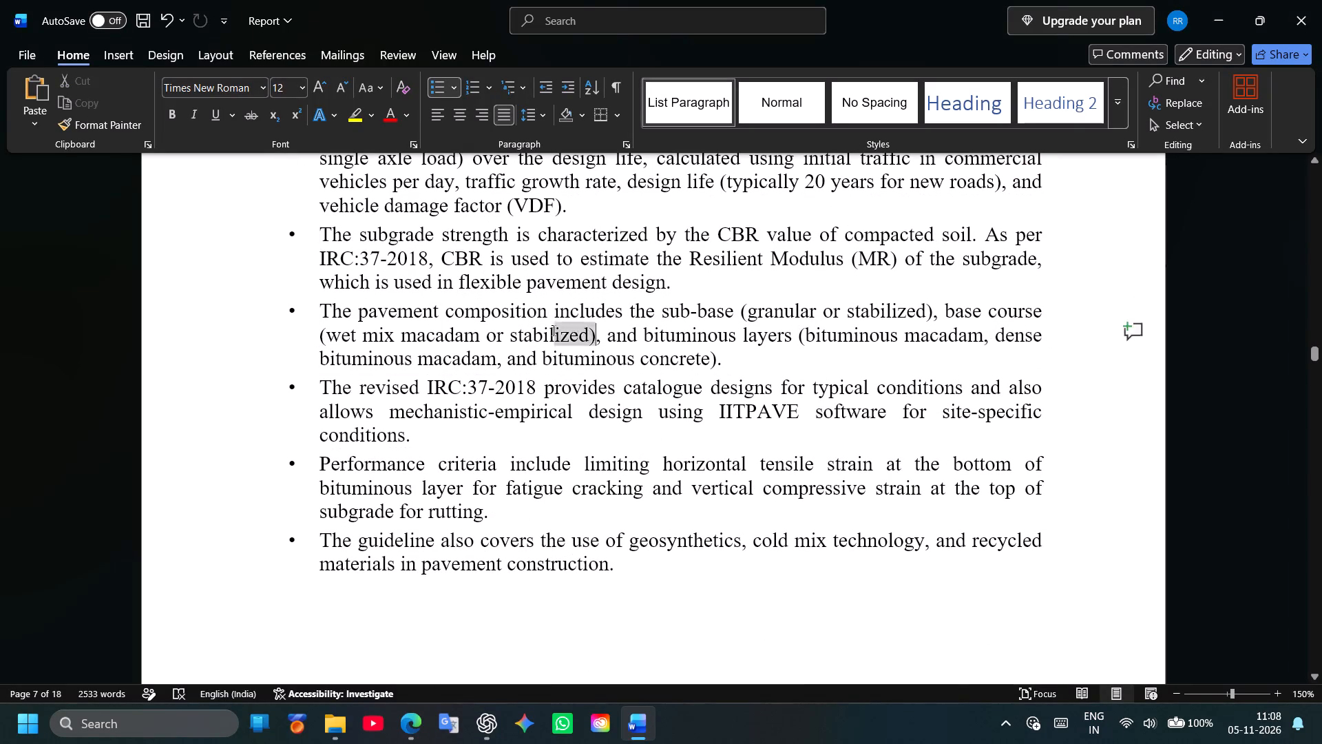
{"action": "left_click_drag", "start_coordinate": [550, 330], "coordinate": [499, 330]}
{"action": "left_click", "coordinate": [505, 411]}
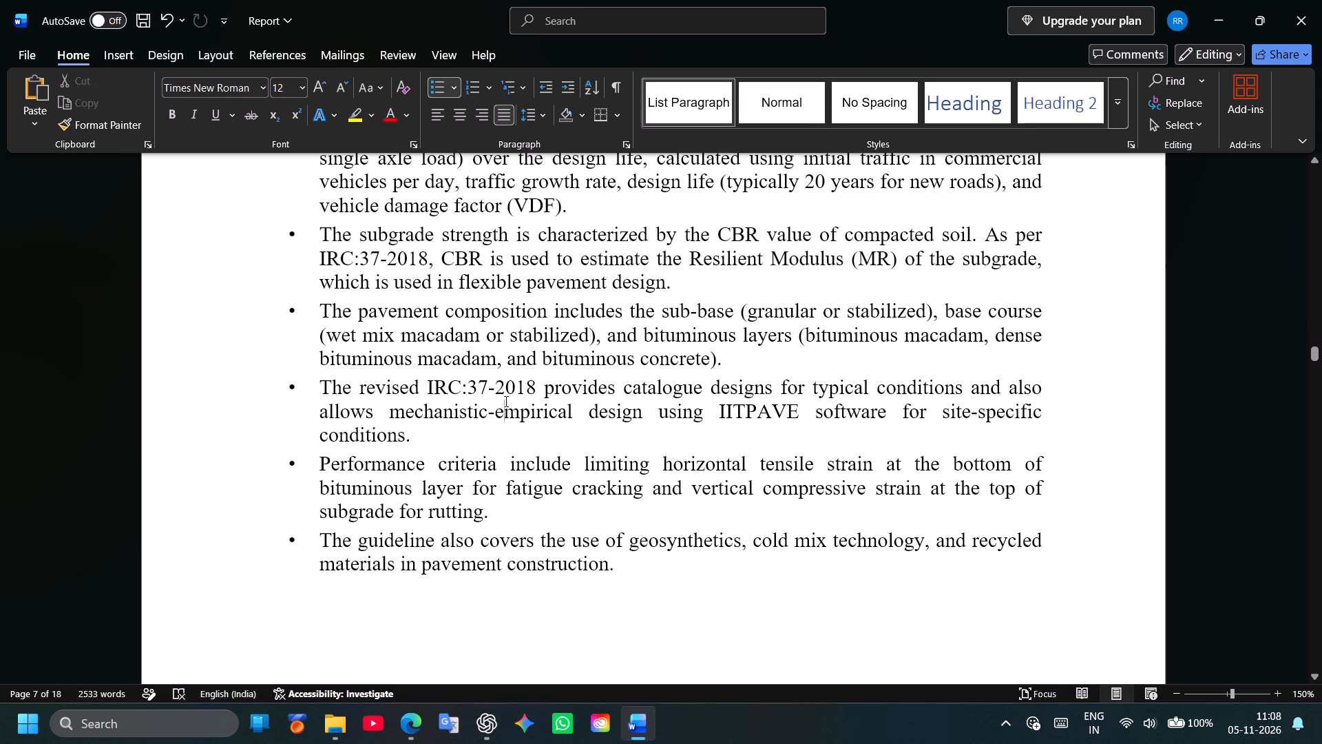
{"action": "left_click_drag", "start_coordinate": [485, 338], "coordinate": [586, 338]}
{"action": "key", "text": "BackSpace"}
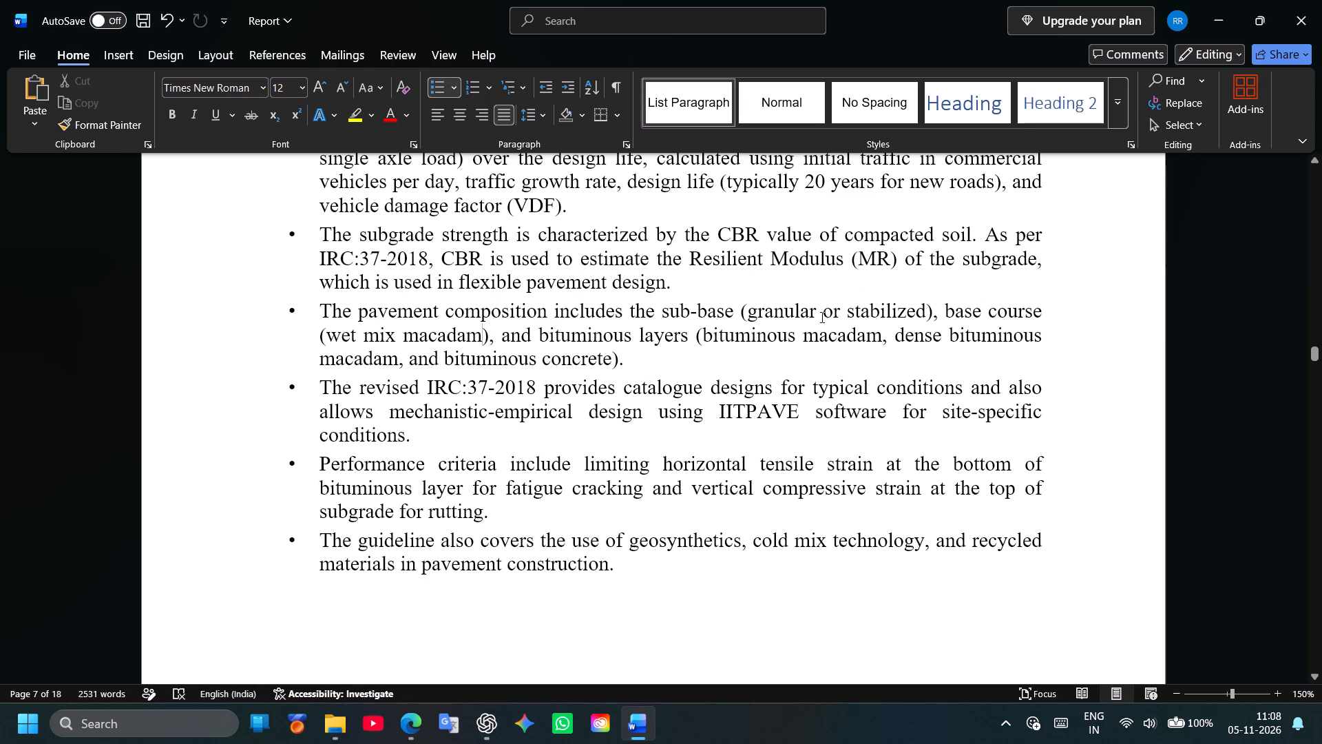
{"action": "left_click_drag", "start_coordinate": [821, 317], "coordinate": [903, 314]}
{"action": "key", "text": "BackSpace"}
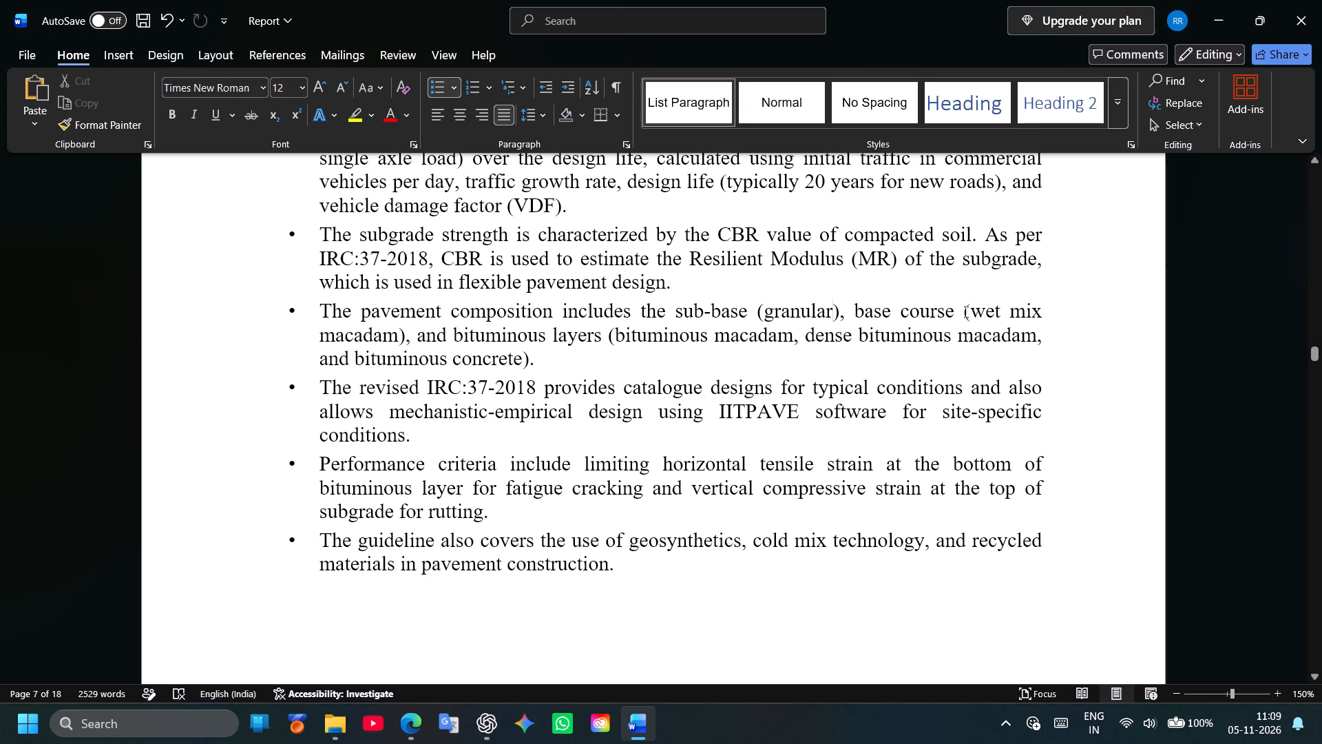
Reread the edited pavement composition bullet, checking the base course and wet mix macadam wording, and look over the bullets below it.
{"action": "left_click_drag", "start_coordinate": [976, 309], "coordinate": [401, 339]}
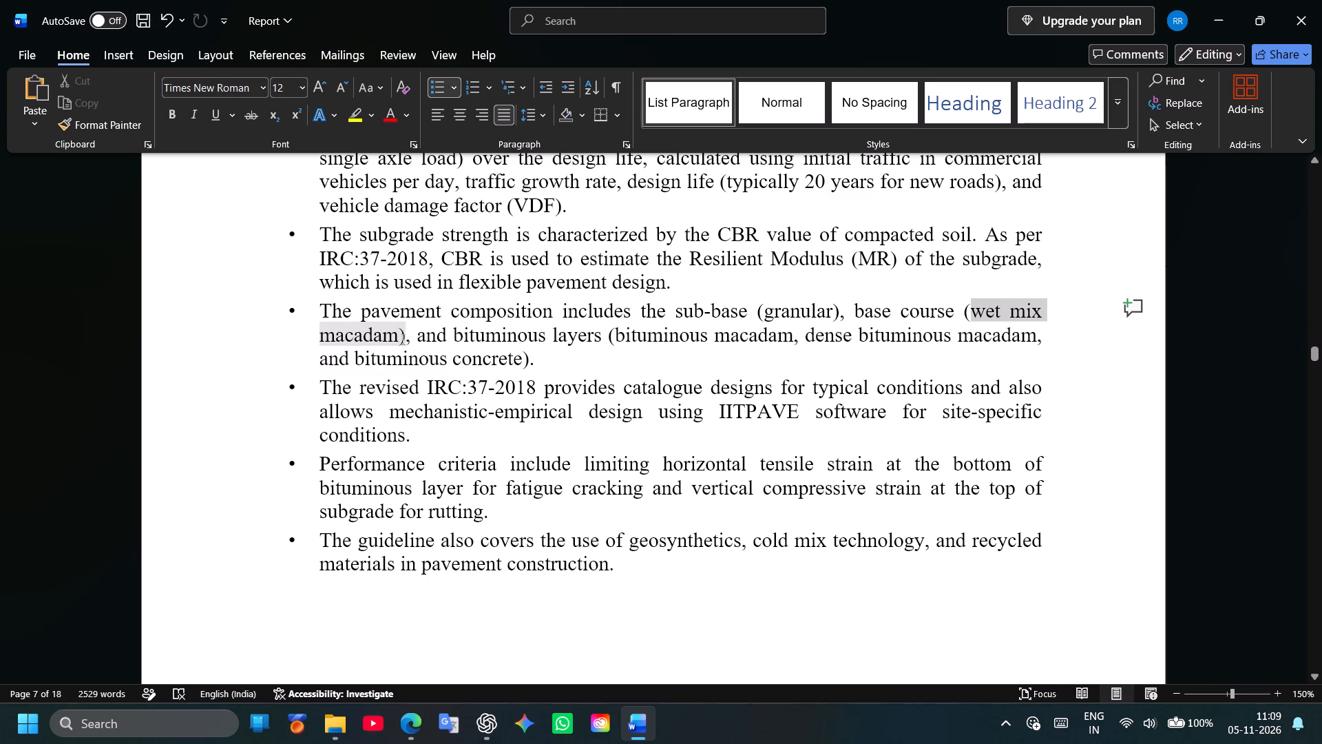
{"action": "left_click_drag", "start_coordinate": [401, 339], "coordinate": [399, 338]}
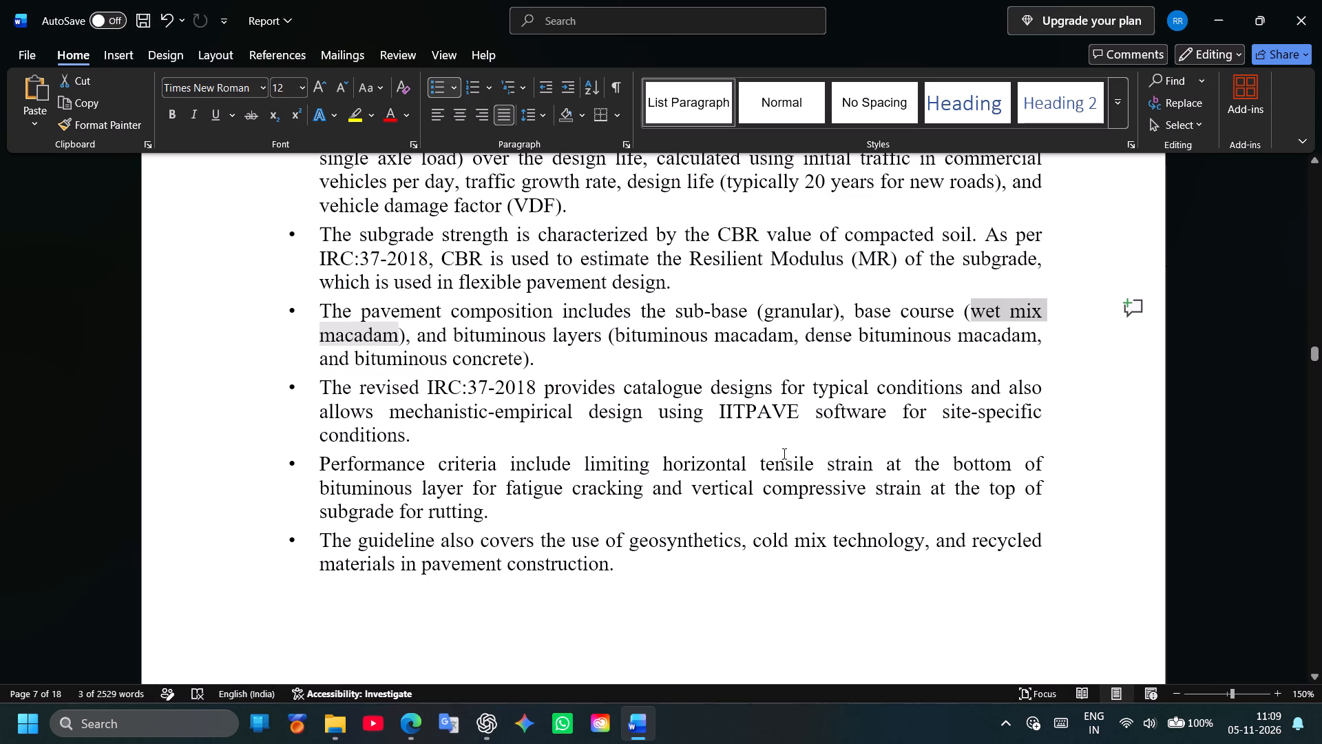
{"action": "left_click", "coordinate": [759, 429]}
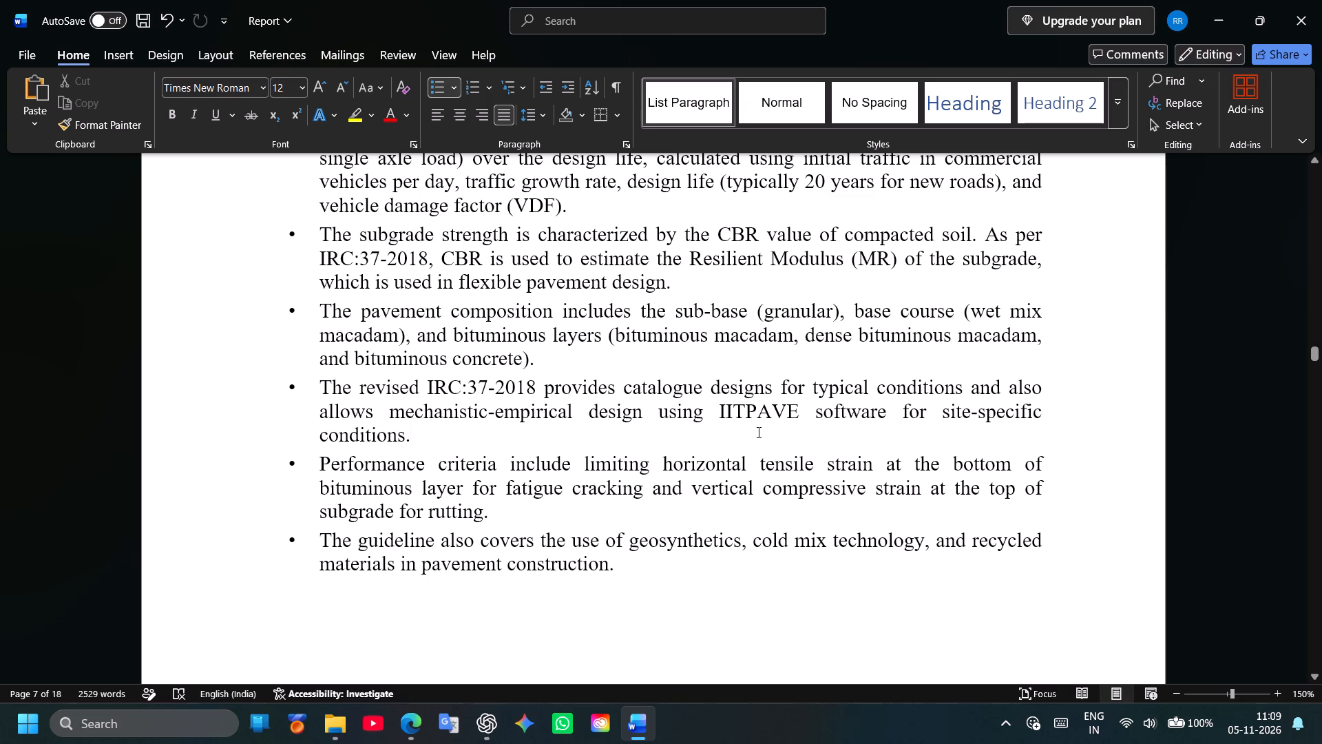
{"action": "left_click_drag", "start_coordinate": [854, 309], "coordinate": [854, 309]}
{"action": "left_click_drag", "start_coordinate": [854, 309], "coordinate": [932, 311]}
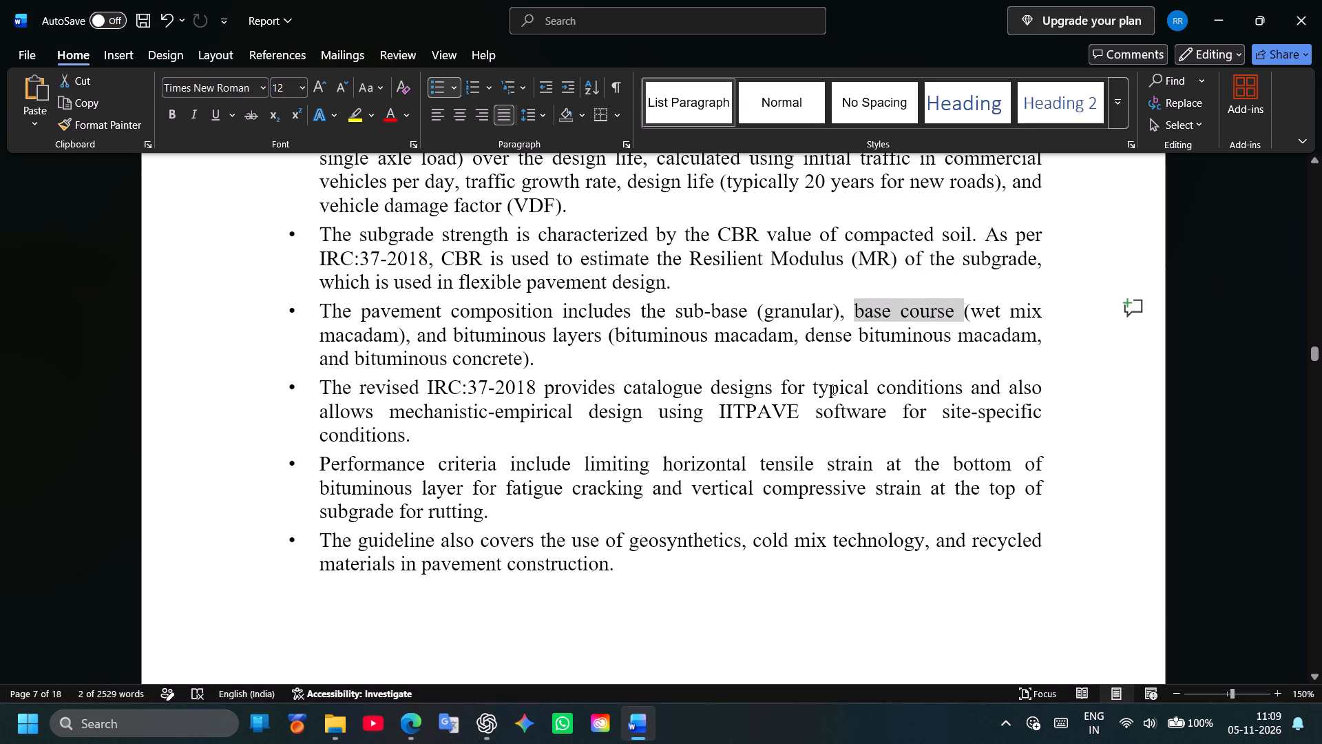
{"action": "left_click", "coordinate": [835, 371]}
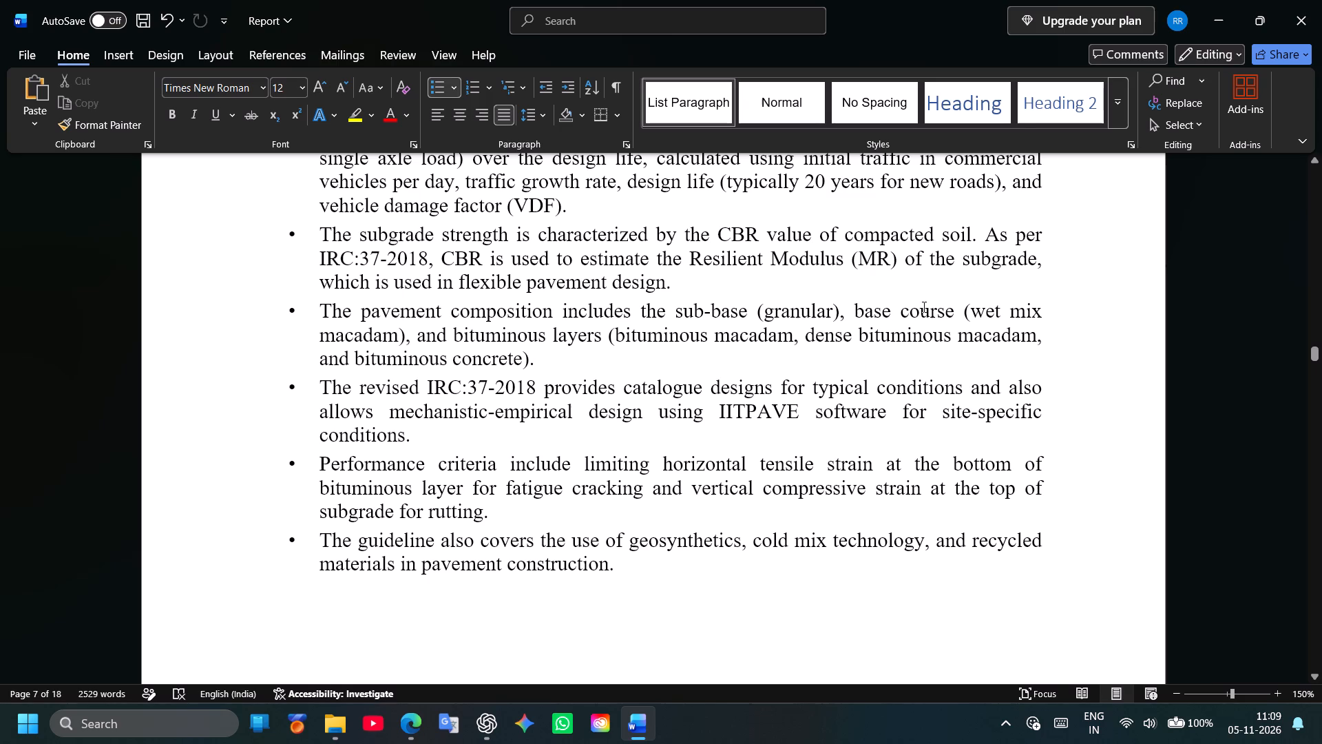
{"action": "scroll", "coordinate": [925, 377], "scroll_direction": "down", "scroll_amount": 1}
{"action": "scroll", "coordinate": [925, 377], "scroll_direction": "up", "scroll_amount": 1}
Copy "cold mix technology" from the last bullet of section 5.1.2 and search for it in the IRC:37-2018 PDF in Edge.
{"action": "left_click_drag", "start_coordinate": [753, 537], "coordinate": [888, 545]}
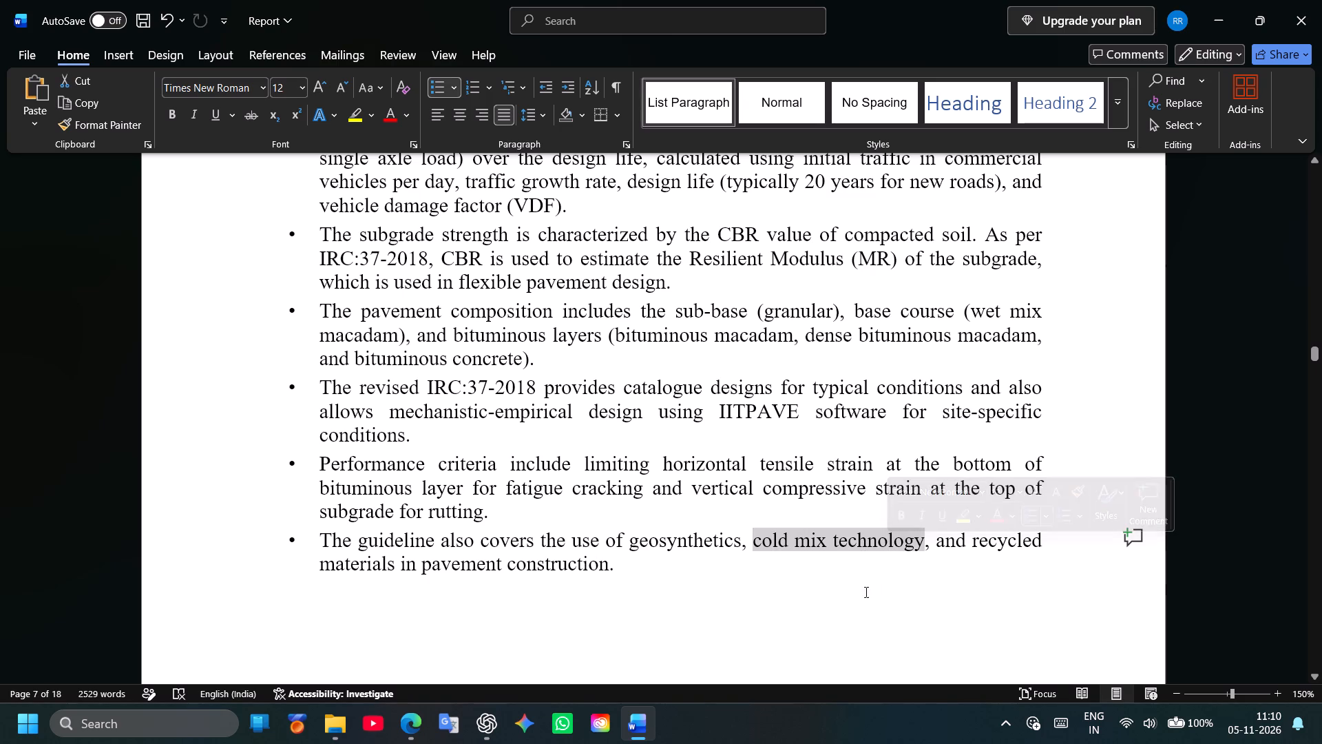
{"action": "key", "text": "ctrl+c"}
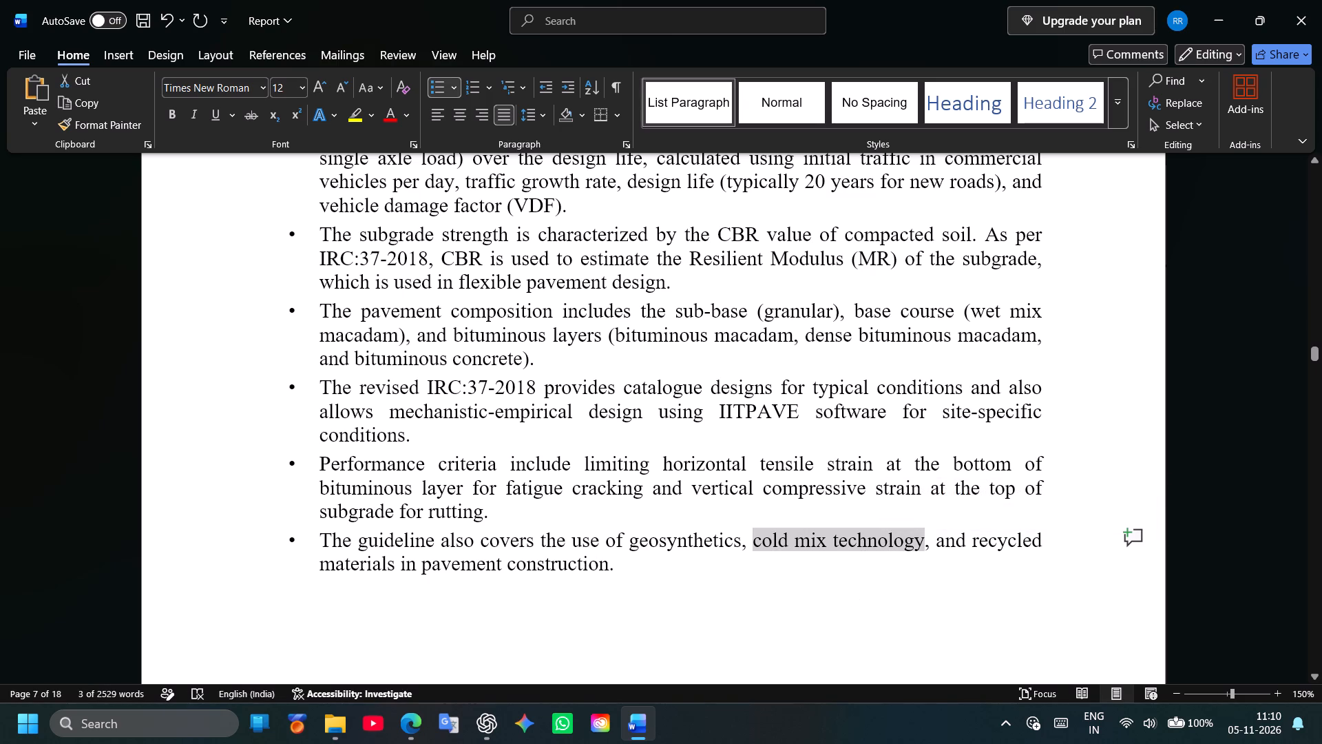
{"action": "key", "text": "alt+Tab"}
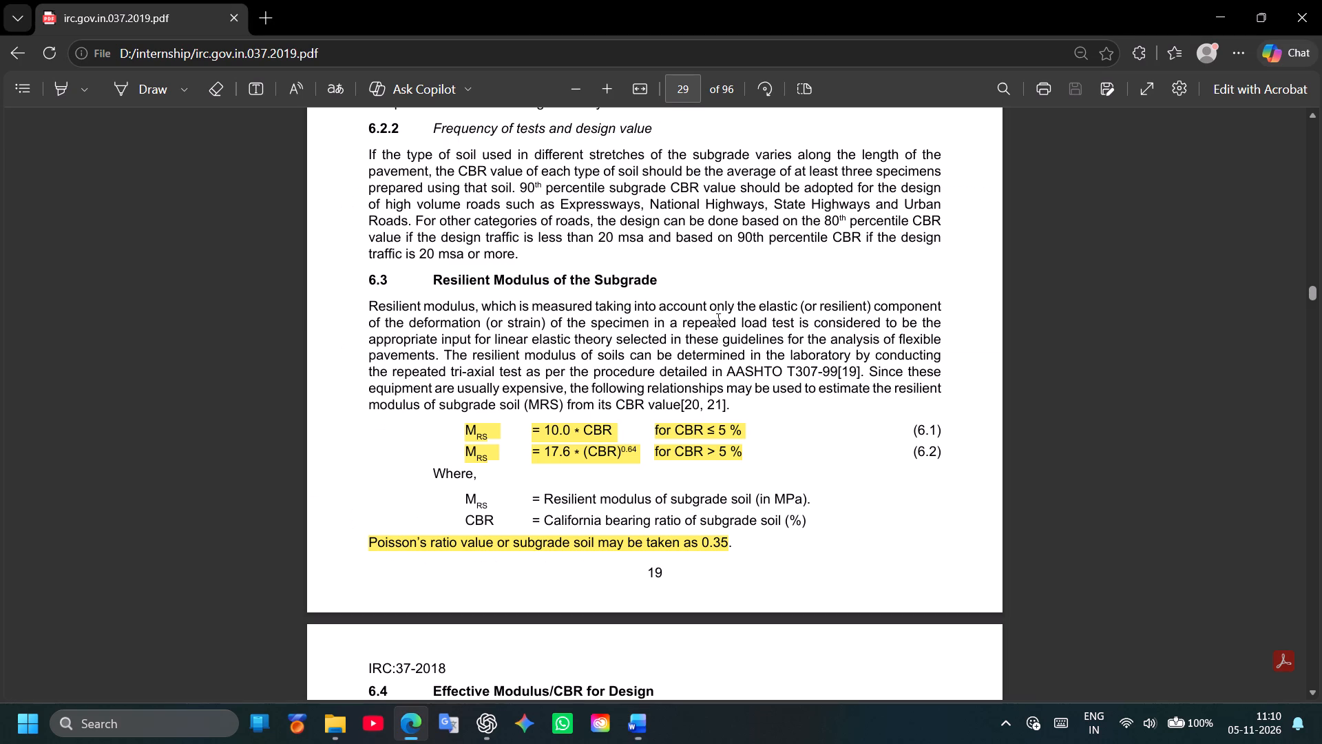
{"action": "left_click", "coordinate": [1008, 91]}
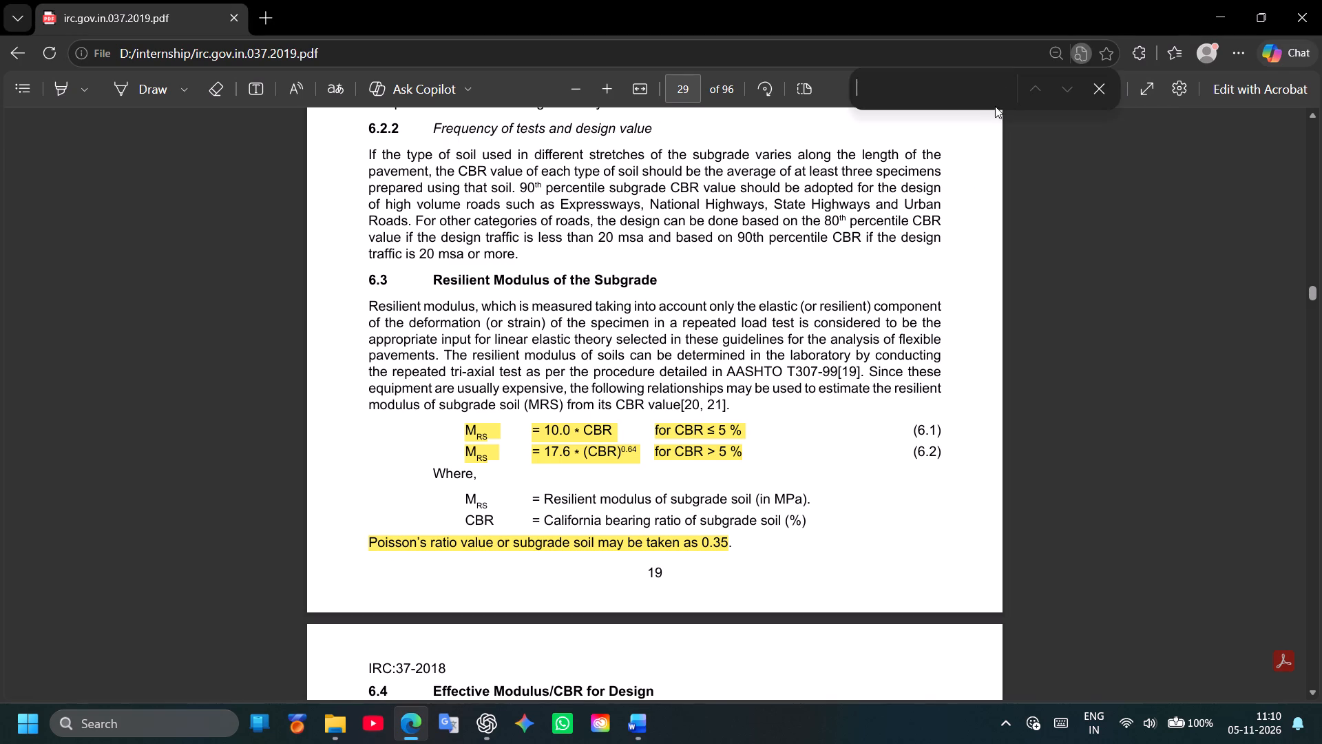
{"action": "key", "text": "ctrl+v"}
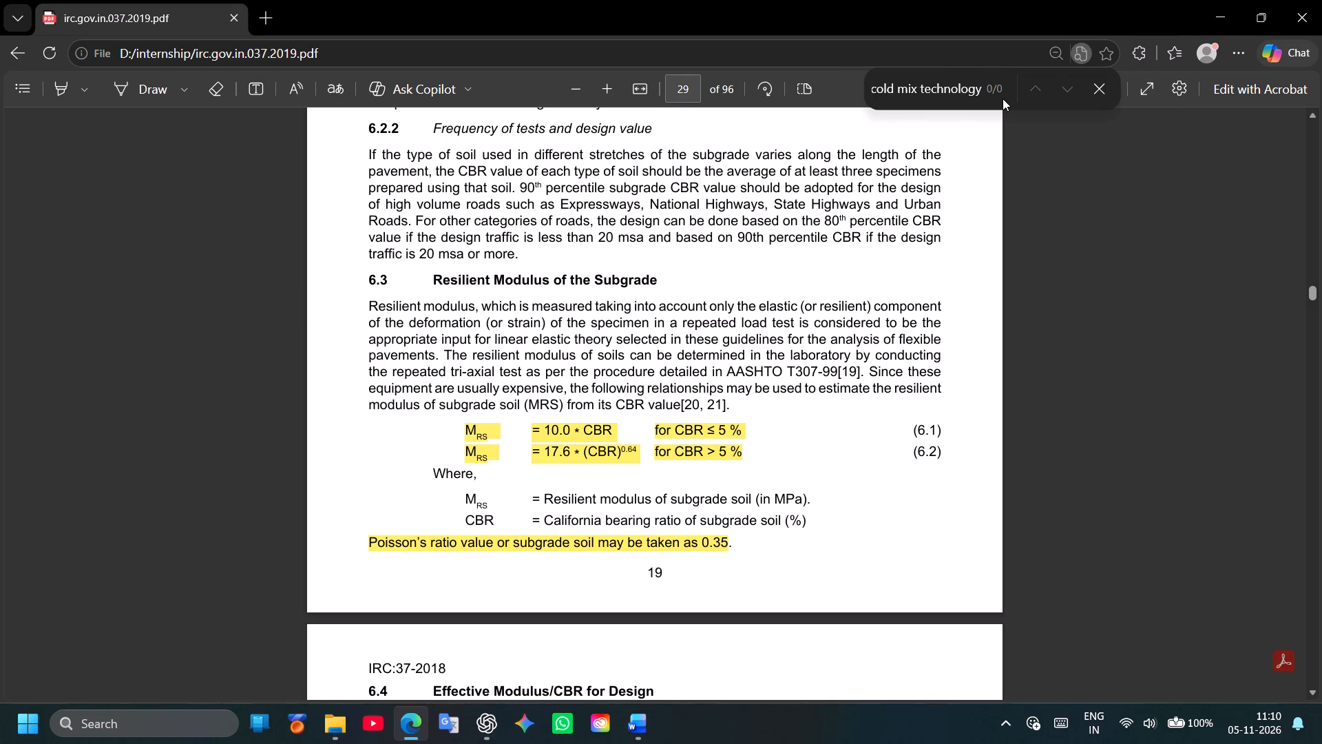
Shorten the PDF search term to "cold", go through its matches in the guideline, close the search and return to the Word report.
{"action": "key", "text": "BackSpace"}
{"action": "key", "text": "BackSpace"}
{"action": "key", "text": "BackSpace"}
{"action": "key", "text": "BackSpace"}
{"action": "key", "text": "BackSpace"}
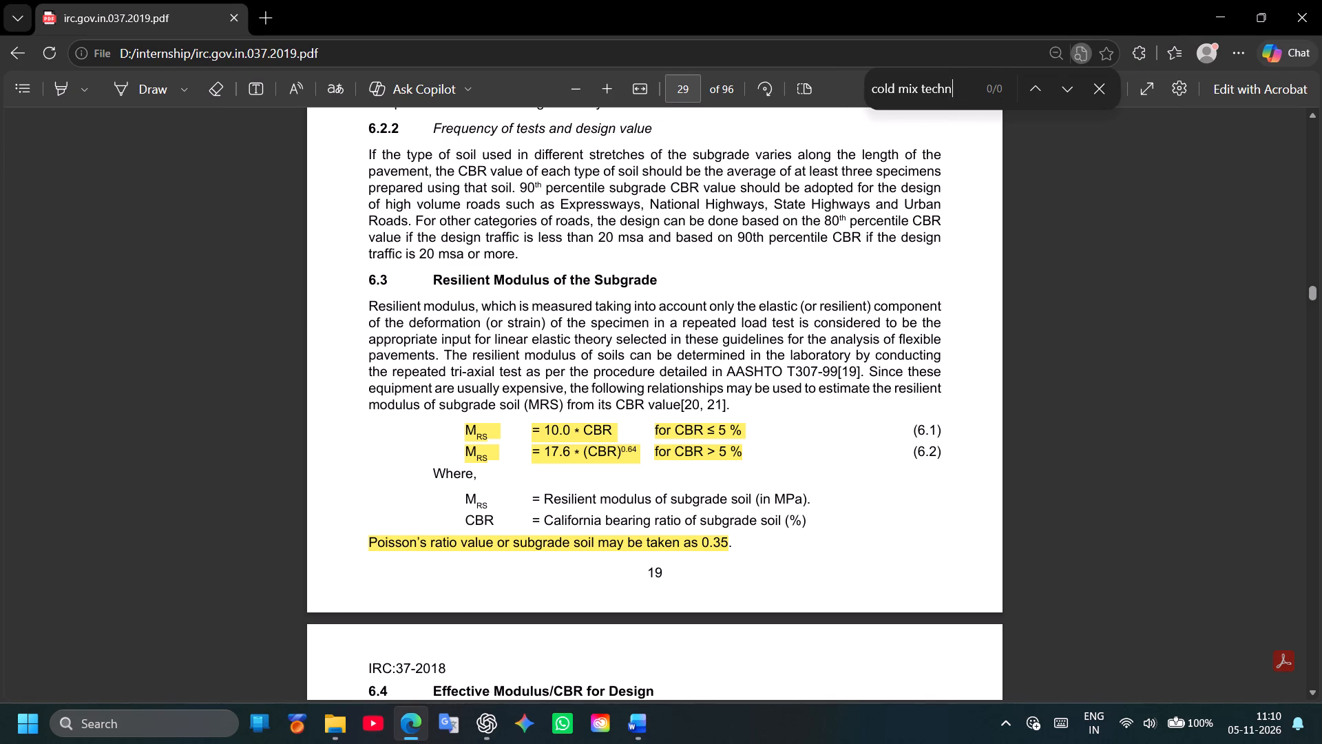
{"action": "key", "text": "BackSpace"}
{"action": "key", "text": "BackSpace"}
{"action": "key", "text": "BackSpace"}
{"action": "key", "text": "BackSpace"}
{"action": "key", "text": "BackSpace"}
{"action": "key", "text": "BackSpace"}
{"action": "key", "text": "BackSpace"}
{"action": "key", "text": "BackSpace"}
{"action": "key", "text": "BackSpace"}
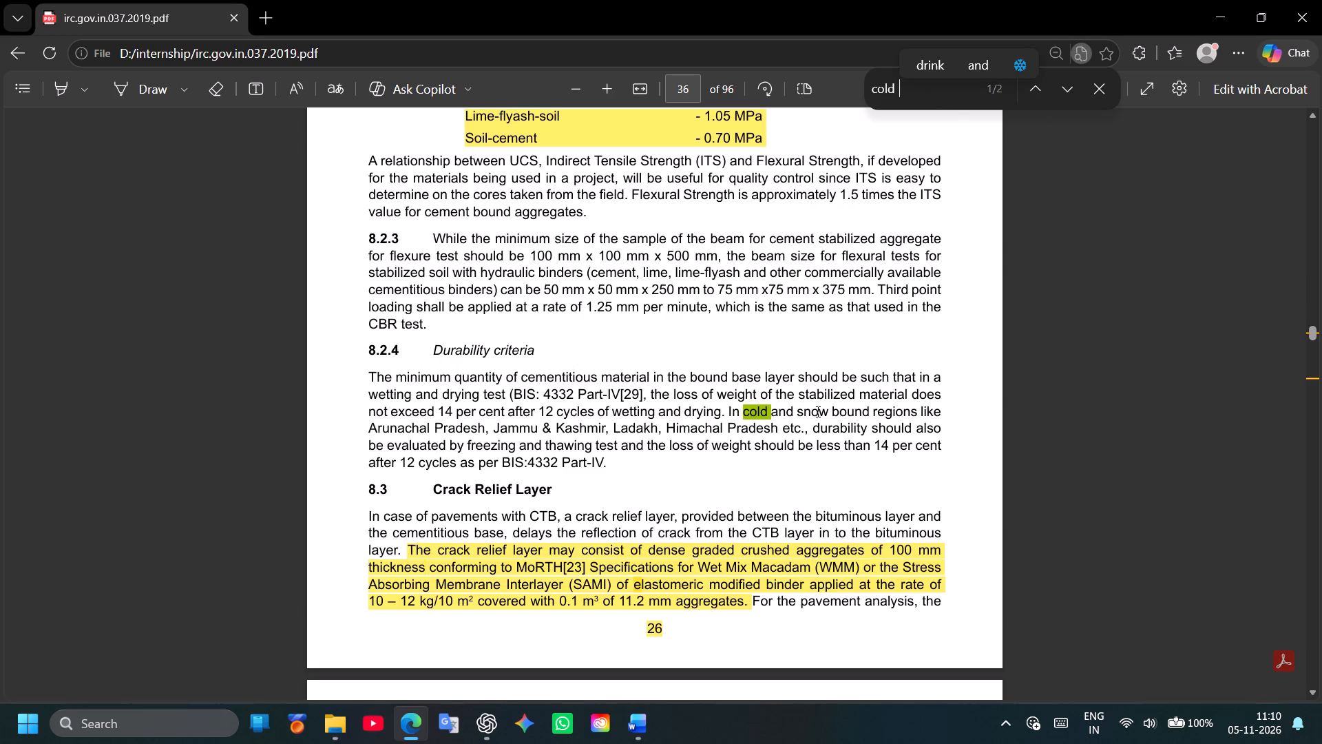
{"action": "left_click", "coordinate": [1059, 94]}
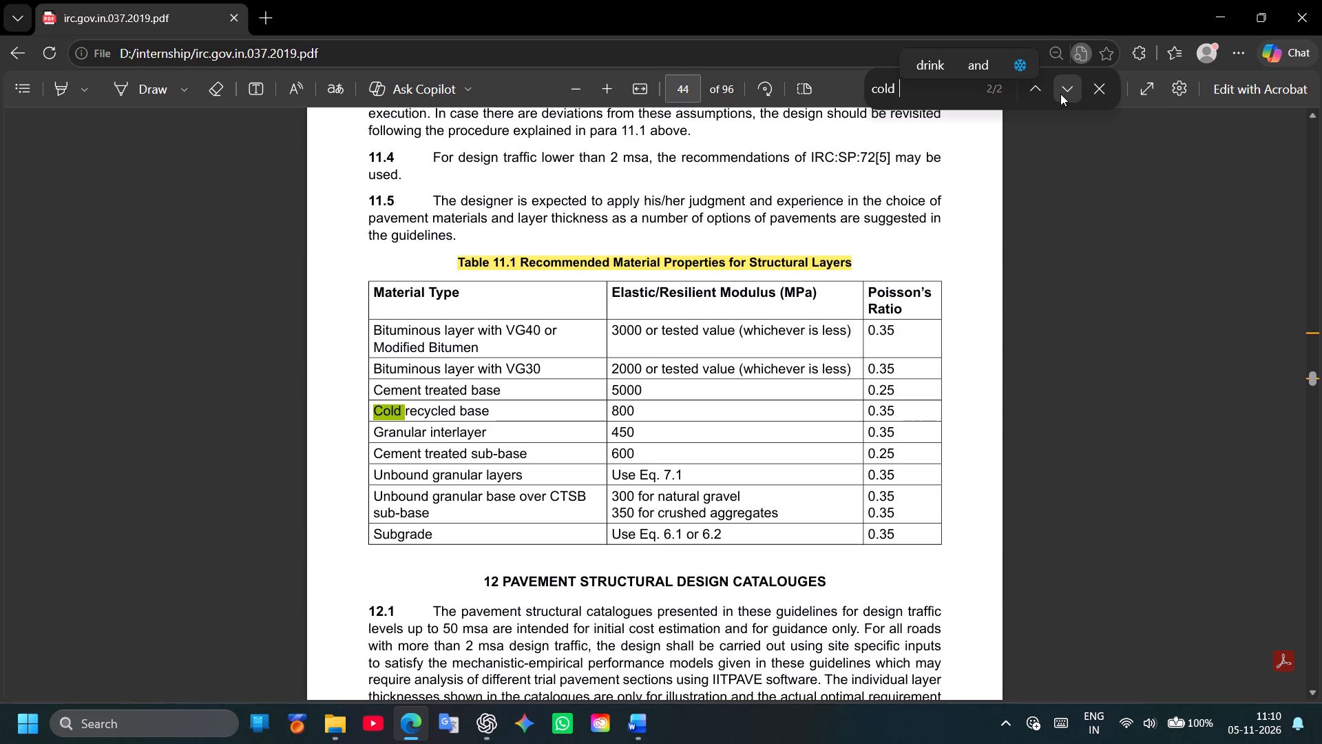
{"action": "left_click", "coordinate": [1060, 94]}
{"action": "left_click", "coordinate": [1060, 94]}
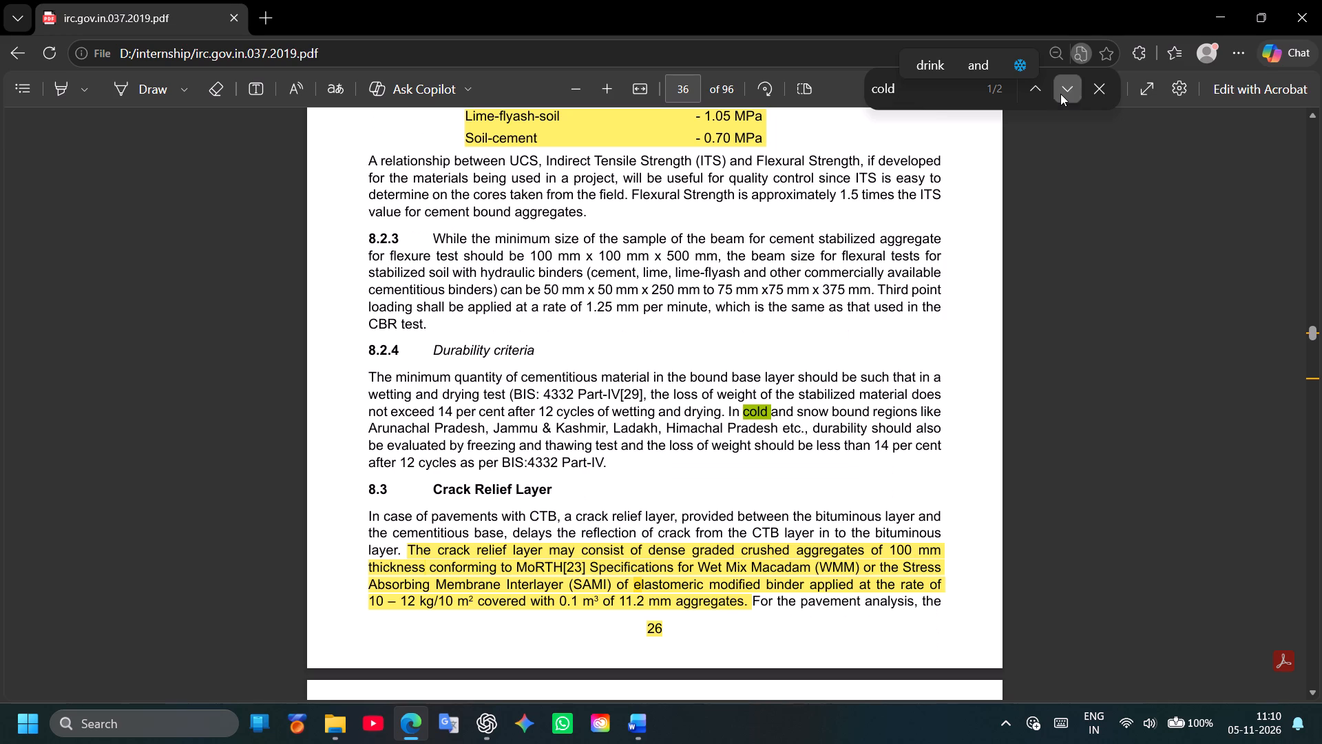
{"action": "left_click", "coordinate": [1060, 94]}
{"action": "left_click", "coordinate": [1087, 93]}
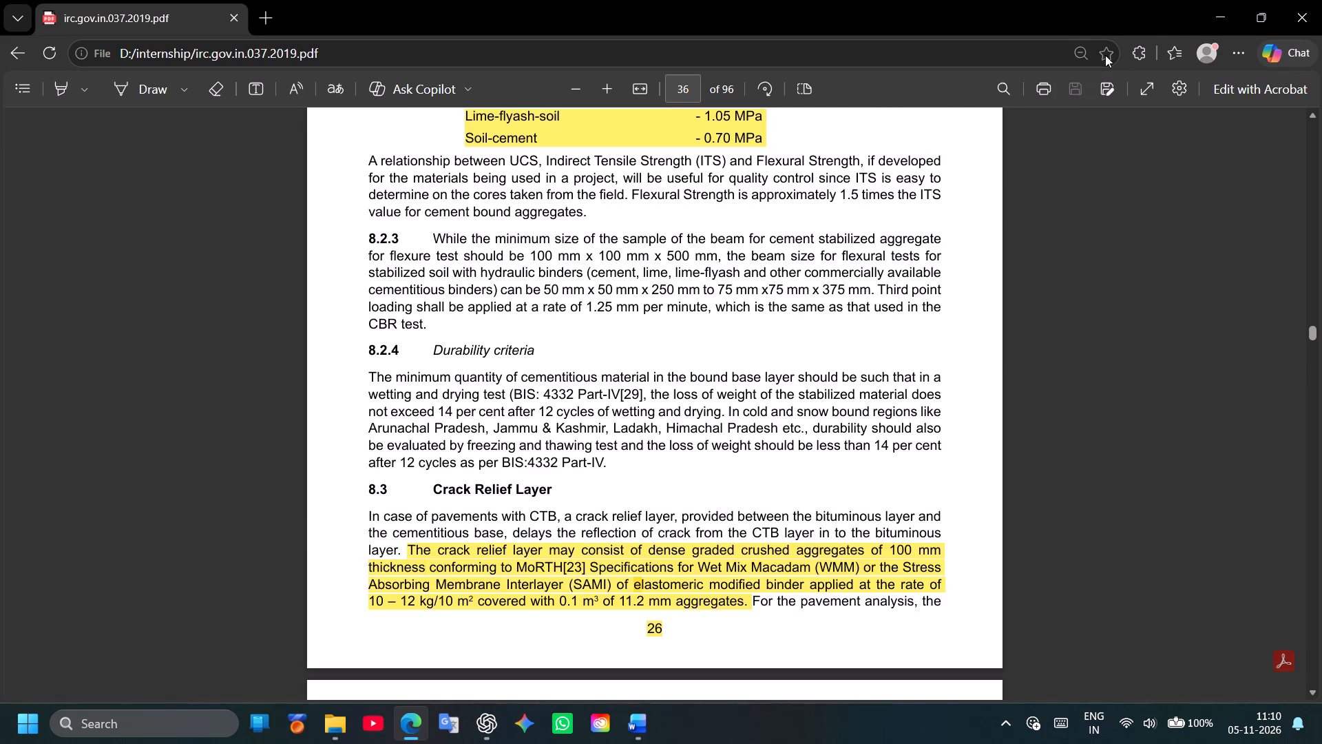
{"action": "left_click", "coordinate": [1204, 10]}
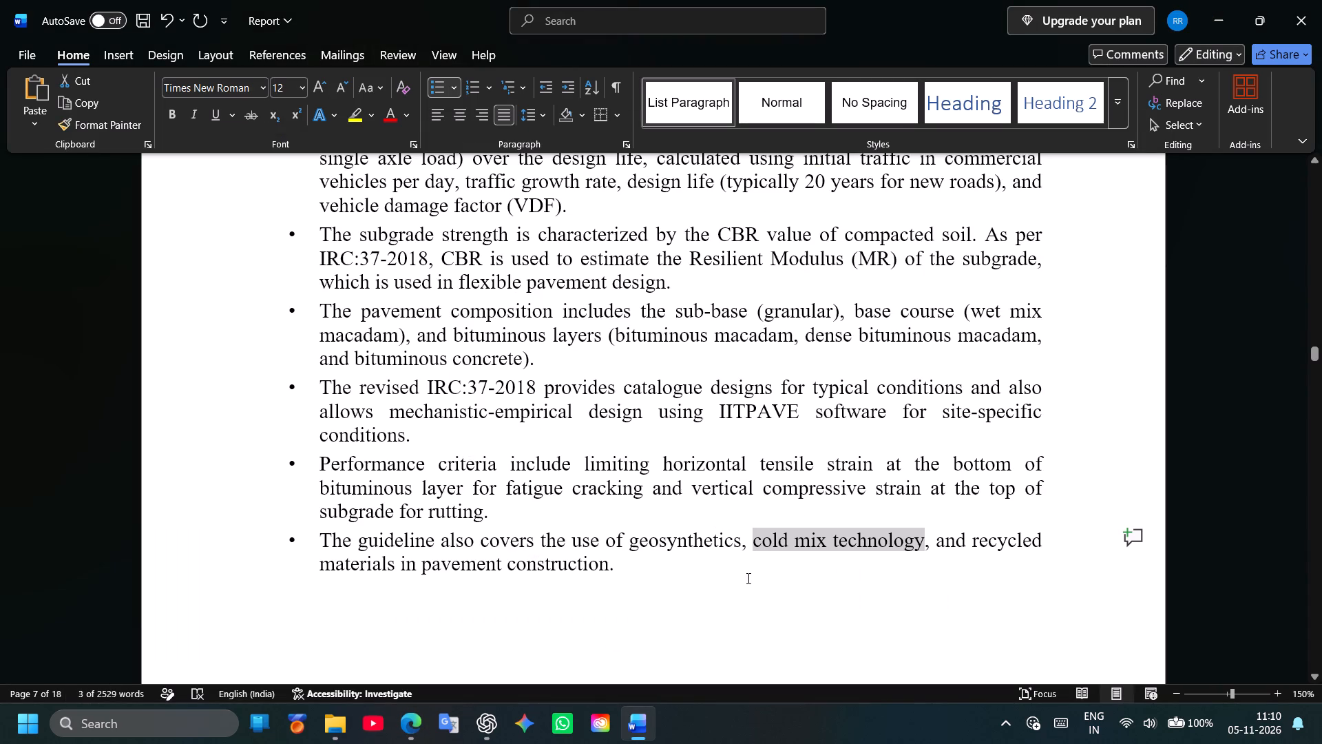
Examine the phrases on cold mix technology and recycled materials in the last bullet of section 5.1.2.
{"action": "left_click", "coordinate": [852, 603]}
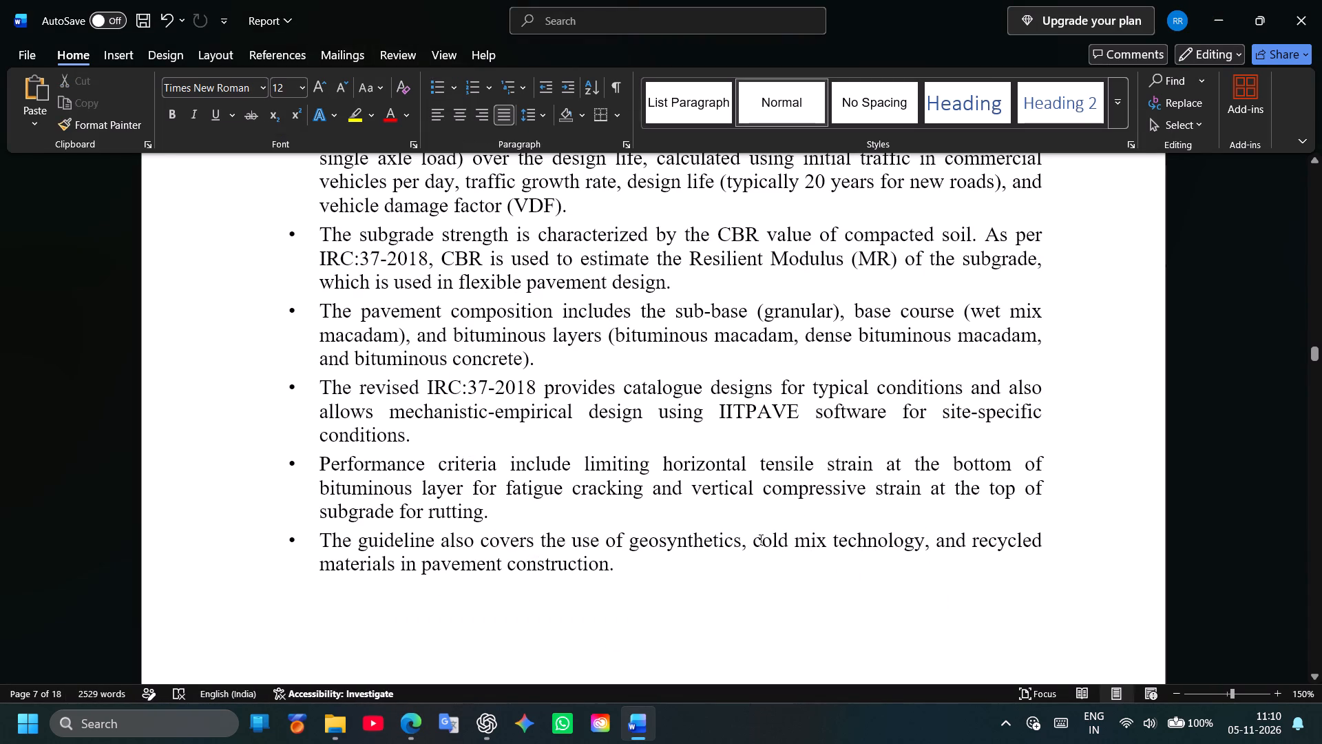
{"action": "left_click_drag", "start_coordinate": [751, 541], "coordinate": [885, 546]}
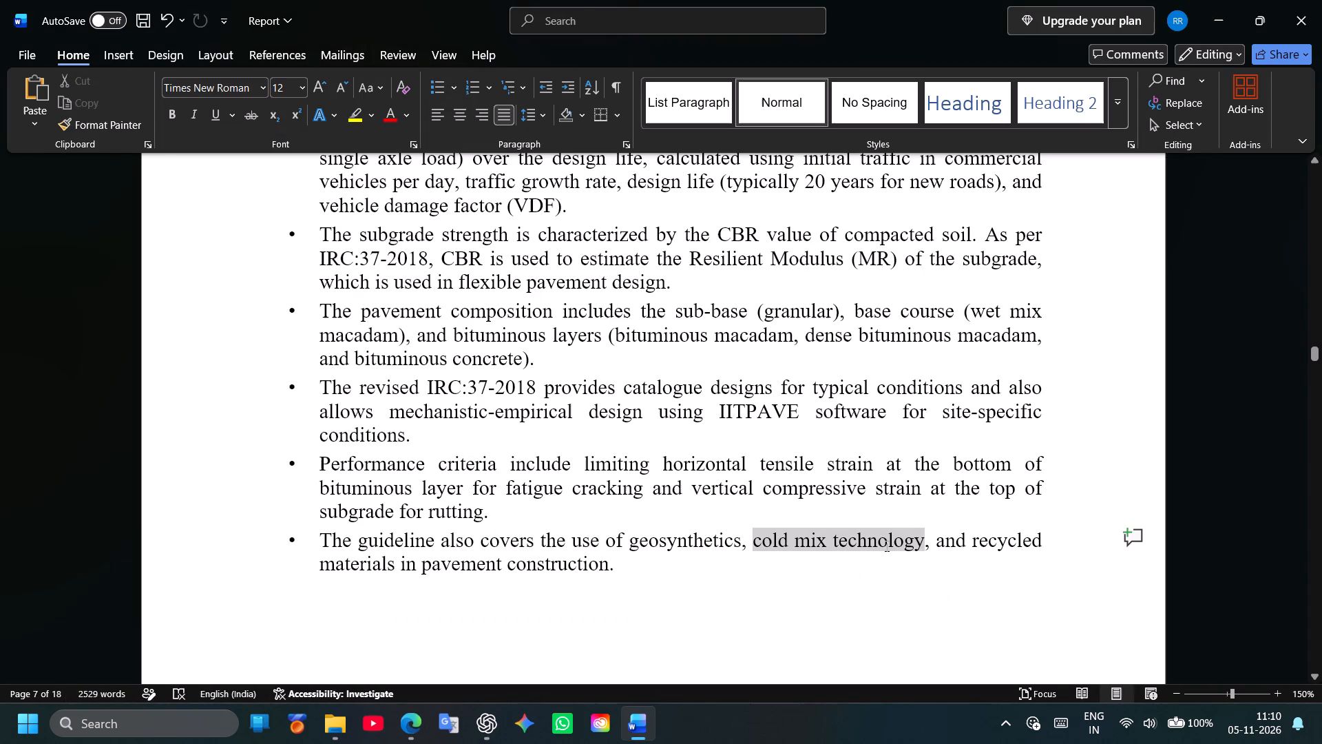
{"action": "left_click_drag", "start_coordinate": [885, 546], "coordinate": [888, 546]}
{"action": "left_click", "coordinate": [900, 605]}
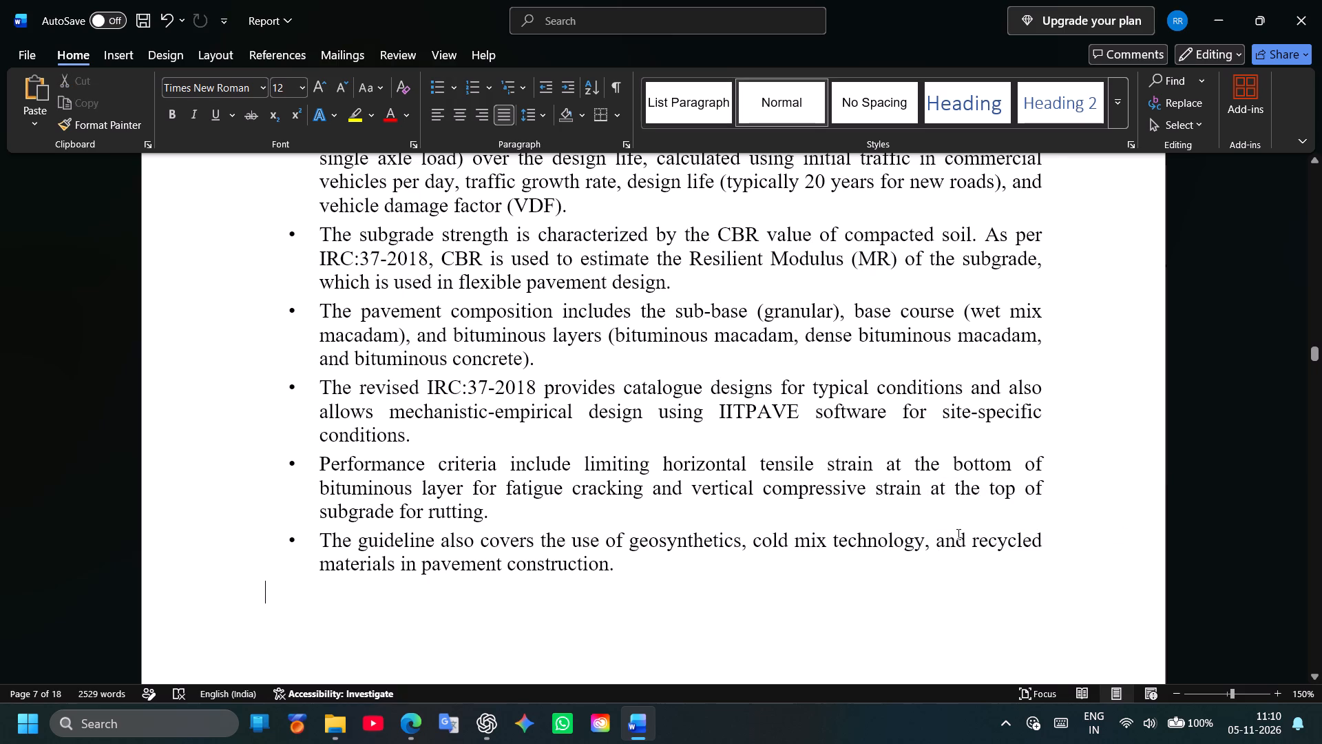
{"action": "left_click_drag", "start_coordinate": [973, 535], "coordinate": [672, 586]}
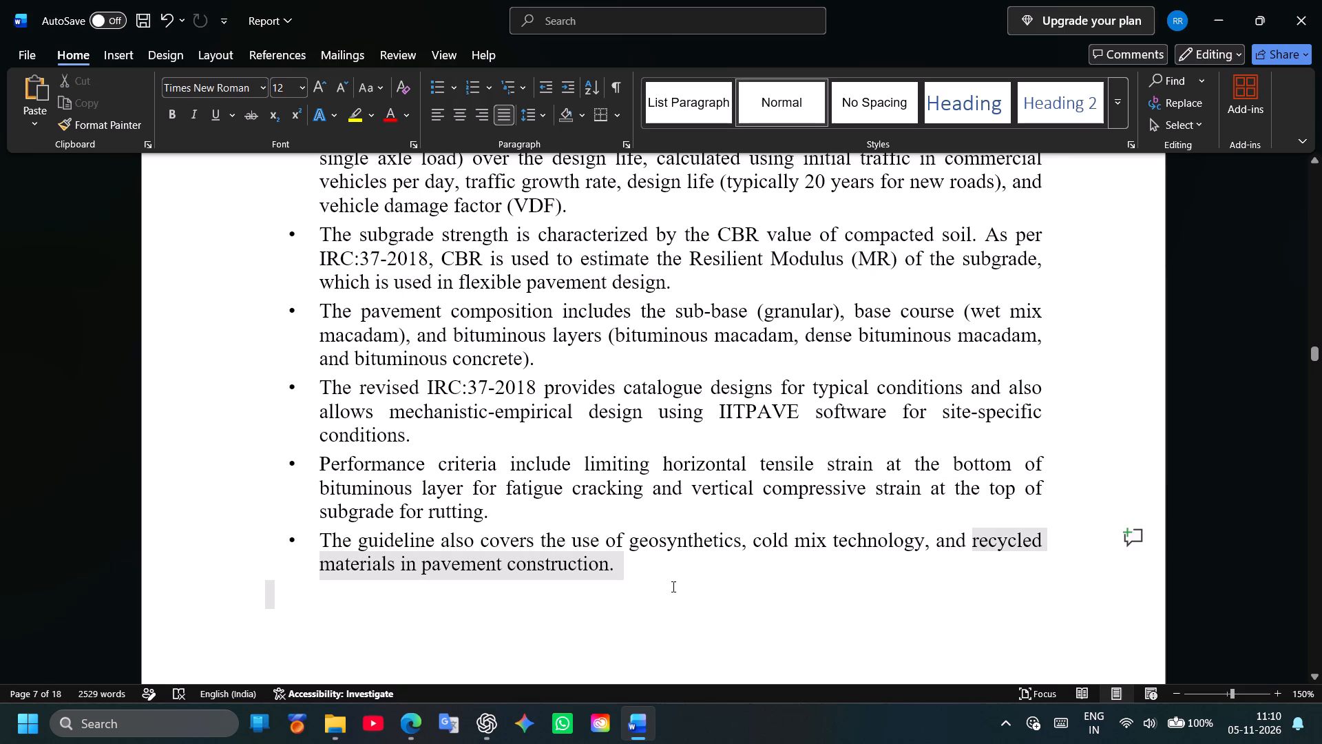
{"action": "left_click_drag", "start_coordinate": [672, 586], "coordinate": [669, 586]}
{"action": "left_click", "coordinate": [738, 604]}
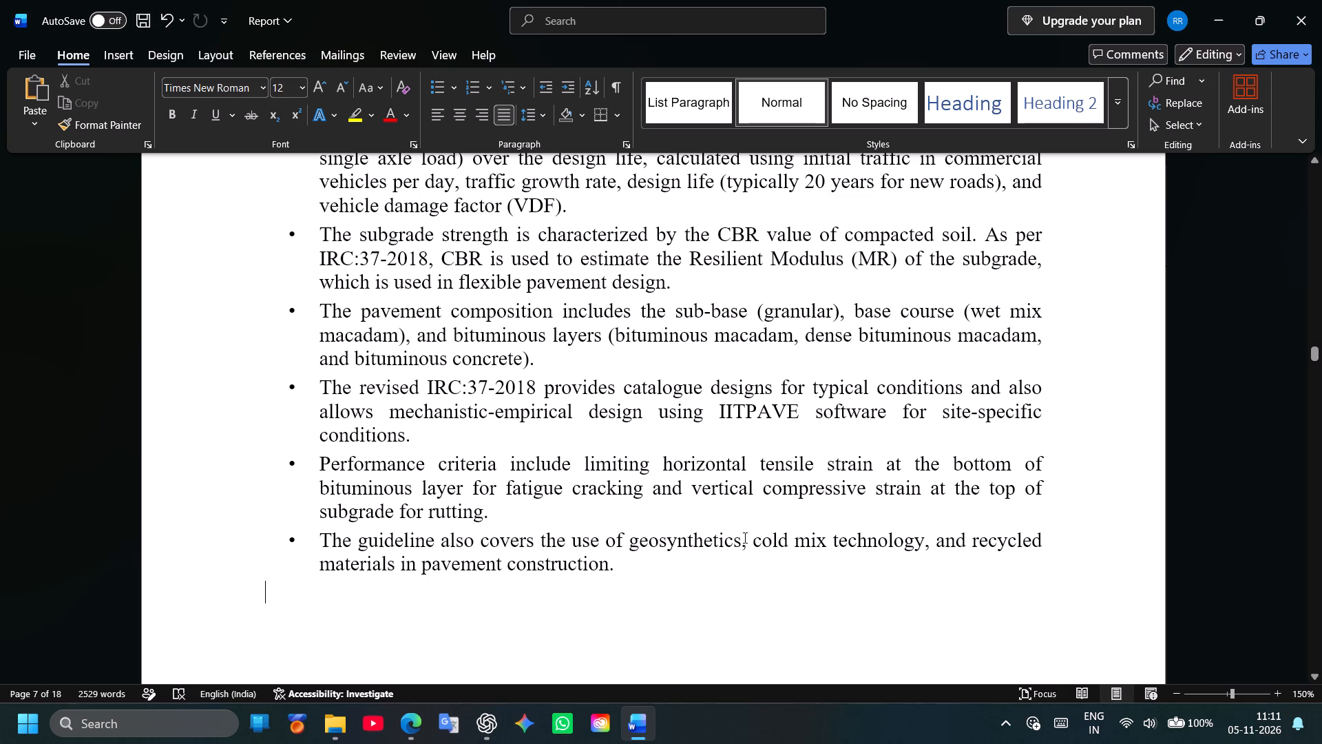
{"action": "left_click_drag", "start_coordinate": [752, 537], "coordinate": [842, 544]}
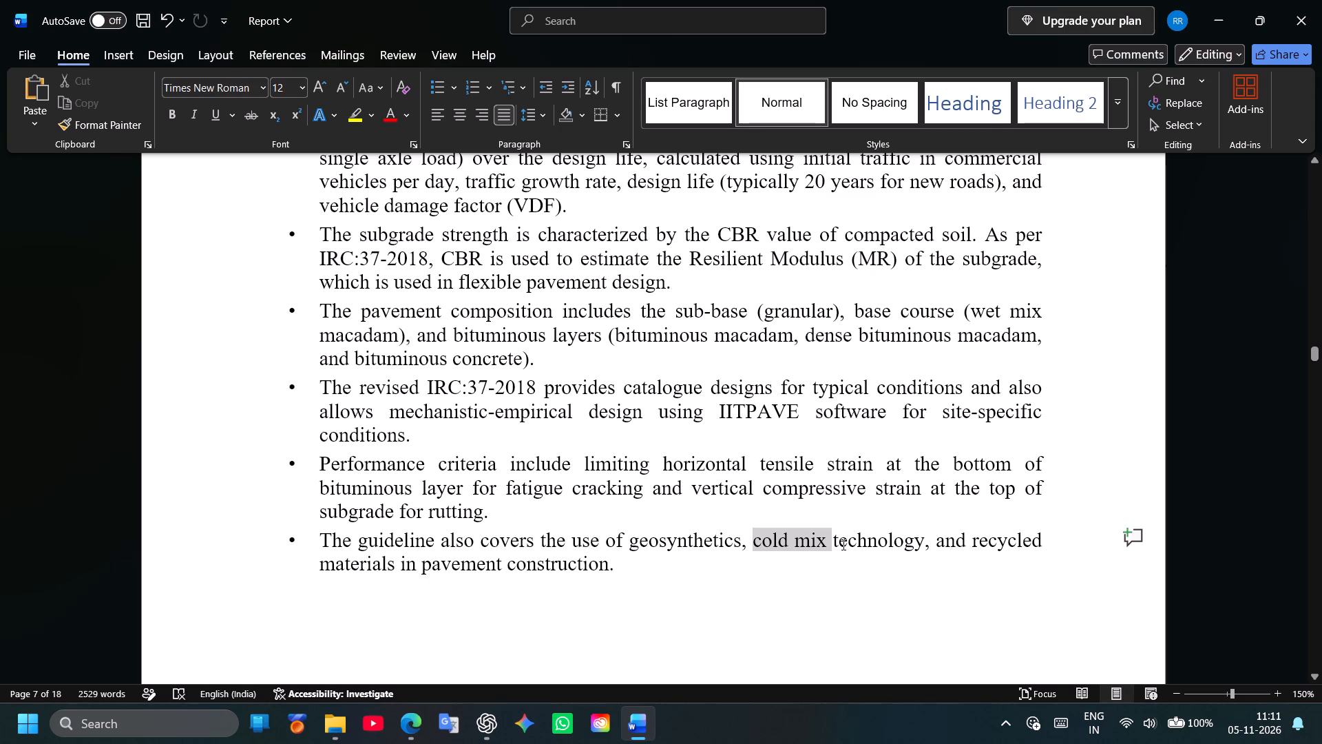
{"action": "left_click_drag", "start_coordinate": [842, 544], "coordinate": [923, 547]}
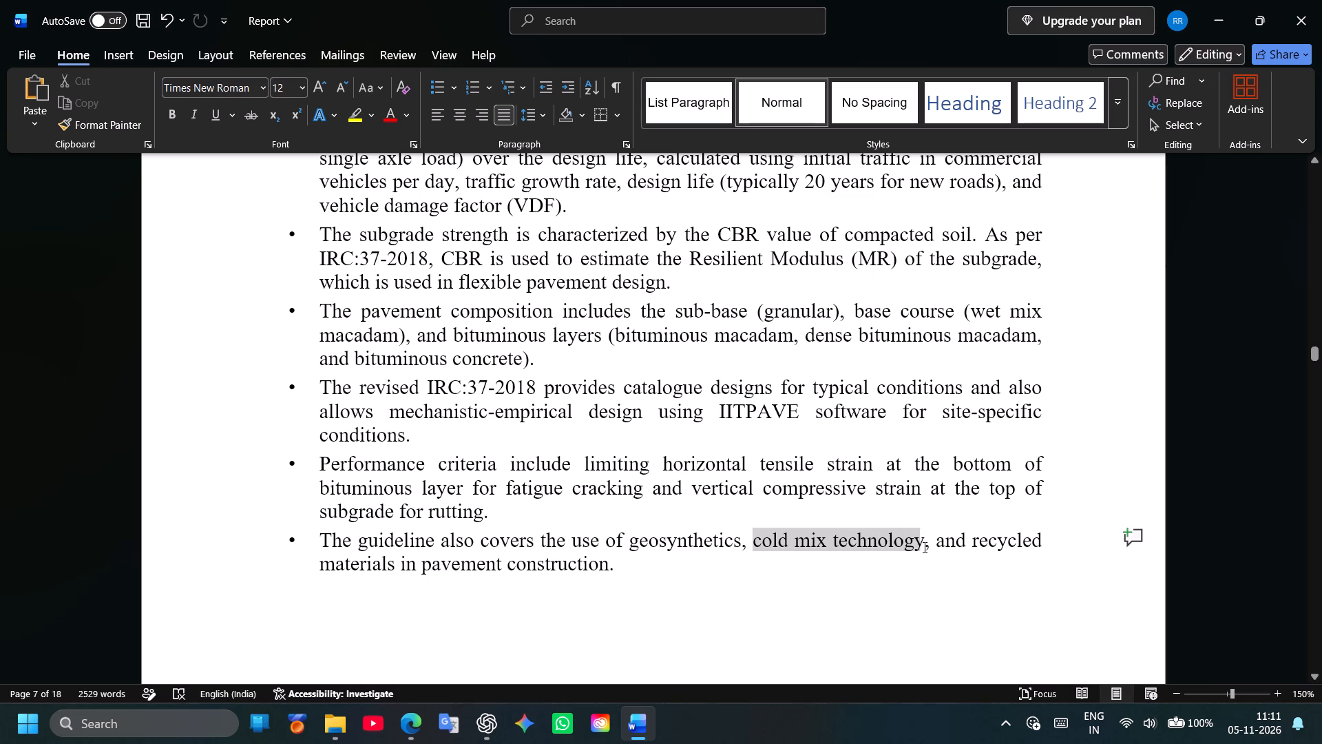
{"action": "left_click_drag", "start_coordinate": [923, 547], "coordinate": [930, 548]}
{"action": "left_click", "coordinate": [914, 602]}
Copy "recycled" from the last bullet of section 5.1.2, search for it in the IRC:37-2018 PDF in Edge, and return to Word.
{"action": "left_click_drag", "start_coordinate": [974, 545], "coordinate": [1057, 540]}
{"action": "key", "text": "ctrl+c"}
{"action": "key", "text": "alt+Tab"}
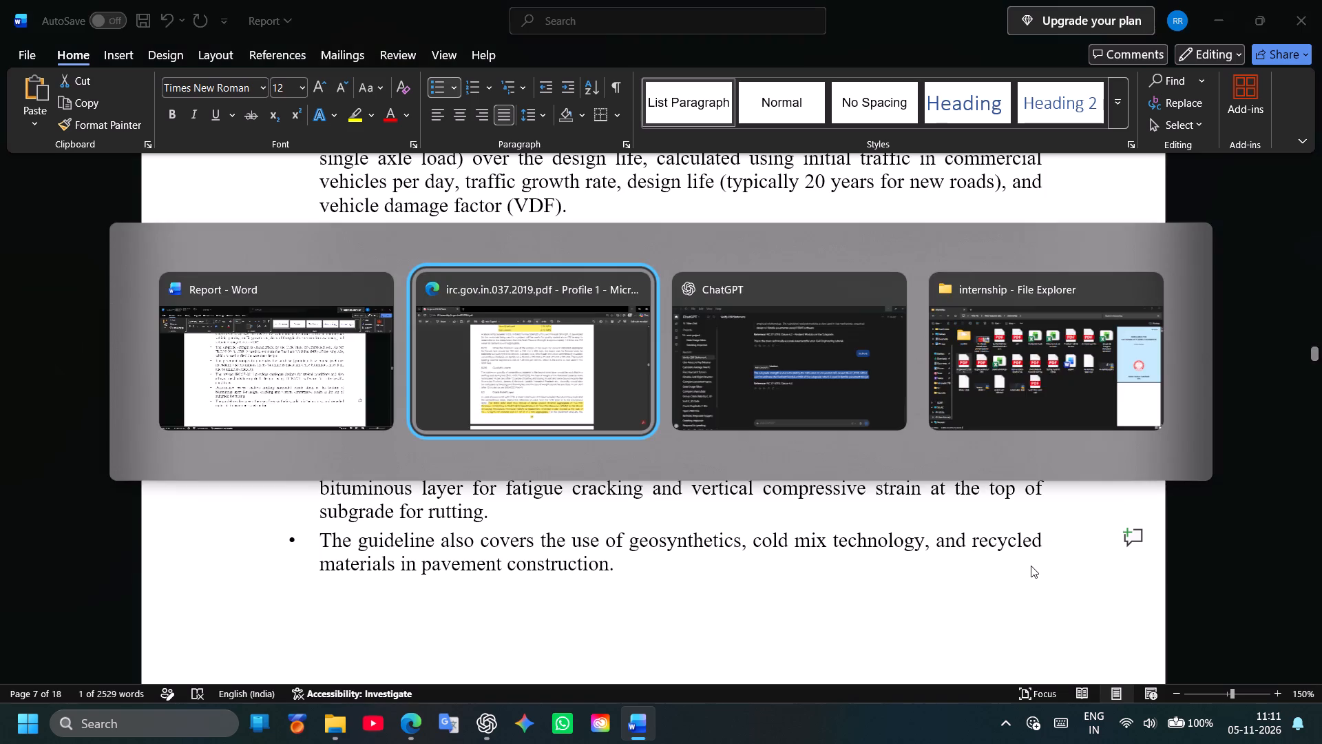
{"action": "left_click", "coordinate": [1008, 87]}
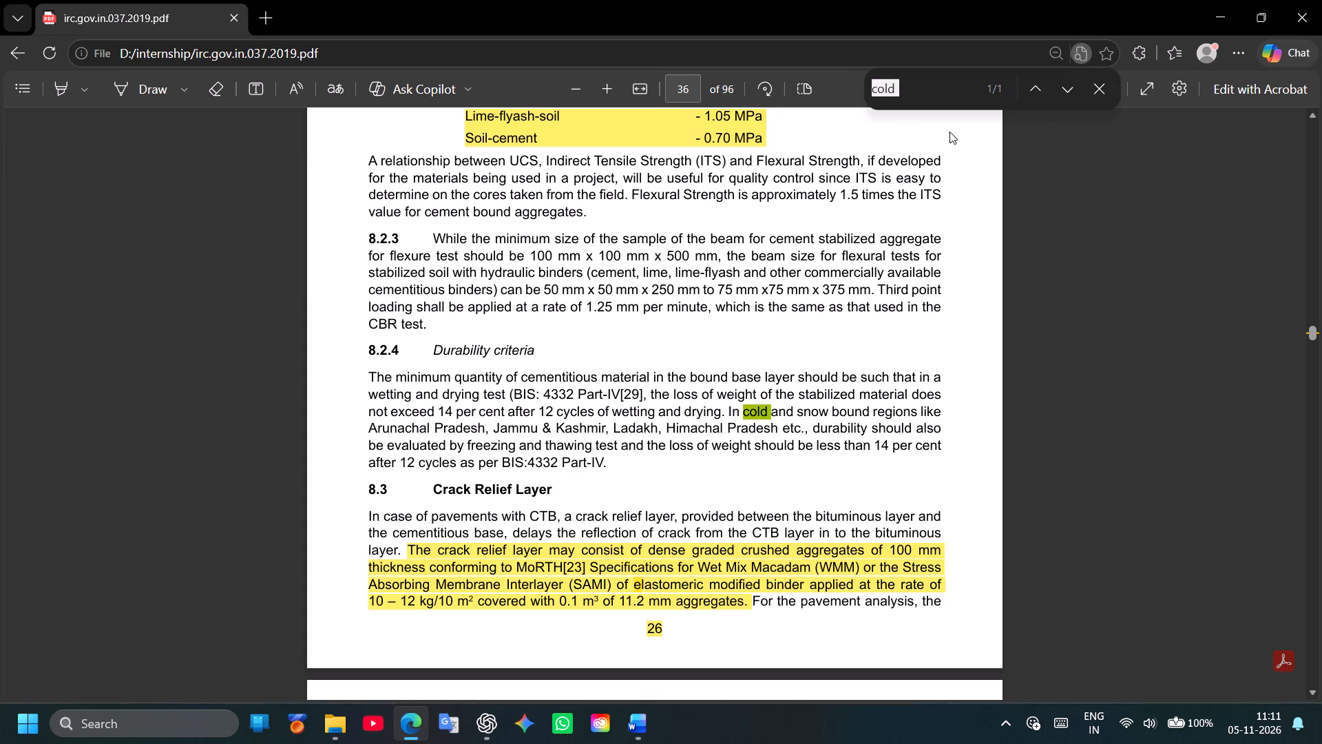
{"action": "left_click_drag", "start_coordinate": [921, 99], "coordinate": [854, 89]}
{"action": "key", "text": "ctrl+v"}
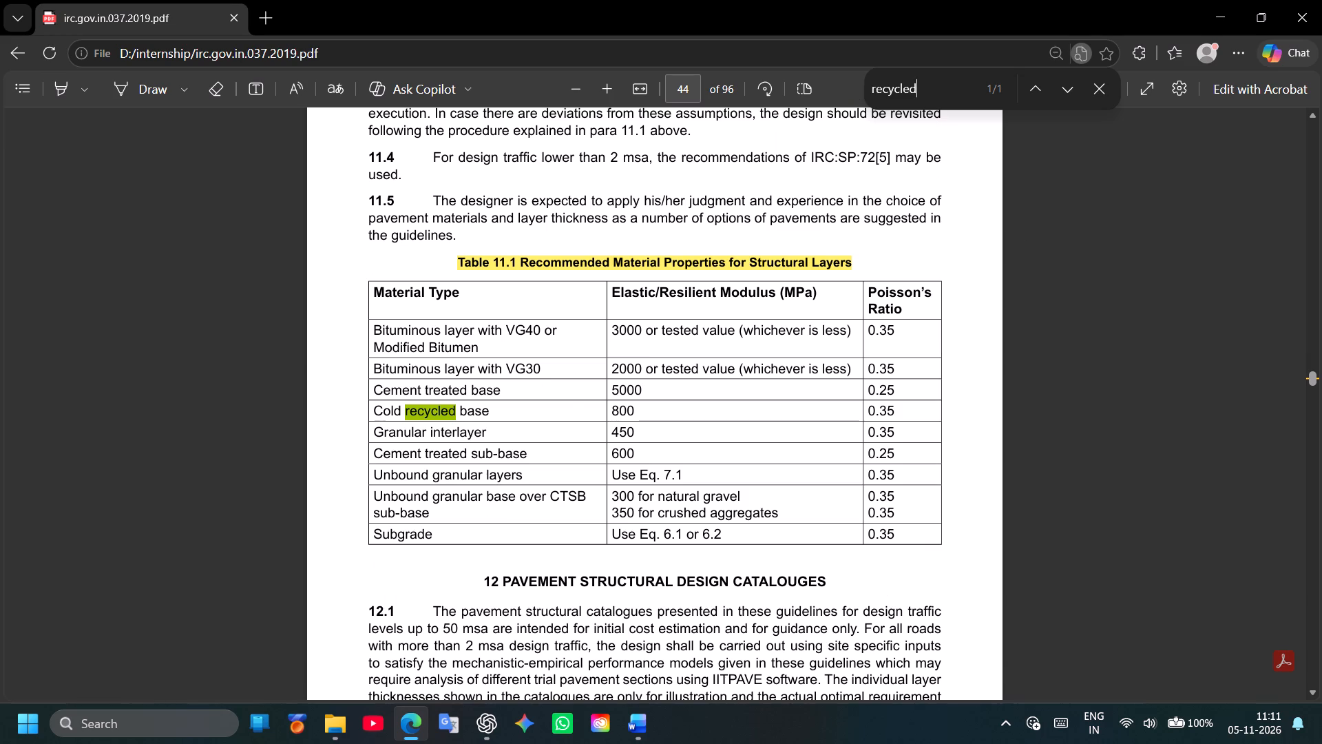
{"action": "left_click", "coordinate": [1069, 82]}
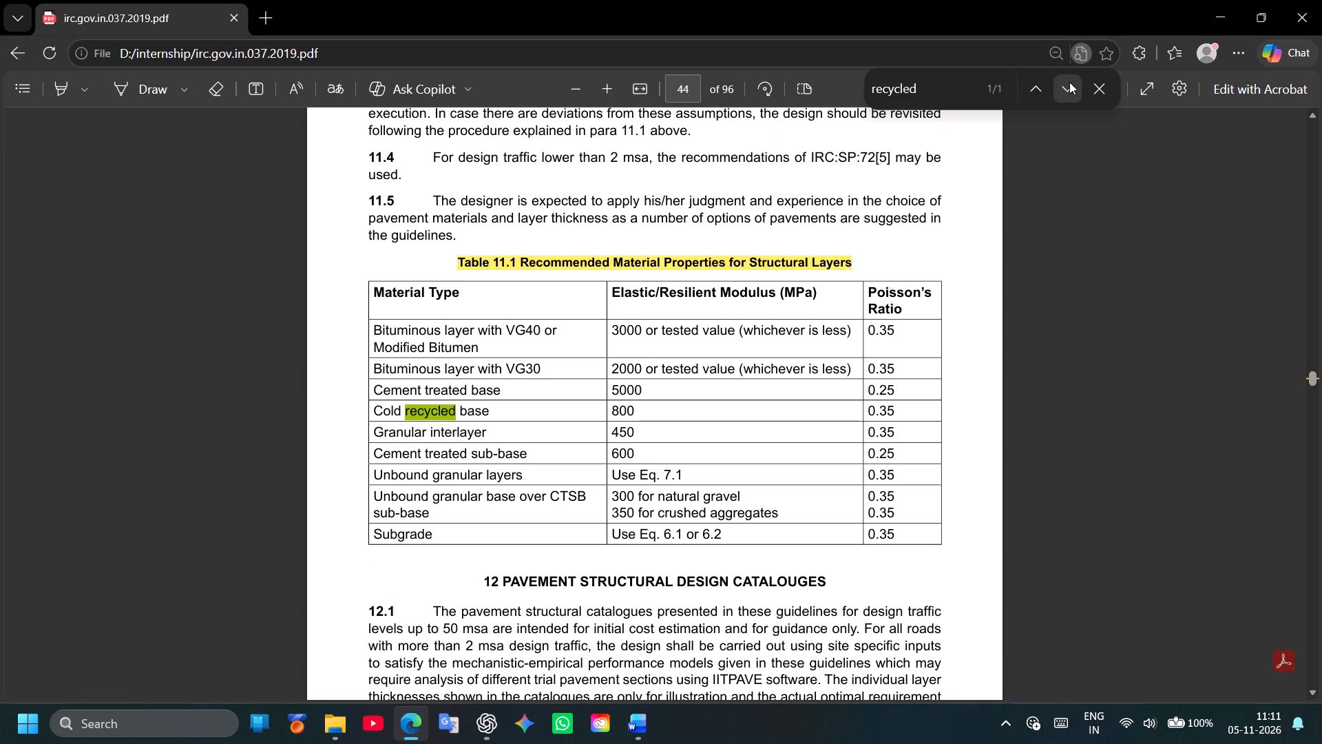
{"action": "left_click", "coordinate": [1069, 85]}
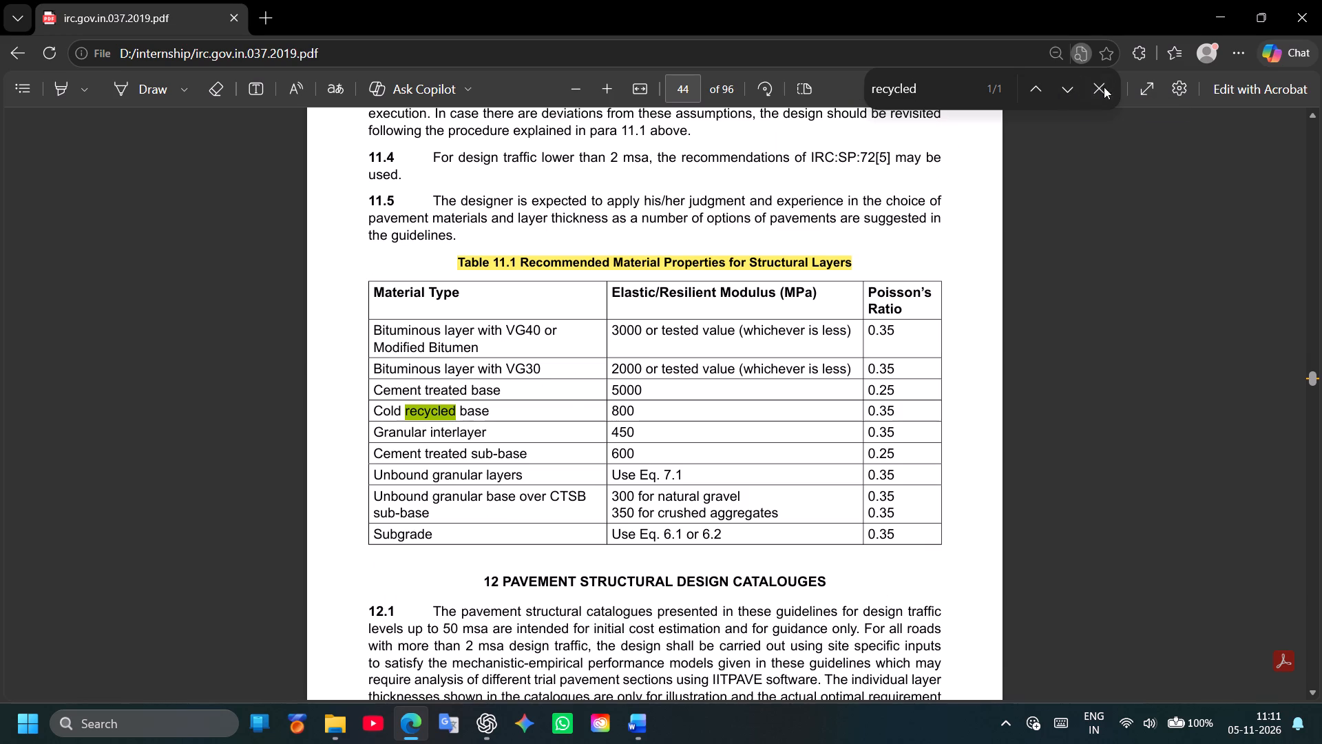
{"action": "left_click", "coordinate": [1102, 90]}
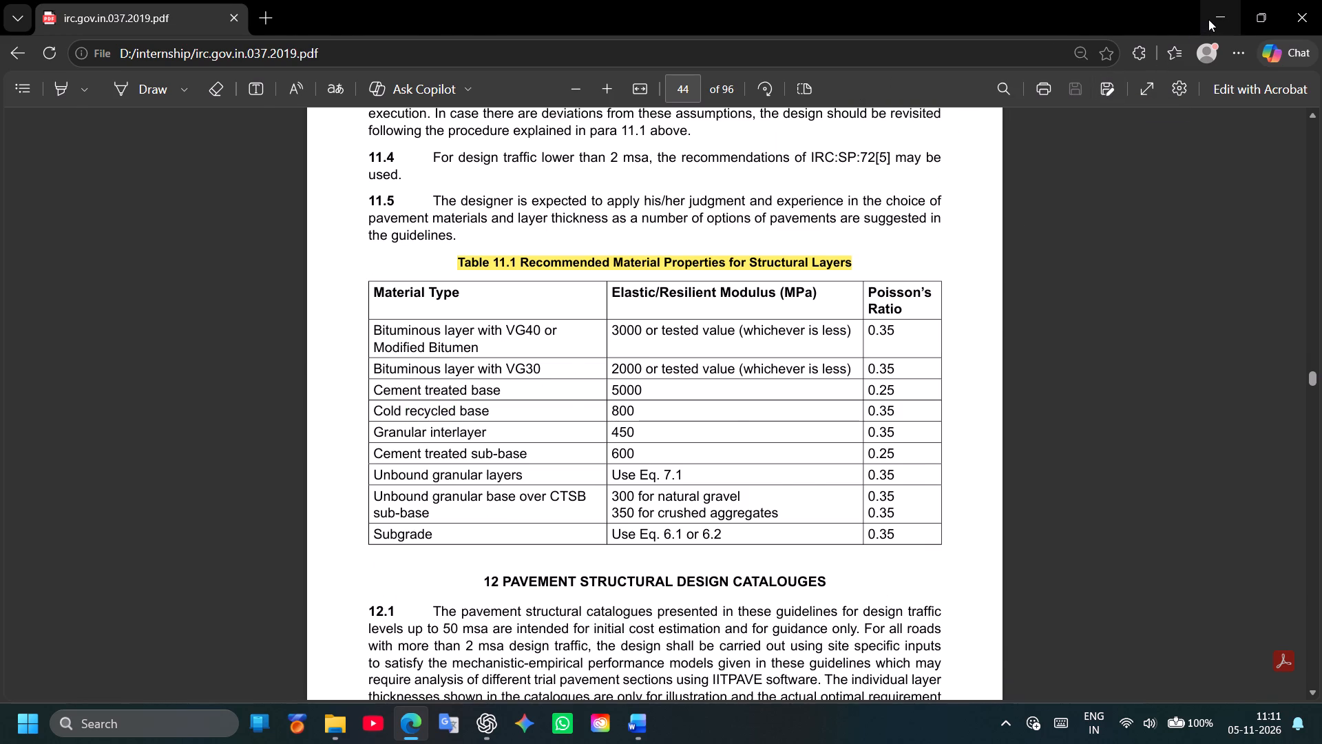
{"action": "left_click", "coordinate": [1208, 19]}
Copy "geosynthetics" from the last bullet of section 5.1.2 and search for it in the IRC:37-2018 PDF in Edge.
{"action": "left_click_drag", "start_coordinate": [630, 544], "coordinate": [739, 533]}
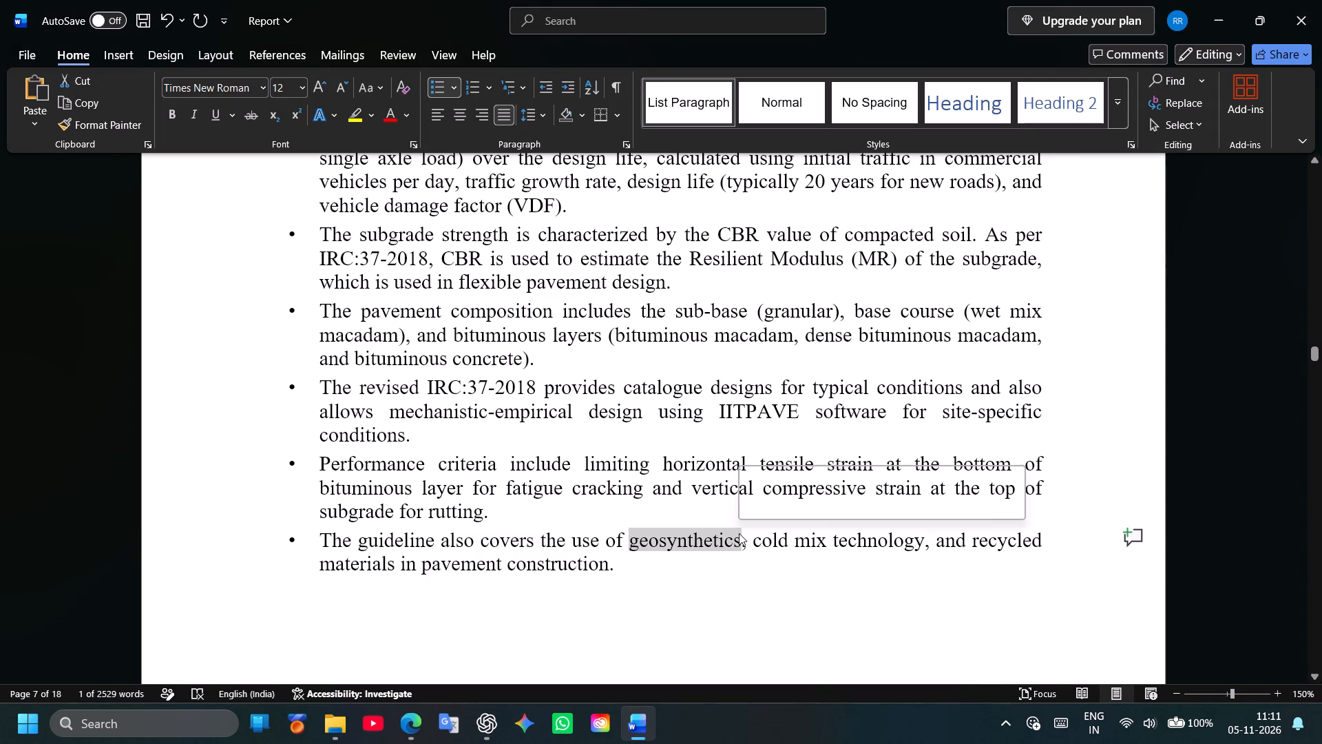
{"action": "key", "text": "ctrl+c"}
{"action": "key", "text": "alt+Tab"}
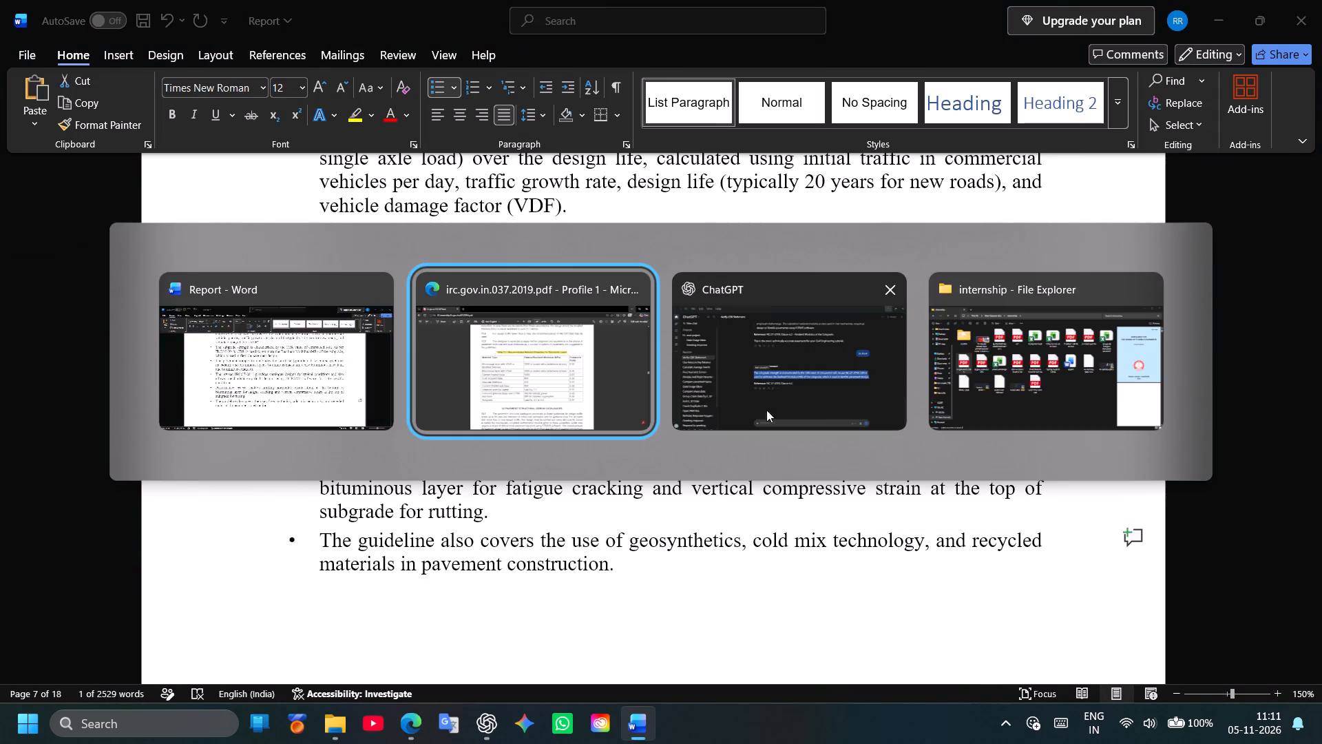
{"action": "left_click", "coordinate": [1009, 99]}
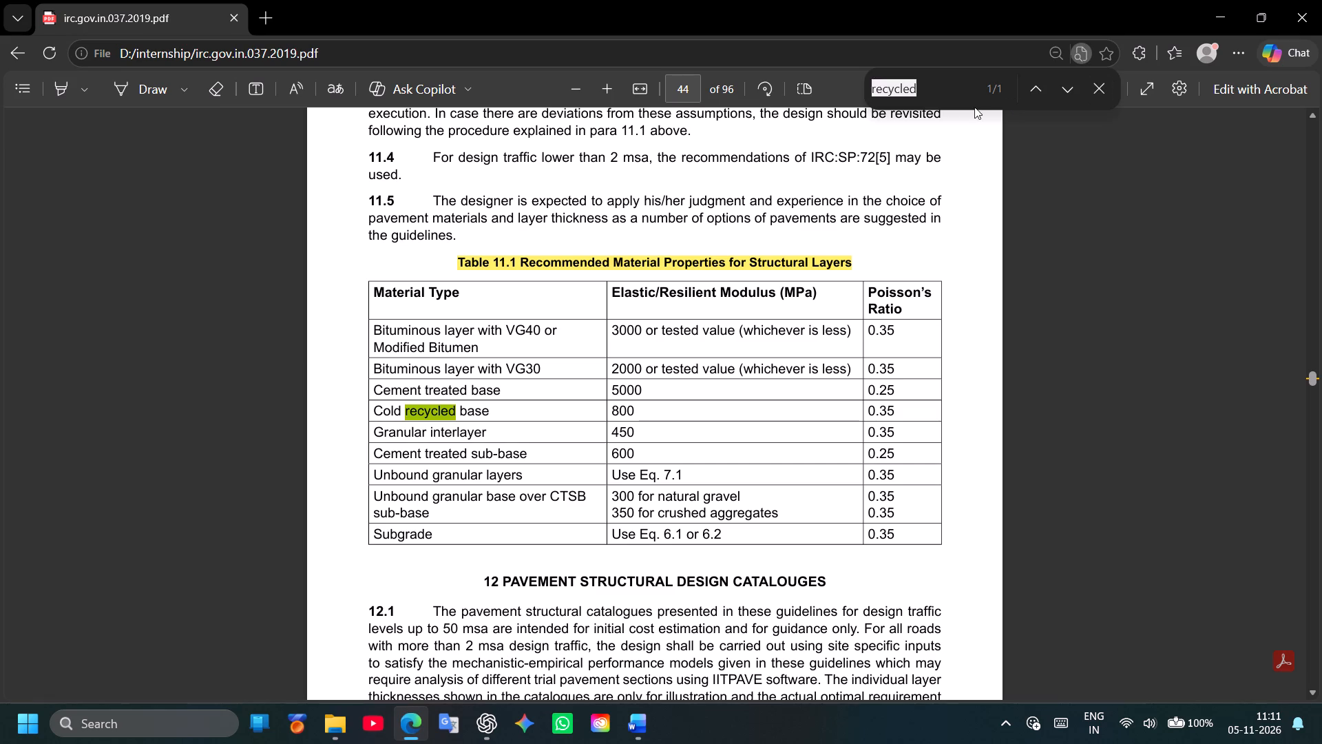
{"action": "key", "text": "ctrl+v"}
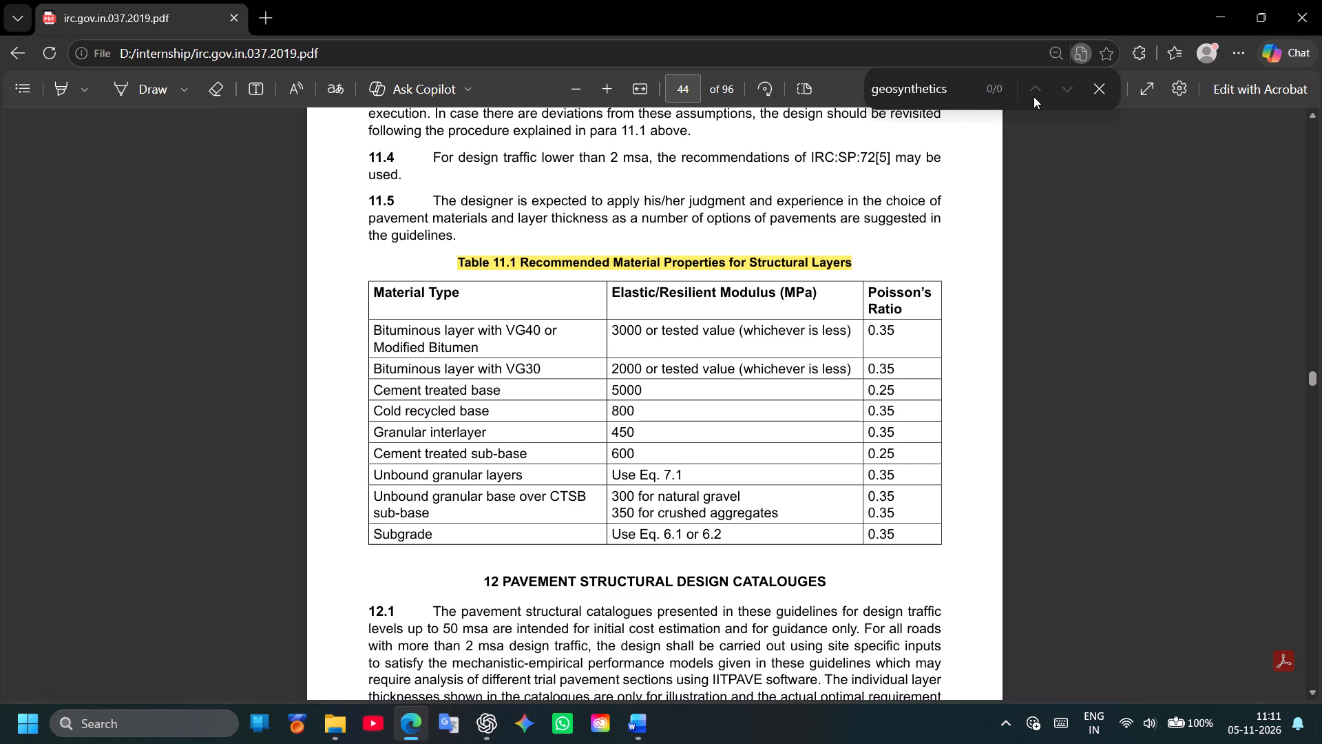
{"action": "key", "text": "Return"}
Shorten the PDF search term to "geo" and go through its matches as far as clause 1.4 of the introduction.
{"action": "key", "text": "BackSpace"}
{"action": "key", "text": "BackSpace"}
{"action": "key", "text": "BackSpace"}
{"action": "key", "text": "BackSpace"}
{"action": "key", "text": "BackSpace"}
{"action": "key", "text": "BackSpace"}
{"action": "key", "text": "BackSpace"}
{"action": "key", "text": "BackSpace"}
{"action": "key", "text": "BackSpace"}
{"action": "key", "text": "BackSpace"}
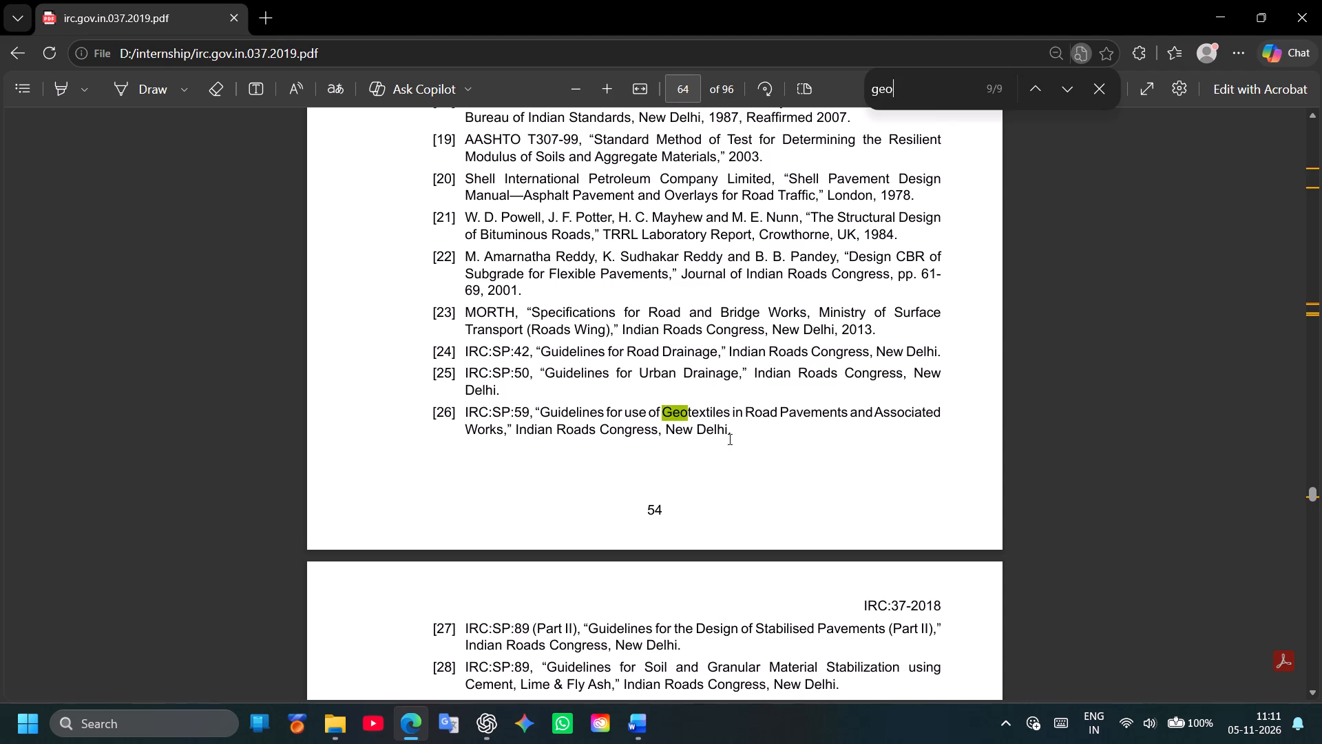
{"action": "left_click", "coordinate": [1057, 87]}
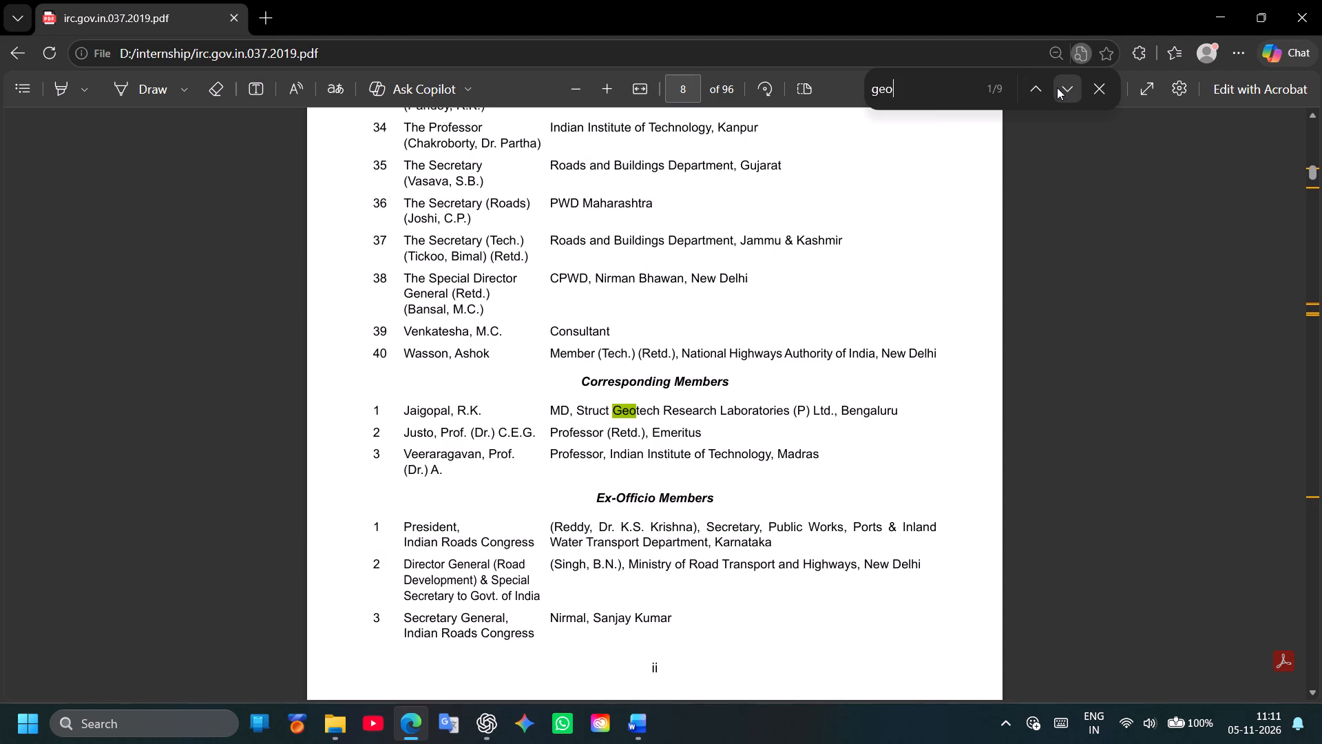
{"action": "left_click", "coordinate": [1057, 87]}
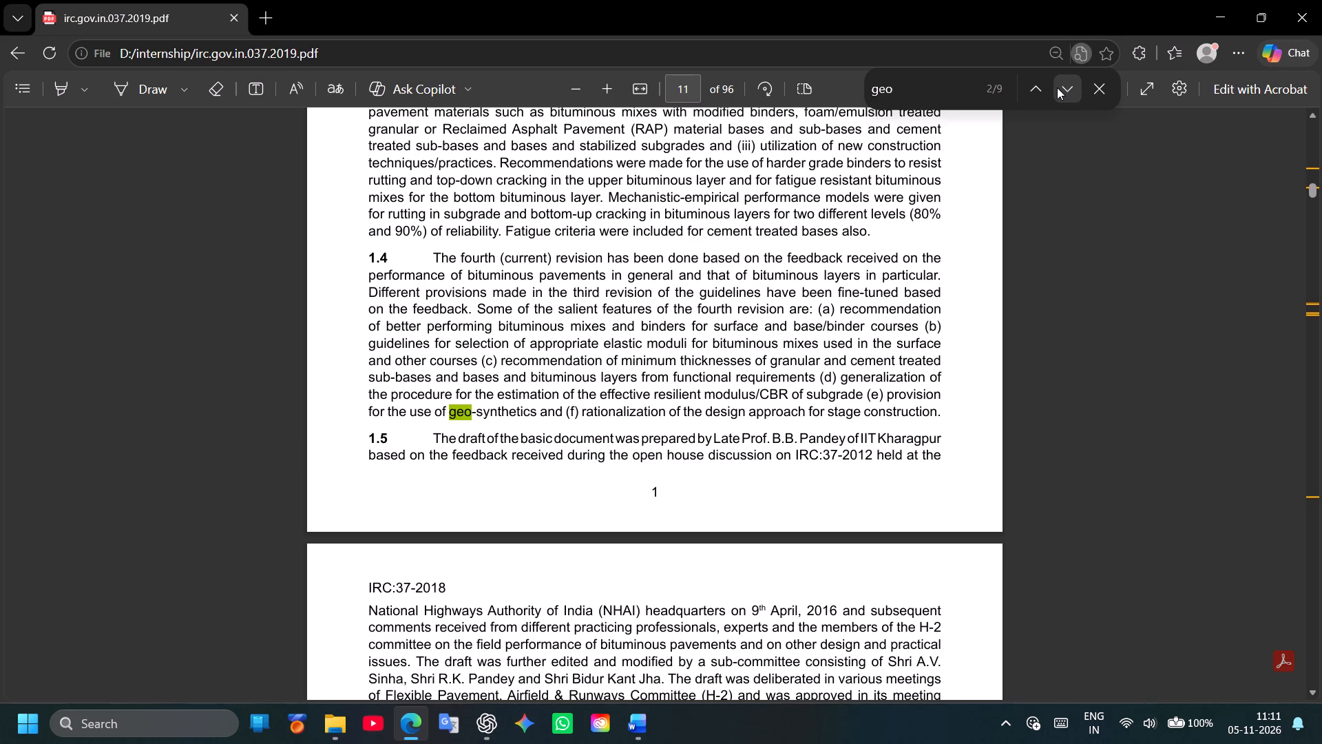
Read the fourth revision's features in clause 1.4, covering geo-synthetics, stage construction design and minimum layer thicknesses.
{"action": "left_click_drag", "start_coordinate": [883, 396], "coordinate": [534, 418]}
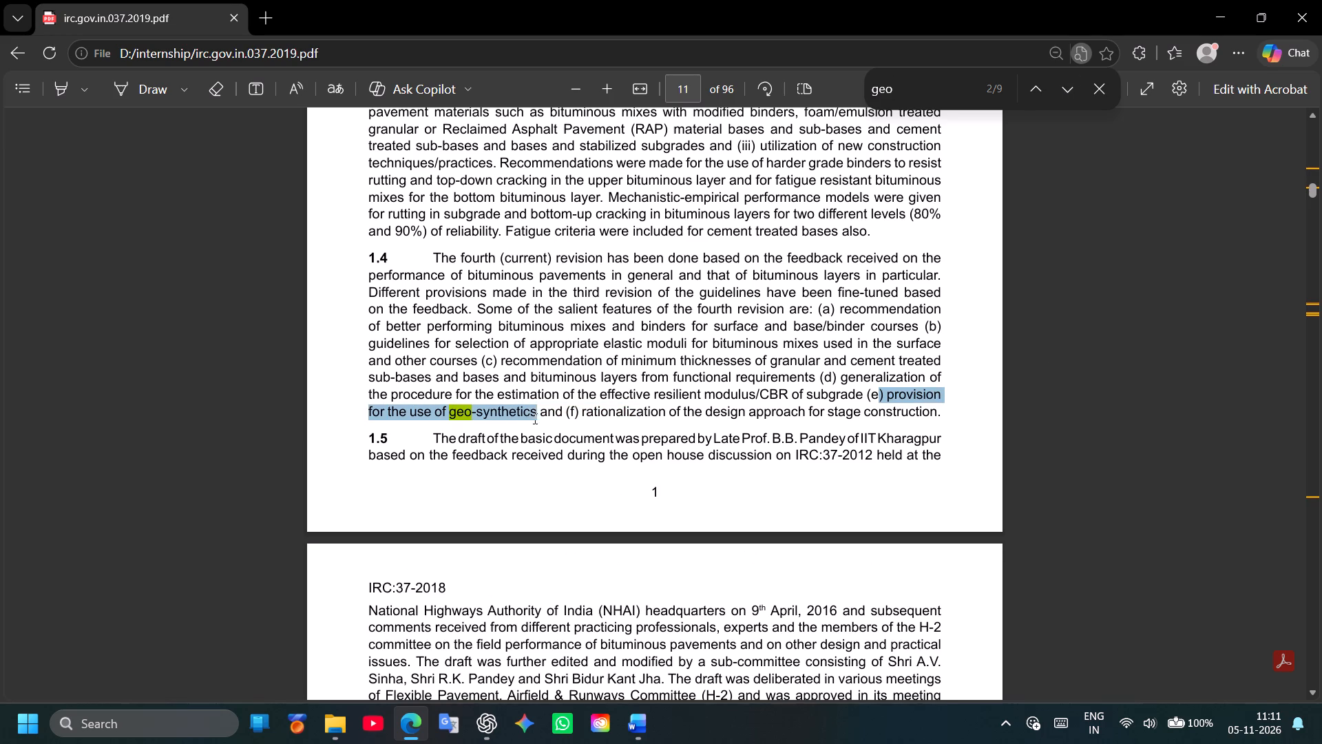
{"action": "left_click_drag", "start_coordinate": [534, 418], "coordinate": [563, 413]}
{"action": "left_click", "coordinate": [561, 433]}
{"action": "left_click_drag", "start_coordinate": [580, 410], "coordinate": [587, 411]}
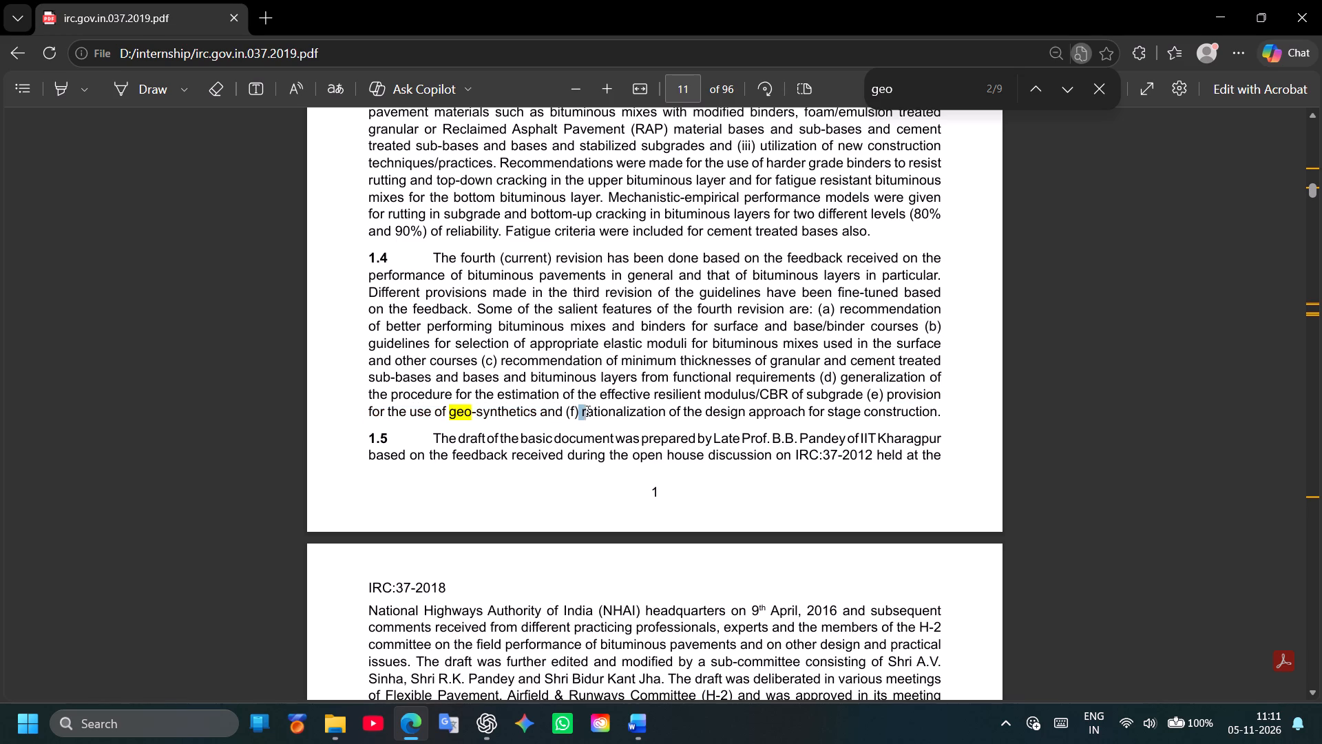
{"action": "left_click_drag", "start_coordinate": [587, 411], "coordinate": [752, 419]}
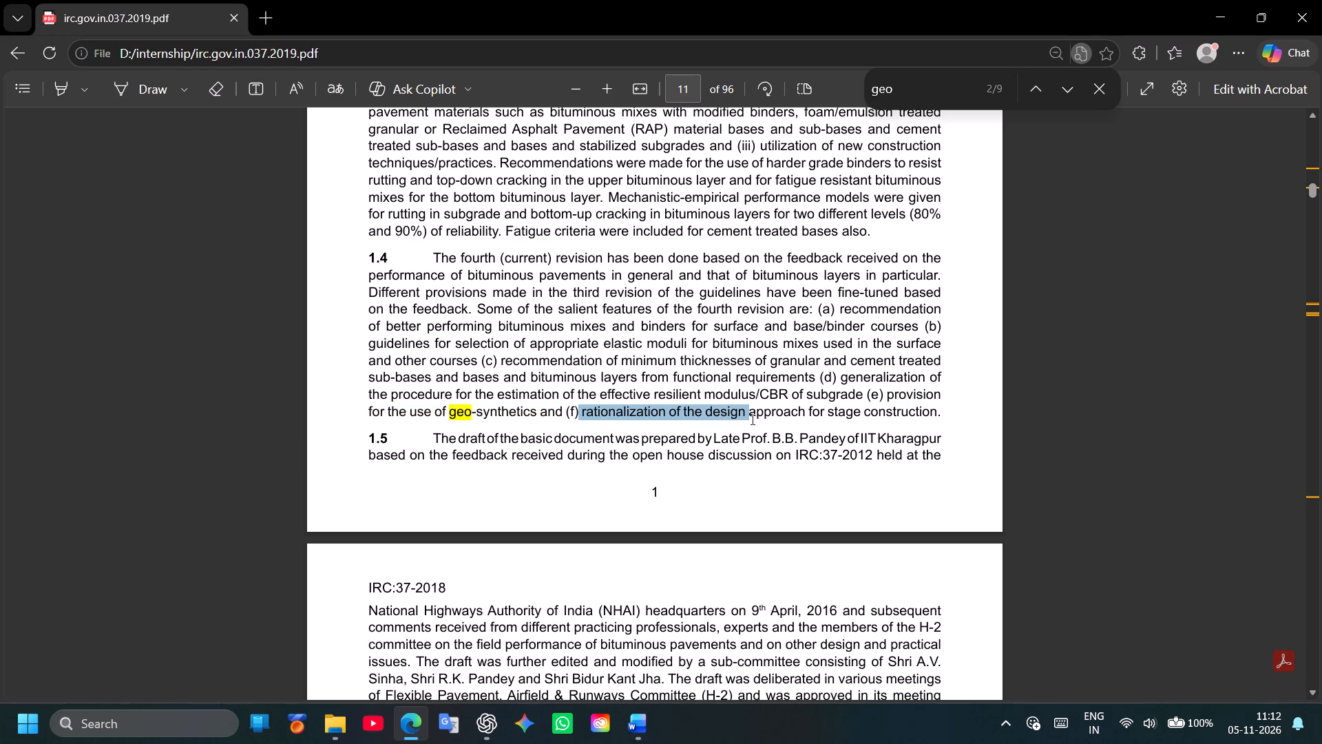
{"action": "left_click_drag", "start_coordinate": [752, 419], "coordinate": [943, 421]}
{"action": "left_click", "coordinate": [733, 467]}
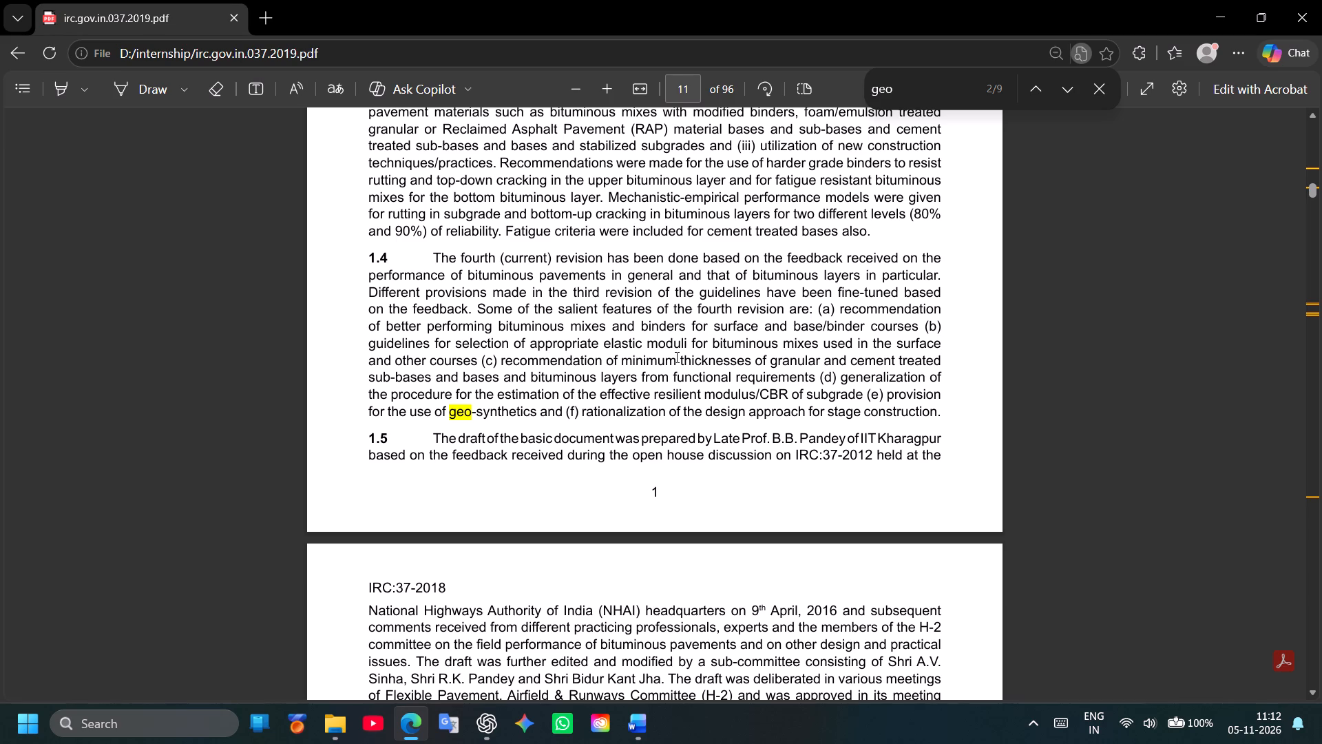
{"action": "left_click_drag", "start_coordinate": [496, 364], "coordinate": [821, 365]}
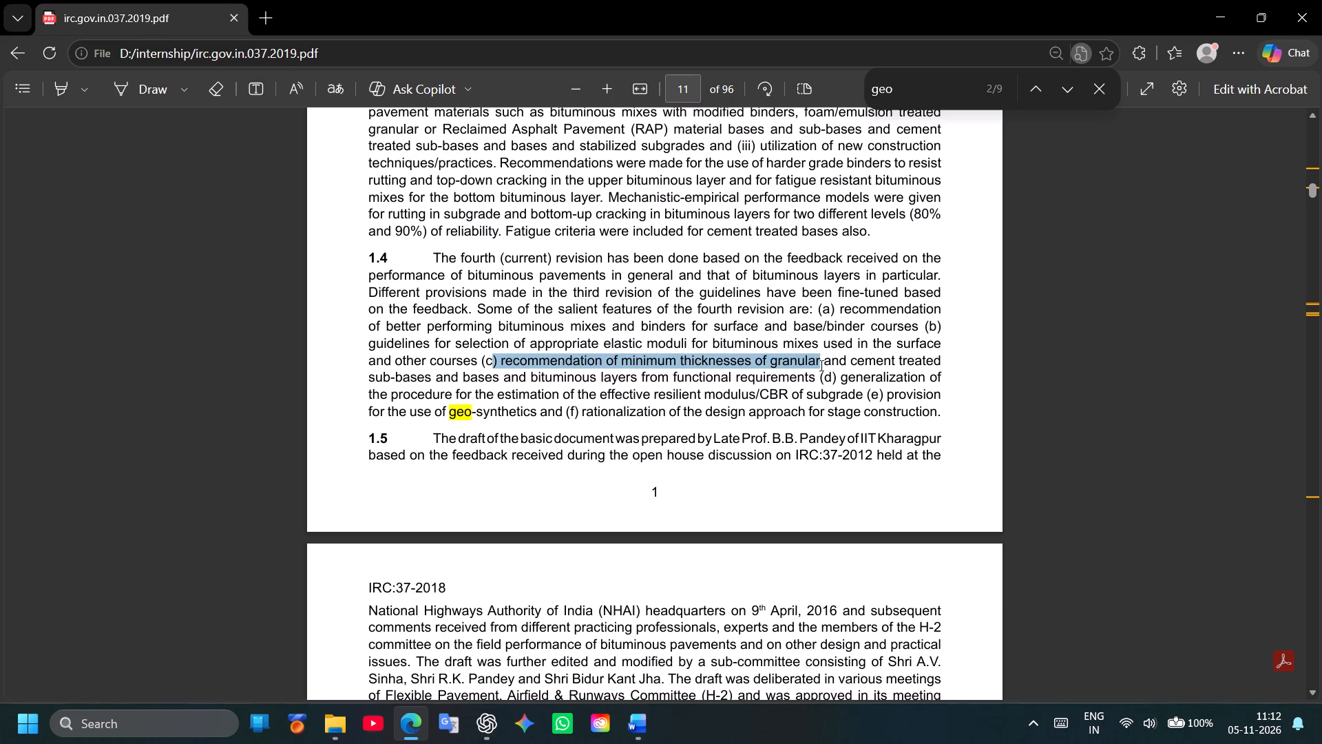
{"action": "left_click_drag", "start_coordinate": [821, 365], "coordinate": [655, 378]}
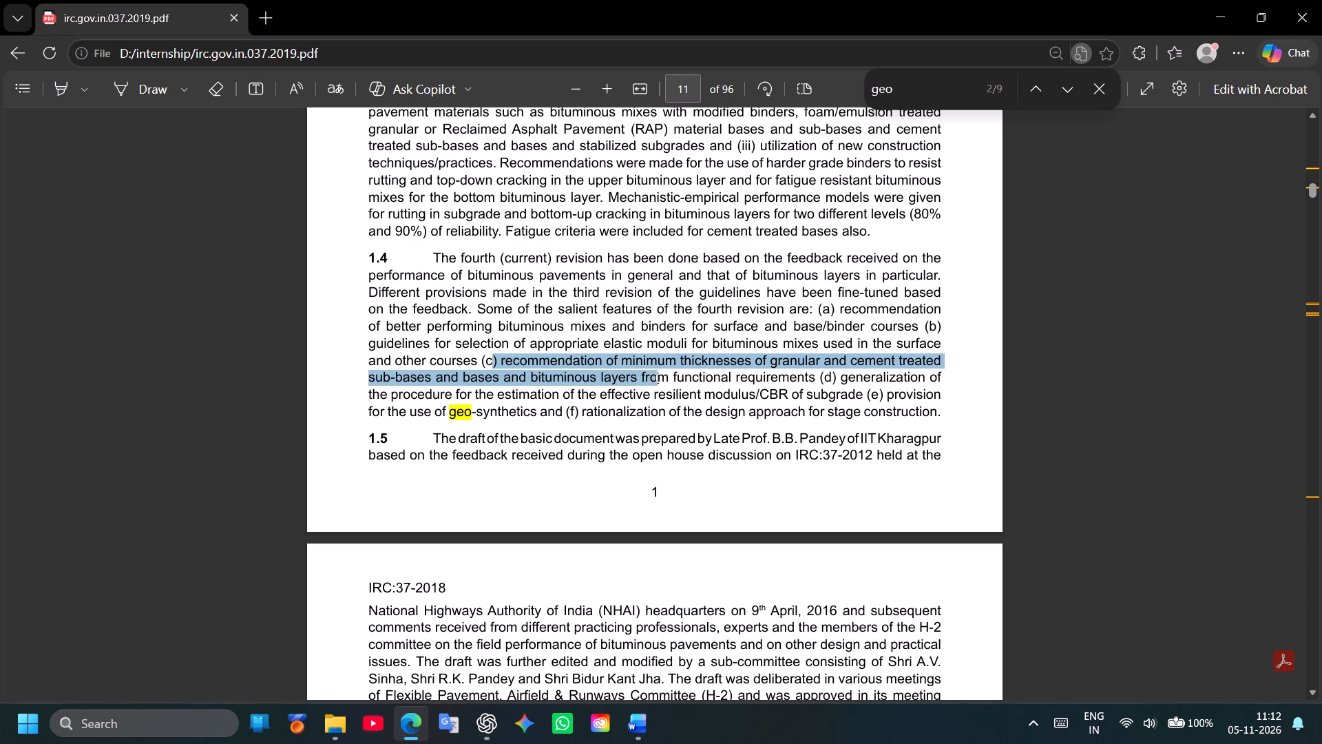
{"action": "left_click_drag", "start_coordinate": [655, 378], "coordinate": [795, 378]}
{"action": "left_click", "coordinate": [769, 430]}
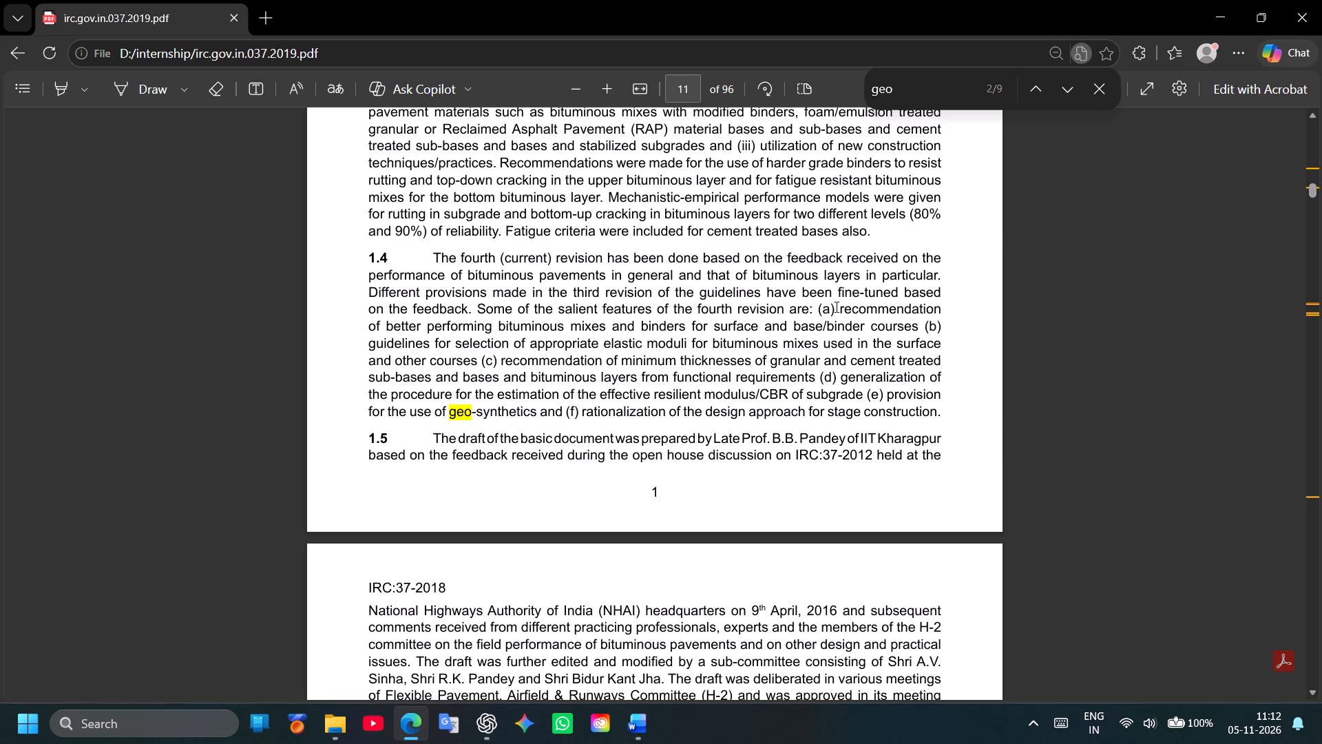
Check the guideline's title and the Introduction heading on the page containing clause 1.4.
{"action": "scroll", "coordinate": [755, 331], "scroll_direction": "down", "scroll_amount": 2}
{"action": "scroll", "coordinate": [755, 331], "scroll_direction": "up", "scroll_amount": 3}
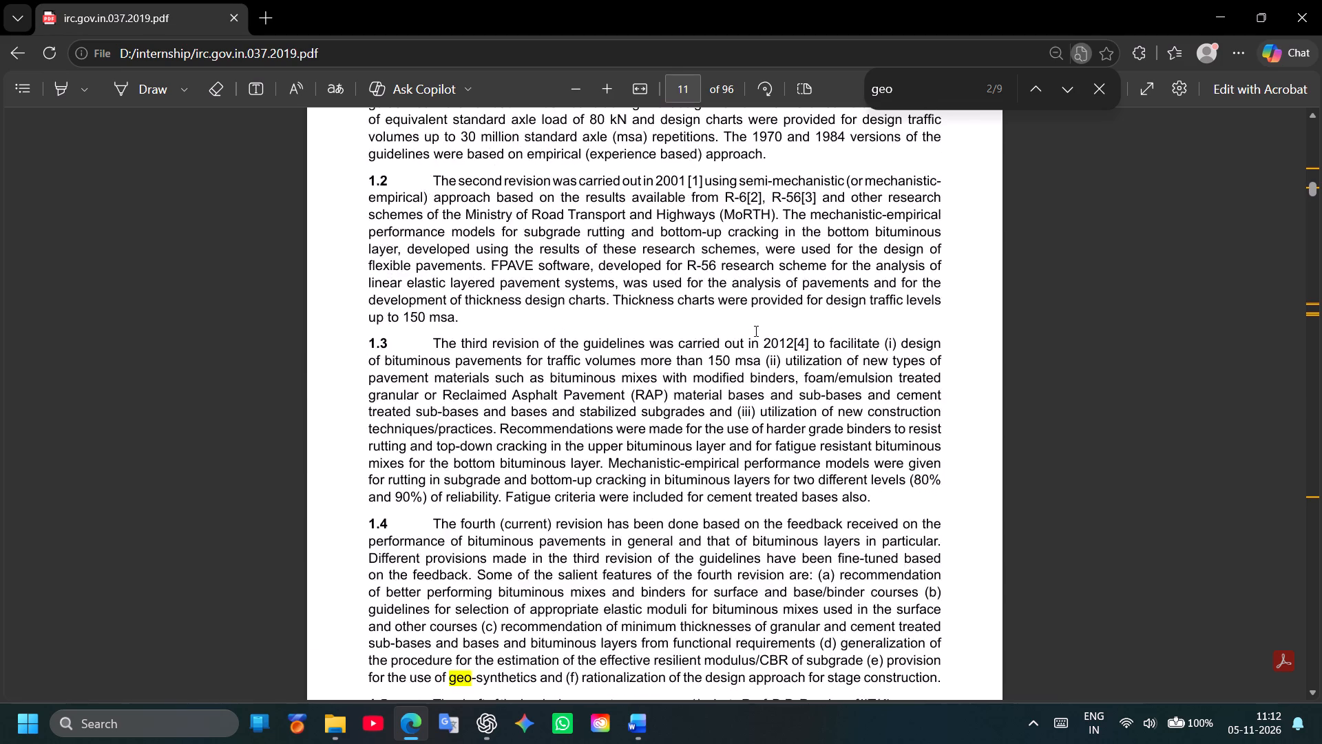
{"action": "scroll", "coordinate": [755, 331], "scroll_direction": "up", "scroll_amount": 1}
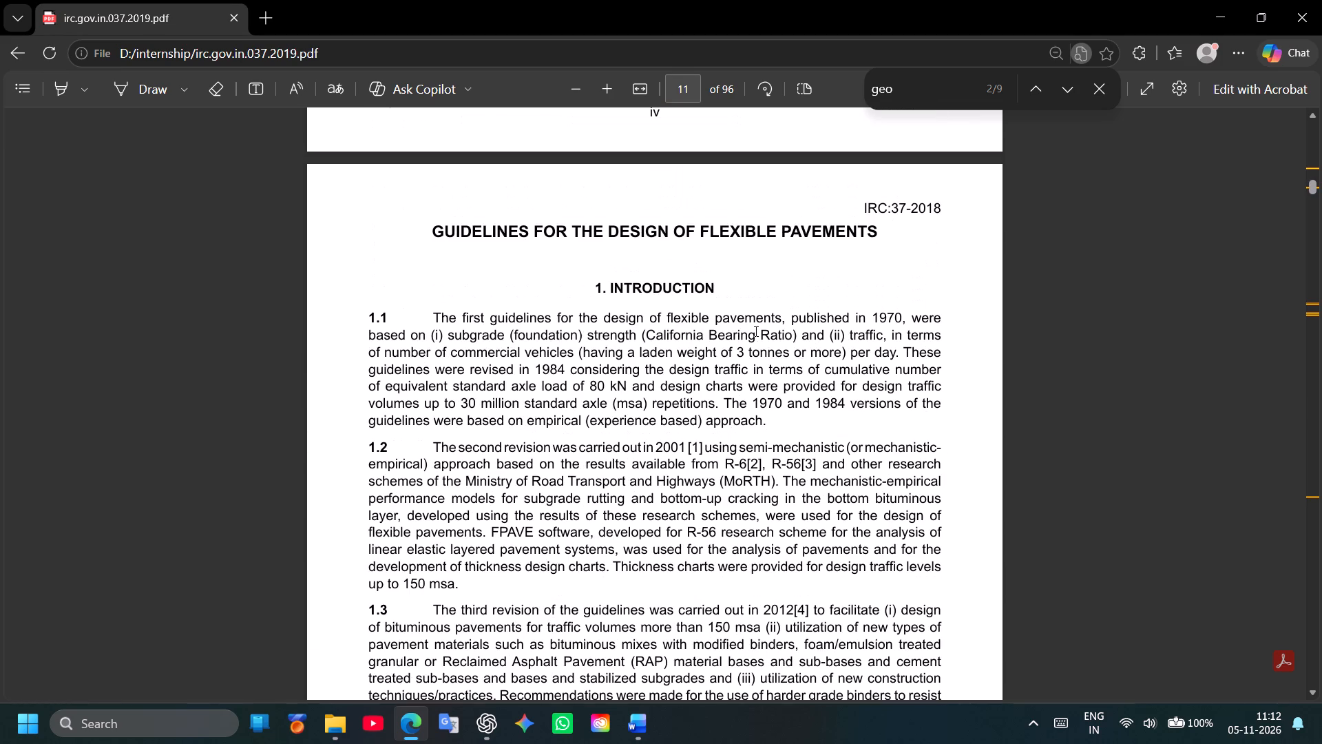
{"action": "left_click_drag", "start_coordinate": [430, 228], "coordinate": [561, 232]}
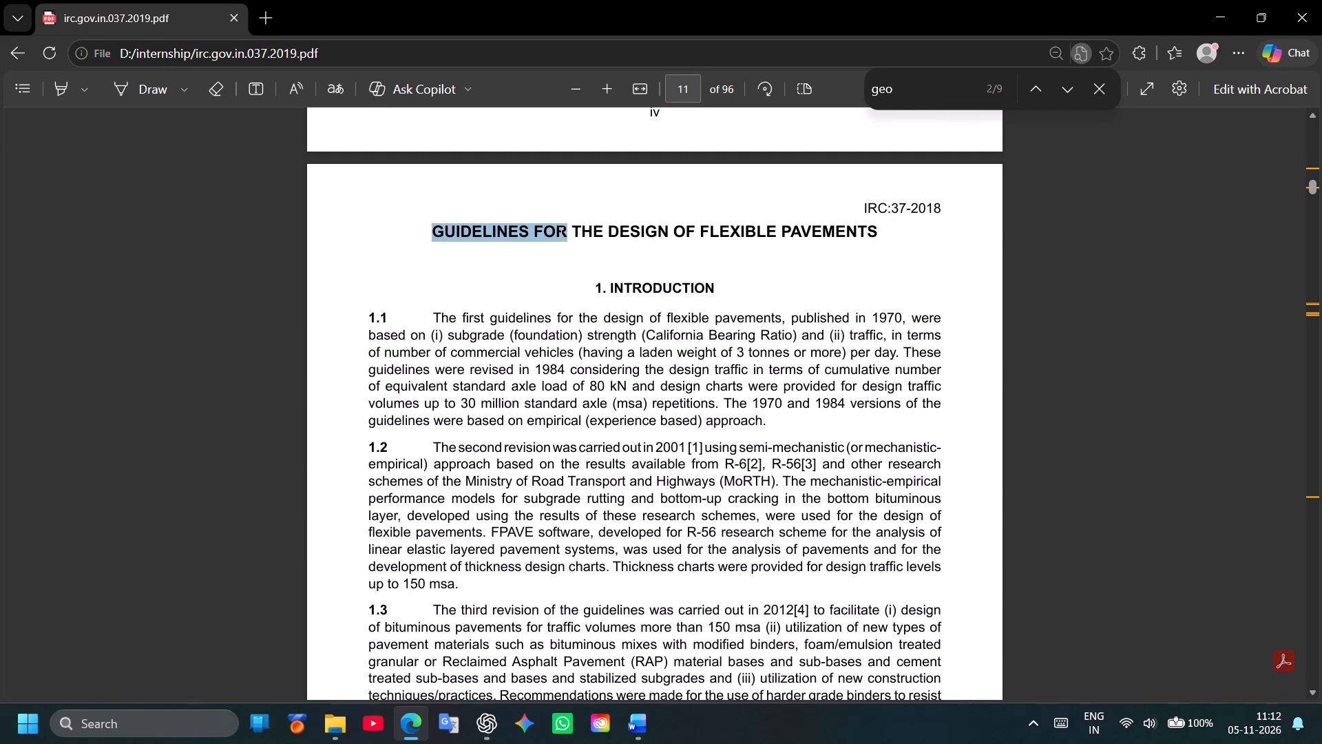
{"action": "left_click_drag", "start_coordinate": [561, 232], "coordinate": [858, 232]}
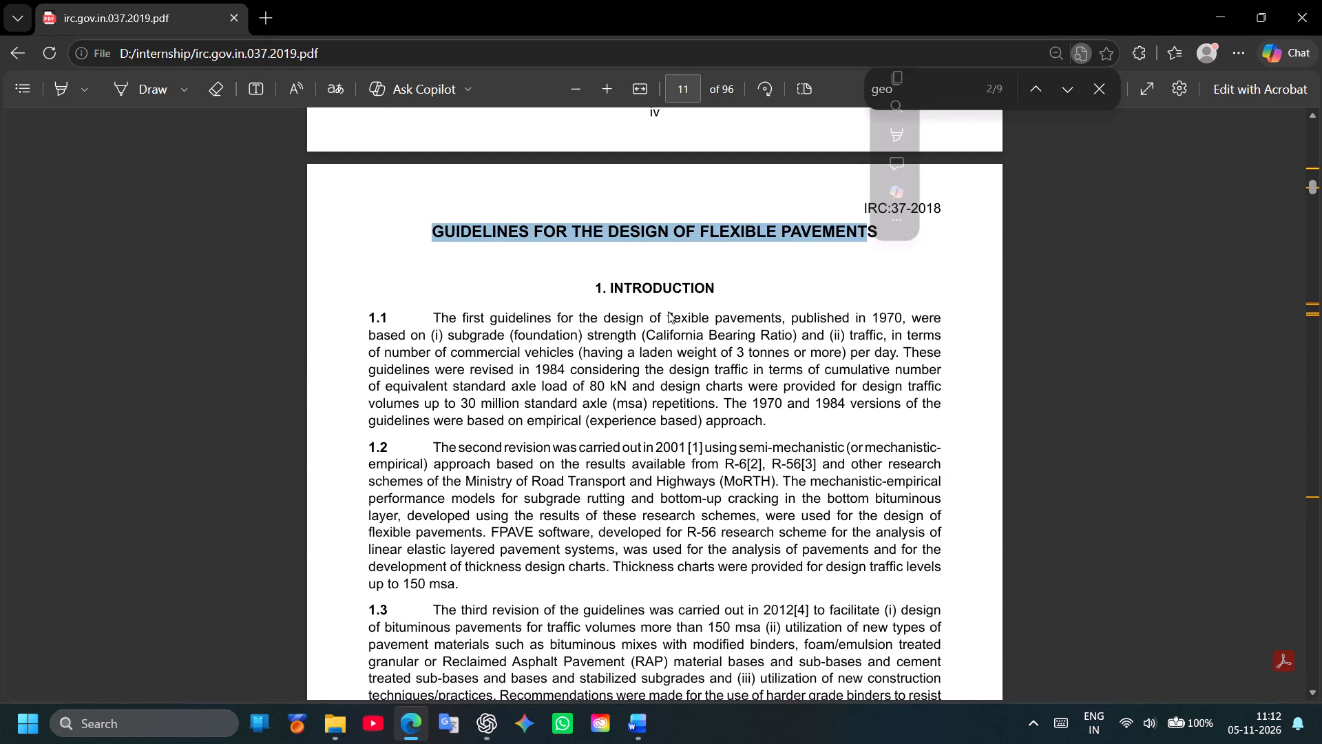
{"action": "left_click", "coordinate": [668, 311]}
{"action": "left_click_drag", "start_coordinate": [600, 289], "coordinate": [720, 288]}
{"action": "left_click", "coordinate": [675, 333]}
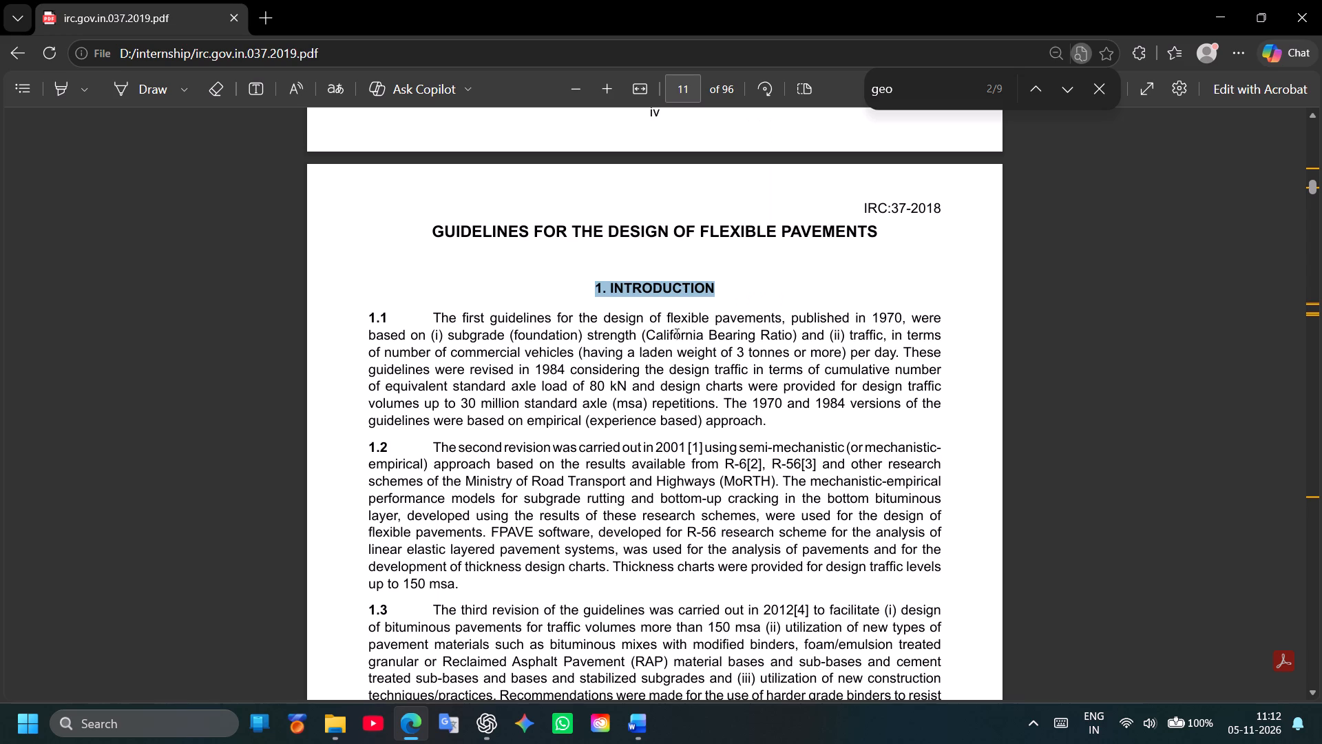
Reread clause 1.4 from its opening, examining the basis of the fourth revision and the sentence introducing its salient features.
{"action": "scroll", "coordinate": [664, 389], "scroll_direction": "down", "scroll_amount": 2}
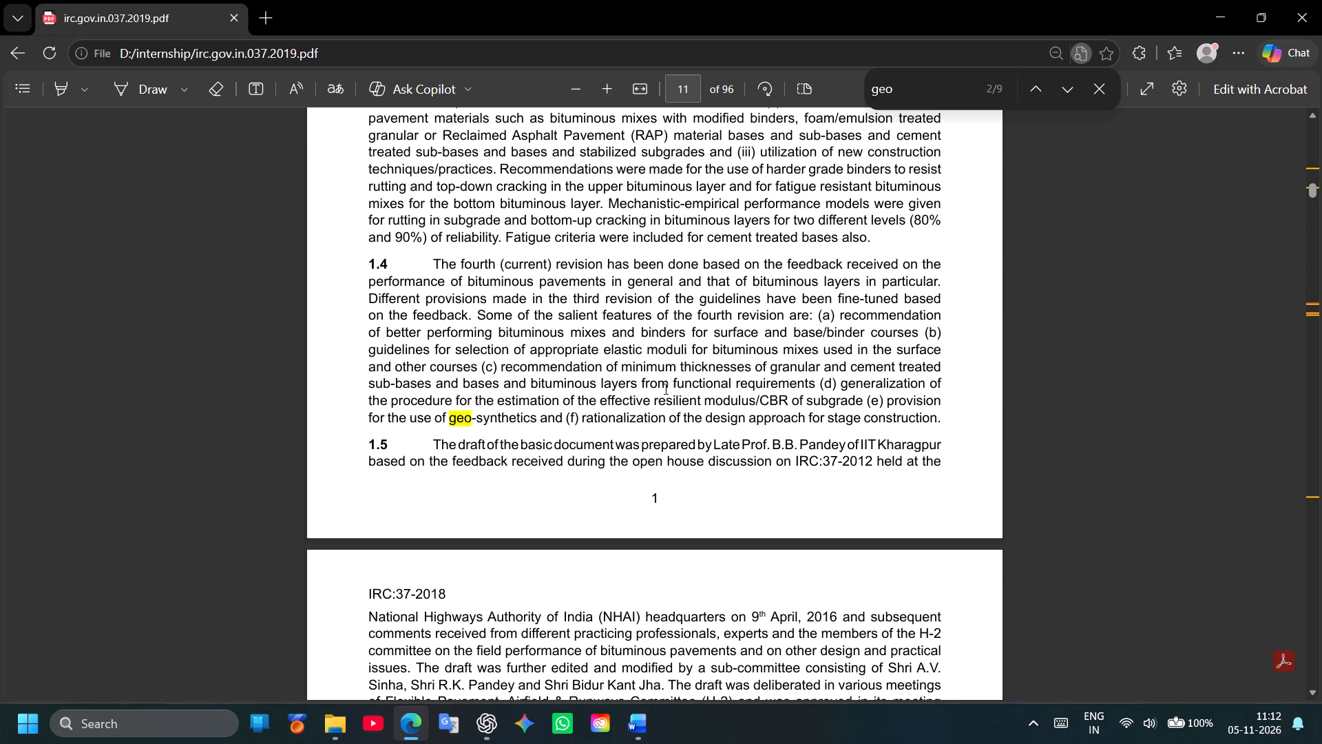
{"action": "scroll", "coordinate": [664, 389], "scroll_direction": "up", "scroll_amount": 1}
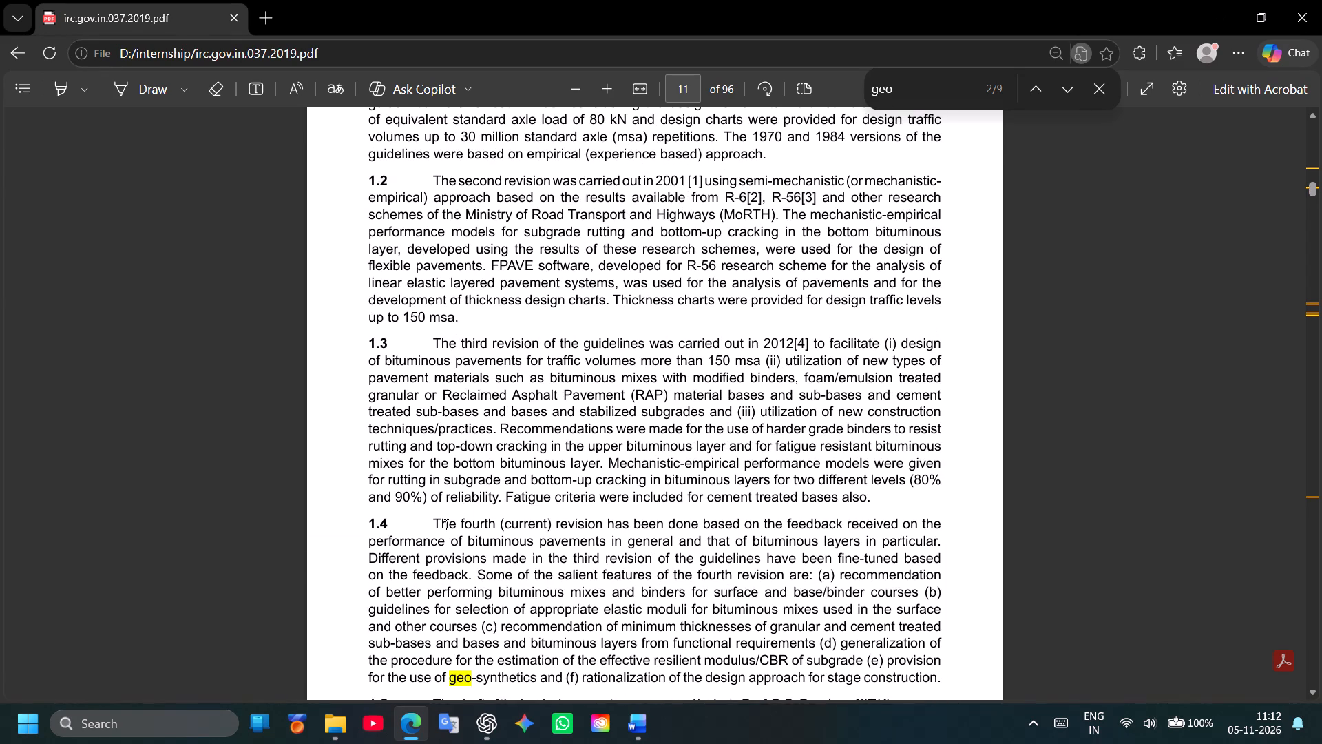
{"action": "left_click_drag", "start_coordinate": [437, 521], "coordinate": [613, 524]}
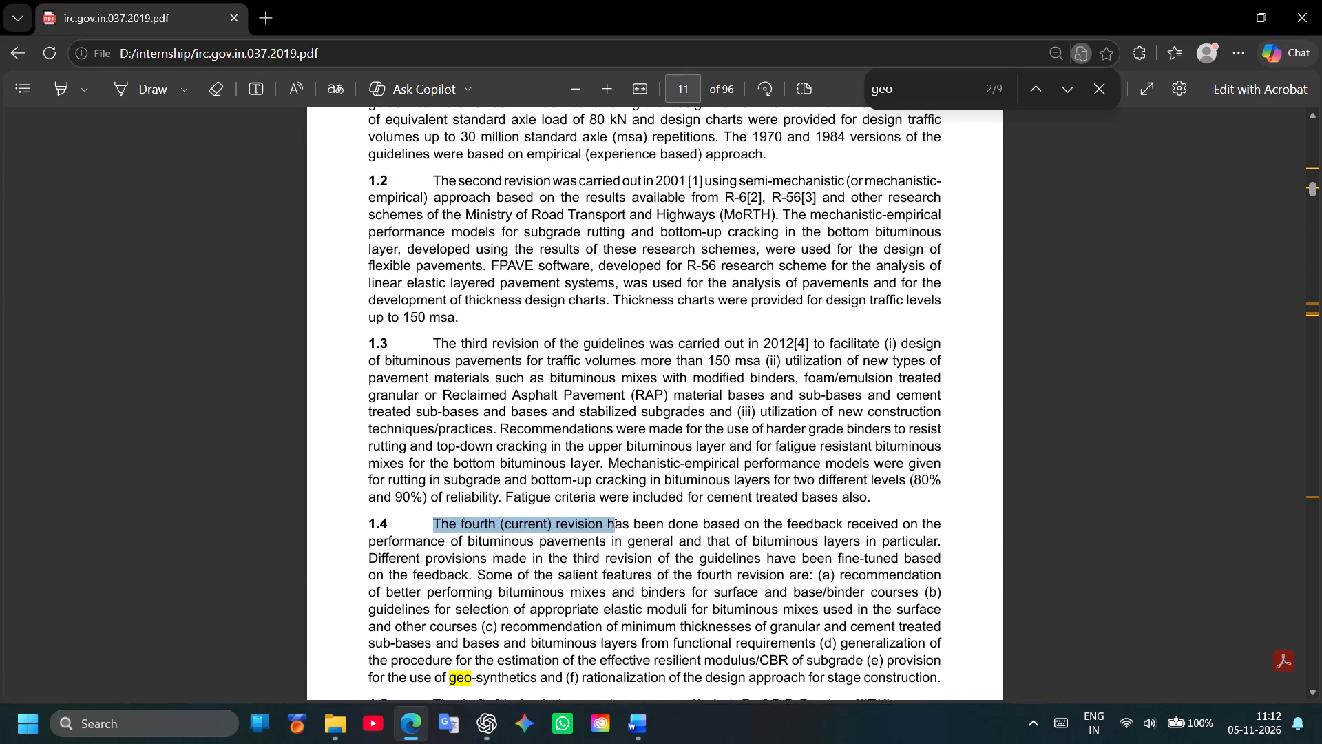
{"action": "left_click_drag", "start_coordinate": [613, 524], "coordinate": [927, 531]}
{"action": "left_click", "coordinate": [797, 570]}
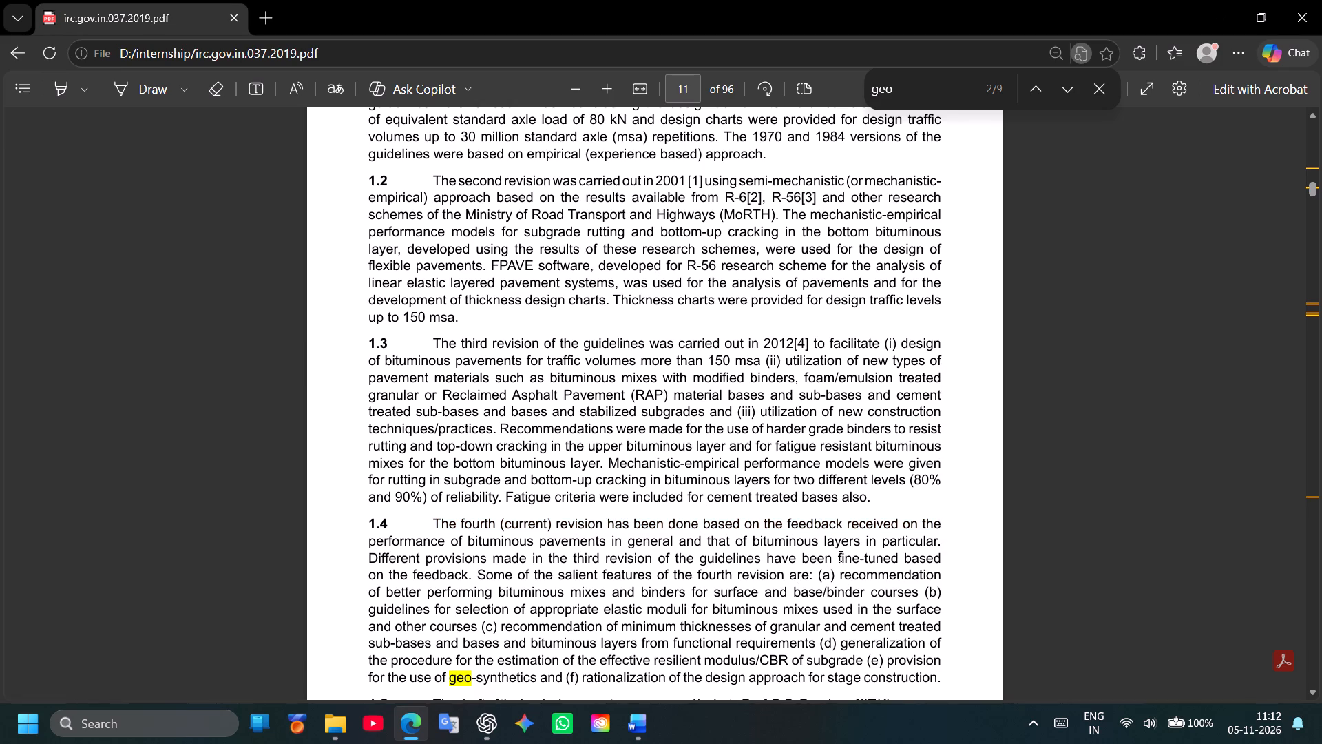
{"action": "left_click_drag", "start_coordinate": [834, 556], "coordinate": [449, 583]}
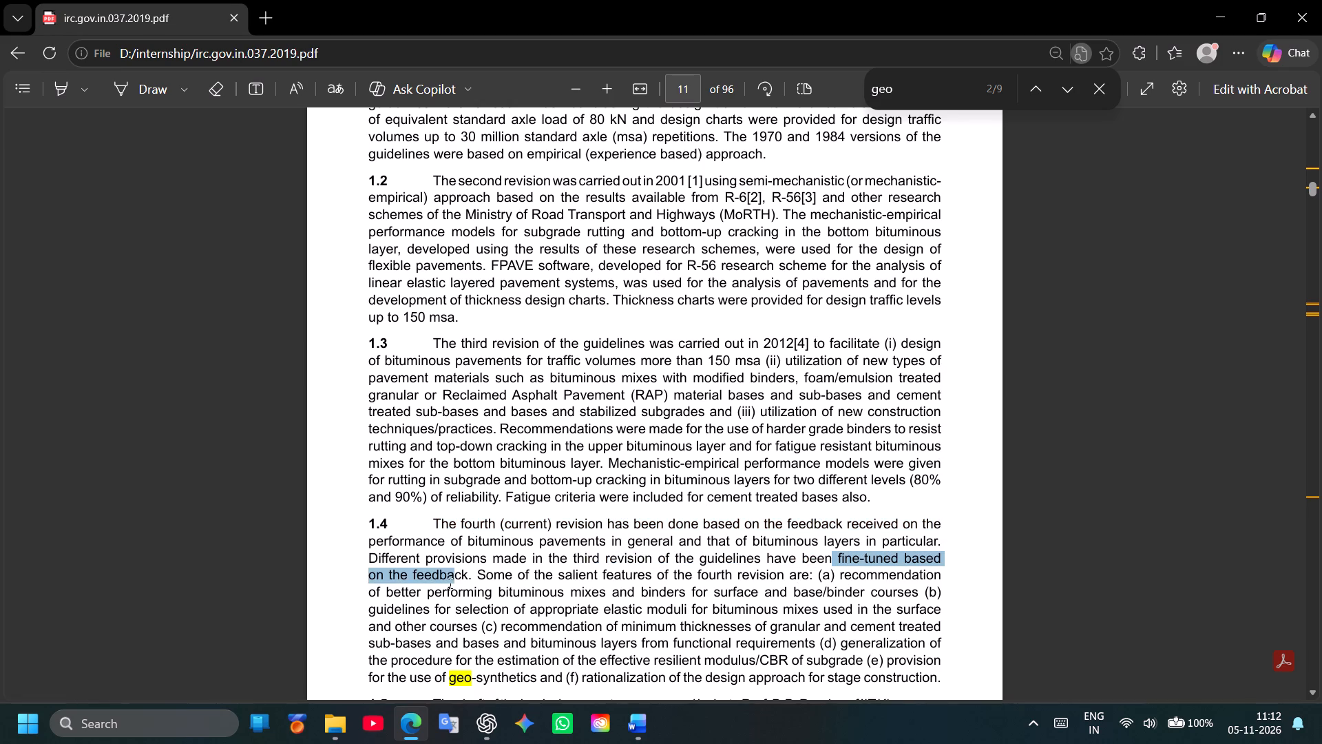
{"action": "left_click_drag", "start_coordinate": [449, 583], "coordinate": [457, 583]}
{"action": "left_click", "coordinate": [458, 610]}
{"action": "left_click_drag", "start_coordinate": [477, 572], "coordinate": [575, 572]}
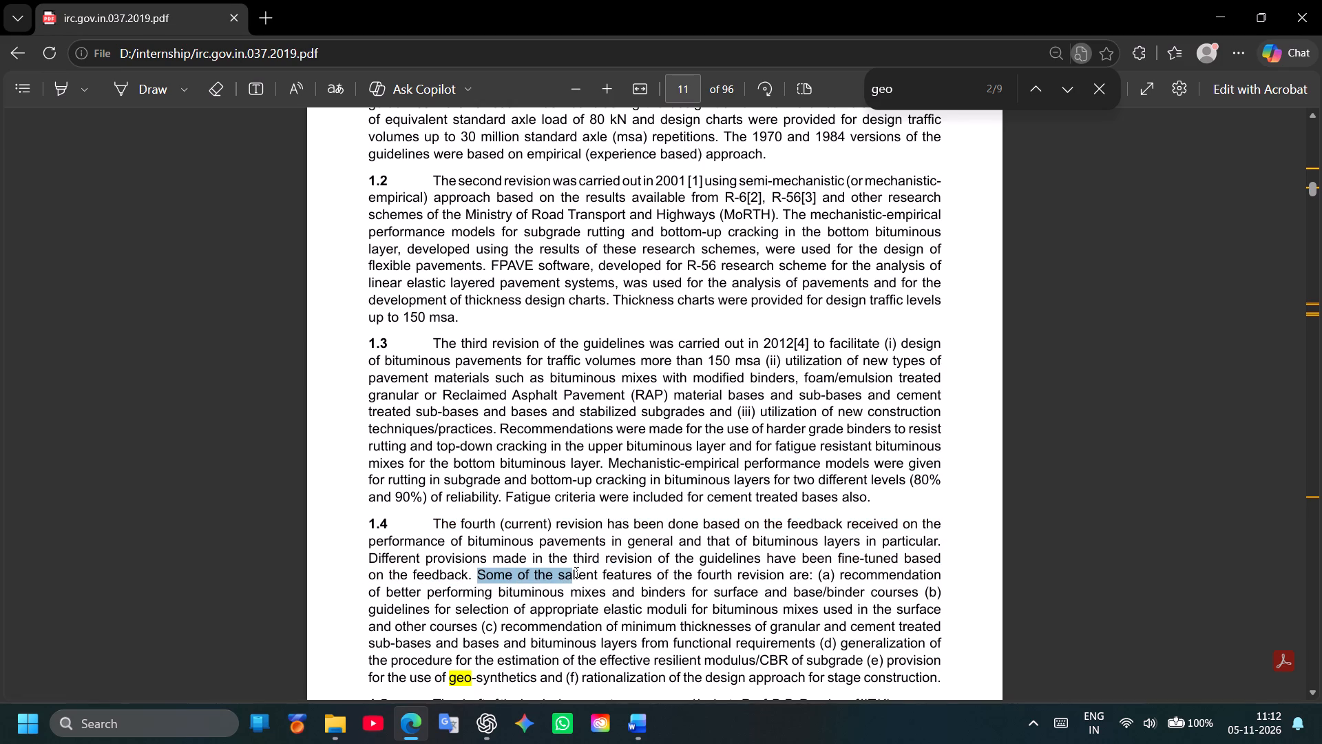
{"action": "left_click_drag", "start_coordinate": [575, 572], "coordinate": [808, 574]}
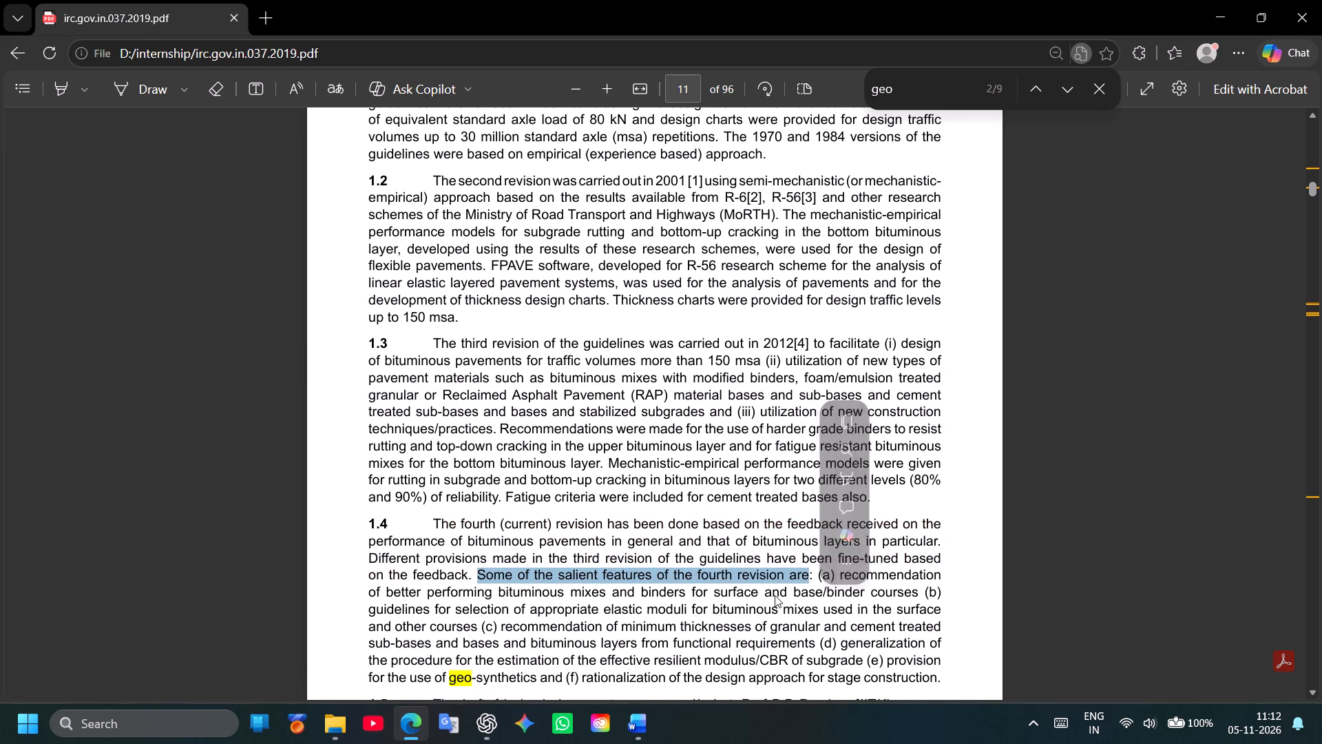
{"action": "left_click", "coordinate": [741, 621]}
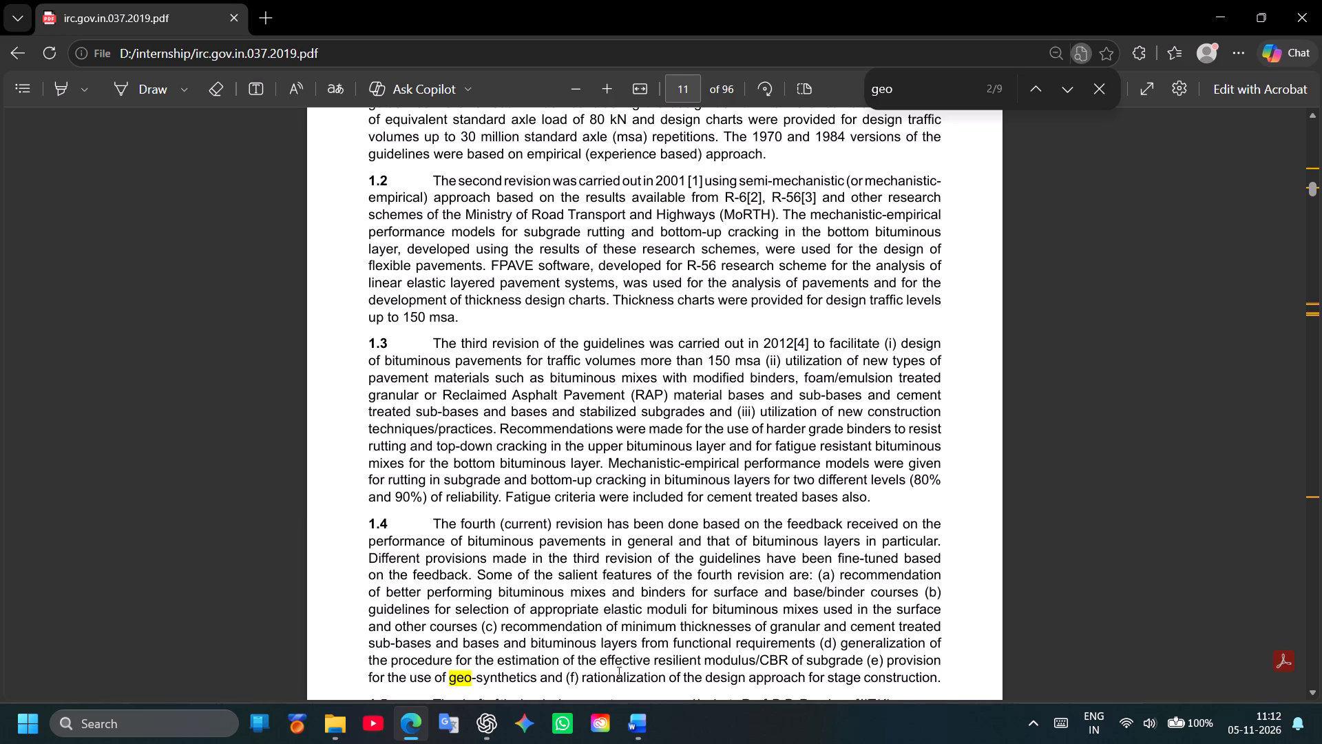
Go to the next "geo" match in clause 7.2.1 and read the passage on geo-composites and geo-cells in sub-base drainage layers.
{"action": "scroll", "coordinate": [888, 655], "scroll_direction": "down", "scroll_amount": 1}
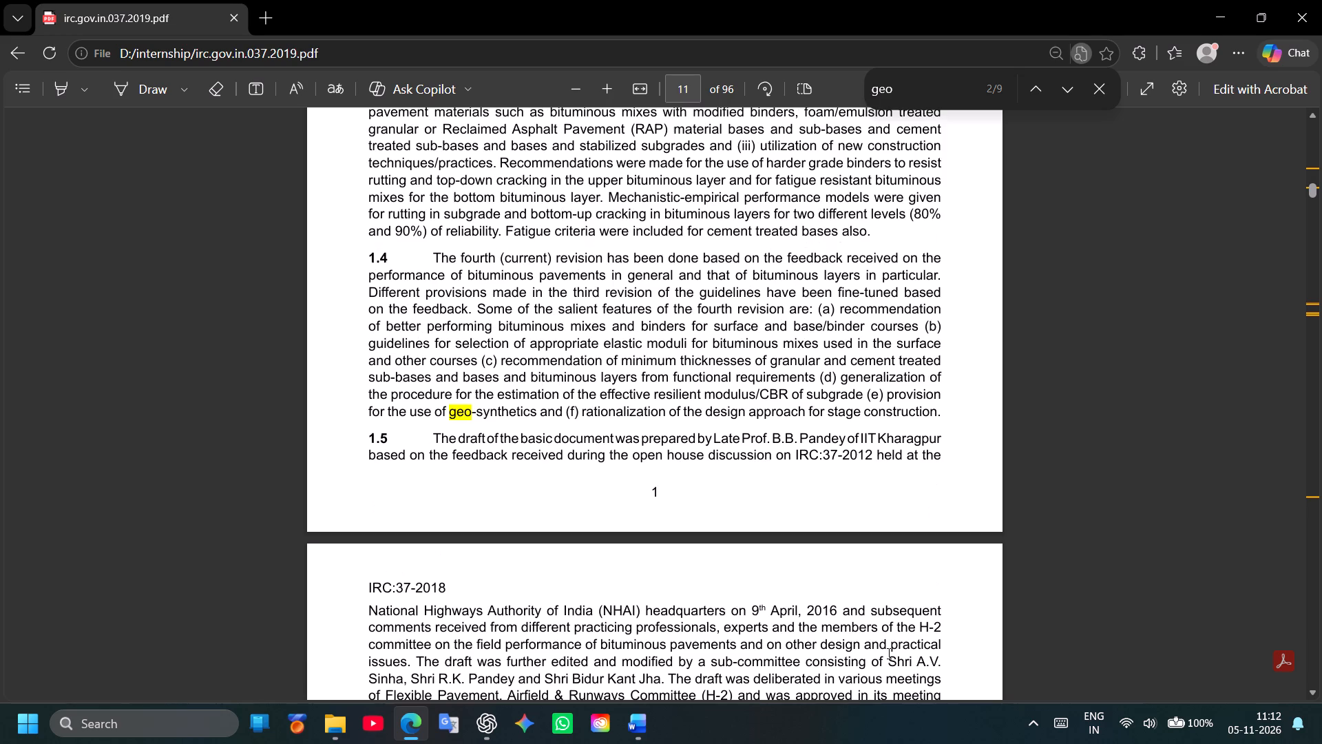
{"action": "left_click", "coordinate": [1066, 81]}
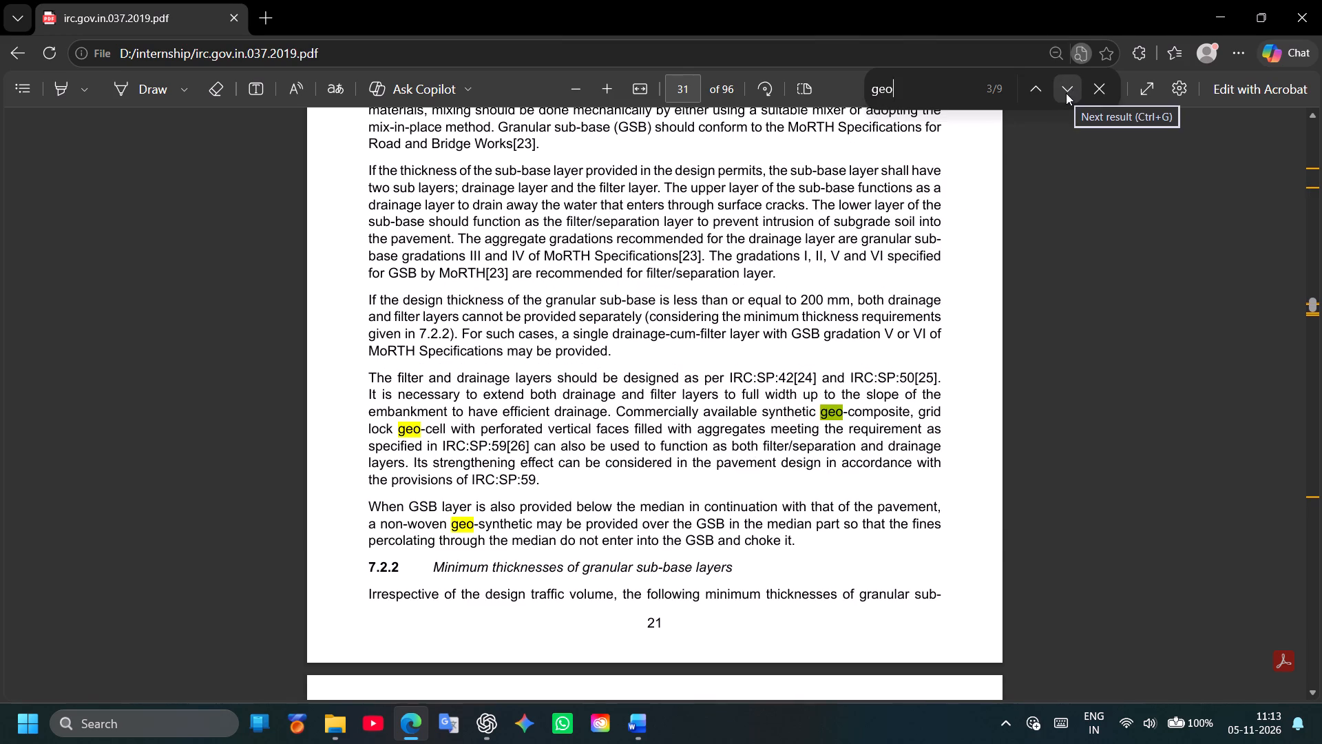
{"action": "scroll", "coordinate": [814, 443], "scroll_direction": "up", "scroll_amount": 1}
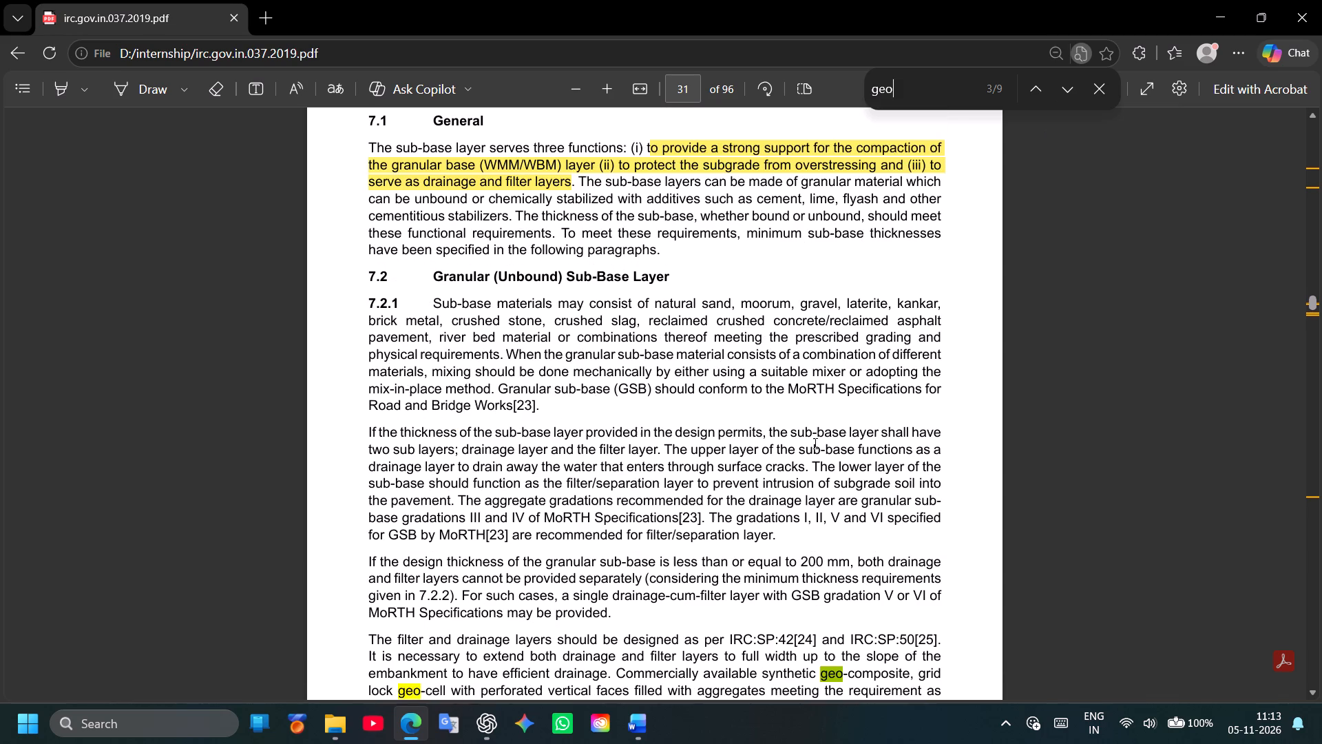
{"action": "scroll", "coordinate": [728, 418], "scroll_direction": "down", "scroll_amount": 1}
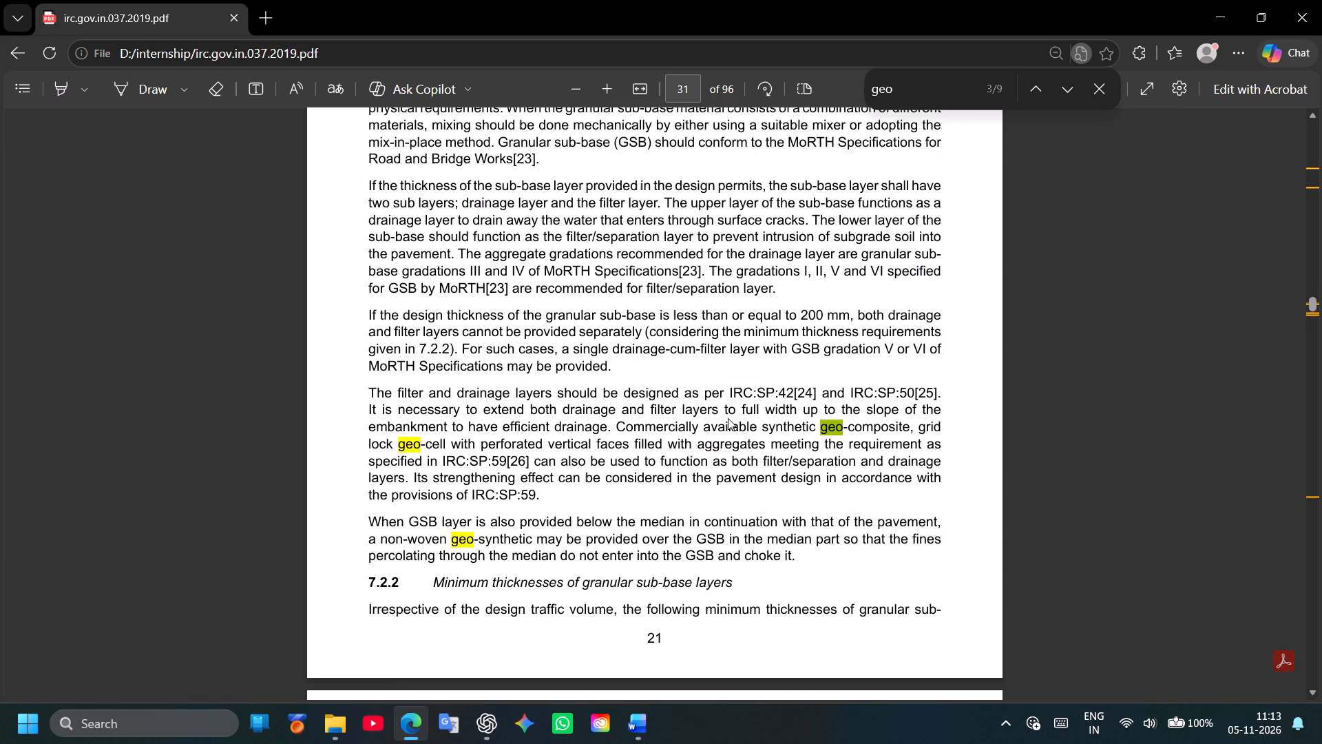
{"action": "left_click_drag", "start_coordinate": [813, 415], "coordinate": [926, 415]}
{"action": "double_click", "coordinate": [446, 453]}
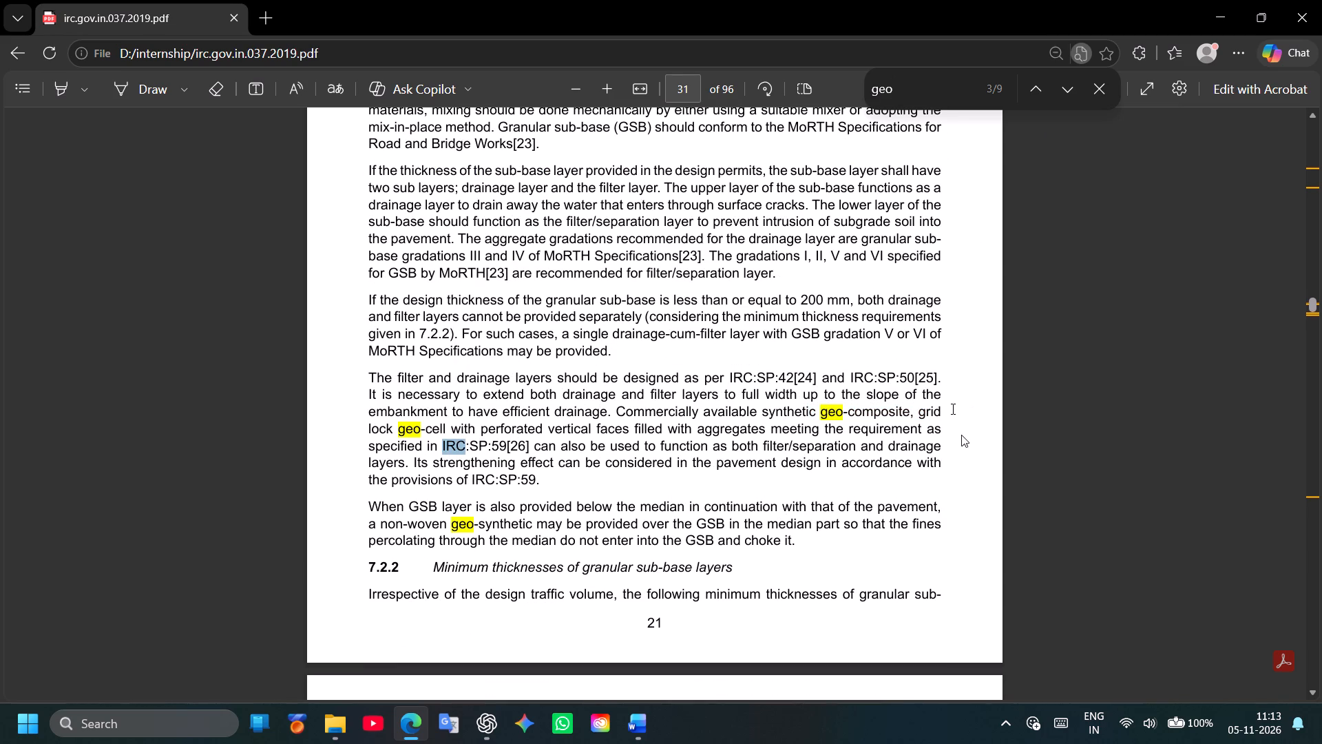
{"action": "left_click", "coordinate": [961, 435]}
Go through the remaining "geo" matches, covering geo-synthetic reinforcement of granular layers and geo-composites in the cement treated sub-base clause.
{"action": "left_click", "coordinate": [1062, 91]}
{"action": "double_click", "coordinate": [1062, 91]}
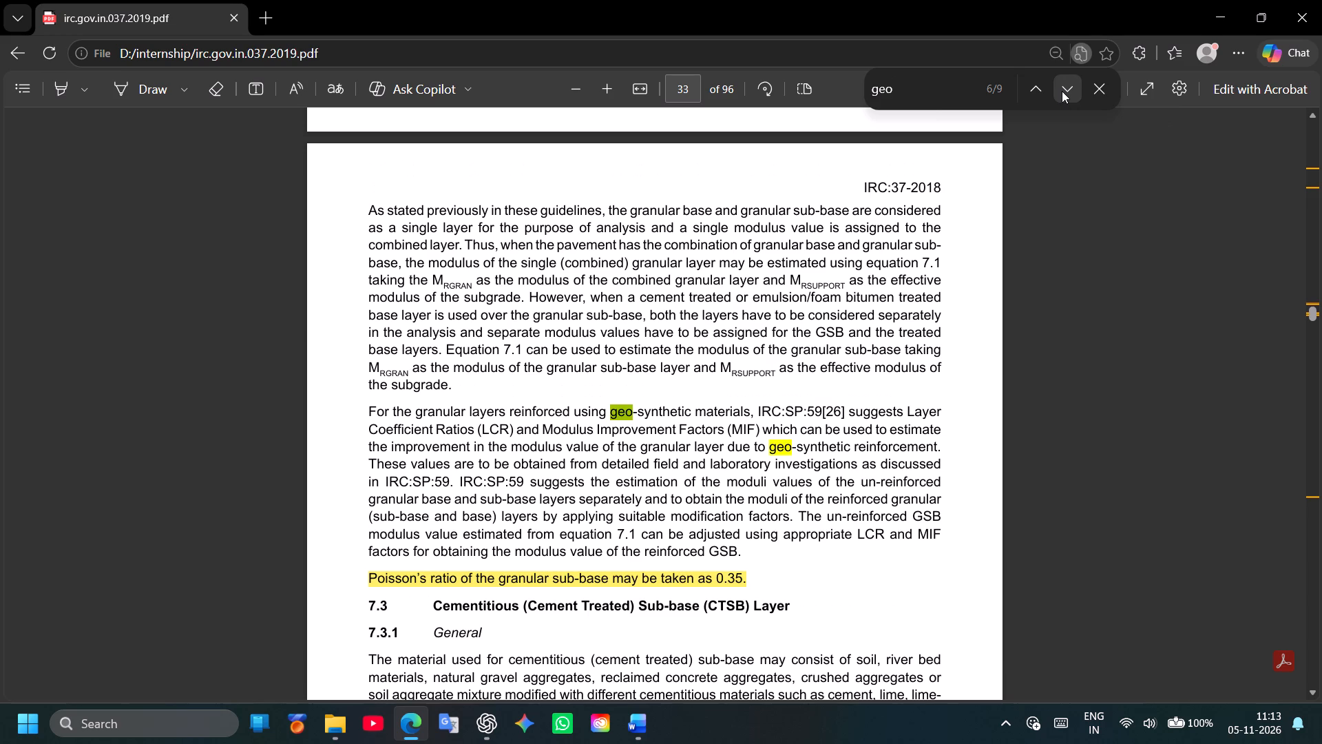
{"action": "left_click", "coordinate": [1062, 91]}
{"action": "left_click", "coordinate": [1062, 91]}
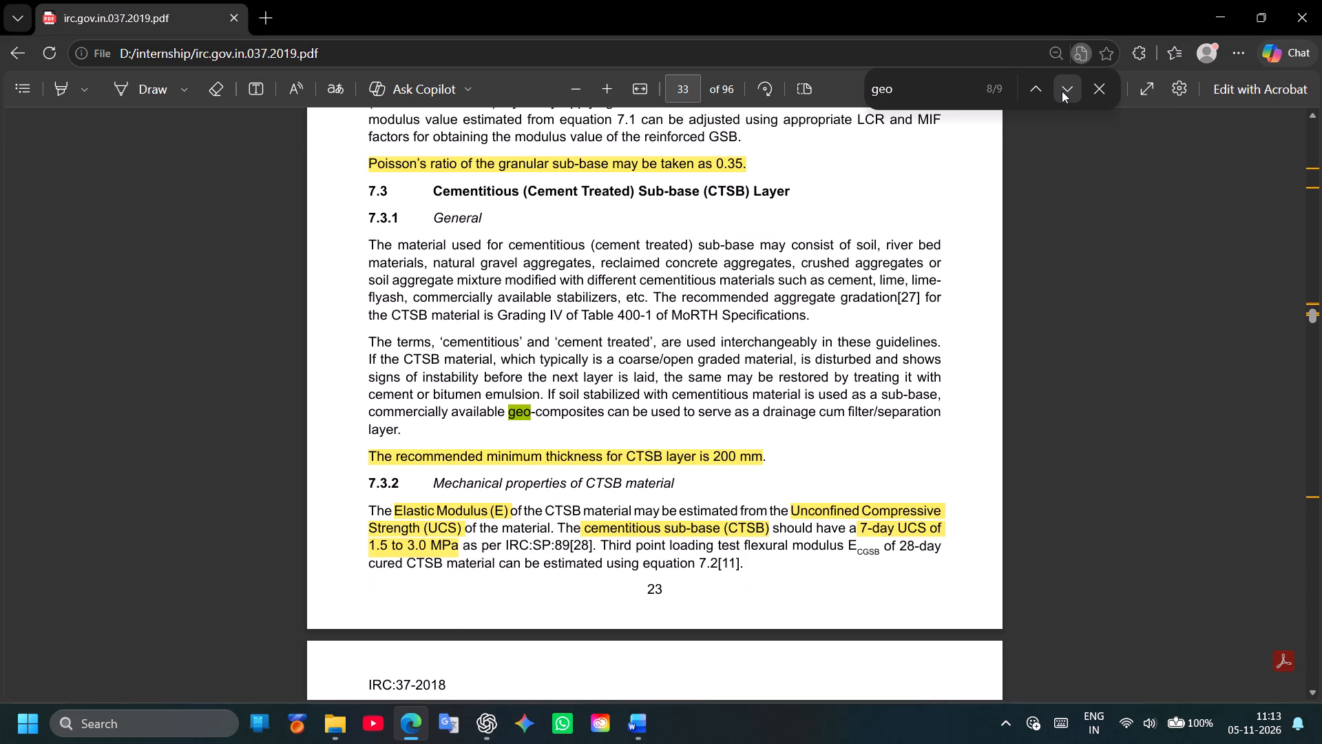
{"action": "left_click", "coordinate": [1062, 91]}
{"action": "left_click", "coordinate": [1062, 91]}
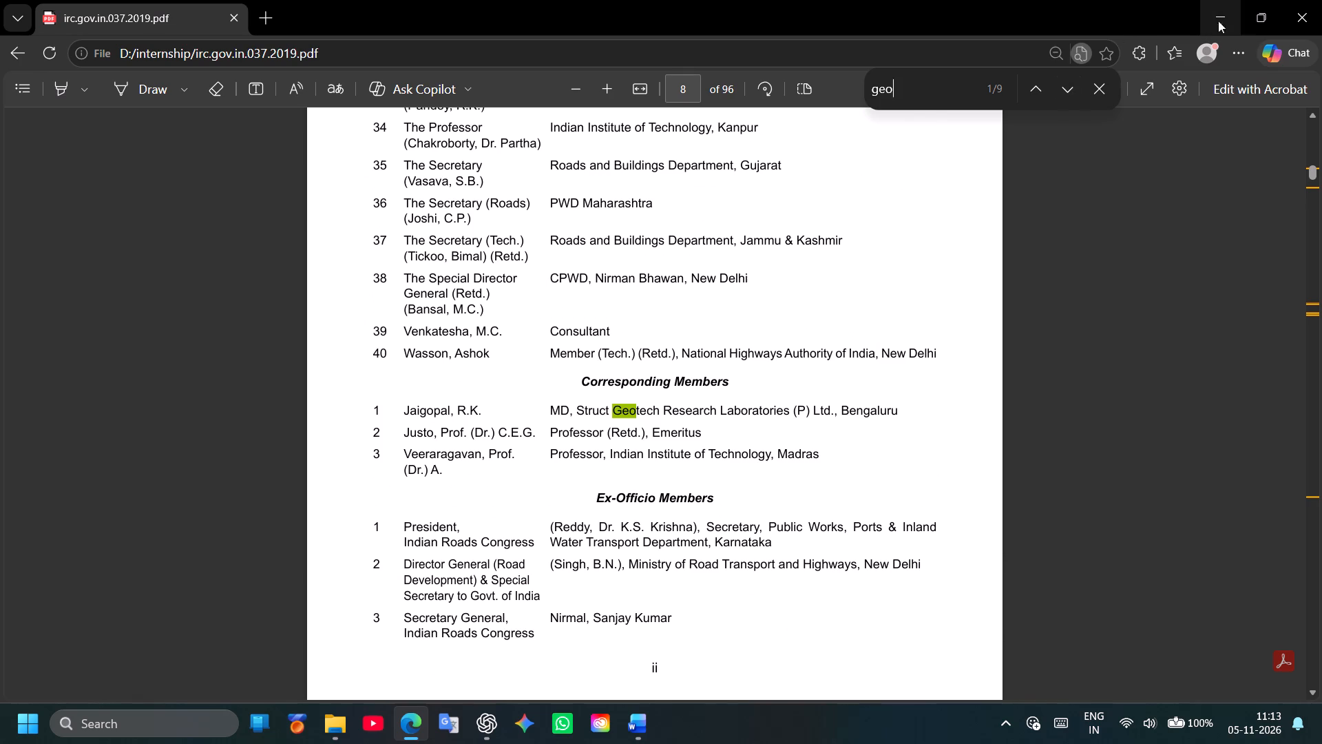
Search the guideline PDF for "cold", change the term to "could", and close the search.
{"action": "left_click_drag", "start_coordinate": [943, 85], "coordinate": [781, 103]}
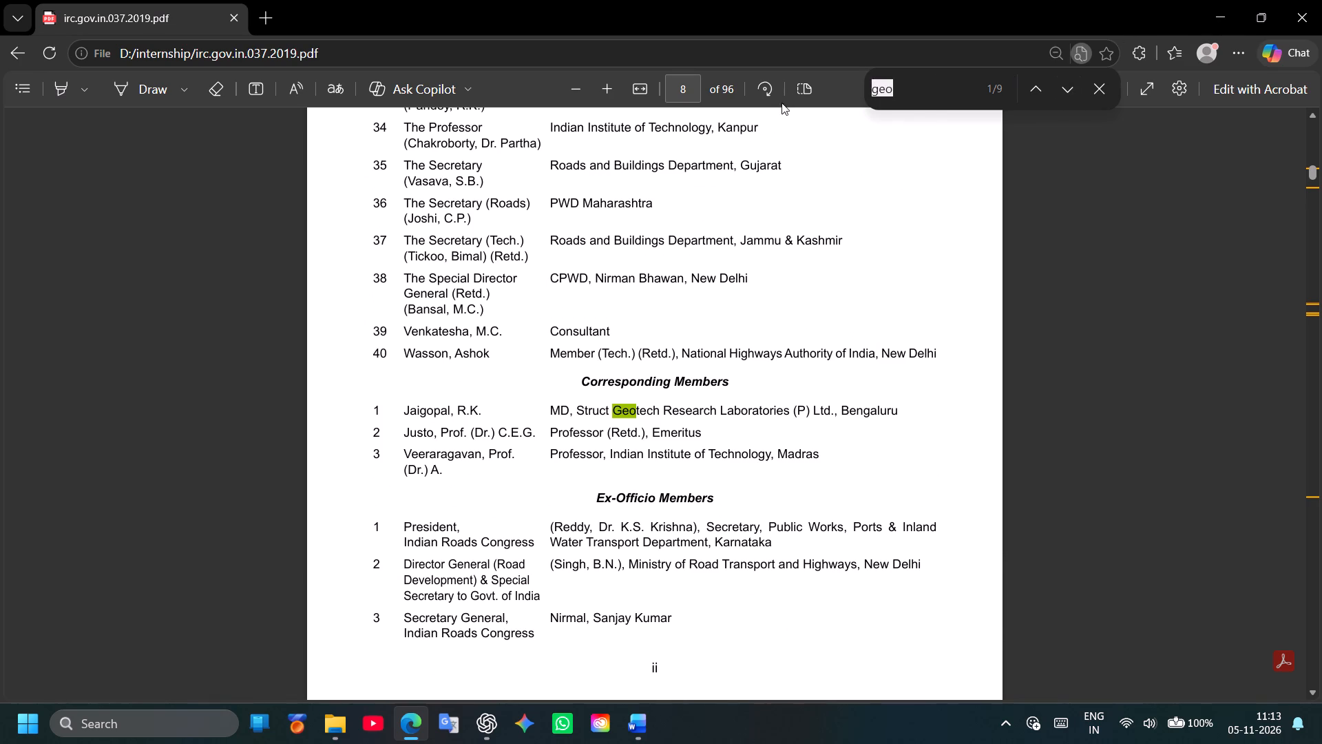
{"action": "type", "text": "cold"}
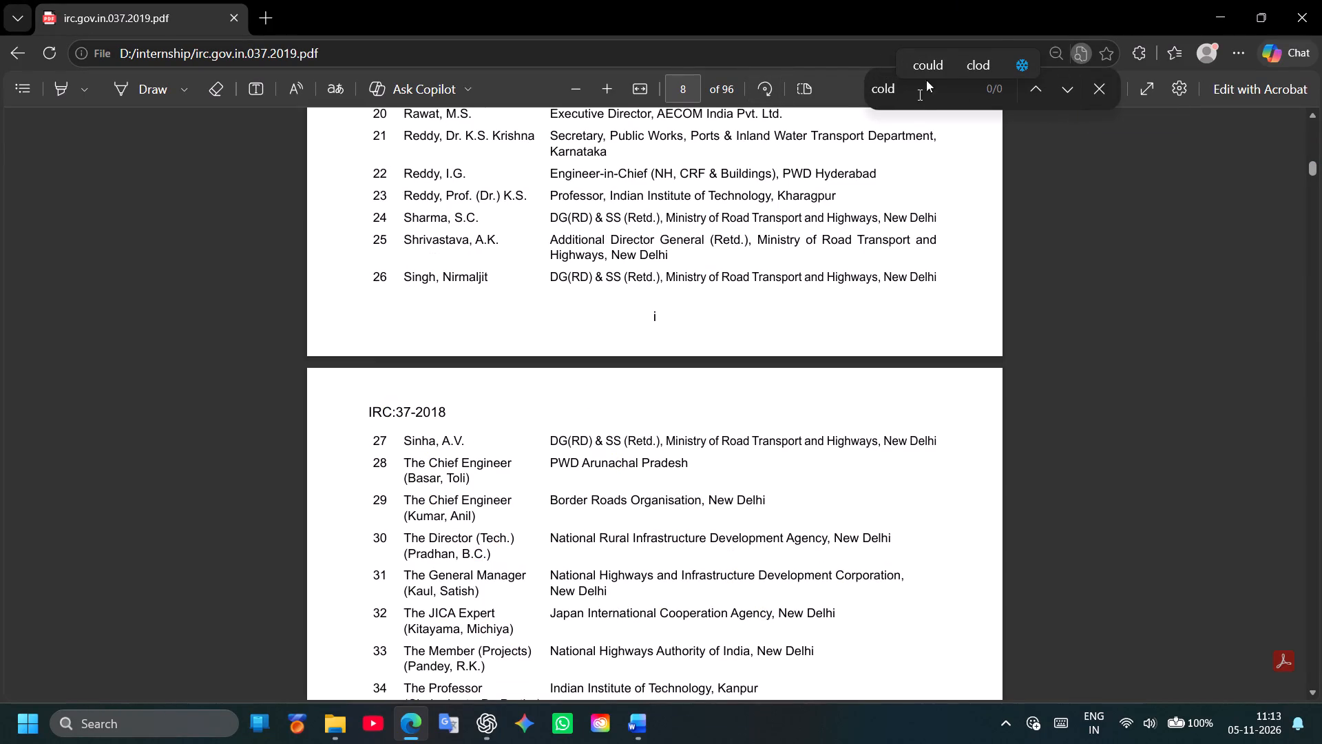
{"action": "left_click", "coordinate": [938, 65]}
{"action": "left_click", "coordinate": [885, 95]}
{"action": "key", "text": "u"}
{"action": "left_click", "coordinate": [1057, 171]}
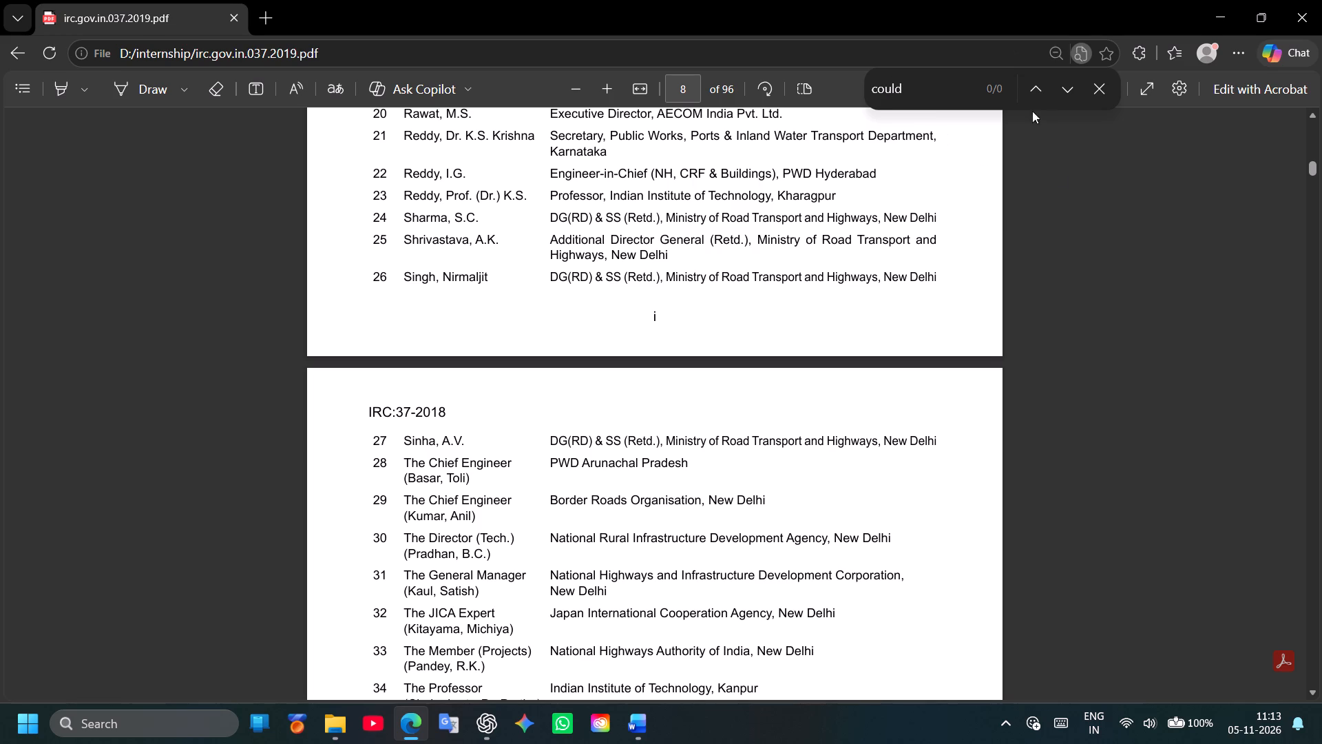
{"action": "left_click", "coordinate": [1106, 88]}
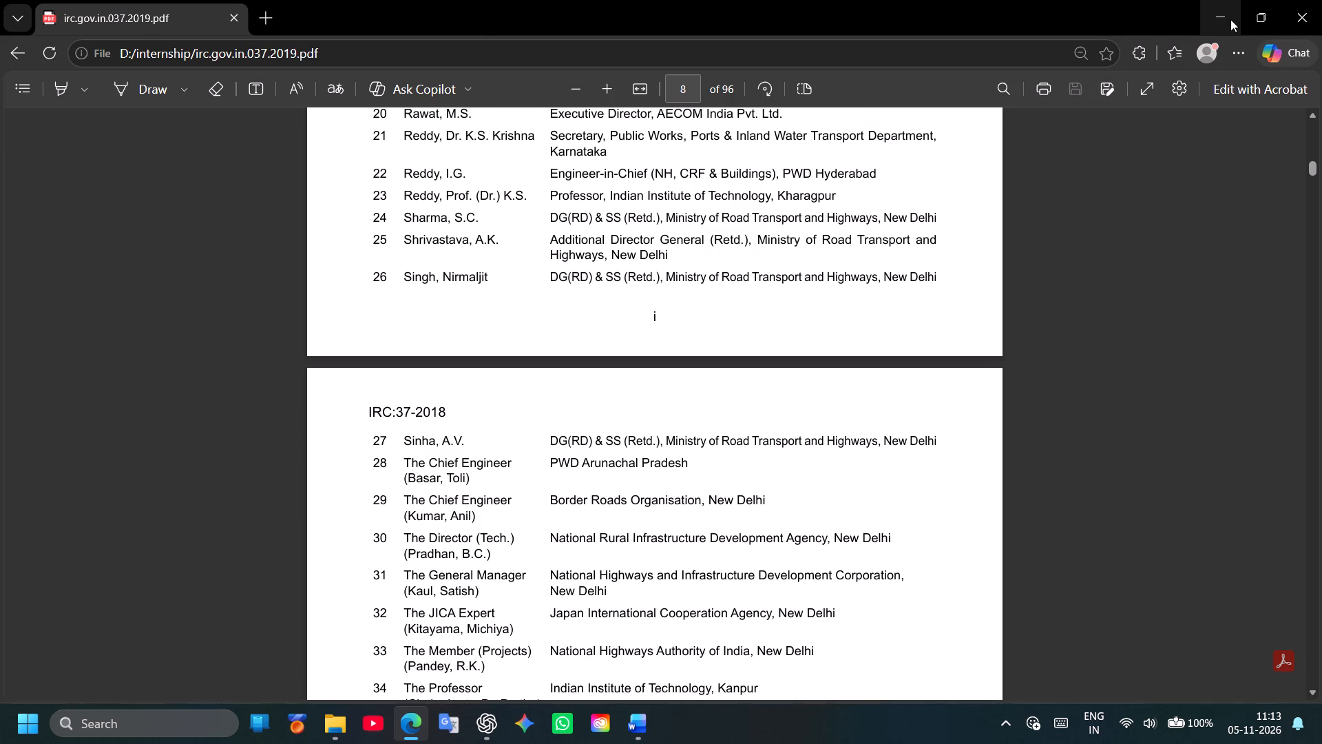
Copy "mix" from the report's "cold mix technology" bullet in Word and search the guideline PDF in Edge for it.
{"action": "left_click", "coordinate": [1230, 19]}
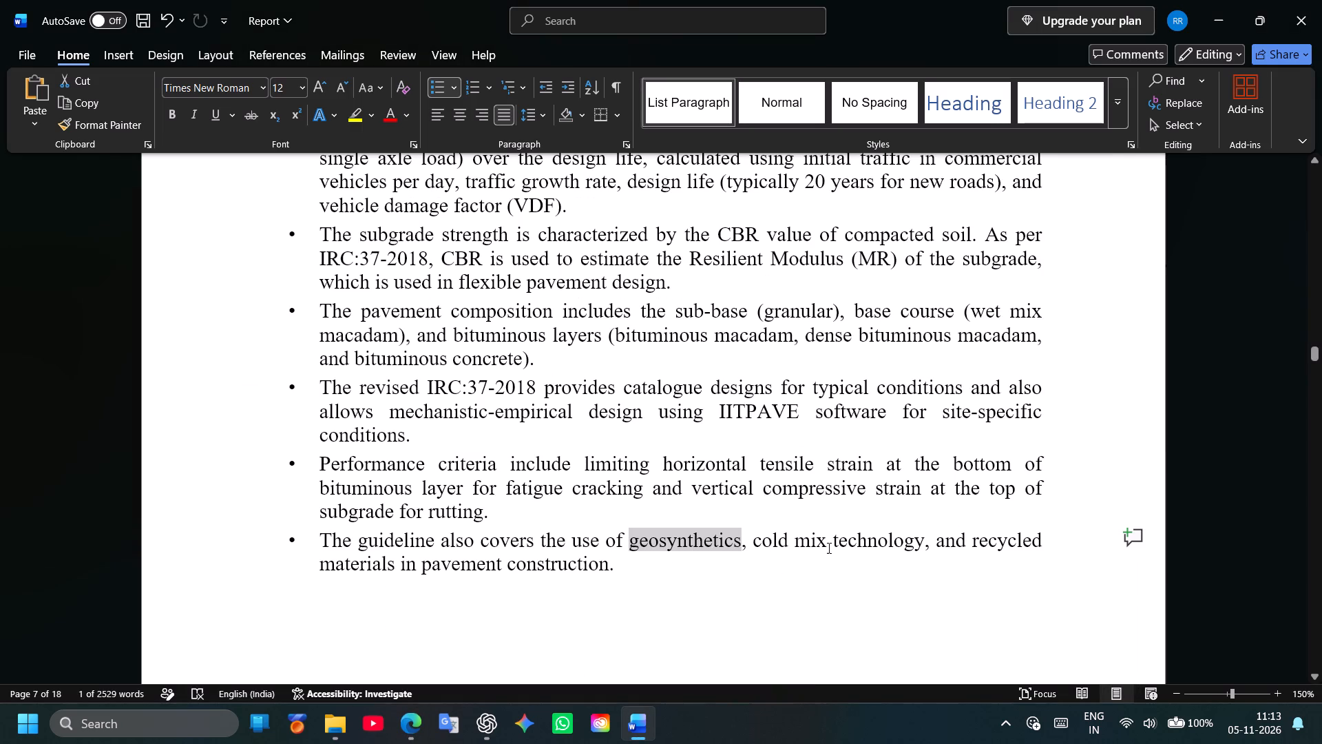
{"action": "left_click_drag", "start_coordinate": [794, 539], "coordinate": [826, 539]}
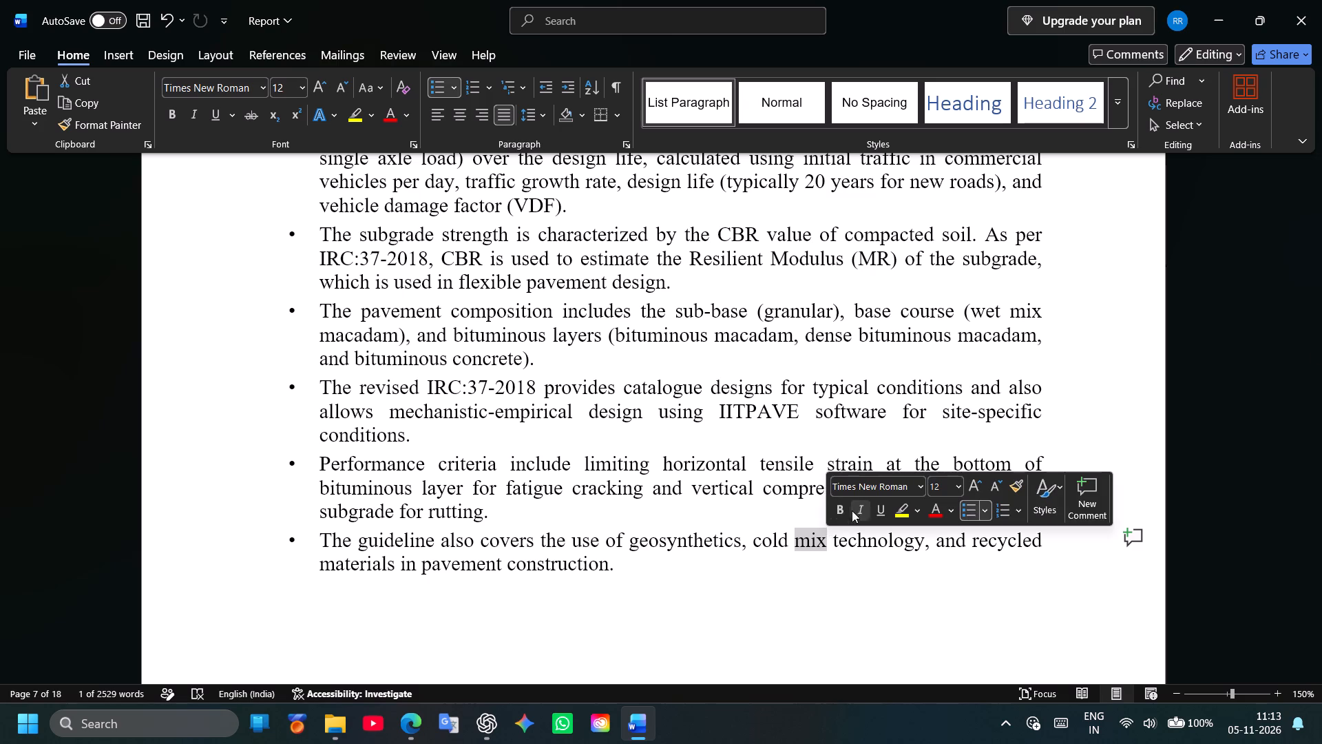
{"action": "key", "text": "ctrl+c"}
{"action": "key", "text": "alt+Tab"}
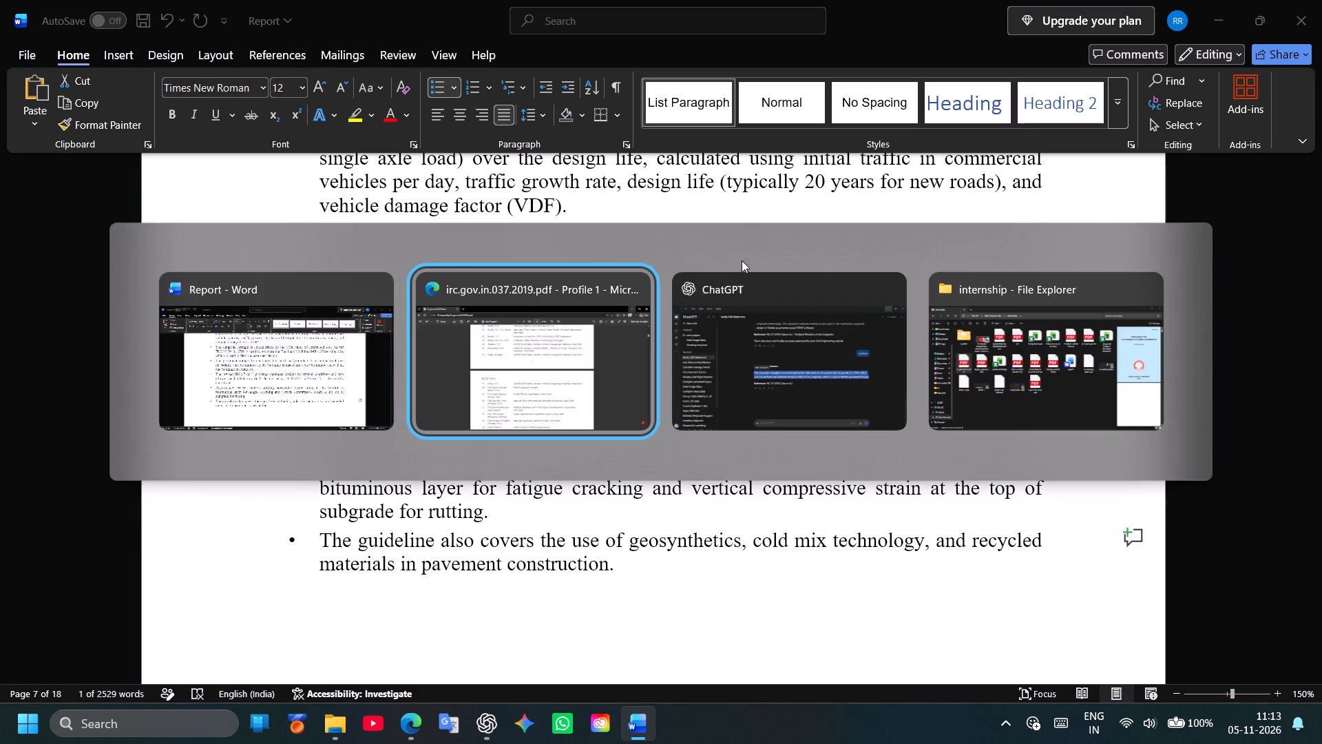
{"action": "left_click", "coordinate": [994, 79]}
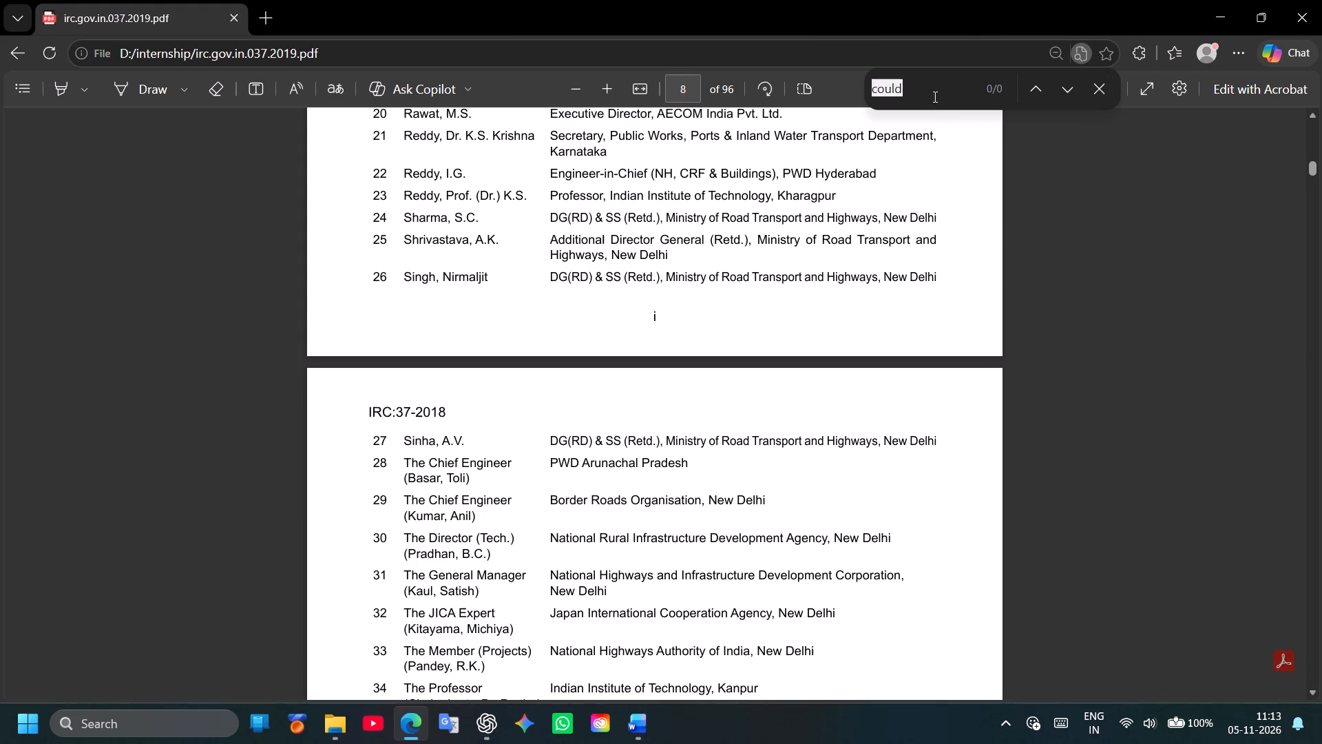
{"action": "left_click_drag", "start_coordinate": [932, 92], "coordinate": [777, 94]}
{"action": "key", "text": "ctrl+v"}
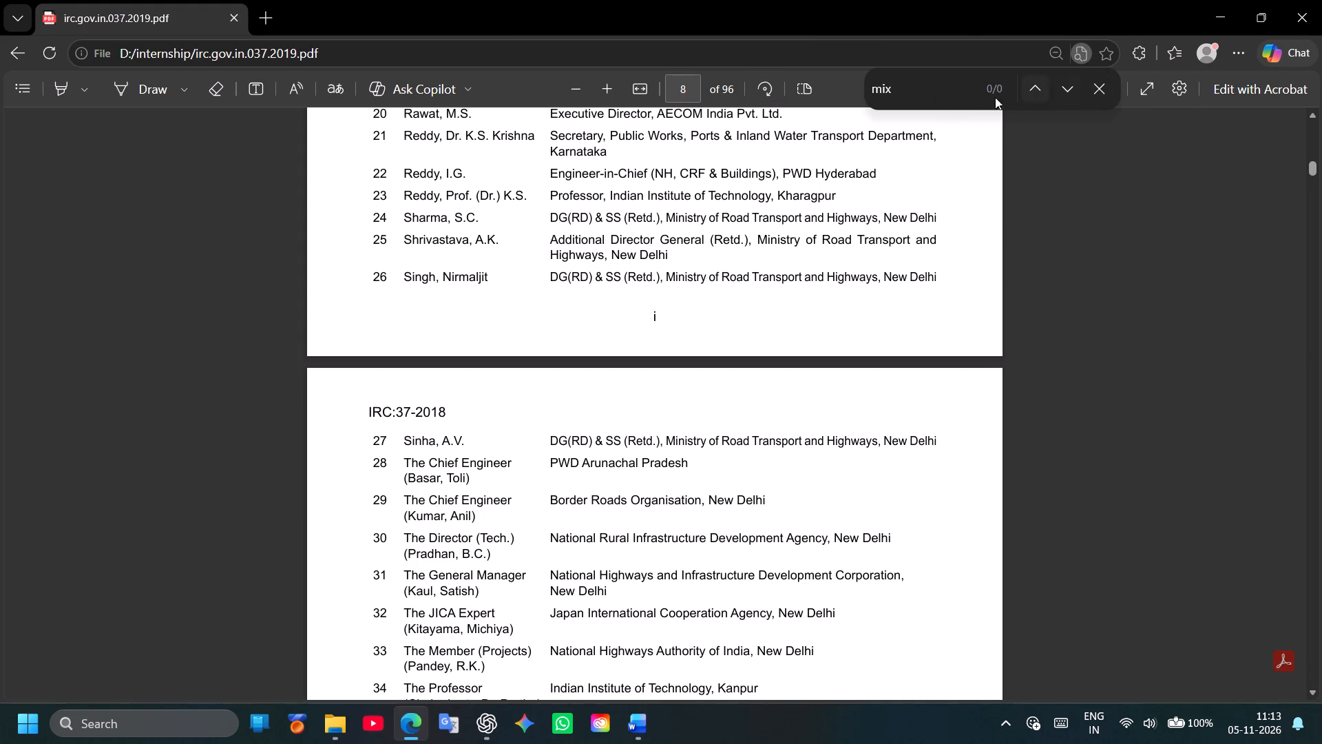
Clear the PDF search term, re-enter "mix", and look over the abbreviations list for matches.
{"action": "left_click", "coordinate": [926, 94]}
{"action": "key", "text": "BackSpace"}
{"action": "key", "text": "BackSpace"}
{"action": "key", "text": "BackSpace"}
{"action": "type", "text": "mi"}
{"action": "key", "text": "x"}
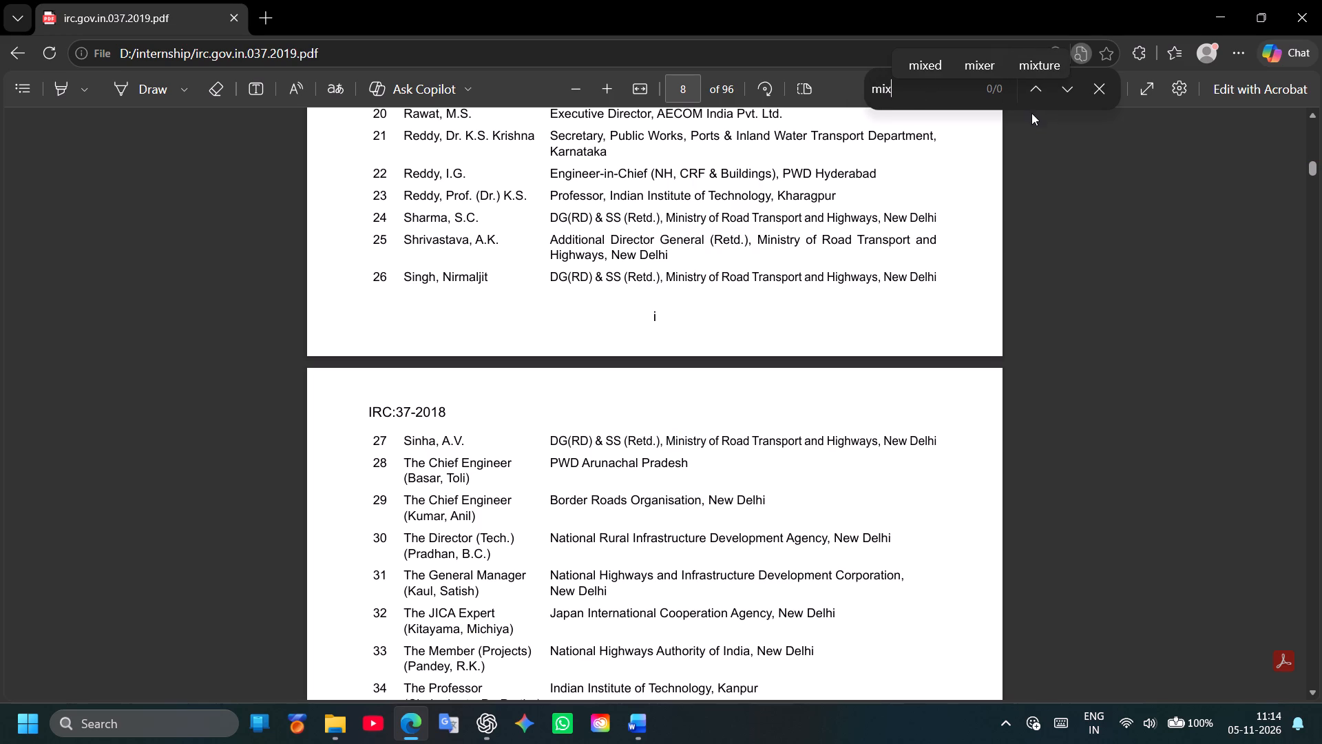
{"action": "scroll", "coordinate": [841, 418], "scroll_direction": "down", "scroll_amount": 5}
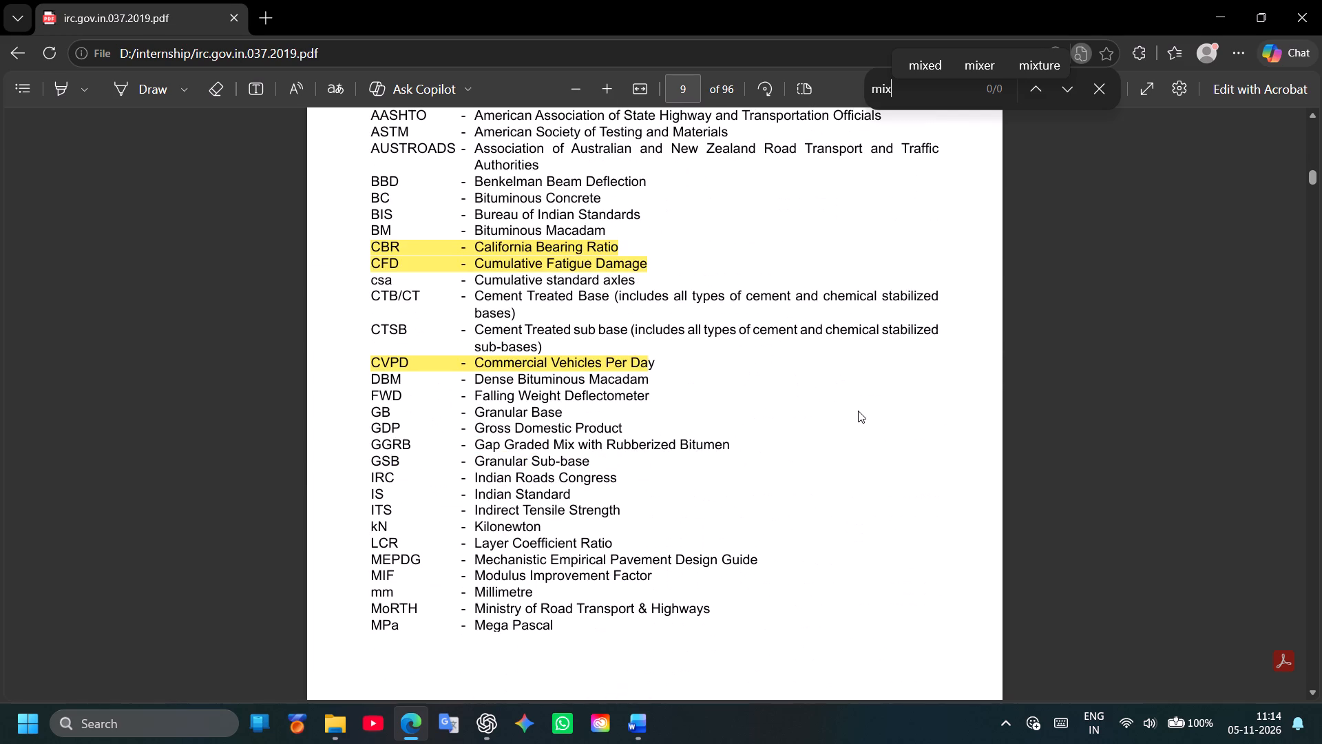
{"action": "scroll", "coordinate": [858, 411], "scroll_direction": "down", "scroll_amount": 3}
{"action": "scroll", "coordinate": [858, 411], "scroll_direction": "up", "scroll_amount": 3}
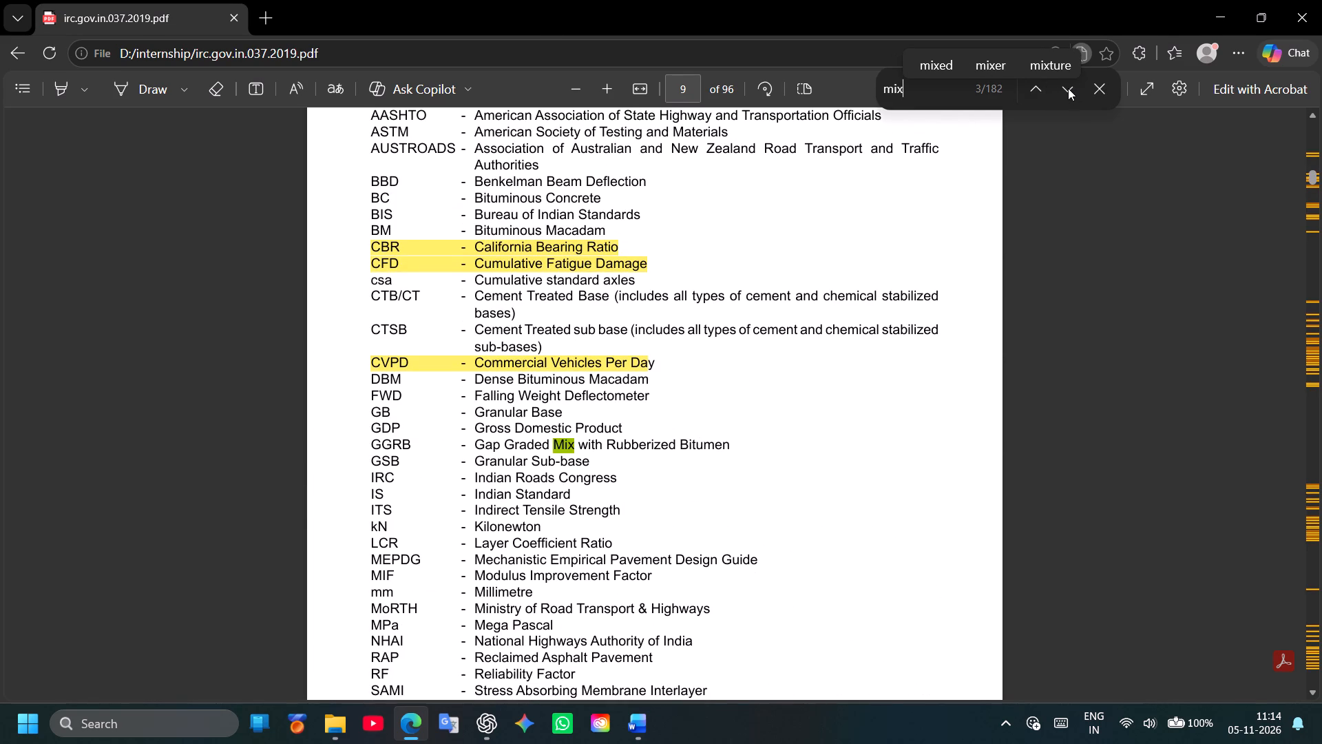
Extend the PDF search term to "mix tech".
{"action": "left_click", "coordinate": [933, 85]}
{"action": "key", "text": "space"}
{"action": "key", "text": "t"}
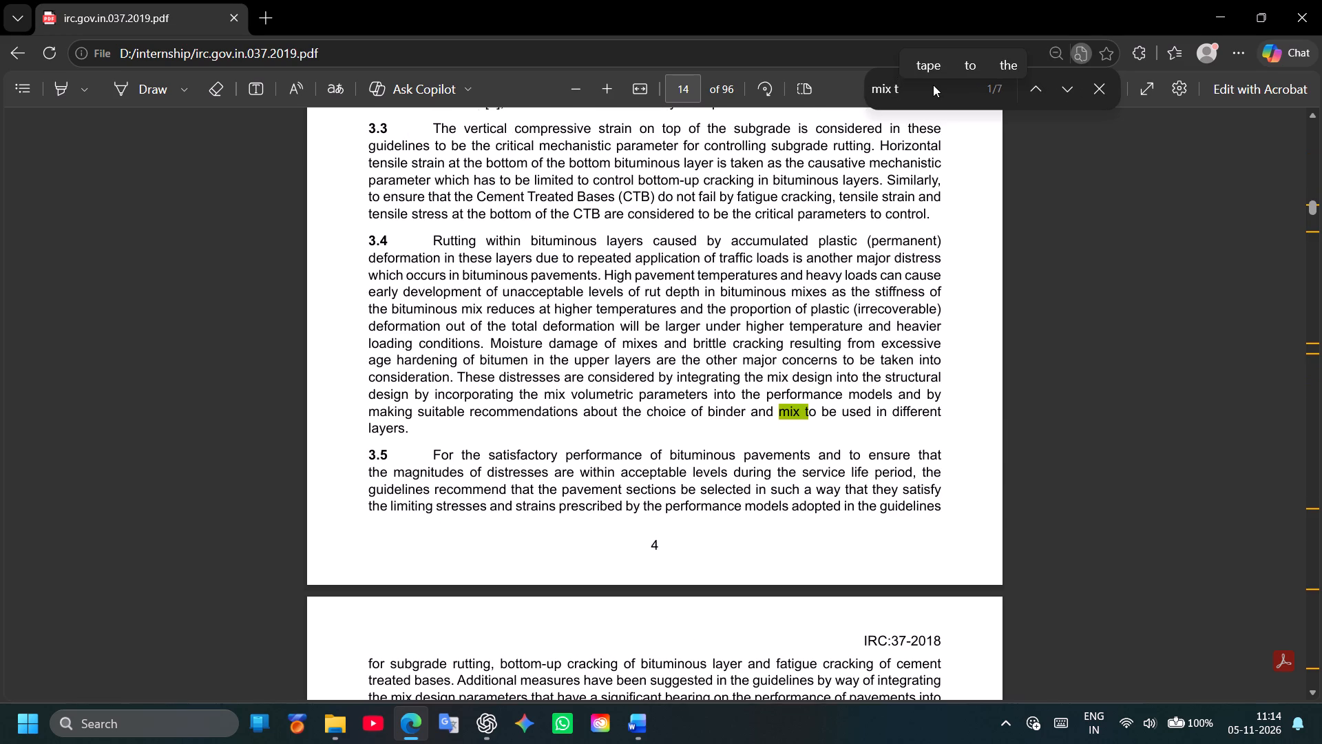
{"action": "key", "text": "e"}
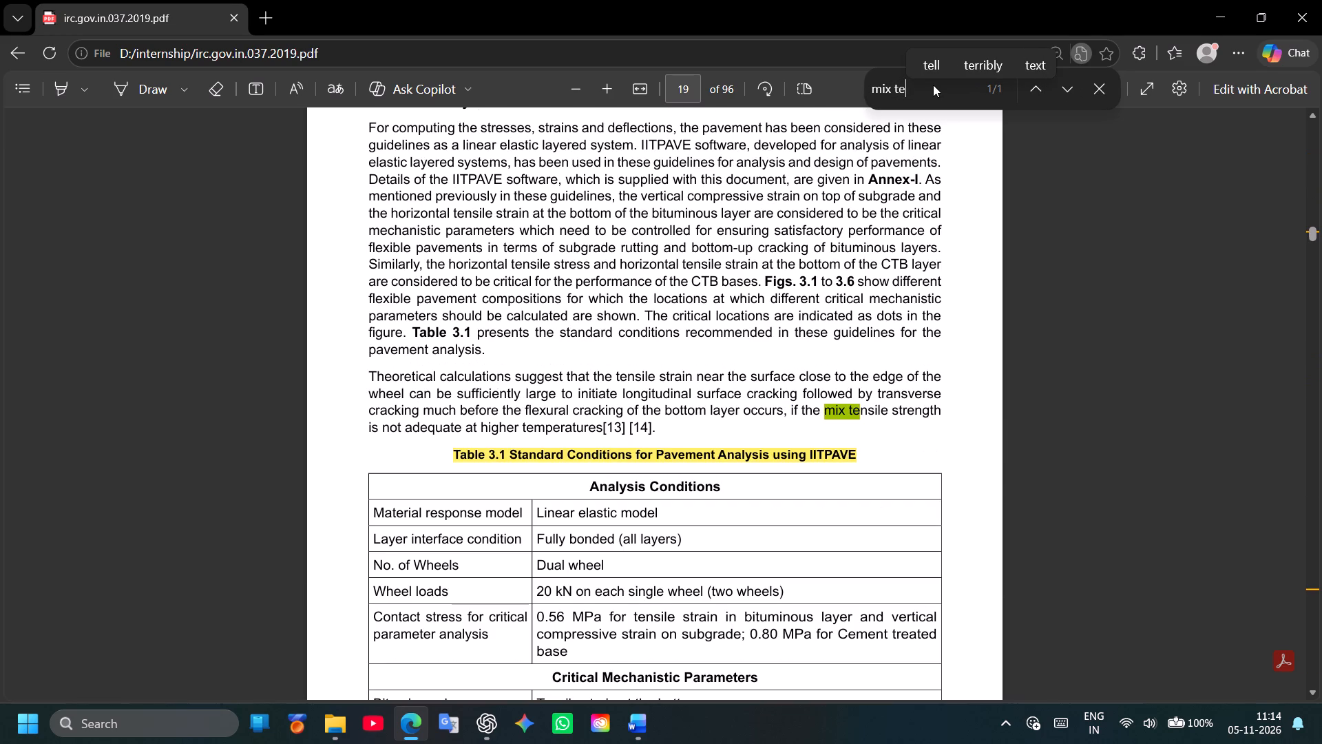
{"action": "key", "text": "c"}
{"action": "key", "text": "h"}
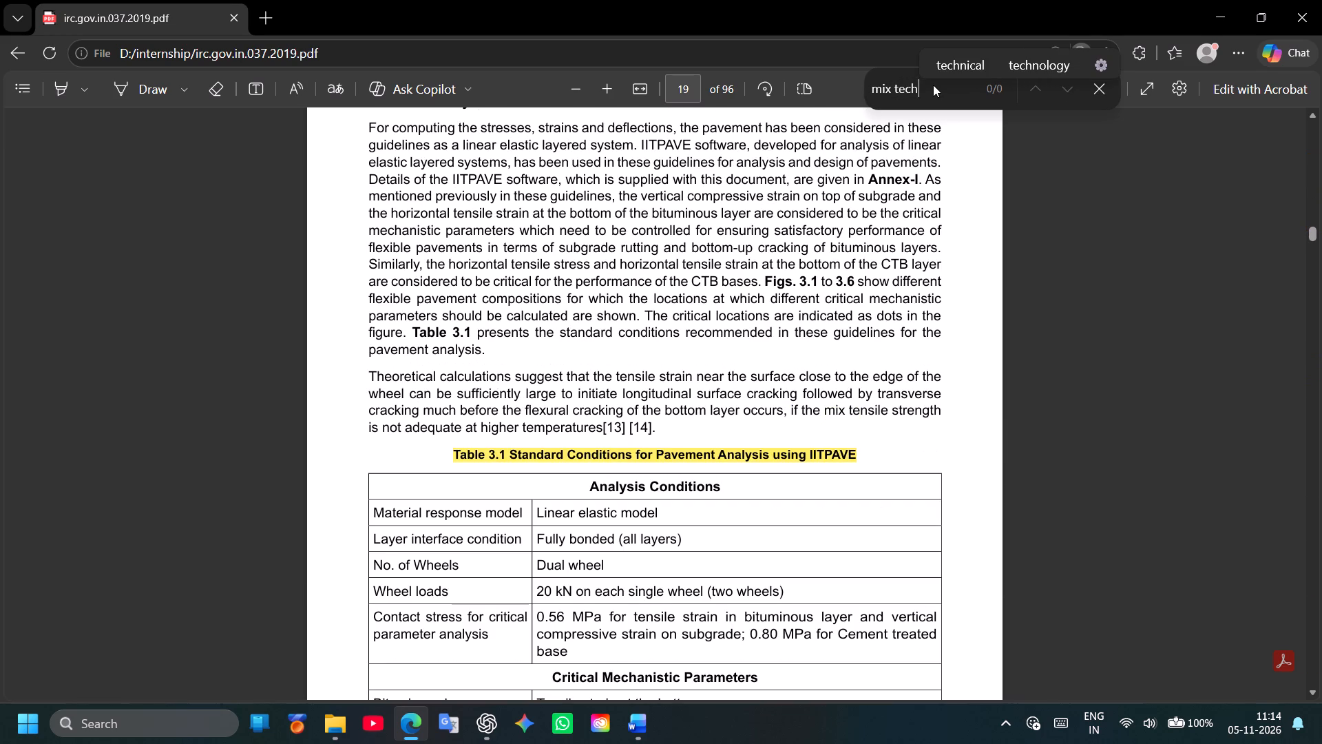
Complete the PDF search term as "mix technology" and try to step through its matches.
{"action": "left_click", "coordinate": [1052, 63]}
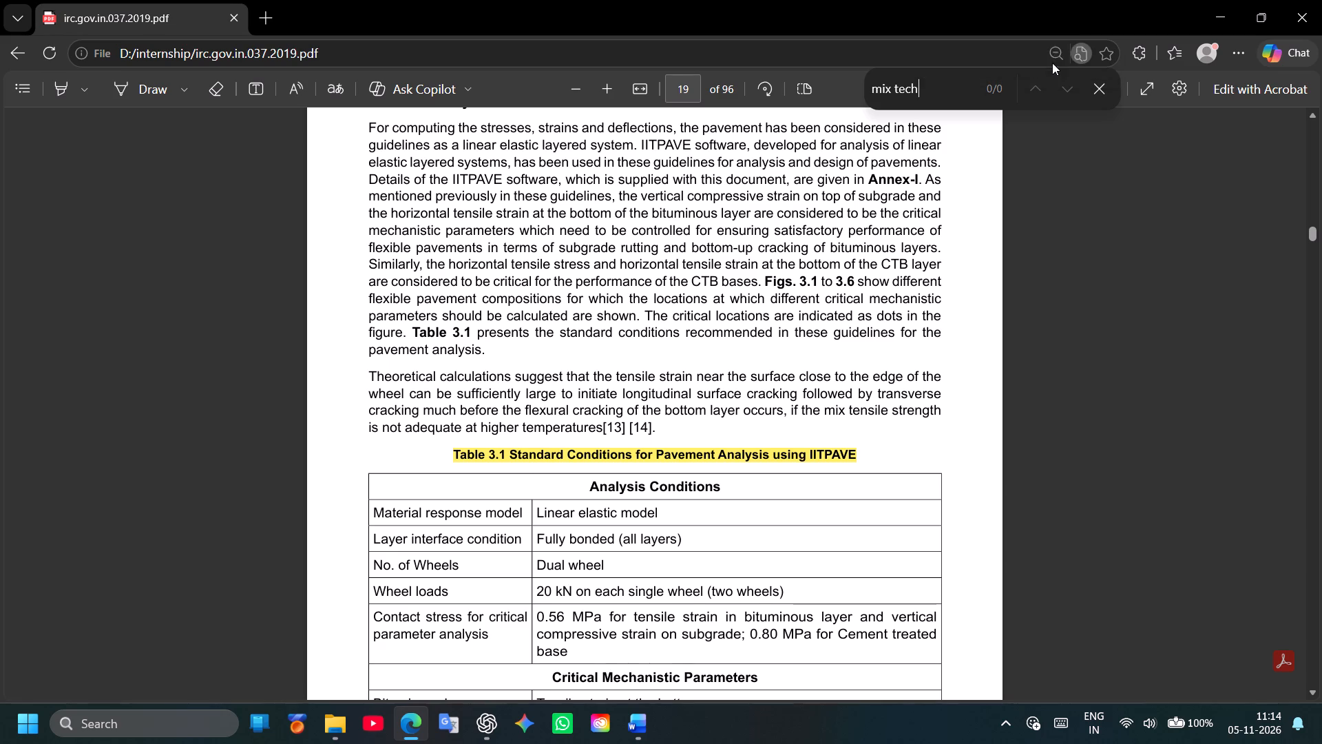
{"action": "left_click", "coordinate": [926, 84]}
{"action": "key", "text": "l"}
{"action": "key", "text": "BackSpace"}
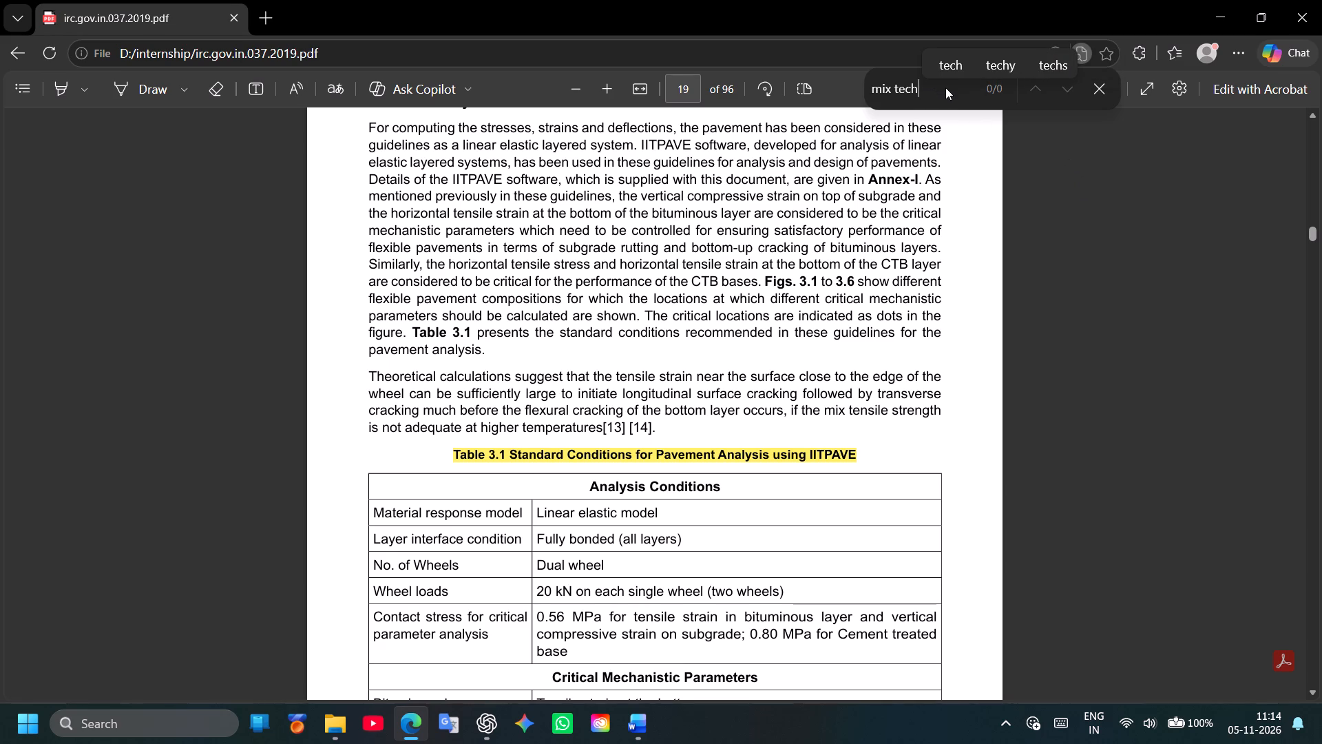
{"action": "type", "text": "nol"}
{"action": "key", "text": "o"}
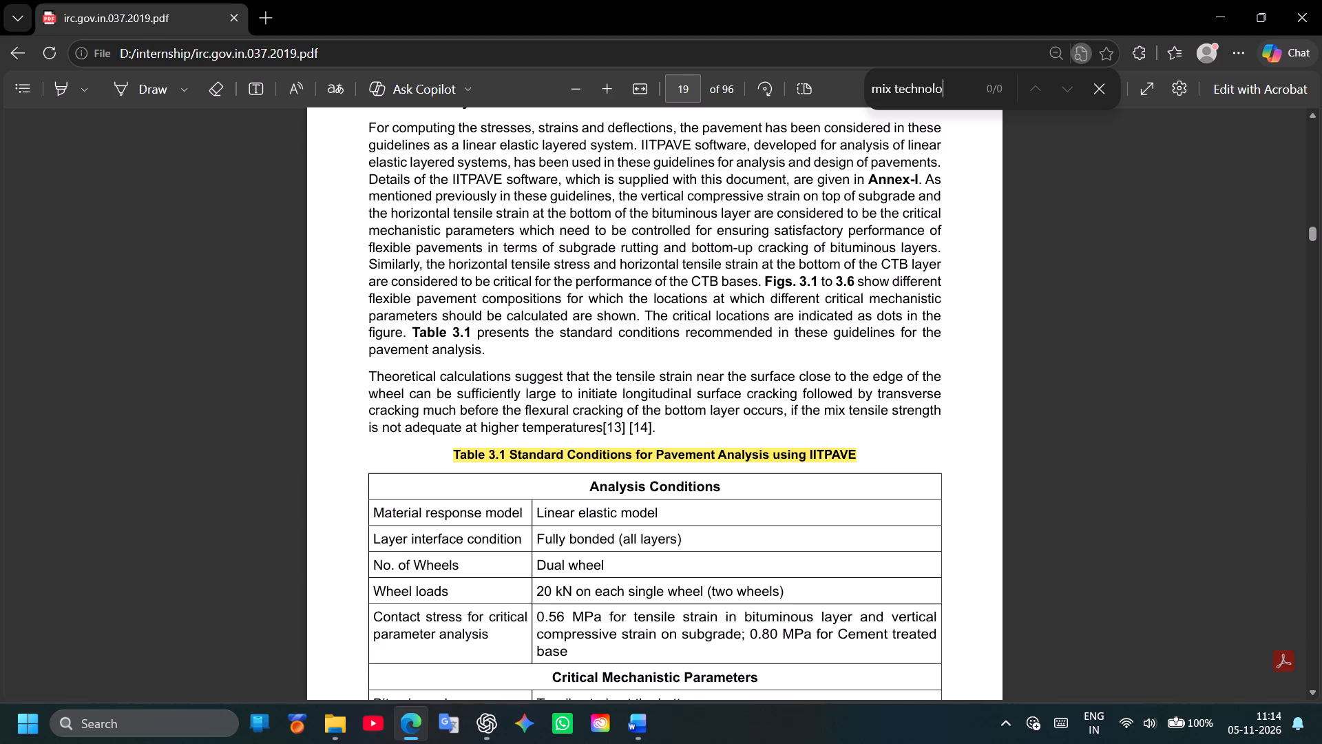
{"action": "type", "text": "gy"}
{"action": "left_click", "coordinate": [1072, 124]}
{"action": "key", "text": "Return"}
{"action": "key", "text": "Return"}
{"action": "key", "text": "Return"}
{"action": "key", "text": "Return"}
{"action": "key", "text": "Return"}
{"action": "key", "text": "Return"}
{"action": "key", "text": "Return"}
Cut the PDF search term back to "mix" and re-enter it as "mix tech".
{"action": "left_click_drag", "start_coordinate": [963, 88], "coordinate": [927, 84]}
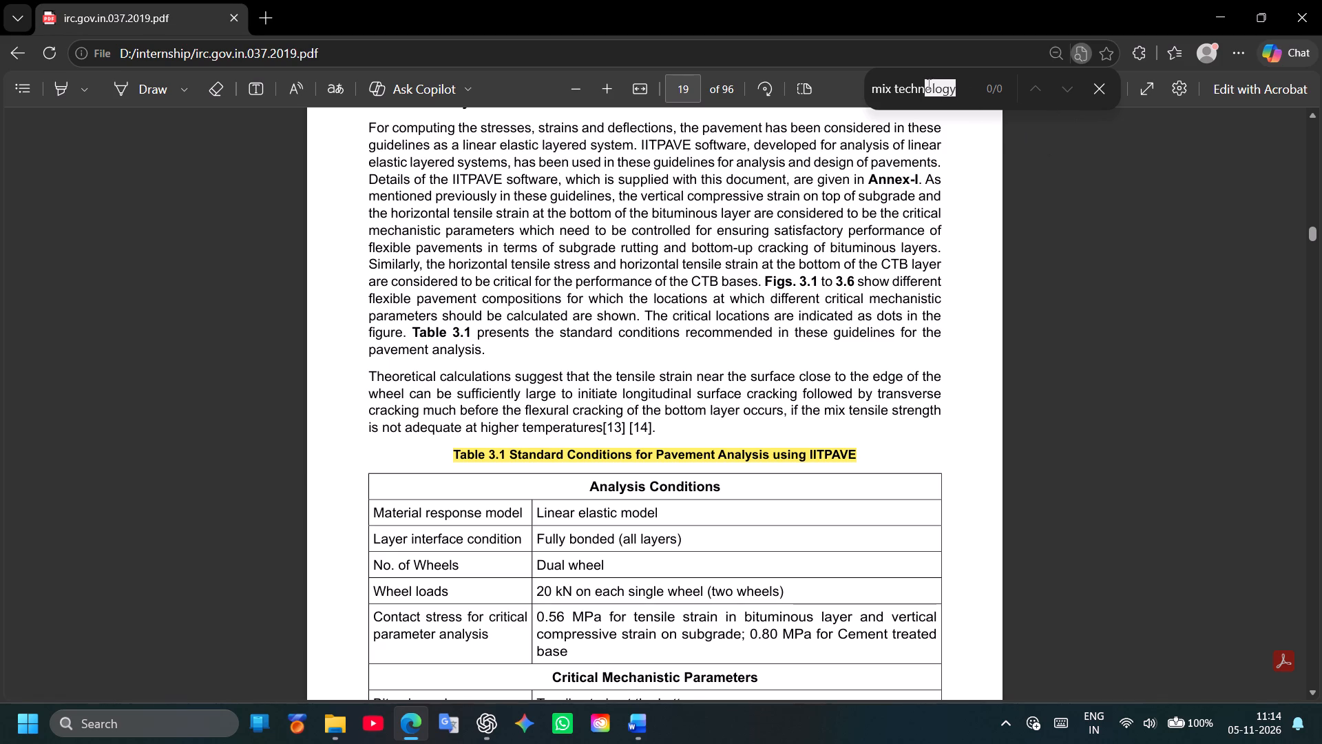
{"action": "left_click_drag", "start_coordinate": [927, 84], "coordinate": [897, 81]}
{"action": "key", "text": "BackSpace"}
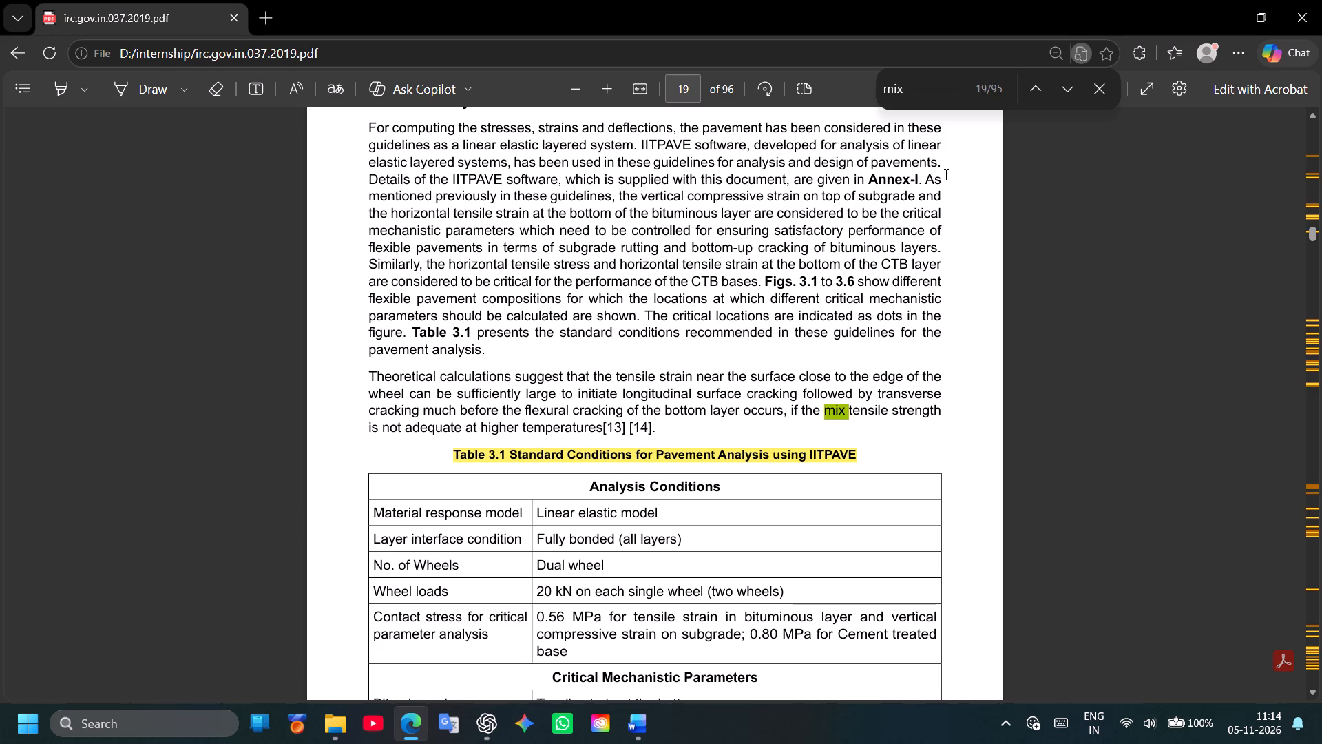
{"action": "key", "text": "t"}
{"action": "key", "text": "e"}
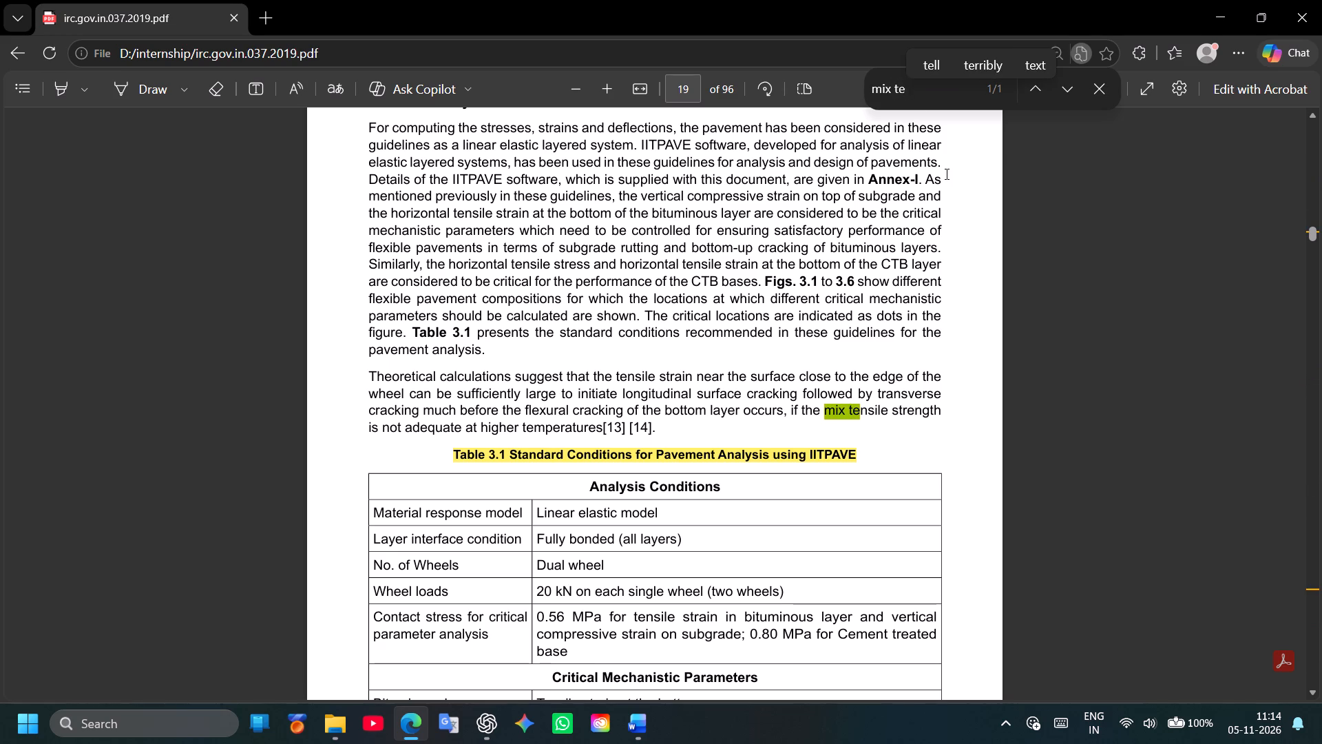
{"action": "key", "text": "c"}
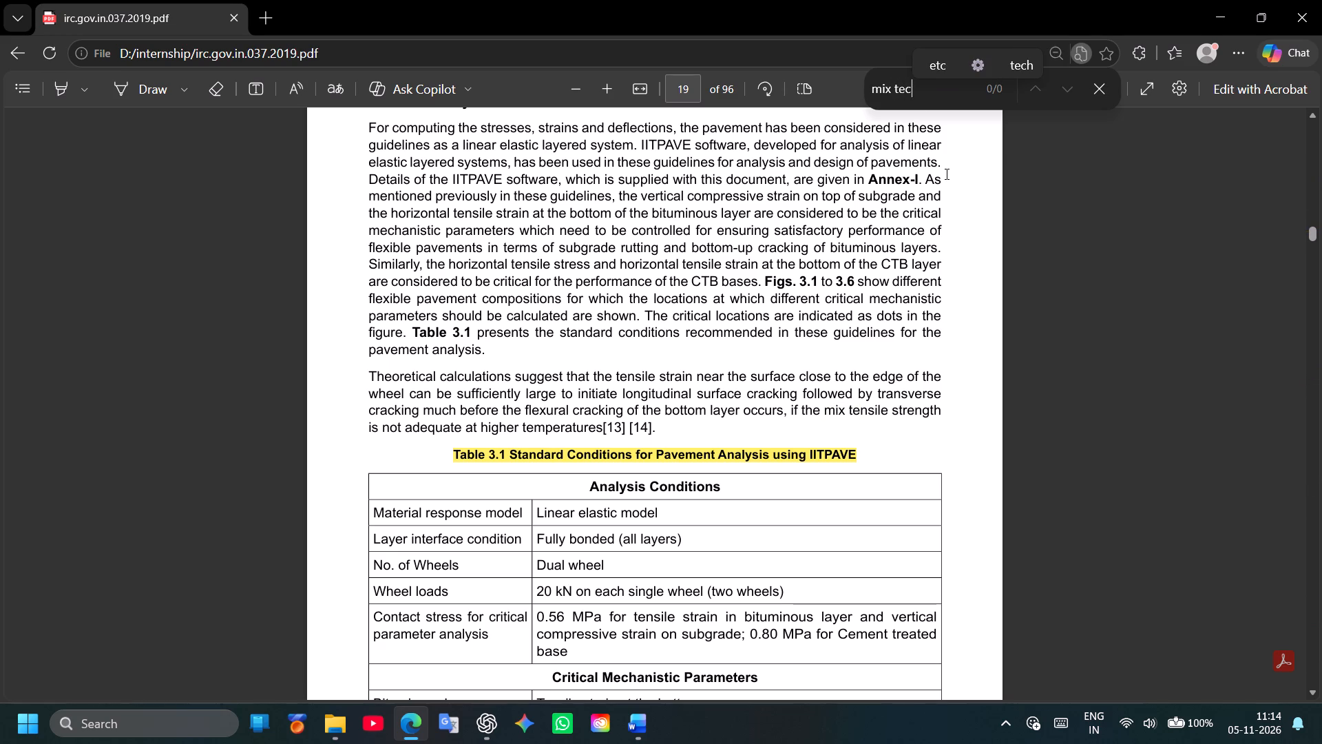
{"action": "key", "text": "h"}
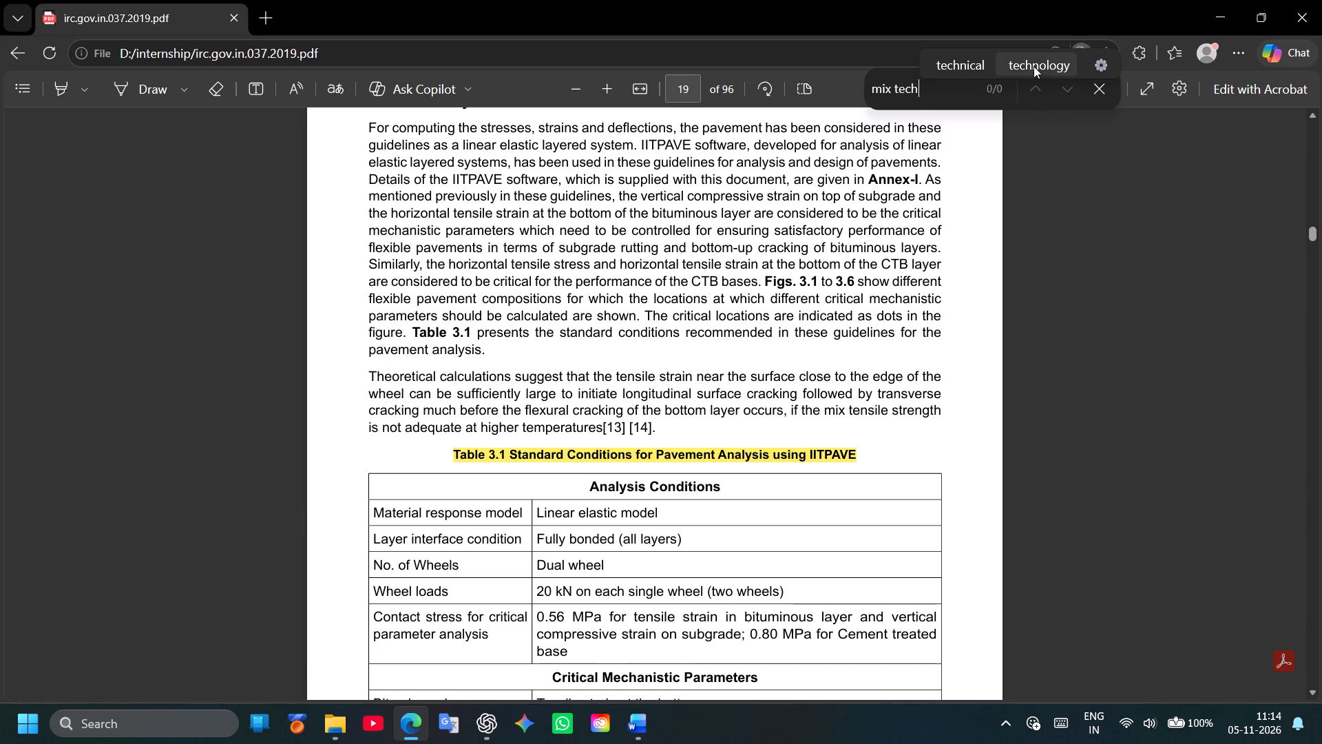
{"action": "left_click", "coordinate": [1034, 66]}
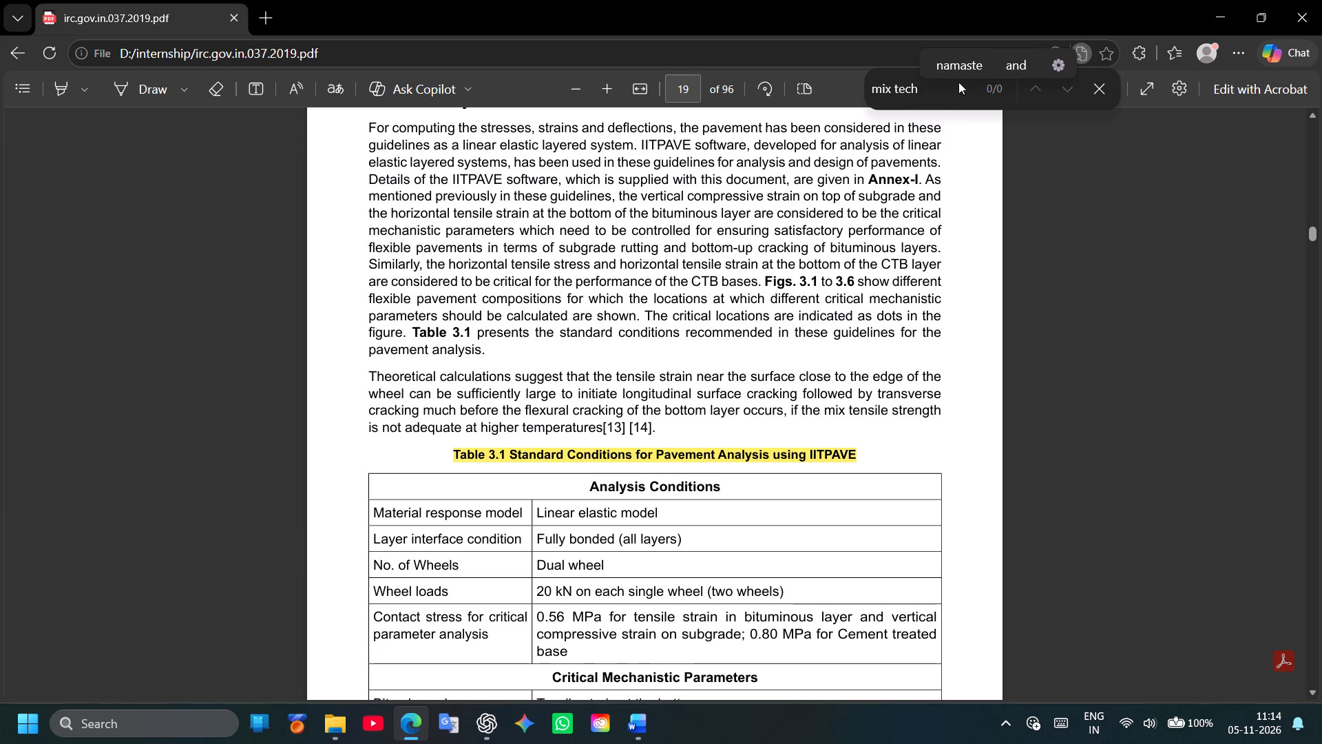
Shorten the PDF search term to "mix t" and step forward and back through its matches, checking for cold mix technology.
{"action": "key", "text": "BackSpace"}
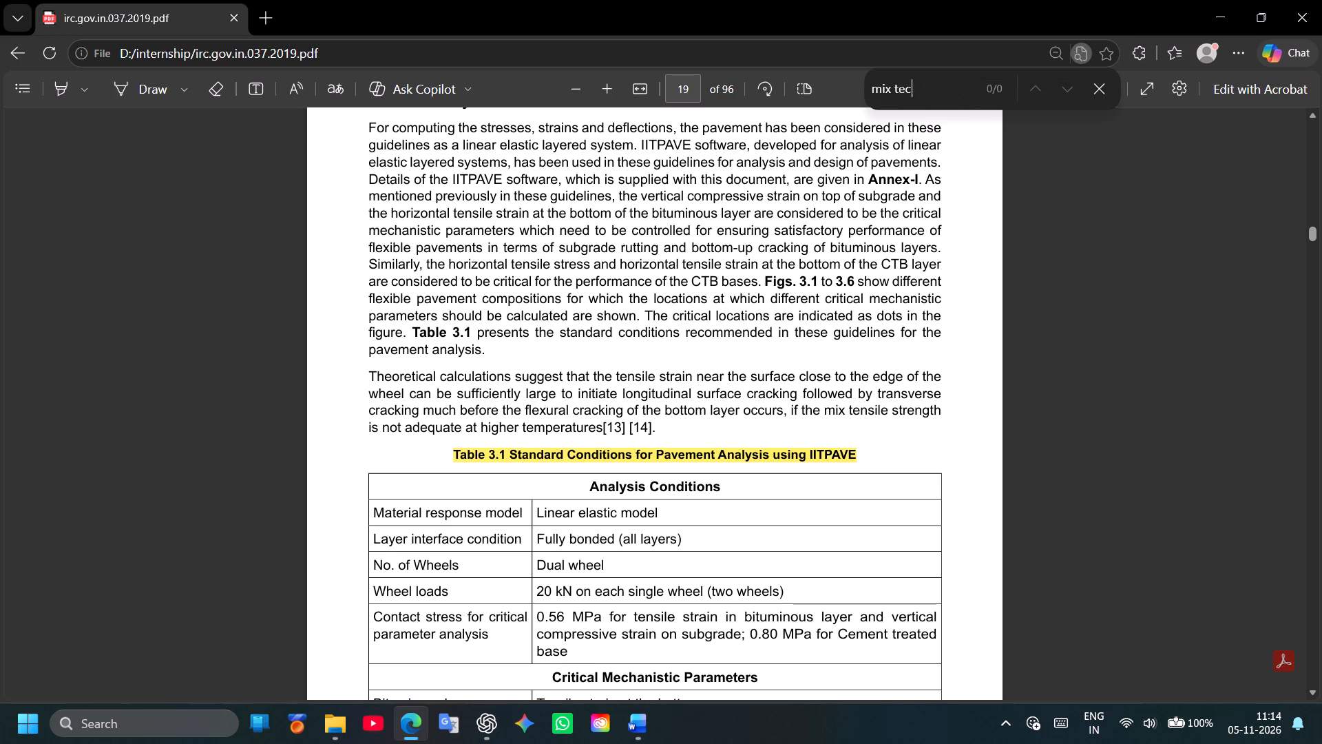
{"action": "key", "text": "BackSpace"}
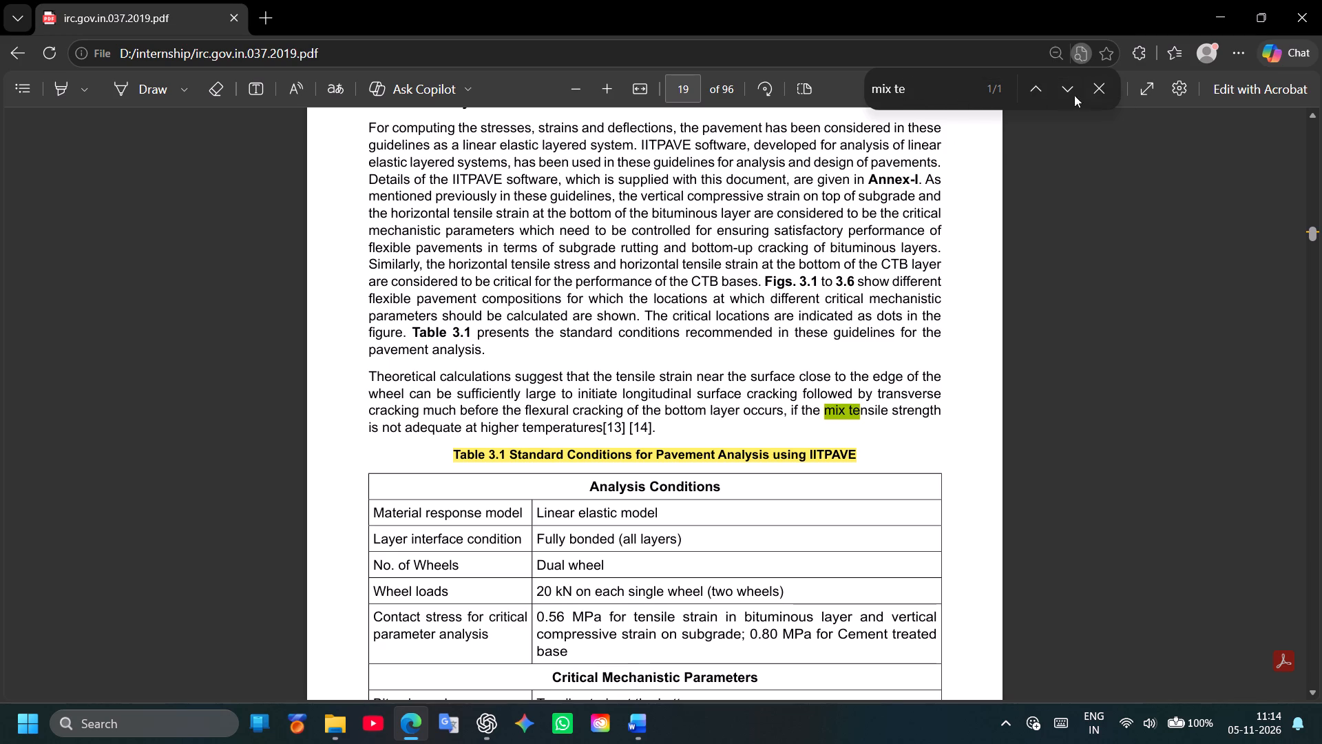
{"action": "key", "text": "BackSpace"}
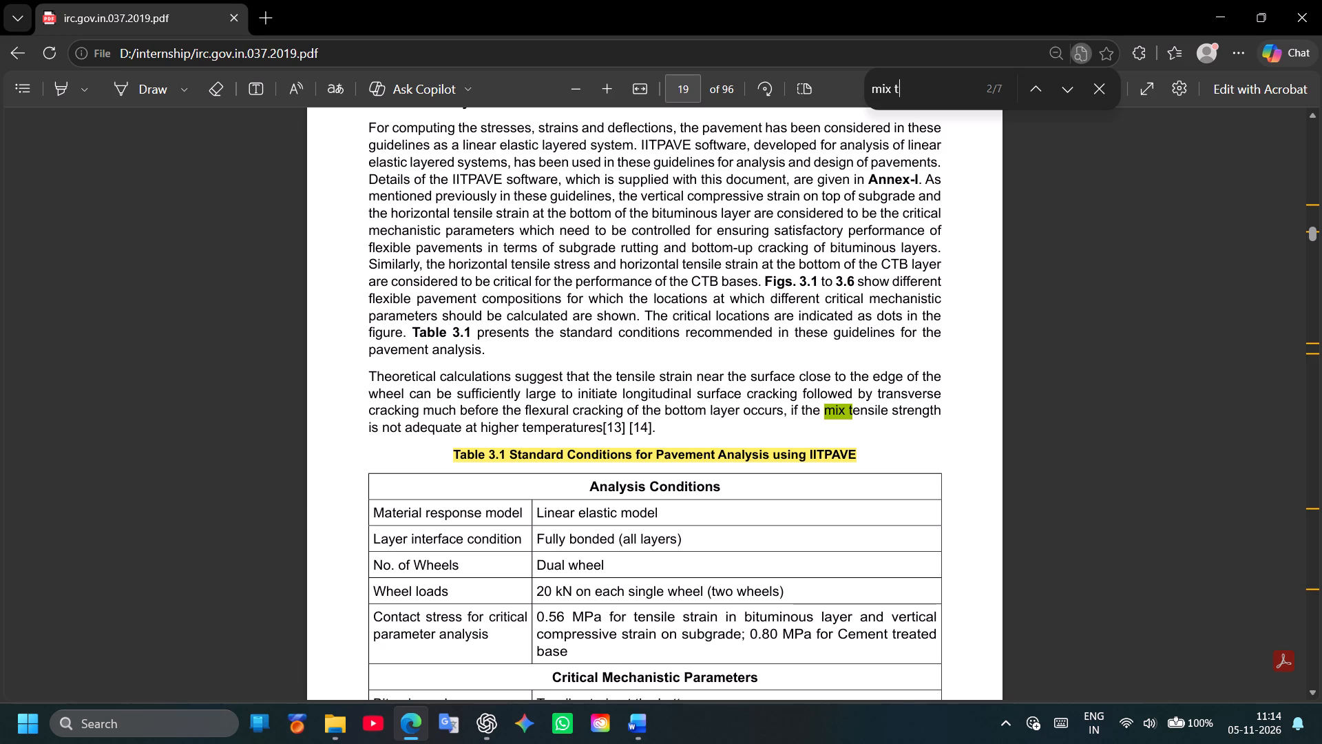
{"action": "left_click", "coordinate": [1062, 87]}
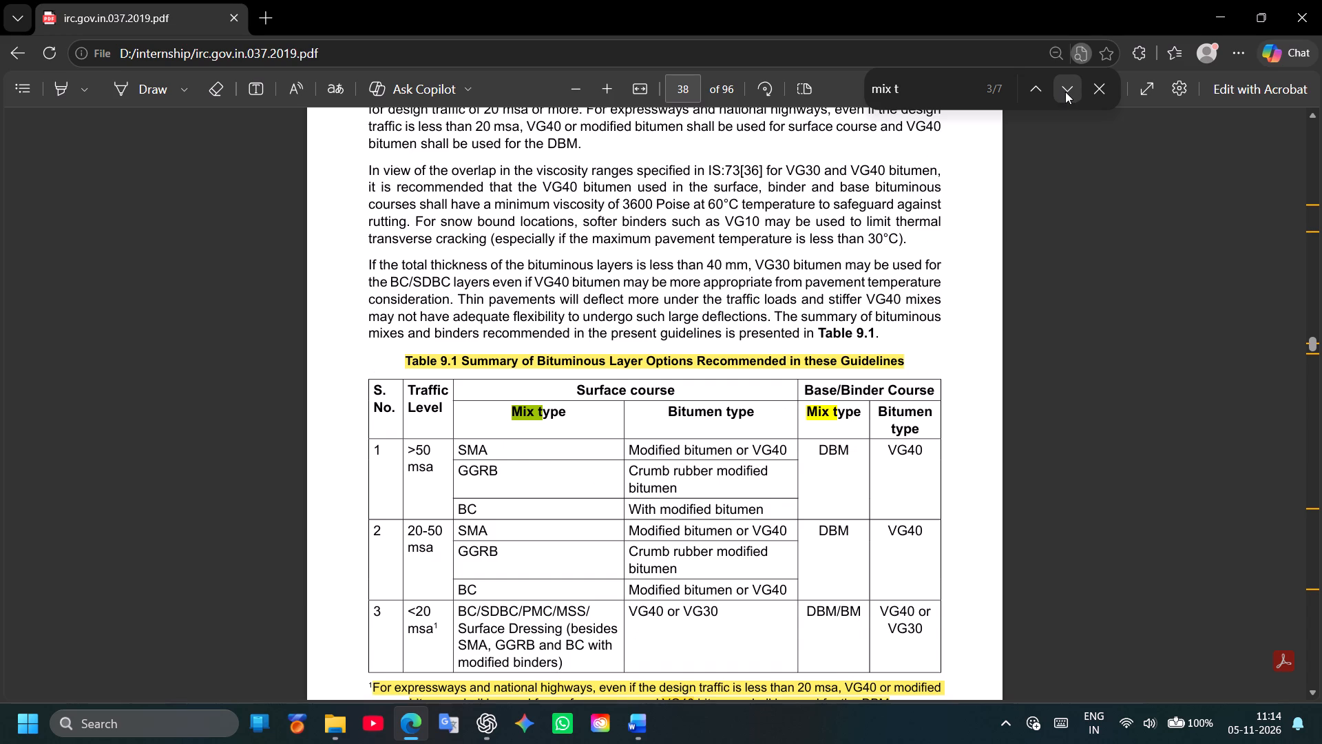
{"action": "left_click", "coordinate": [1065, 92]}
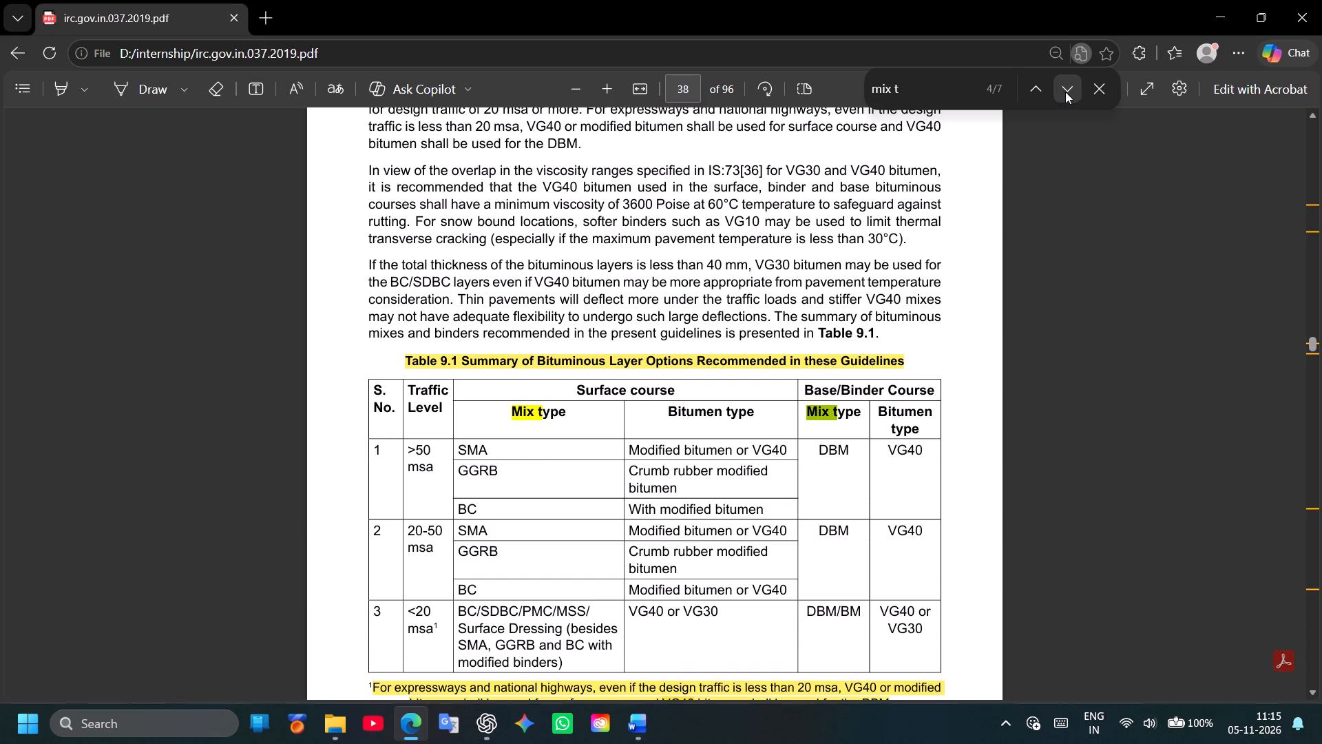
{"action": "left_click", "coordinate": [1065, 92]}
{"action": "left_click", "coordinate": [1065, 92]}
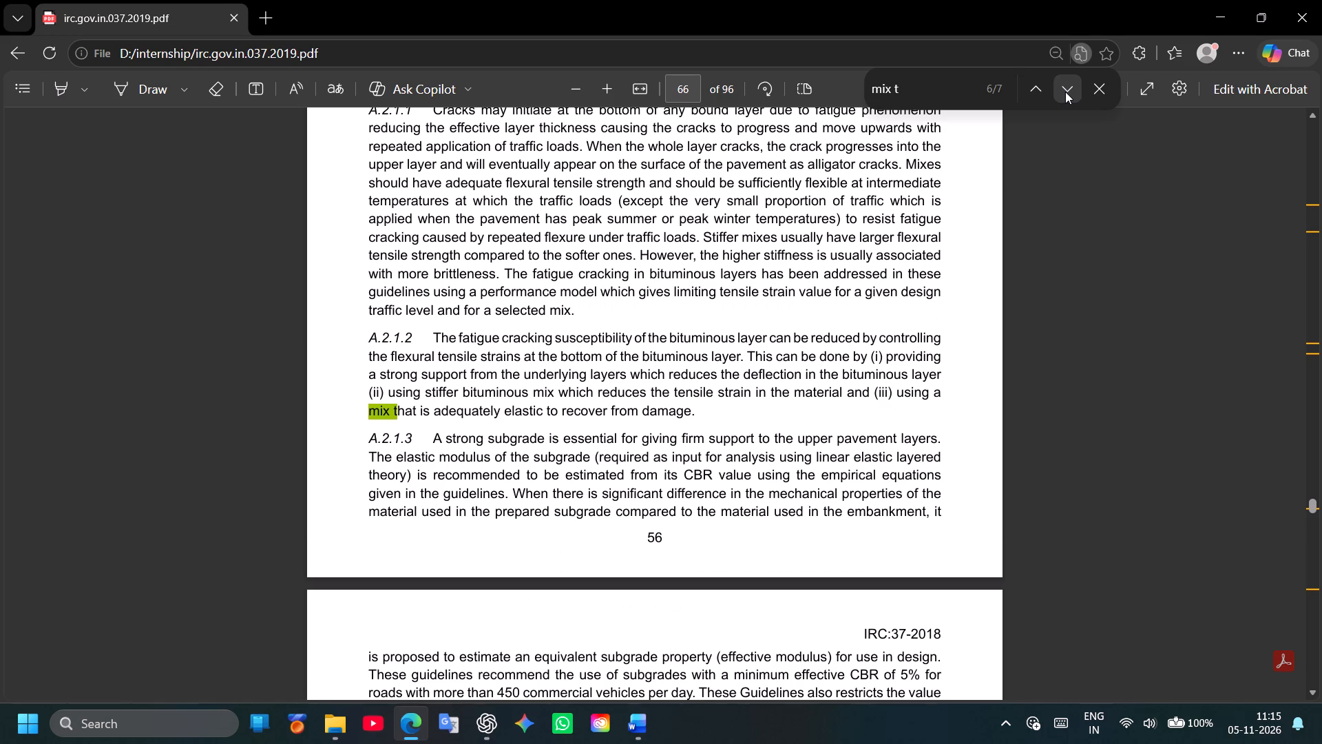
{"action": "left_click", "coordinate": [1022, 90]}
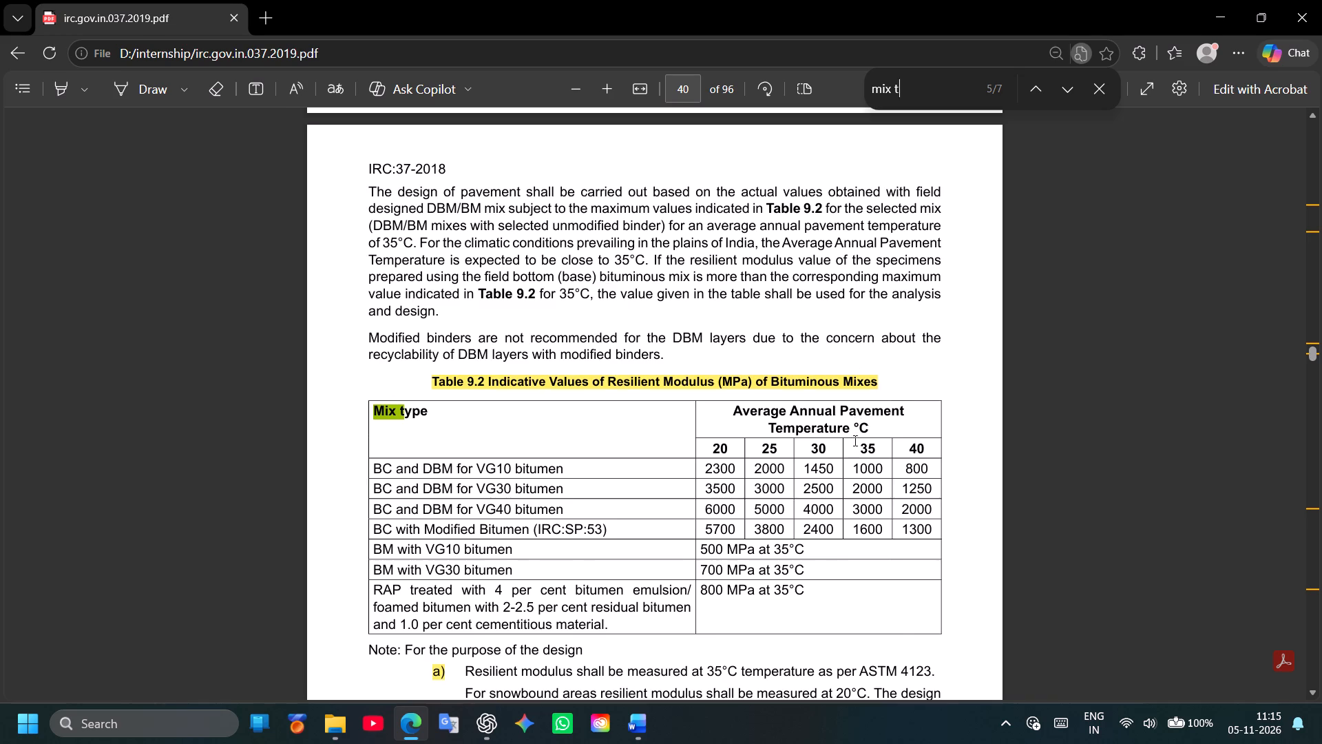
{"action": "scroll", "coordinate": [854, 442], "scroll_direction": "down", "scroll_amount": 1}
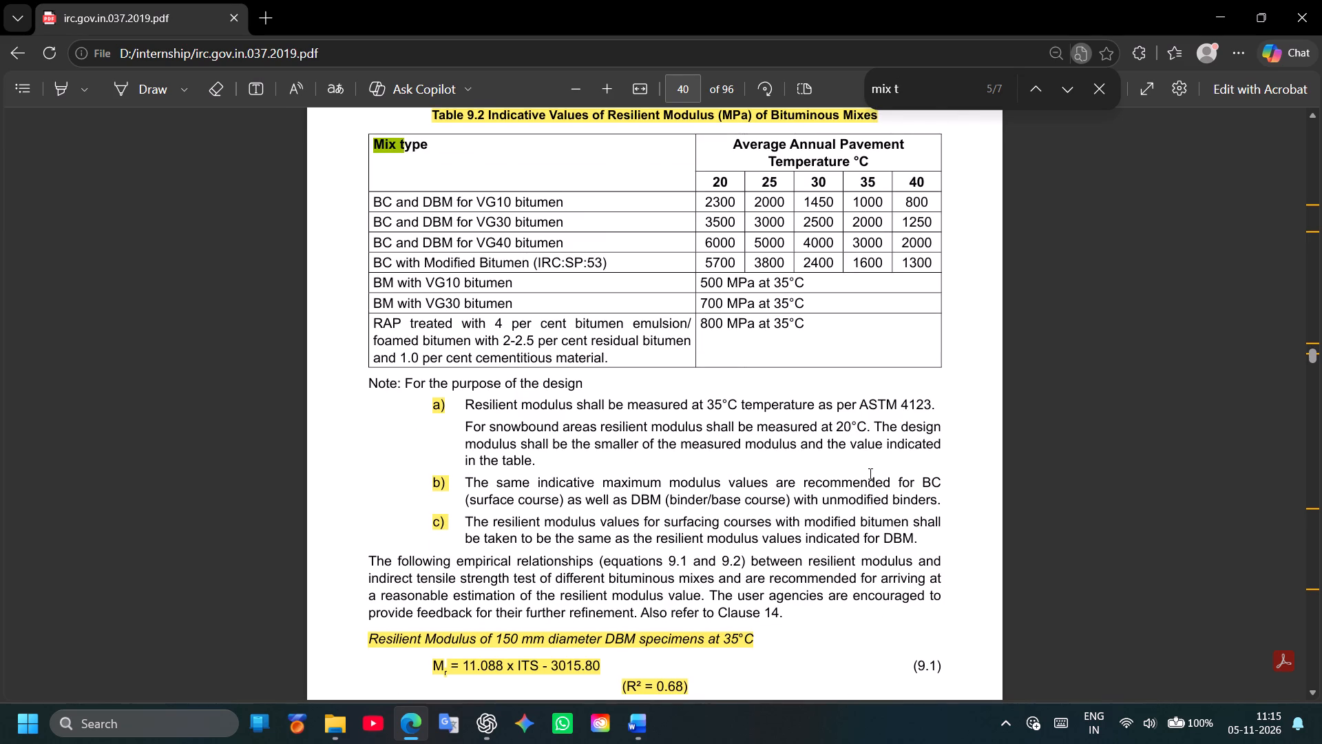
{"action": "left_click", "coordinate": [1034, 87]}
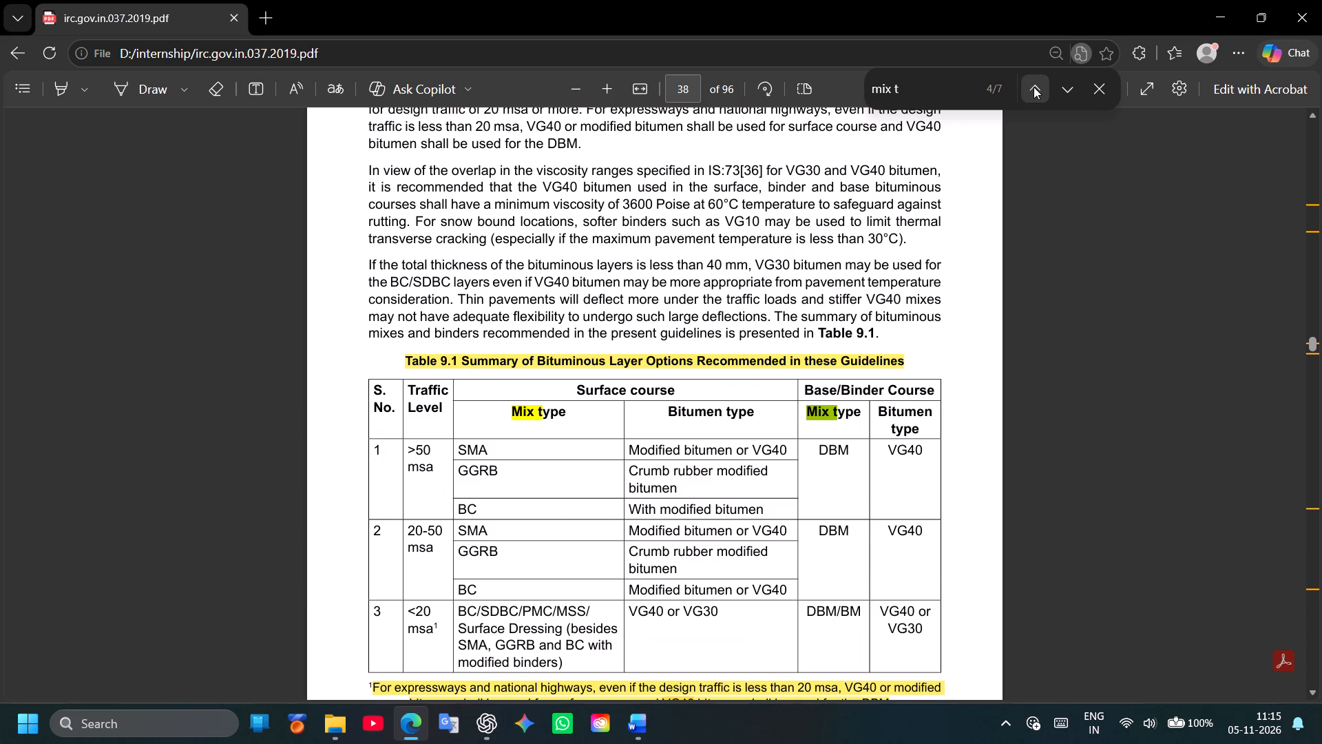
{"action": "left_click", "coordinate": [1034, 87]}
{"action": "left_click", "coordinate": [1034, 87]}
{"action": "left_click", "coordinate": [1031, 82]}
{"action": "left_click", "coordinate": [1031, 82]}
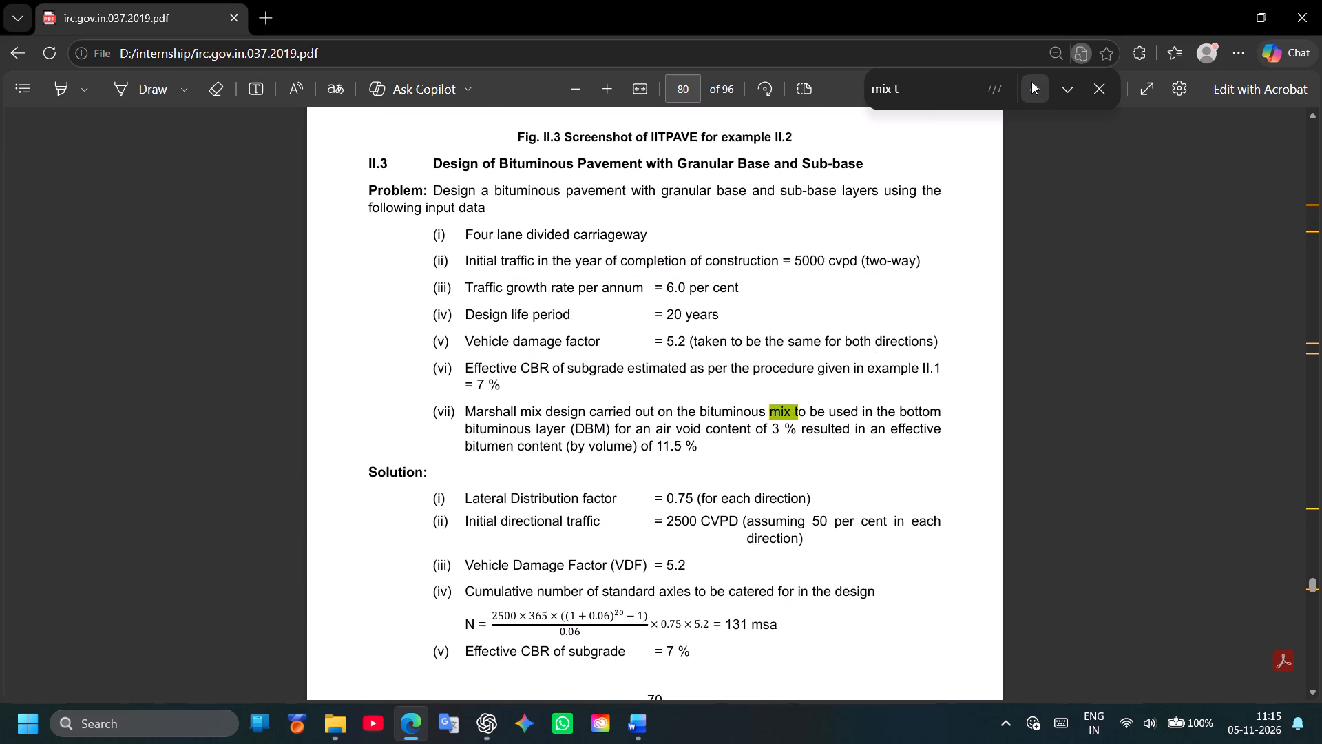
{"action": "left_click", "coordinate": [1031, 82]}
Copy "recycled" from the report's last guideline bullet in Word and search the guideline PDF in Edge for it.
{"action": "left_click", "coordinate": [1221, 15]}
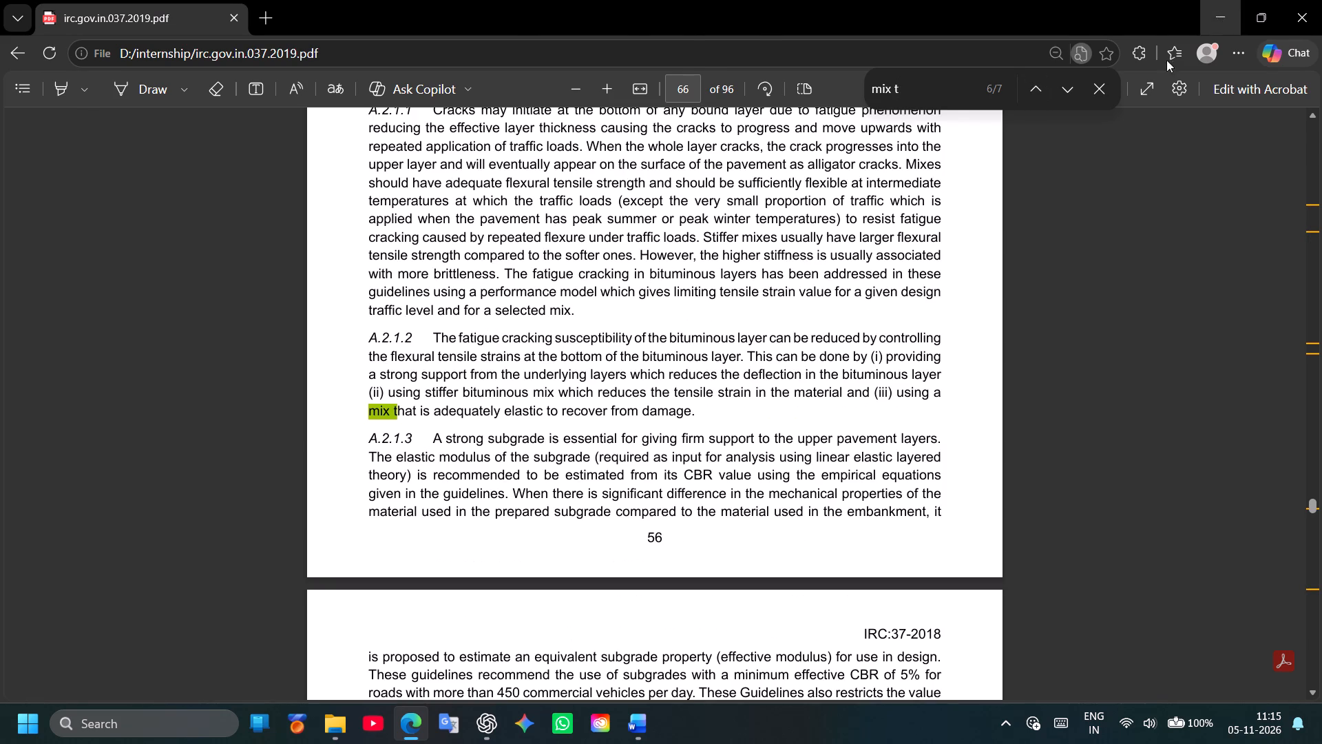
{"action": "left_click", "coordinate": [790, 569]}
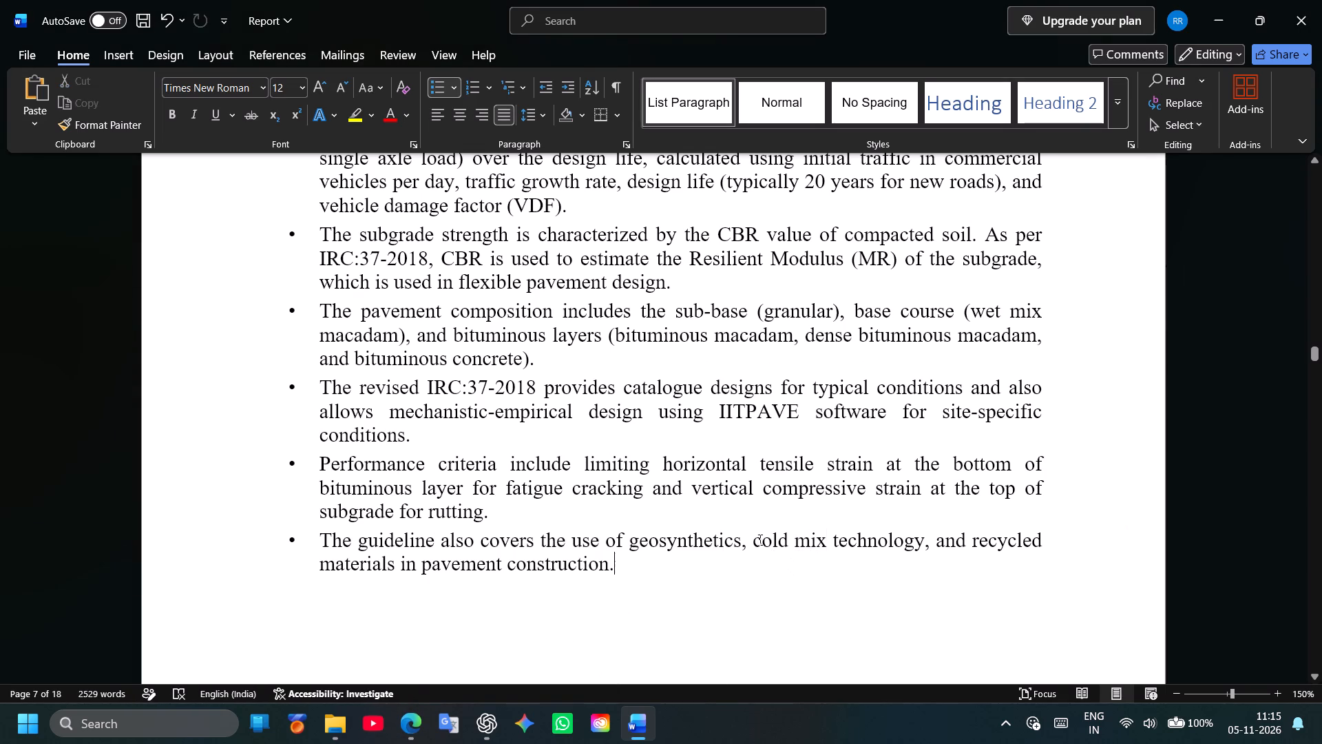
{"action": "left_click_drag", "start_coordinate": [753, 537], "coordinate": [419, 559]}
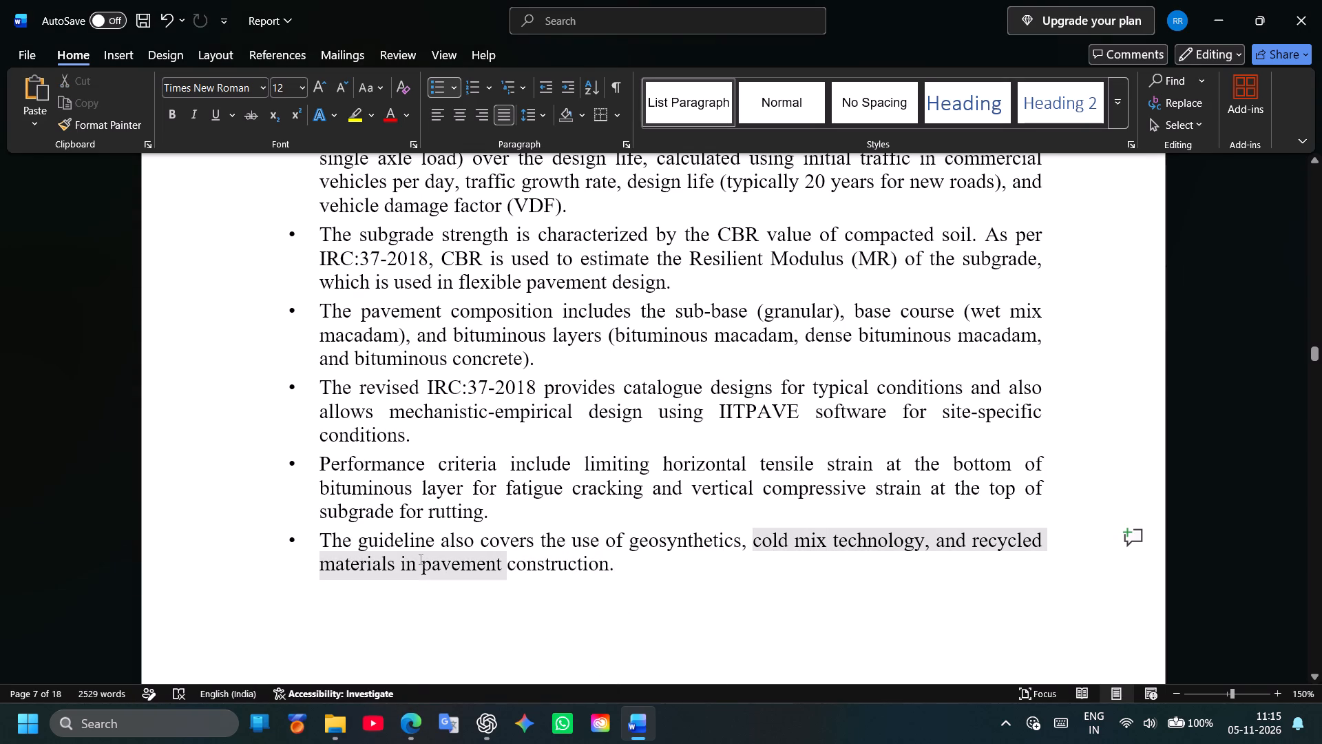
{"action": "left_click_drag", "start_coordinate": [419, 559], "coordinate": [390, 560]}
{"action": "left_click", "coordinate": [463, 632]}
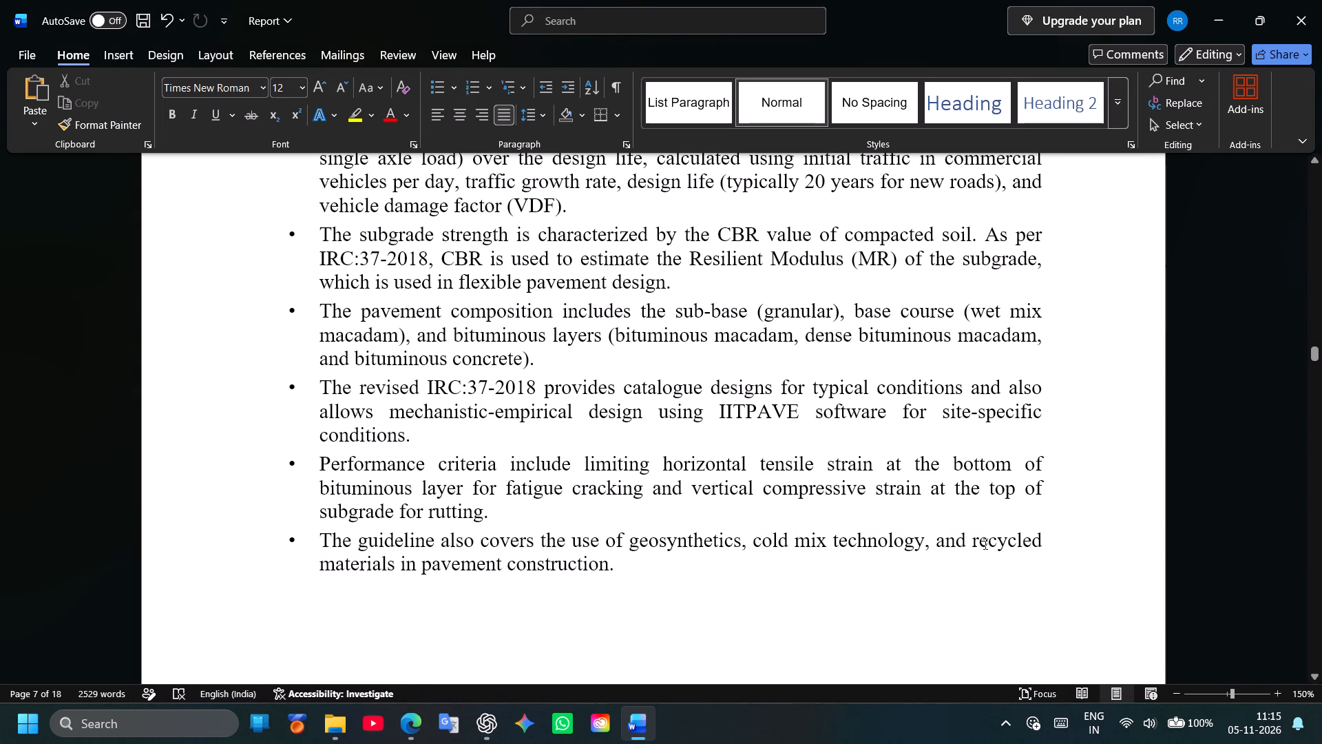
{"action": "left_click_drag", "start_coordinate": [973, 536], "coordinate": [1043, 541]}
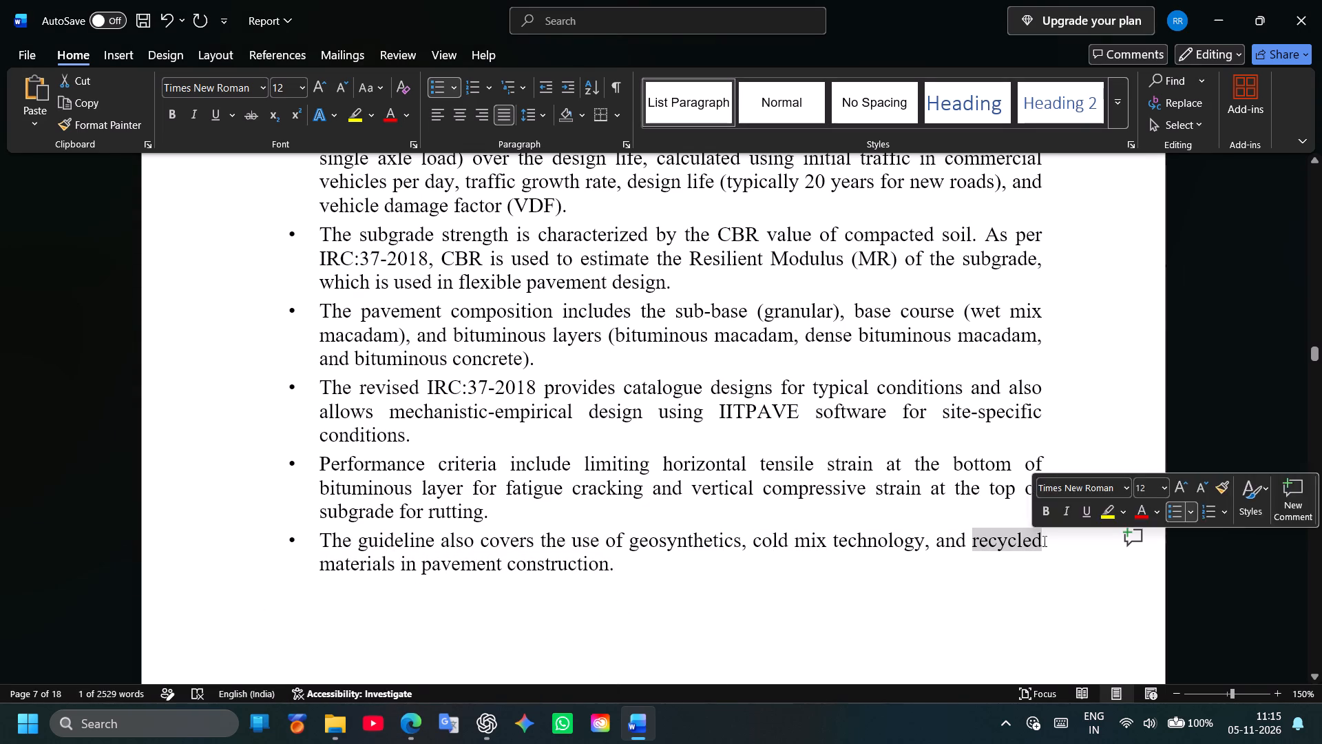
{"action": "key", "text": "ctrl+c"}
{"action": "key", "text": "alt+Tab"}
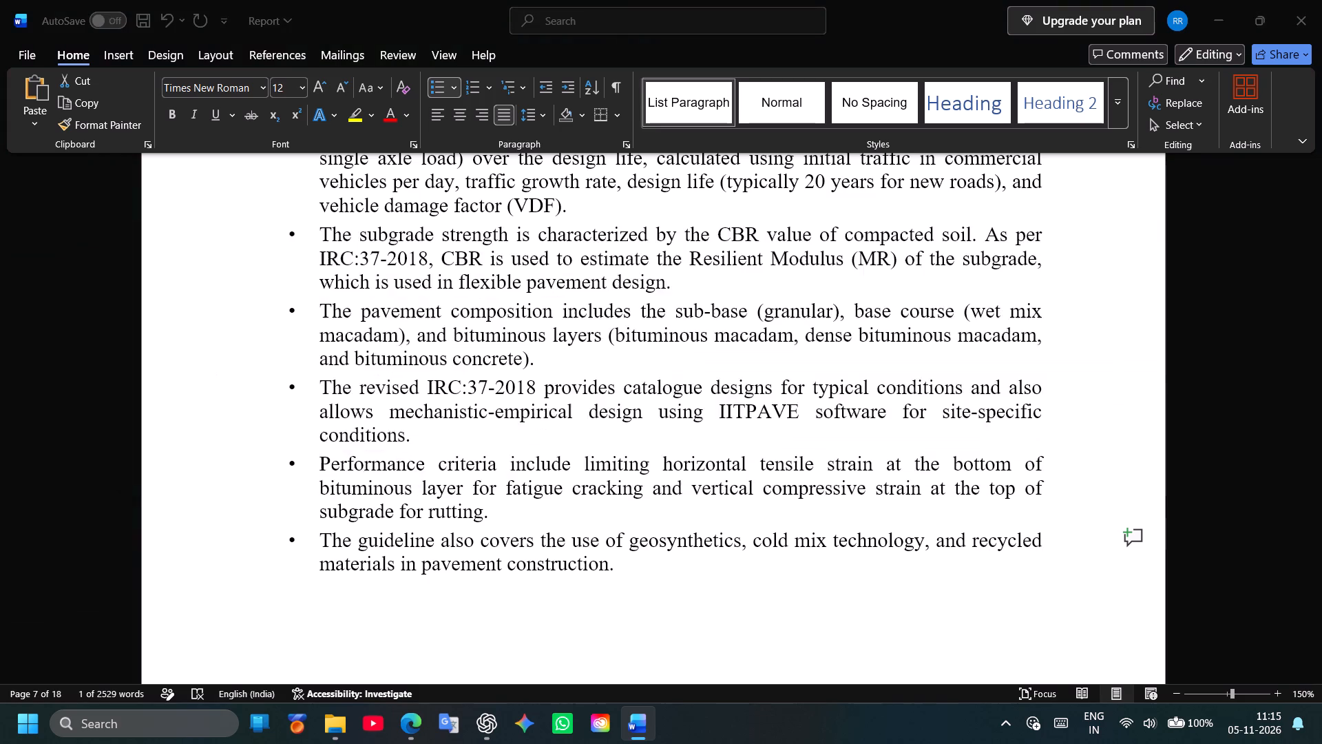
{"action": "left_click_drag", "start_coordinate": [960, 92], "coordinate": [735, 71]}
{"action": "key", "text": "ctrl+v"}
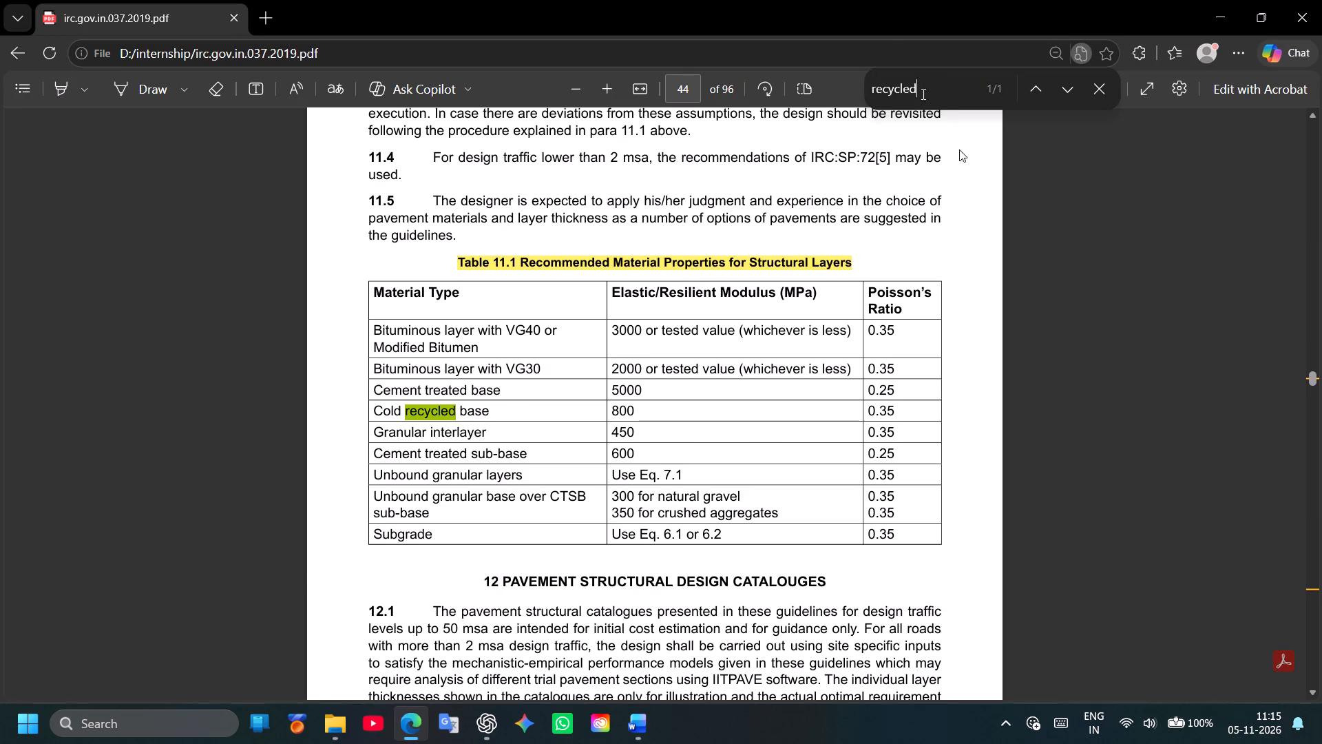
{"action": "left_click", "coordinate": [1060, 86]}
Examine the worked design examples on PDF pages 81 to 83 for mentions of recycled materials.
{"action": "left_click", "coordinate": [1314, 590]}
{"action": "left_click", "coordinate": [1314, 590]}
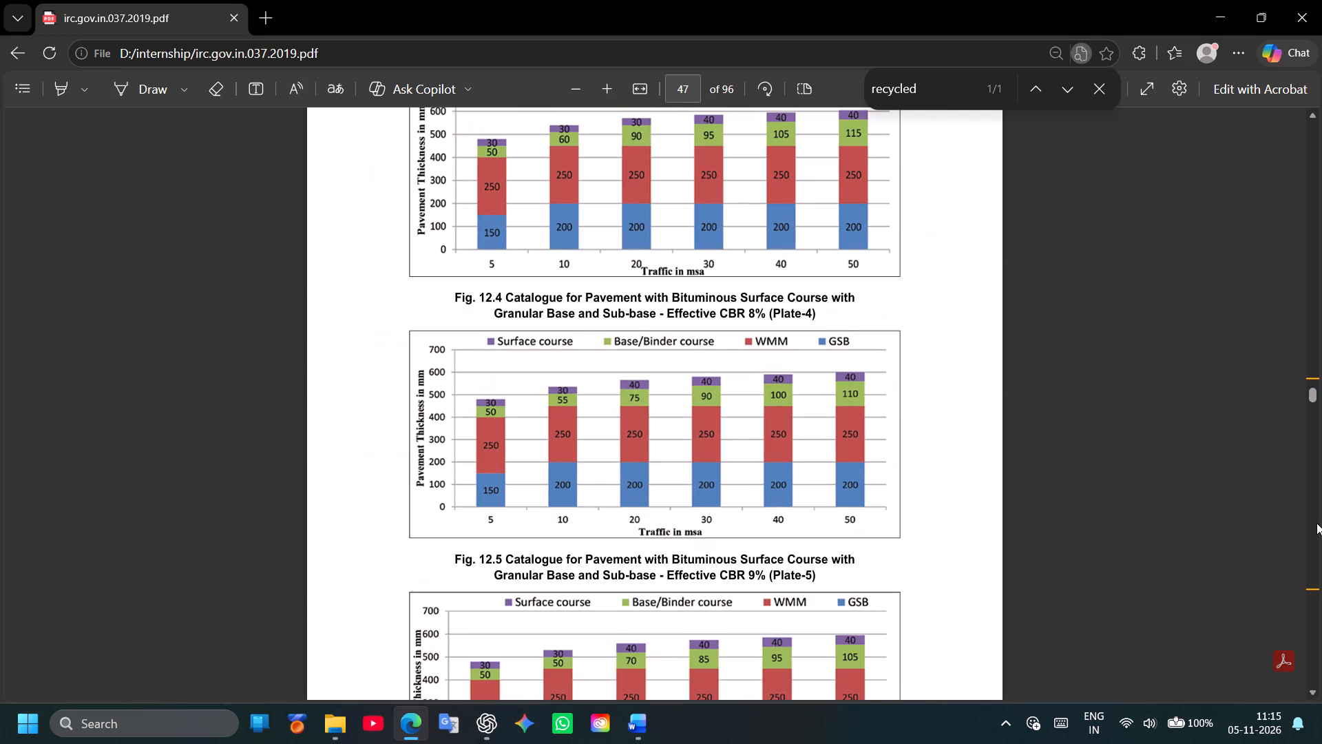
{"action": "left_click_drag", "start_coordinate": [1316, 399], "coordinate": [1321, 594]}
{"action": "scroll", "coordinate": [1000, 526], "scroll_direction": "down", "scroll_amount": 1}
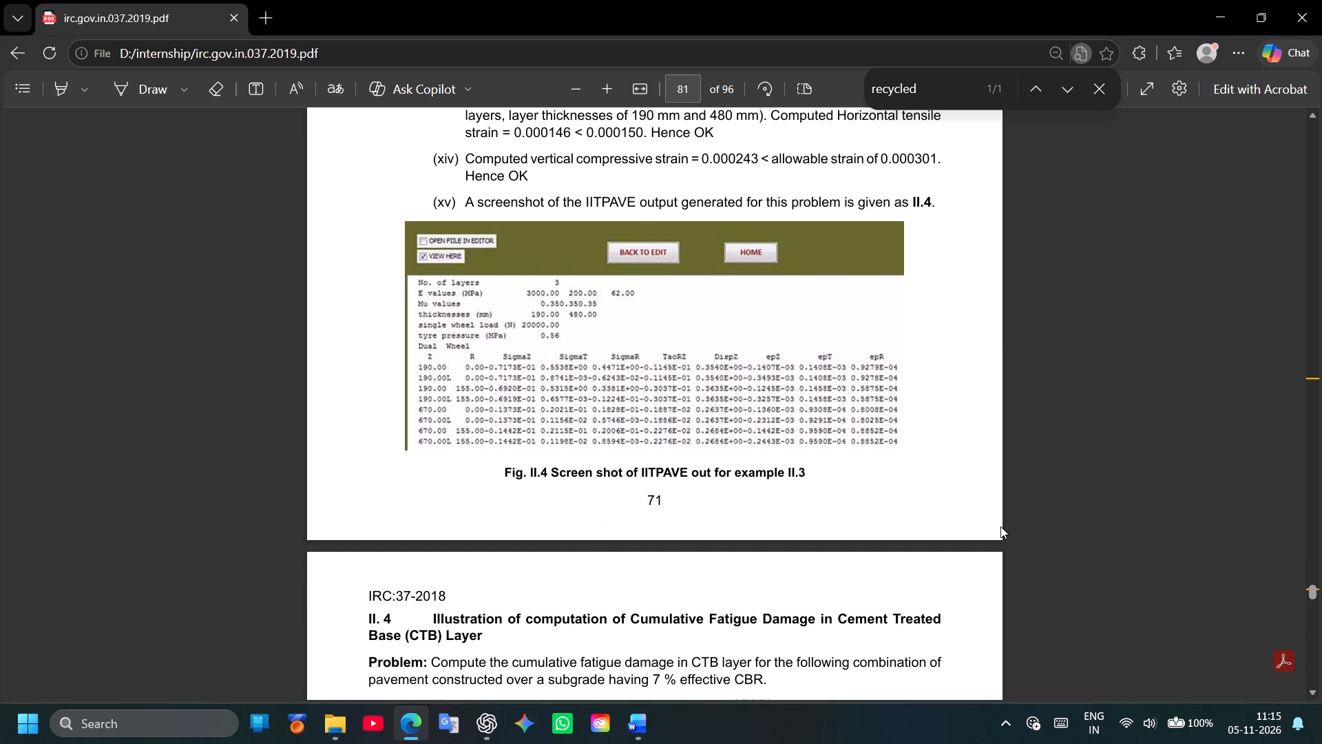
{"action": "scroll", "coordinate": [1151, 569], "scroll_direction": "up", "scroll_amount": 5}
{"action": "scroll", "coordinate": [1151, 569], "scroll_direction": "down", "scroll_amount": 4}
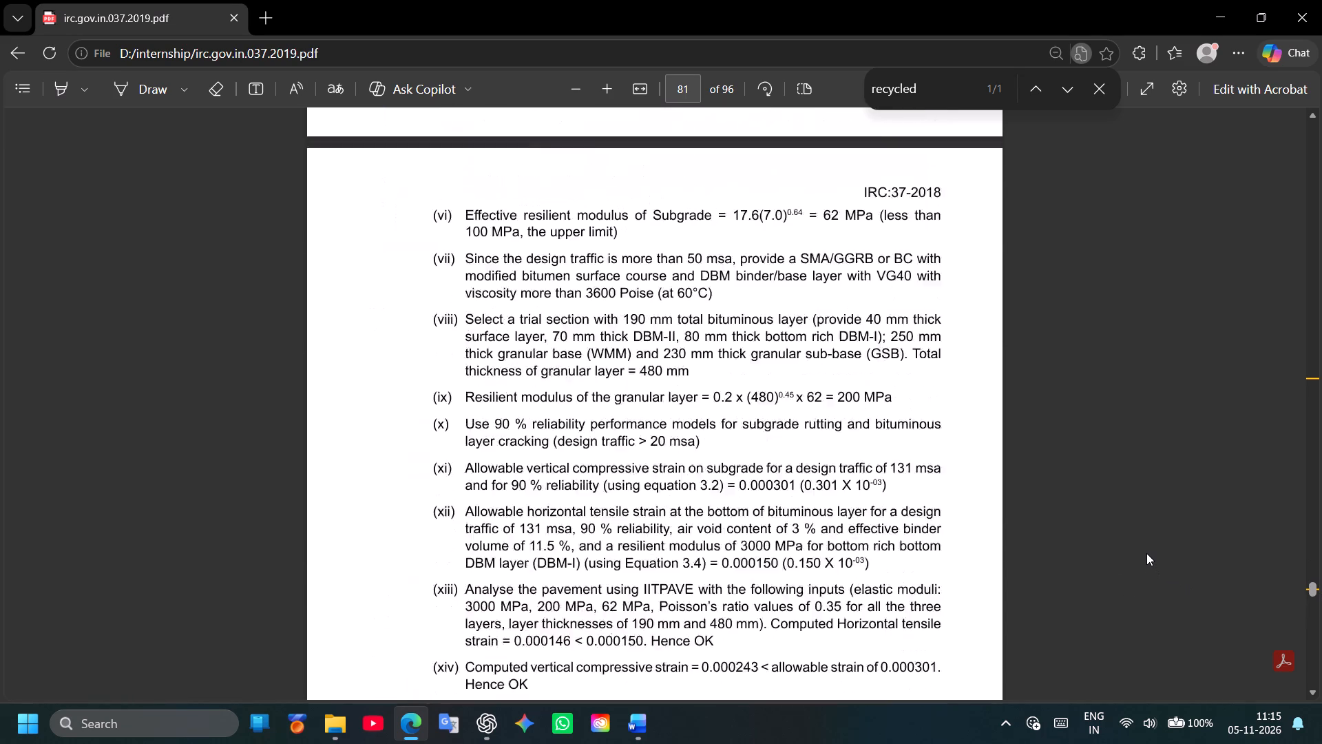
{"action": "scroll", "coordinate": [1146, 553], "scroll_direction": "down", "scroll_amount": 8}
{"action": "scroll", "coordinate": [1137, 572], "scroll_direction": "up", "scroll_amount": 2}
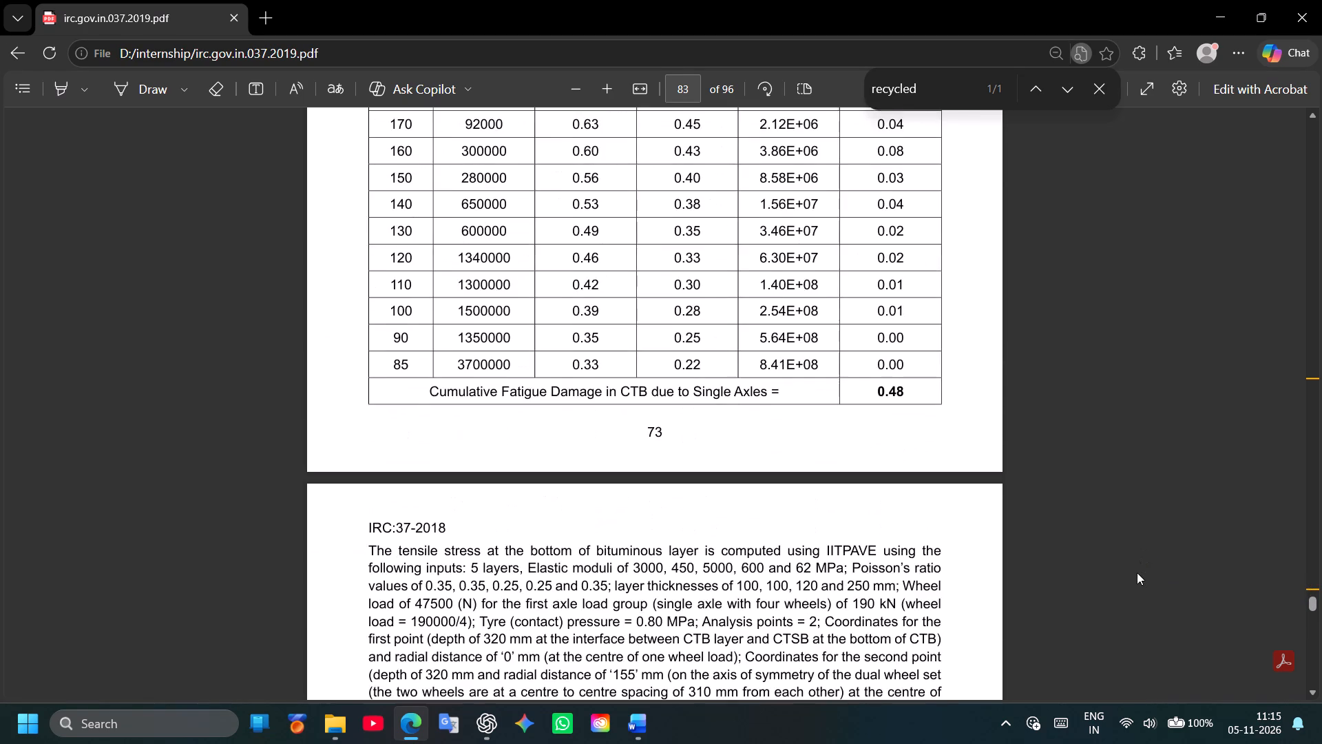
{"action": "scroll", "coordinate": [1137, 572], "scroll_direction": "up", "scroll_amount": 7}
{"action": "scroll", "coordinate": [1137, 572], "scroll_direction": "down", "scroll_amount": 2}
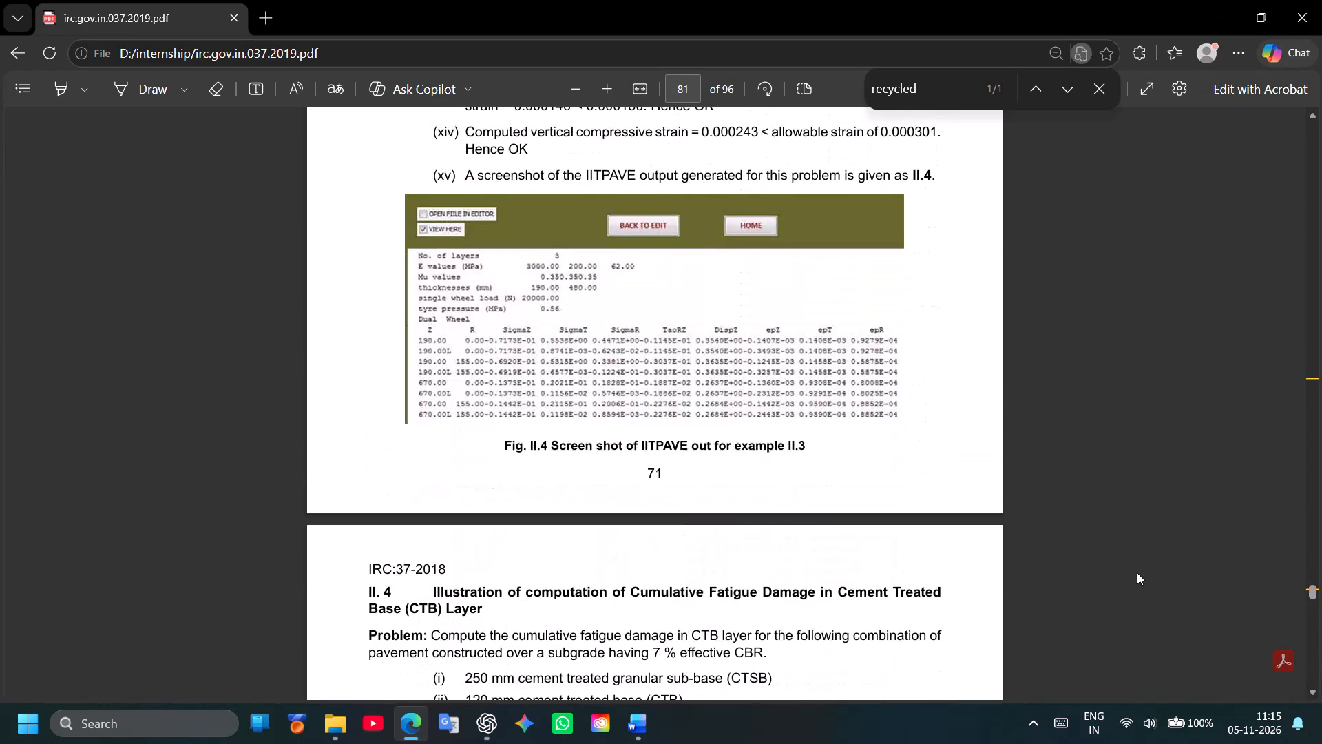
{"action": "scroll", "coordinate": [1137, 572], "scroll_direction": "down", "scroll_amount": 4}
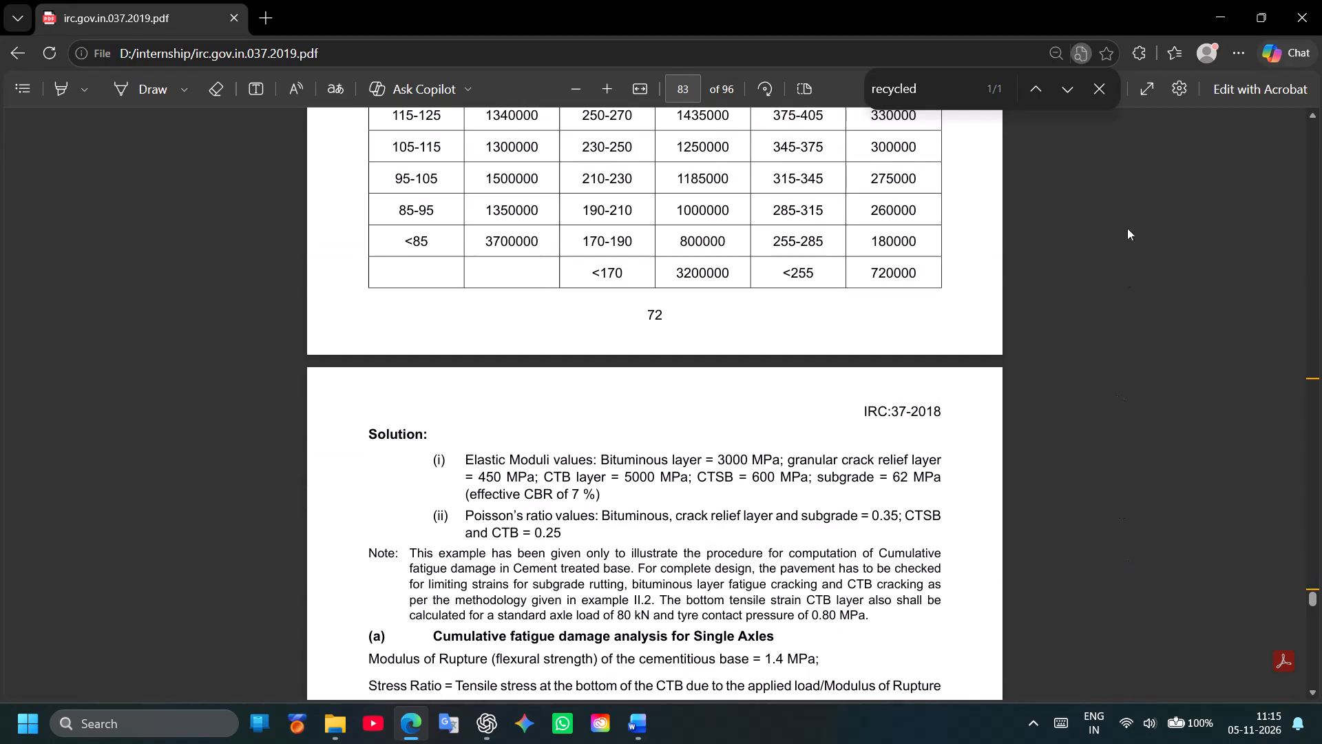
Step through the "recycled" matches in the PDF again and close the search.
{"action": "triple_click", "coordinate": [1062, 81]}
{"action": "left_click", "coordinate": [1062, 81]}
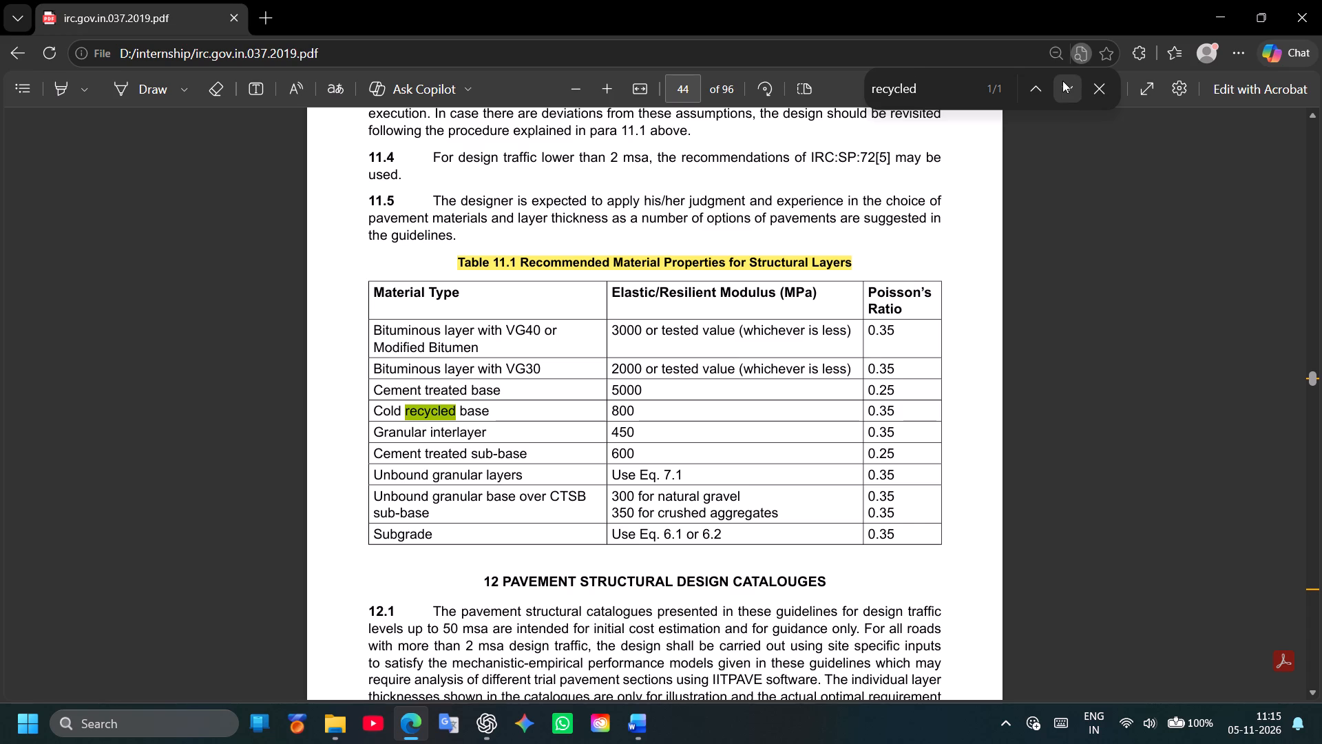
{"action": "left_click", "coordinate": [1062, 81]}
{"action": "key", "text": "b"}
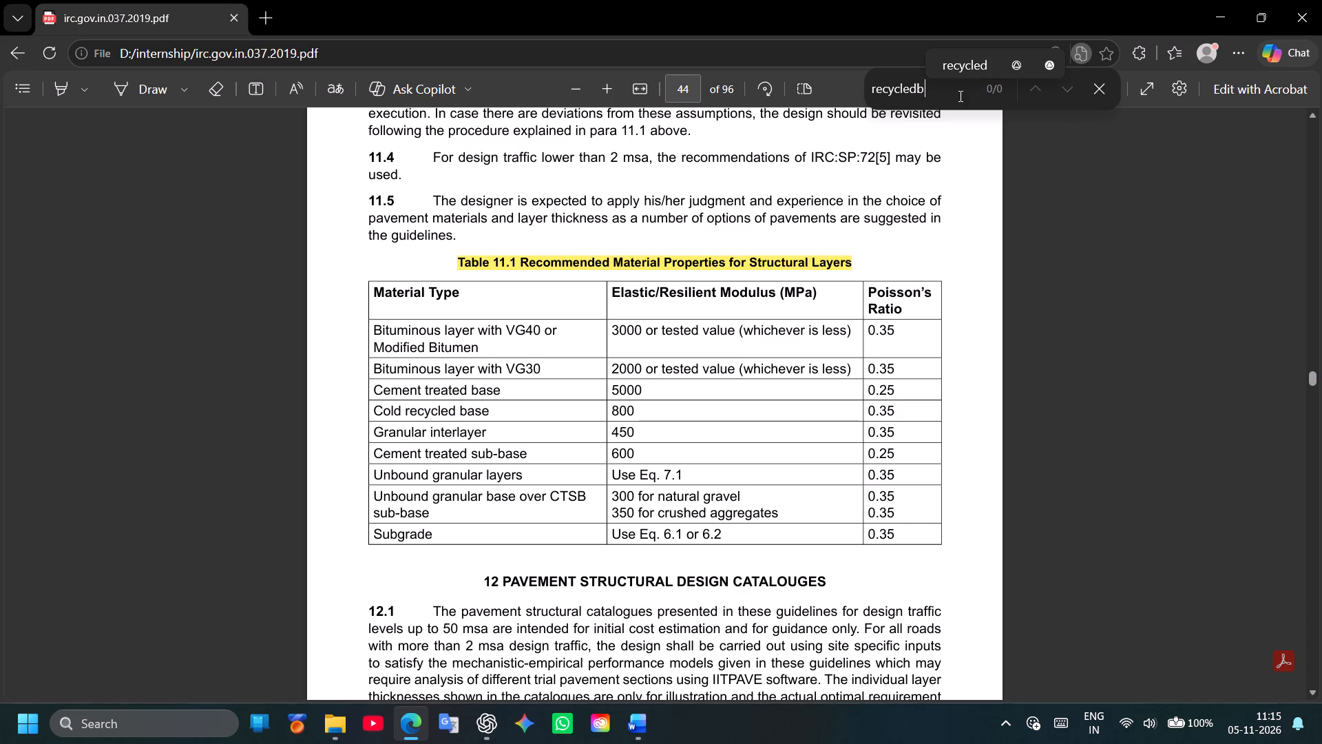
{"action": "key", "text": "BackSpace"}
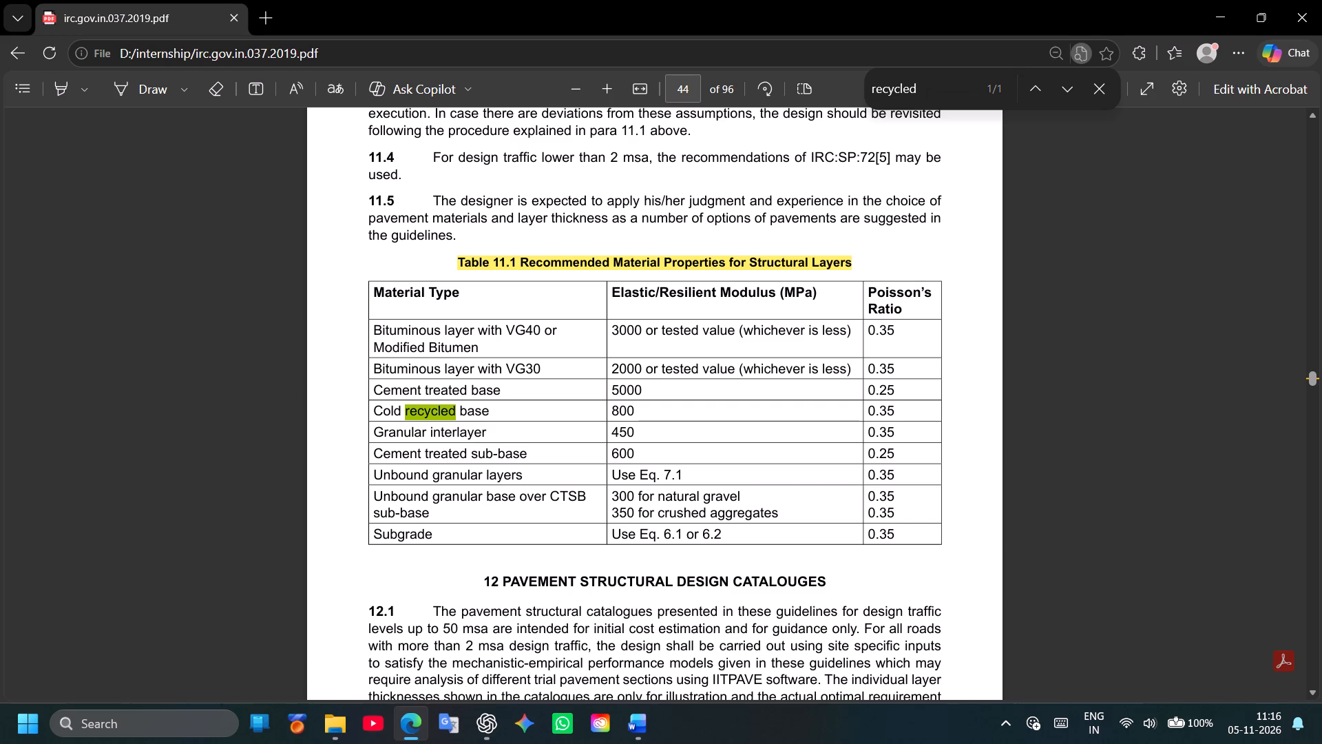
{"action": "left_click", "coordinate": [1100, 92]}
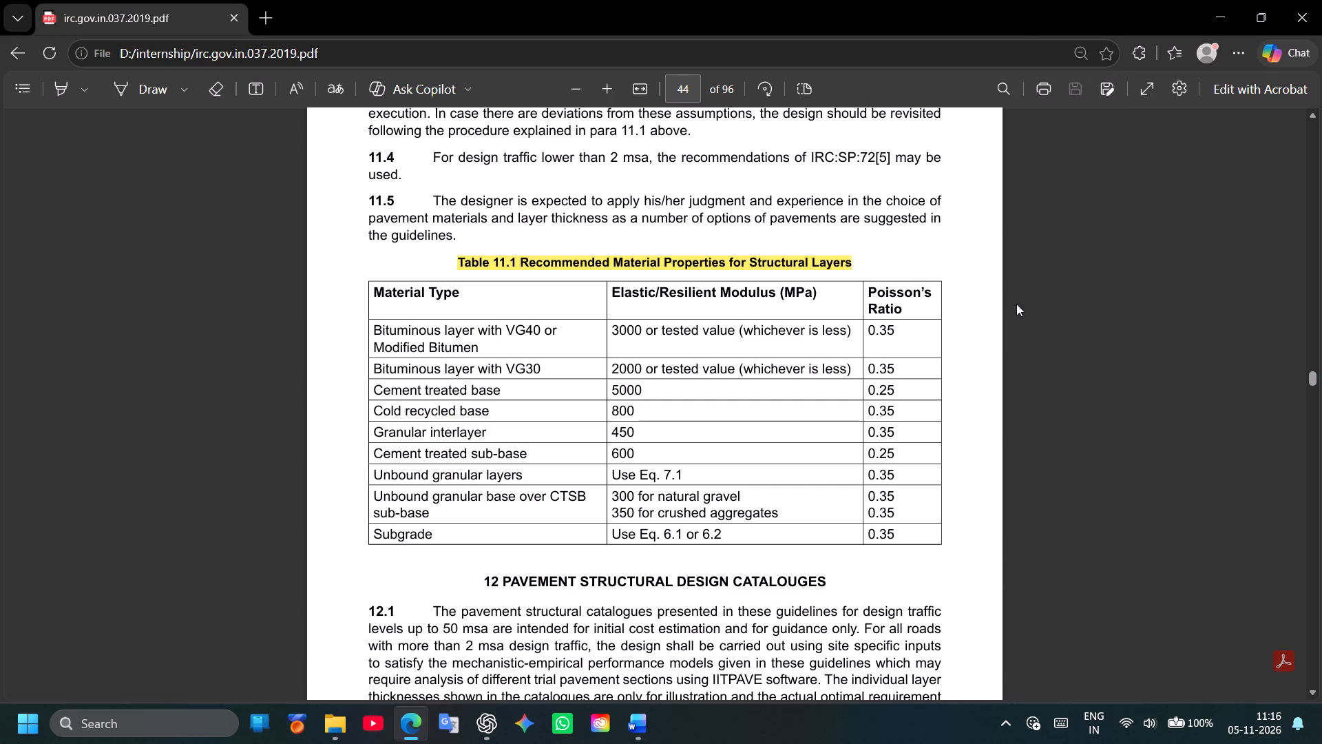
Switch back to the report in Word and continue reading at section 5.2, Real Project and Field Work Components.
{"action": "left_click", "coordinate": [1218, 26]}
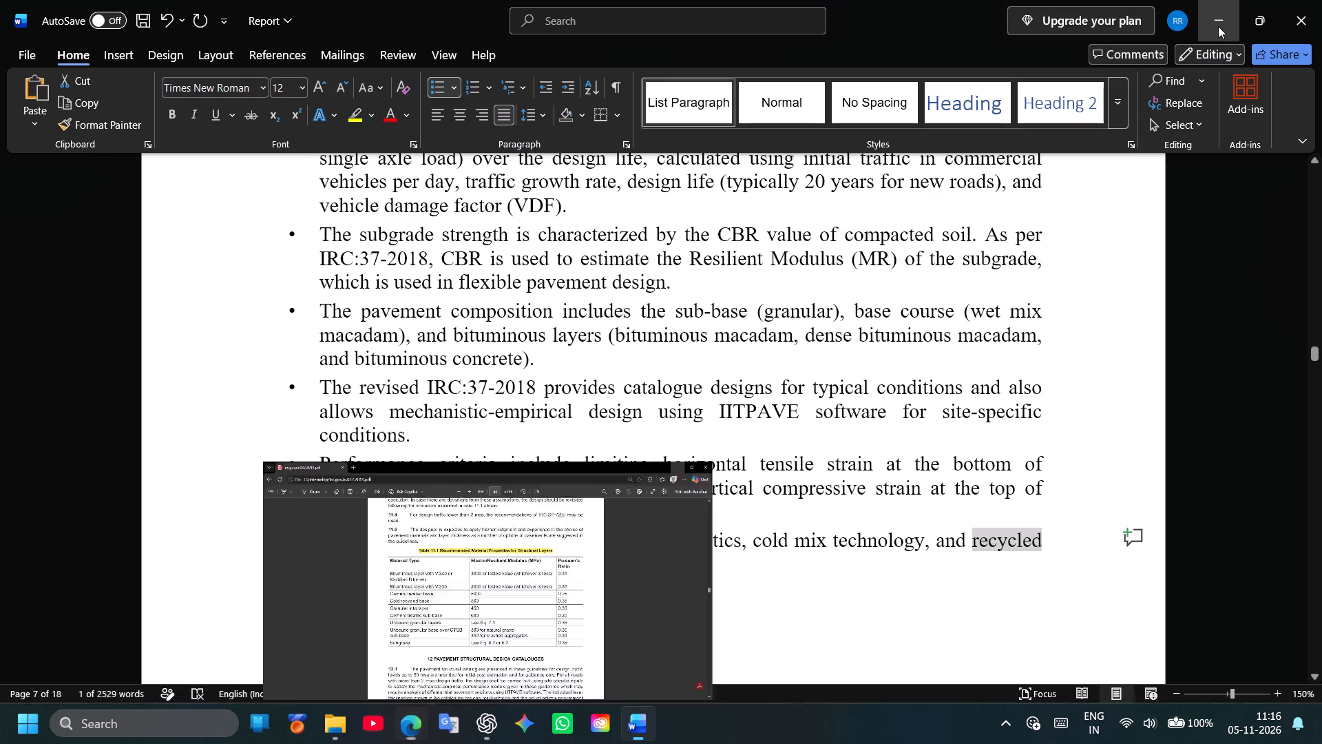
{"action": "scroll", "coordinate": [712, 515], "scroll_direction": "down", "scroll_amount": 5}
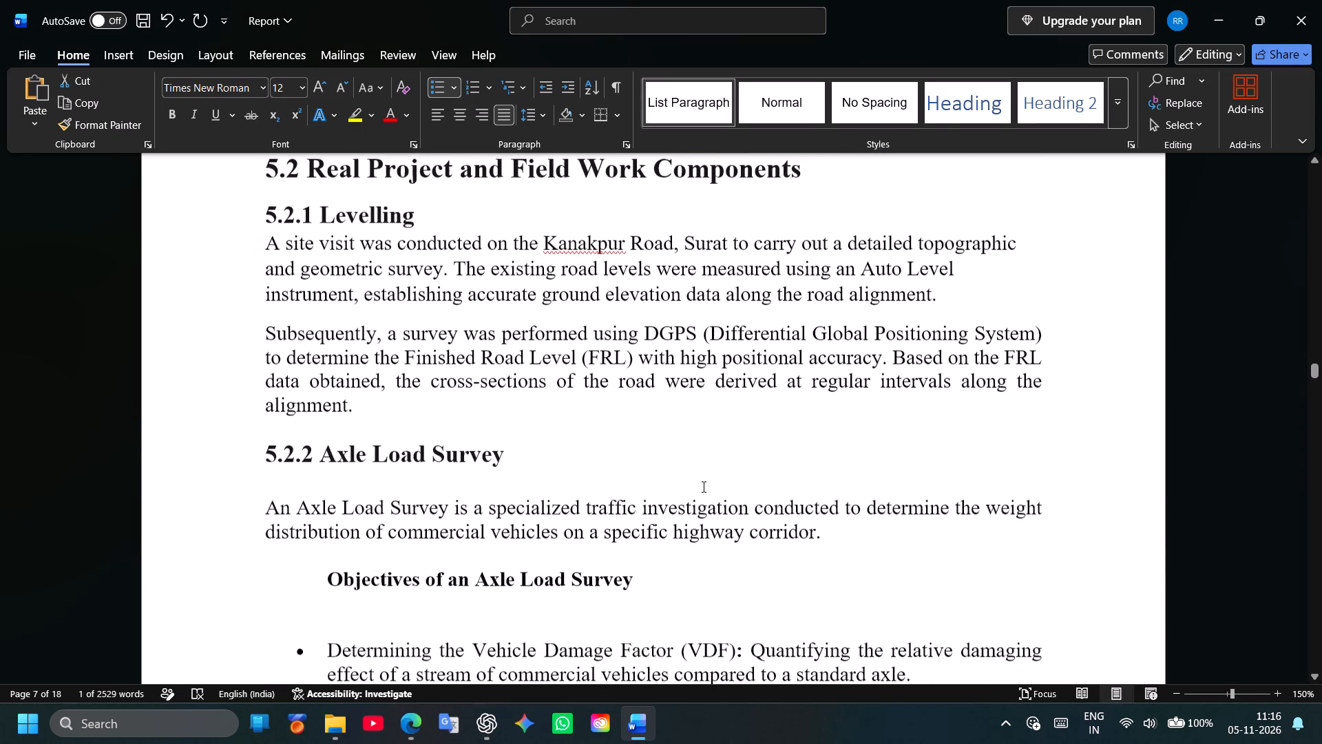
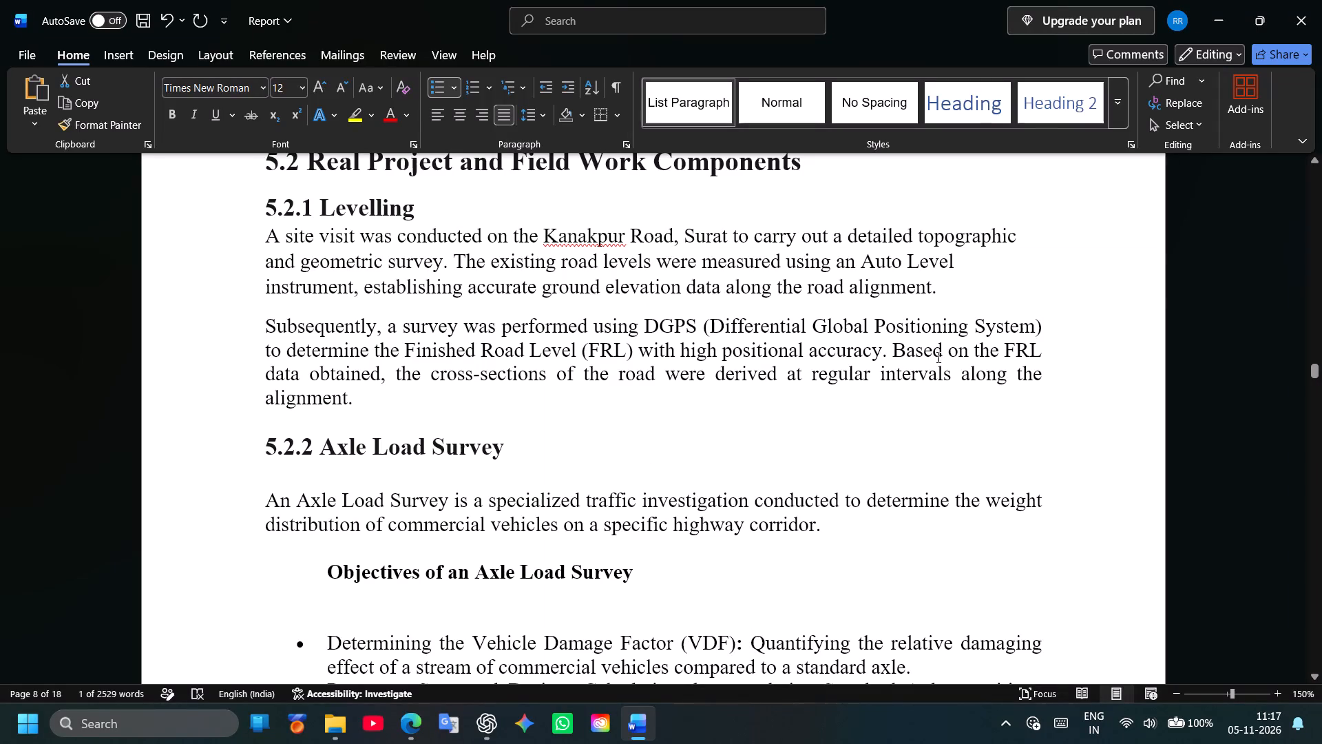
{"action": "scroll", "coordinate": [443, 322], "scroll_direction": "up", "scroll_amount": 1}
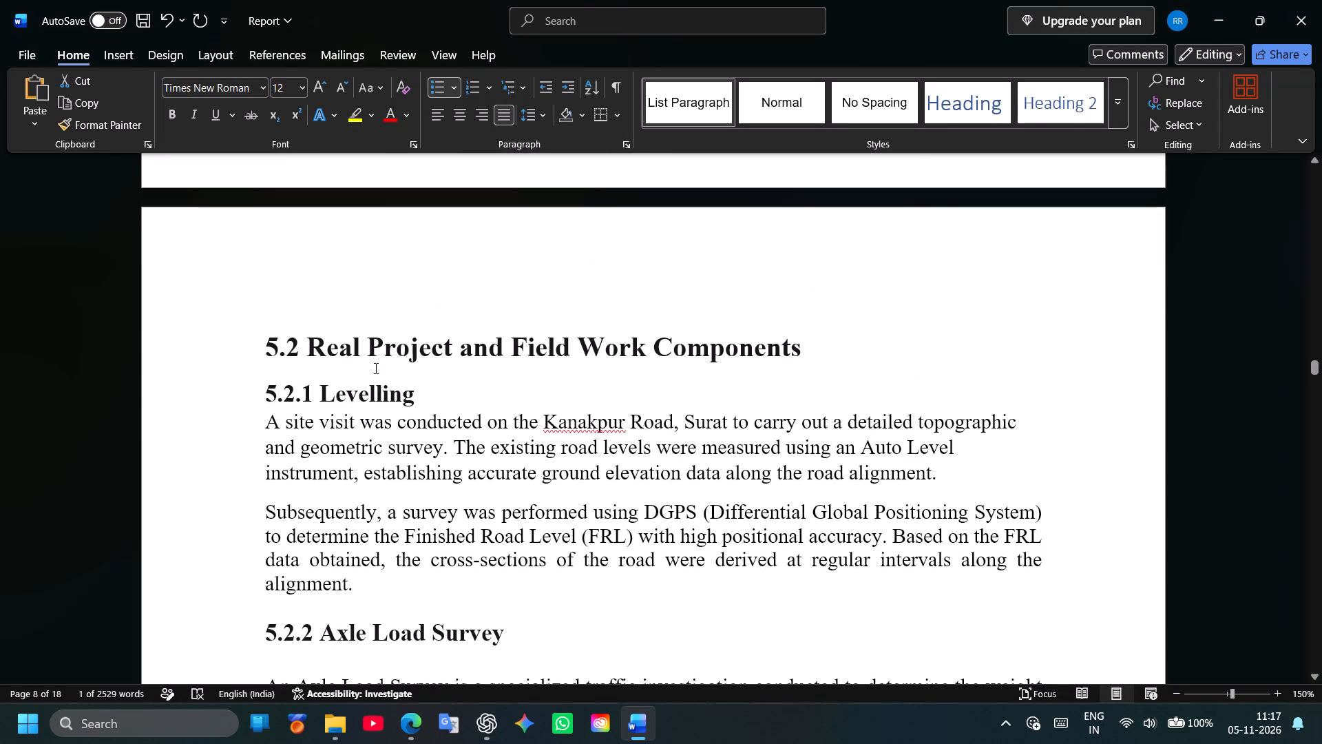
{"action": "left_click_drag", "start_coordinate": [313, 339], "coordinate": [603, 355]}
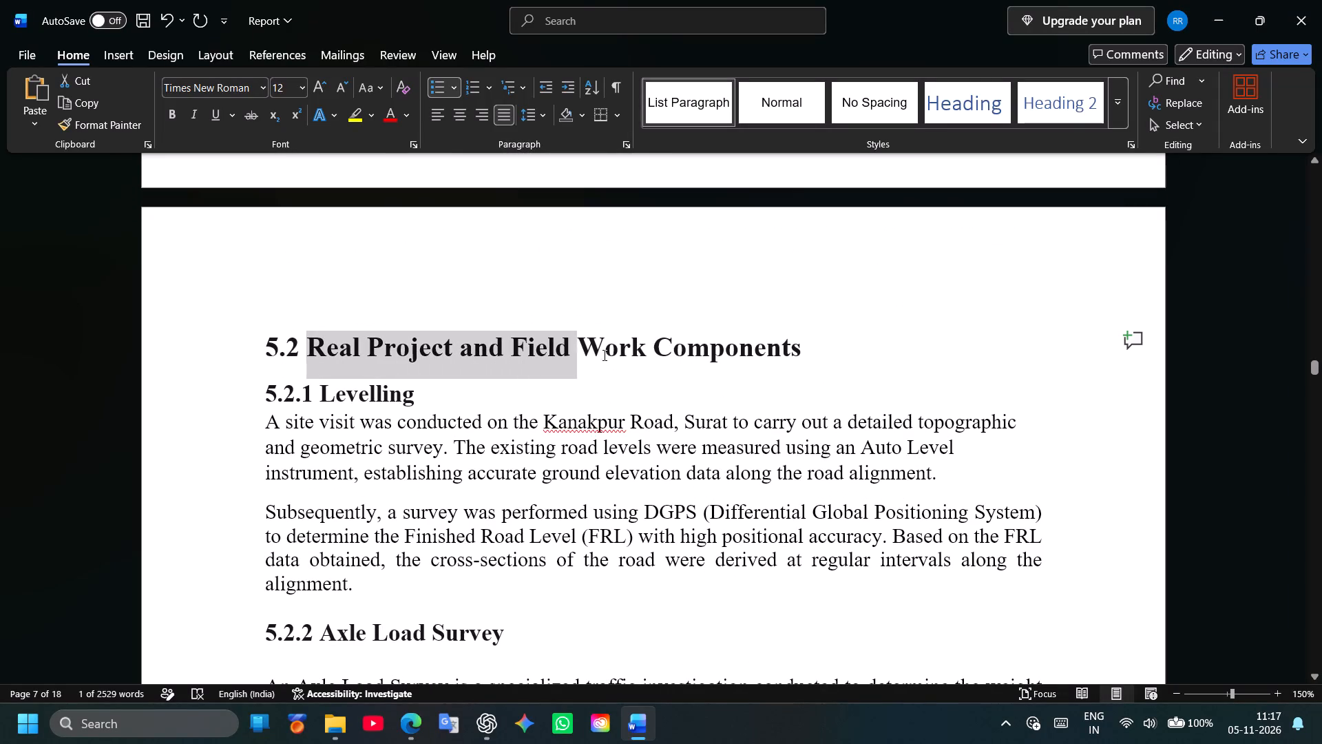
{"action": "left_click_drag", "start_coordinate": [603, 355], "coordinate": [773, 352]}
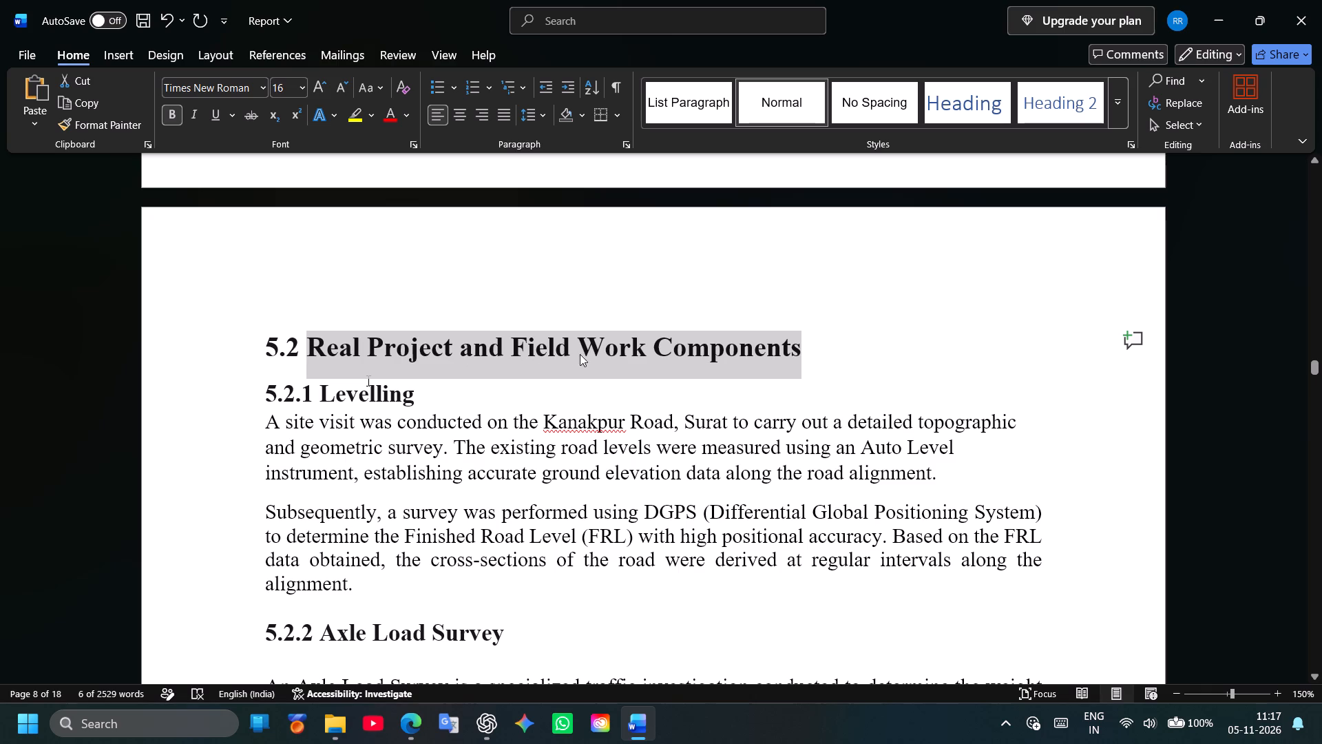
Delete ", cold mix technology, and recycled materials" from the last guideline bullet on page 7, keeping one space between "geosynthetics" and "in pavement construction".
{"action": "scroll", "coordinate": [636, 510], "scroll_direction": "up", "scroll_amount": 3}
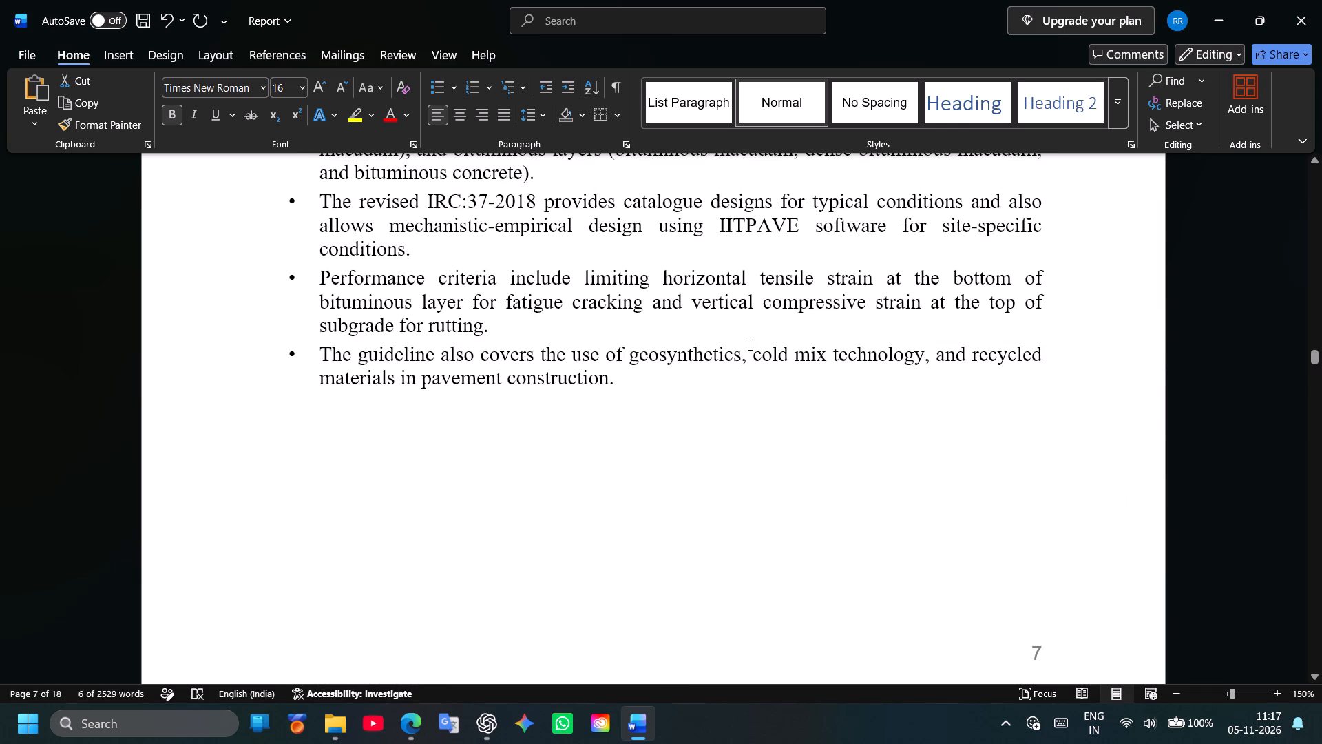
{"action": "left_click_drag", "start_coordinate": [752, 349], "coordinate": [580, 397]}
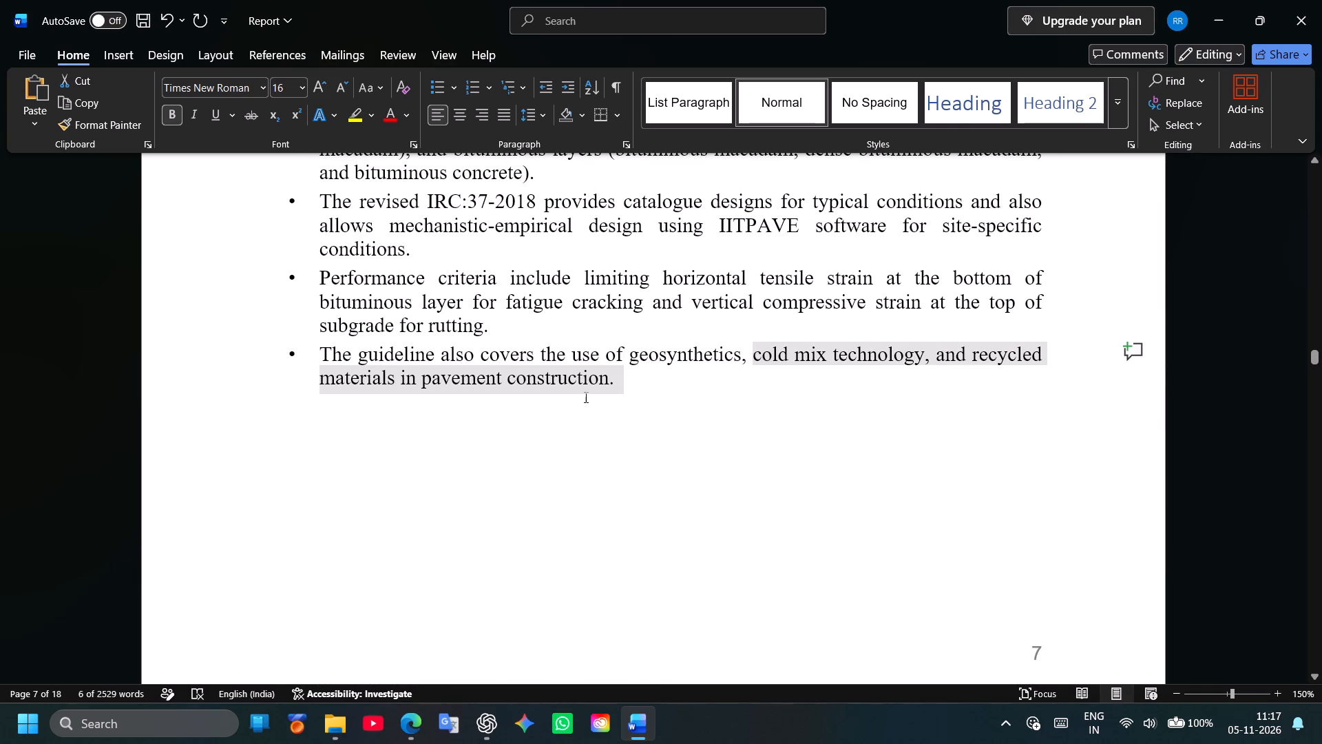
{"action": "left_click_drag", "start_coordinate": [580, 397], "coordinate": [417, 386]}
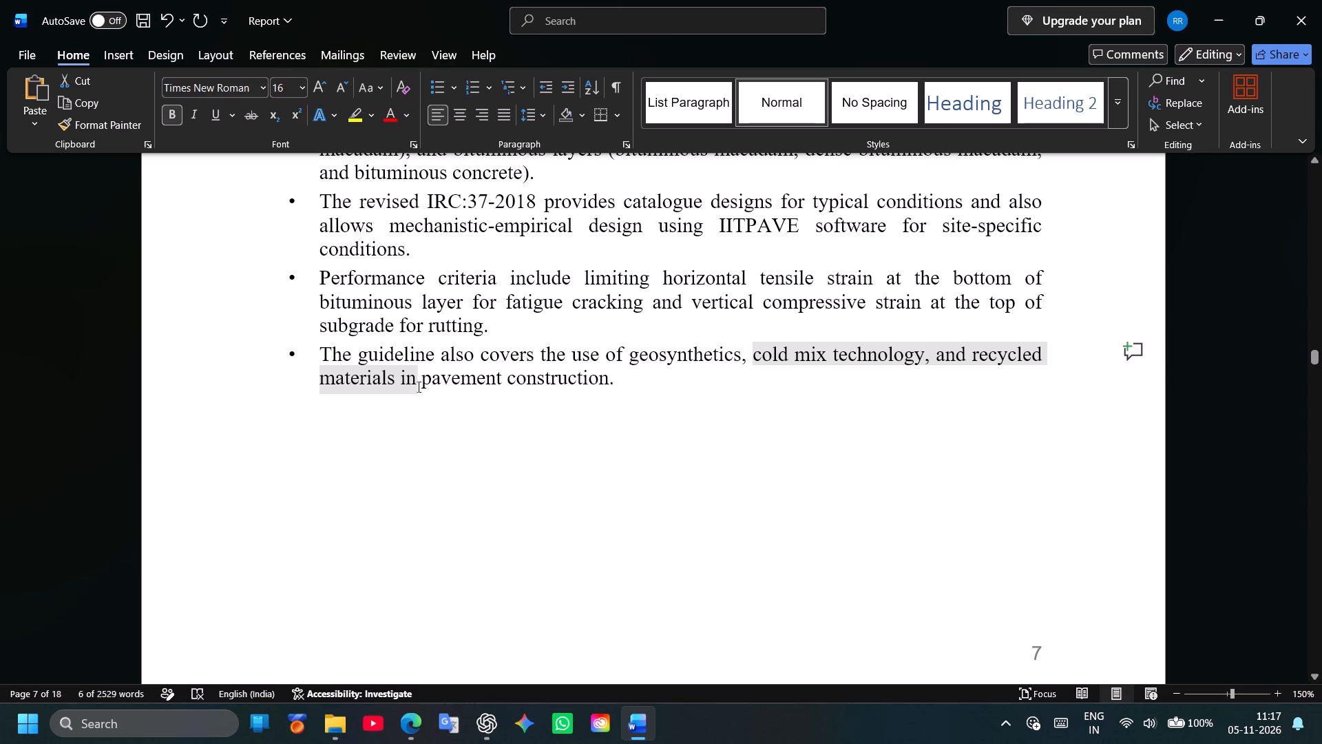
{"action": "left_click_drag", "start_coordinate": [417, 386], "coordinate": [402, 386]}
{"action": "left_click_drag", "start_coordinate": [402, 386], "coordinate": [395, 386]}
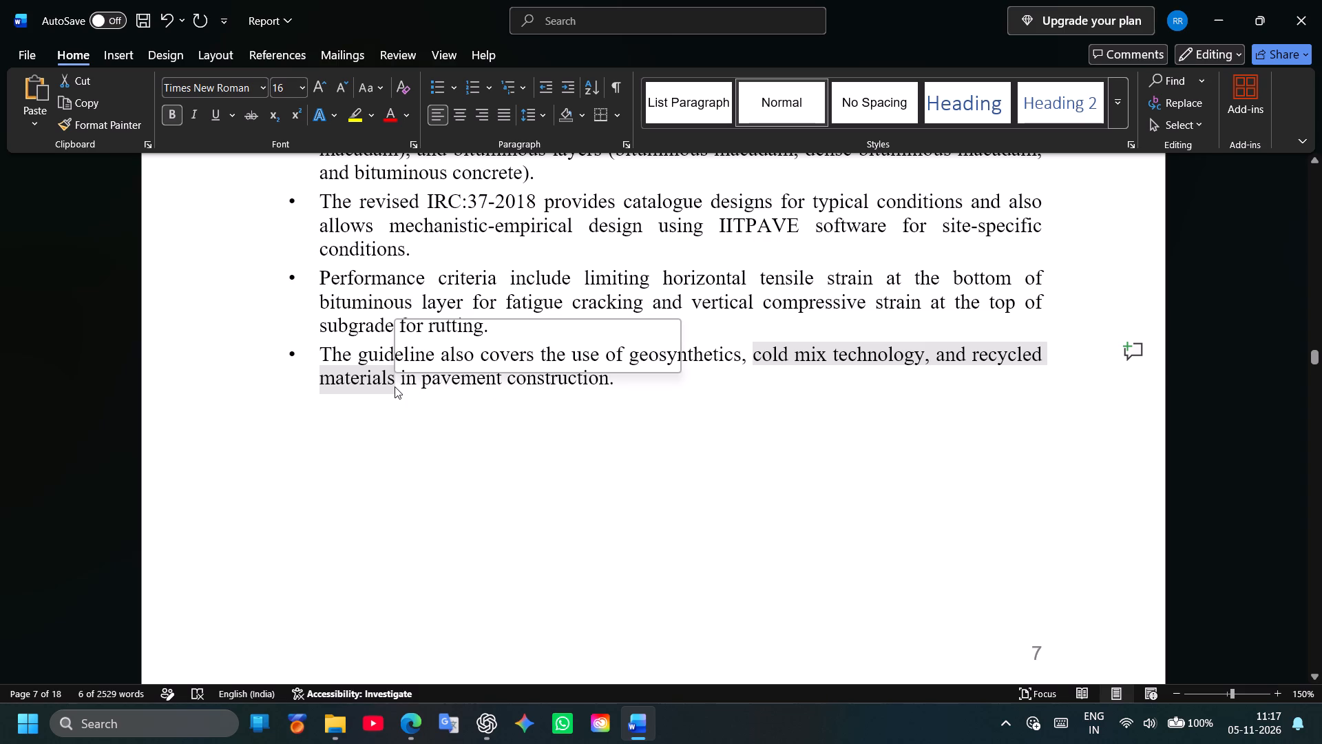
{"action": "key", "text": "BackSpace"}
{"action": "key", "text": "BackSpace"}
{"action": "key", "text": "BackSpace"}
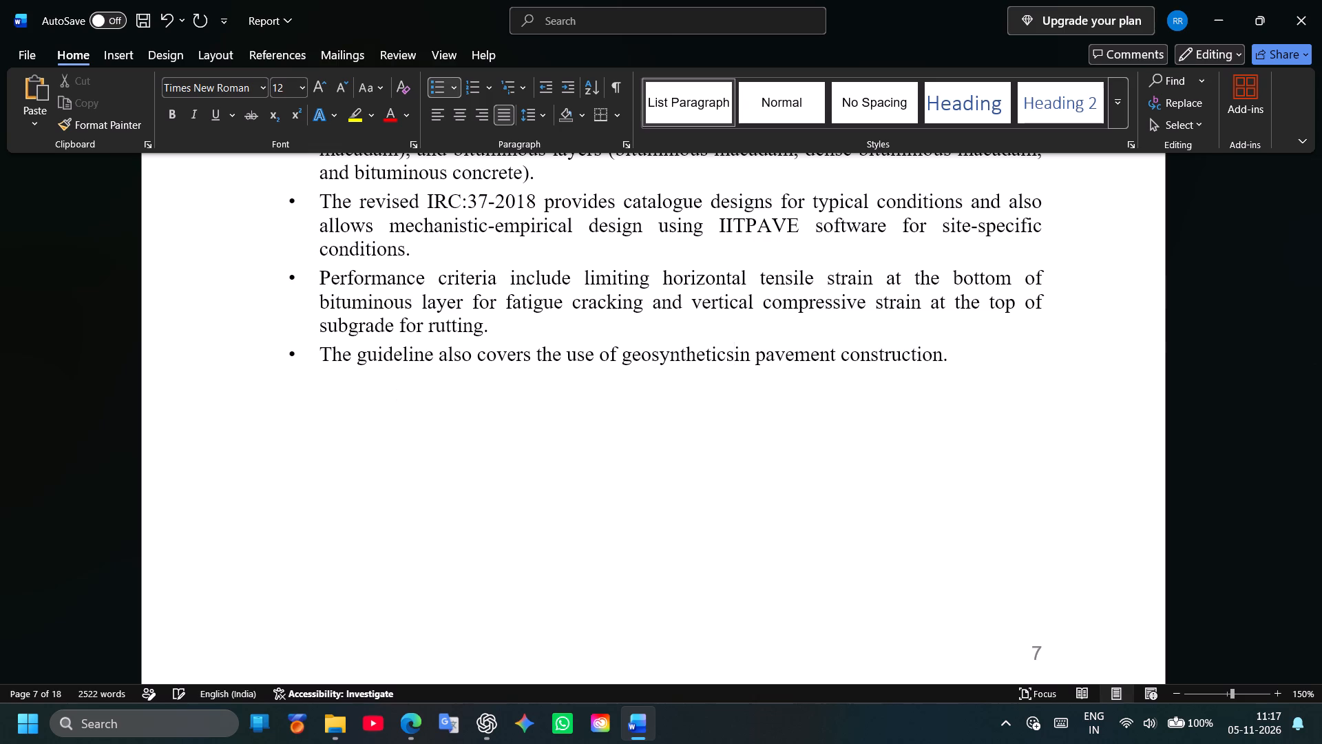
{"action": "key", "text": "space"}
{"action": "left_click", "coordinate": [1020, 424]}
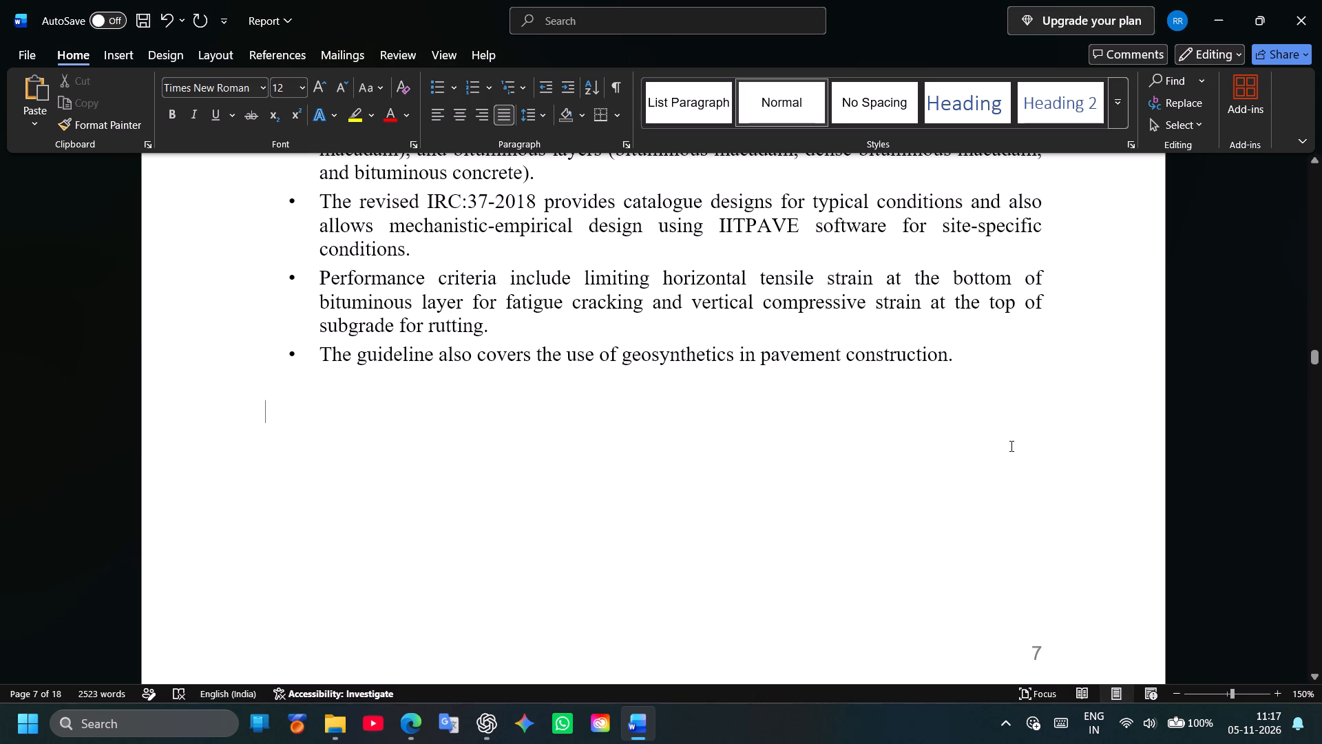
Reread the last guideline bullet about geosynthetics and the start of section 5.2, Real Project and Field Work Components.
{"action": "scroll", "coordinate": [1010, 473], "scroll_direction": "down", "scroll_amount": 4}
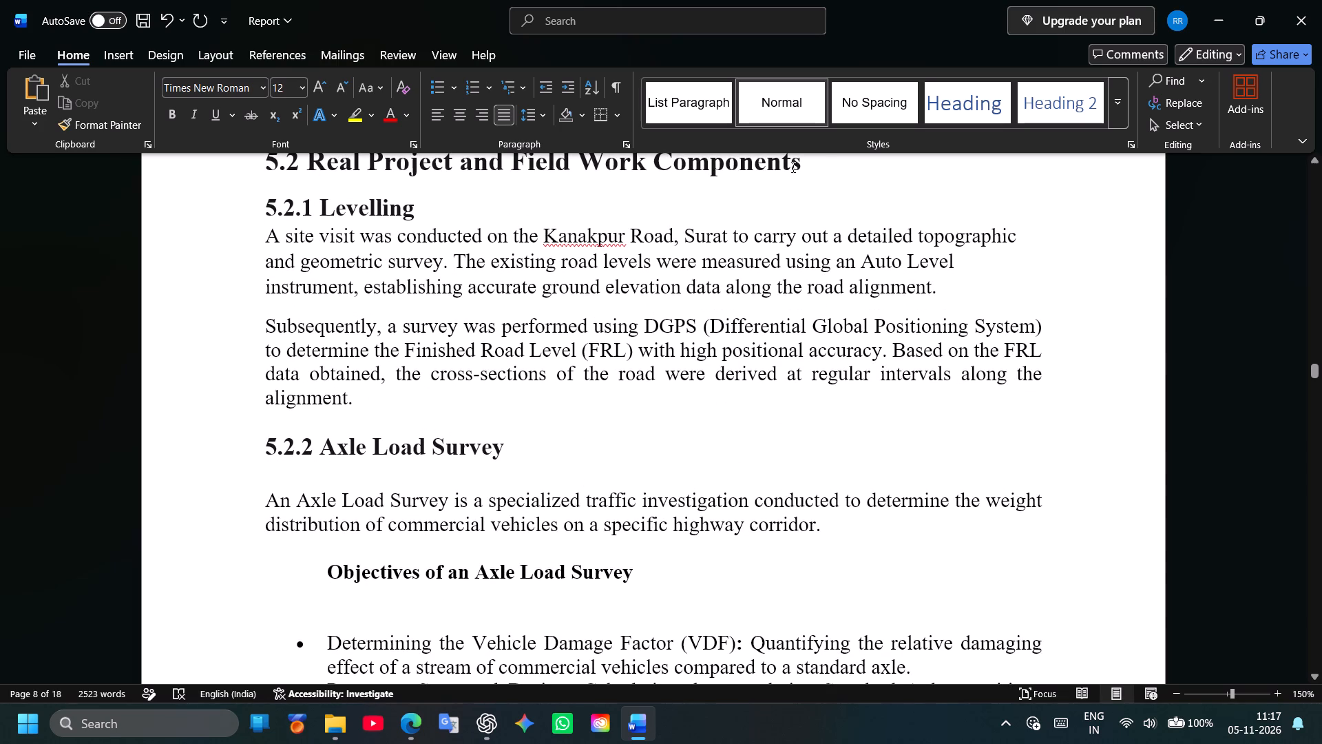
{"action": "scroll", "coordinate": [445, 352], "scroll_direction": "up", "scroll_amount": 3}
{"action": "scroll", "coordinate": [494, 393], "scroll_direction": "up", "scroll_amount": 1}
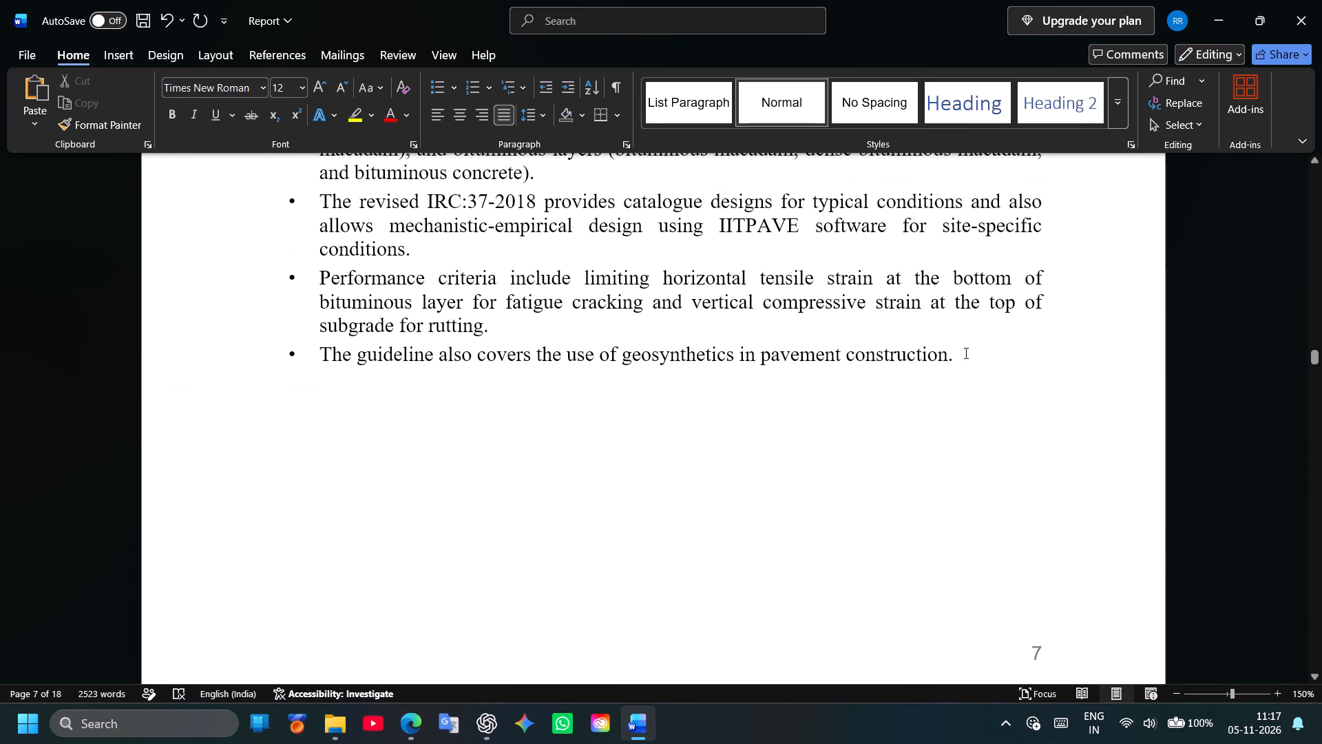
{"action": "scroll", "coordinate": [898, 482], "scroll_direction": "down", "scroll_amount": 2}
{"action": "scroll", "coordinate": [898, 482], "scroll_direction": "up", "scroll_amount": 2}
{"action": "left_click_drag", "start_coordinate": [618, 358], "coordinate": [708, 362]}
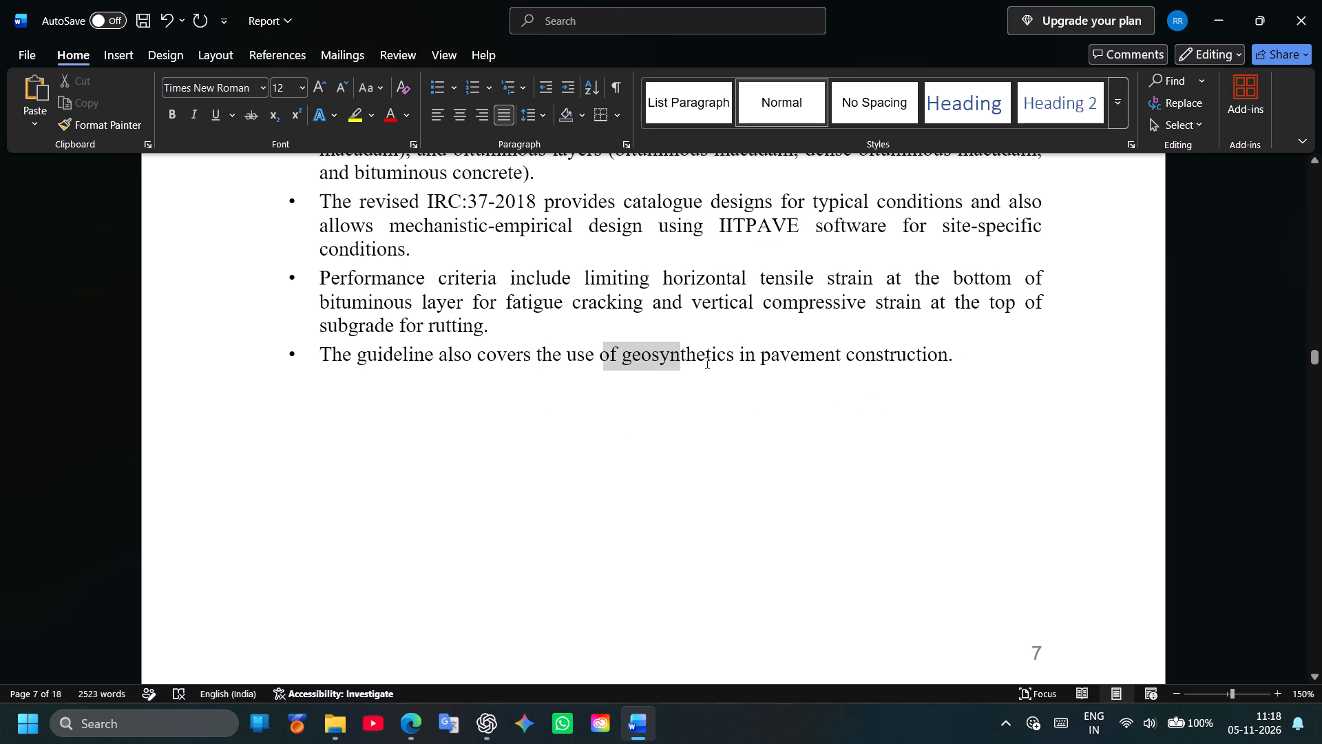
{"action": "left_click_drag", "start_coordinate": [708, 362], "coordinate": [939, 369]}
{"action": "left_click", "coordinate": [880, 490]}
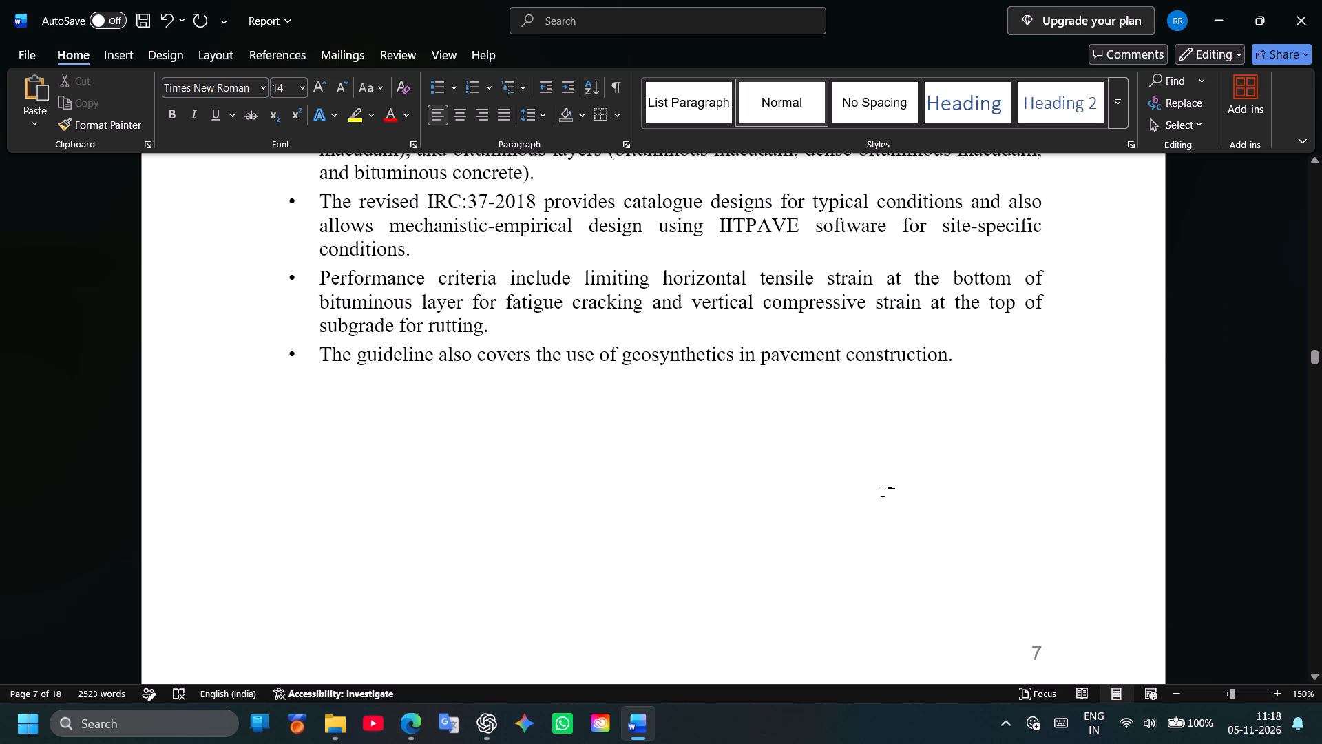
{"action": "scroll", "coordinate": [883, 490], "scroll_direction": "up", "scroll_amount": 1}
{"action": "scroll", "coordinate": [883, 490], "scroll_direction": "down", "scroll_amount": 1}
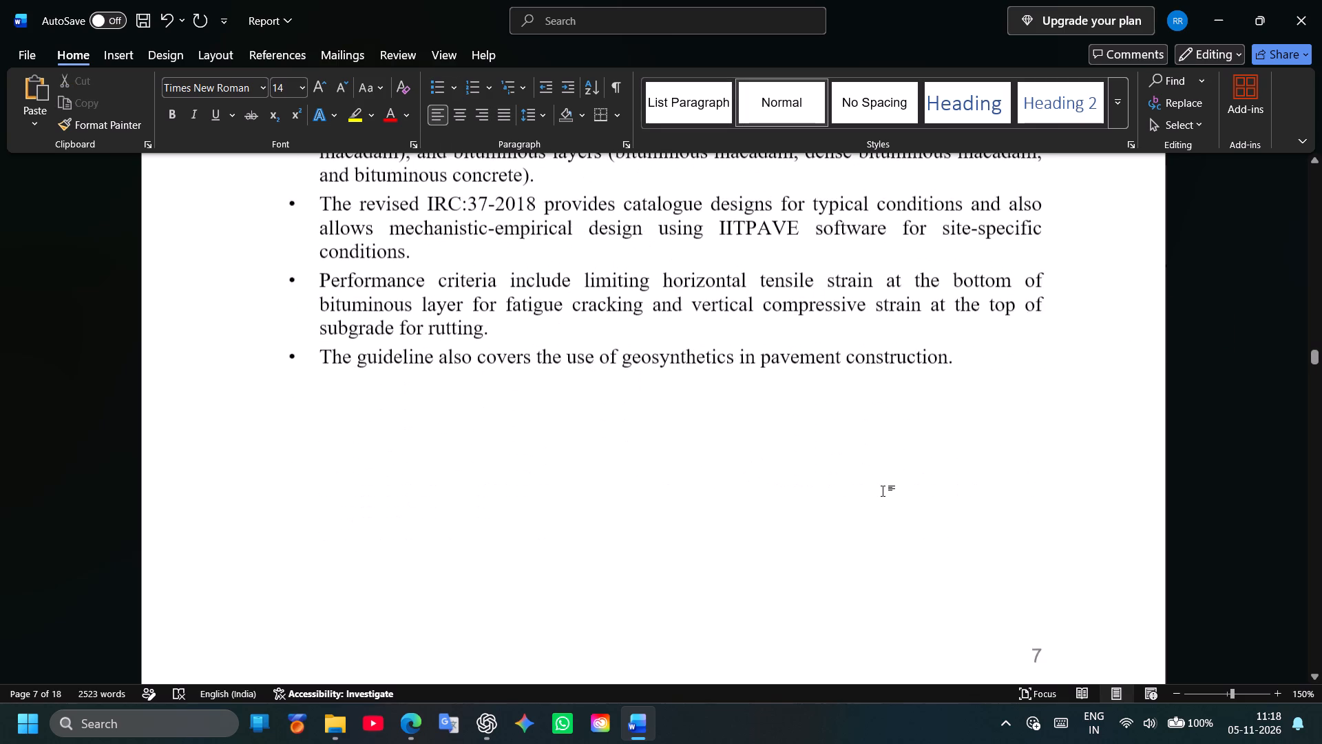
{"action": "scroll", "coordinate": [883, 490], "scroll_direction": "up", "scroll_amount": 4}
{"action": "scroll", "coordinate": [883, 490], "scroll_direction": "down", "scroll_amount": 7}
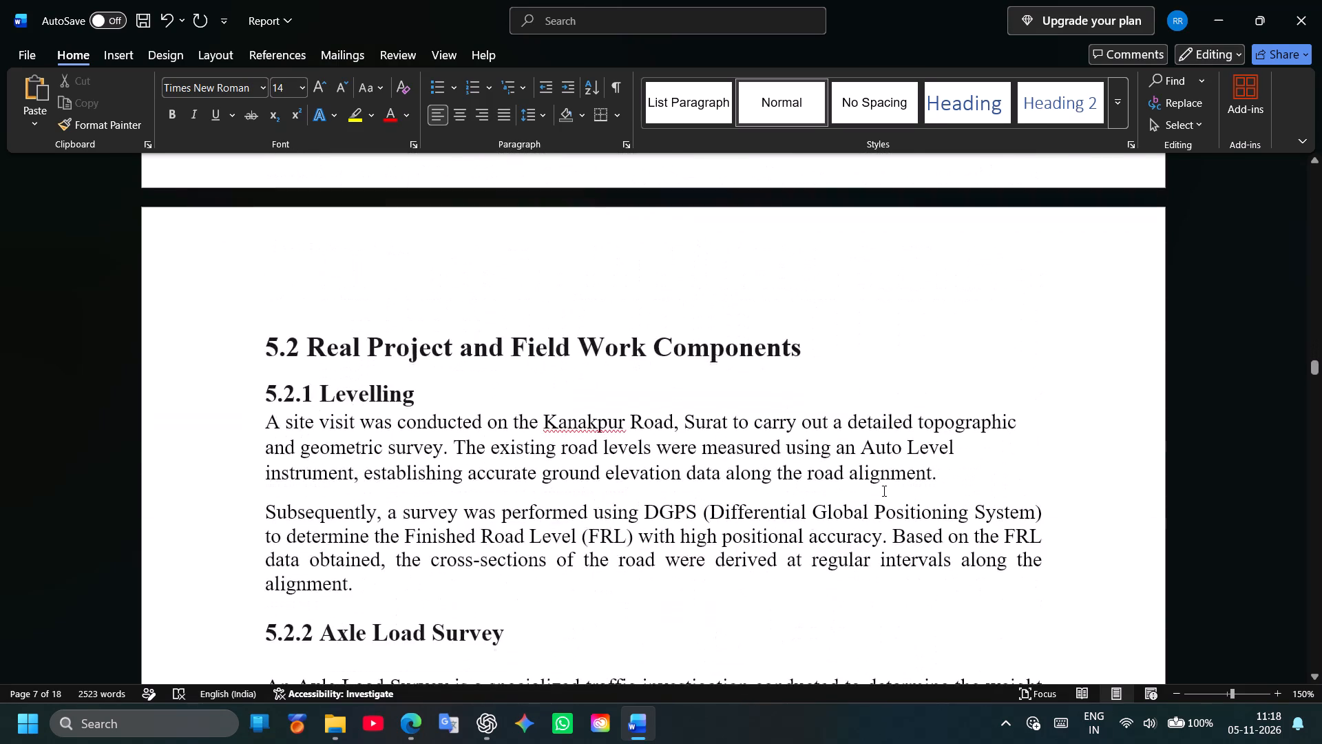
{"action": "scroll", "coordinate": [883, 490], "scroll_direction": "down", "scroll_amount": 1}
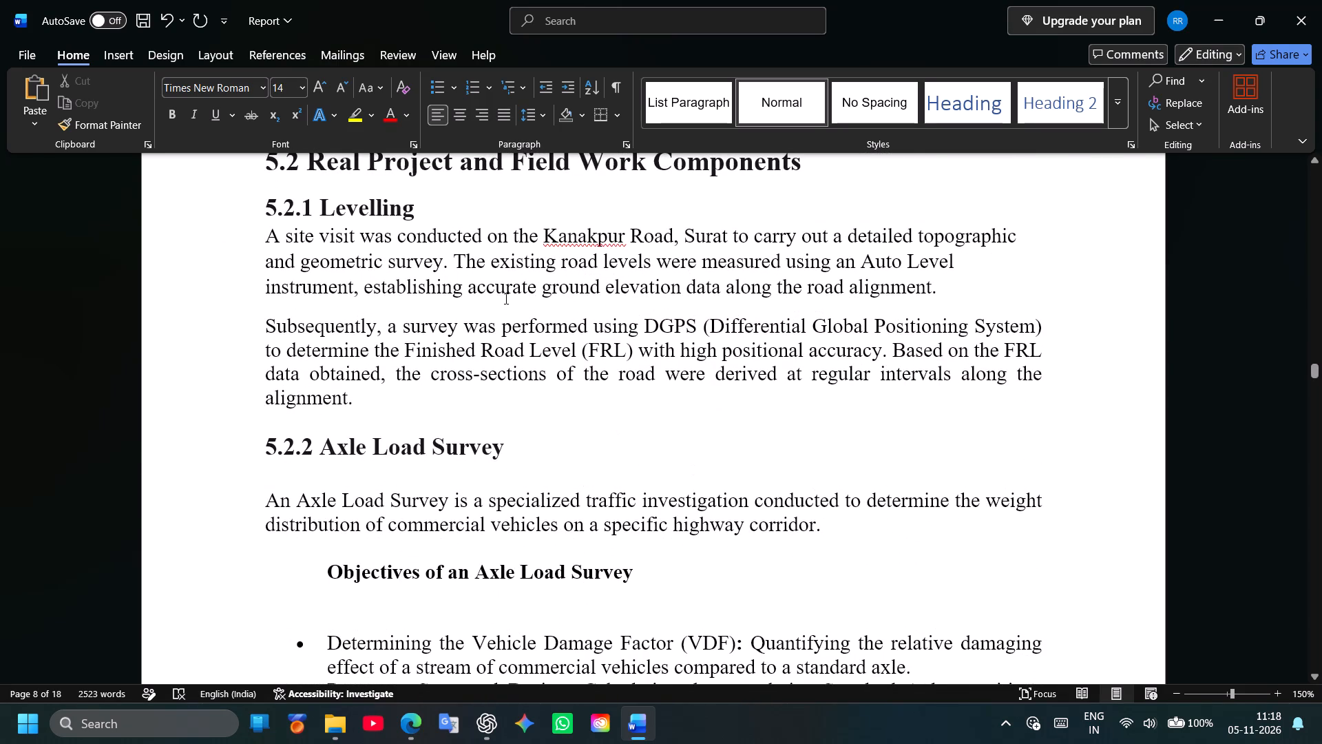
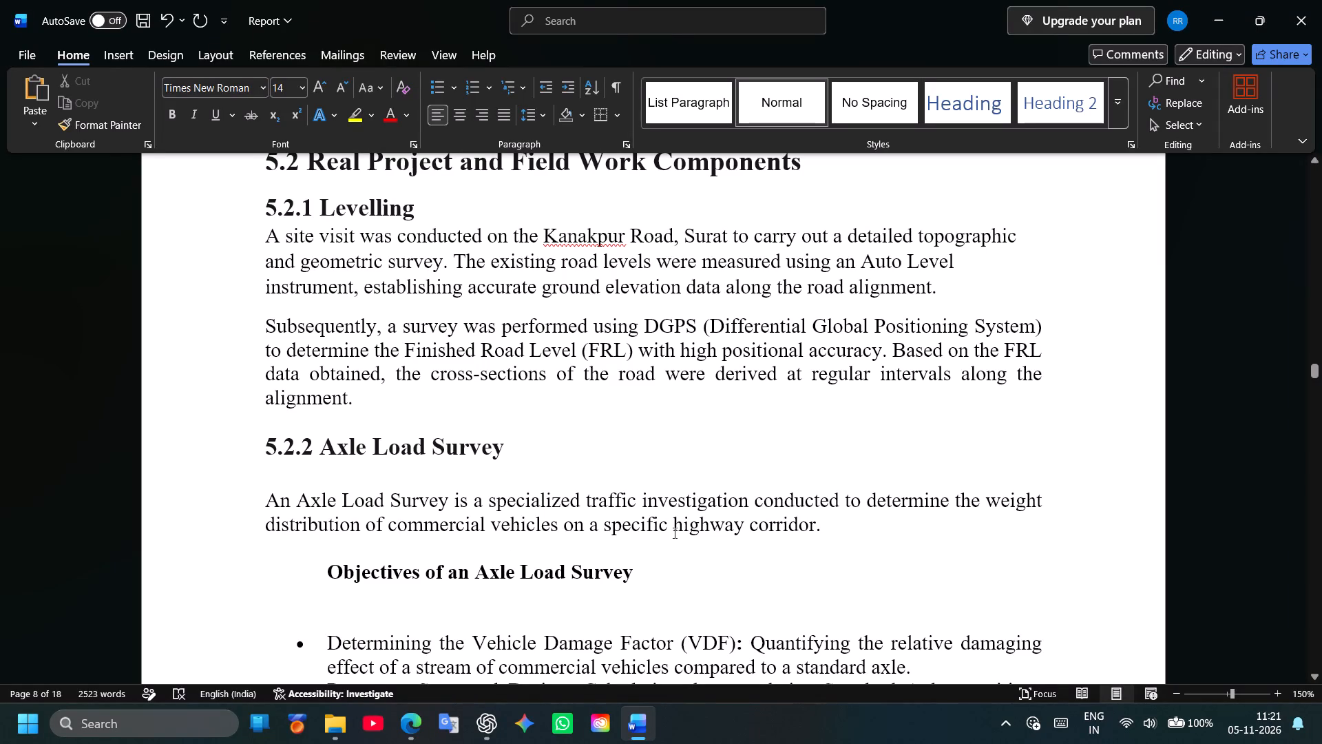
In the Pavement Structural Design bullet of section 5.2.2, replace ", or msa" with " (msa" after "million standard axles".
{"action": "scroll", "coordinate": [799, 533], "scroll_direction": "down", "scroll_amount": 1}
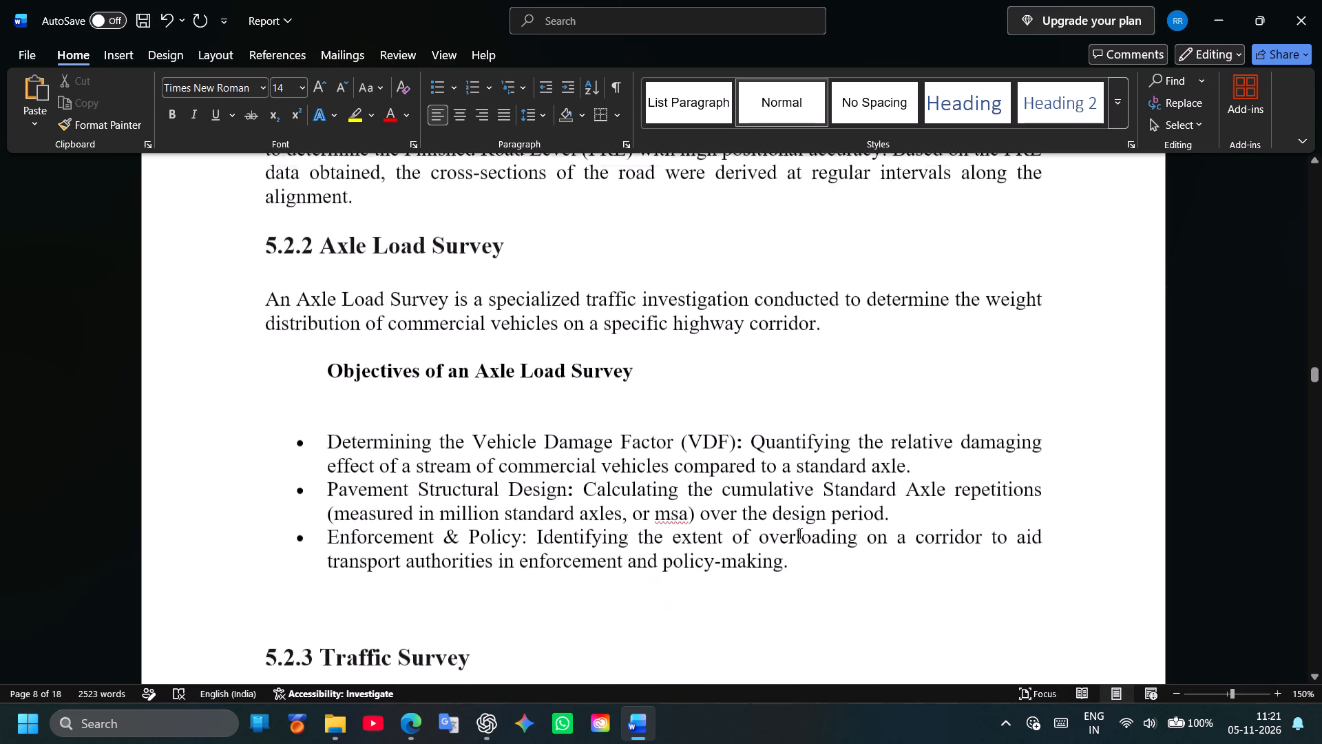
{"action": "scroll", "coordinate": [799, 533], "scroll_direction": "down", "scroll_amount": 1}
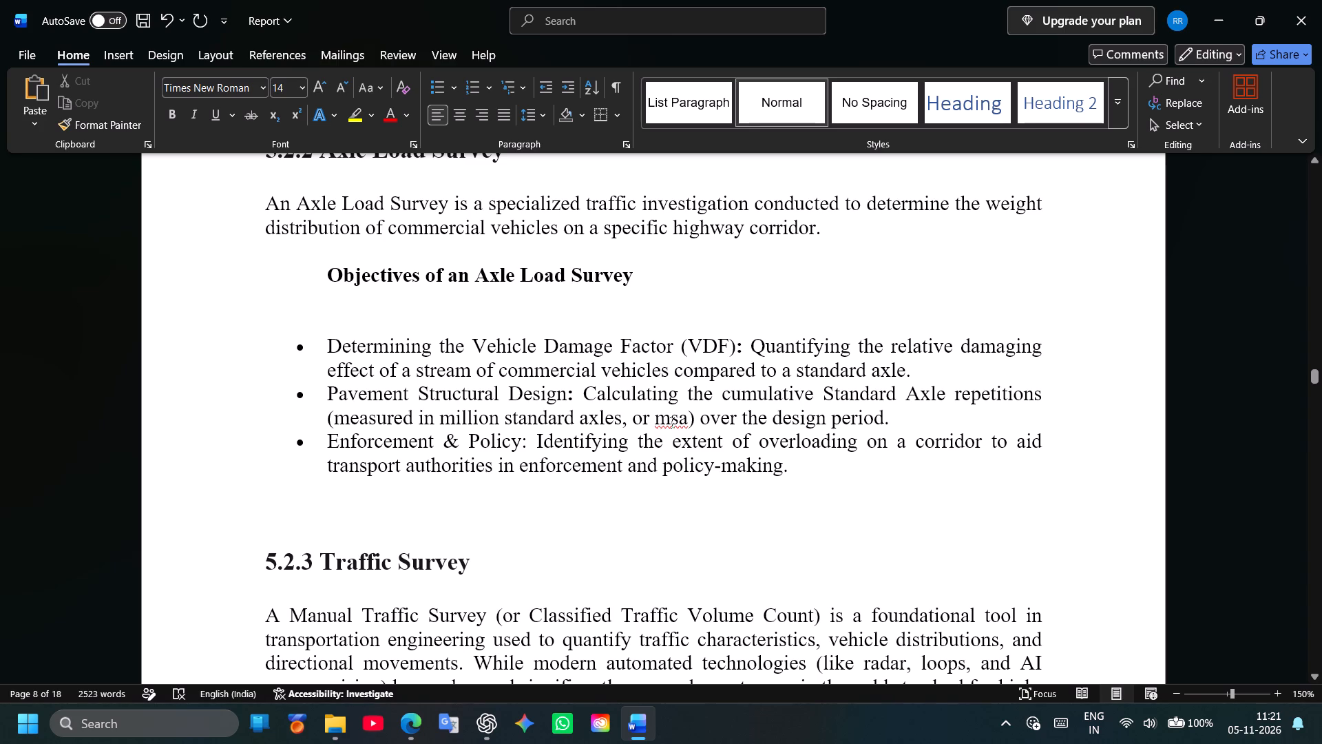
{"action": "left_click_drag", "start_coordinate": [655, 418], "coordinate": [631, 419]}
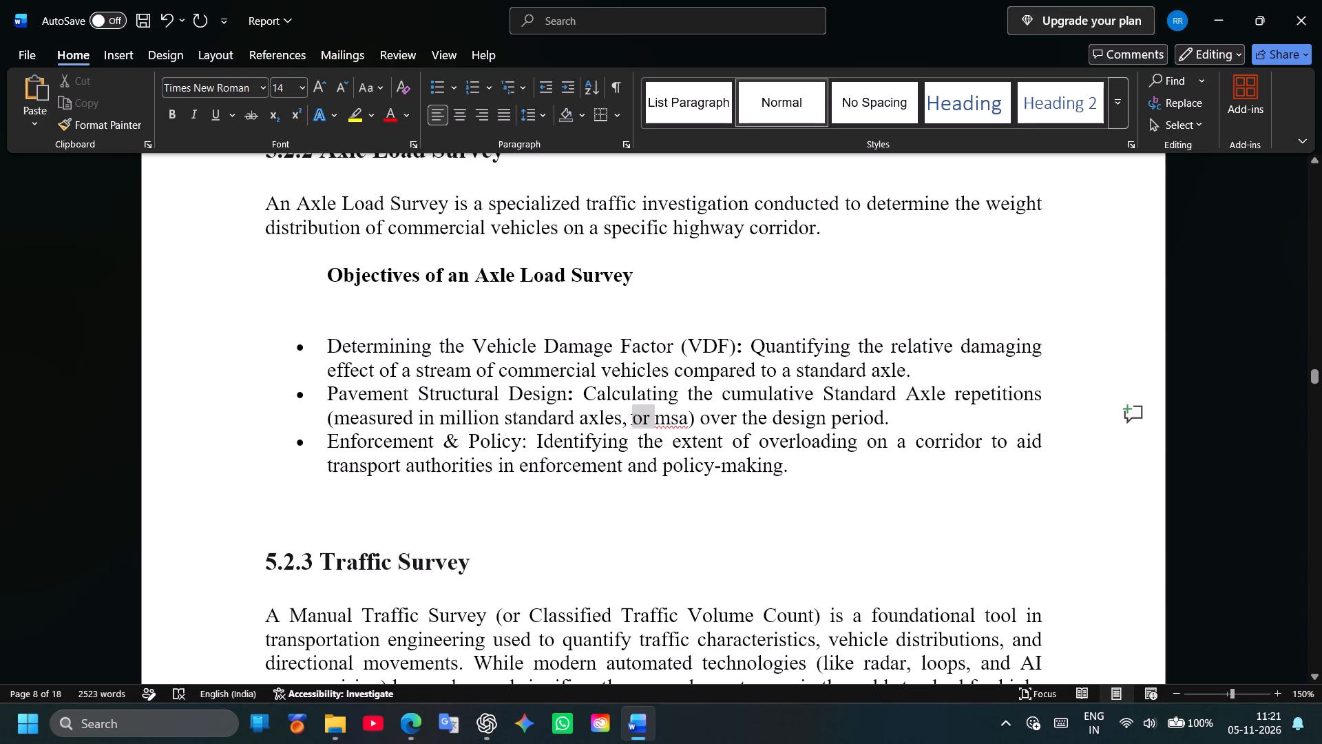
{"action": "left_click_drag", "start_coordinate": [631, 419], "coordinate": [627, 421]}
{"action": "left_click_drag", "start_coordinate": [627, 421], "coordinate": [632, 416]}
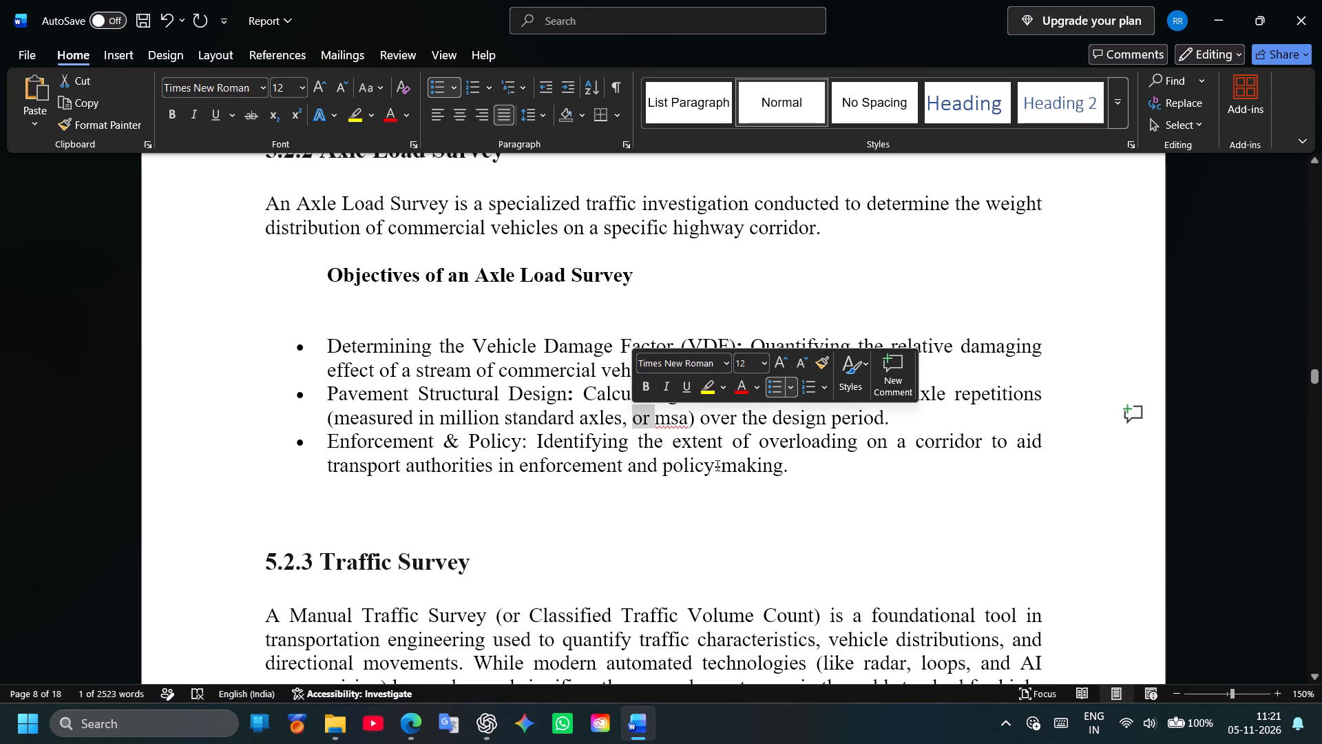
{"action": "key", "text": "BackSpace"}
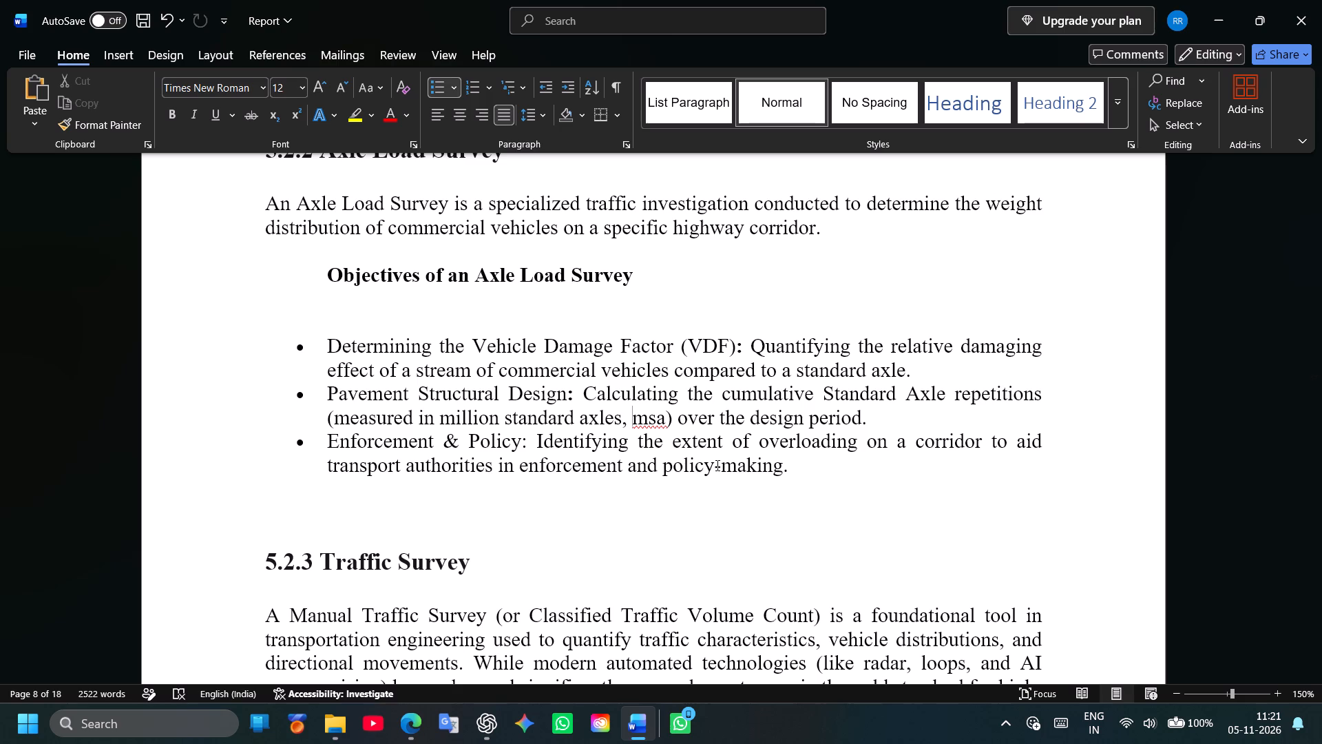
{"action": "key", "text": "shift+parenleft"}
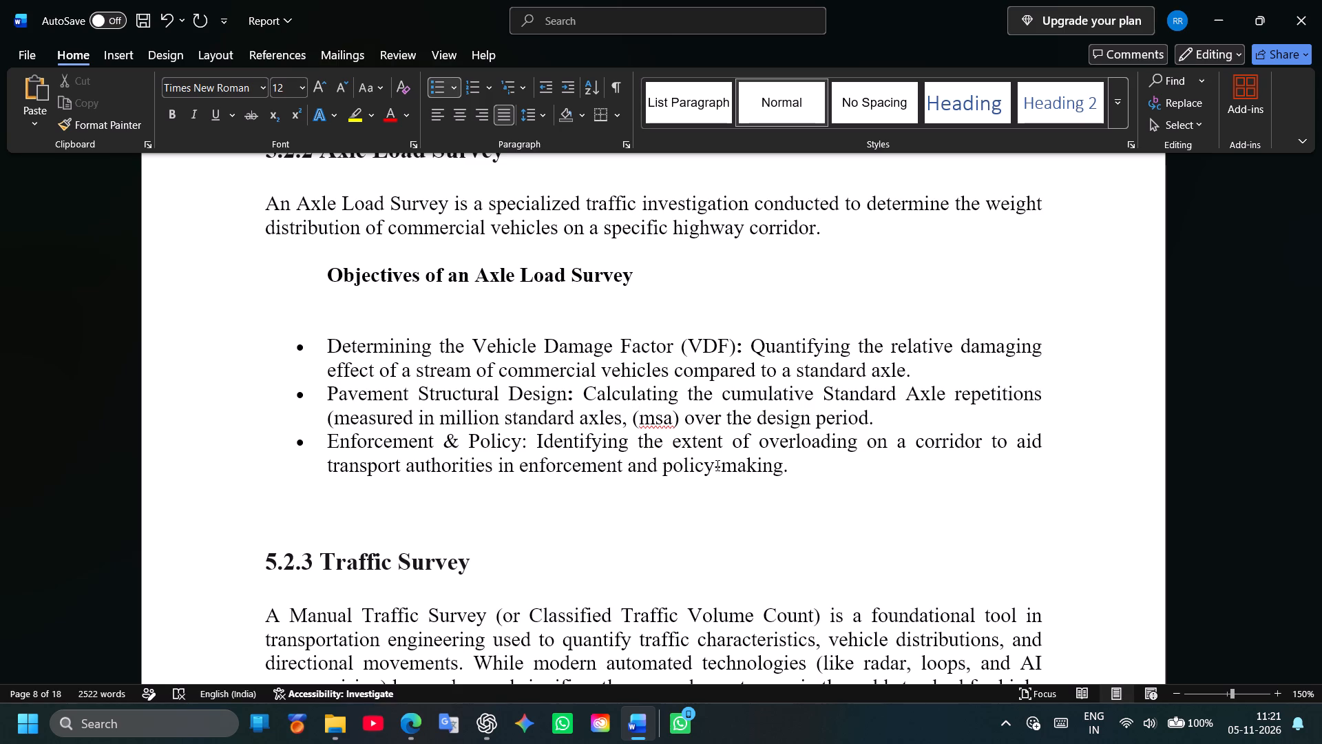
{"action": "left_click", "coordinate": [629, 422]}
{"action": "key", "text": "BackSpace"}
{"action": "left_click_drag", "start_coordinate": [610, 436], "coordinate": [577, 478]}
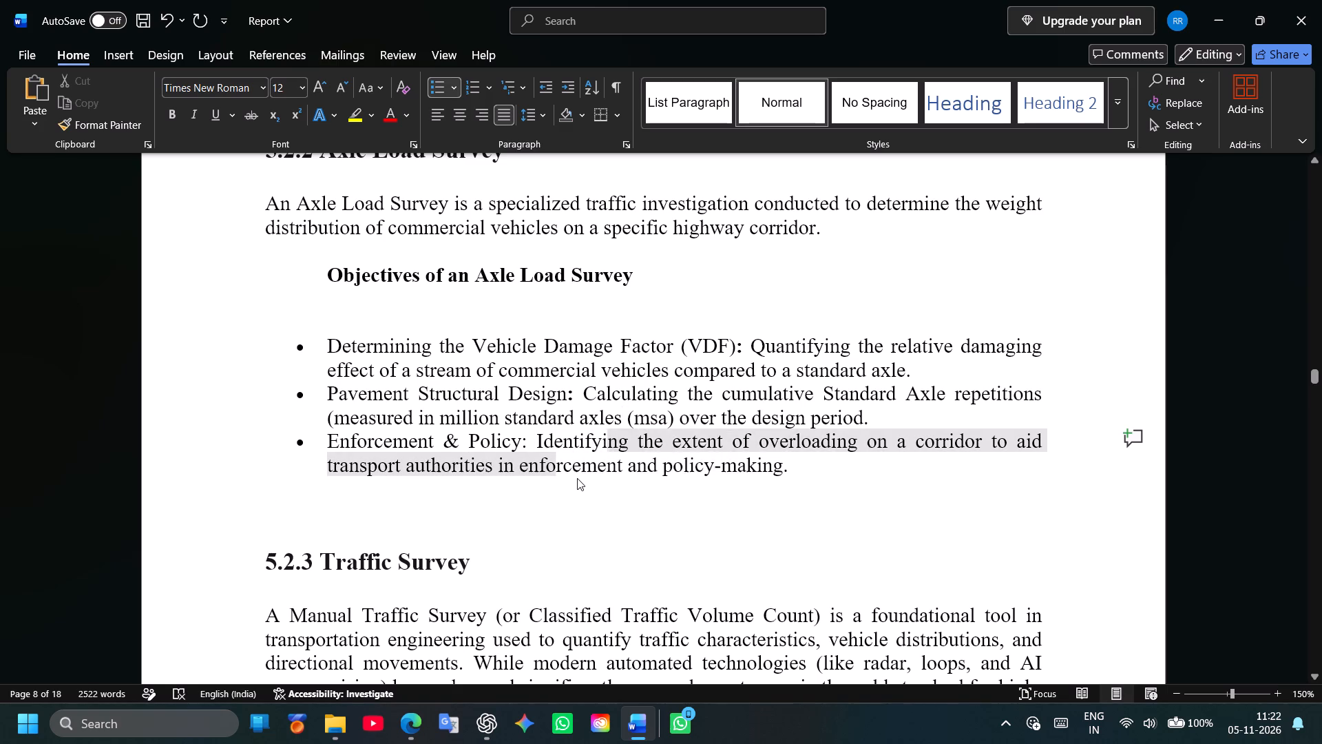
{"action": "left_click", "coordinate": [560, 521]}
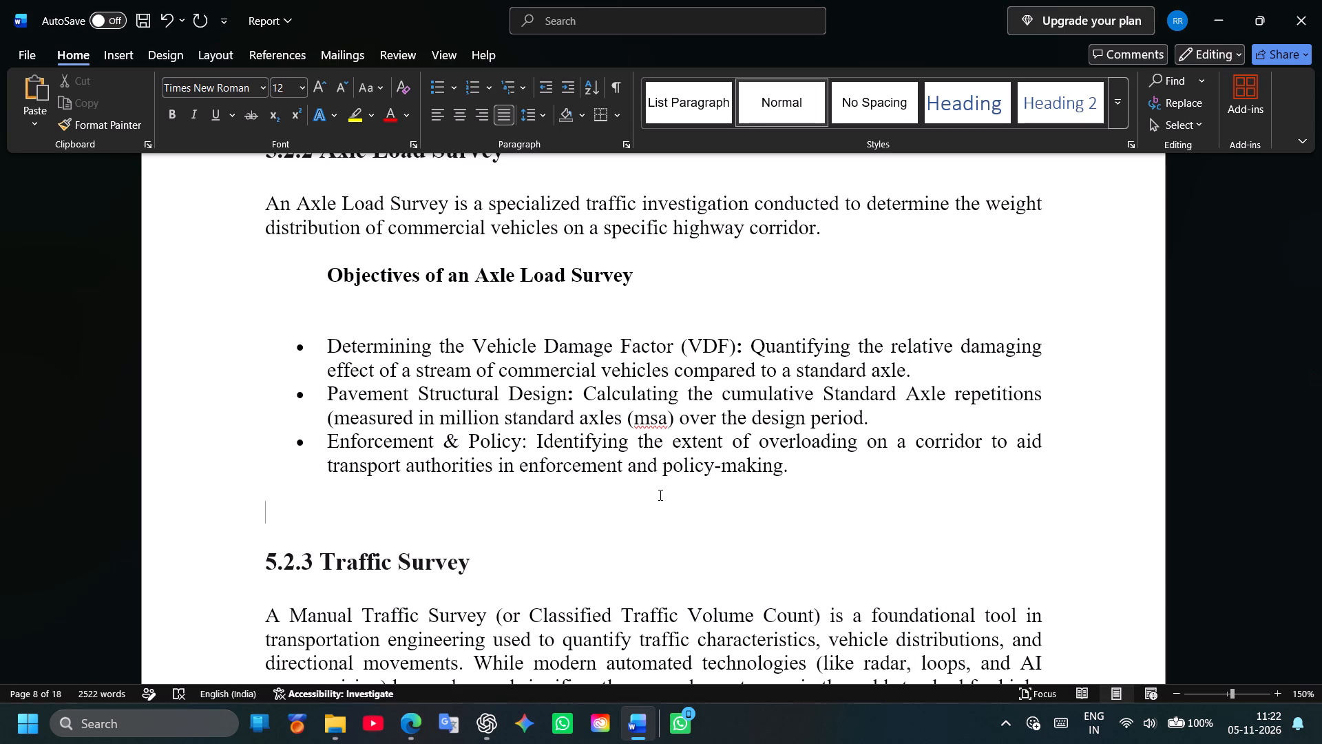
Add a second closing parenthesis after "(msa)" in the Pavement Structural Design bullet to close the outer bracket.
{"action": "left_click", "coordinate": [677, 421]}
{"action": "scroll", "coordinate": [536, 360], "scroll_direction": "up", "scroll_amount": 1}
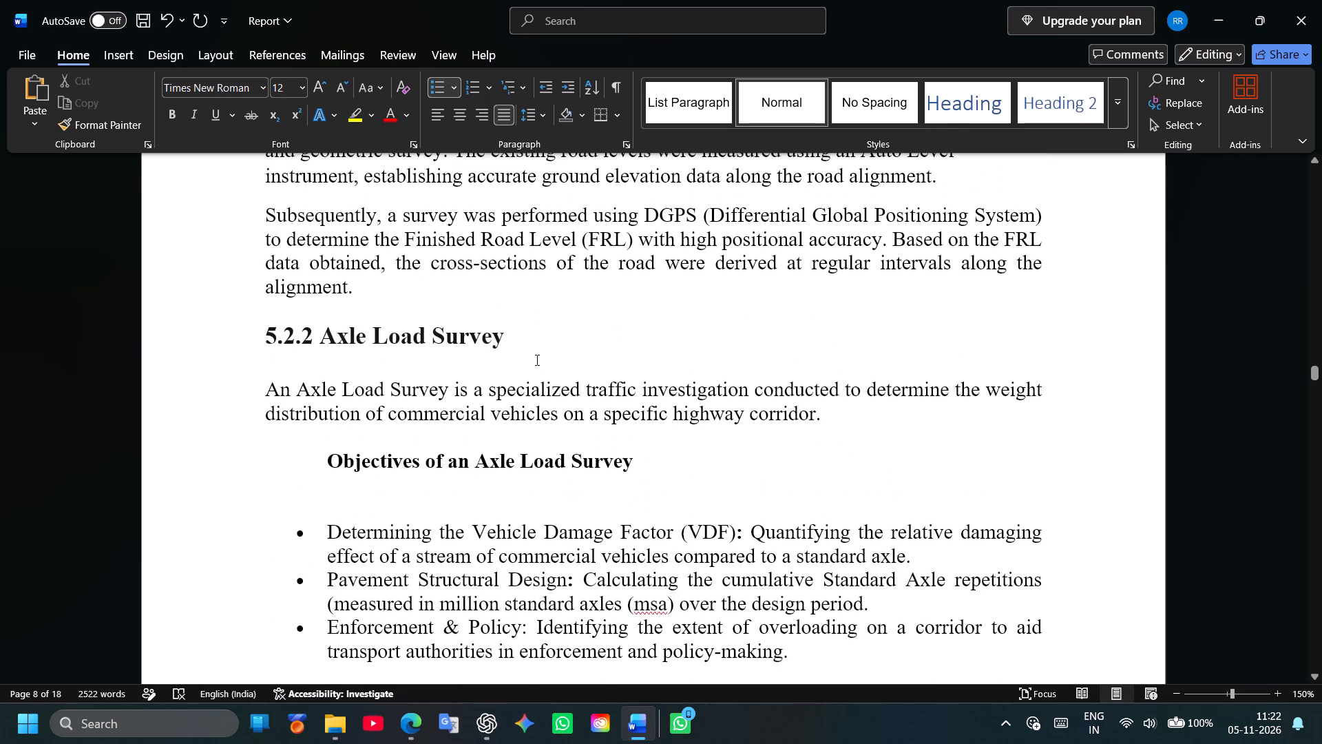
{"action": "scroll", "coordinate": [536, 360], "scroll_direction": "down", "scroll_amount": 1}
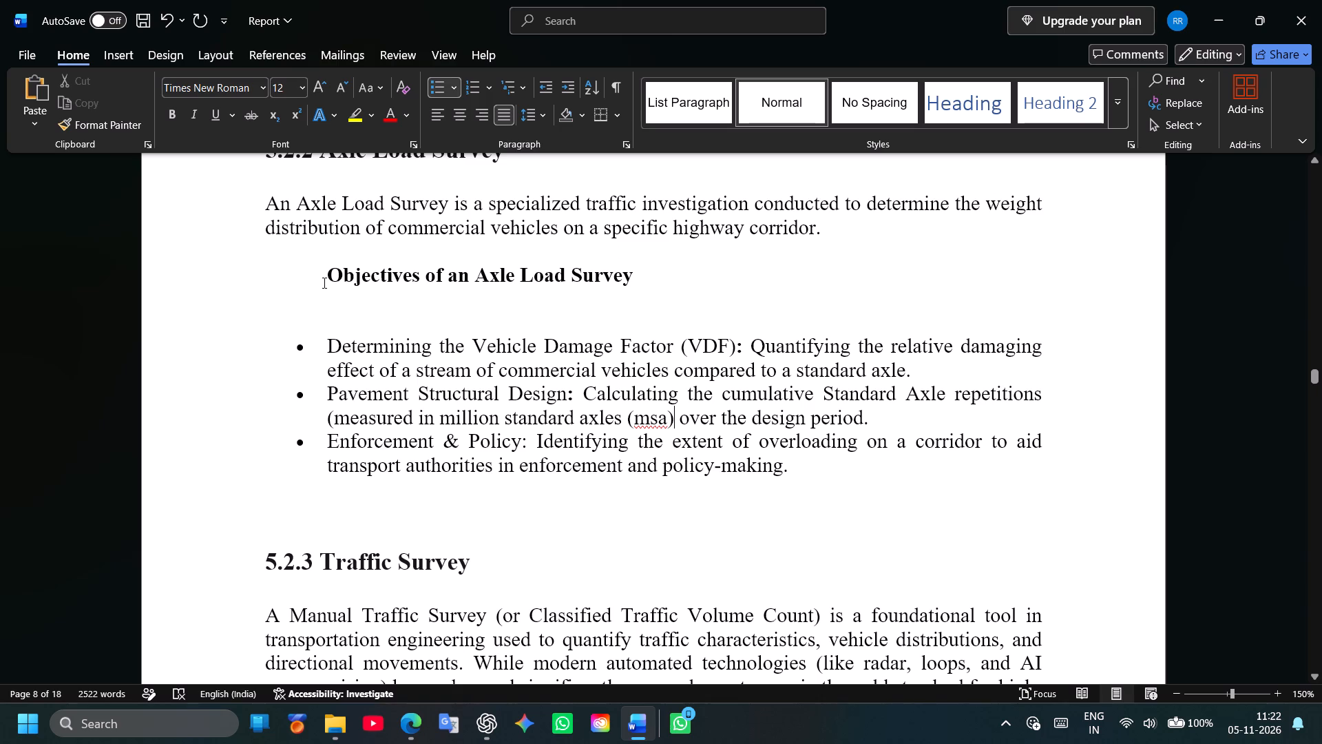
{"action": "left_click_drag", "start_coordinate": [322, 282], "coordinate": [746, 291]}
{"action": "left_click", "coordinate": [477, 330]}
{"action": "left_click", "coordinate": [327, 420]}
{"action": "left_click", "coordinate": [332, 420]}
{"action": "left_click", "coordinate": [673, 420]}
{"action": "key", "text": "shift+parenright"}
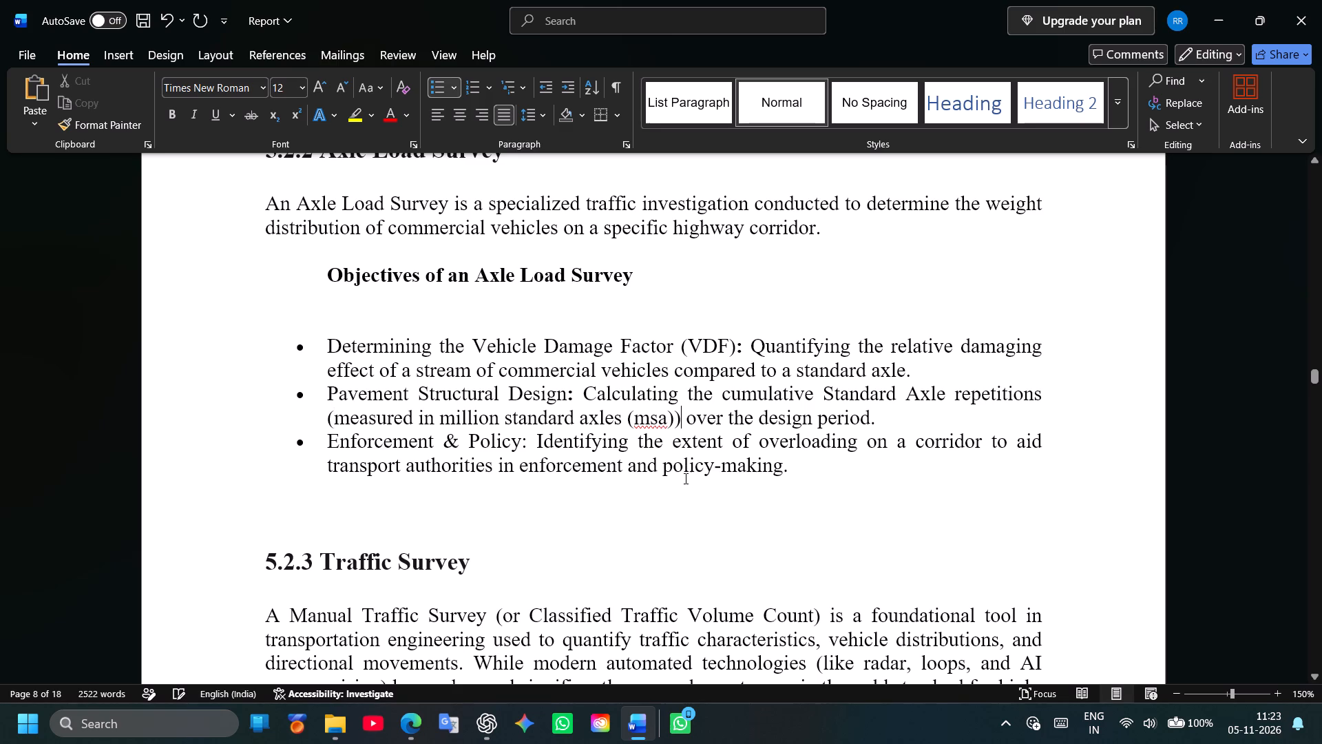
{"action": "left_click", "coordinate": [879, 490]}
Reread the Enforcement & Policy bullet about overloading under Objectives of an Axle Load Survey.
{"action": "left_click_drag", "start_coordinate": [328, 442], "coordinate": [425, 451]}
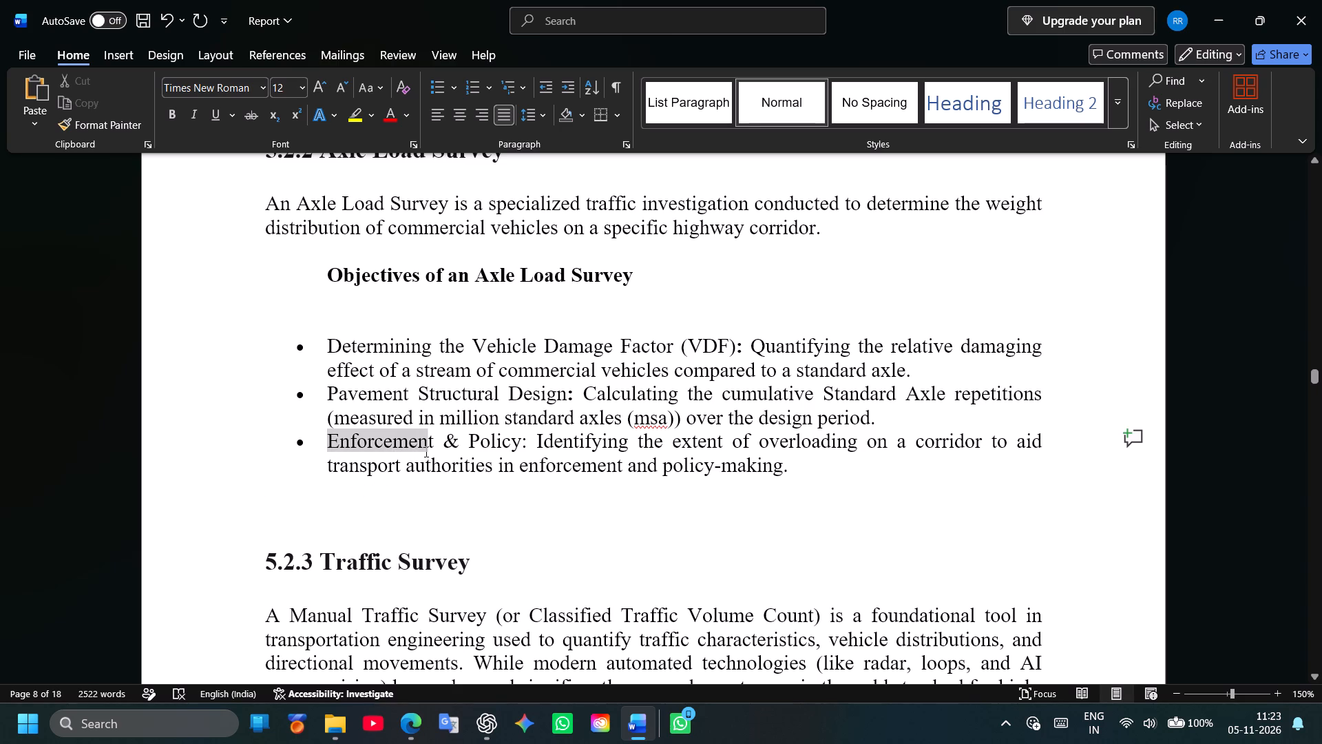
{"action": "left_click_drag", "start_coordinate": [425, 451], "coordinate": [525, 454]}
{"action": "left_click", "coordinate": [523, 503]}
{"action": "left_click_drag", "start_coordinate": [534, 446], "coordinate": [534, 448]}
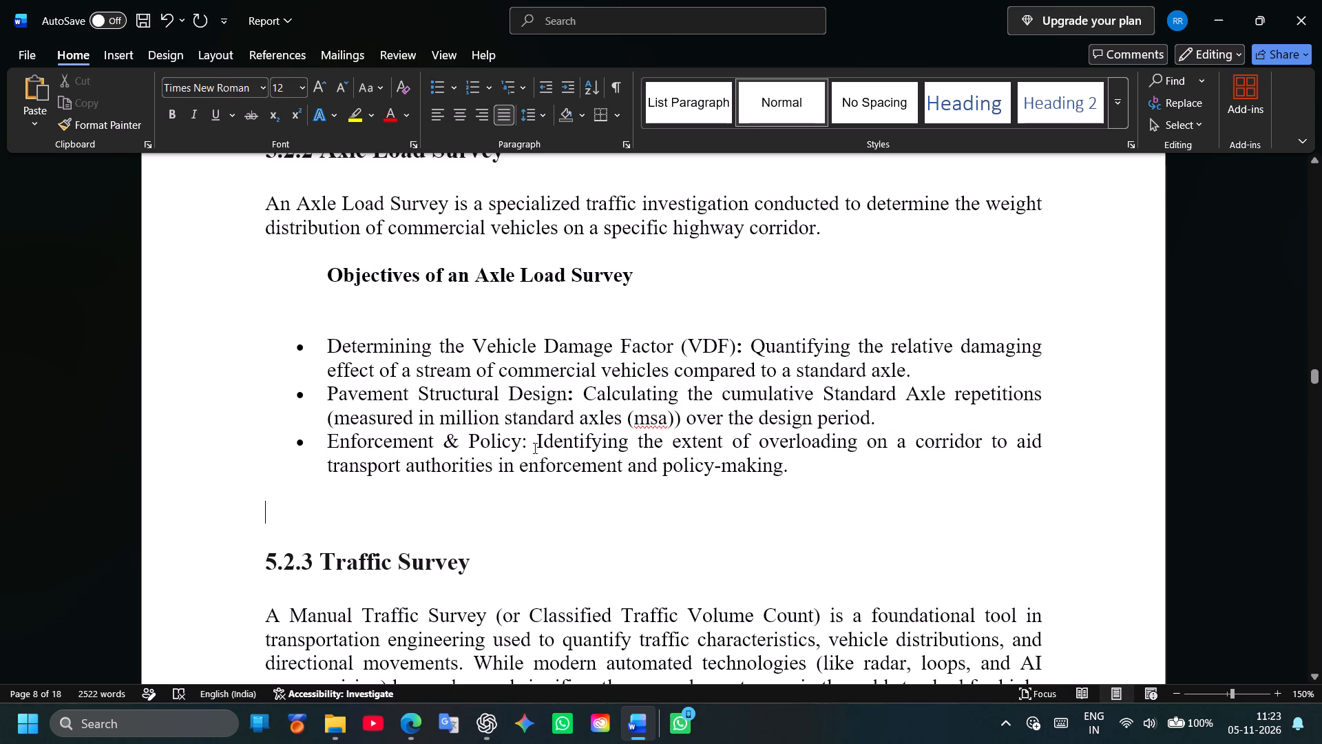
{"action": "left_click_drag", "start_coordinate": [534, 448], "coordinate": [766, 451]}
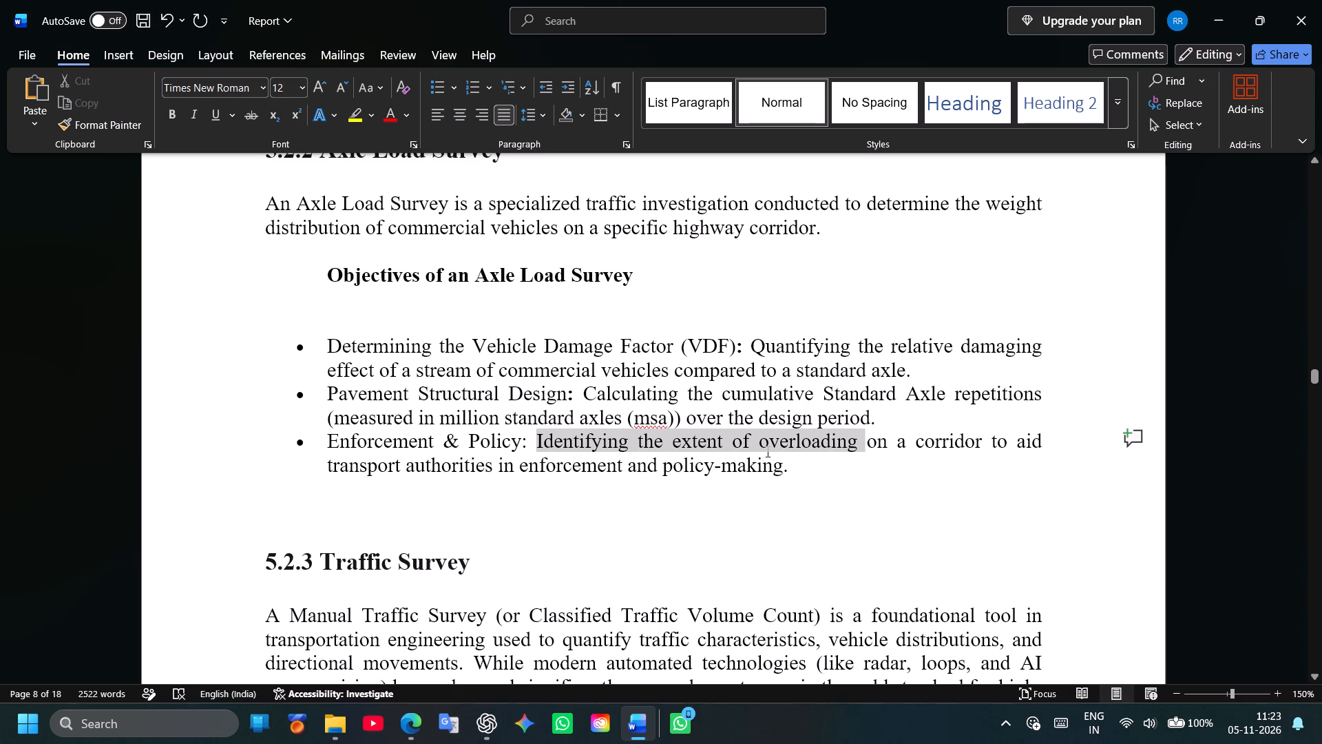
{"action": "left_click_drag", "start_coordinate": [766, 451], "coordinate": [917, 450]}
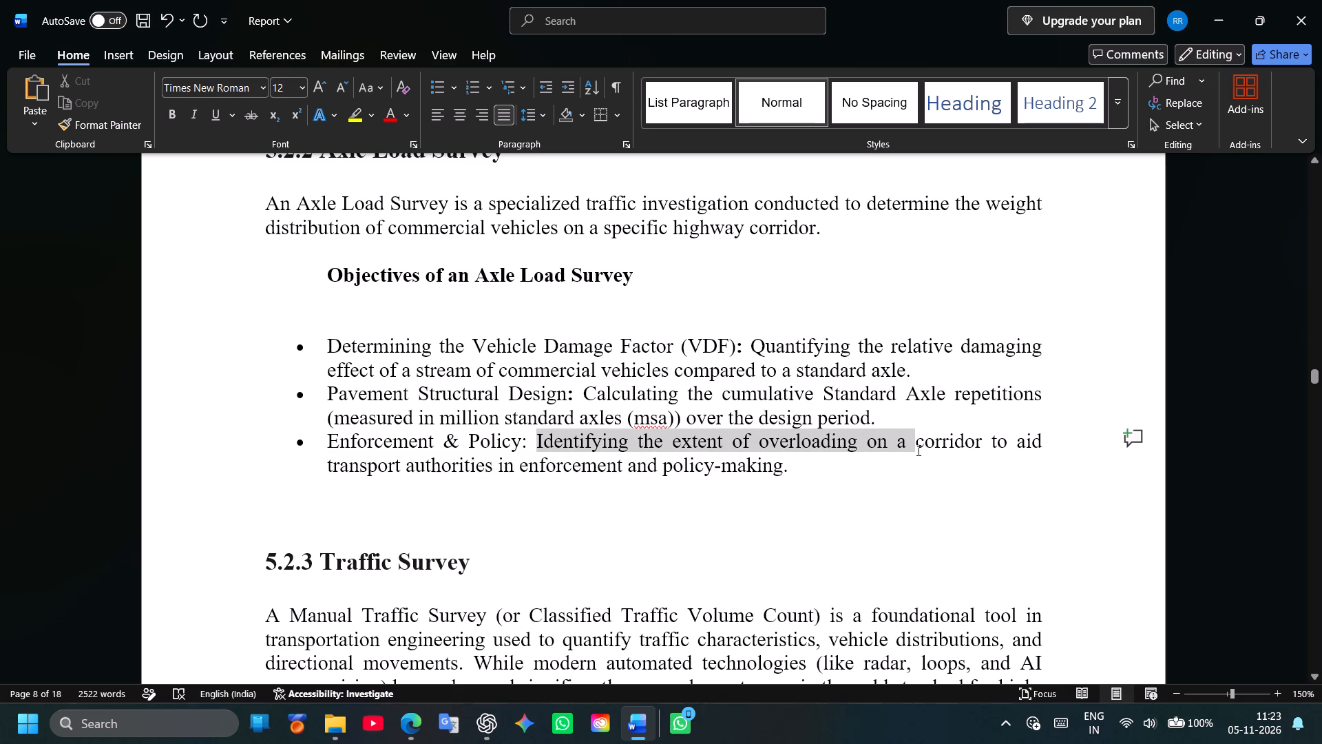
{"action": "left_click_drag", "start_coordinate": [917, 450], "coordinate": [1030, 450]}
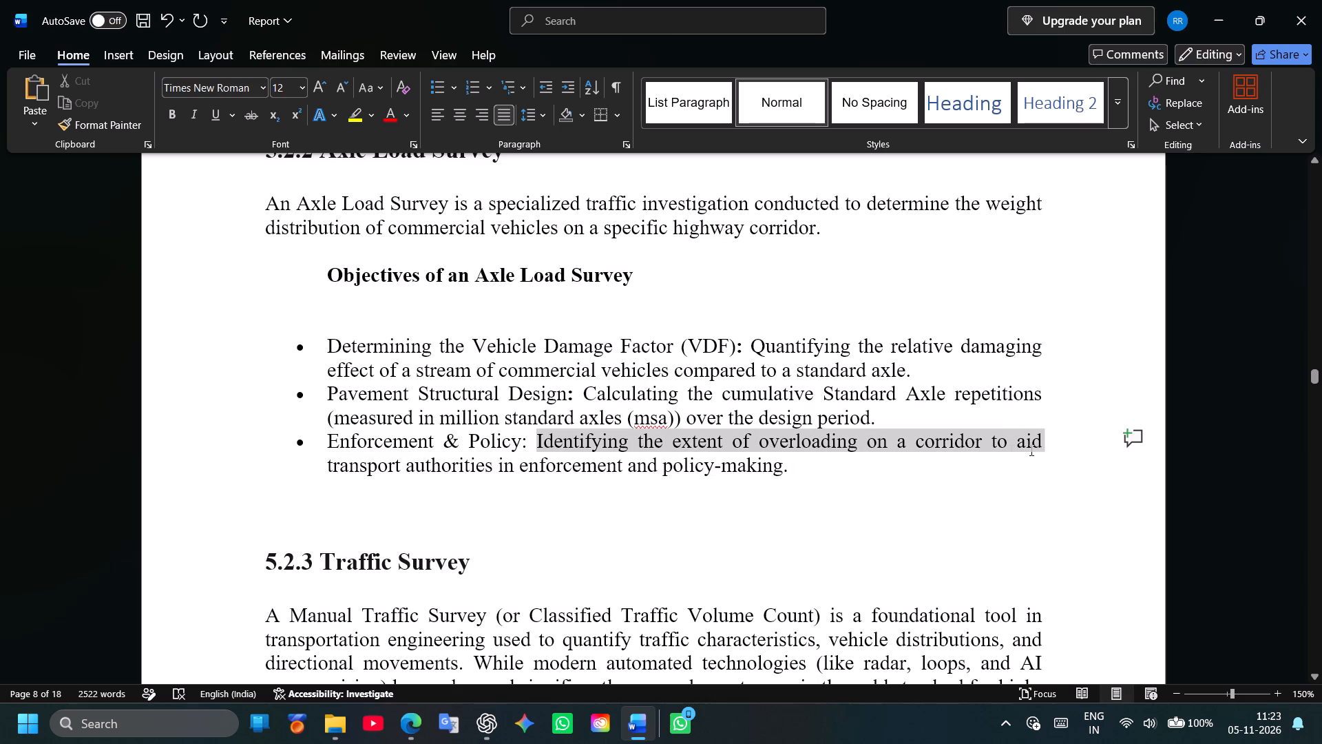
{"action": "left_click_drag", "start_coordinate": [1030, 450], "coordinate": [492, 472]}
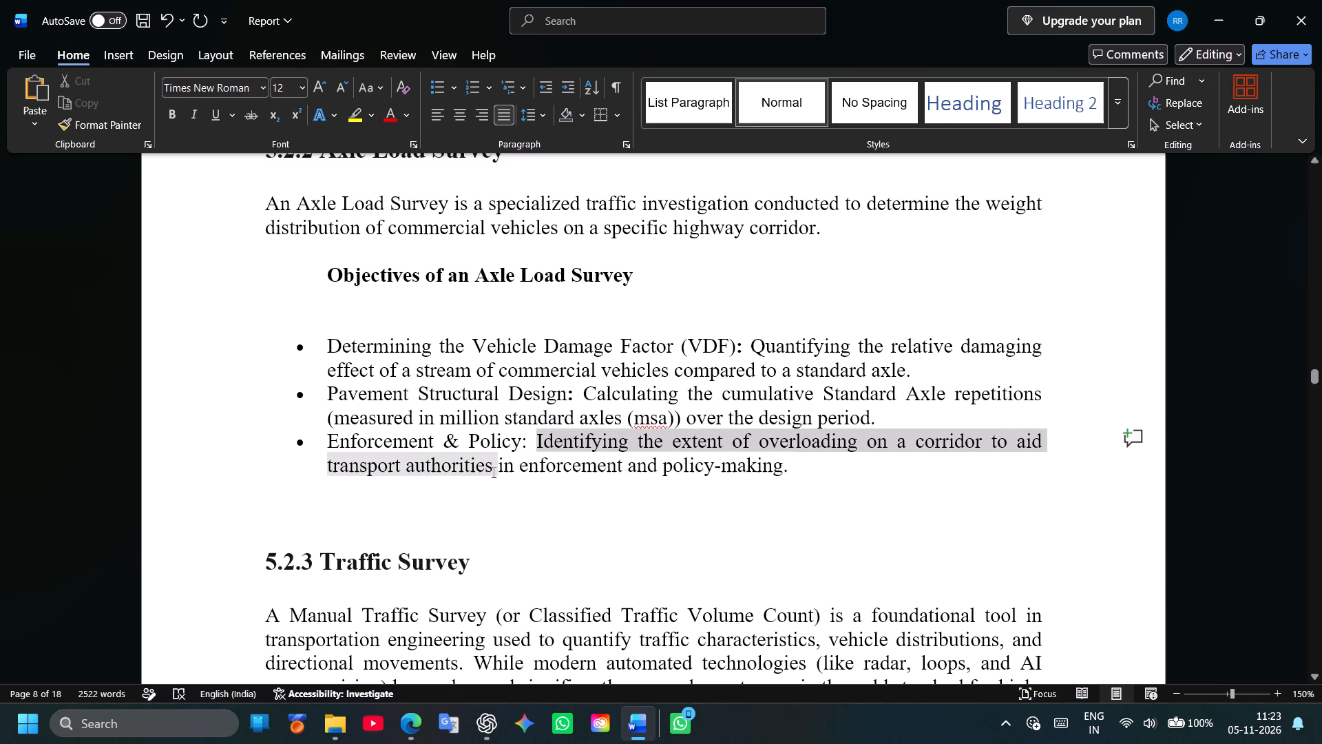
{"action": "left_click_drag", "start_coordinate": [492, 472], "coordinate": [735, 478]}
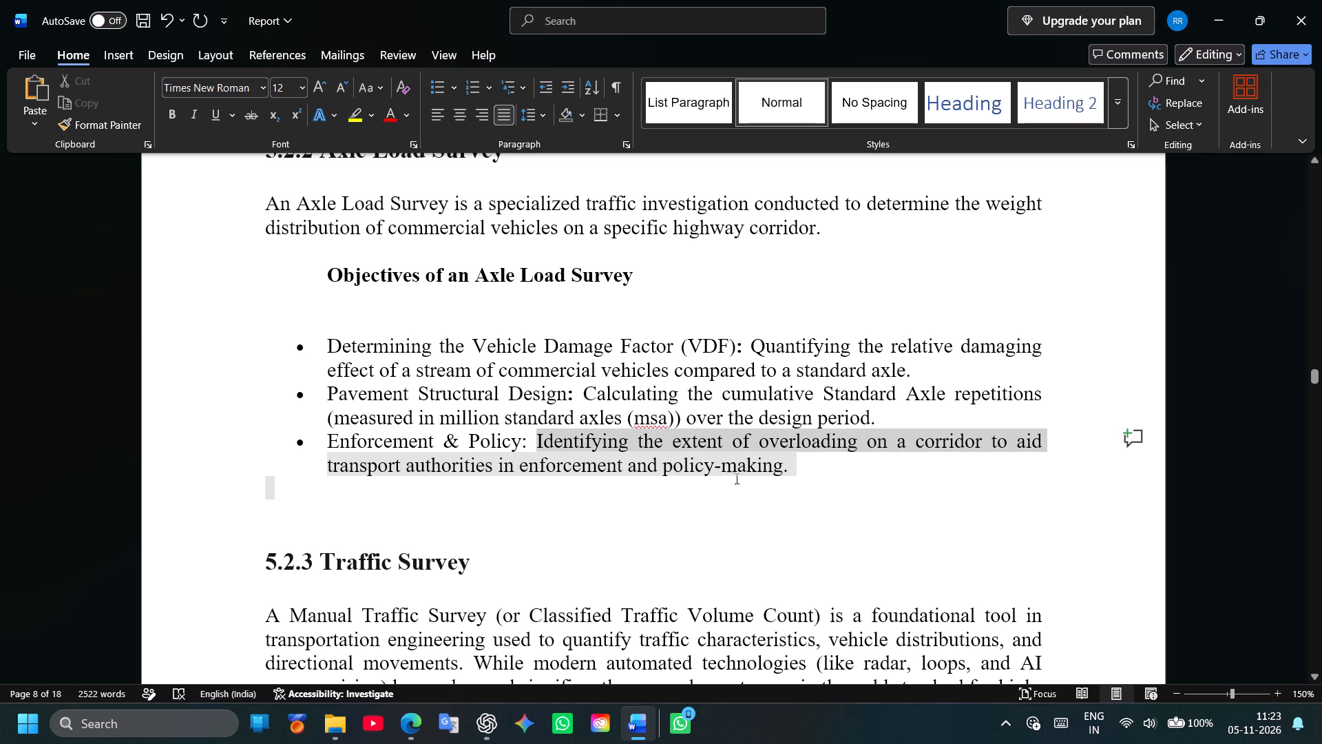
{"action": "left_click_drag", "start_coordinate": [735, 478], "coordinate": [753, 477]}
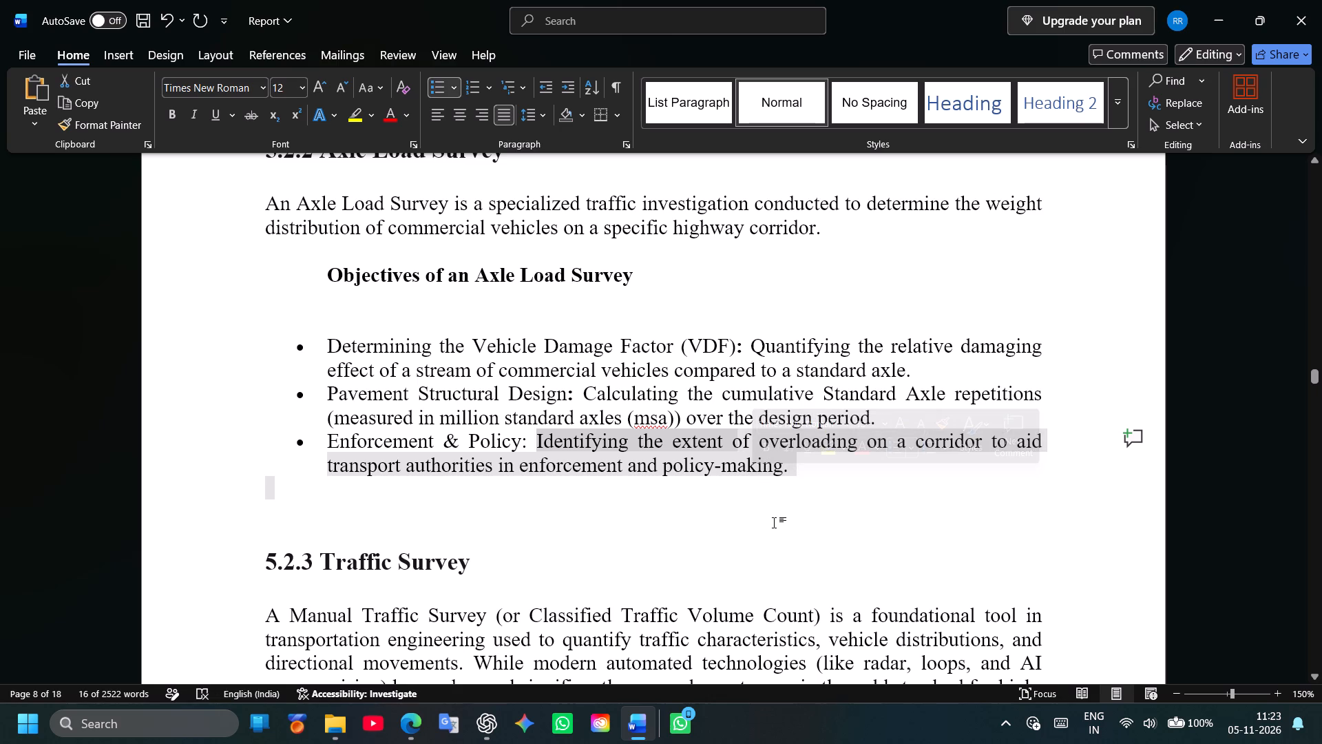
{"action": "left_click", "coordinate": [774, 522]}
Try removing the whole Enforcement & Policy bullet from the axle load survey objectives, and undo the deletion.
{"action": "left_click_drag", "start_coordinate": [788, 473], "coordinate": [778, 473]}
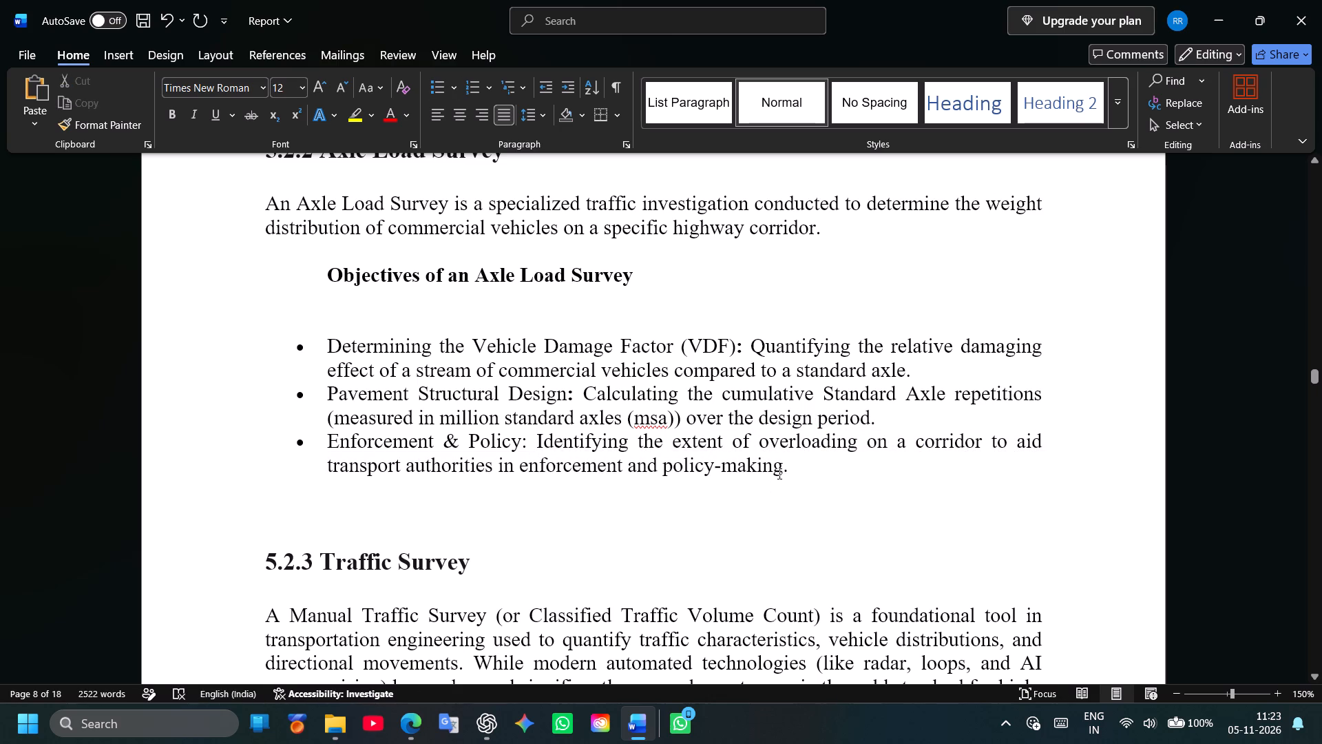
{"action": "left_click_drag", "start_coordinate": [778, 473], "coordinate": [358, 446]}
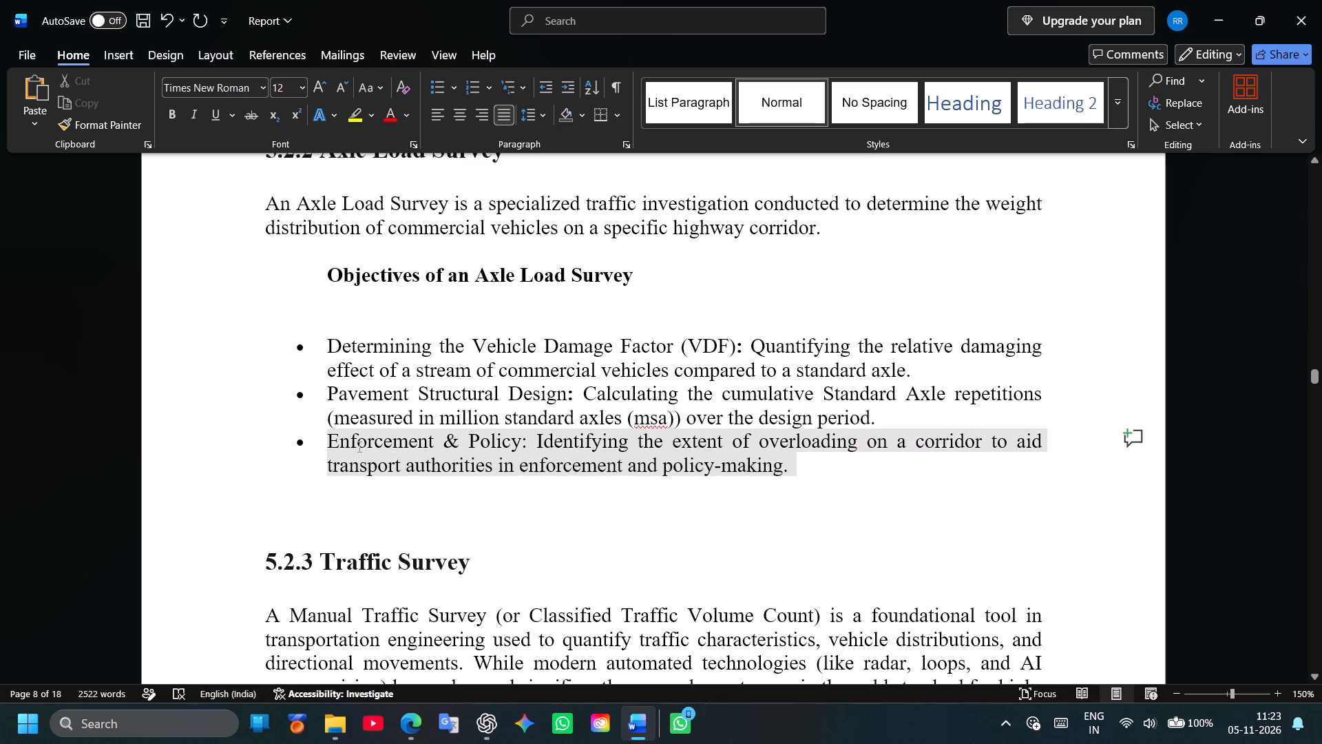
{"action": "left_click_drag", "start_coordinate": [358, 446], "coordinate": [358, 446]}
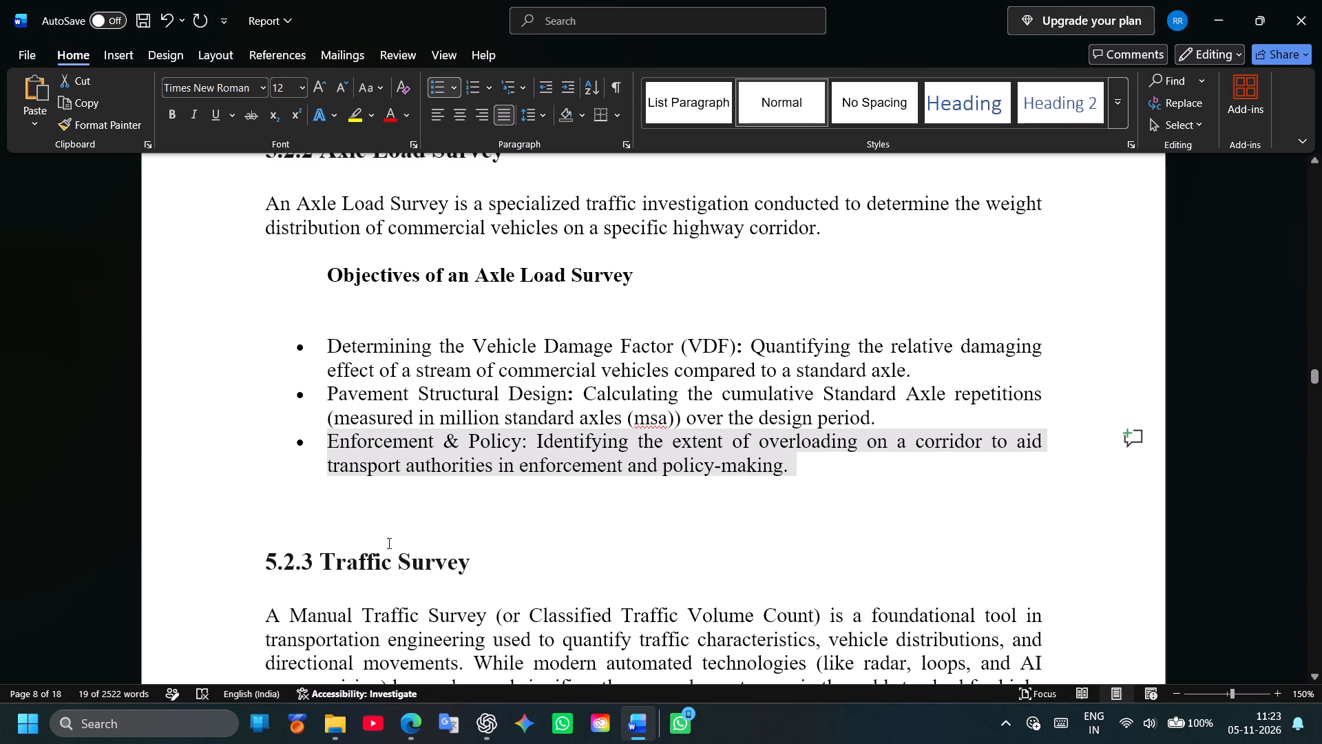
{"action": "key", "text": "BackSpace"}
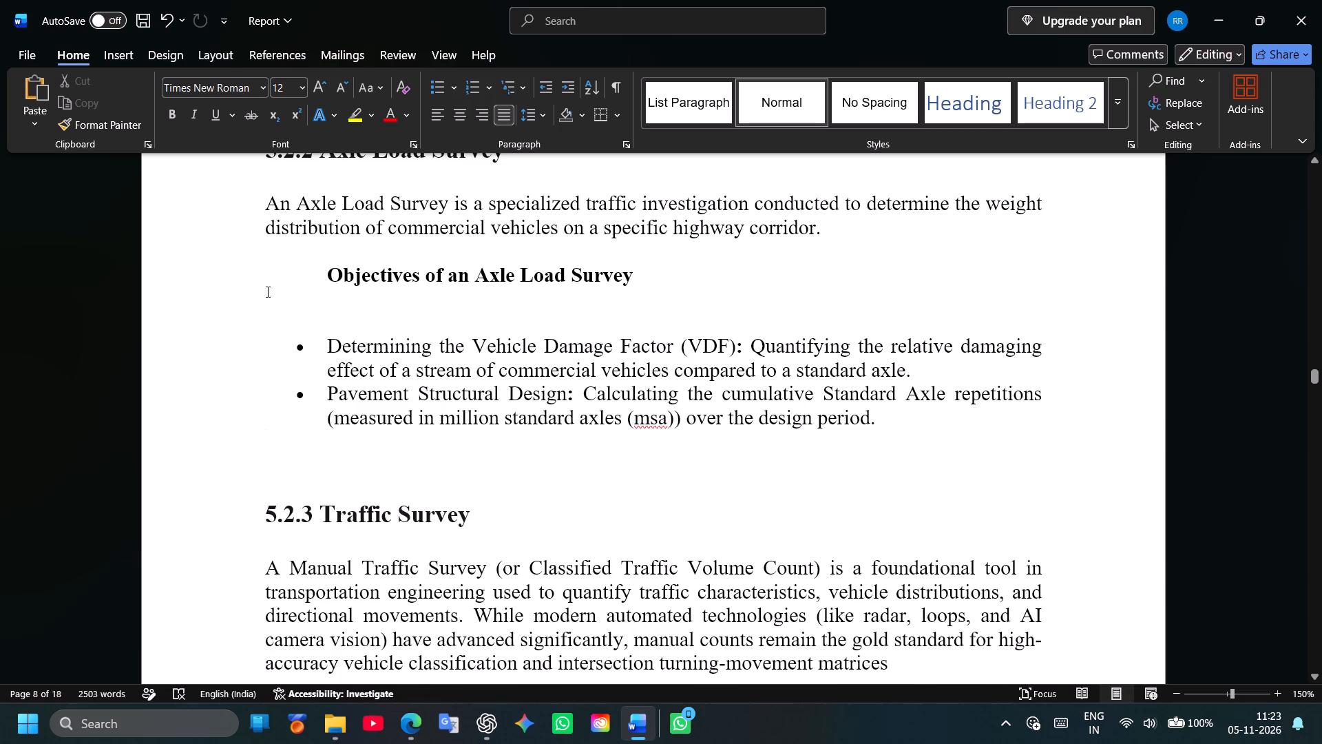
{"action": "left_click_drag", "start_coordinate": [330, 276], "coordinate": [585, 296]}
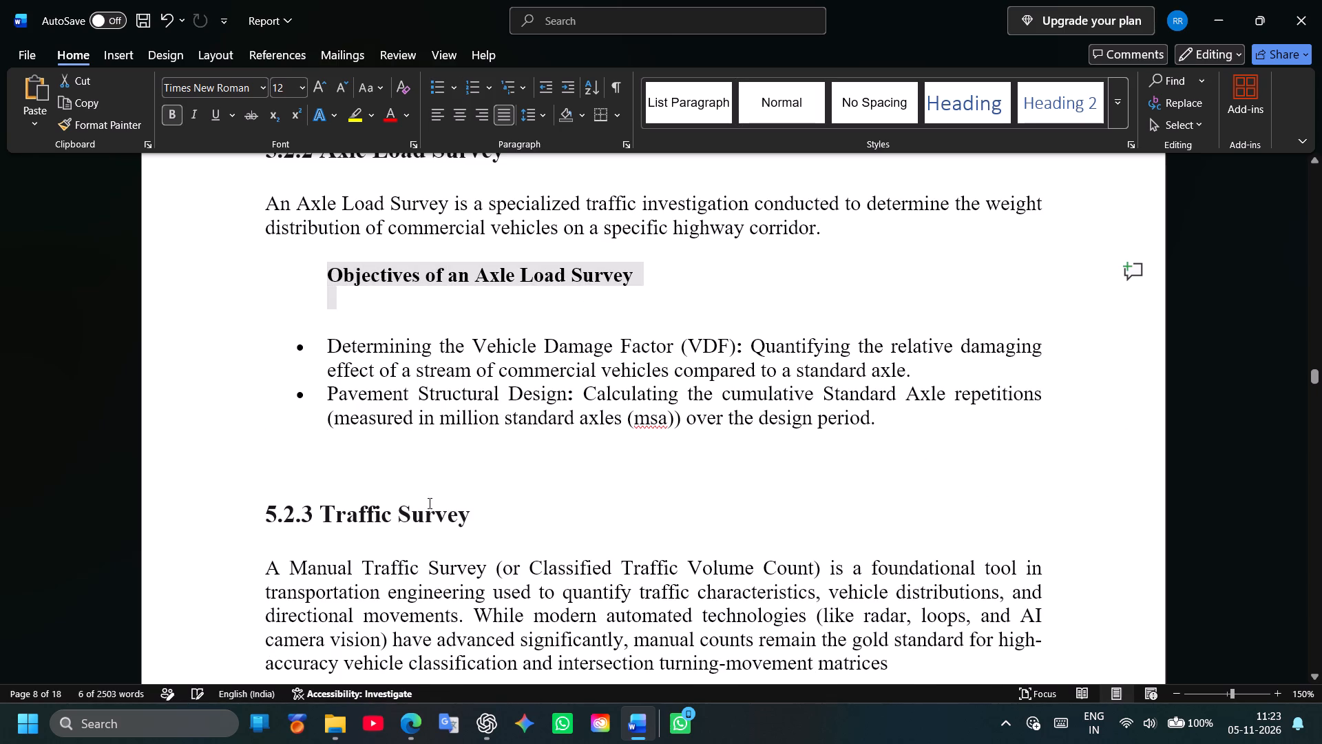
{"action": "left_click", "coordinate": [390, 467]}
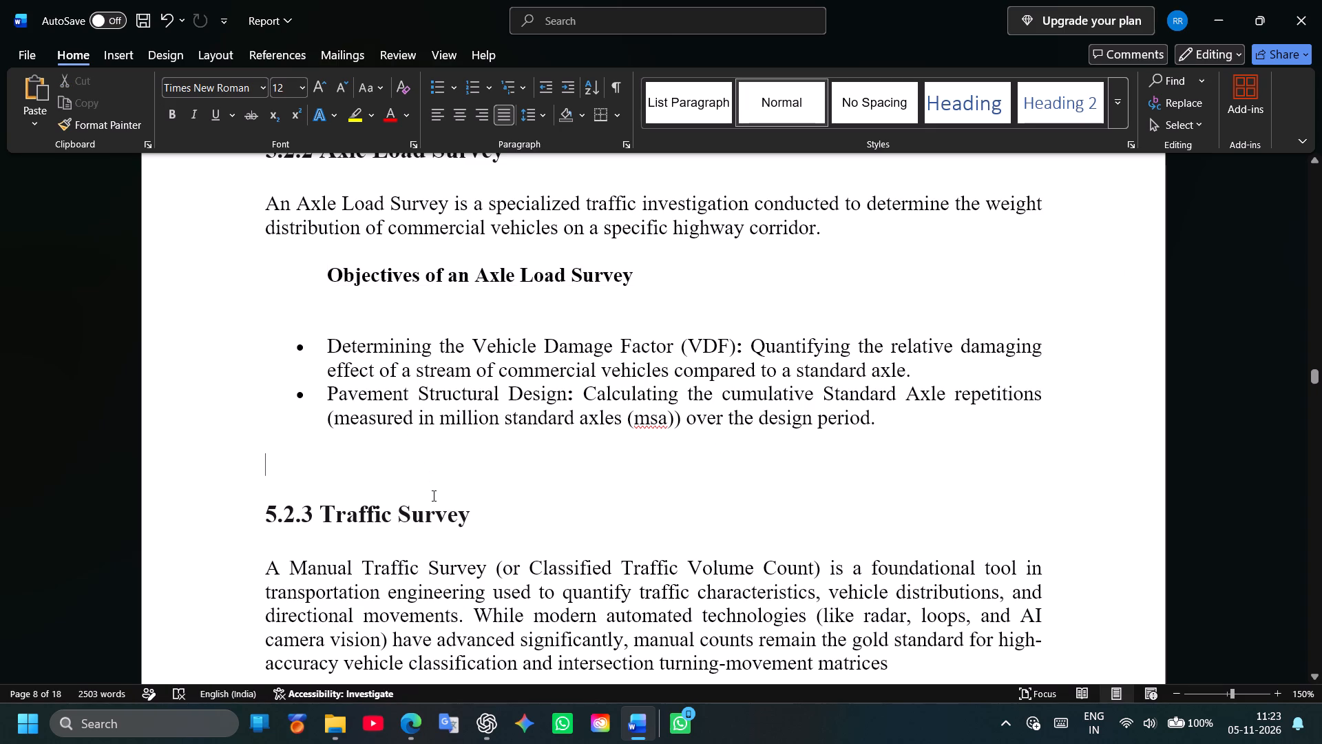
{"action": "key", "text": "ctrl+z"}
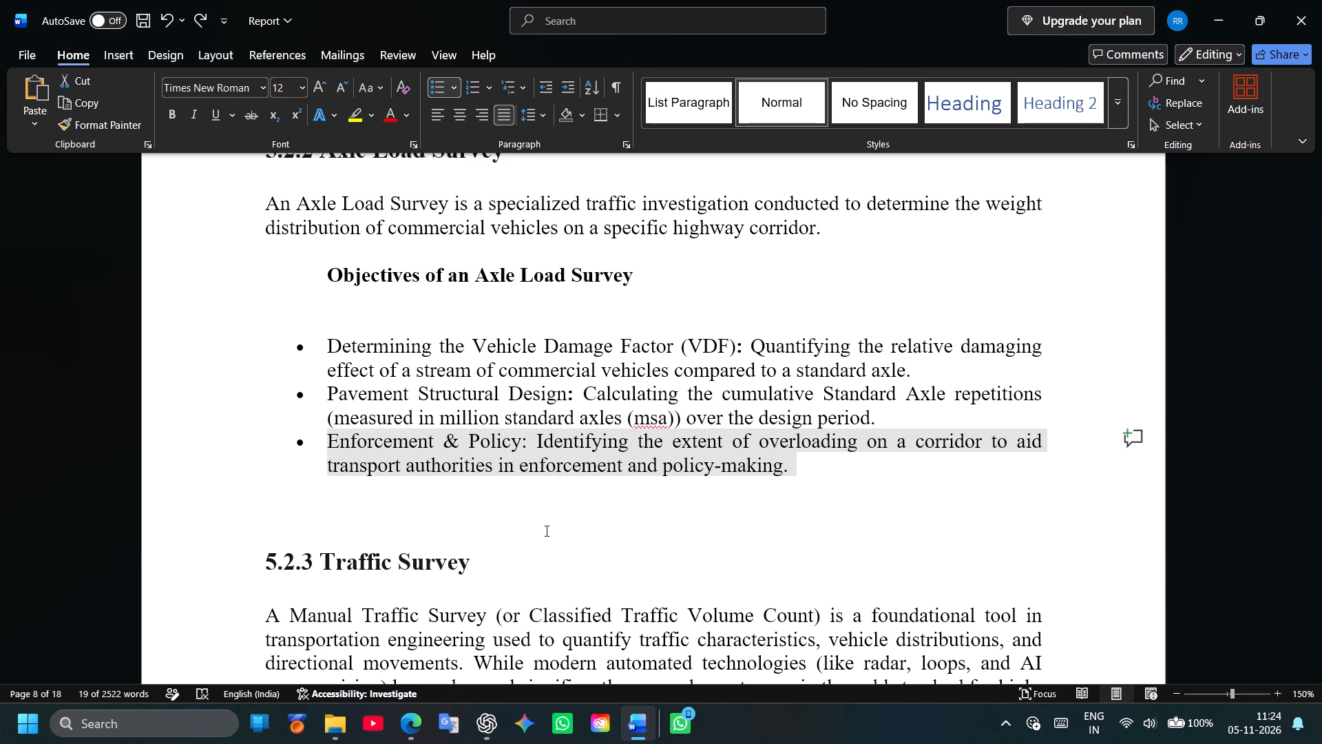
Reread the Enforcement & Policy bullet in the axle load survey objectives, focusing on the enforcement, policy and overloading wording.
{"action": "left_click_drag", "start_coordinate": [545, 530], "coordinate": [556, 551]}
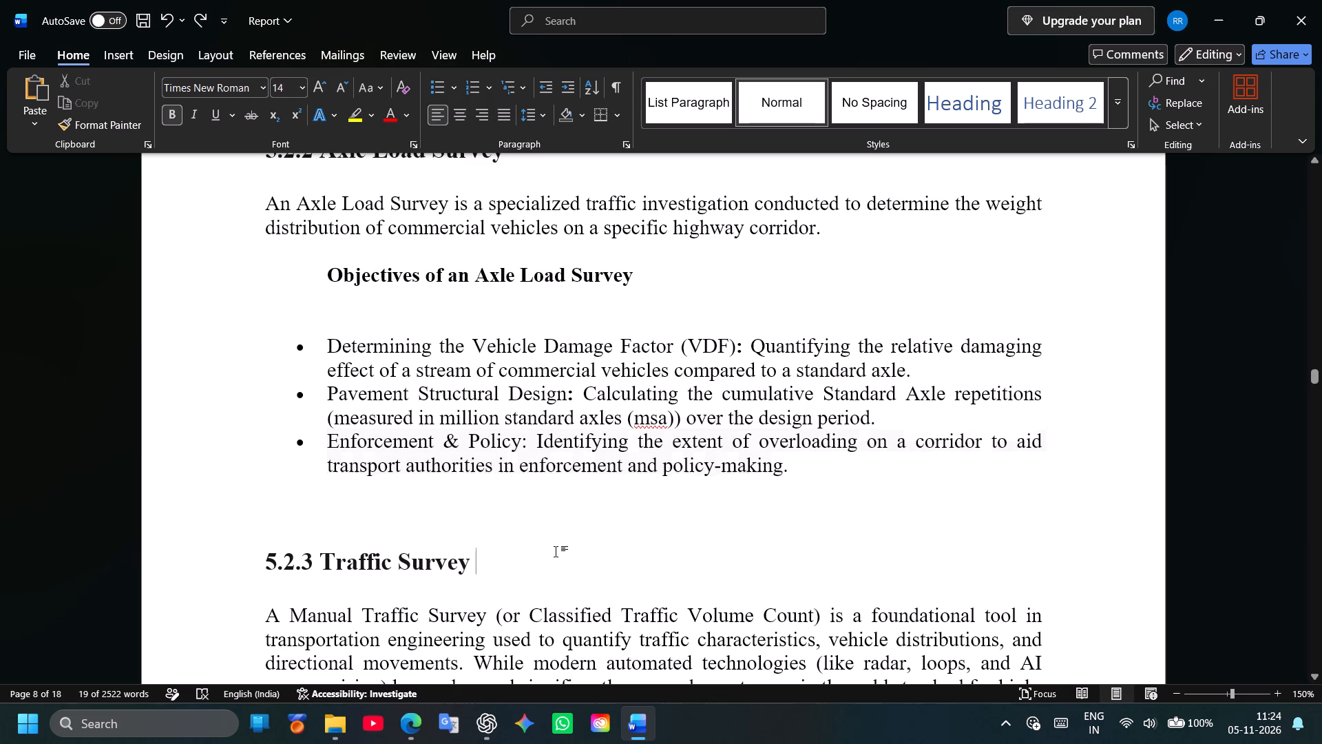
{"action": "scroll", "coordinate": [549, 579], "scroll_direction": "down", "scroll_amount": 1}
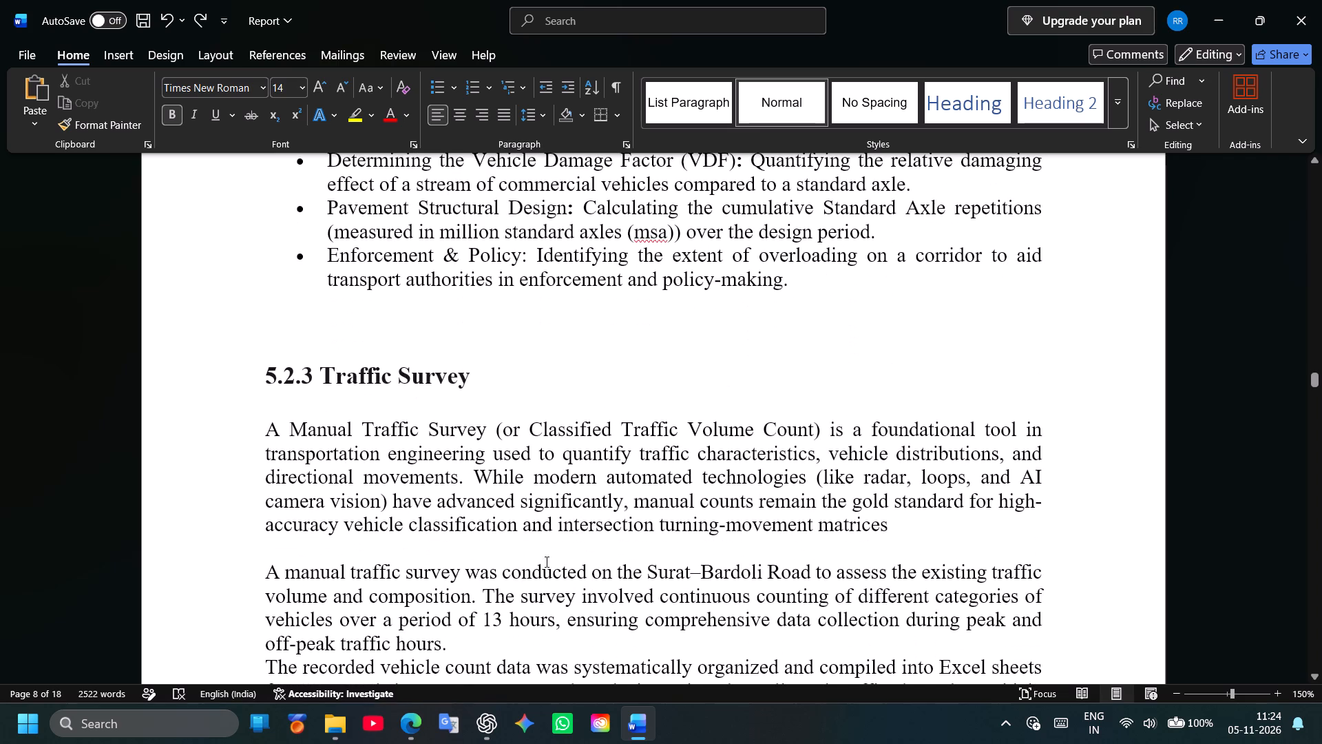
{"action": "scroll", "coordinate": [492, 418], "scroll_direction": "up", "scroll_amount": 1}
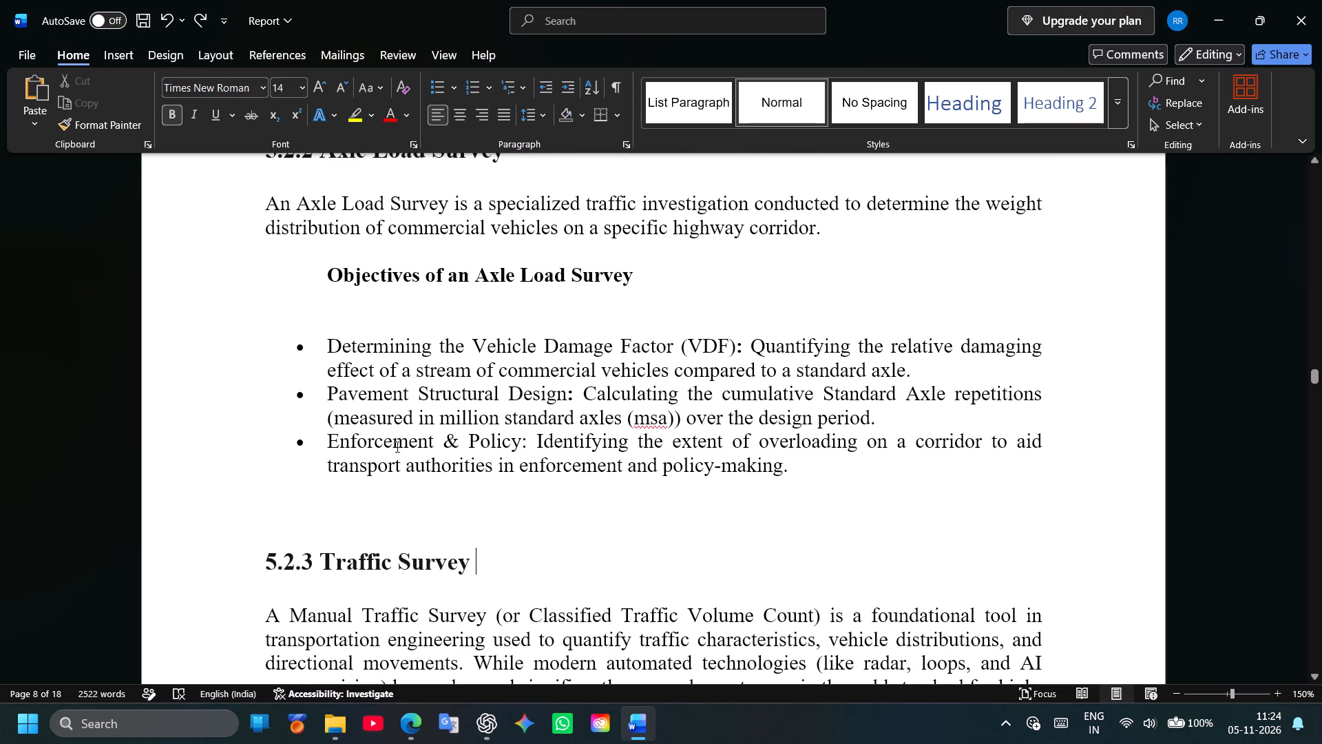
{"action": "left_click_drag", "start_coordinate": [470, 444], "coordinate": [518, 446]}
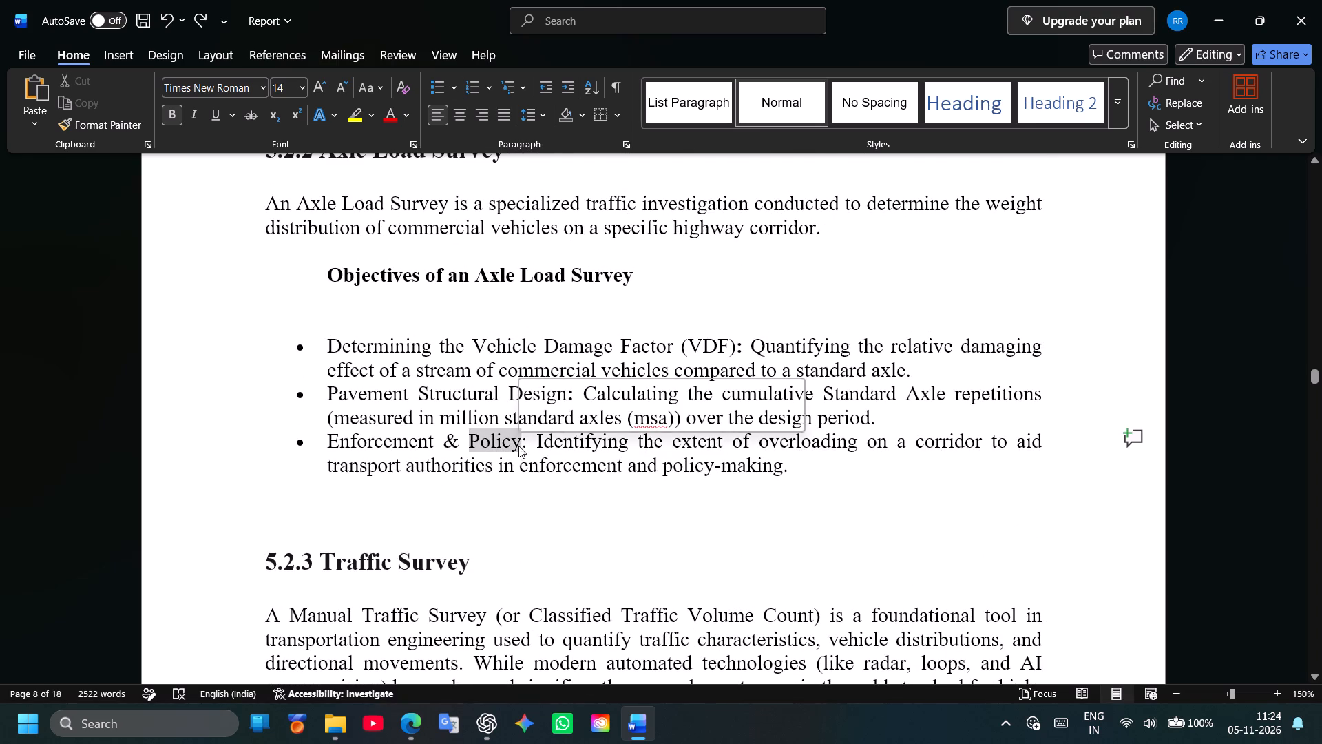
{"action": "left_click", "coordinate": [534, 513]}
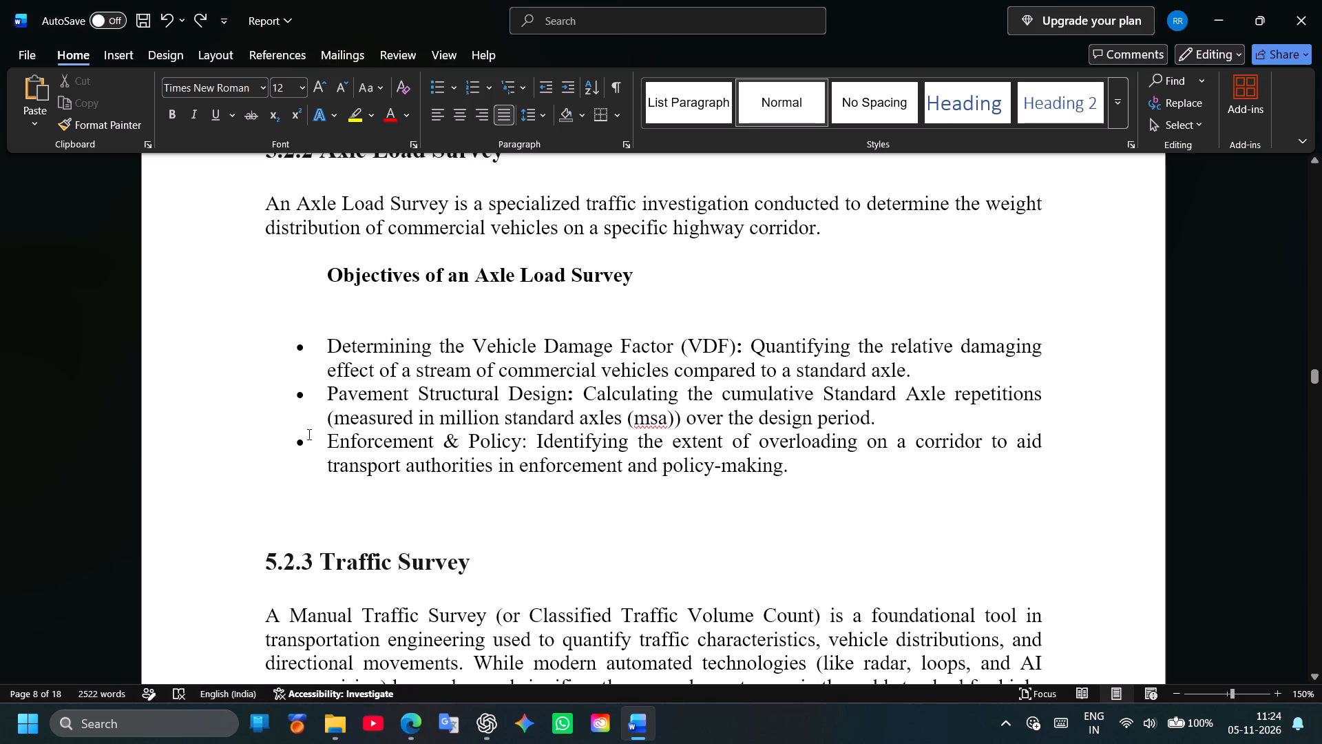
{"action": "left_click_drag", "start_coordinate": [327, 448], "coordinate": [433, 446]}
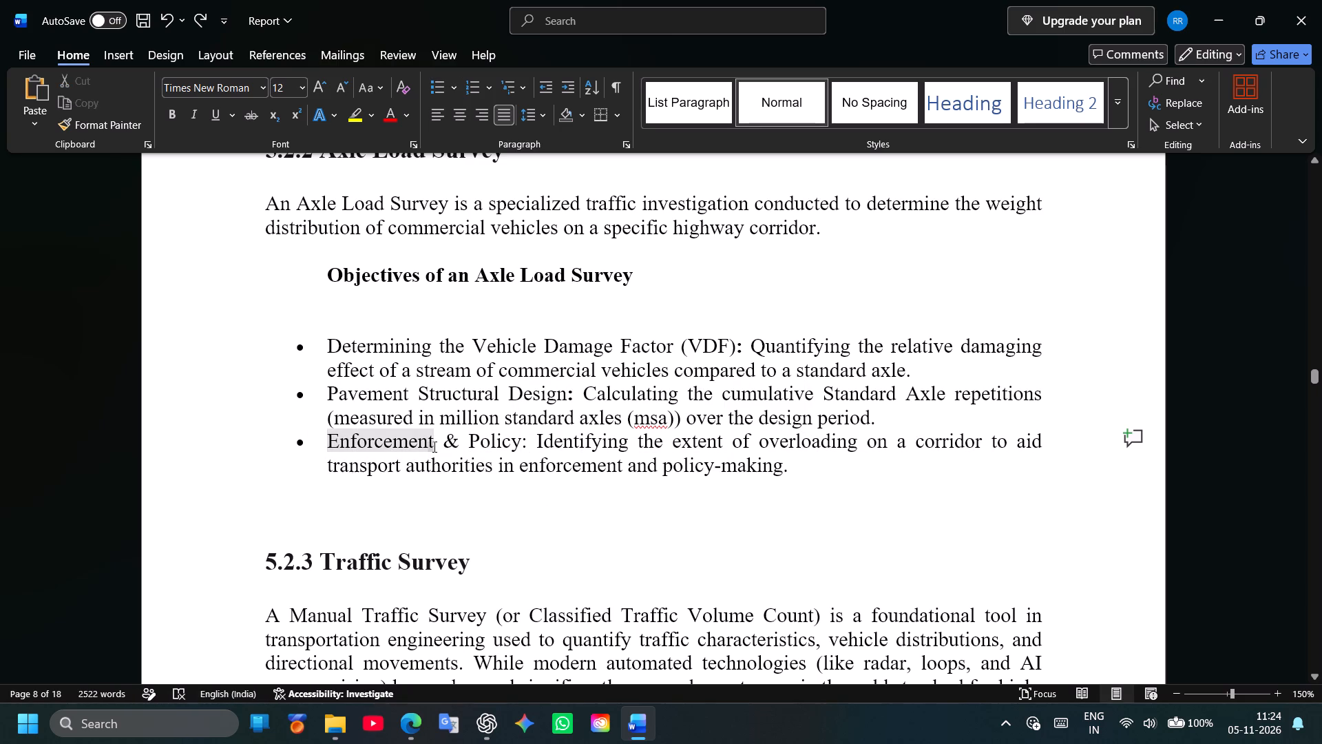
{"action": "left_click_drag", "start_coordinate": [433, 446], "coordinate": [433, 444]}
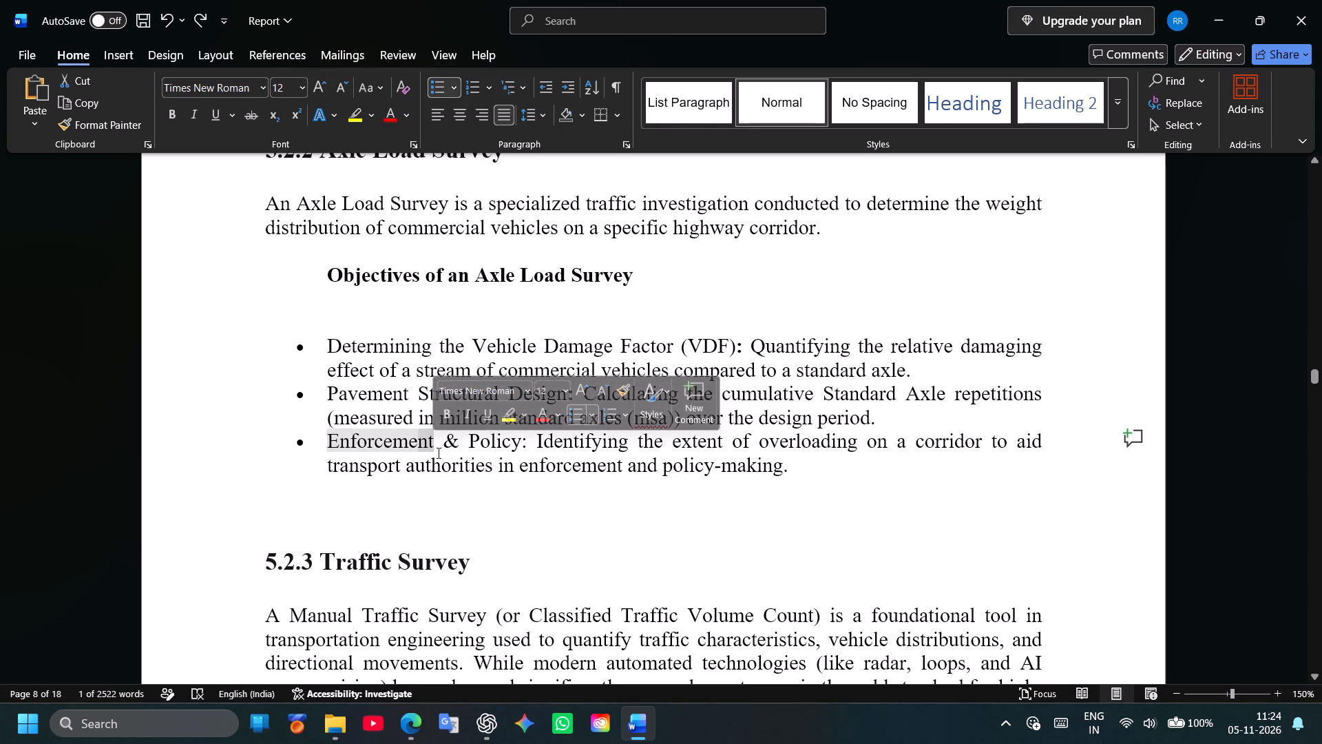
{"action": "left_click", "coordinate": [437, 453]}
{"action": "left_click_drag", "start_coordinate": [431, 442], "coordinate": [318, 444]}
{"action": "left_click", "coordinate": [483, 510]}
{"action": "left_click_drag", "start_coordinate": [762, 441], "coordinate": [823, 443]}
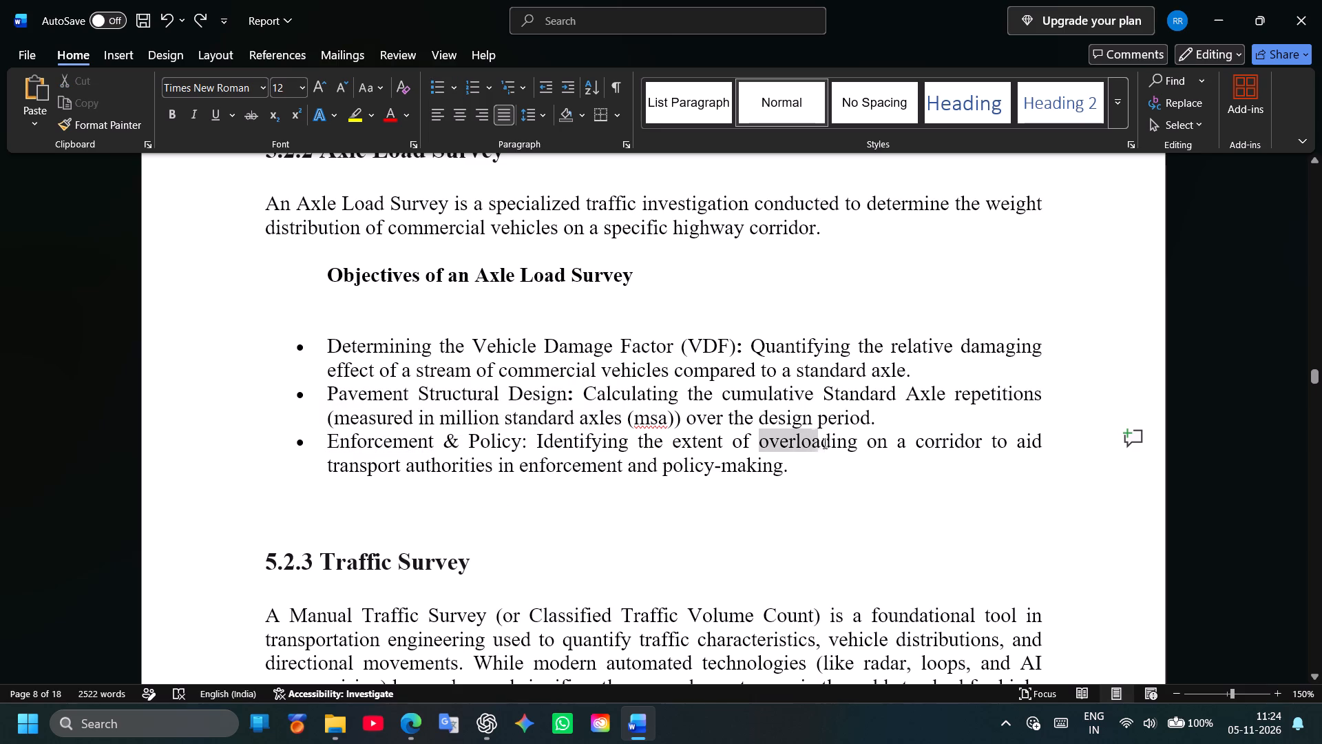
{"action": "left_click_drag", "start_coordinate": [823, 443], "coordinate": [858, 443]}
{"action": "left_click", "coordinate": [819, 502]}
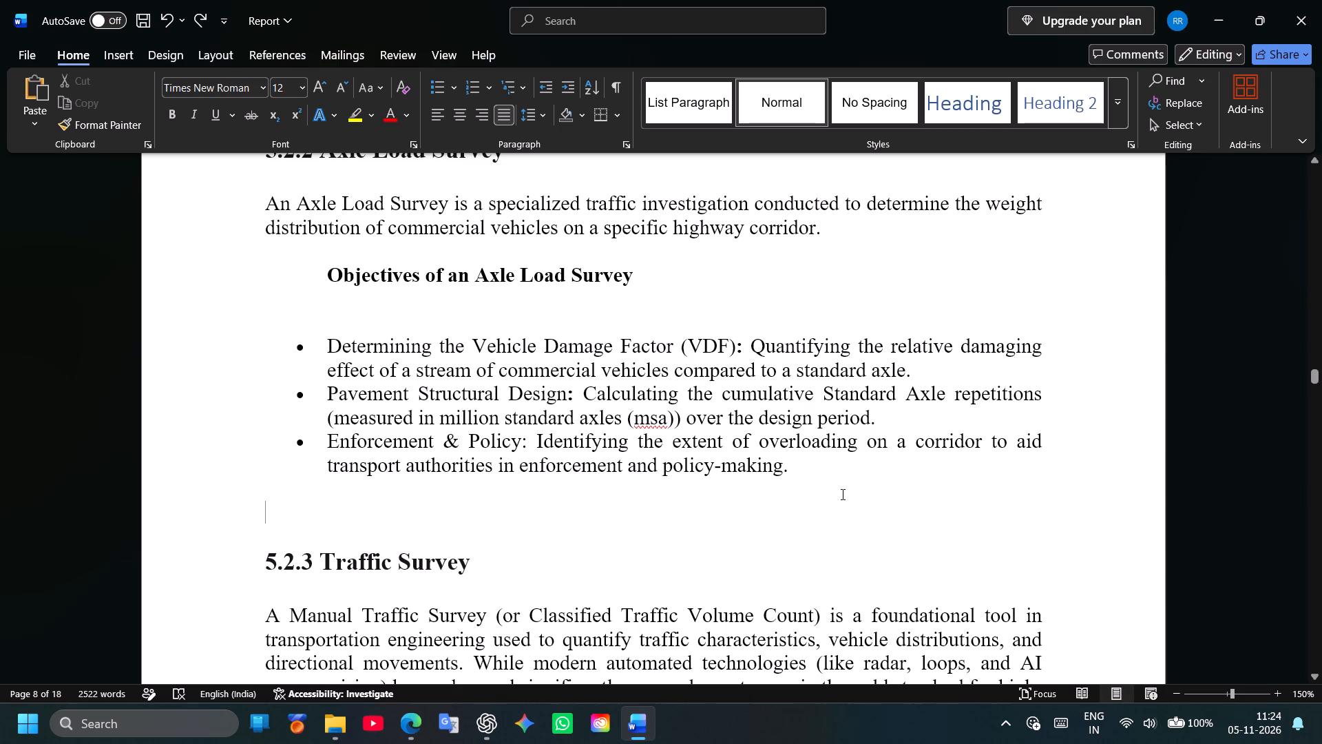
Delete "(or Classified Traffic Volume Count)" from the first sentence of section 5.2.3 Traffic Survey, keeping a single space before "is".
{"action": "scroll", "coordinate": [841, 494], "scroll_direction": "down", "scroll_amount": 2}
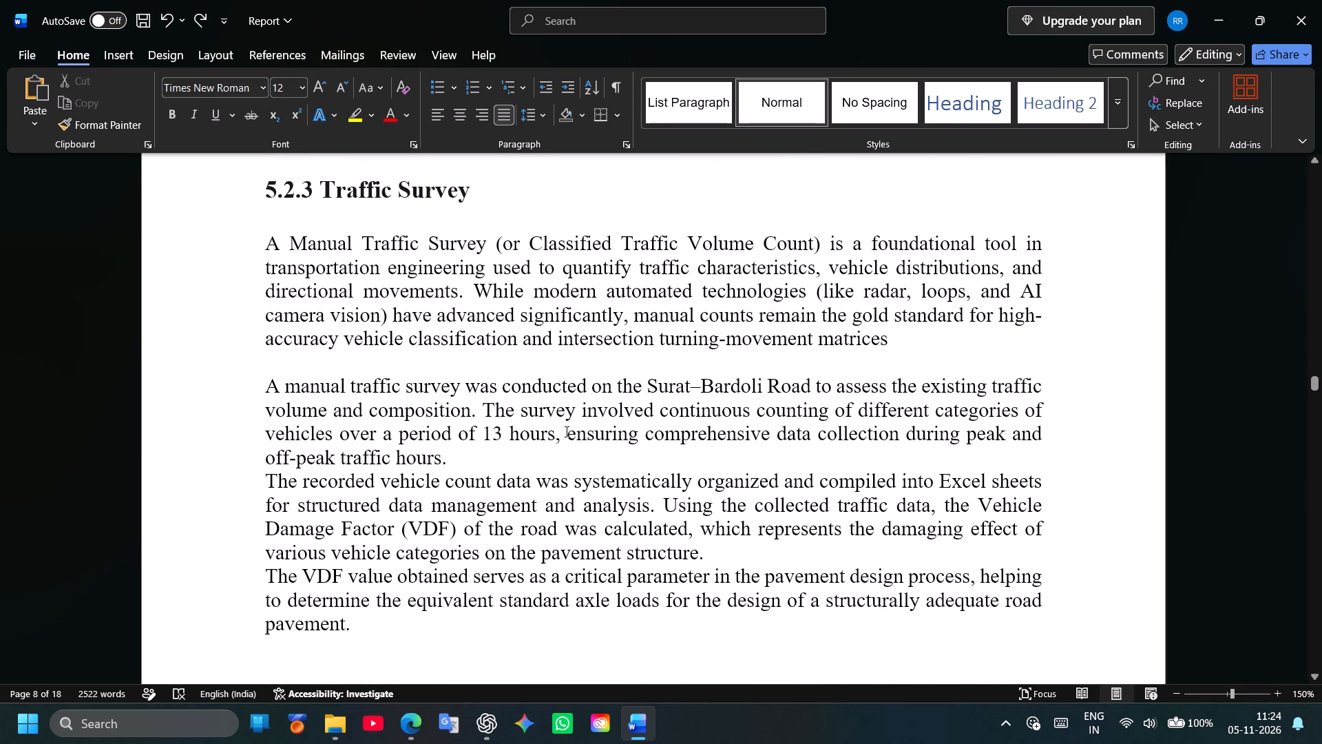
{"action": "left_click_drag", "start_coordinate": [264, 242], "coordinate": [423, 247]}
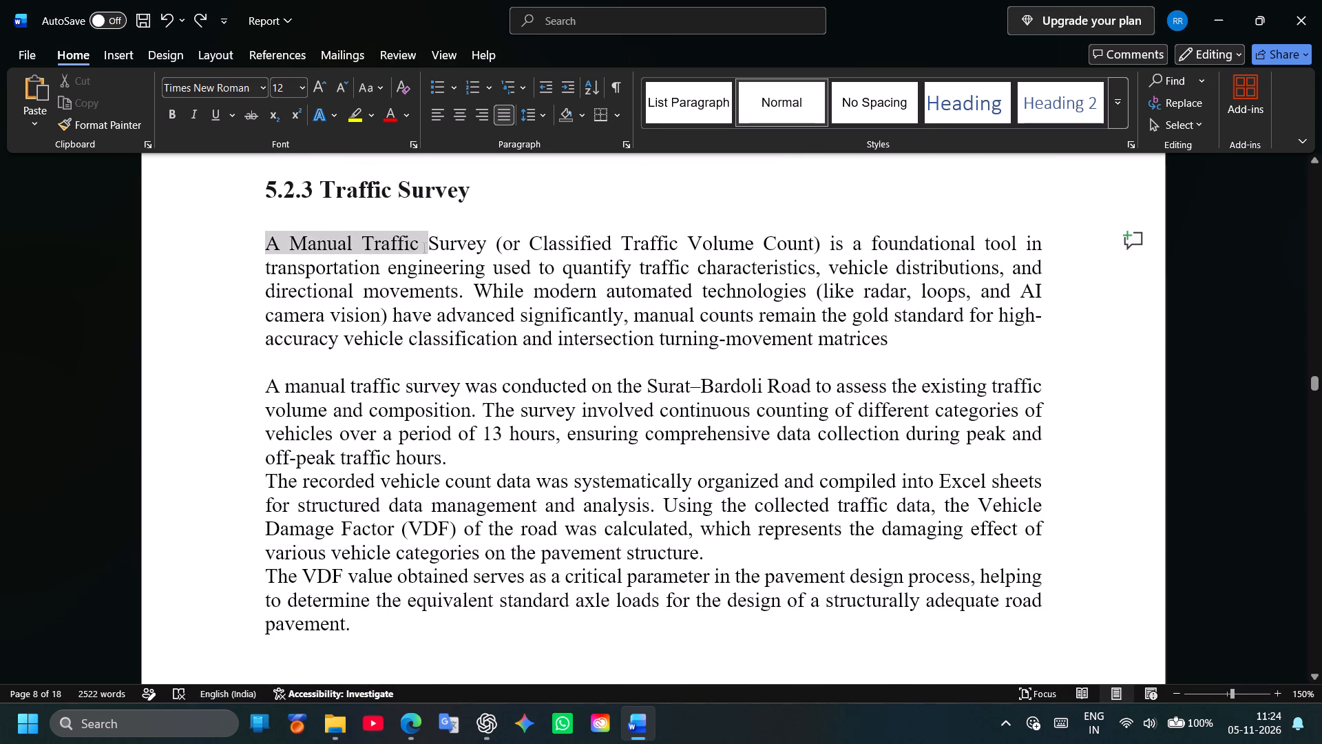
{"action": "left_click_drag", "start_coordinate": [423, 247], "coordinate": [643, 240]}
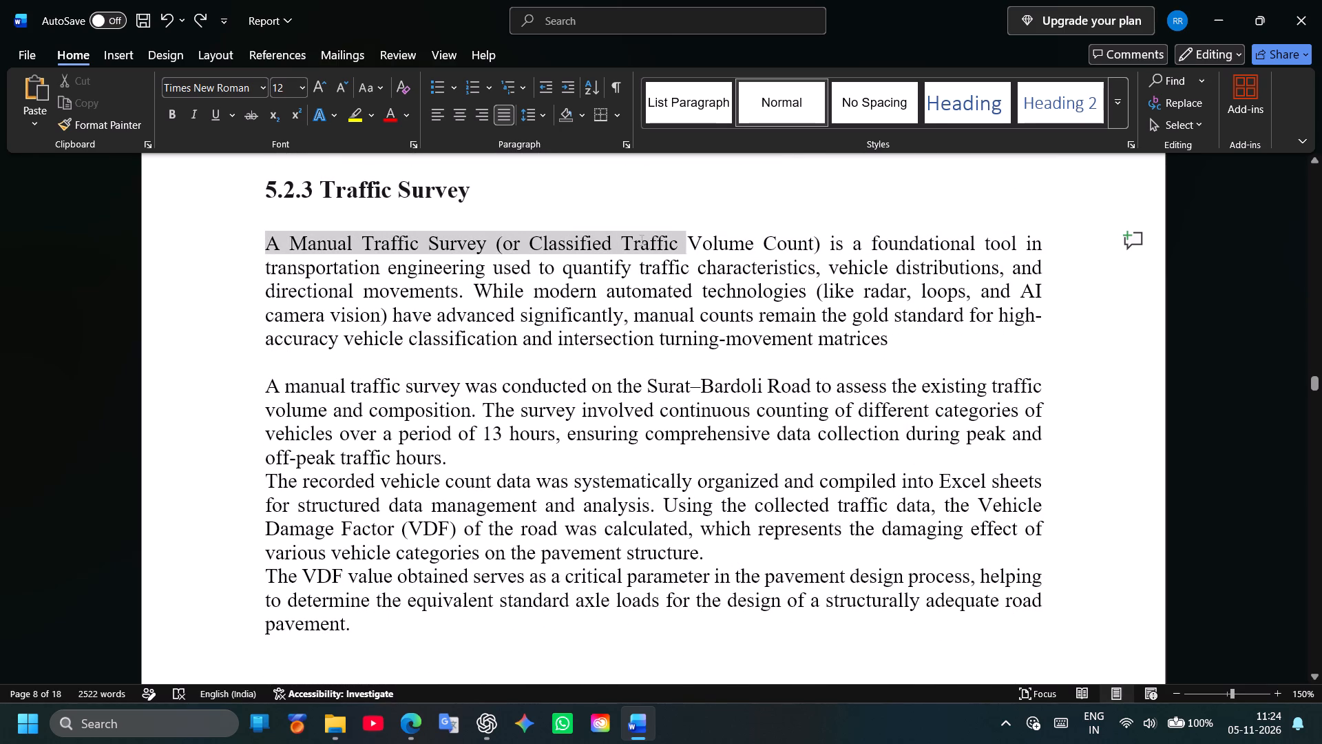
{"action": "left_click_drag", "start_coordinate": [643, 240], "coordinate": [788, 245]}
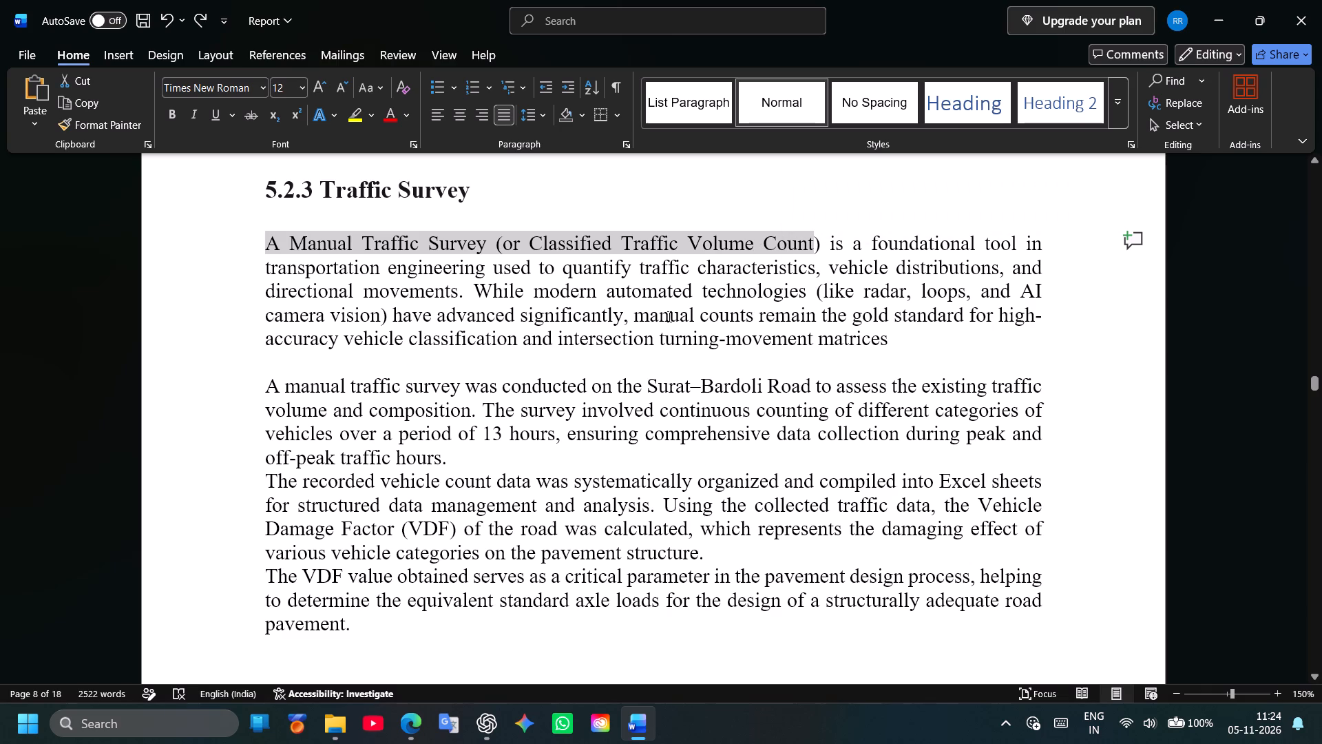
{"action": "left_click", "coordinate": [668, 317]}
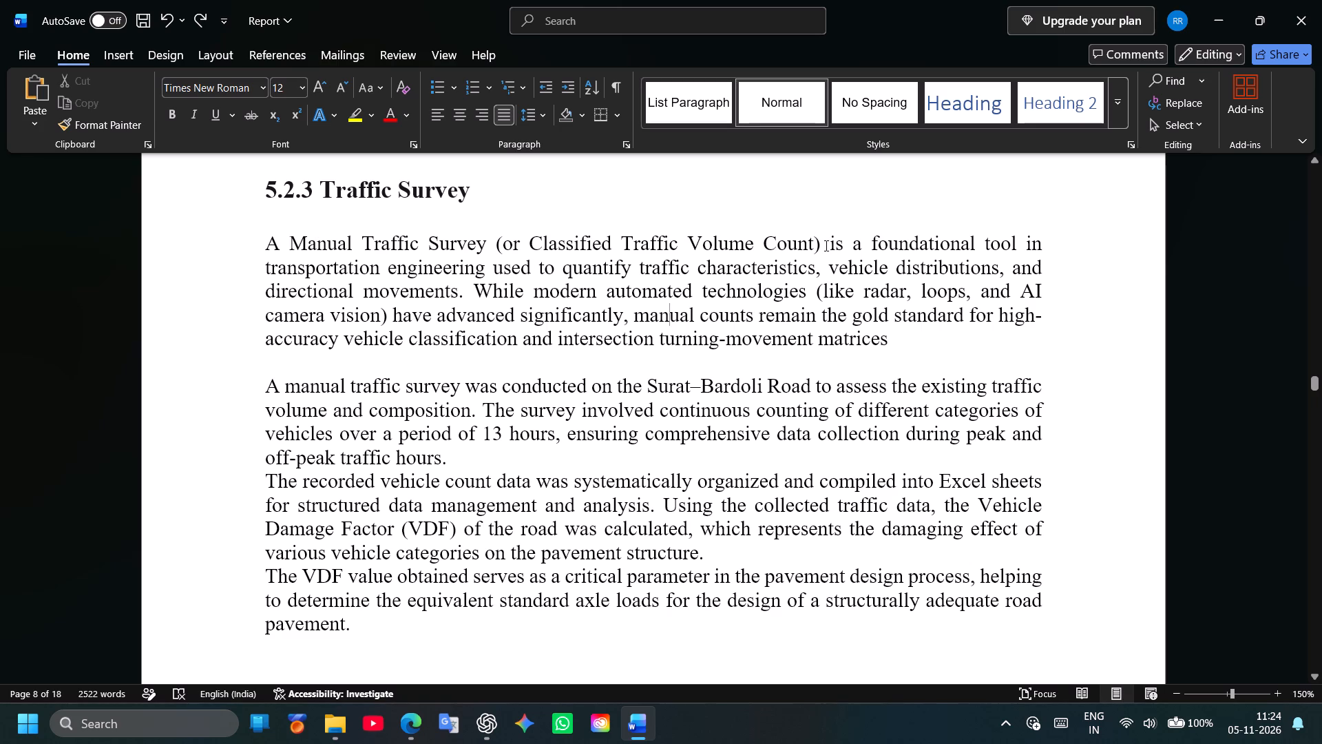
{"action": "left_click_drag", "start_coordinate": [825, 245], "coordinate": [536, 254]}
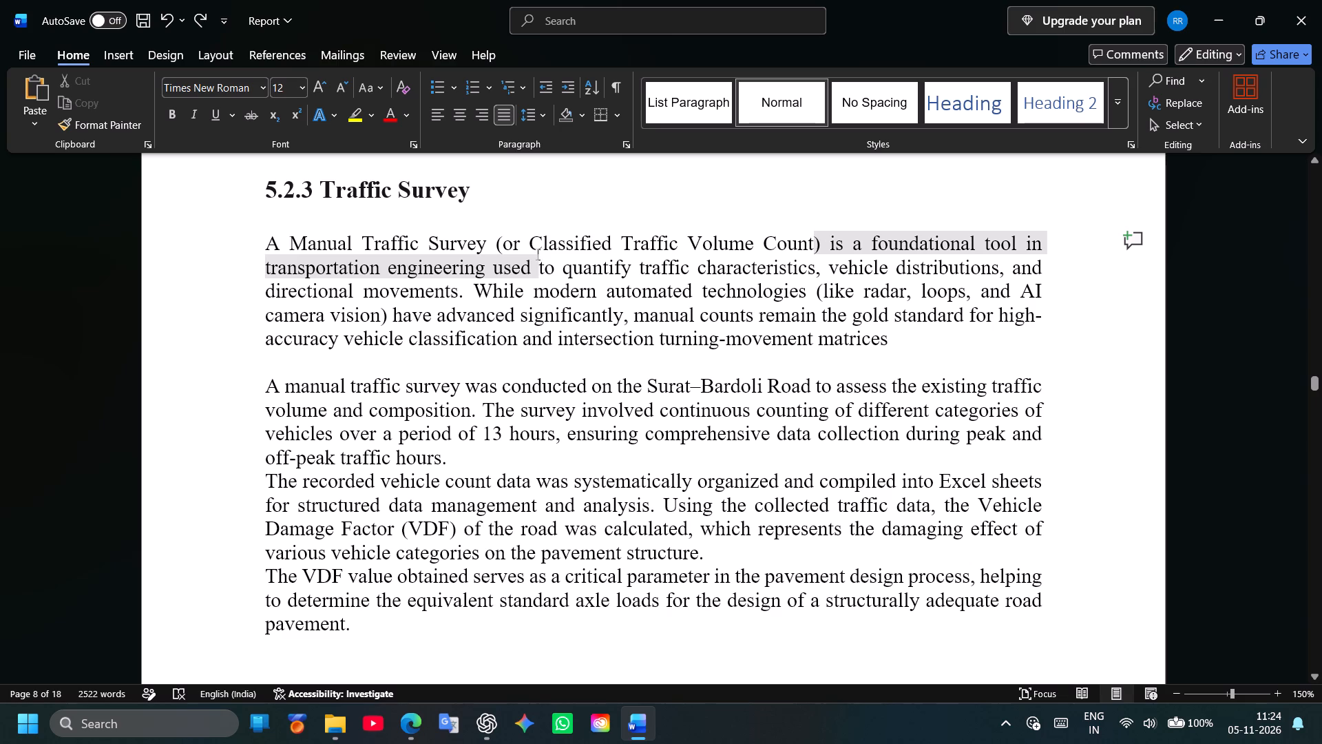
{"action": "left_click_drag", "start_coordinate": [536, 254], "coordinate": [492, 238]}
{"action": "key", "text": "BackSpace"}
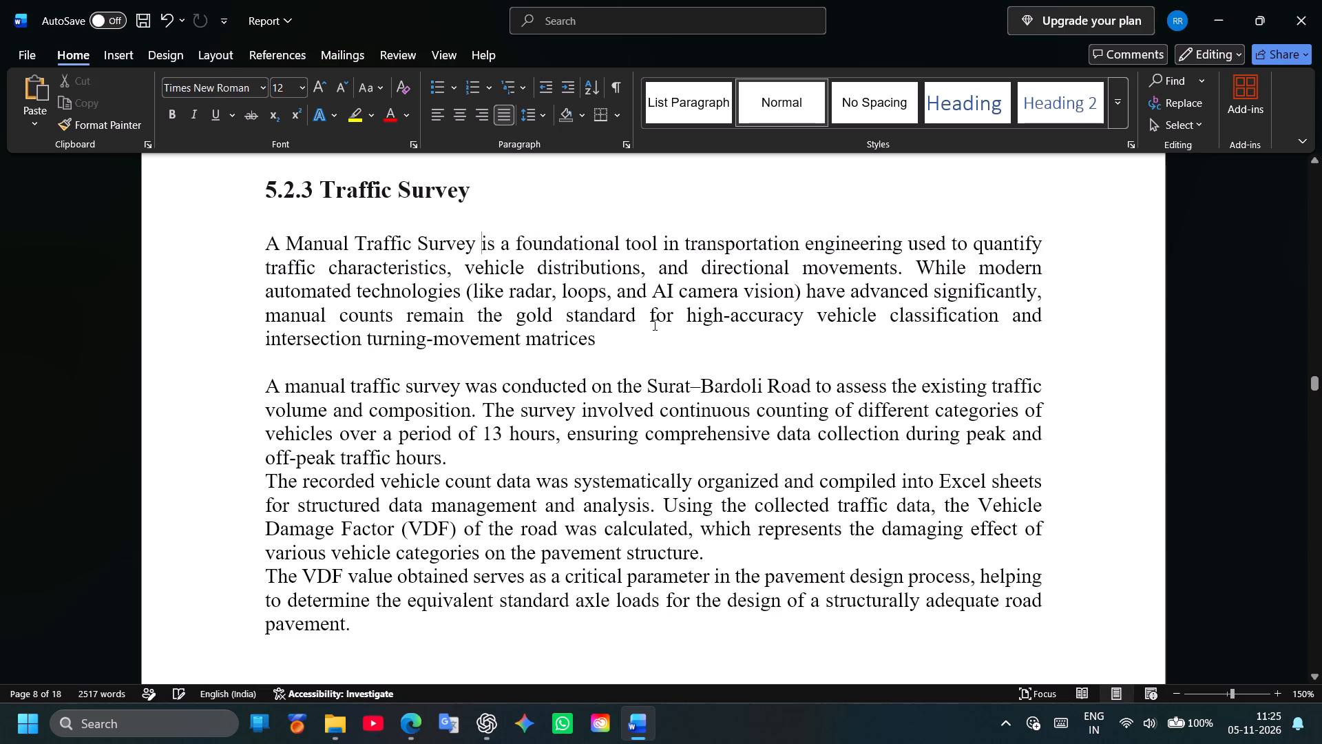
{"action": "key", "text": "BackSpace"}
{"action": "key", "text": "space"}
Add a full stop after "intersection turning-movement matrices" at the end of the first Traffic Survey paragraph.
{"action": "left_click", "coordinate": [590, 342]}
{"action": "left_click", "coordinate": [596, 342]}
{"action": "key", "text": "period"}
Check the Surat–Bardoli Road mention in the Traffic Survey section against the road and project names in the earlier sections.
{"action": "left_click_drag", "start_coordinate": [643, 386], "coordinate": [781, 400]}
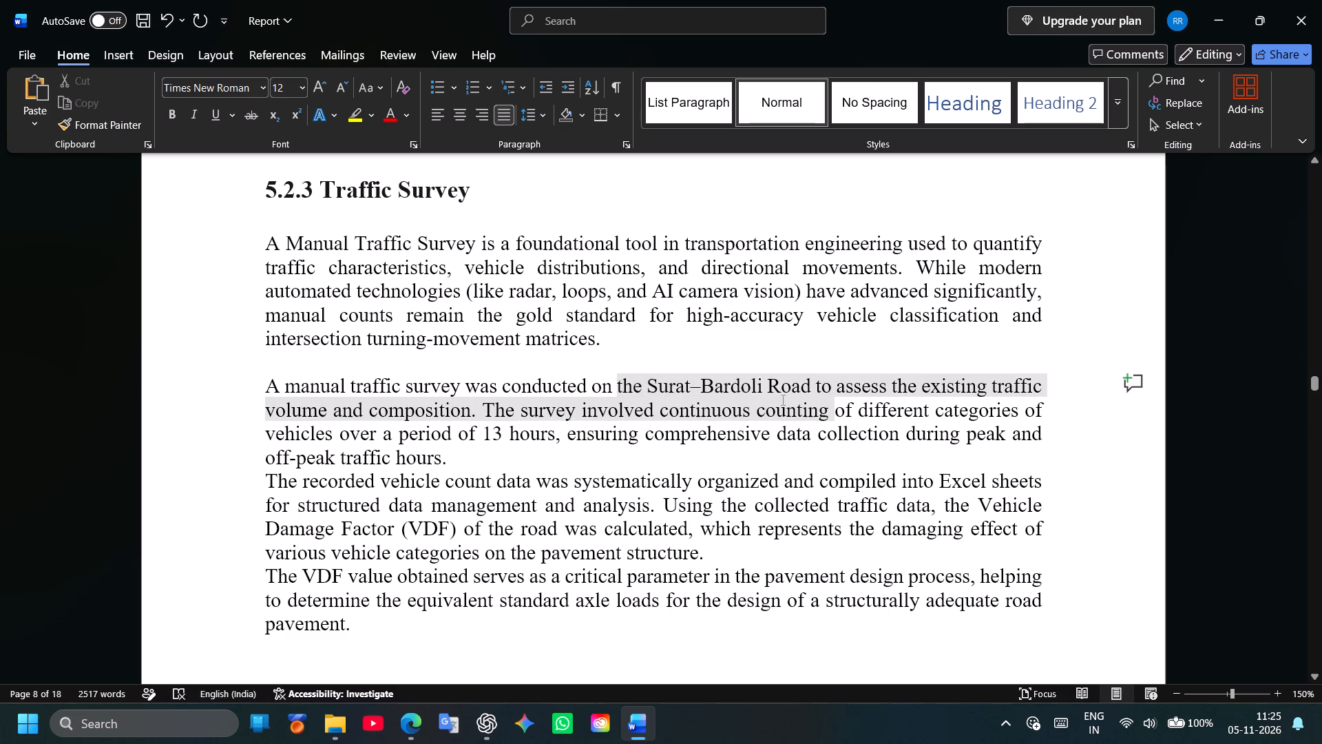
{"action": "left_click_drag", "start_coordinate": [781, 400], "coordinate": [809, 384]}
{"action": "left_click", "coordinate": [1210, 490]}
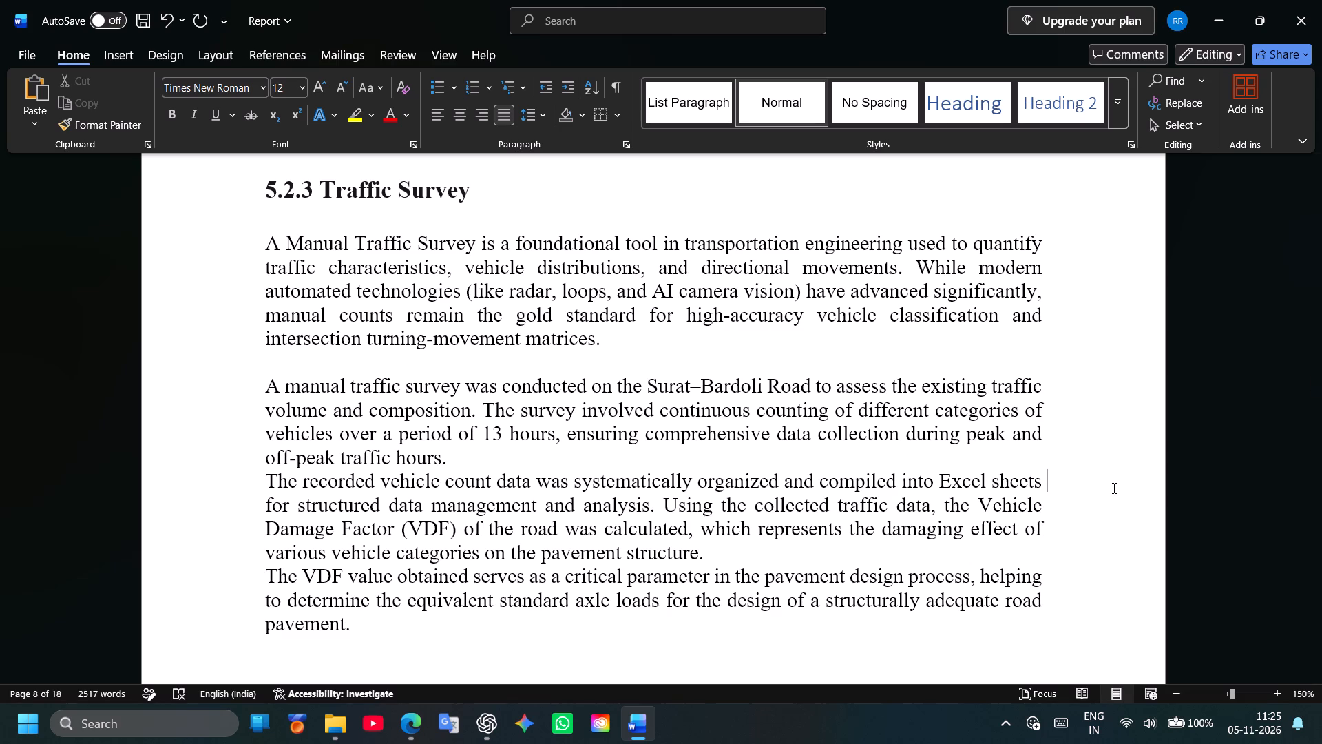
{"action": "scroll", "coordinate": [978, 444], "scroll_direction": "up", "scroll_amount": 5}
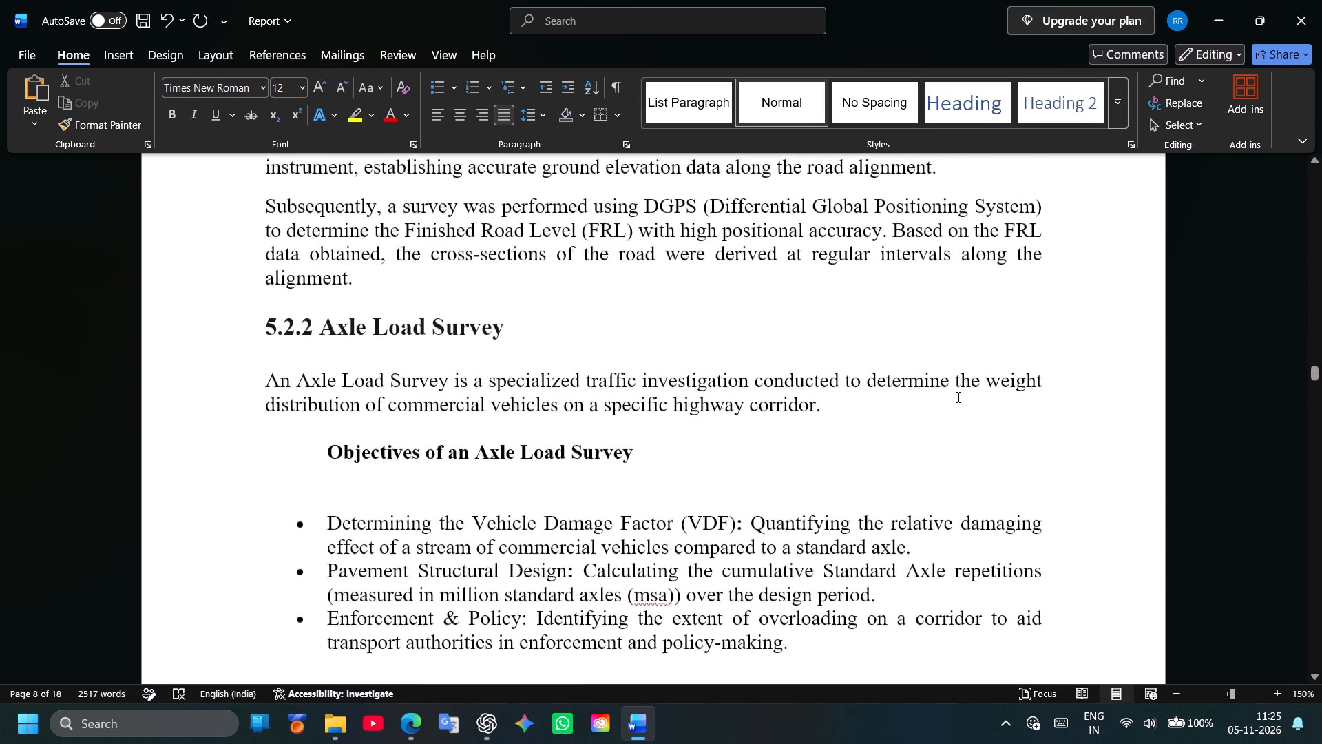
{"action": "scroll", "coordinate": [958, 397], "scroll_direction": "up", "scroll_amount": 8}
{"action": "scroll", "coordinate": [961, 399], "scroll_direction": "down", "scroll_amount": 2}
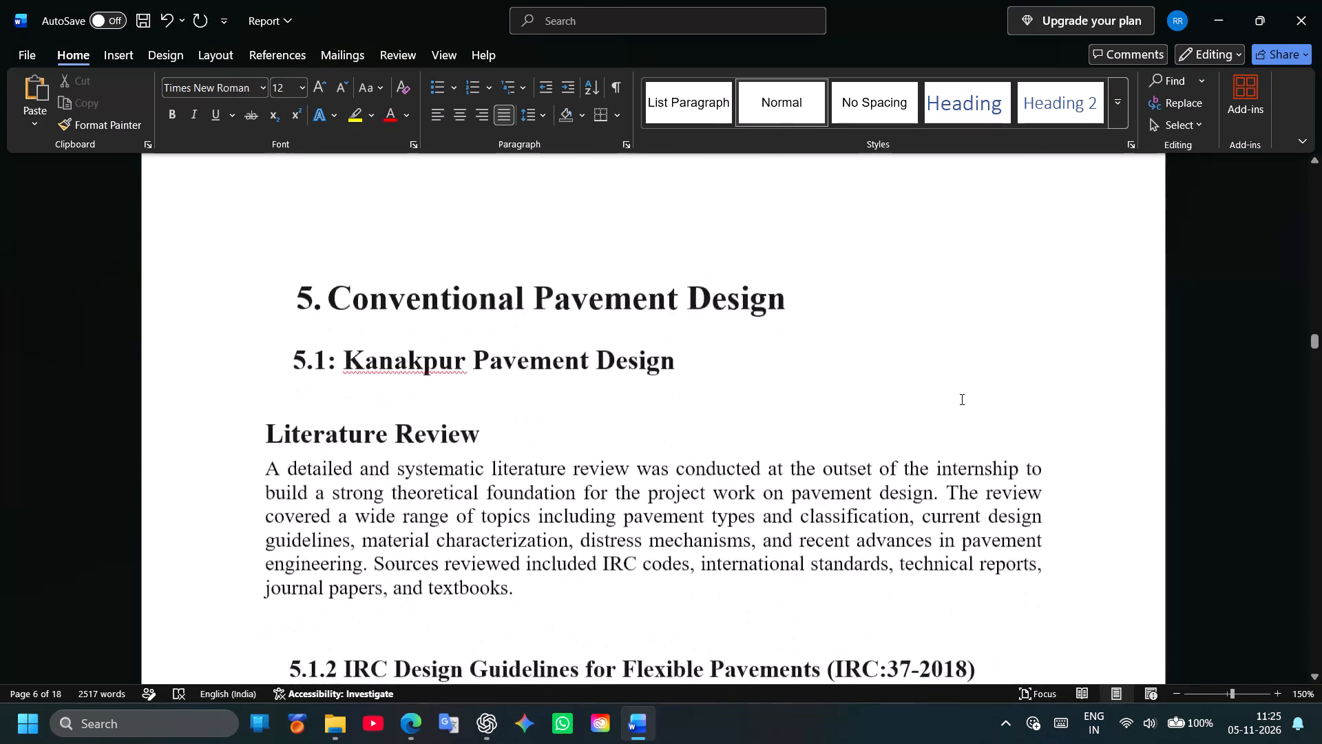
{"action": "scroll", "coordinate": [961, 399], "scroll_direction": "down", "scroll_amount": 8}
{"action": "scroll", "coordinate": [961, 399], "scroll_direction": "up", "scroll_amount": 3}
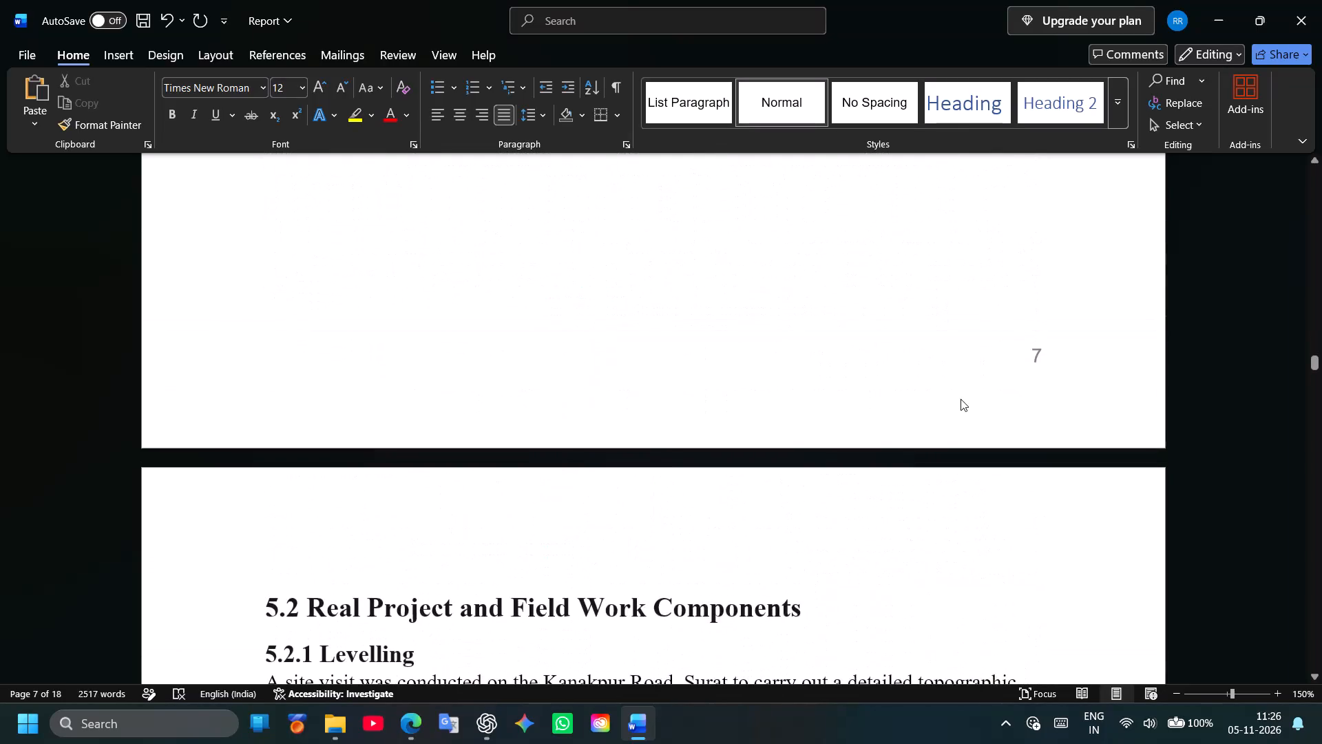
{"action": "scroll", "coordinate": [961, 399], "scroll_direction": "up", "scroll_amount": 13}
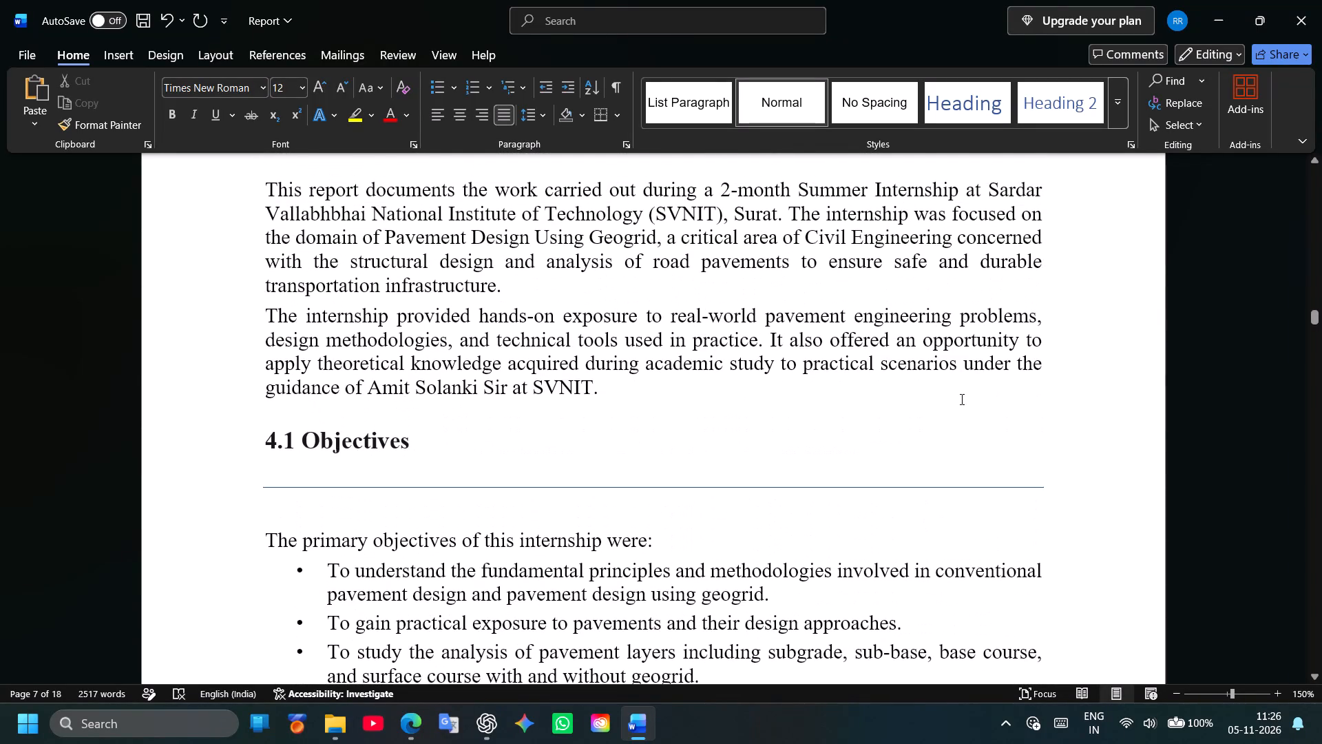
{"action": "scroll", "coordinate": [961, 399], "scroll_direction": "down", "scroll_amount": 2}
{"action": "scroll", "coordinate": [961, 399], "scroll_direction": "up", "scroll_amount": 2}
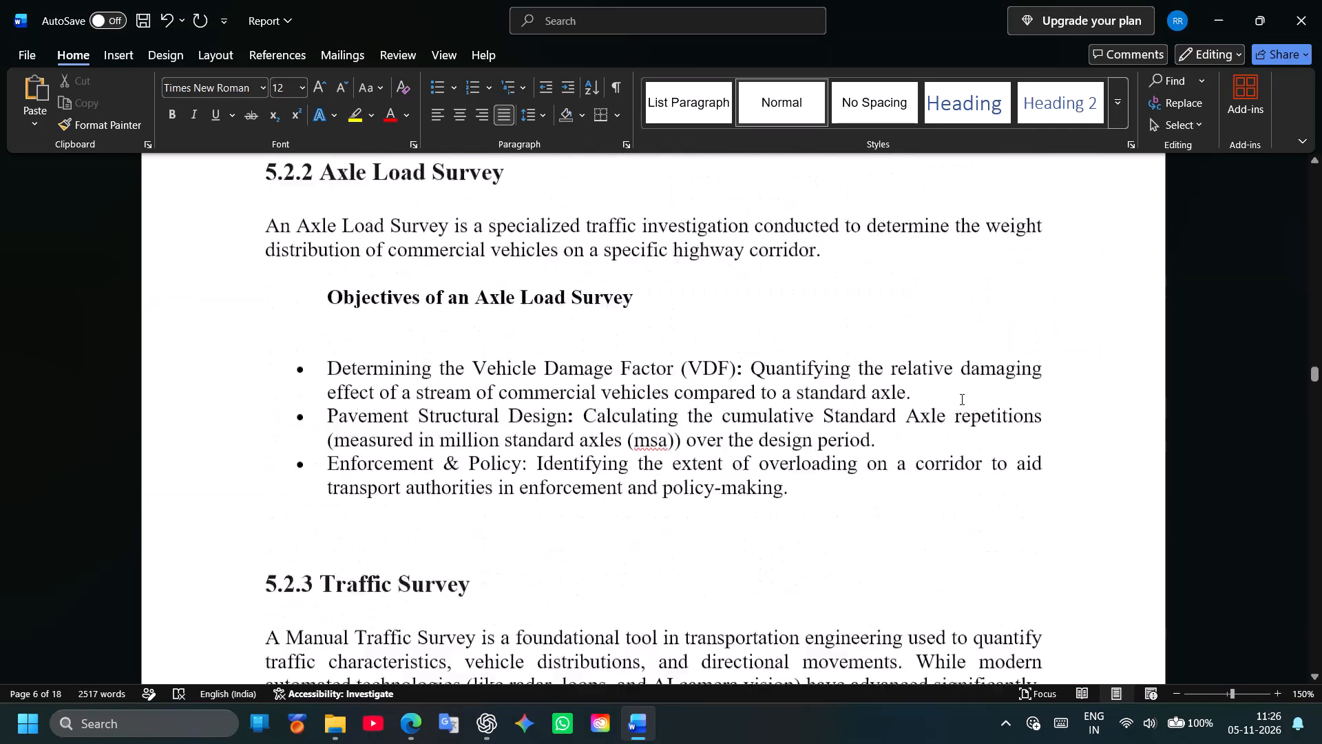
{"action": "scroll", "coordinate": [961, 399], "scroll_direction": "up", "scroll_amount": 2}
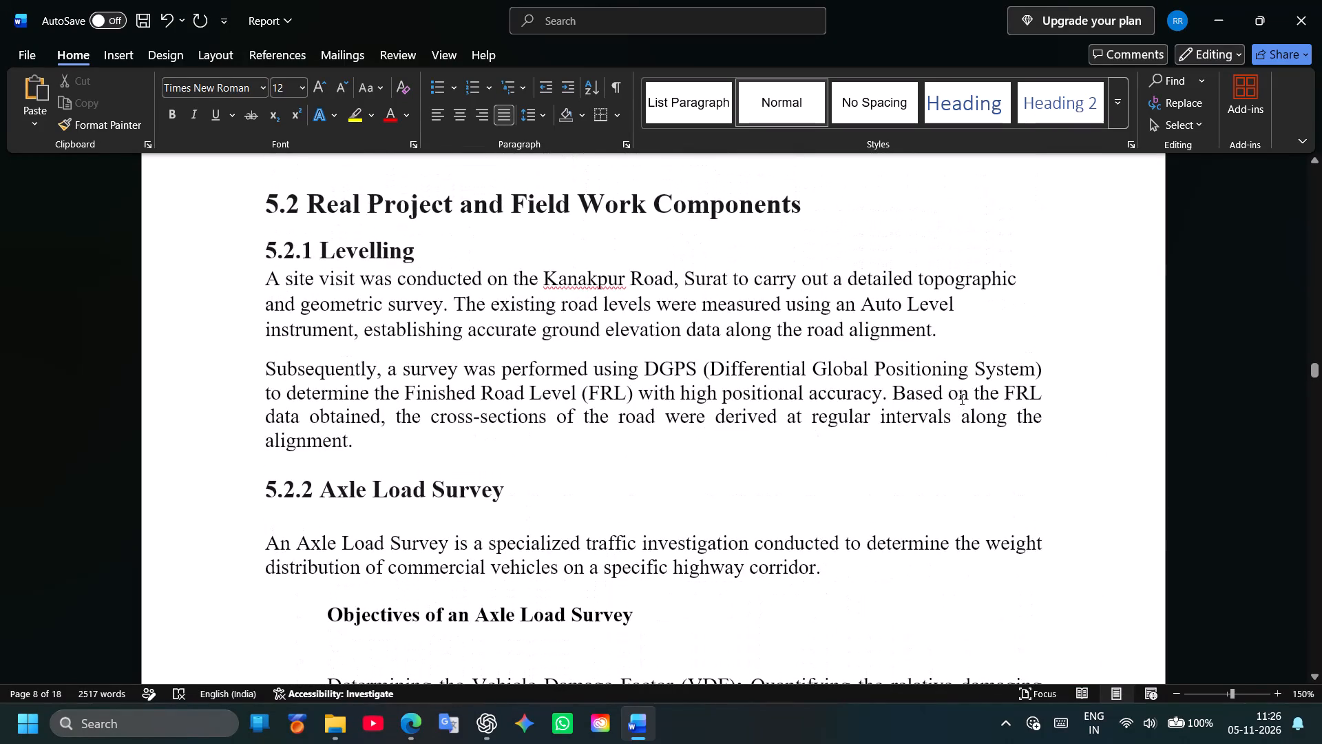
{"action": "scroll", "coordinate": [961, 399], "scroll_direction": "up", "scroll_amount": 5}
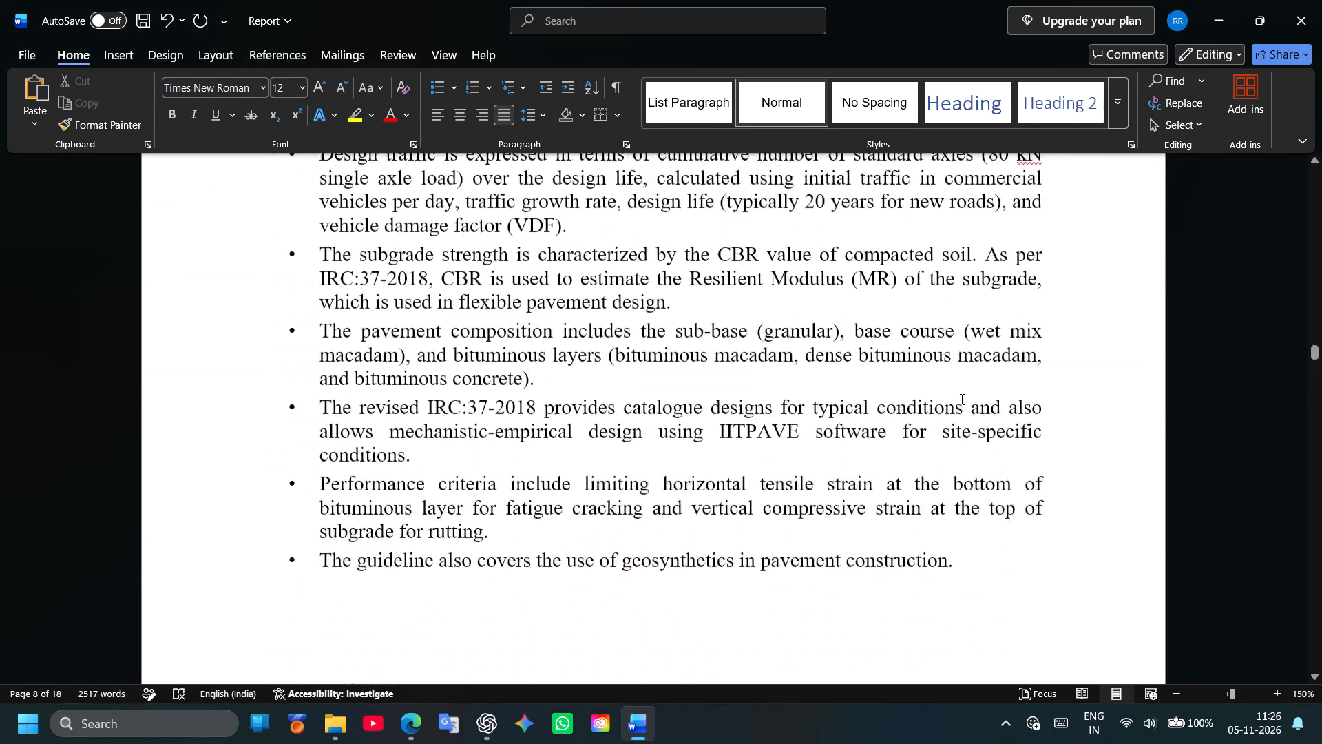
{"action": "scroll", "coordinate": [961, 399], "scroll_direction": "up", "scroll_amount": 4}
{"action": "scroll", "coordinate": [958, 388], "scroll_direction": "down", "scroll_amount": 1}
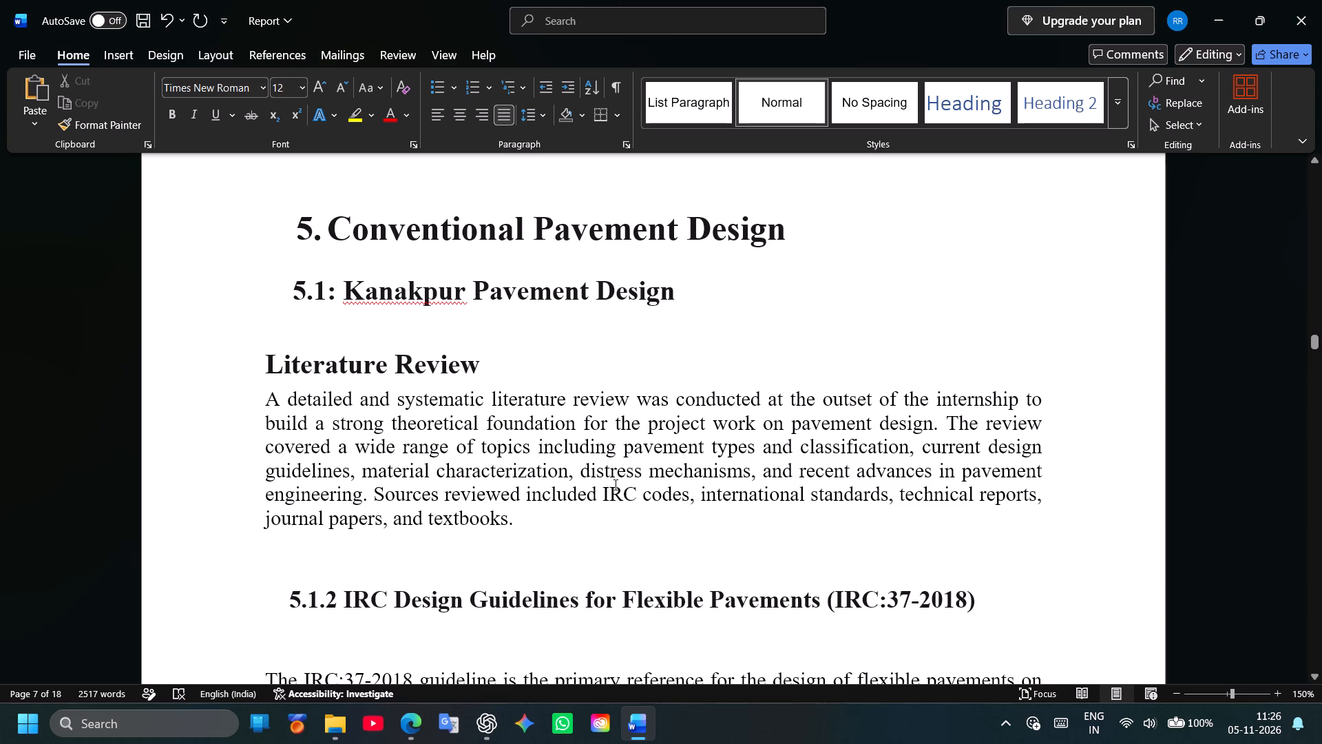
Review the Traffic Survey text against the commercial vehicle count survey table and the start of section 5.3.
{"action": "scroll", "coordinate": [614, 484], "scroll_direction": "down", "scroll_amount": 17}
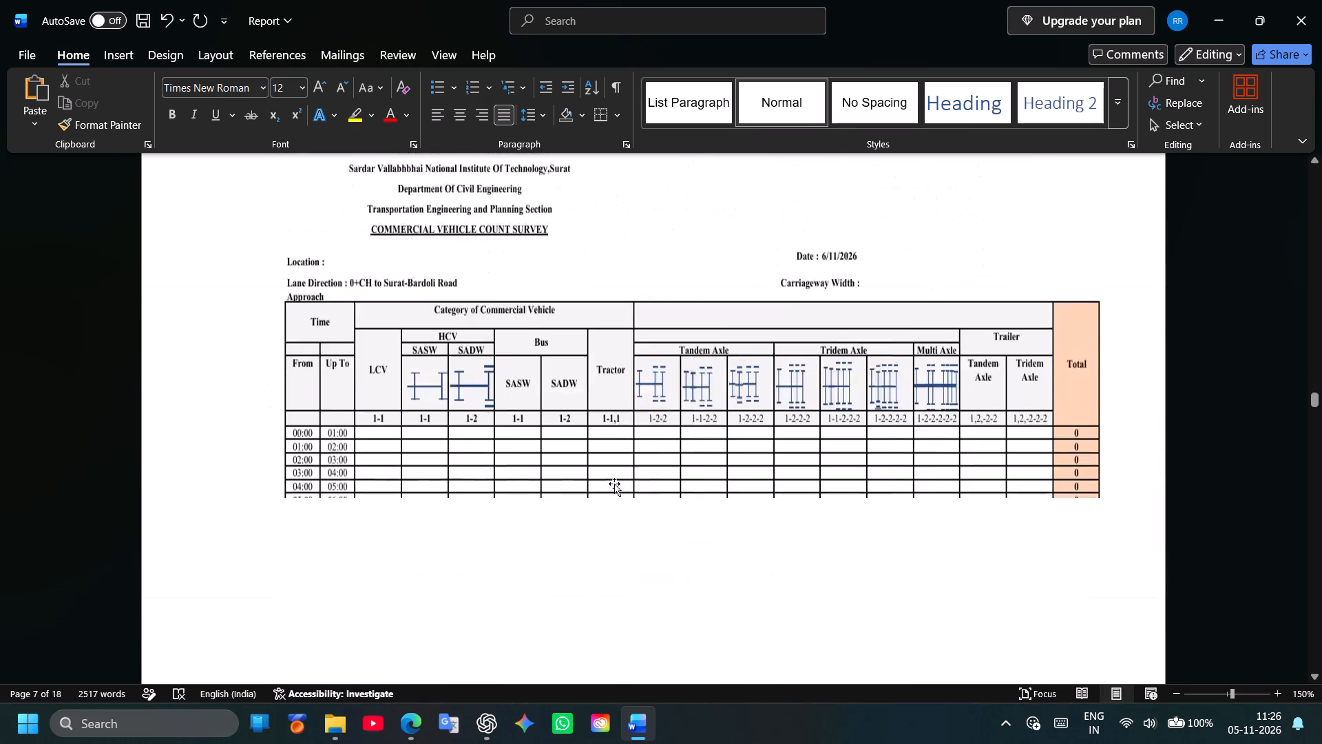
{"action": "scroll", "coordinate": [614, 484], "scroll_direction": "down", "scroll_amount": 2}
{"action": "scroll", "coordinate": [614, 484], "scroll_direction": "up", "scroll_amount": 5}
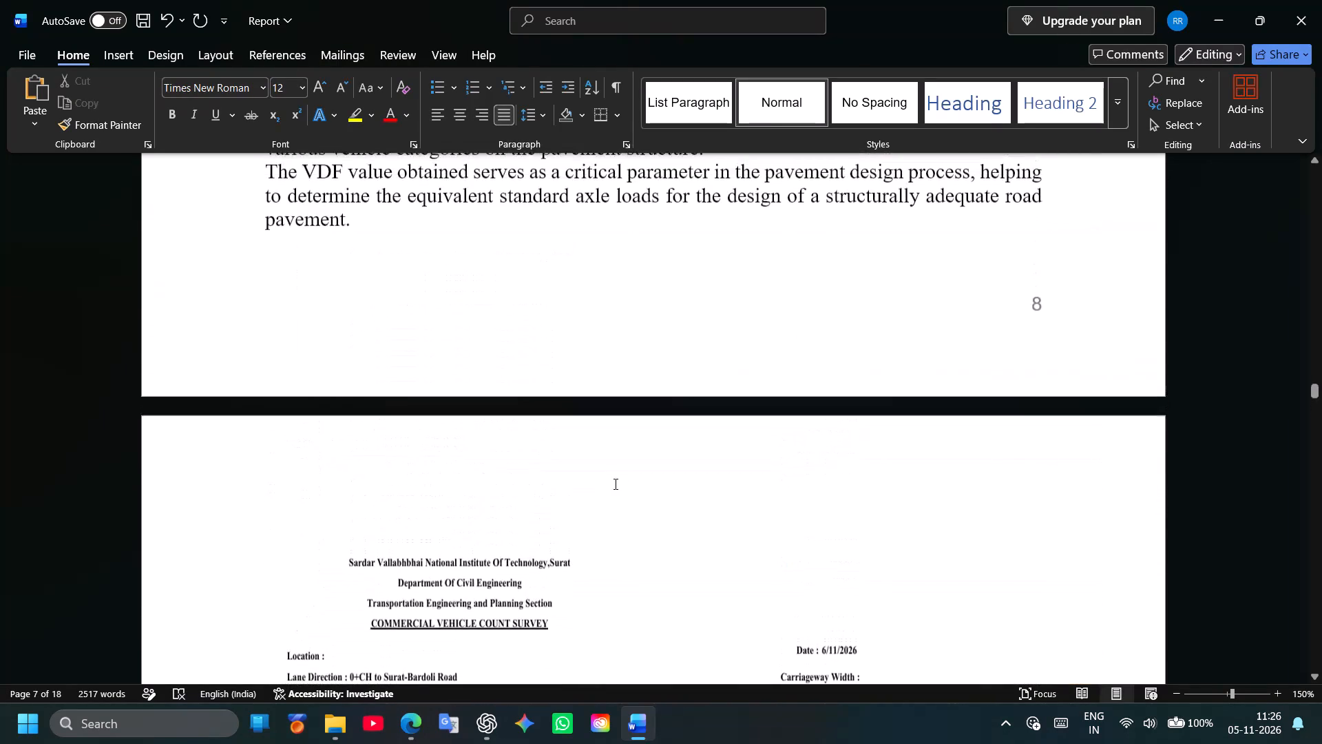
{"action": "scroll", "coordinate": [614, 484], "scroll_direction": "up", "scroll_amount": 3}
{"action": "scroll", "coordinate": [614, 484], "scroll_direction": "down", "scroll_amount": 1}
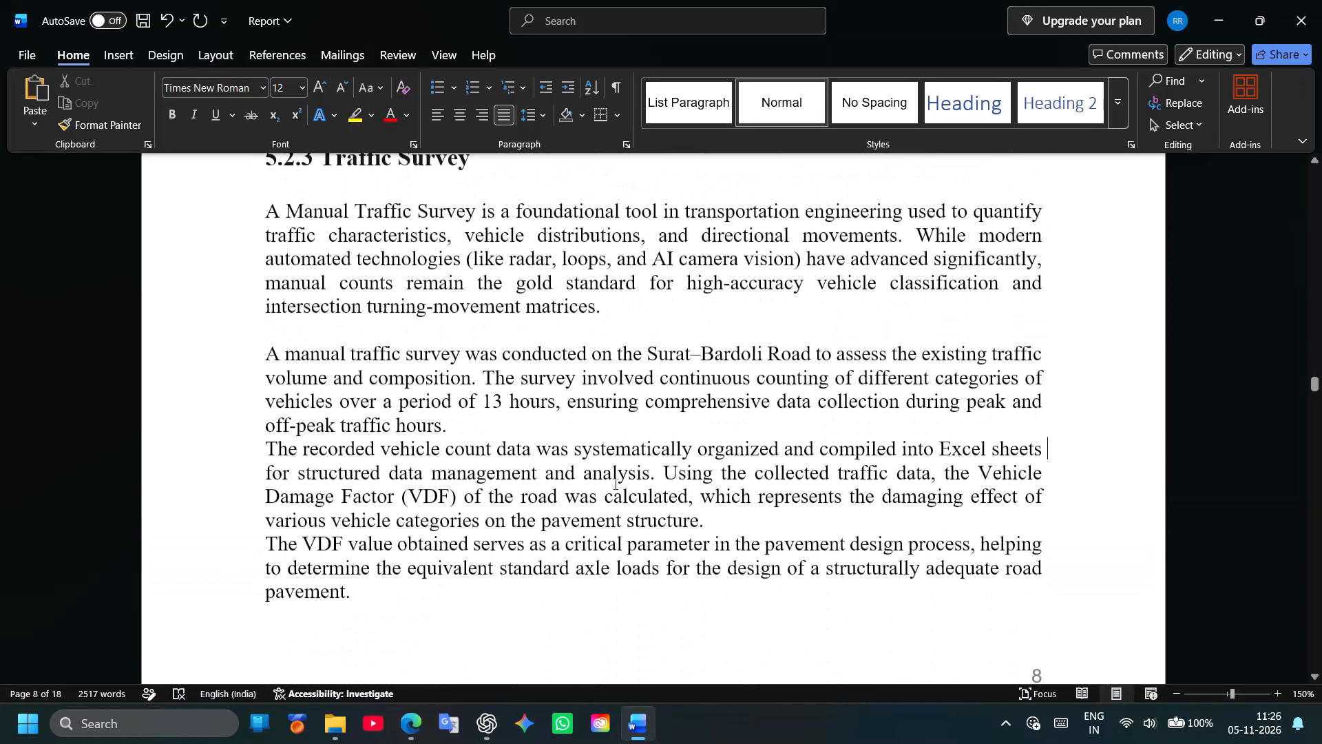
{"action": "scroll", "coordinate": [614, 484], "scroll_direction": "down", "scroll_amount": 4}
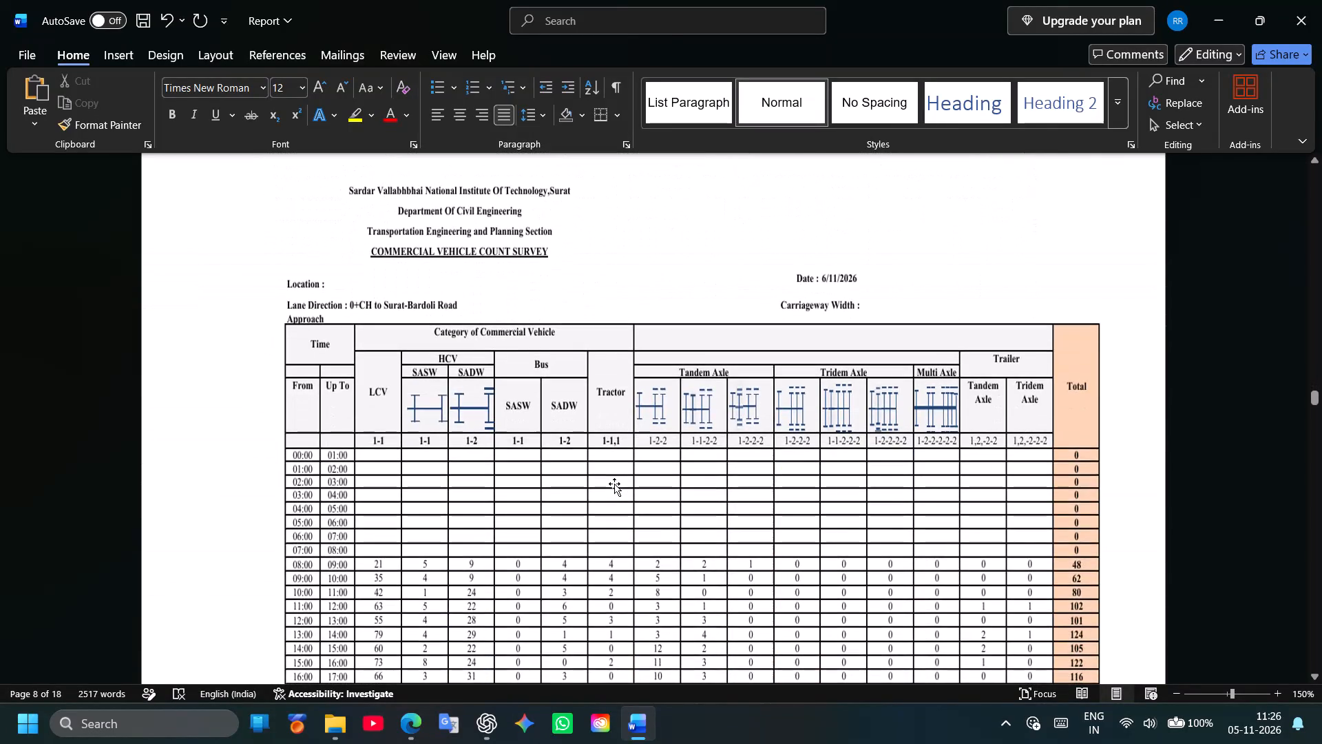
{"action": "scroll", "coordinate": [614, 484], "scroll_direction": "up", "scroll_amount": 4}
{"action": "scroll", "coordinate": [614, 484], "scroll_direction": "down", "scroll_amount": 5}
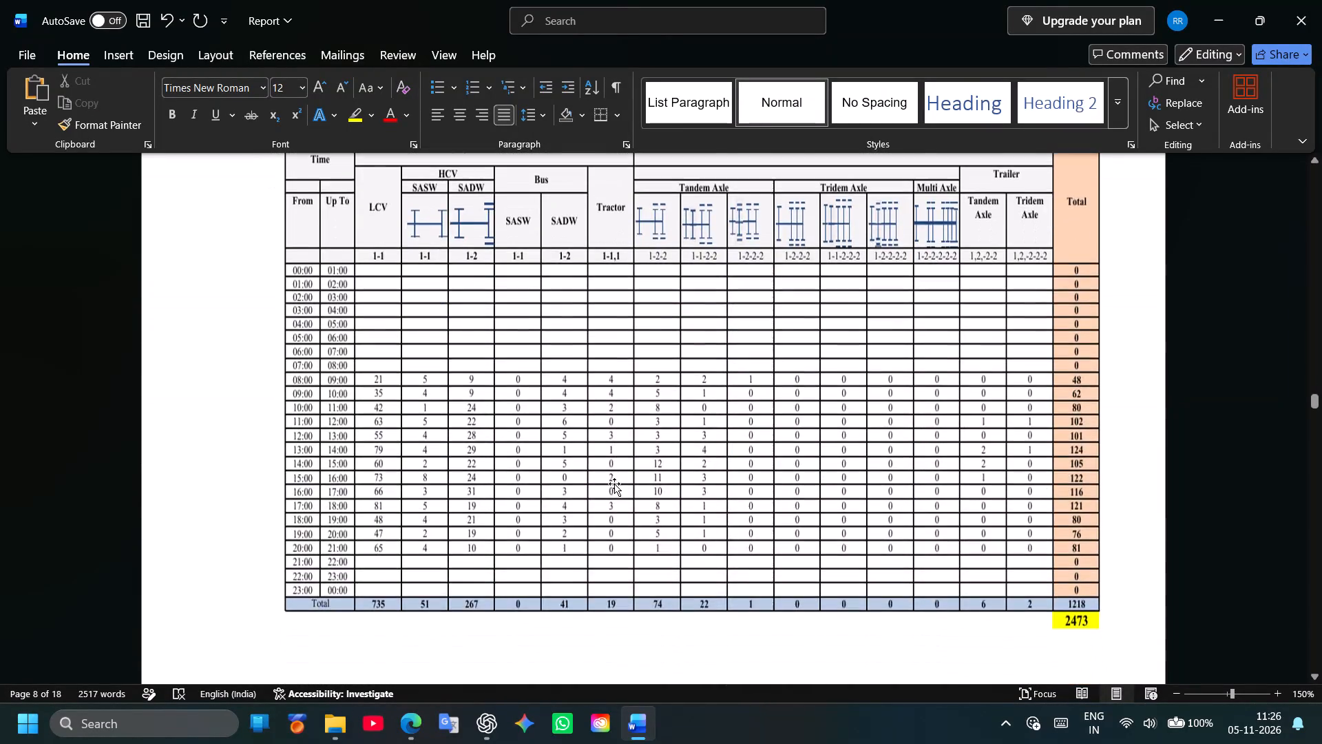
{"action": "scroll", "coordinate": [614, 484], "scroll_direction": "down", "scroll_amount": 4}
{"action": "scroll", "coordinate": [614, 484], "scroll_direction": "up", "scroll_amount": 2}
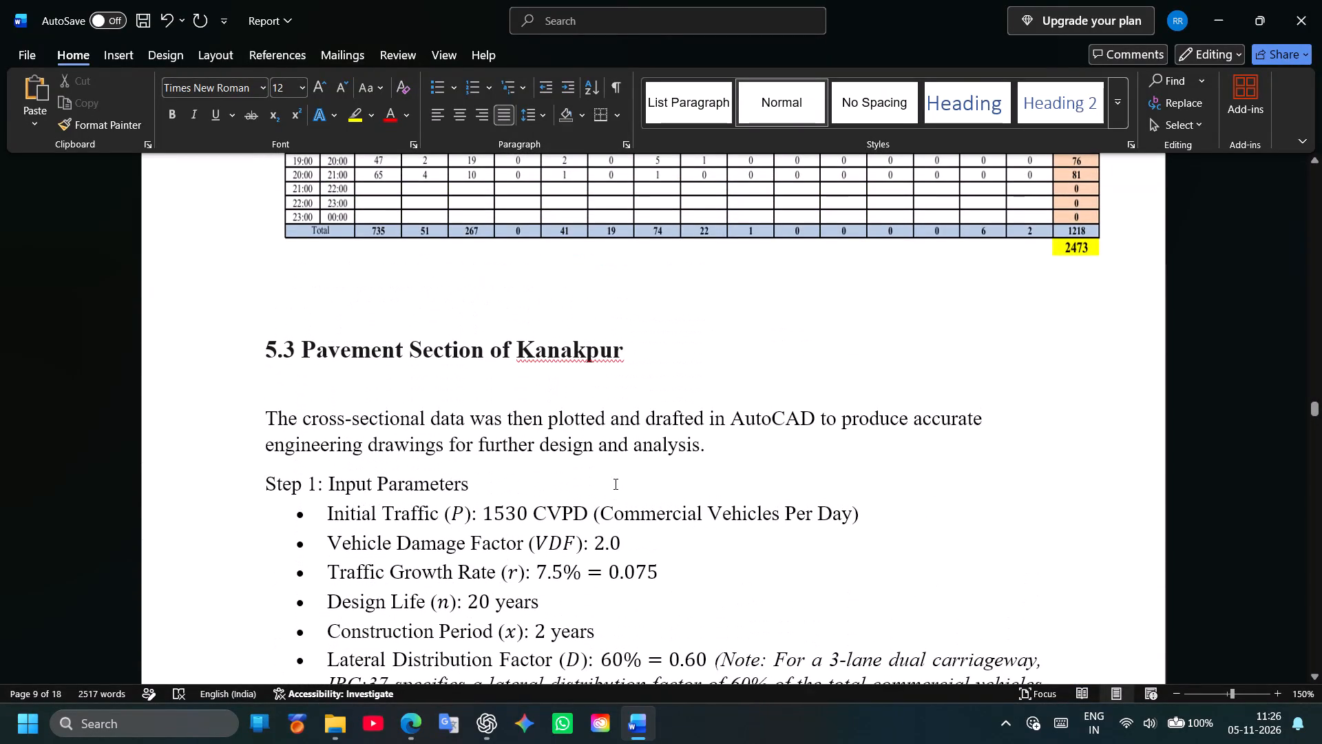
Review the input parameters in section 5.3 Pavement Section of Kanakpur against the commercial vehicle count table and the survey sections.
{"action": "scroll", "coordinate": [614, 484], "scroll_direction": "down", "scroll_amount": 1}
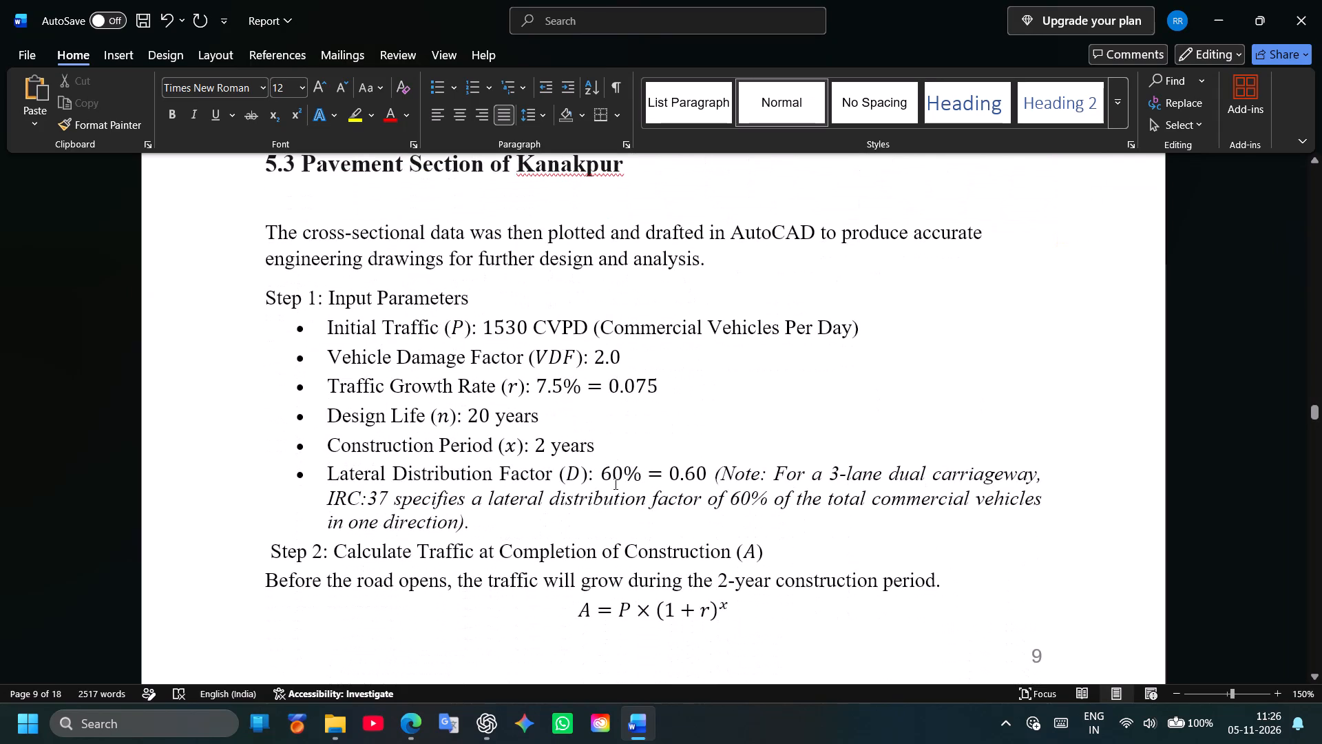
{"action": "scroll", "coordinate": [614, 484], "scroll_direction": "up", "scroll_amount": 10}
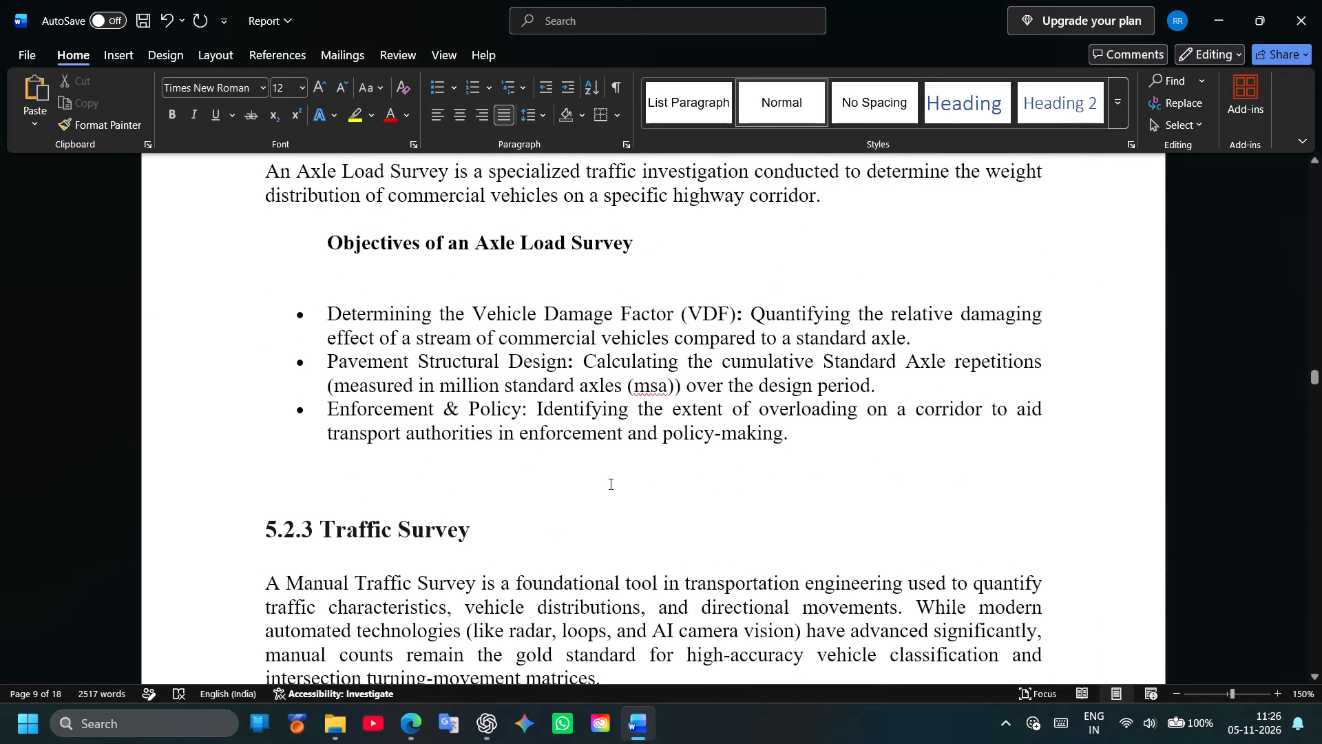
{"action": "scroll", "coordinate": [609, 484], "scroll_direction": "up", "scroll_amount": 1}
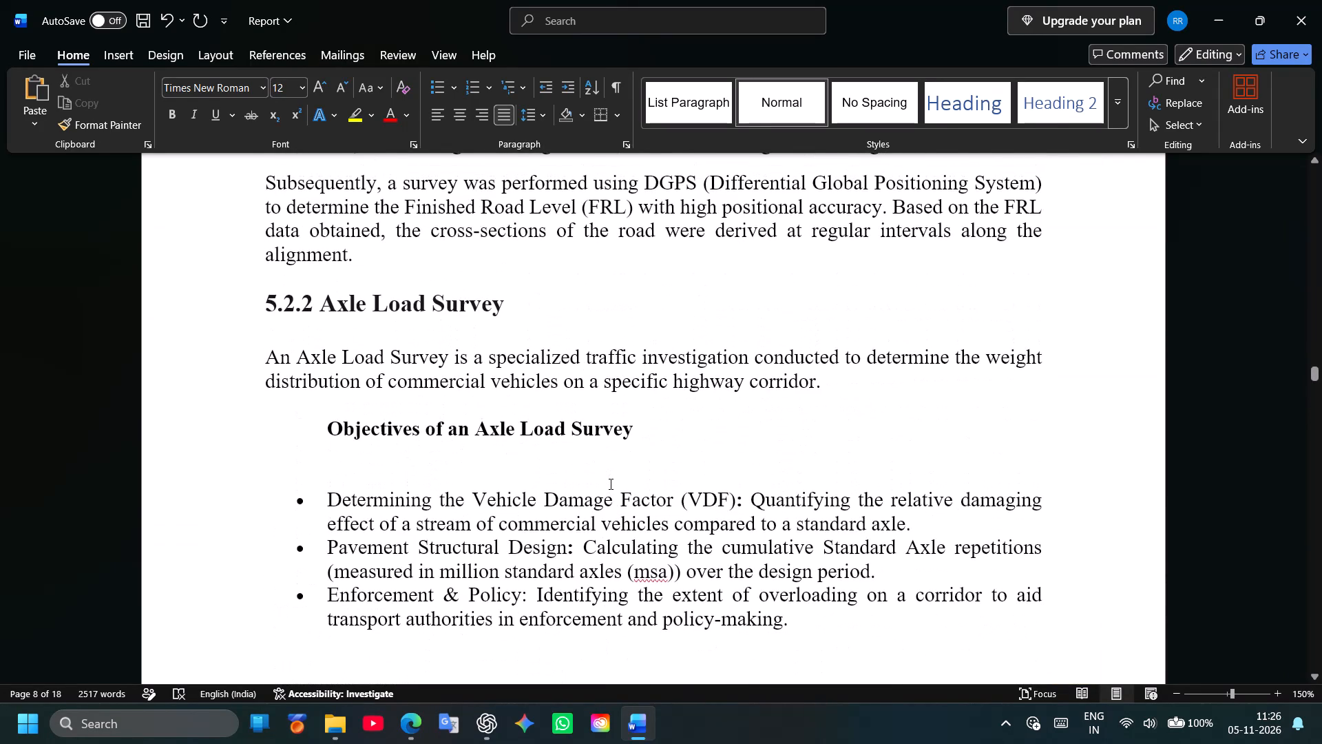
{"action": "scroll", "coordinate": [609, 484], "scroll_direction": "down", "scroll_amount": 5}
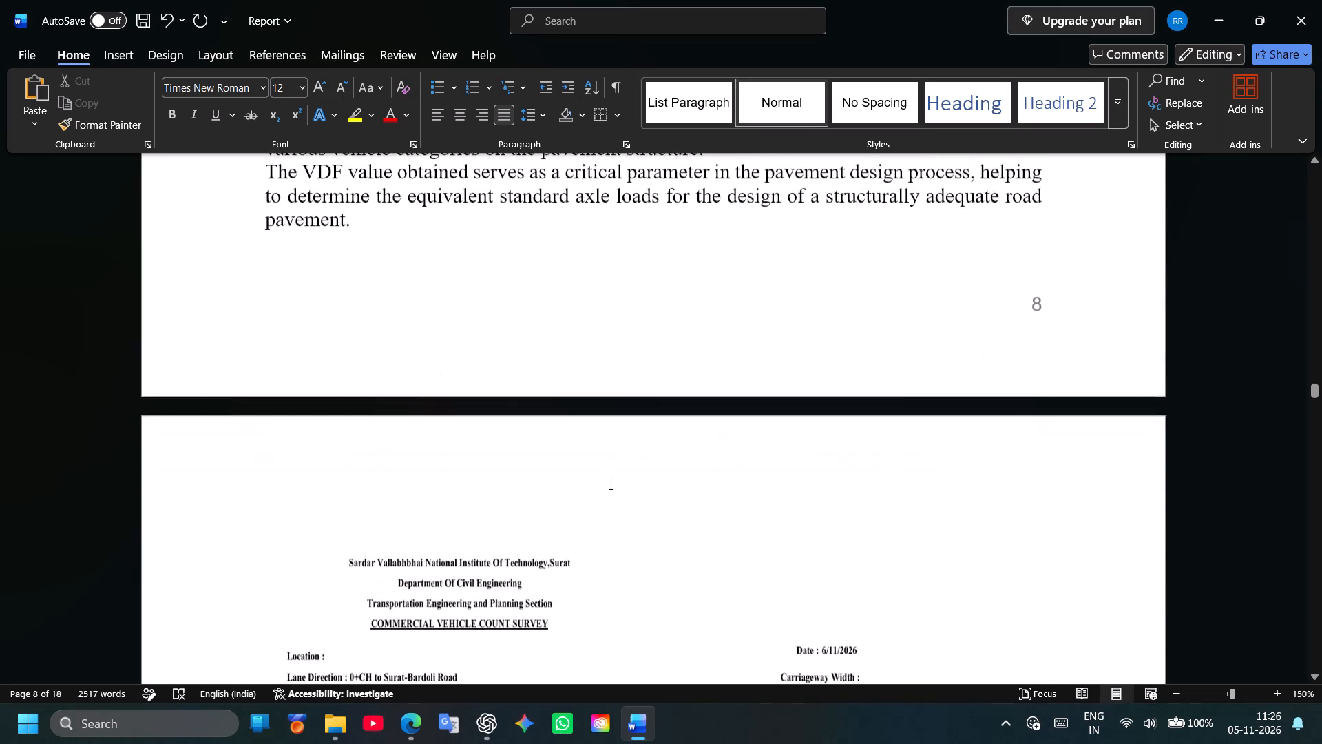
{"action": "scroll", "coordinate": [609, 484], "scroll_direction": "down", "scroll_amount": 3}
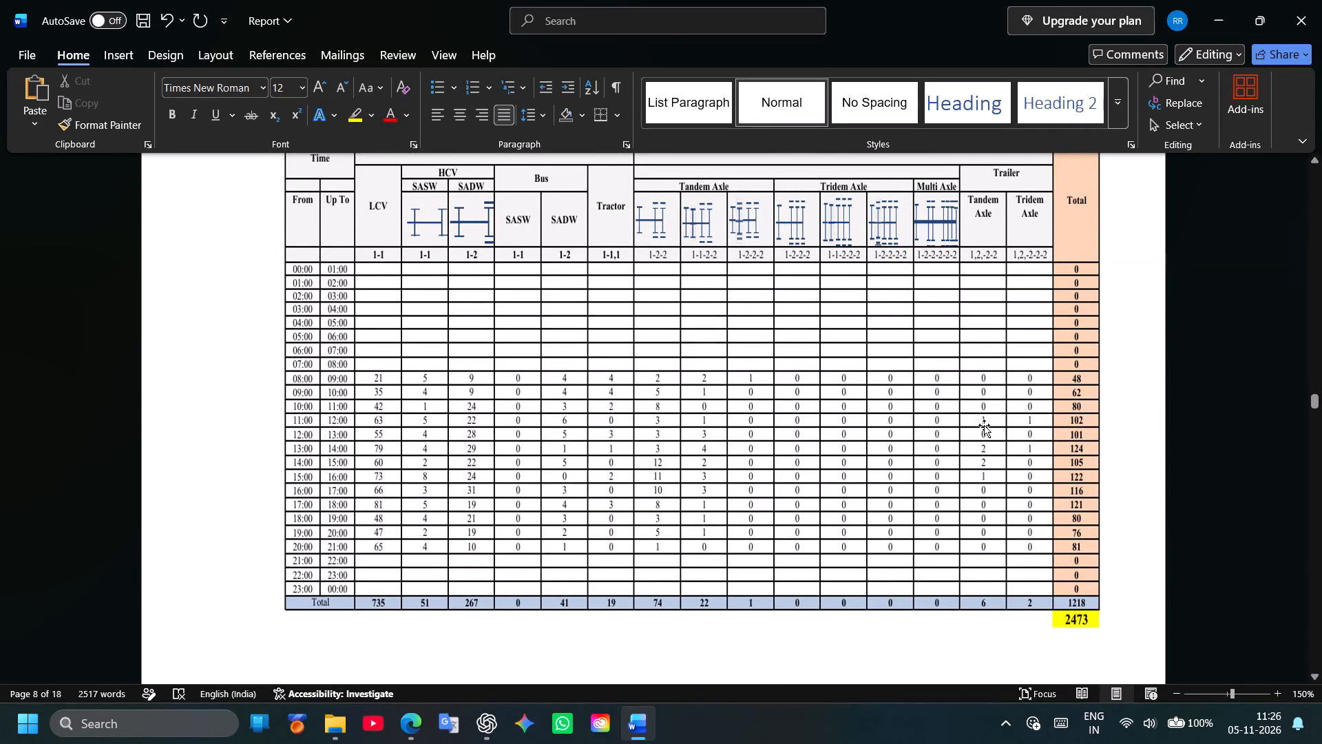
{"action": "scroll", "coordinate": [947, 489], "scroll_direction": "up", "scroll_amount": 1}
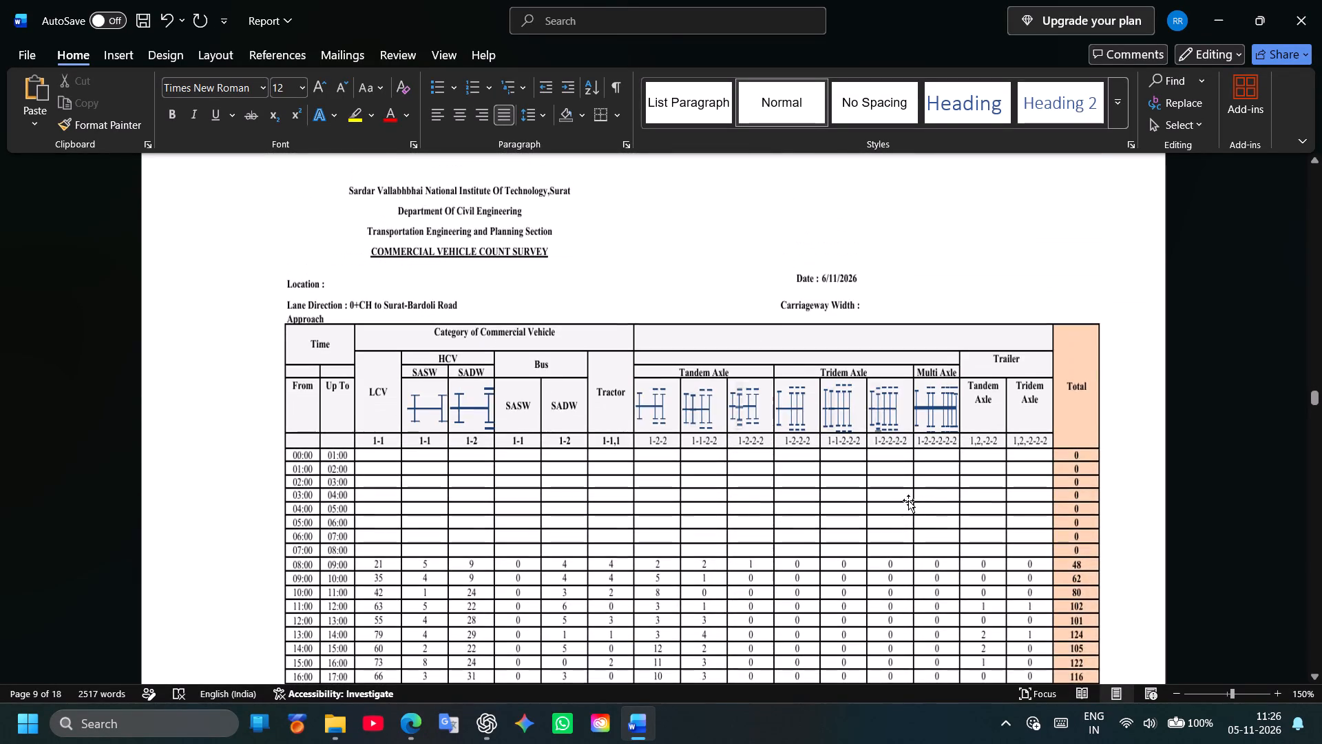
{"action": "scroll", "coordinate": [908, 501], "scroll_direction": "up", "scroll_amount": 1}
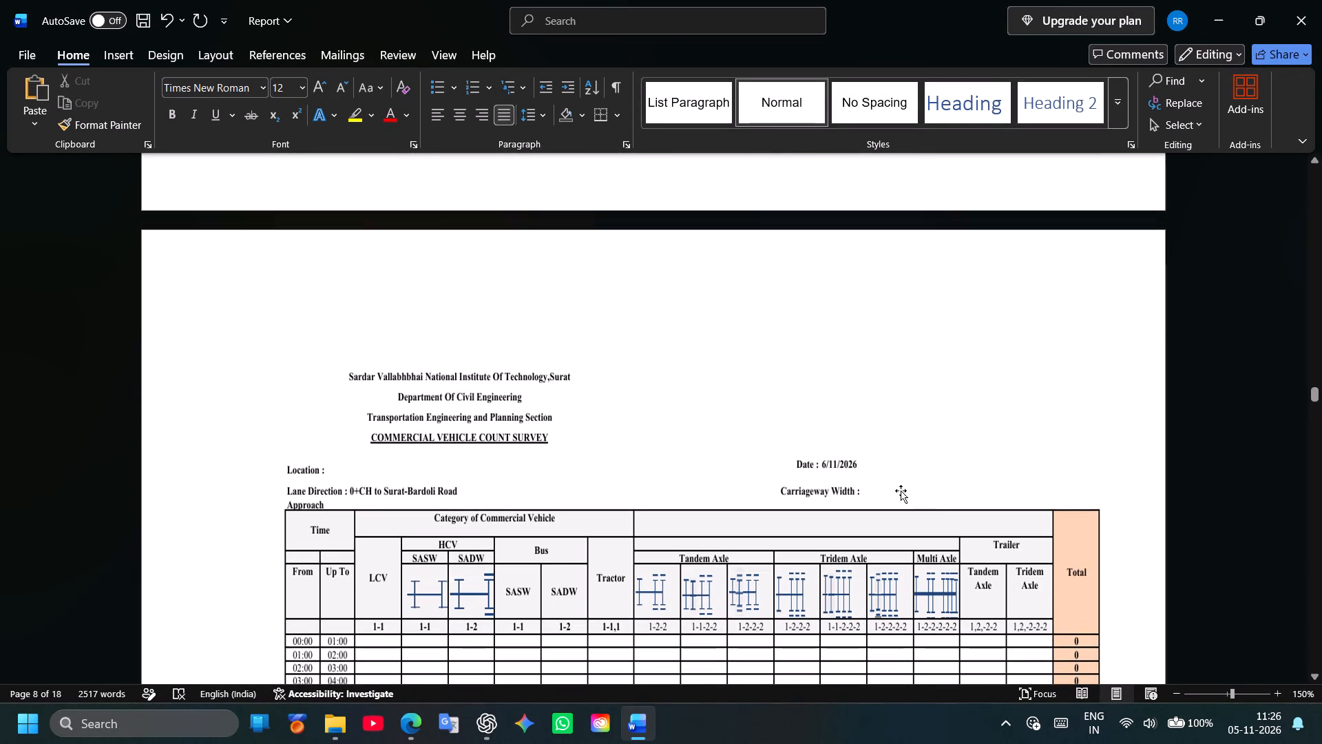
{"action": "scroll", "coordinate": [900, 490], "scroll_direction": "up", "scroll_amount": 2}
{"action": "scroll", "coordinate": [900, 490], "scroll_direction": "down", "scroll_amount": 10}
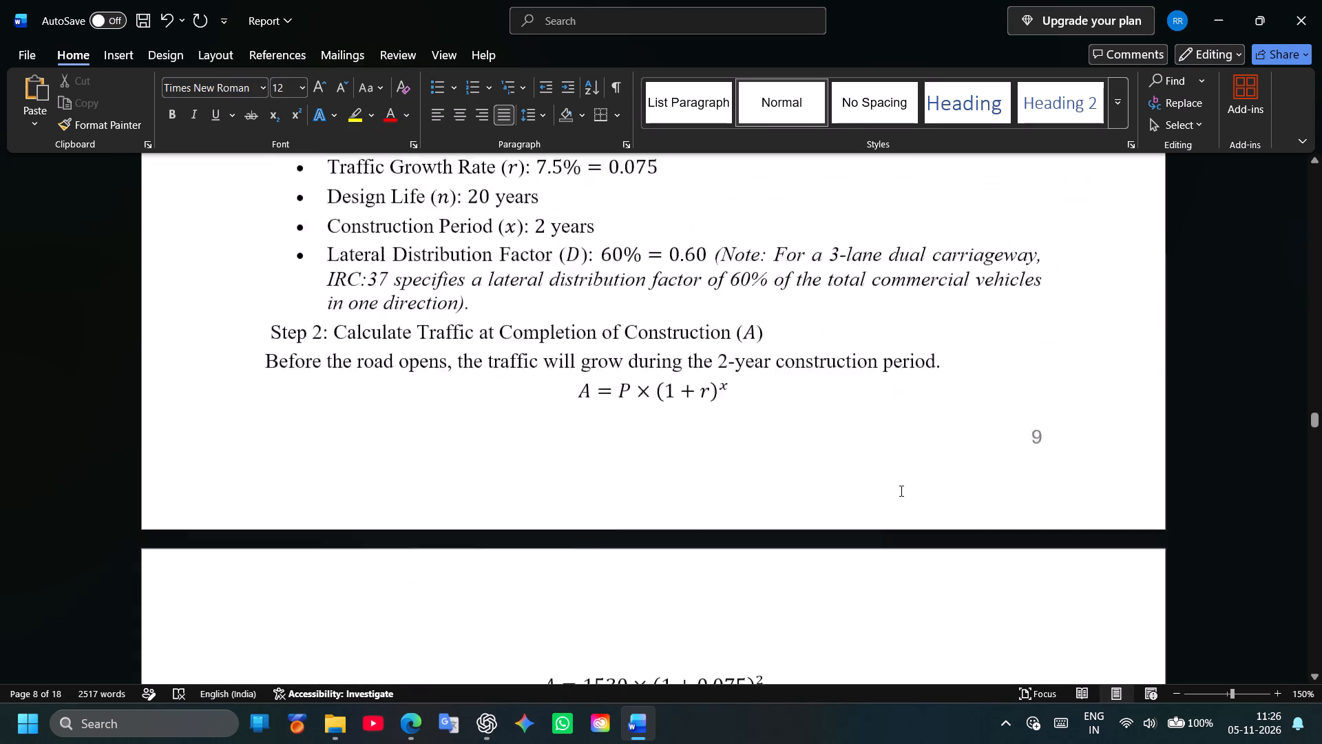
{"action": "scroll", "coordinate": [900, 490], "scroll_direction": "down", "scroll_amount": 1}
{"action": "scroll", "coordinate": [889, 437], "scroll_direction": "up", "scroll_amount": 3}
{"action": "scroll", "coordinate": [887, 386], "scroll_direction": "down", "scroll_amount": 1}
{"action": "scroll", "coordinate": [892, 382], "scroll_direction": "up", "scroll_amount": 2}
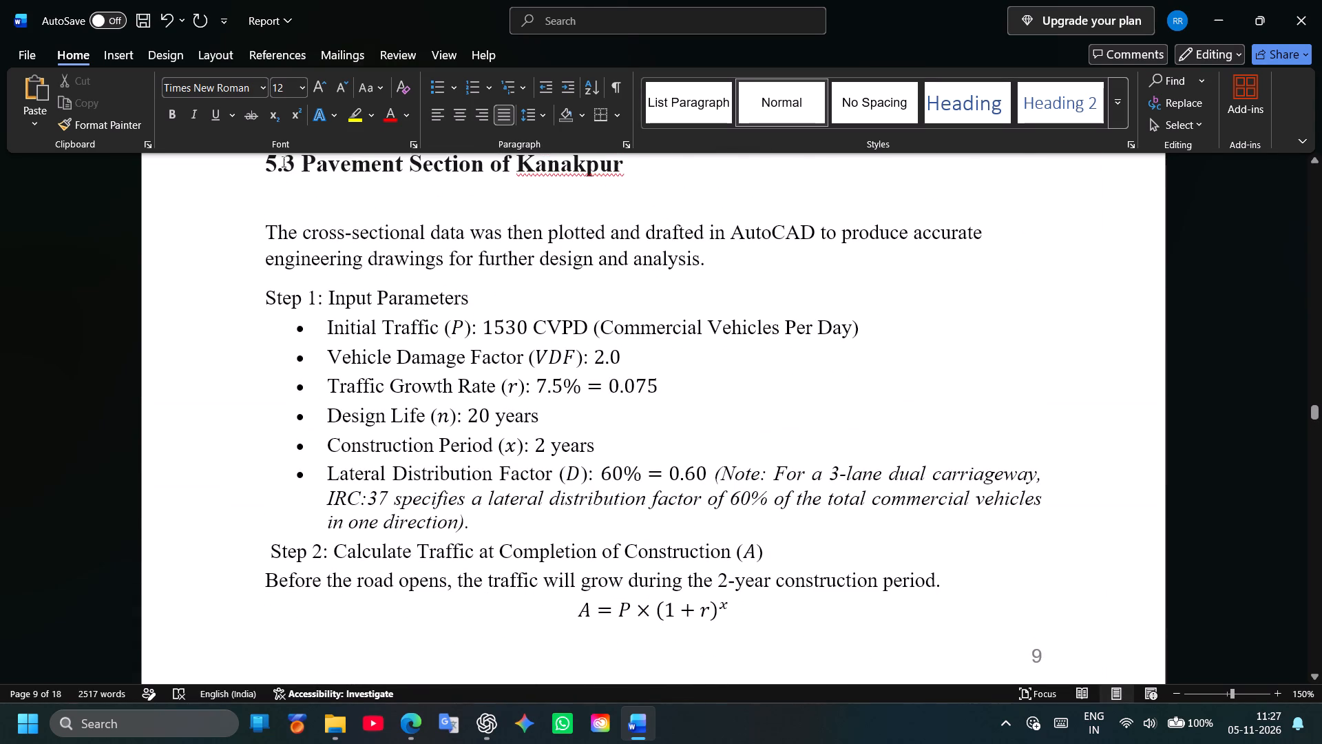
{"action": "left_click_drag", "start_coordinate": [298, 167], "coordinate": [664, 163]}
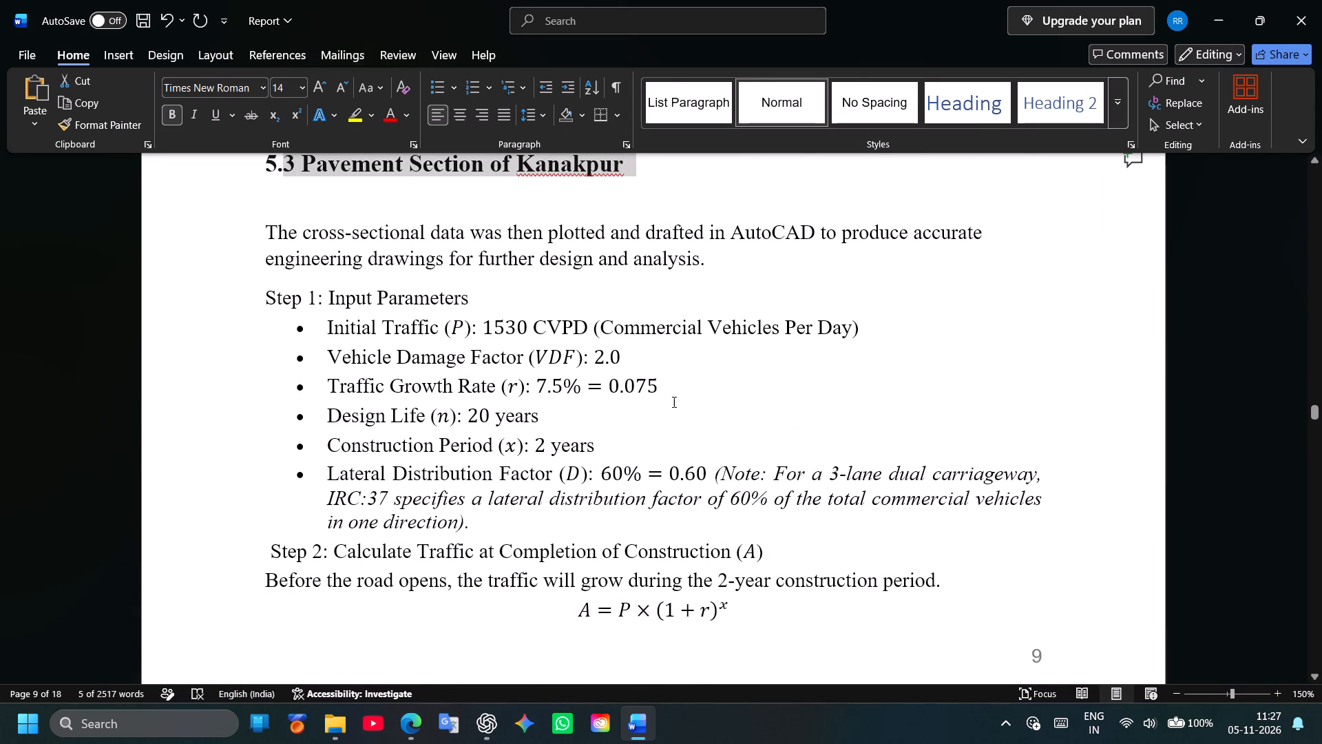
{"action": "left_click", "coordinate": [673, 403]}
{"action": "left_click", "coordinate": [754, 421]}
Compare the commercial vehicle count table's hourly rows and totals with the Traffic Survey text and the start of section 5.3.
{"action": "scroll", "coordinate": [752, 420], "scroll_direction": "up", "scroll_amount": 2}
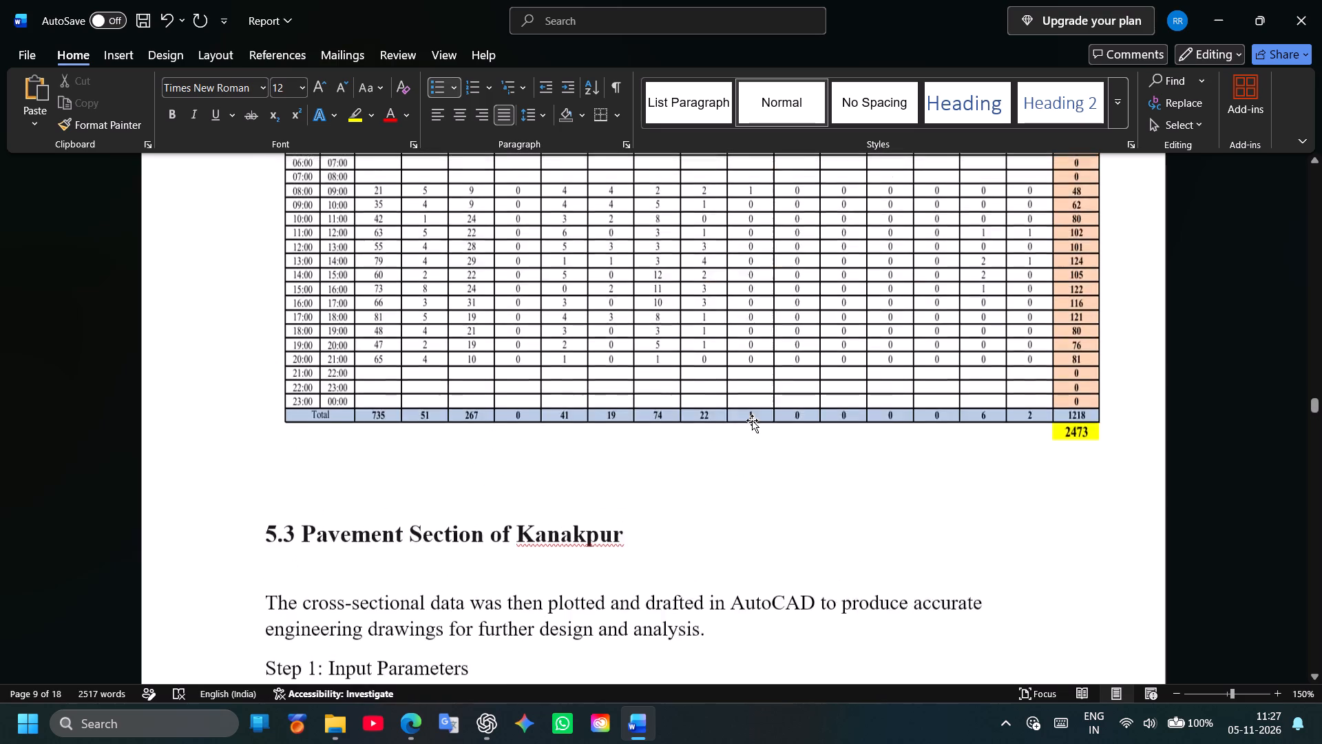
{"action": "scroll", "coordinate": [752, 420], "scroll_direction": "up", "scroll_amount": 1}
{"action": "scroll", "coordinate": [925, 421], "scroll_direction": "up", "scroll_amount": 1}
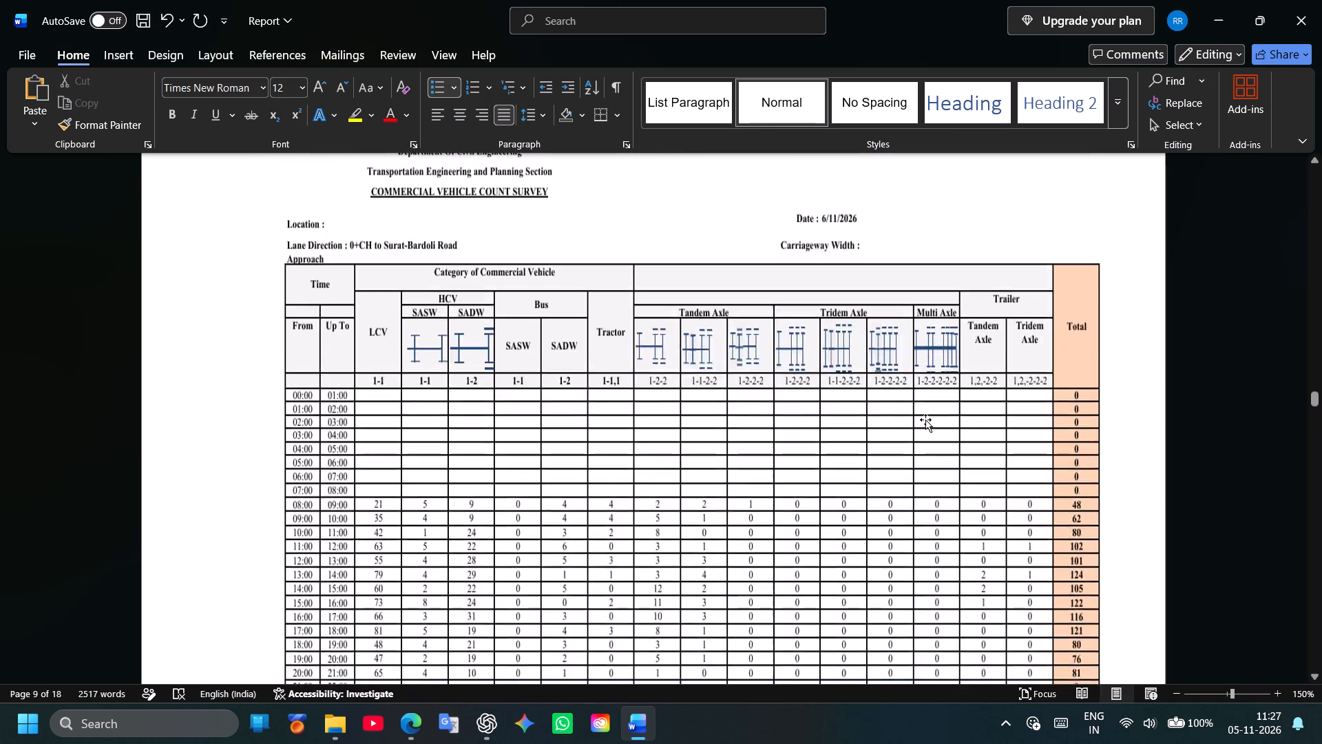
{"action": "scroll", "coordinate": [925, 420], "scroll_direction": "up", "scroll_amount": 1}
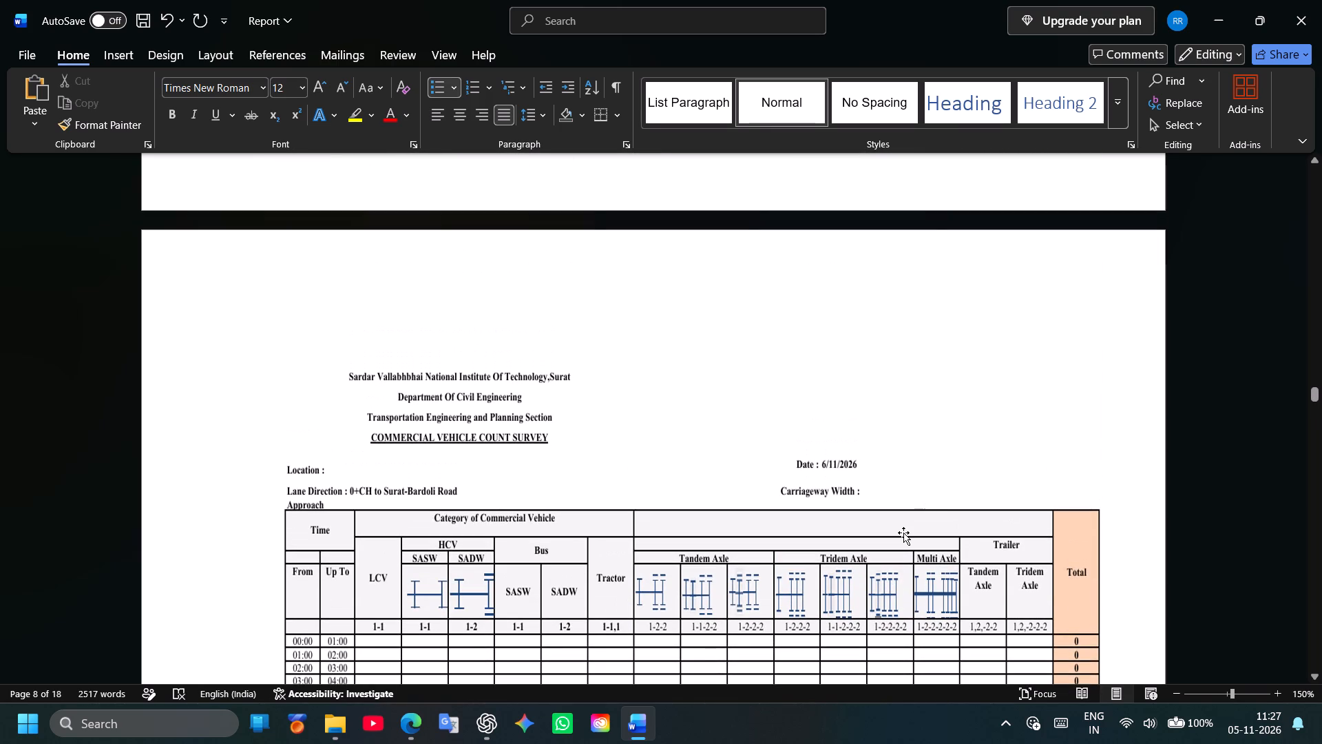
{"action": "scroll", "coordinate": [905, 543], "scroll_direction": "down", "scroll_amount": 3}
{"action": "scroll", "coordinate": [938, 599], "scroll_direction": "down", "scroll_amount": 1}
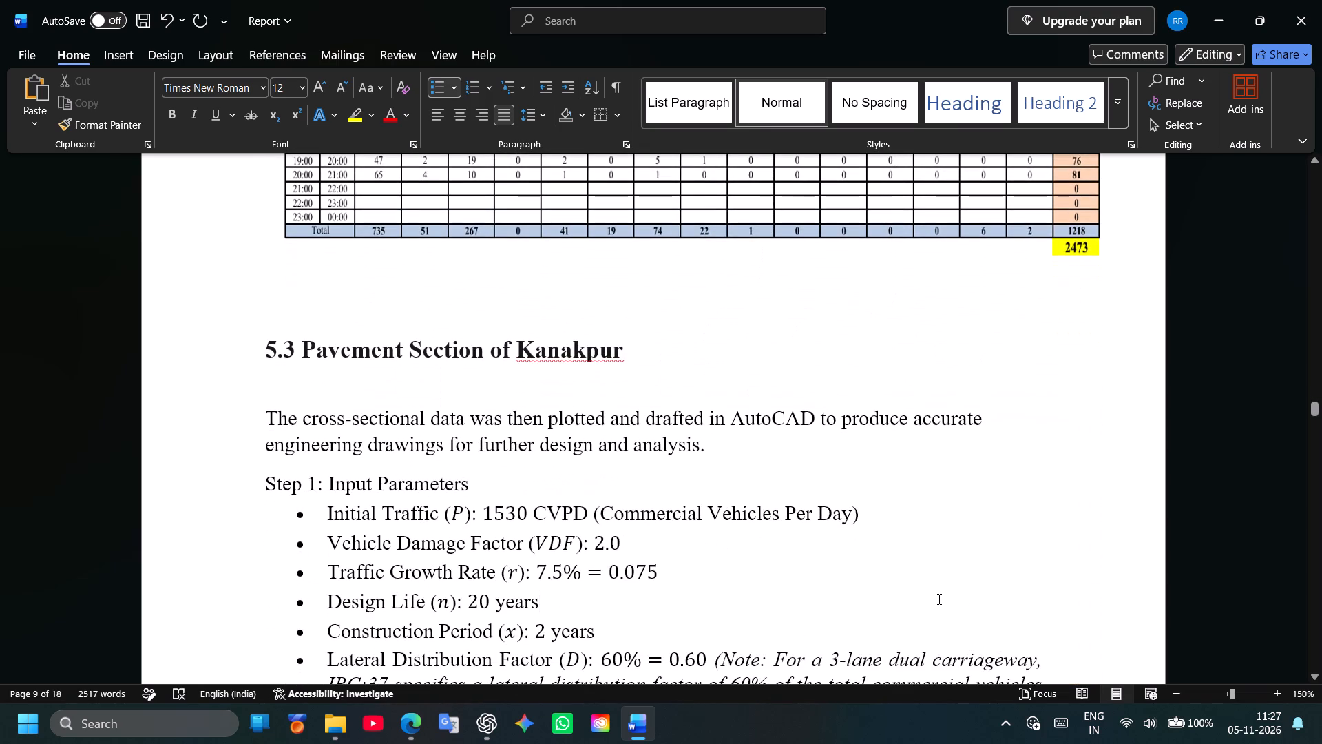
{"action": "scroll", "coordinate": [940, 599], "scroll_direction": "up", "scroll_amount": 6}
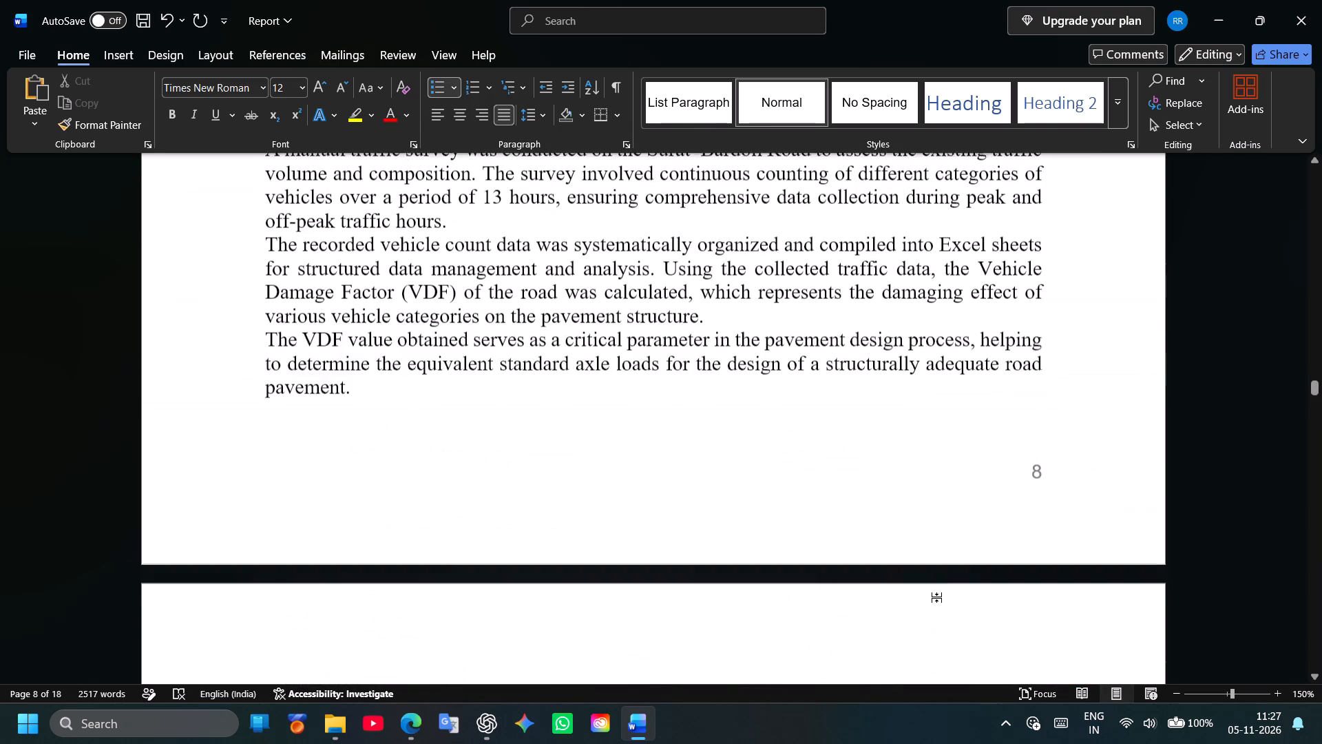
{"action": "scroll", "coordinate": [996, 524], "scroll_direction": "up", "scroll_amount": 4}
{"action": "scroll", "coordinate": [996, 524], "scroll_direction": "down", "scroll_amount": 3}
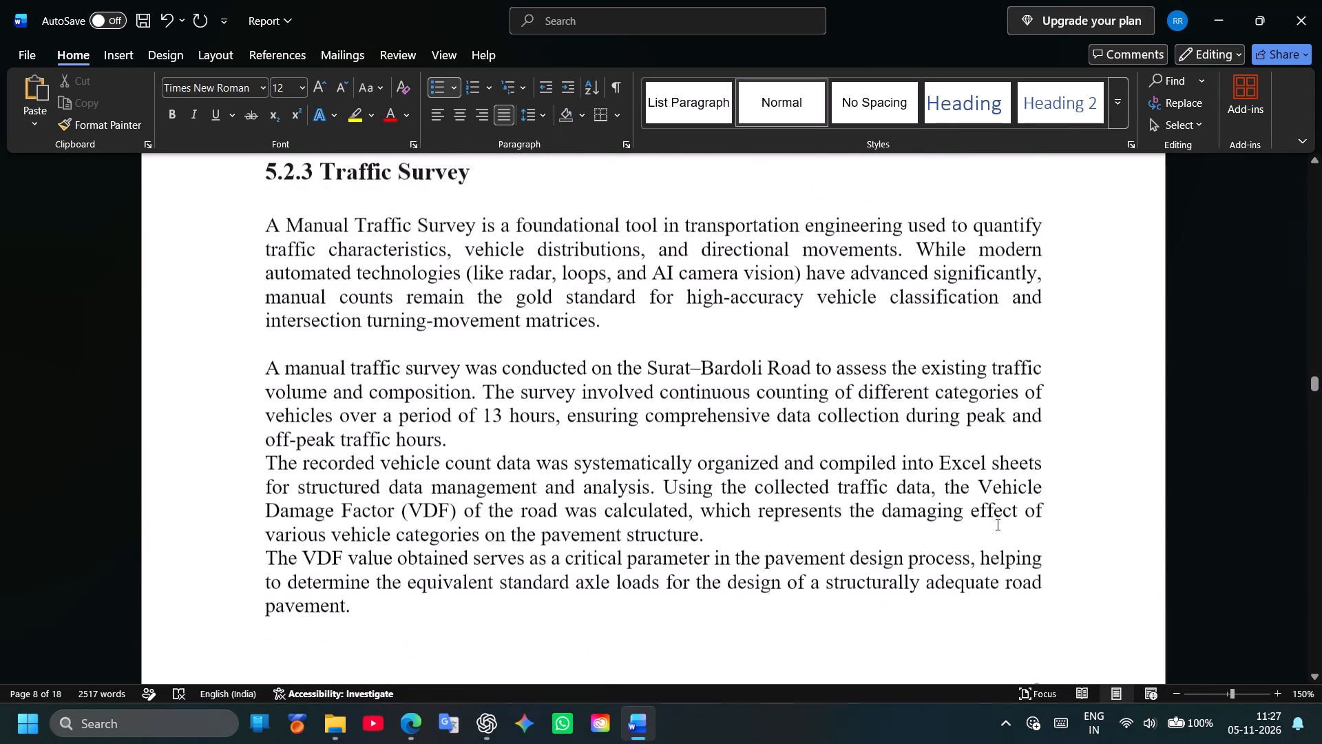
{"action": "scroll", "coordinate": [994, 522], "scroll_direction": "down", "scroll_amount": 5}
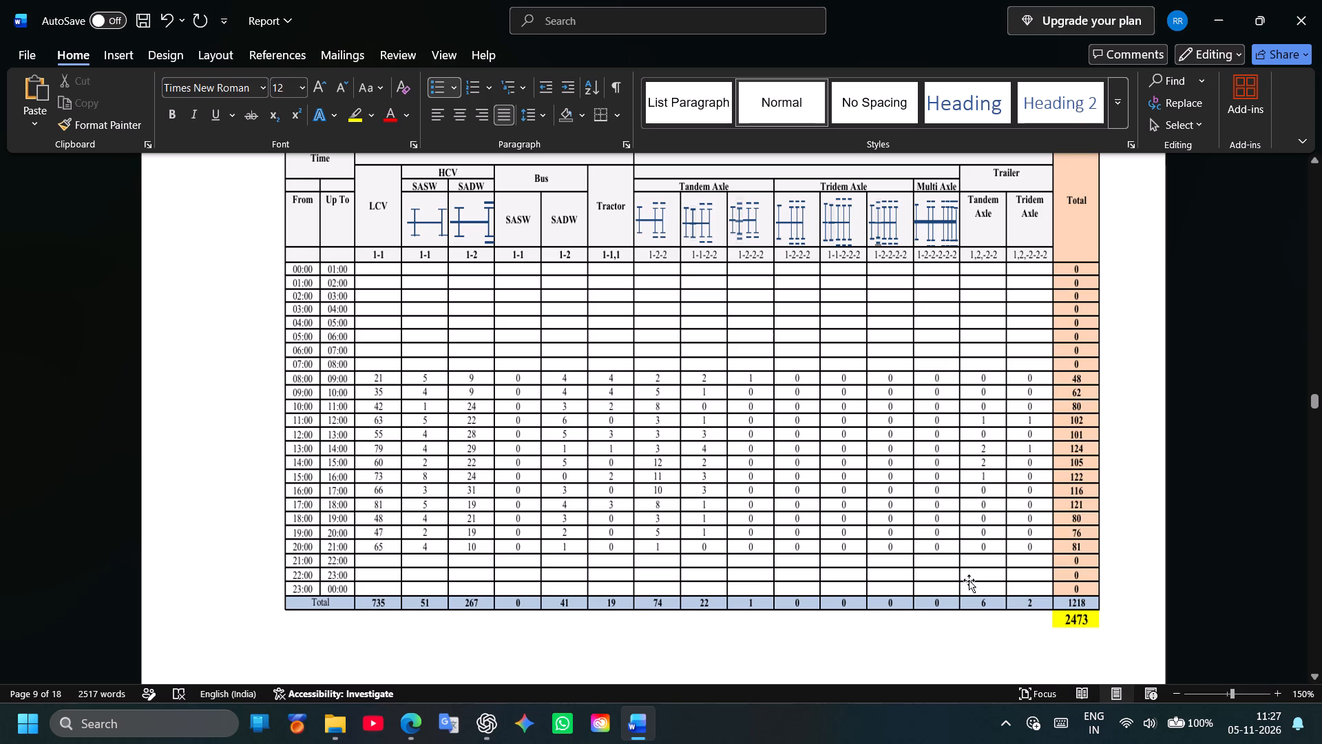
{"action": "scroll", "coordinate": [966, 580], "scroll_direction": "down", "scroll_amount": 2}
{"action": "scroll", "coordinate": [966, 580], "scroll_direction": "up", "scroll_amount": 1}
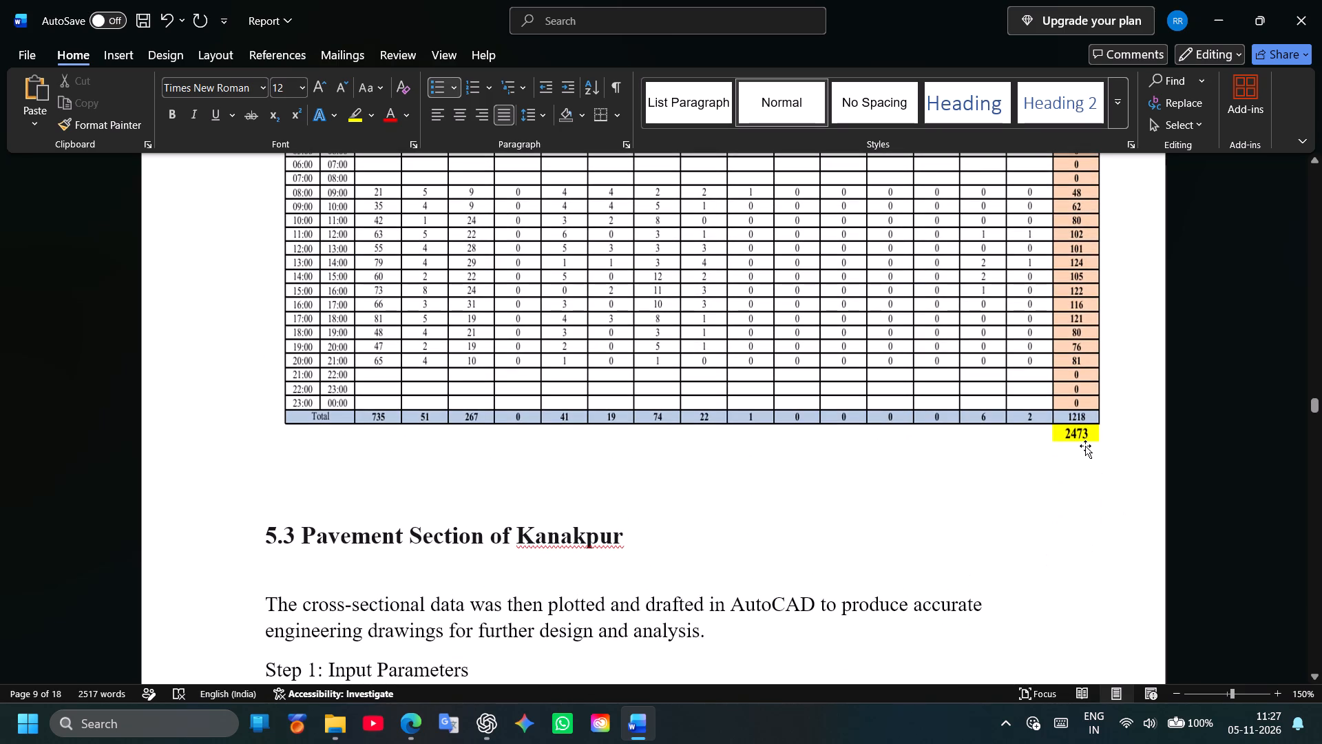
{"action": "scroll", "coordinate": [1085, 444], "scroll_direction": "up", "scroll_amount": 1}
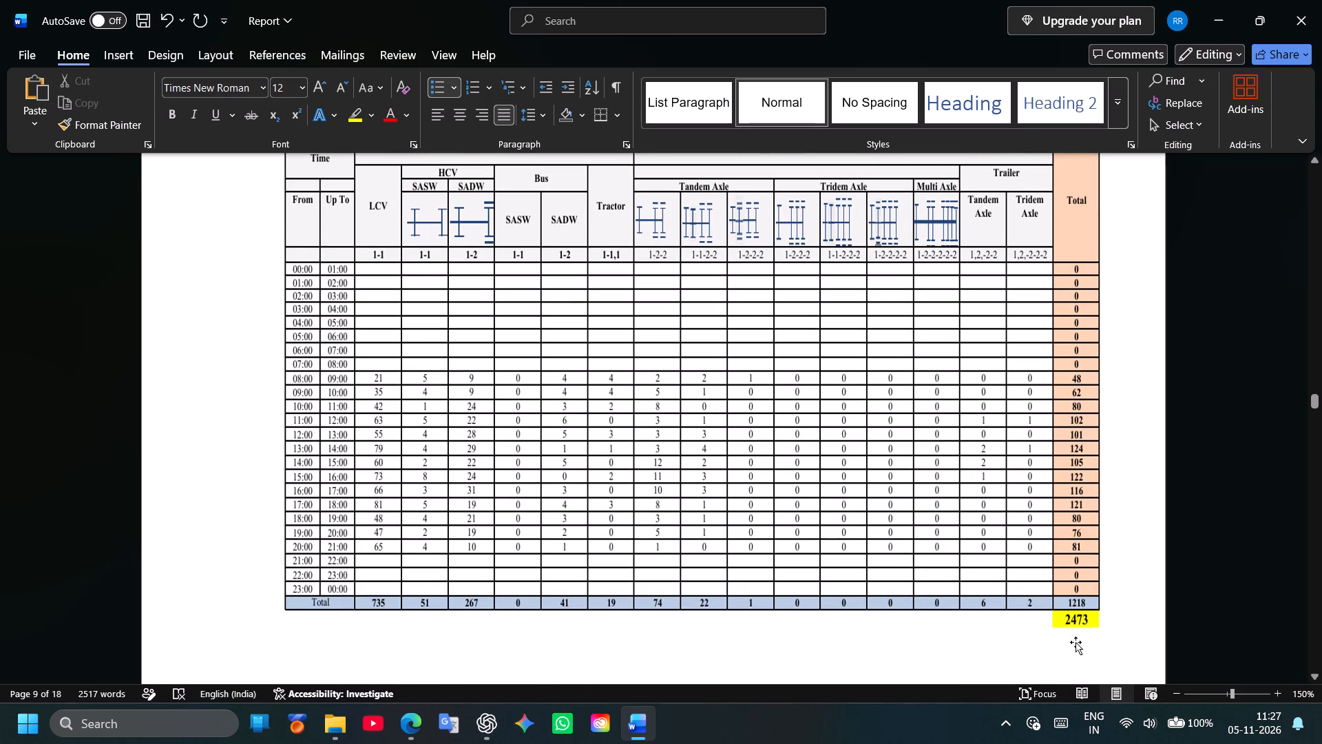
{"action": "left_click", "coordinate": [1076, 603]}
{"action": "scroll", "coordinate": [1122, 552], "scroll_direction": "up", "scroll_amount": 2}
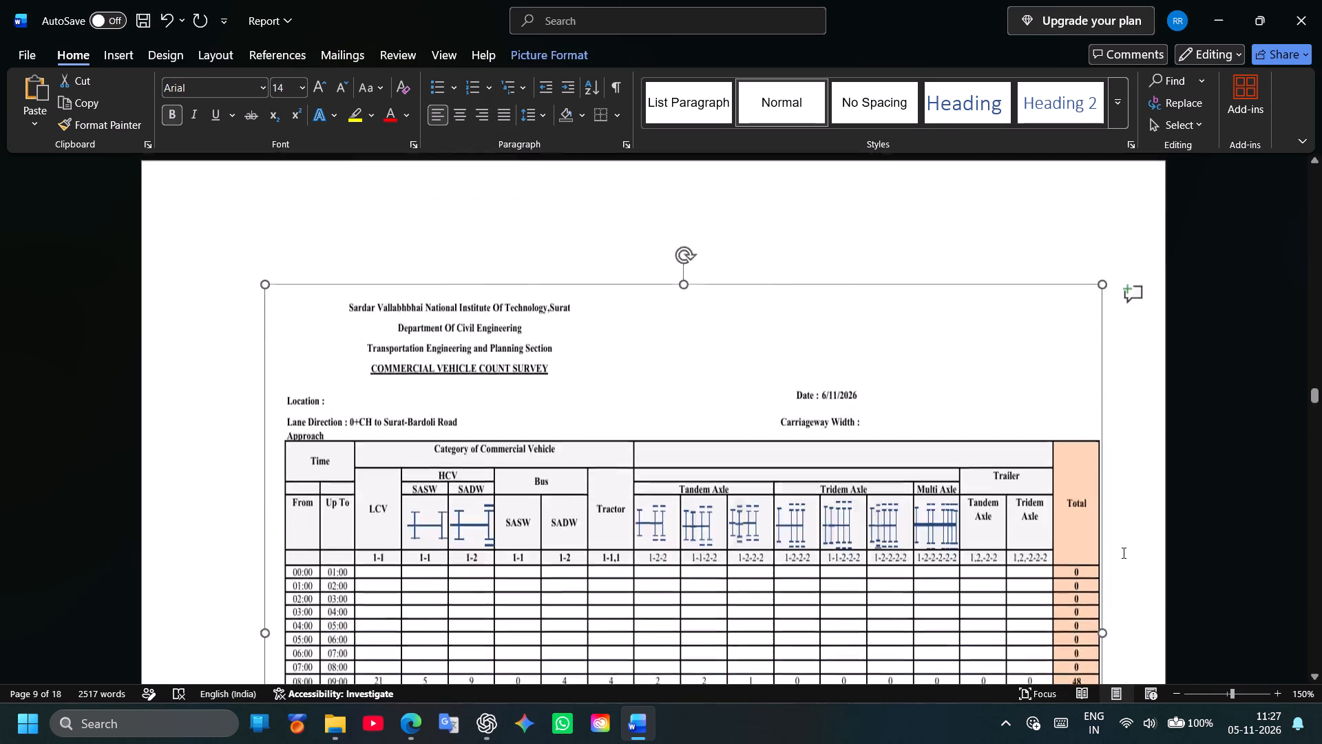
{"action": "scroll", "coordinate": [1122, 552], "scroll_direction": "up", "scroll_amount": 2}
{"action": "left_click", "coordinate": [1102, 552]}
Re-read sections 5.2.2 and 5.2.3, examining the sentence about the manual survey on the Surat–Bardoli Road.
{"action": "scroll", "coordinate": [1102, 552], "scroll_direction": "up", "scroll_amount": 1}
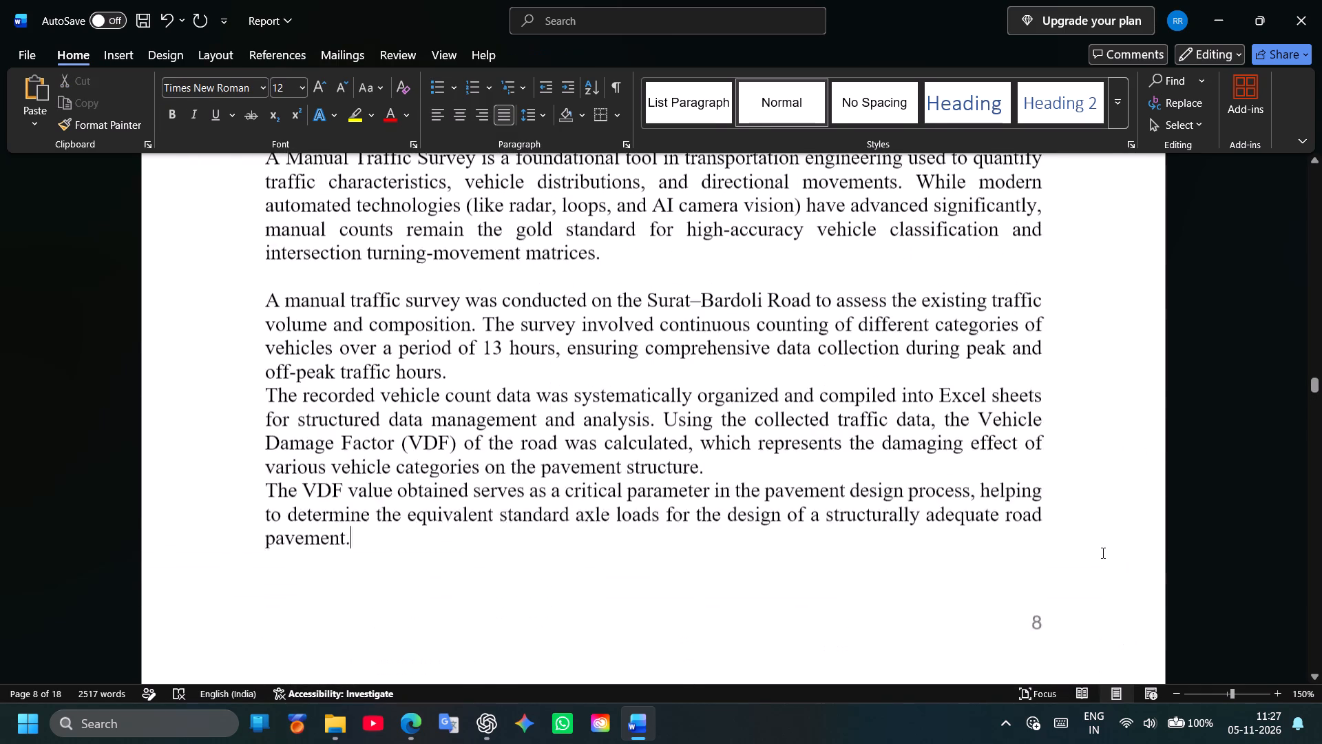
{"action": "scroll", "coordinate": [1102, 552], "scroll_direction": "up", "scroll_amount": 3}
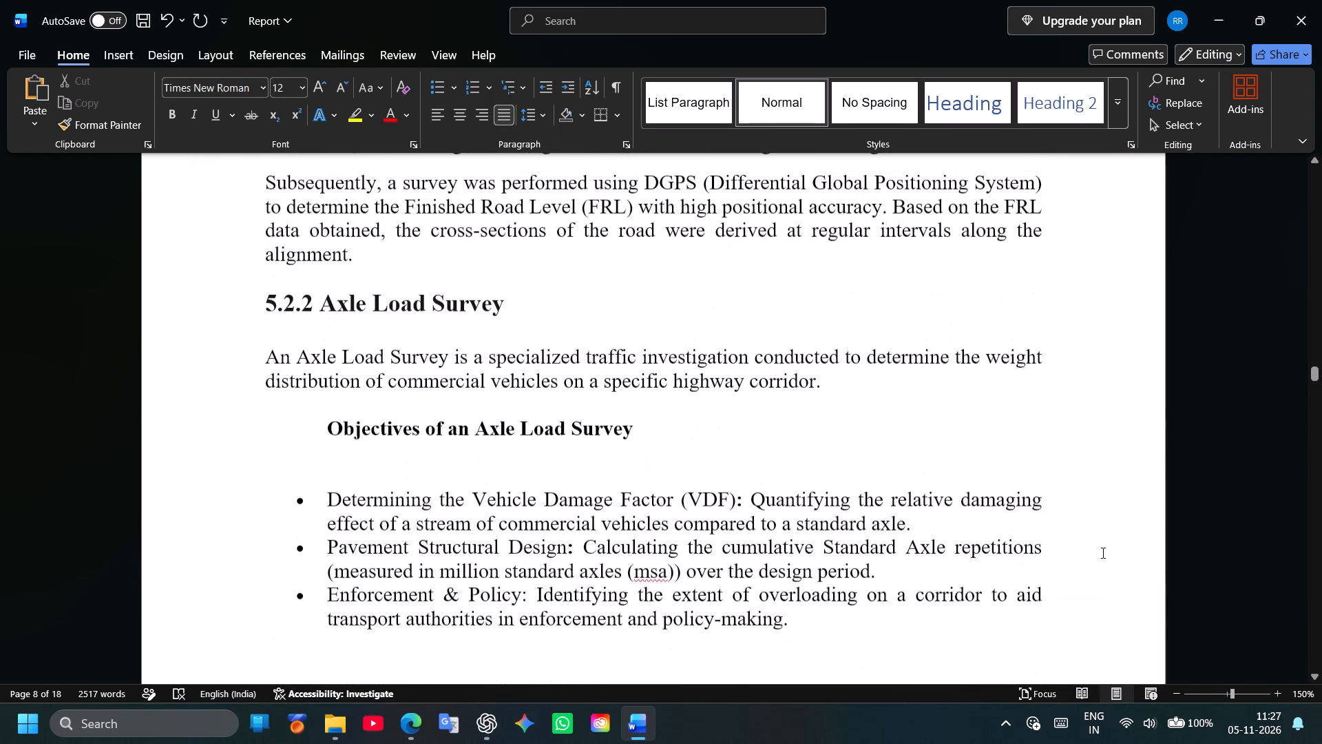
{"action": "scroll", "coordinate": [1102, 552], "scroll_direction": "down", "scroll_amount": 2}
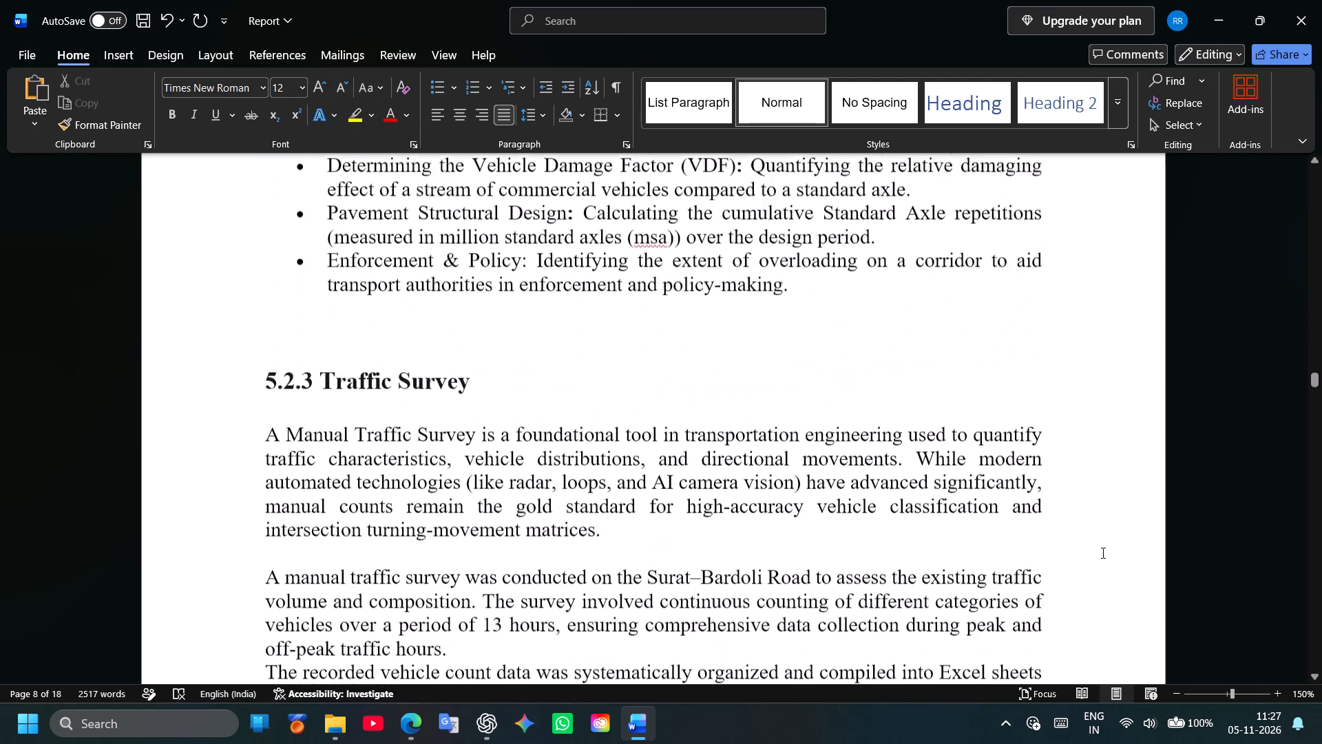
{"action": "scroll", "coordinate": [1102, 552], "scroll_direction": "down", "scroll_amount": 1}
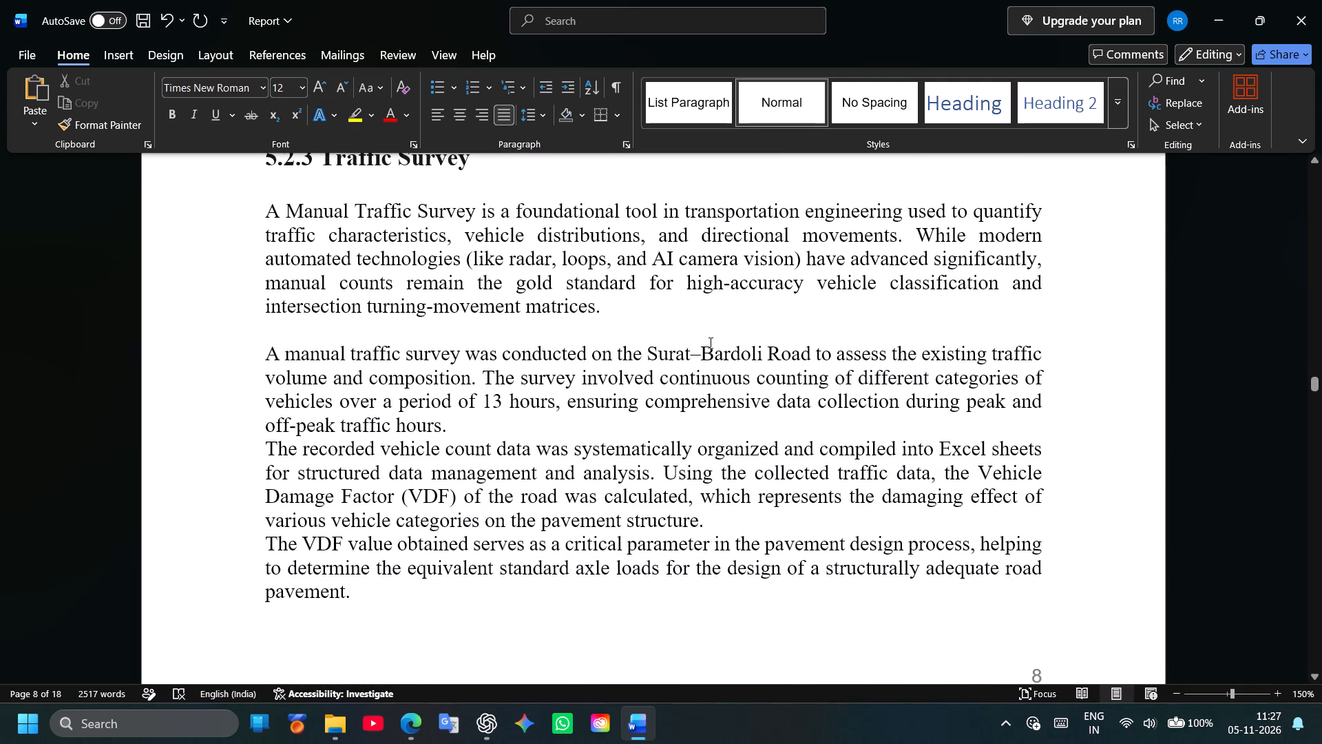
{"action": "left_click_drag", "start_coordinate": [649, 351], "coordinate": [808, 352]}
{"action": "left_click", "coordinate": [815, 442]}
{"action": "left_click_drag", "start_coordinate": [924, 359], "coordinate": [1032, 356]}
{"action": "left_click", "coordinate": [692, 475]}
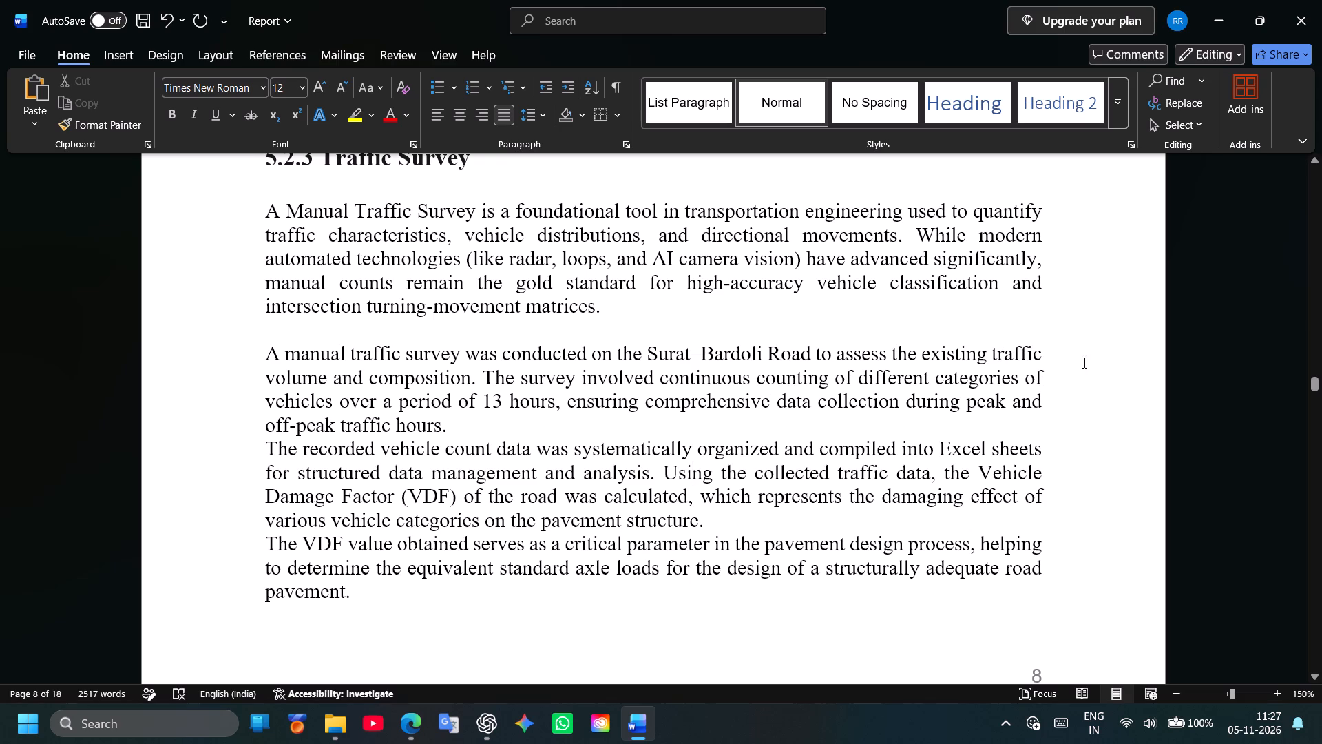
{"action": "left_click", "coordinate": [1016, 376]}
Check the Traffic Survey sentence on survey duration and peak and off-peak hours against the commercial vehicle count table.
{"action": "scroll", "coordinate": [1020, 398], "scroll_direction": "down", "scroll_amount": 4}
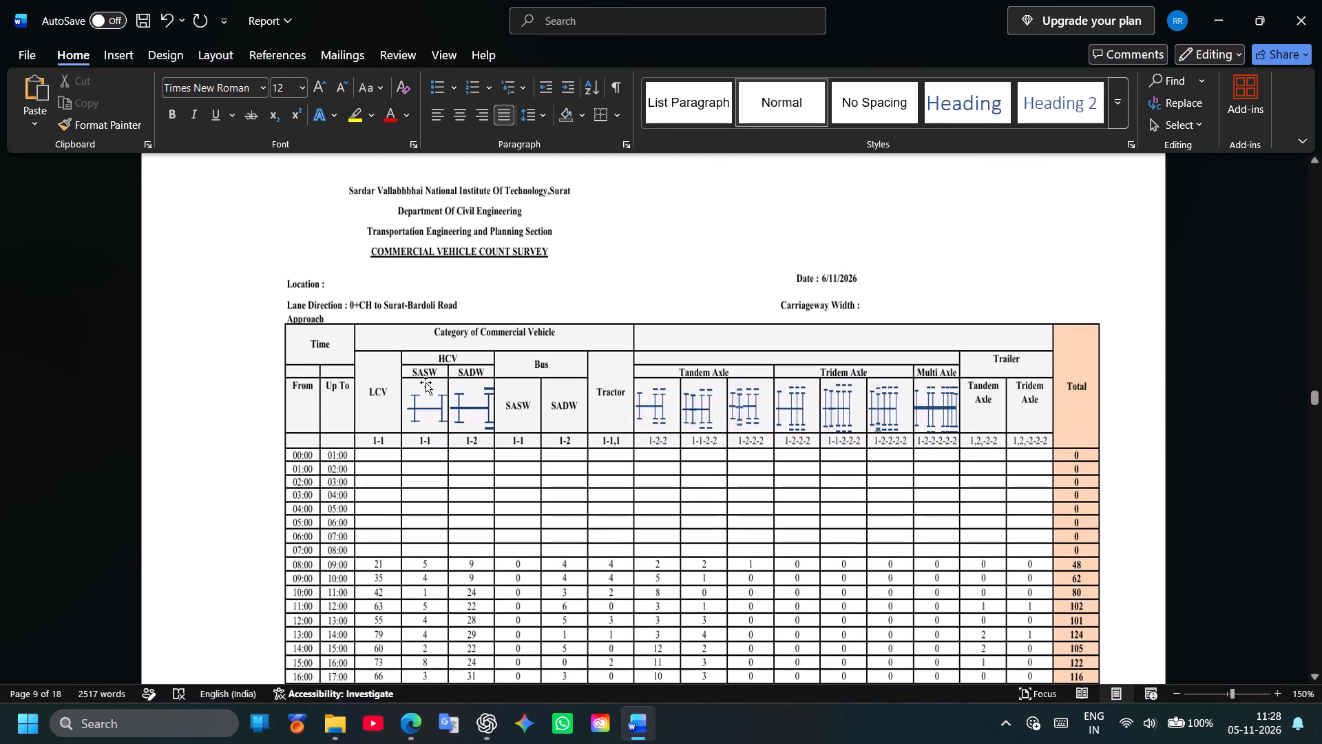
{"action": "scroll", "coordinate": [380, 410], "scroll_direction": "down", "scroll_amount": 1}
{"action": "scroll", "coordinate": [380, 410], "scroll_direction": "up", "scroll_amount": 1}
{"action": "scroll", "coordinate": [757, 479], "scroll_direction": "up", "scroll_amount": 4}
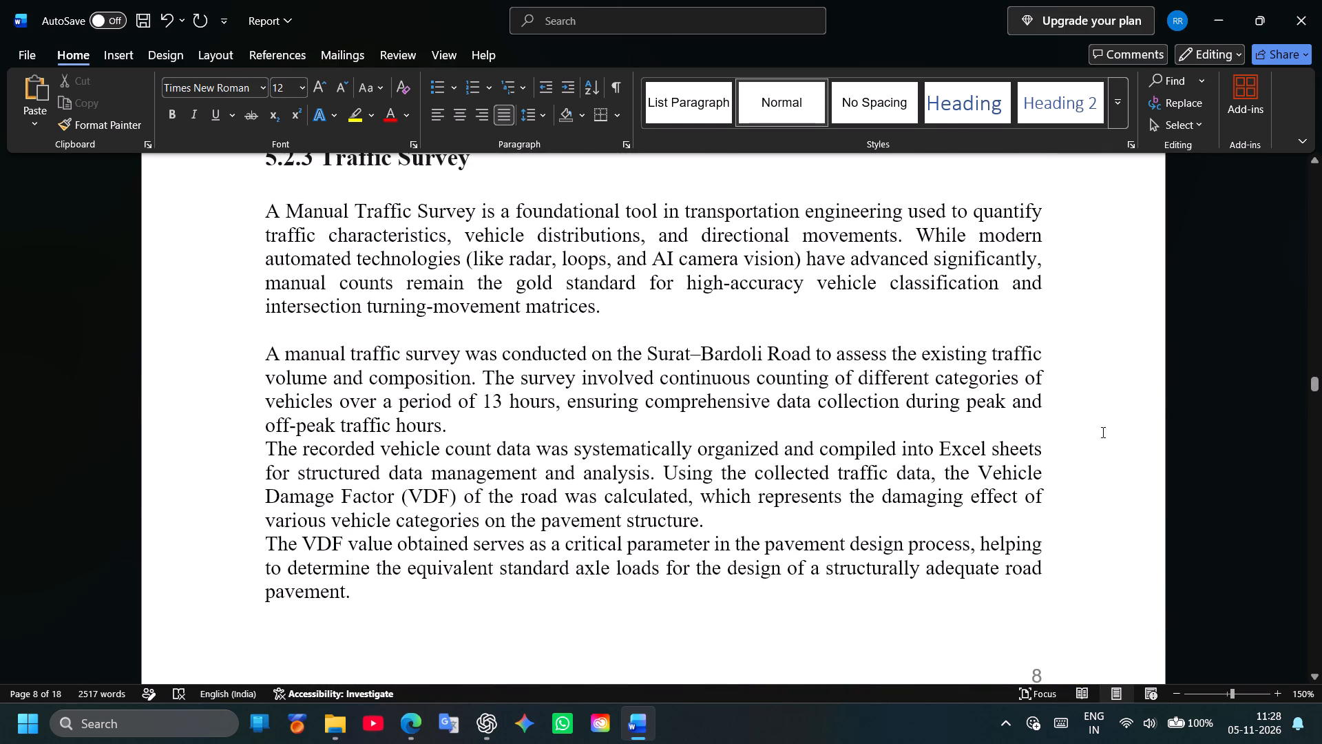
{"action": "left_click", "coordinate": [563, 405]}
{"action": "left_click_drag", "start_coordinate": [568, 402], "coordinate": [724, 415]}
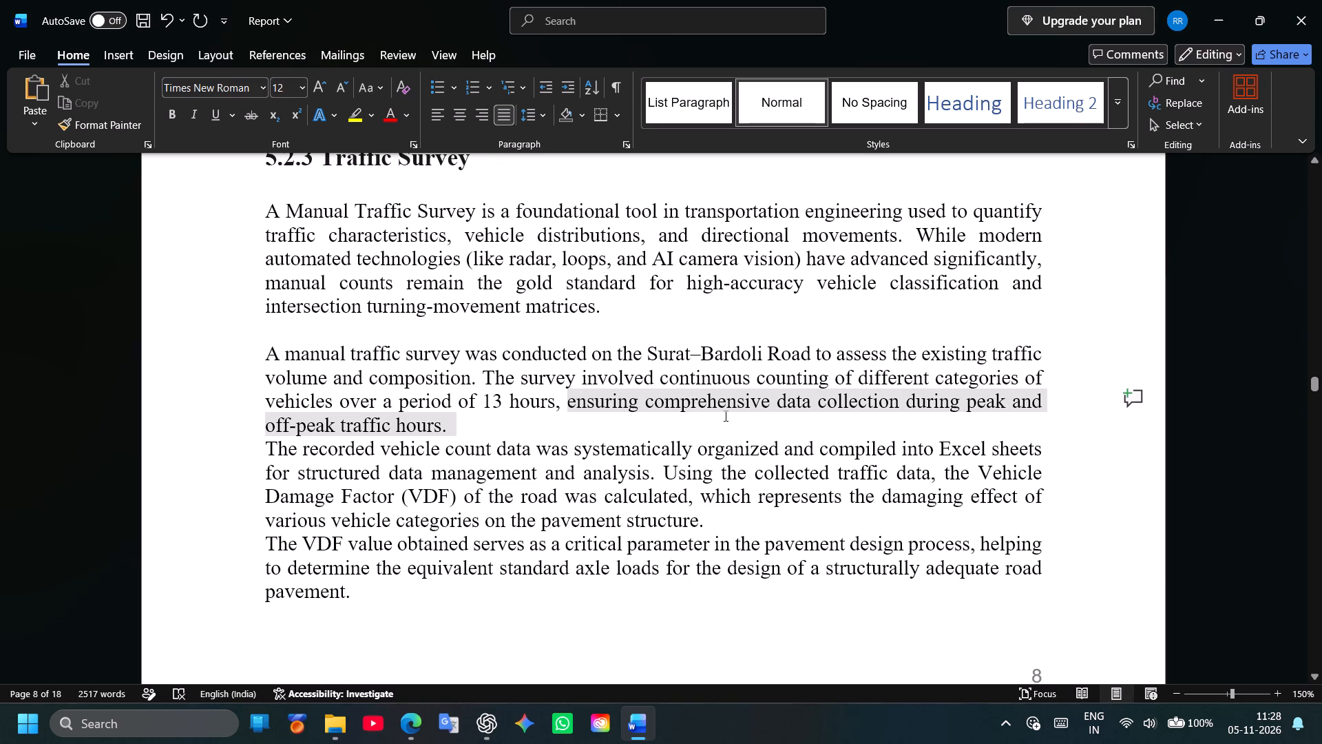
{"action": "left_click_drag", "start_coordinate": [724, 415], "coordinate": [1027, 416]}
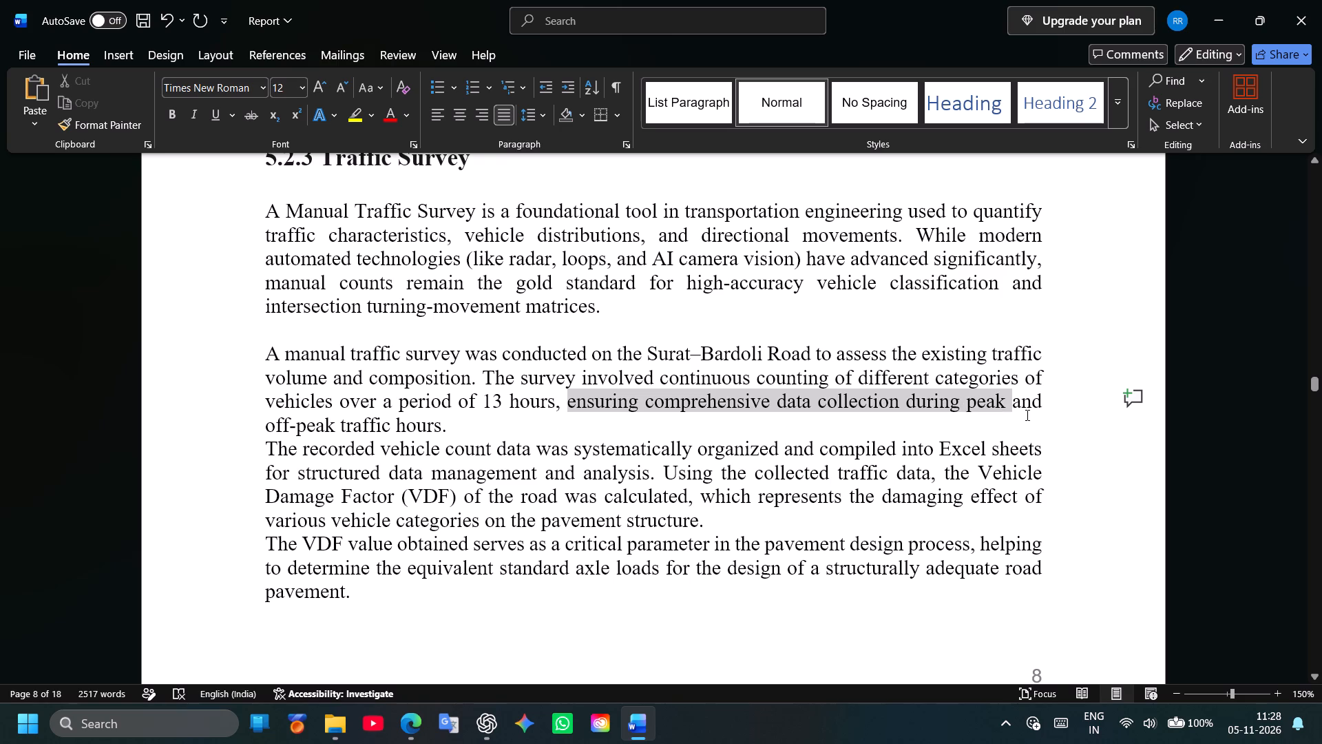
{"action": "left_click_drag", "start_coordinate": [1027, 416], "coordinate": [322, 439]}
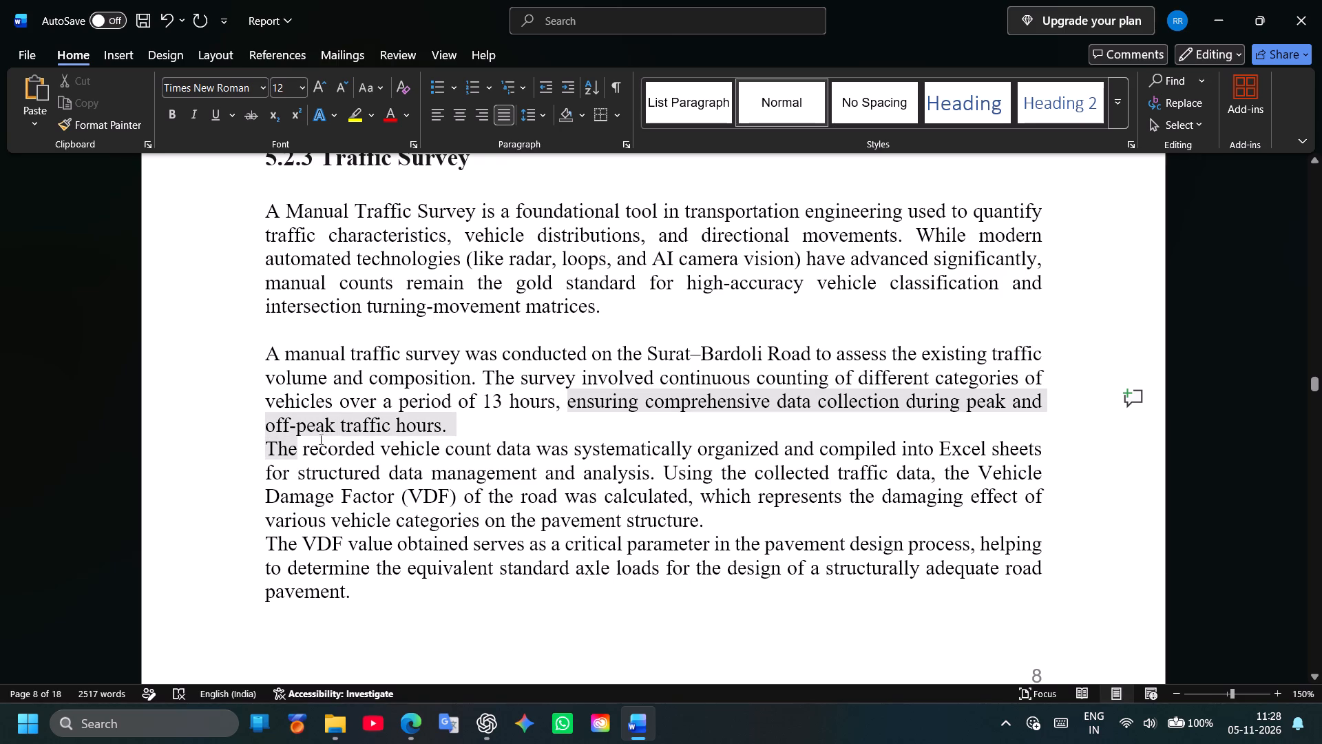
{"action": "left_click_drag", "start_coordinate": [322, 439], "coordinate": [456, 431]}
{"action": "left_click", "coordinate": [287, 479]}
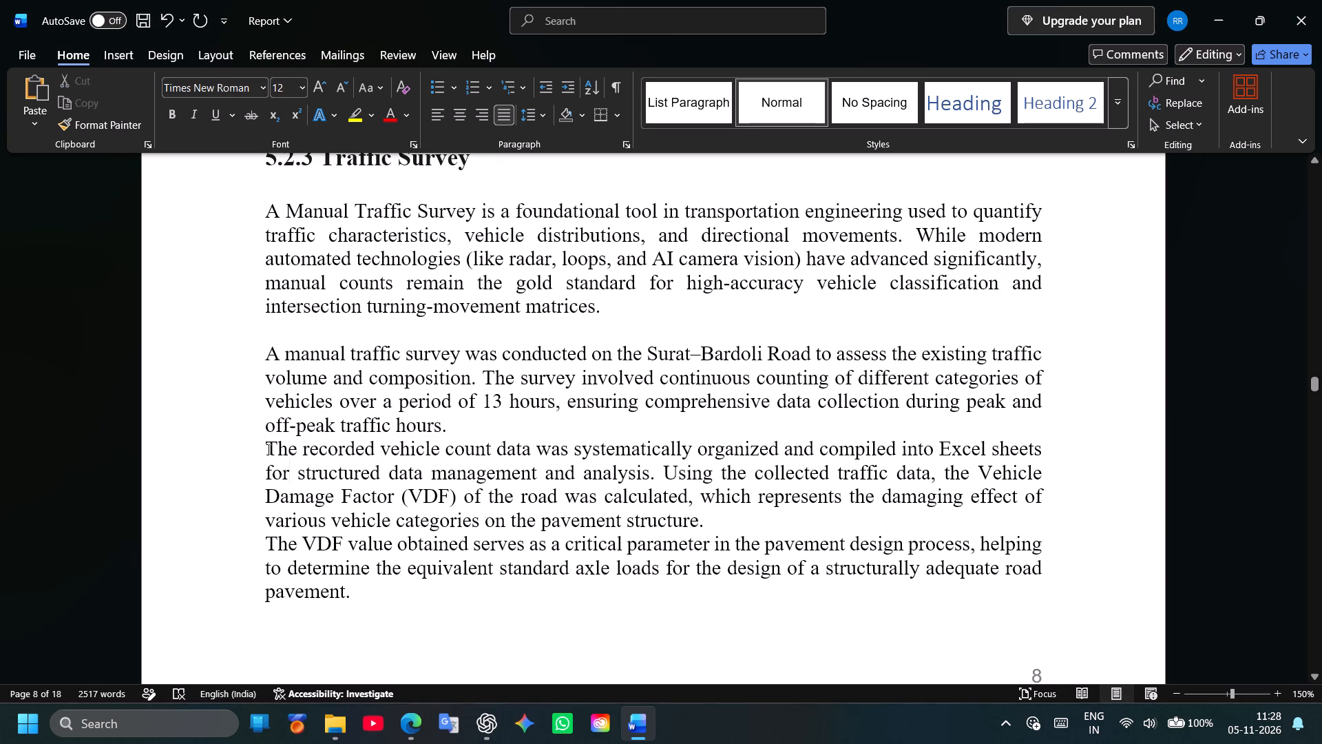
Read the Traffic Survey paragraph on compiling the vehicle counts in Excel sheets and calculating the Vehicle Damage Factor.
{"action": "left_click_drag", "start_coordinate": [267, 449], "coordinate": [326, 450]}
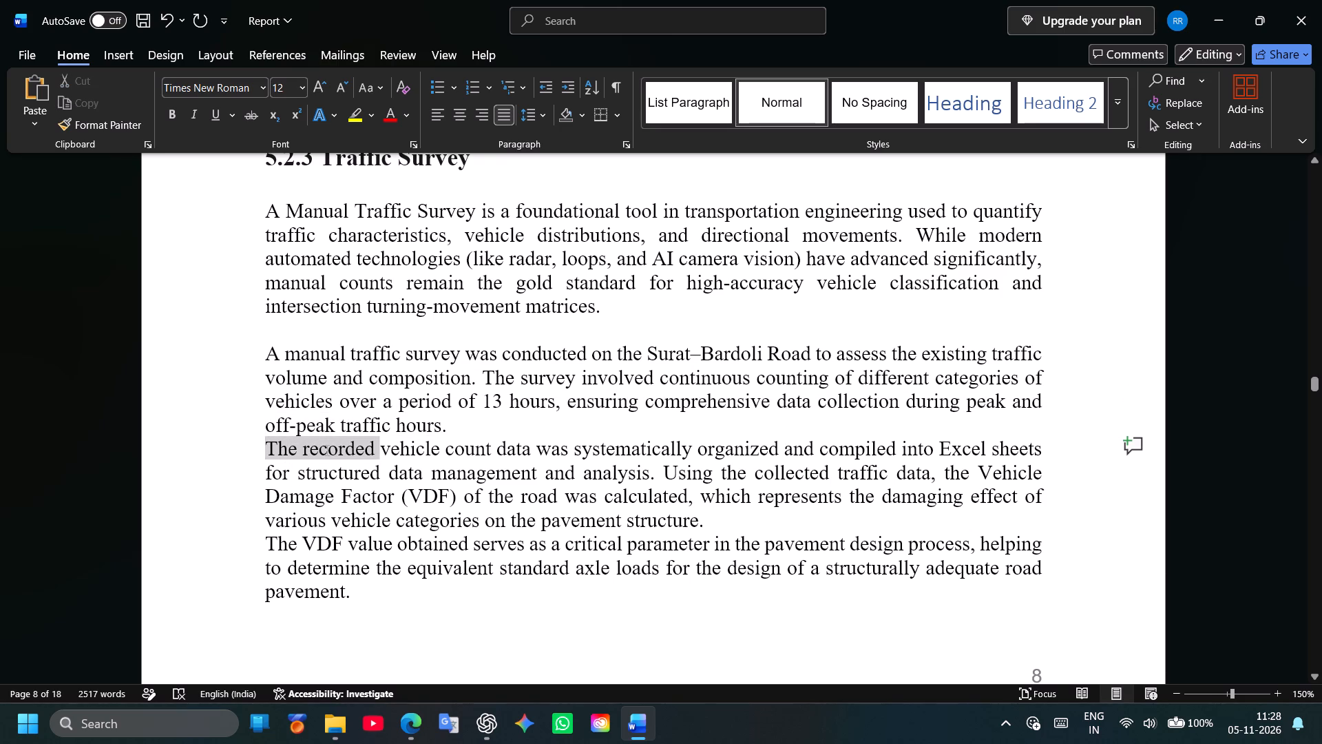
{"action": "left_click_drag", "start_coordinate": [326, 450], "coordinate": [429, 450]}
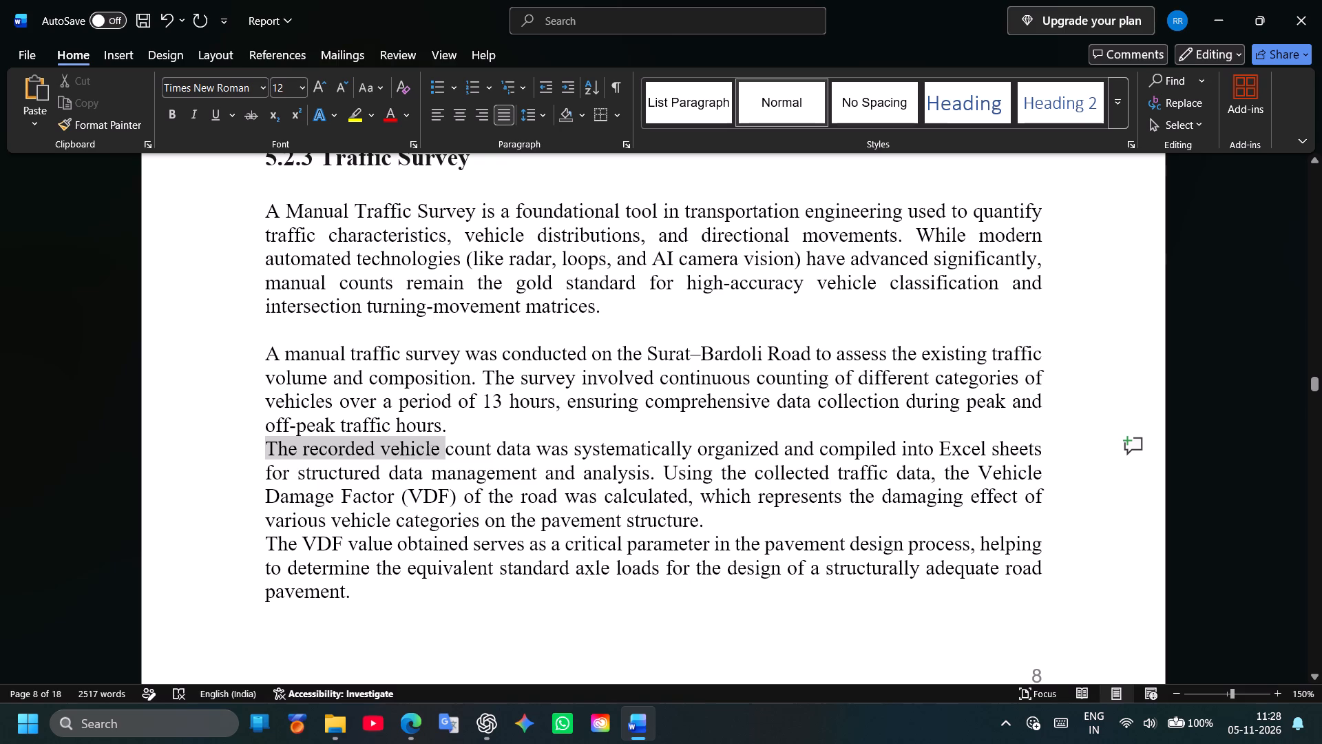
{"action": "left_click_drag", "start_coordinate": [429, 450], "coordinate": [723, 462]}
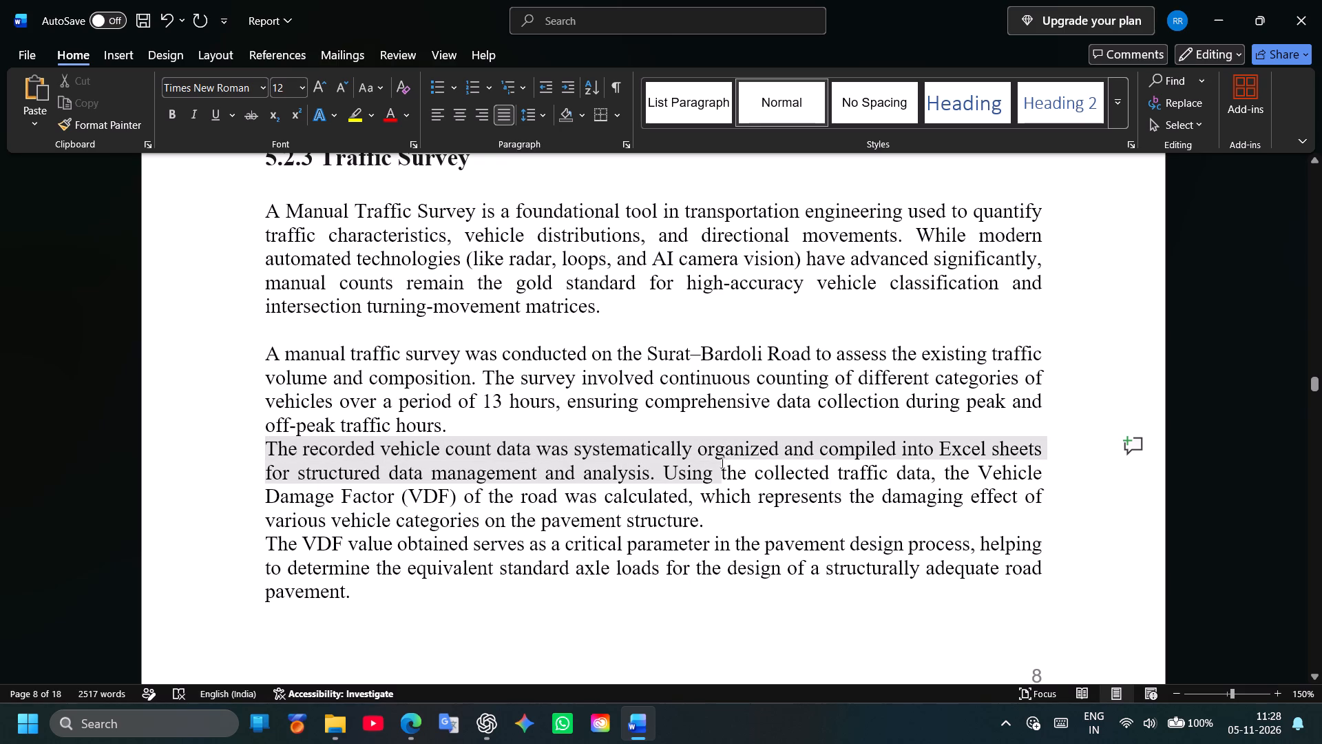
{"action": "left_click_drag", "start_coordinate": [723, 462], "coordinate": [720, 439]}
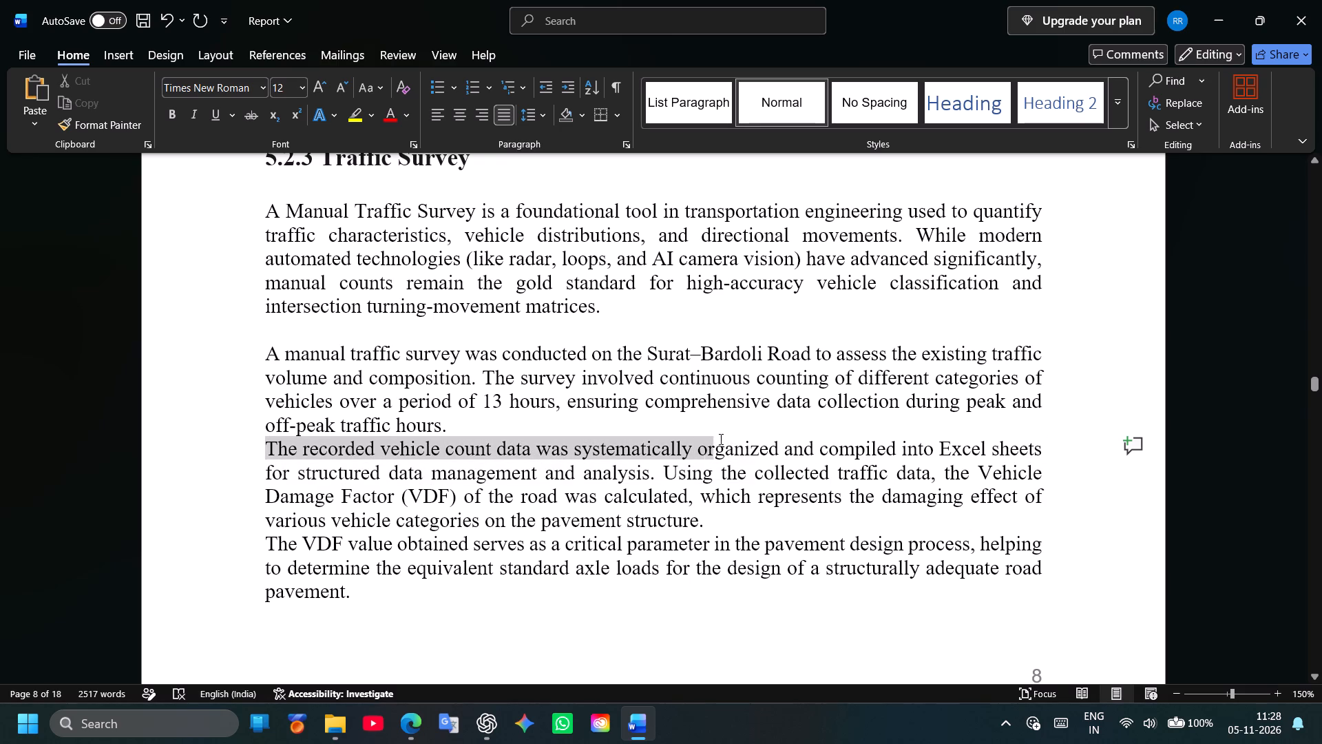
{"action": "left_click_drag", "start_coordinate": [720, 439], "coordinate": [903, 454]}
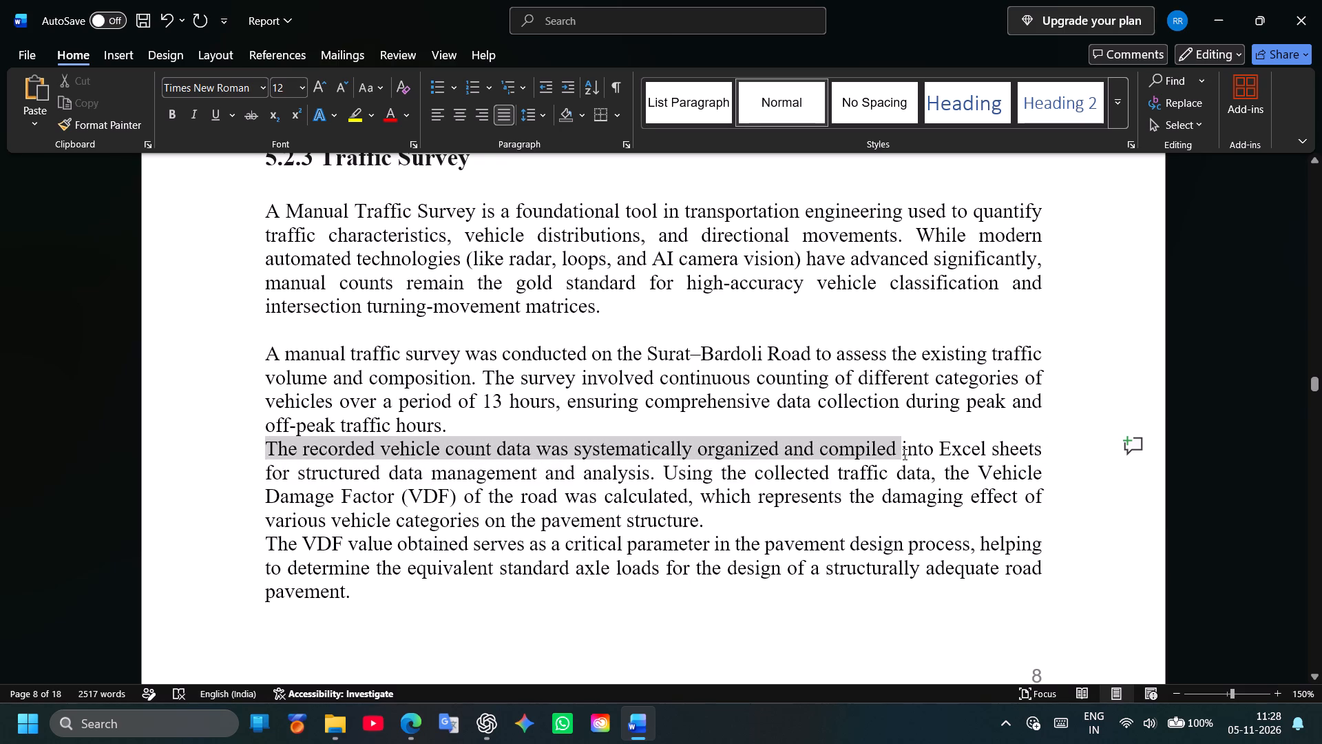
{"action": "left_click_drag", "start_coordinate": [903, 454], "coordinate": [258, 475]}
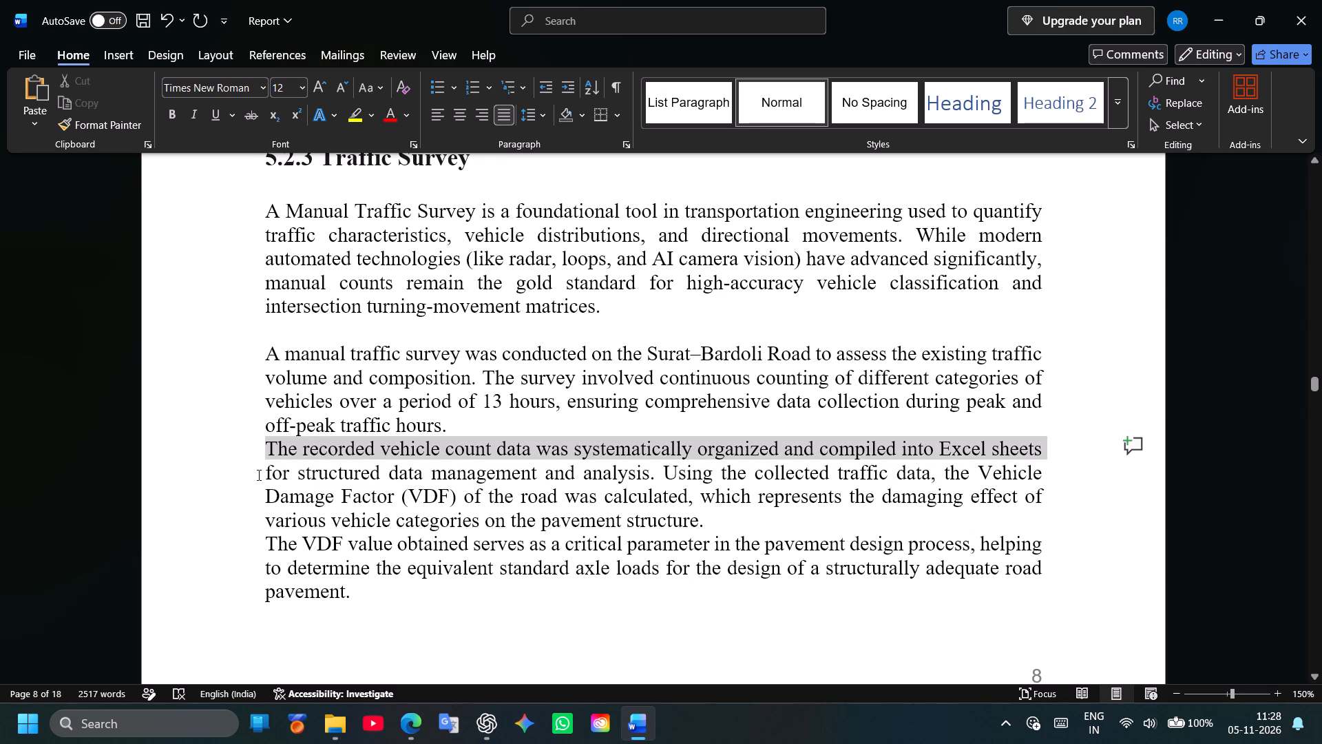
{"action": "left_click_drag", "start_coordinate": [258, 475], "coordinate": [419, 472]}
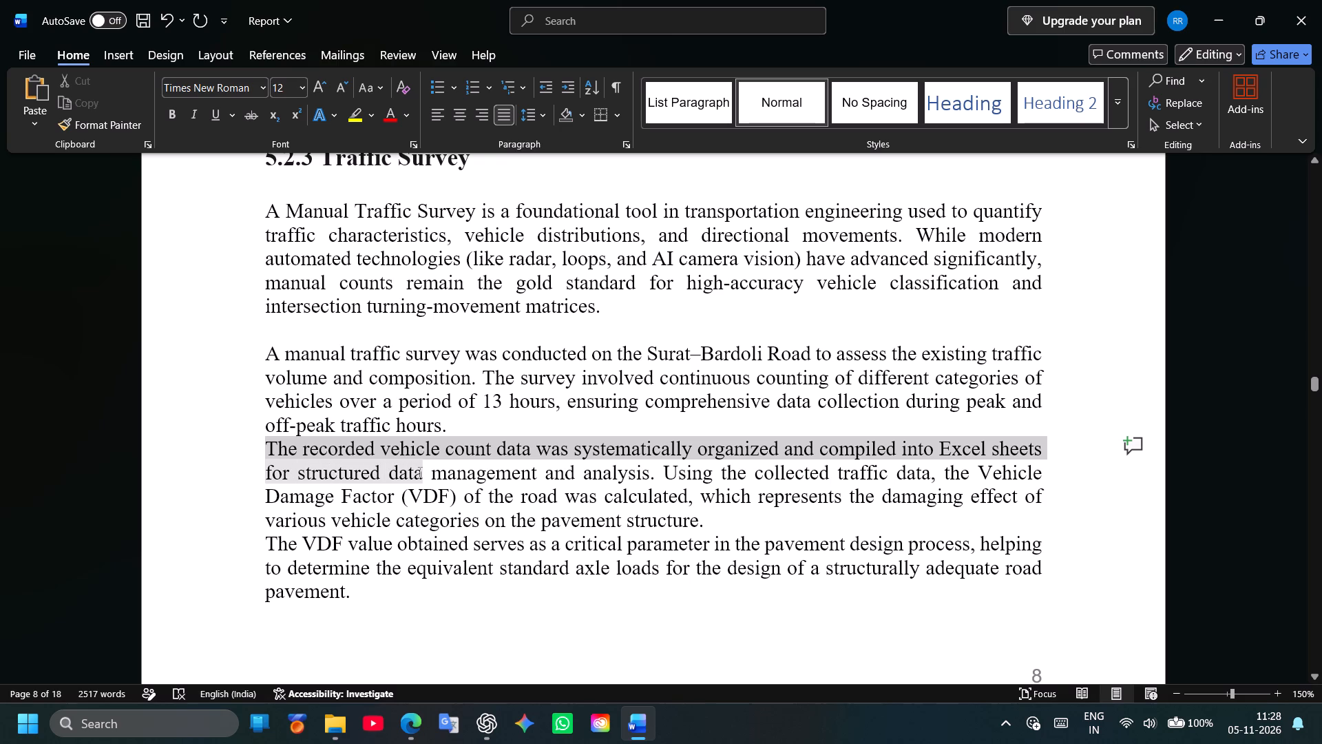
{"action": "left_click_drag", "start_coordinate": [419, 472], "coordinate": [777, 485]}
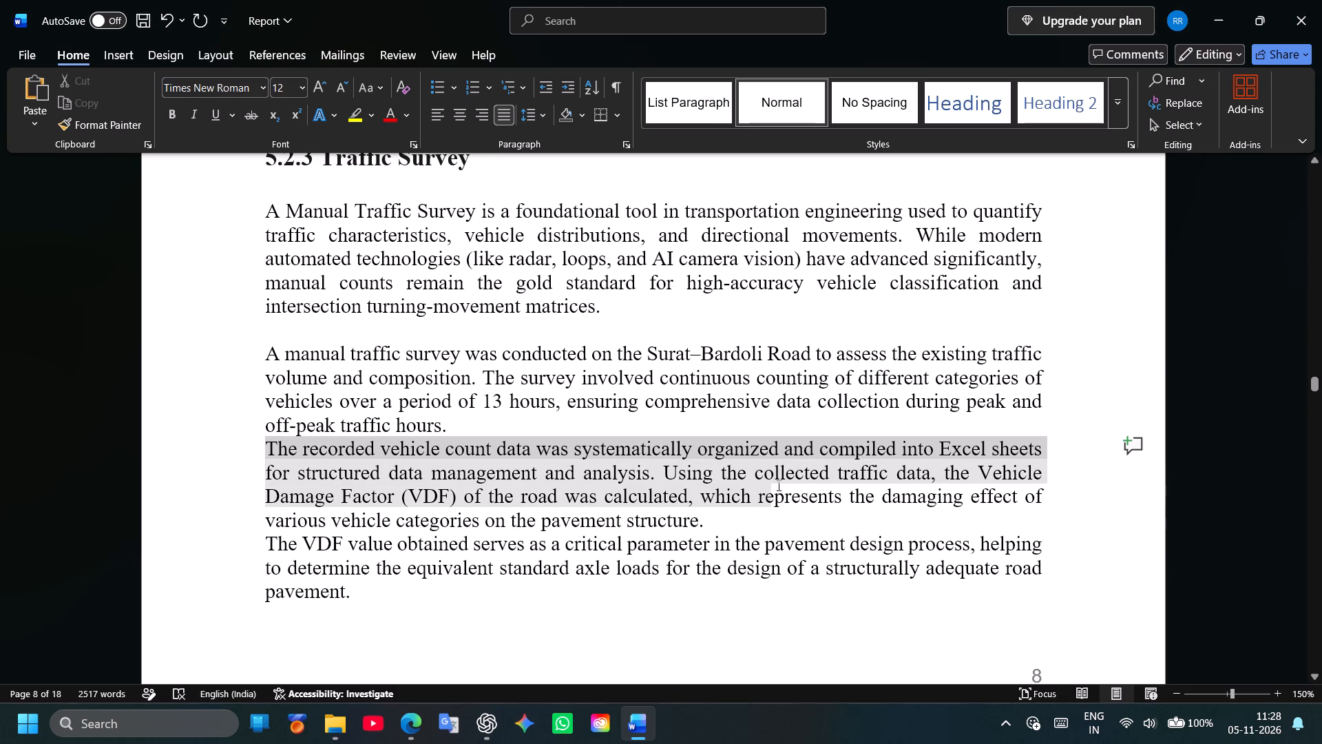
{"action": "left_click_drag", "start_coordinate": [777, 485], "coordinate": [930, 479]}
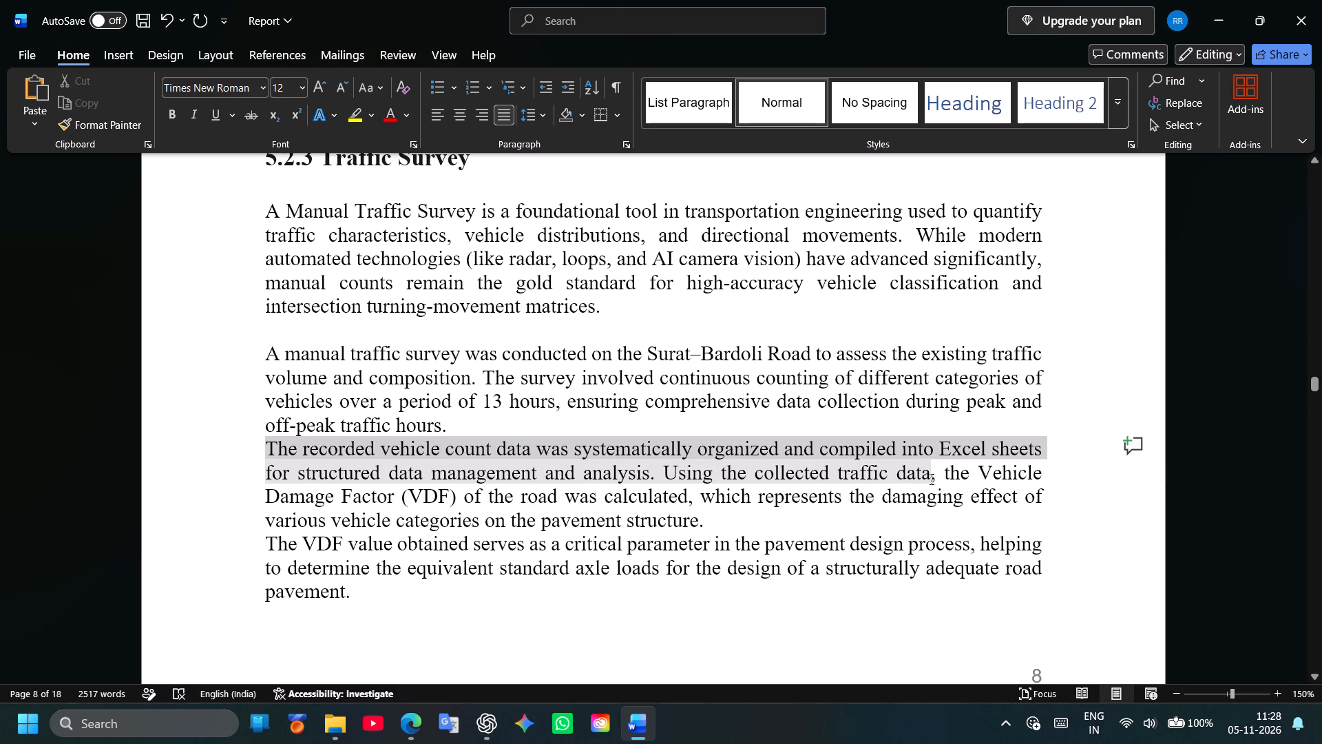
{"action": "left_click_drag", "start_coordinate": [930, 479], "coordinate": [562, 502]}
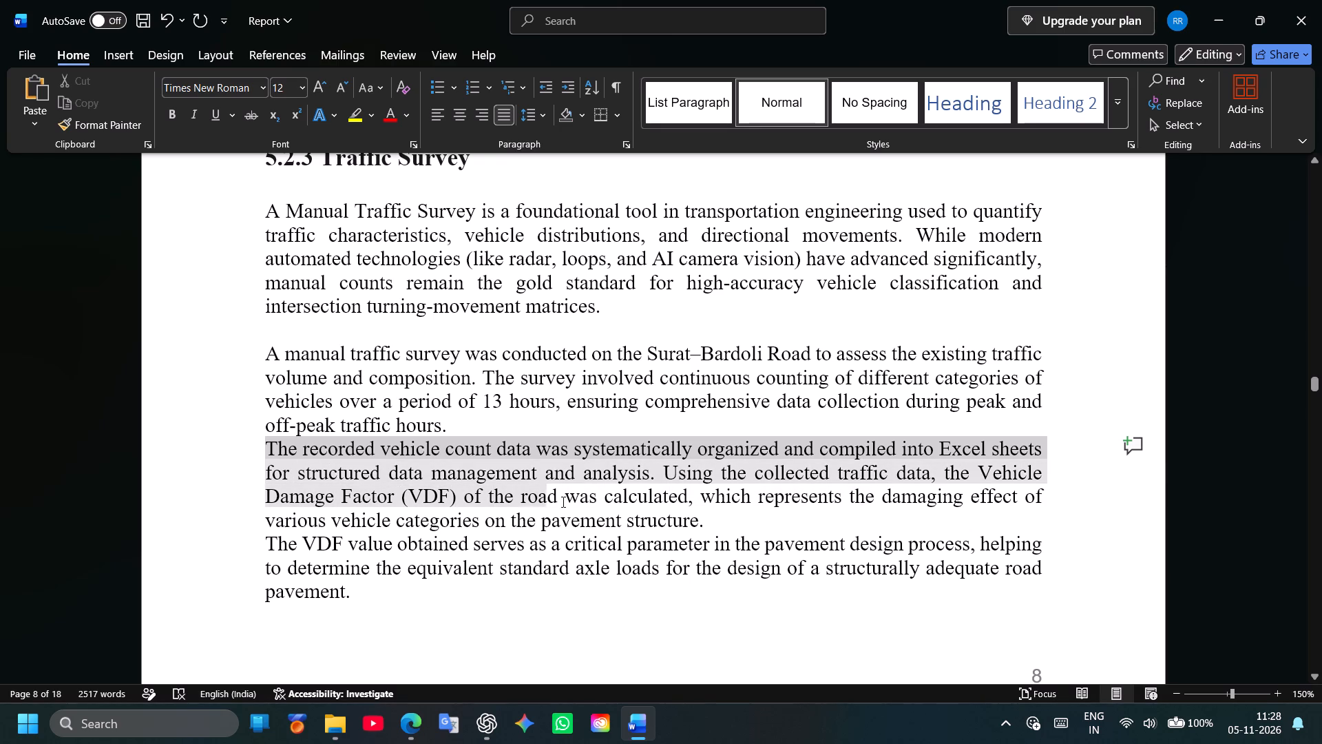
{"action": "left_click_drag", "start_coordinate": [562, 502], "coordinate": [731, 506]}
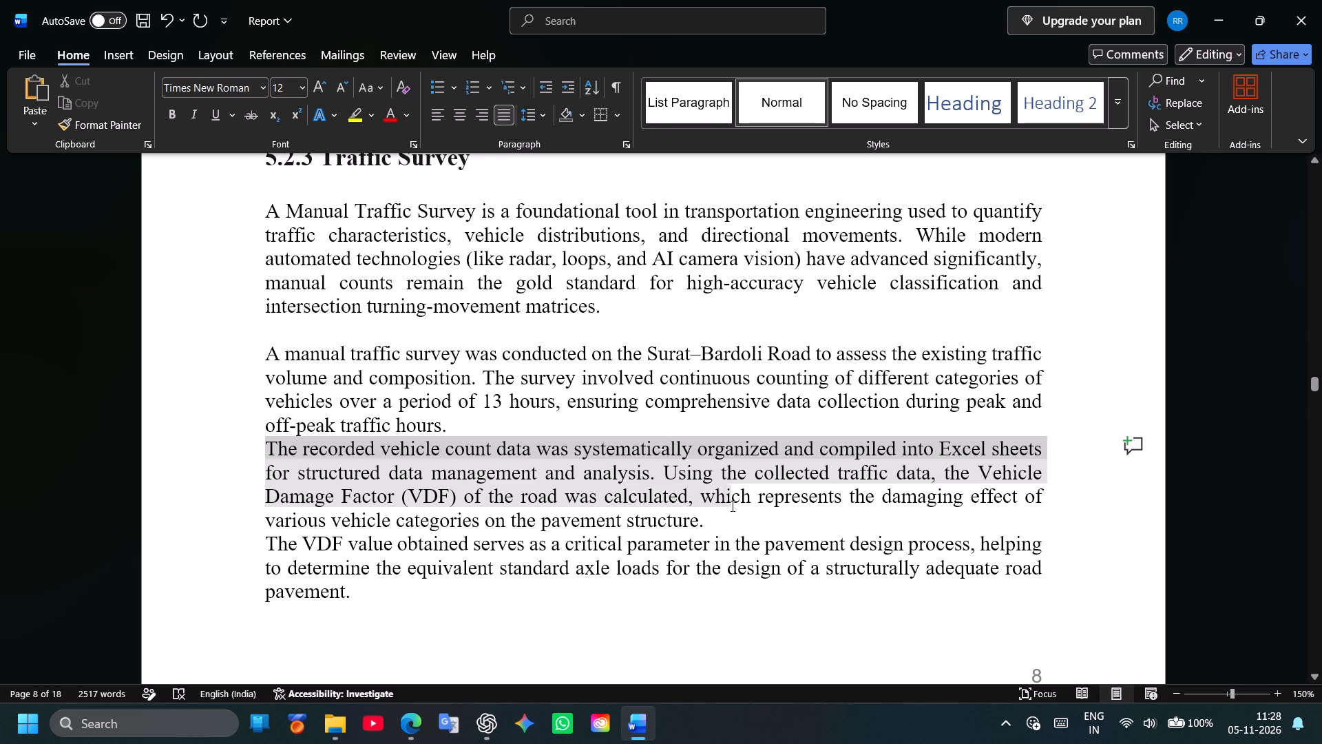
{"action": "left_click_drag", "start_coordinate": [731, 506], "coordinate": [912, 508]}
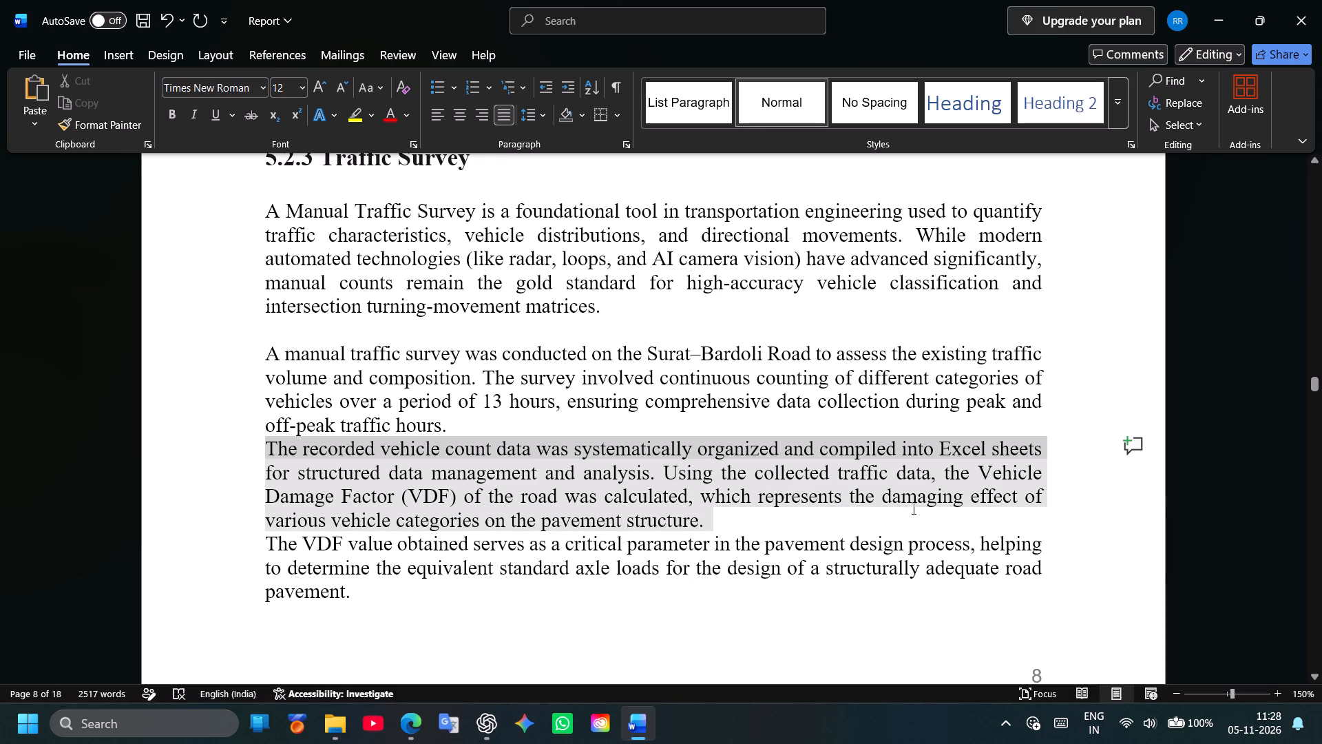
{"action": "left_click_drag", "start_coordinate": [912, 508], "coordinate": [322, 510]}
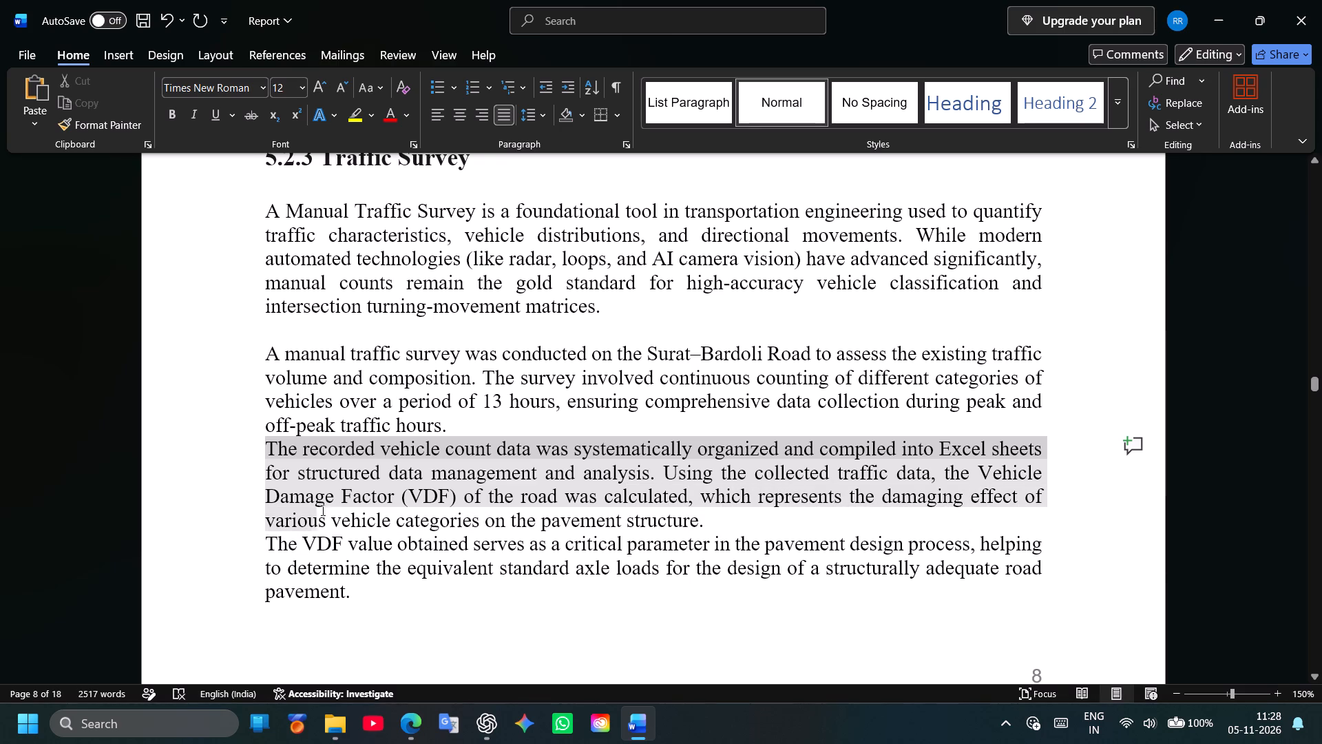
{"action": "left_click_drag", "start_coordinate": [322, 510], "coordinate": [310, 518]}
{"action": "left_click_drag", "start_coordinate": [310, 518], "coordinate": [470, 530]}
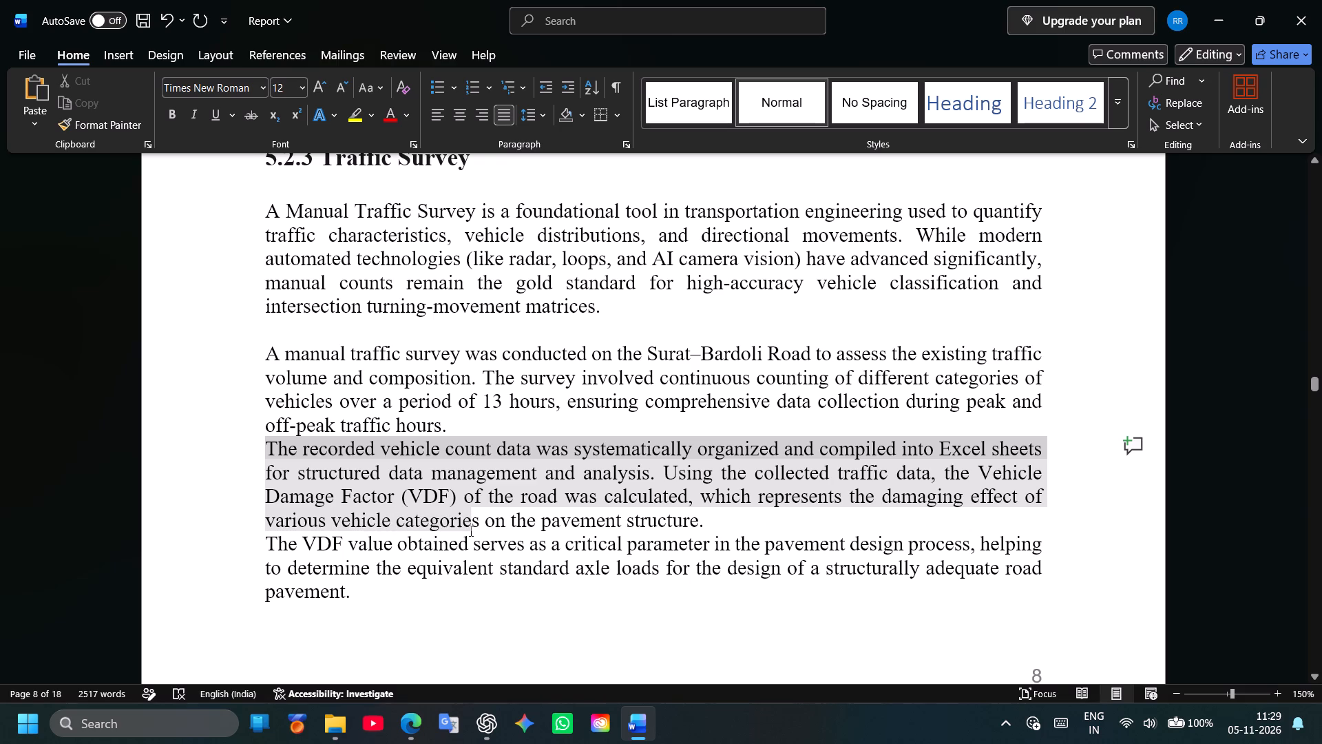
{"action": "left_click_drag", "start_coordinate": [470, 530], "coordinate": [604, 517]}
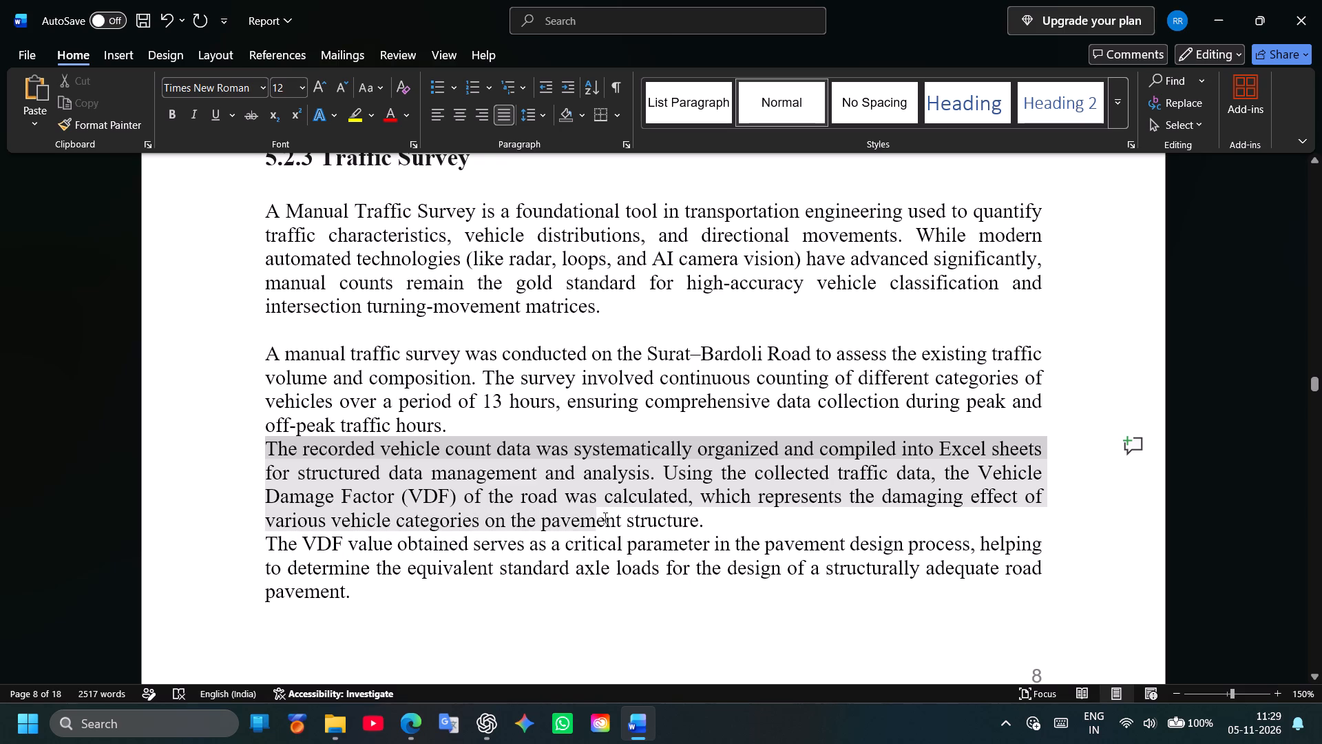
{"action": "left_click_drag", "start_coordinate": [604, 517], "coordinate": [704, 518]}
{"action": "left_click", "coordinate": [728, 524]}
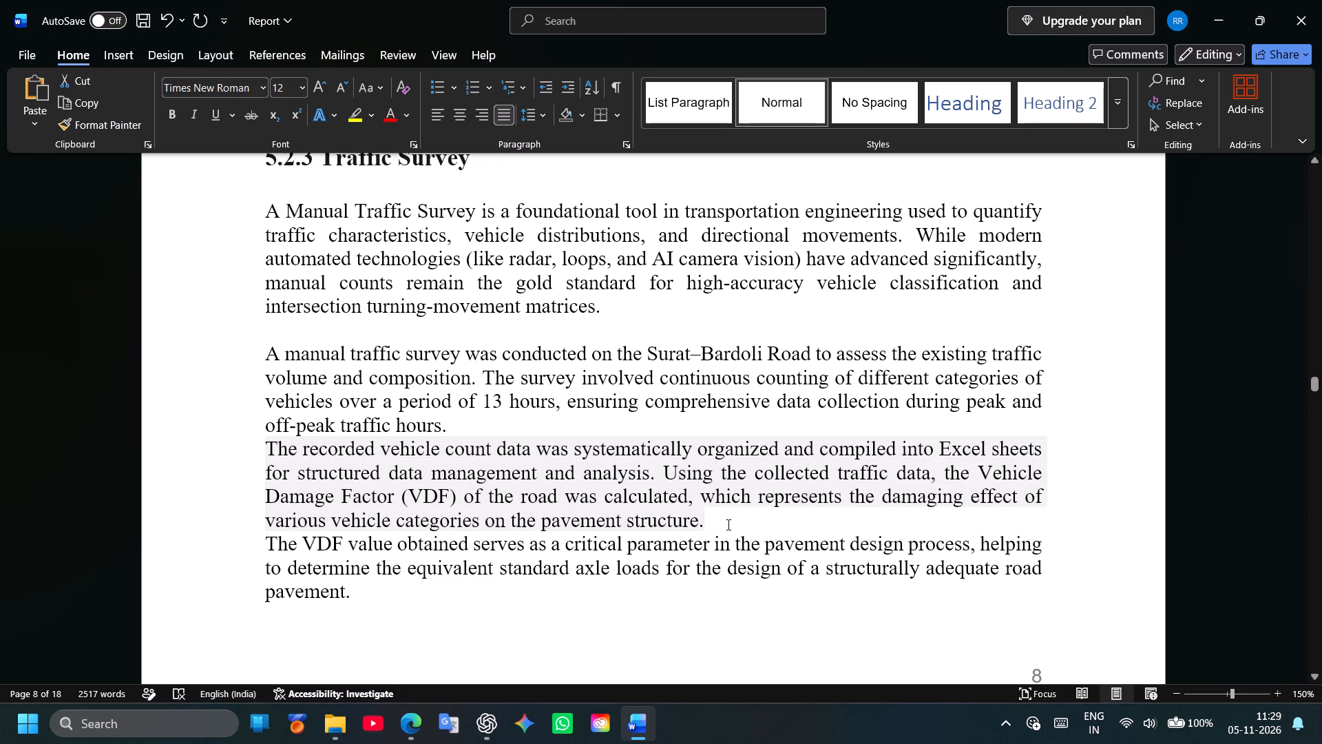
{"action": "left_click", "coordinate": [697, 522]}
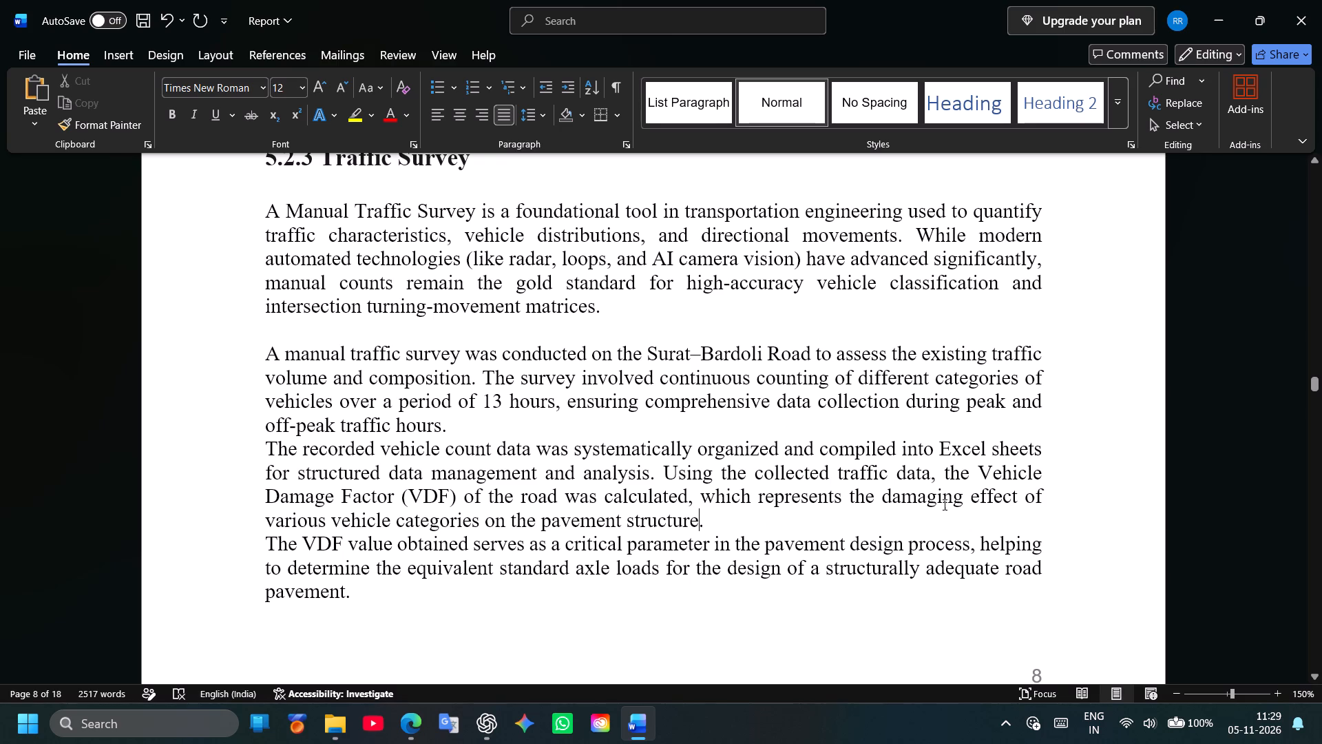
Check the clause on what the VDF represents against the commercial vehicle count table and section 5.3's input parameters.
{"action": "left_click_drag", "start_coordinate": [697, 494], "coordinate": [684, 515]}
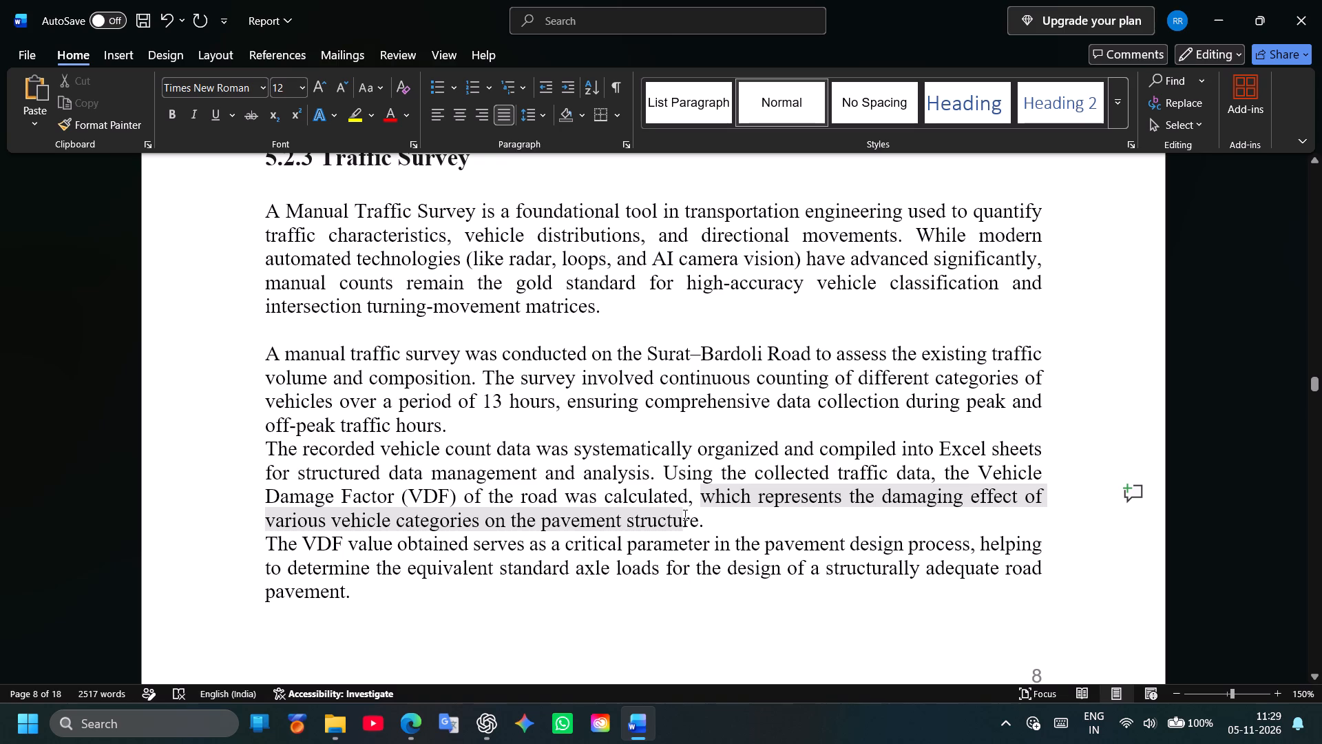
{"action": "left_click_drag", "start_coordinate": [684, 515], "coordinate": [697, 517]}
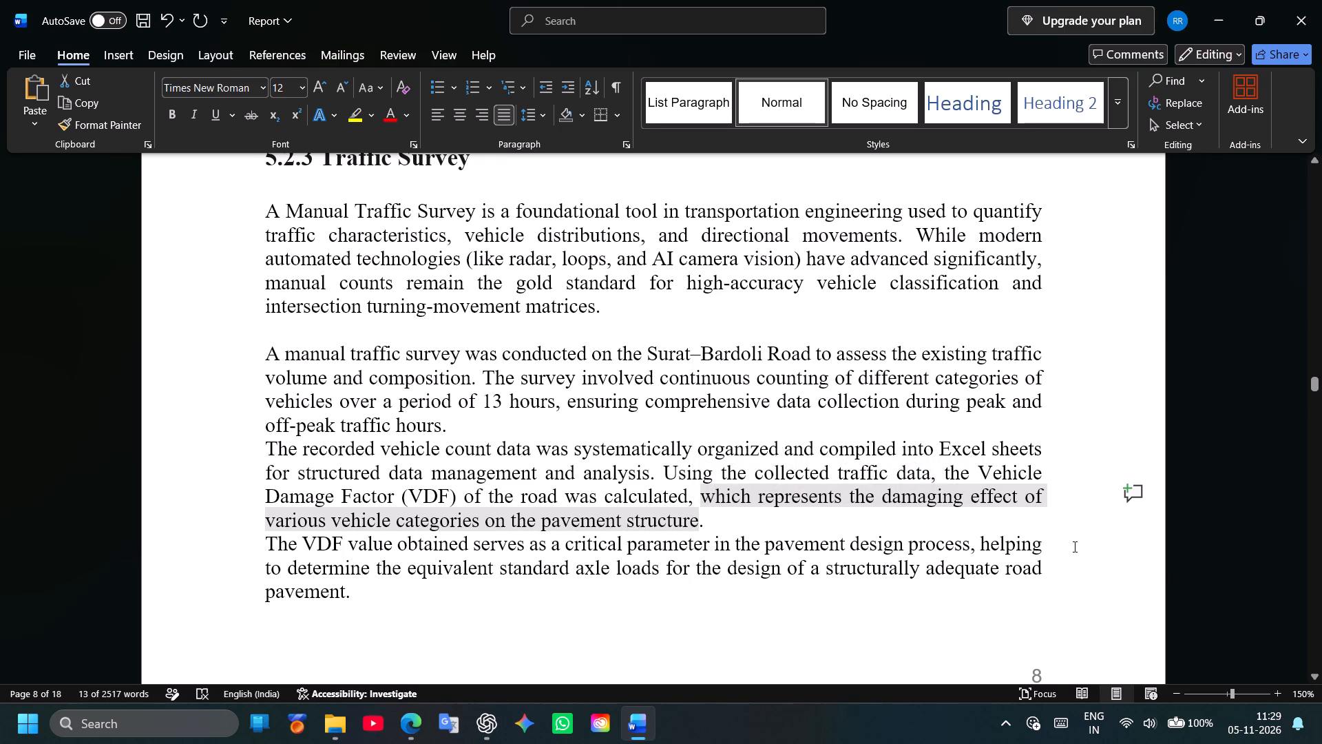
{"action": "scroll", "coordinate": [1073, 546], "scroll_direction": "down", "scroll_amount": 4}
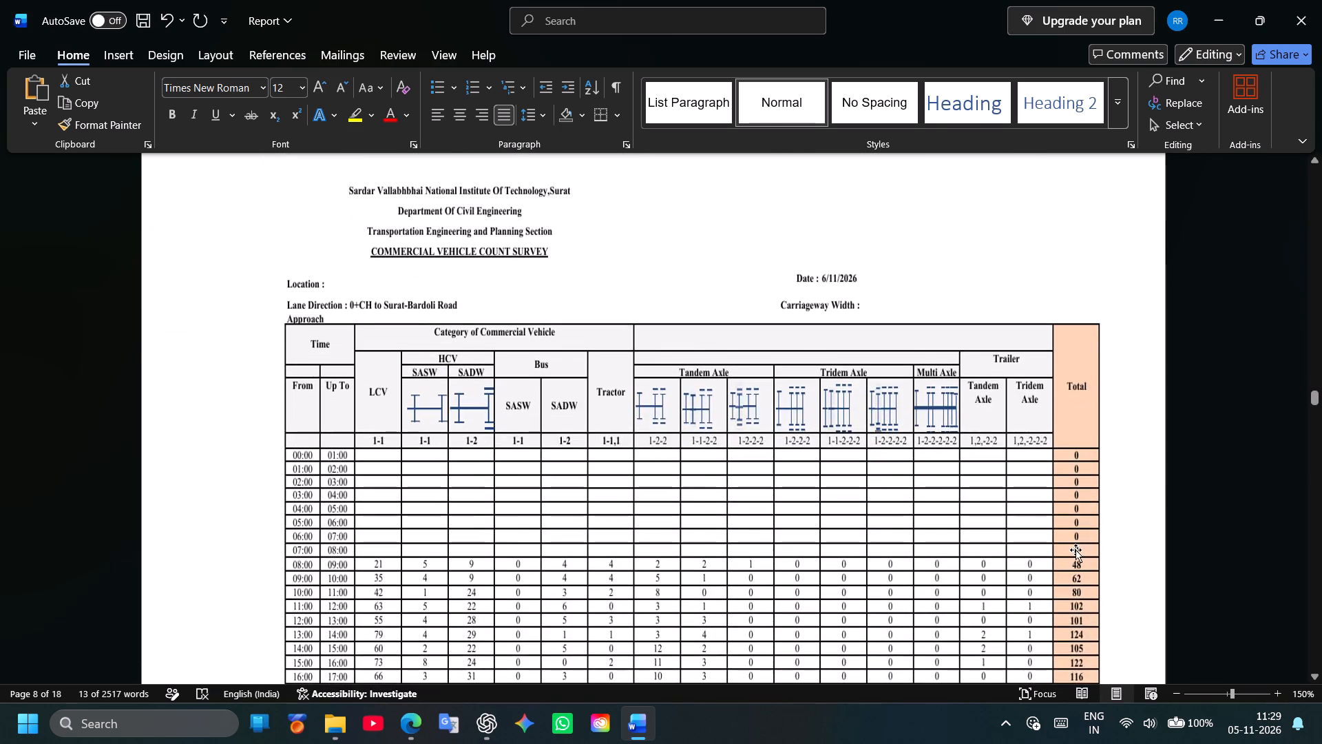
{"action": "scroll", "coordinate": [1076, 556], "scroll_direction": "down", "scroll_amount": 1}
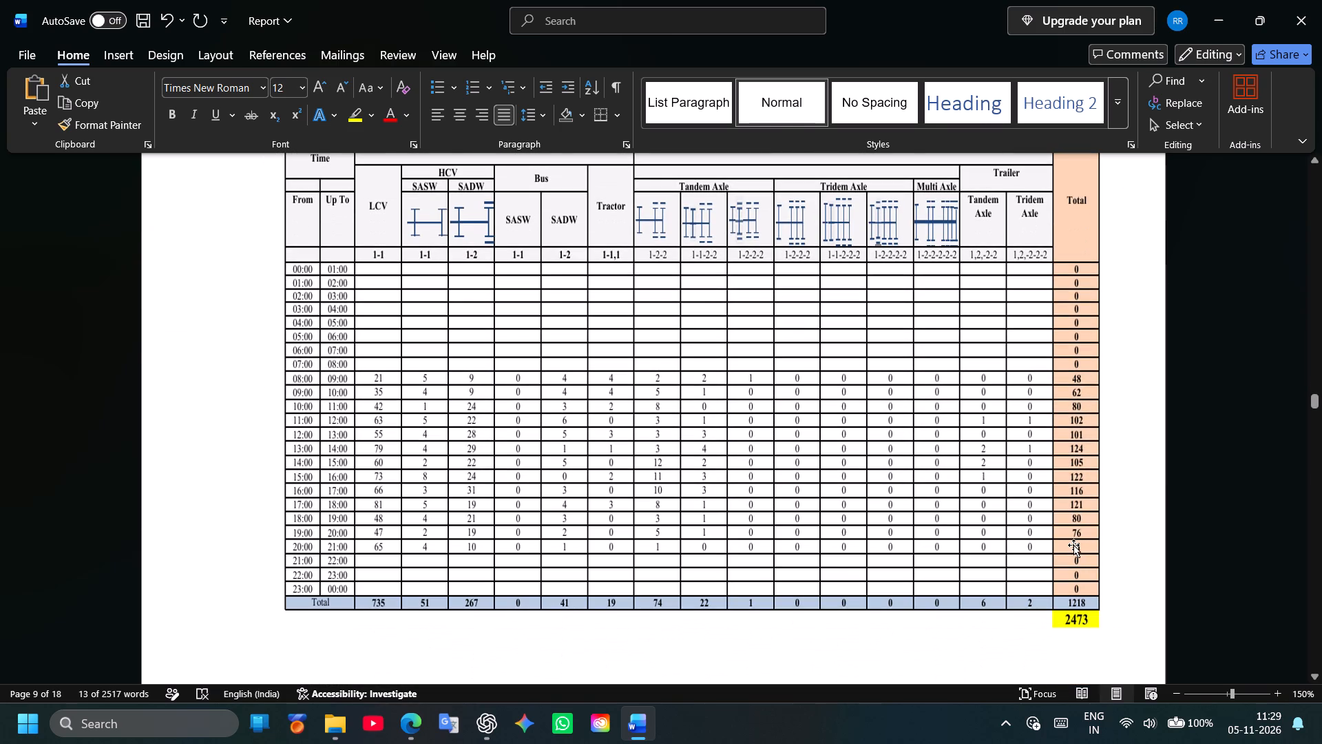
{"action": "scroll", "coordinate": [1073, 545], "scroll_direction": "down", "scroll_amount": 3}
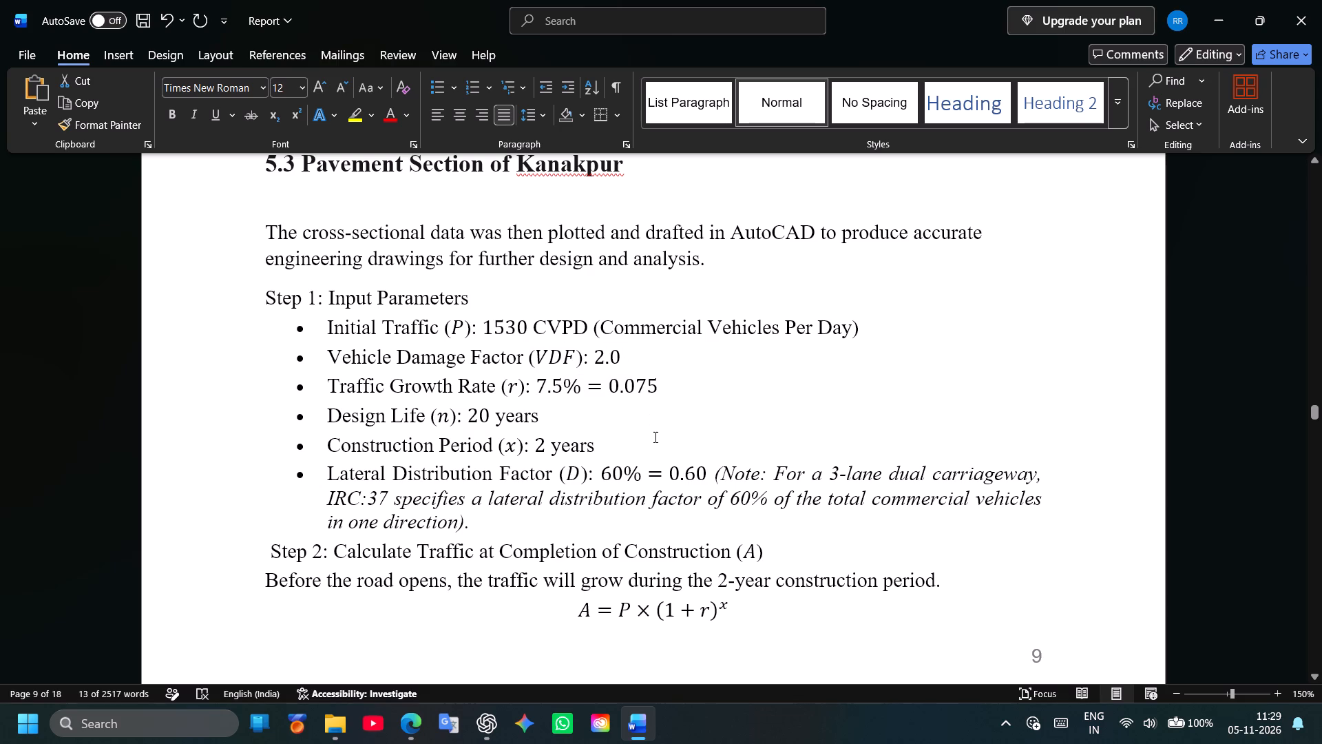
{"action": "scroll", "coordinate": [676, 446], "scroll_direction": "up", "scroll_amount": 1}
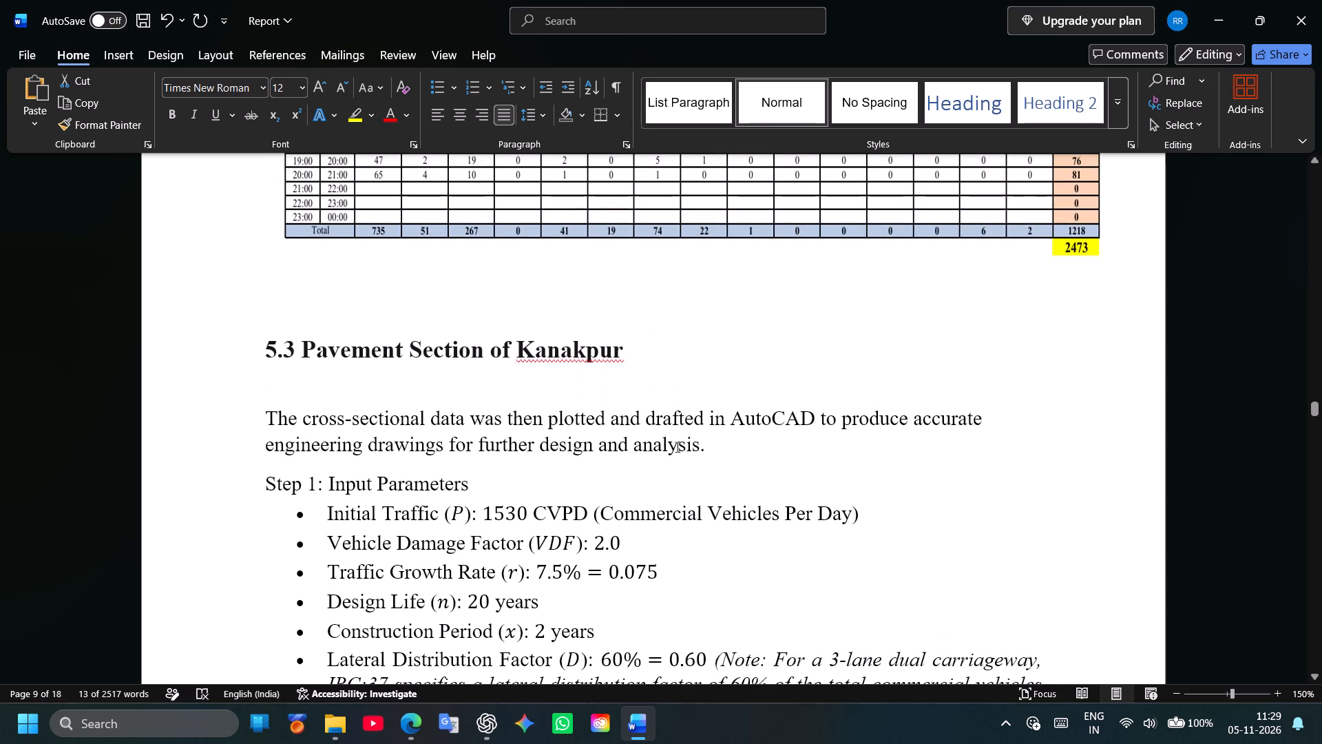
{"action": "scroll", "coordinate": [676, 446], "scroll_direction": "down", "scroll_amount": 1}
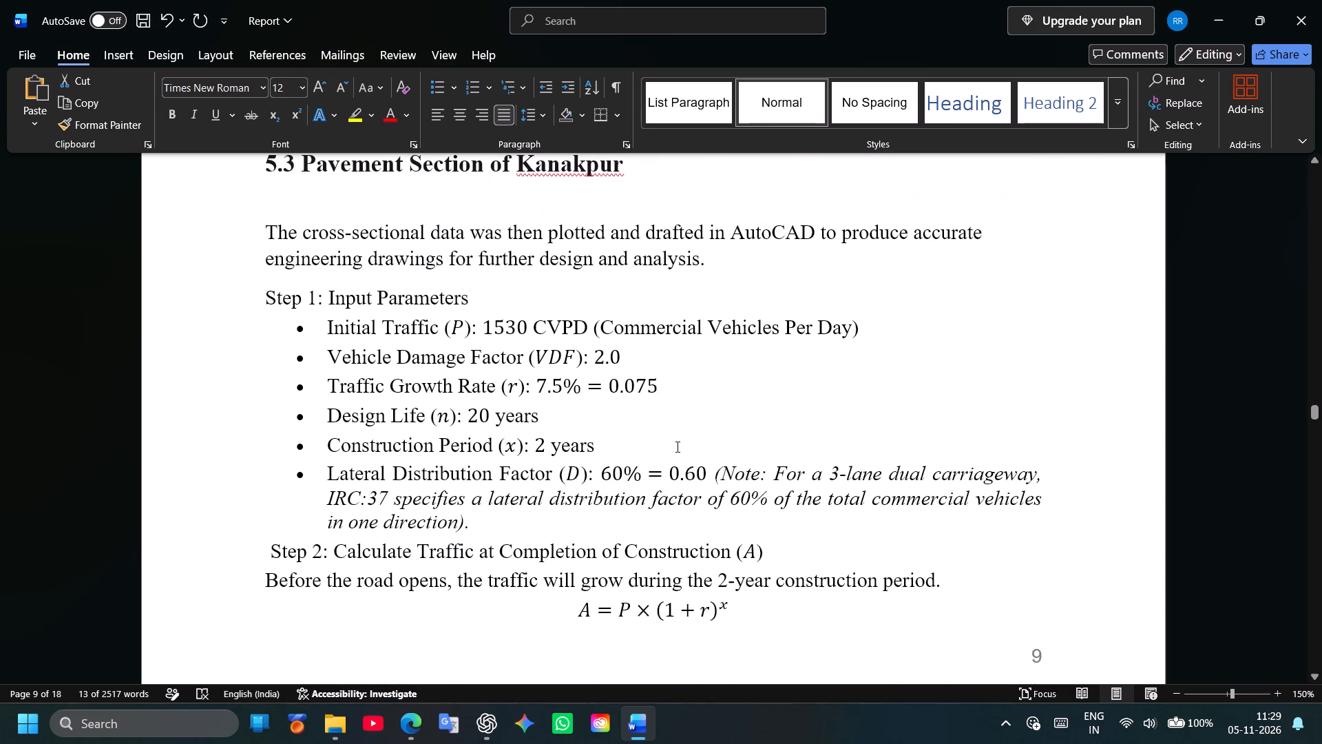
{"action": "scroll", "coordinate": [676, 446], "scroll_direction": "up", "scroll_amount": 1}
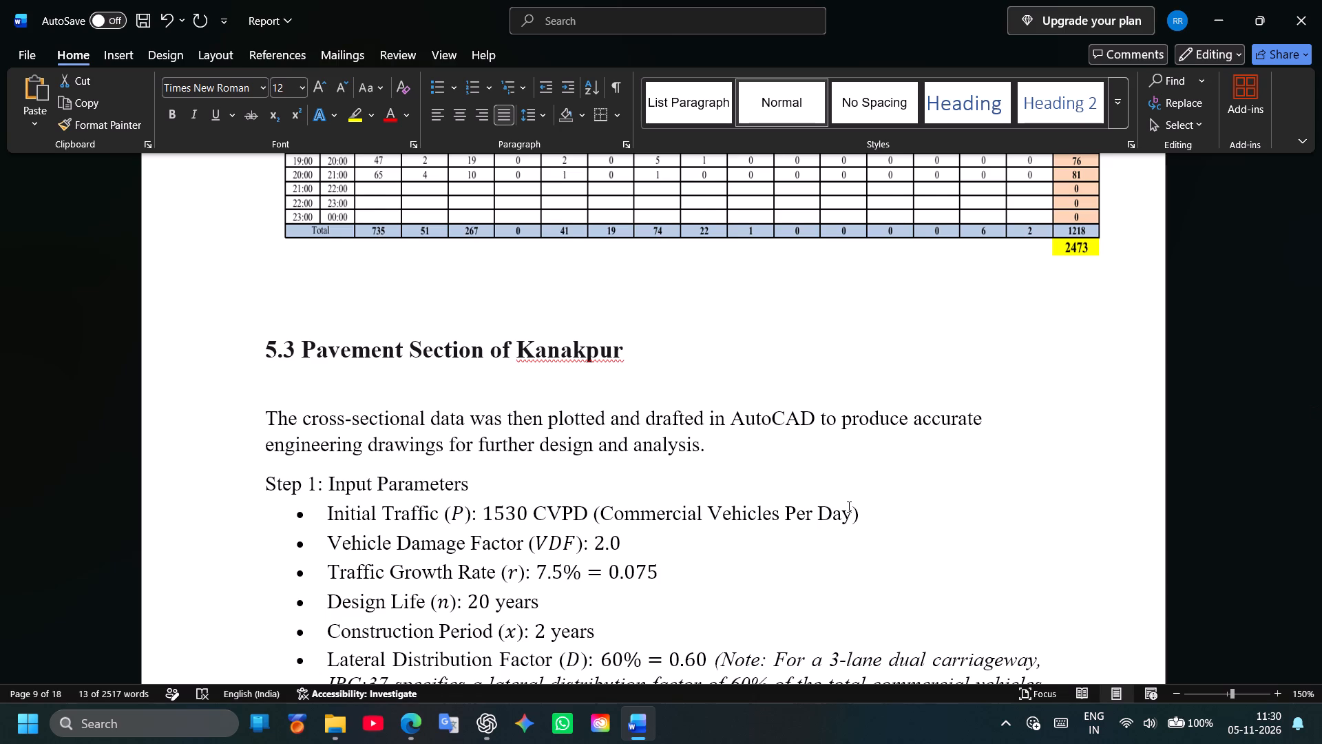
{"action": "scroll", "coordinate": [848, 506], "scroll_direction": "up", "scroll_amount": 2}
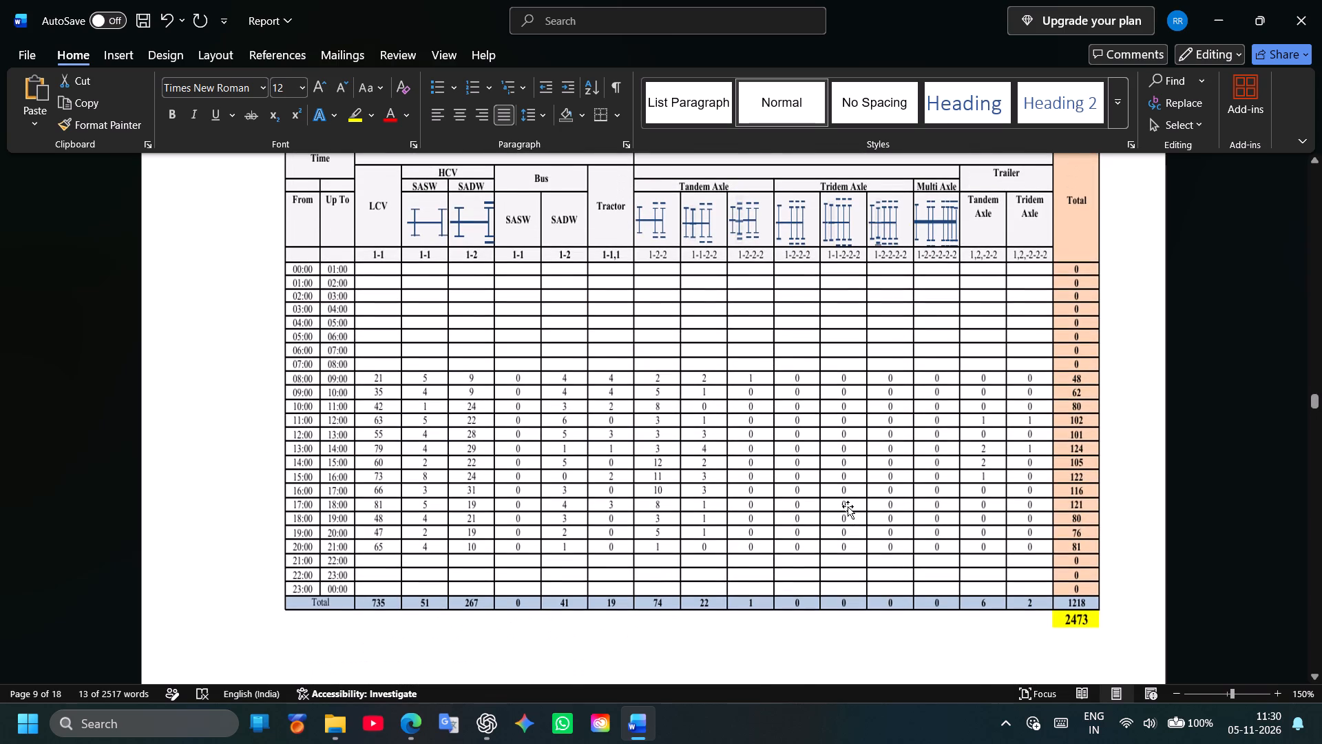
{"action": "scroll", "coordinate": [848, 506], "scroll_direction": "up", "scroll_amount": 5}
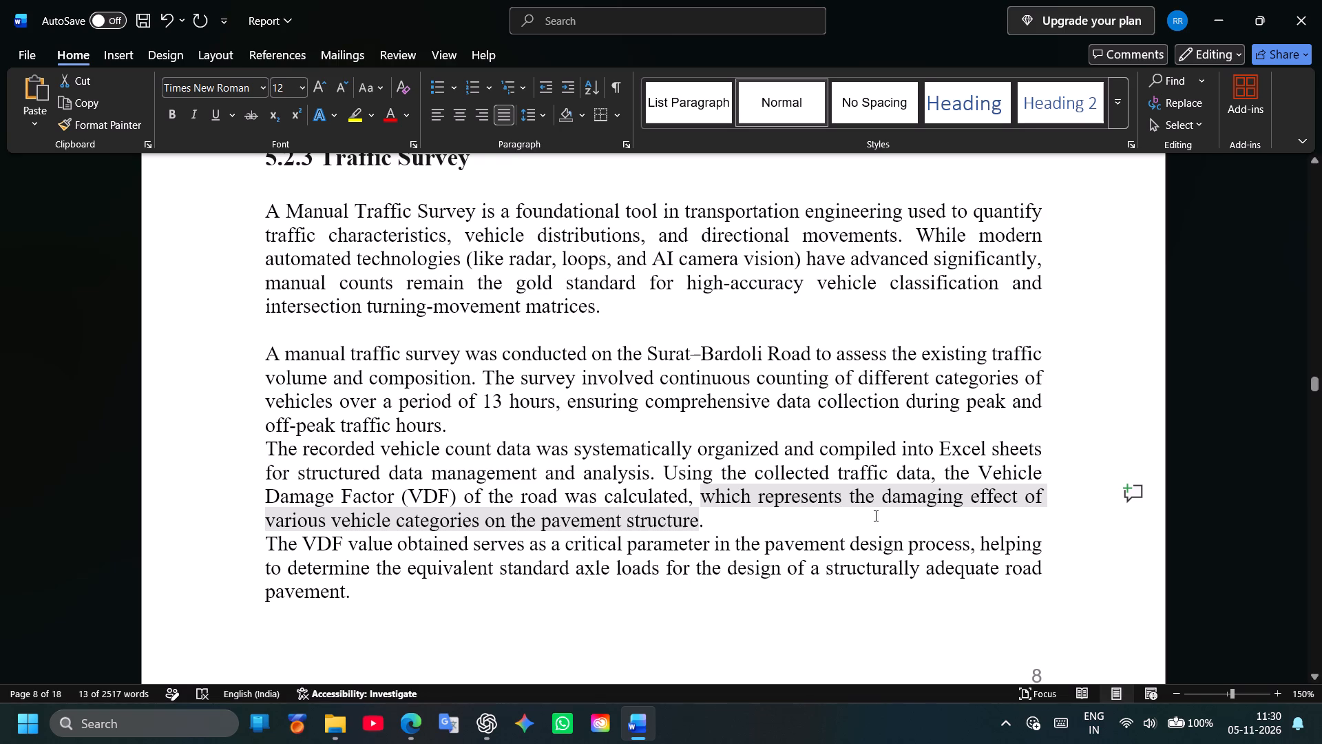
Switch to the IRC:37-2018 PDF in Edge and look back from Table 11.1 through its earlier sections.
{"action": "left_click", "coordinate": [399, 721]}
{"action": "scroll", "coordinate": [559, 471], "scroll_direction": "up", "scroll_amount": 3}
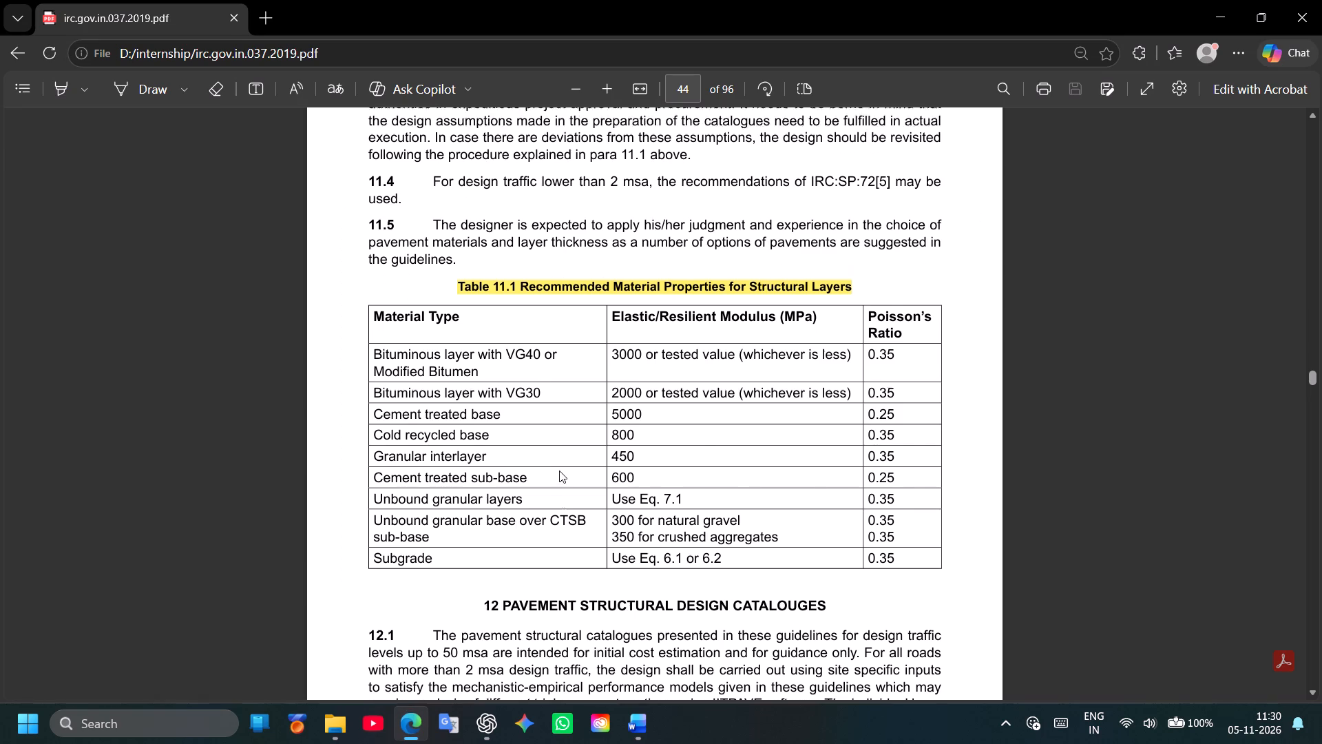
{"action": "scroll", "coordinate": [559, 471], "scroll_direction": "up", "scroll_amount": 20}
{"action": "scroll", "coordinate": [559, 471], "scroll_direction": "up", "scroll_amount": 20}
{"action": "scroll", "coordinate": [559, 471], "scroll_direction": "up", "scroll_amount": 5}
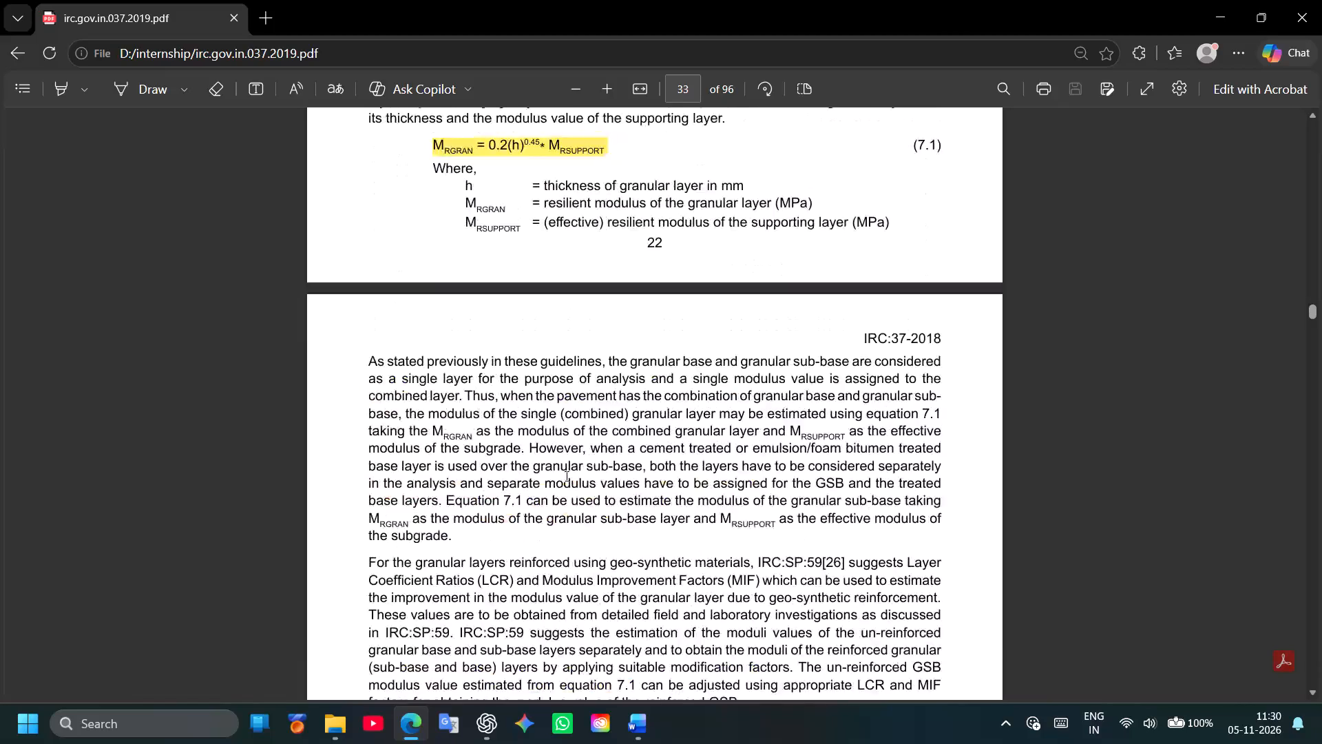
{"action": "scroll", "coordinate": [565, 476], "scroll_direction": "up", "scroll_amount": 20}
{"action": "scroll", "coordinate": [565, 476], "scroll_direction": "up", "scroll_amount": 20}
{"action": "scroll", "coordinate": [565, 476], "scroll_direction": "up", "scroll_amount": 5}
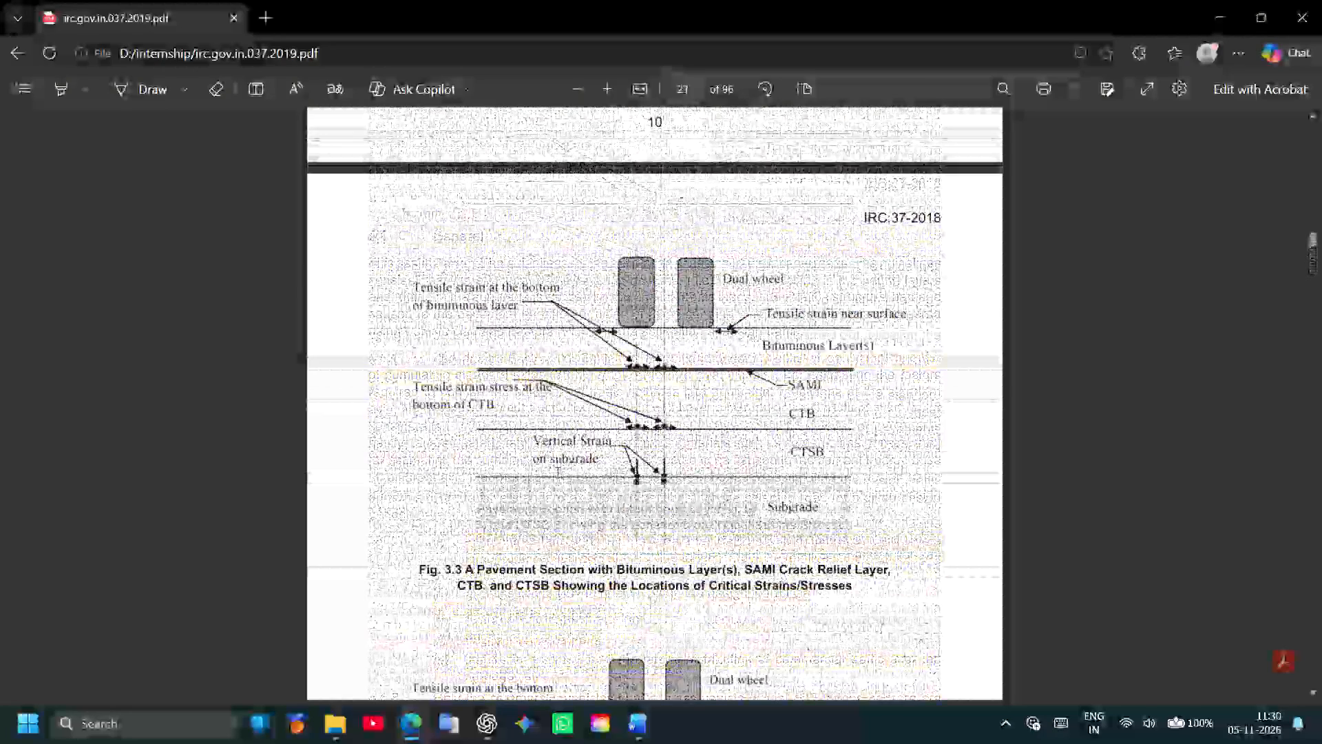
{"action": "scroll", "coordinate": [556, 472], "scroll_direction": "up", "scroll_amount": 13}
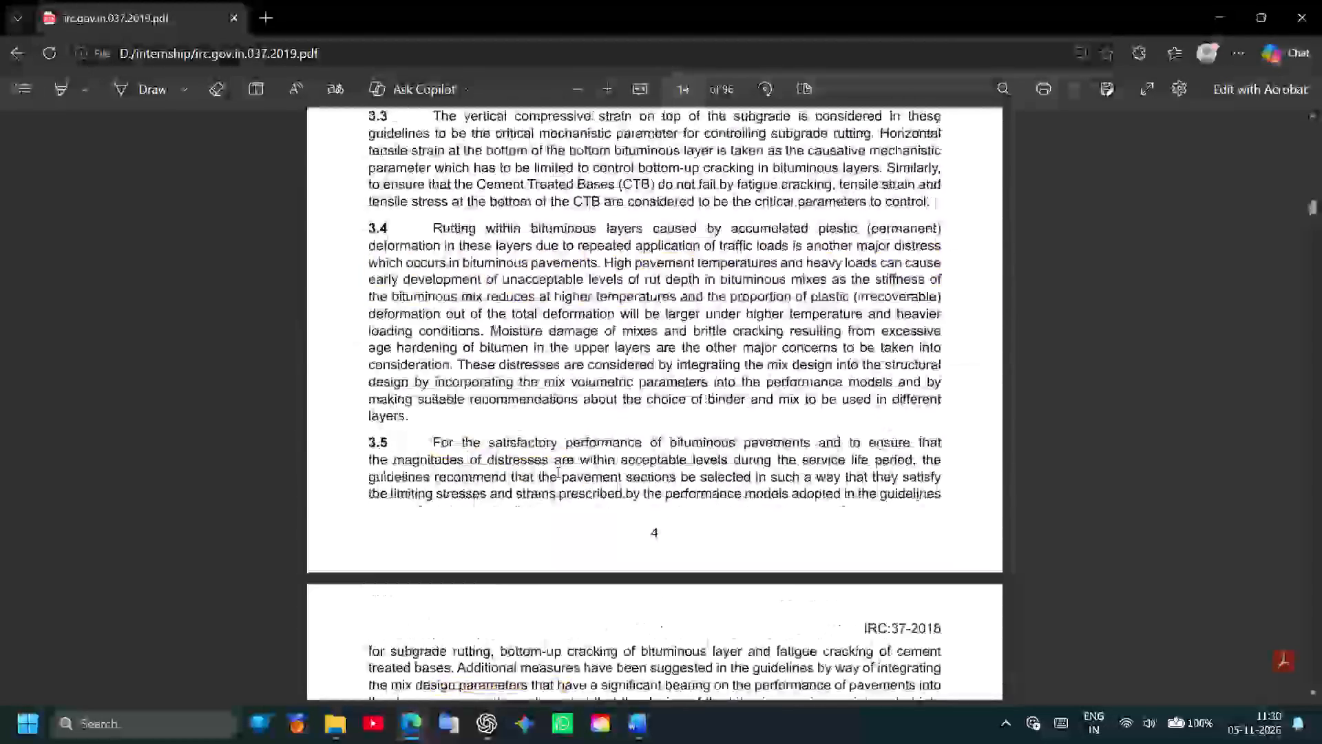
{"action": "scroll", "coordinate": [556, 472], "scroll_direction": "up", "scroll_amount": 5}
{"action": "left_click", "coordinate": [1221, 23]}
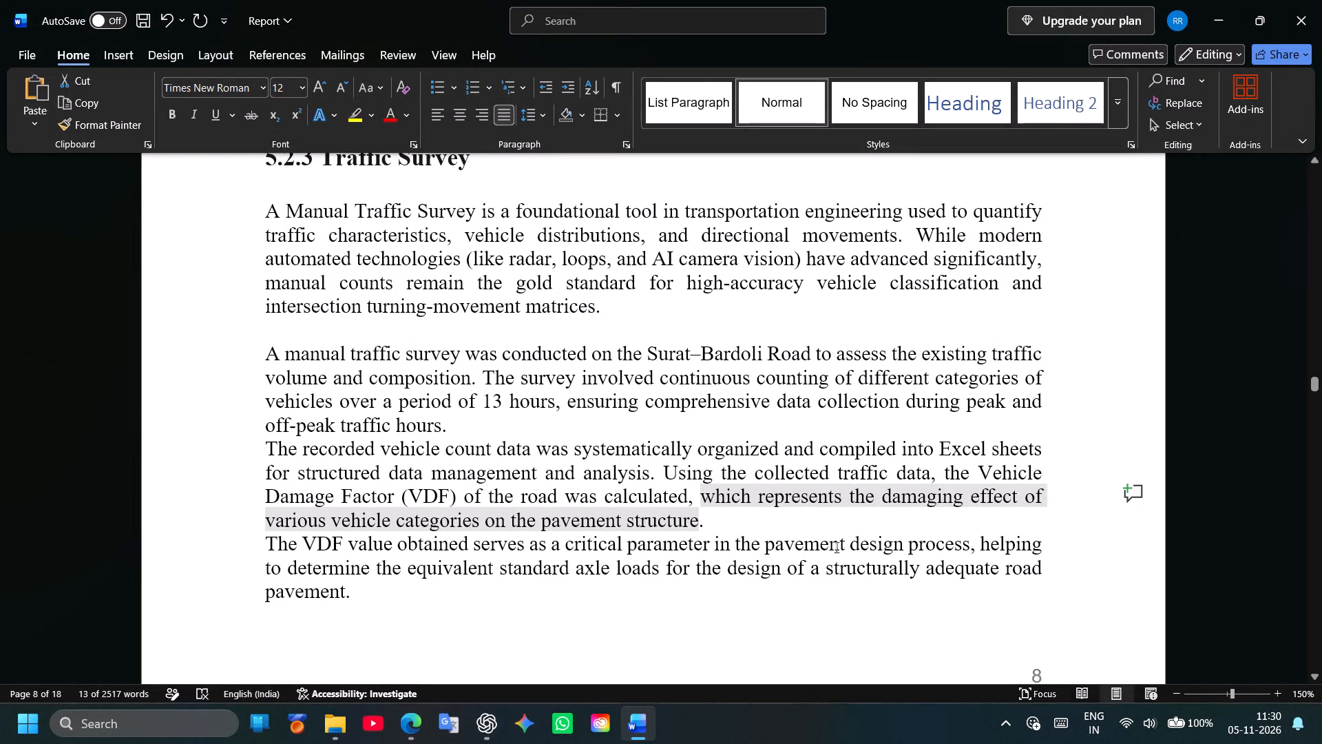
Review the hourly counts and totals in the commercial vehicle count survey table following the Traffic Survey section.
{"action": "left_click", "coordinate": [799, 521]}
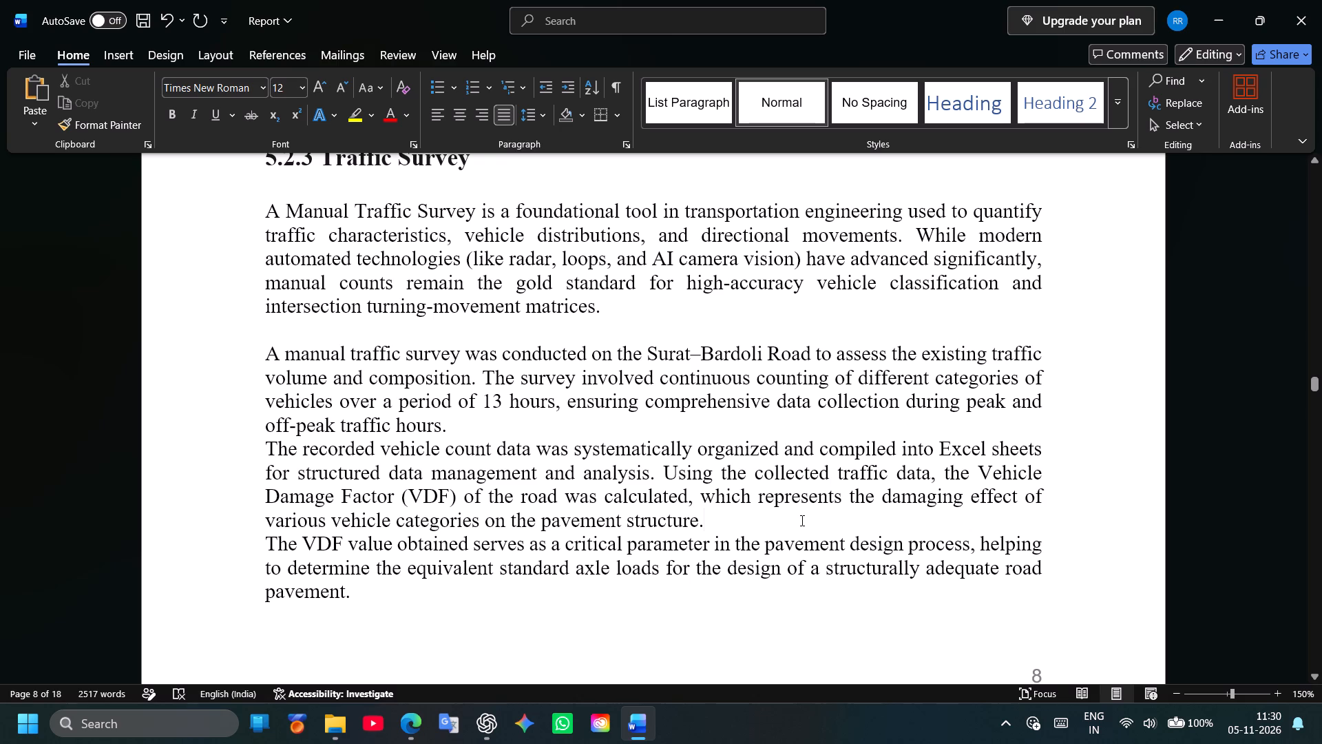
{"action": "scroll", "coordinate": [790, 522], "scroll_direction": "down", "scroll_amount": 5}
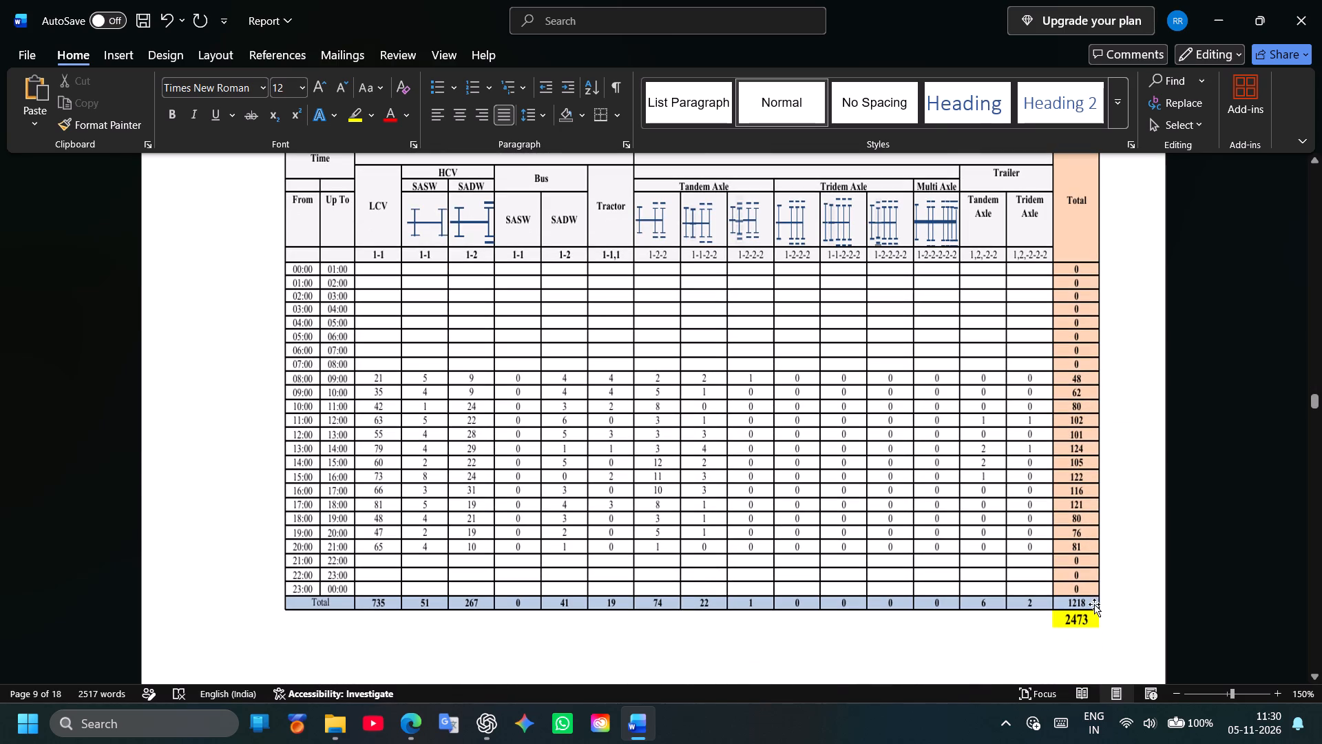
{"action": "scroll", "coordinate": [1005, 577], "scroll_direction": "up", "scroll_amount": 1}
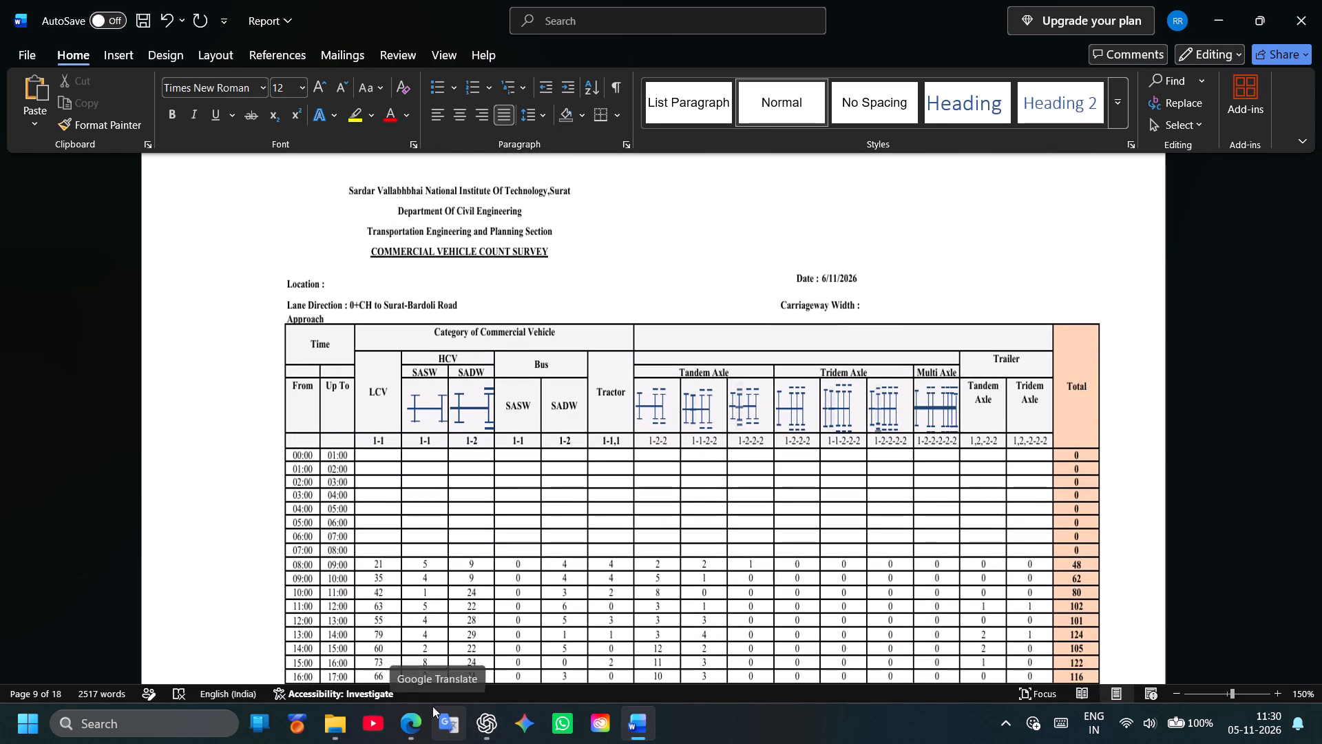
Switch to the IRC:37-2018 PDF in Edge and look through the section 3 performance criteria, the scope and the abbreviations list.
{"action": "left_click", "coordinate": [419, 637]}
{"action": "scroll", "coordinate": [885, 331], "scroll_direction": "down", "scroll_amount": 9}
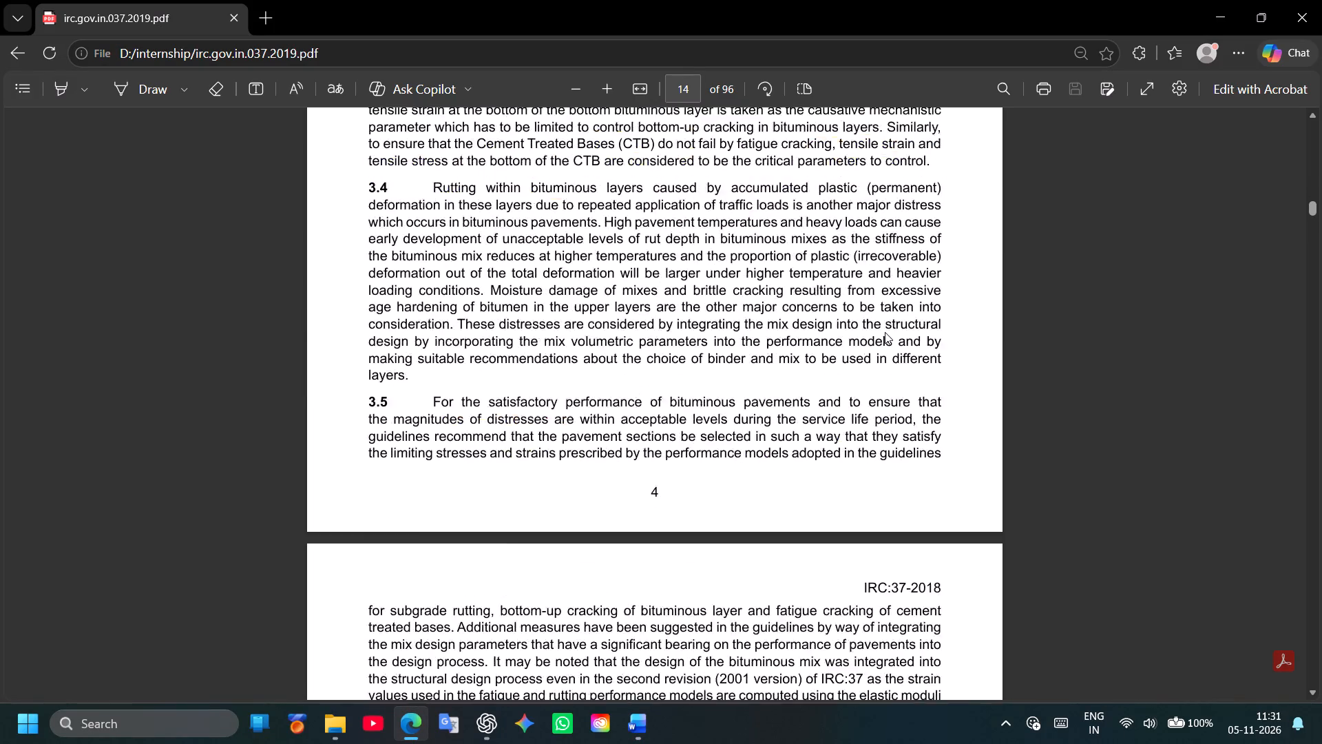
{"action": "scroll", "coordinate": [885, 332], "scroll_direction": "down", "scroll_amount": 7}
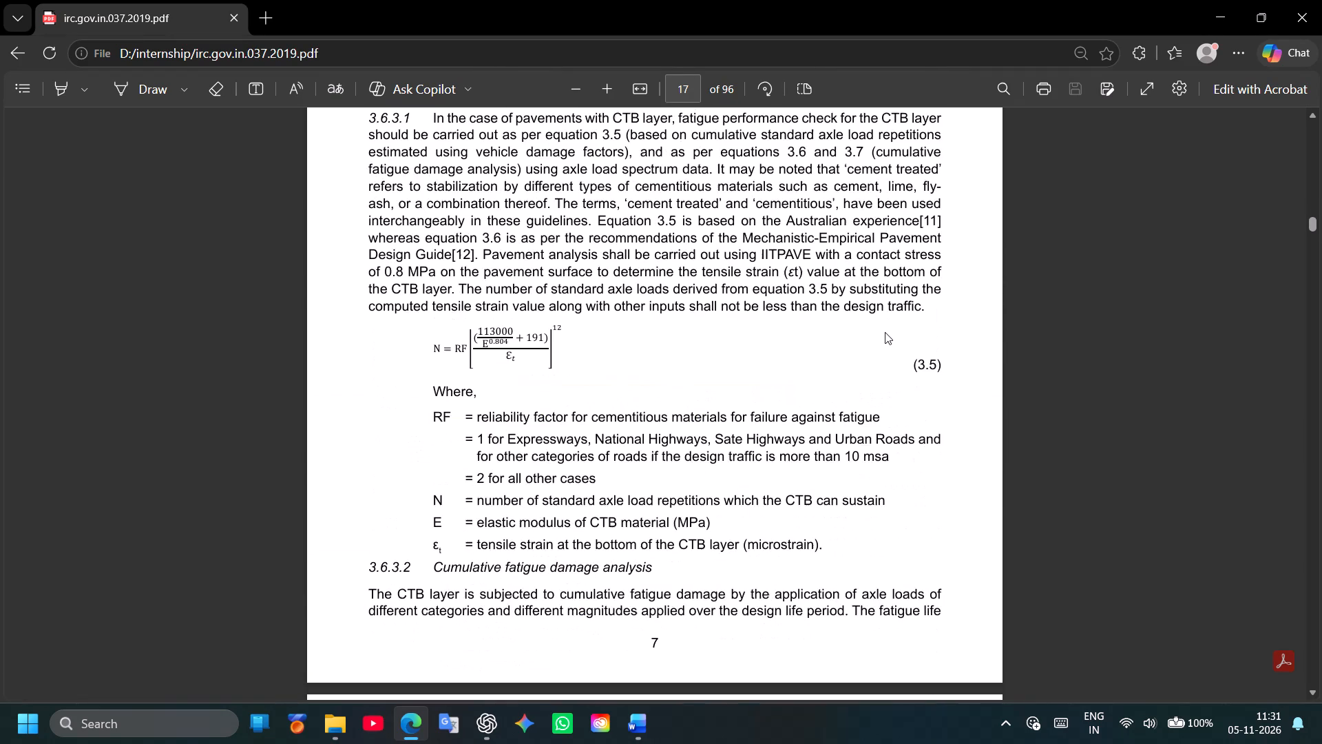
{"action": "scroll", "coordinate": [885, 332], "scroll_direction": "down", "scroll_amount": 3}
{"action": "scroll", "coordinate": [885, 332], "scroll_direction": "up", "scroll_amount": 18}
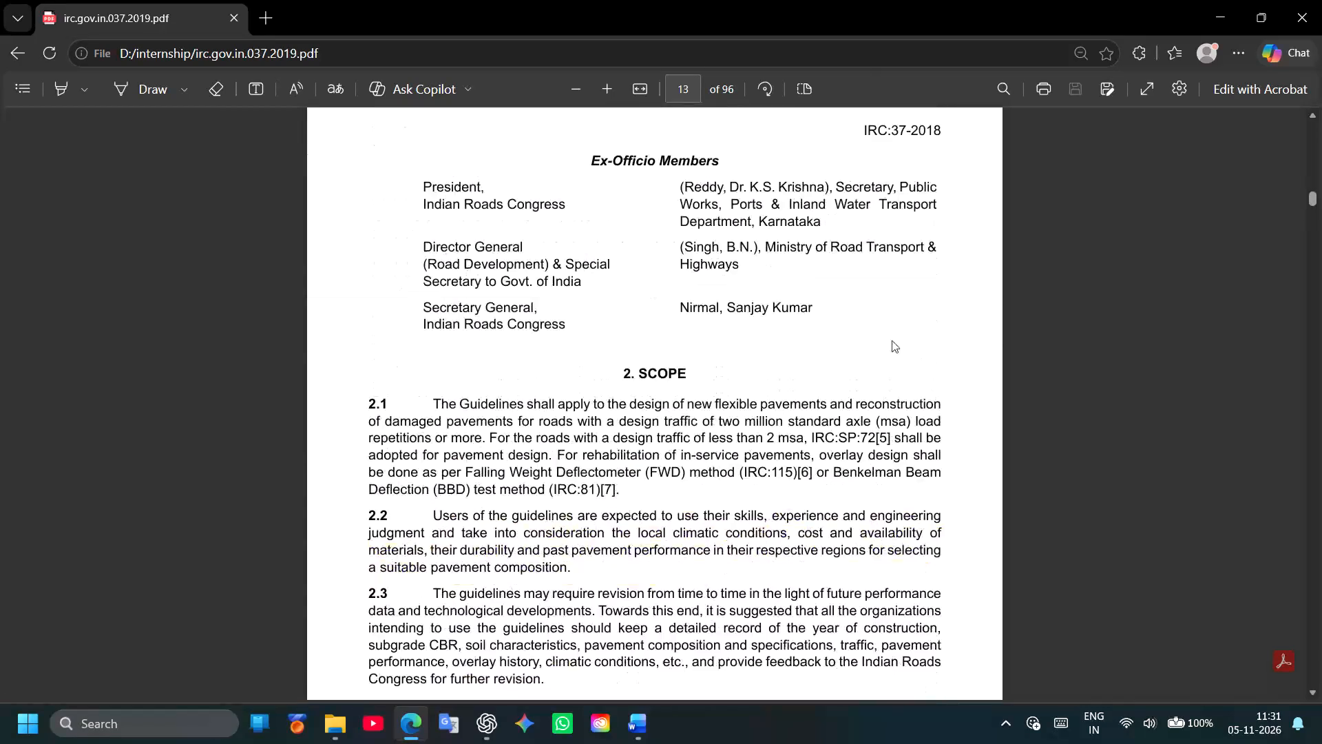
{"action": "scroll", "coordinate": [892, 340], "scroll_direction": "up", "scroll_amount": 18}
{"action": "scroll", "coordinate": [904, 313], "scroll_direction": "up", "scroll_amount": 11}
{"action": "scroll", "coordinate": [904, 313], "scroll_direction": "down", "scroll_amount": 18}
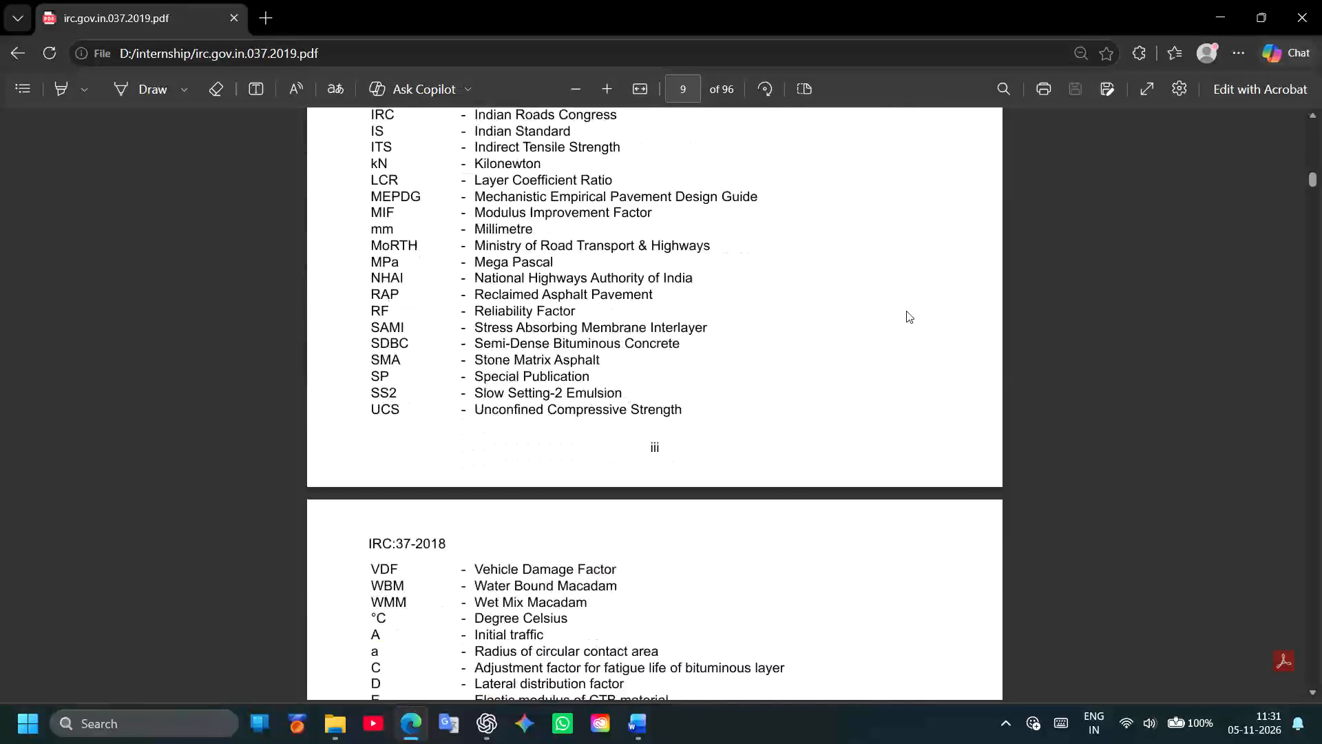
Examine sections 3.1 to 3.6.2 of IRC:37-2018 on the mechanistic-empirical approach, subgrade rutting and fatigue cracking criteria.
{"action": "scroll", "coordinate": [906, 311], "scroll_direction": "down", "scroll_amount": 15}
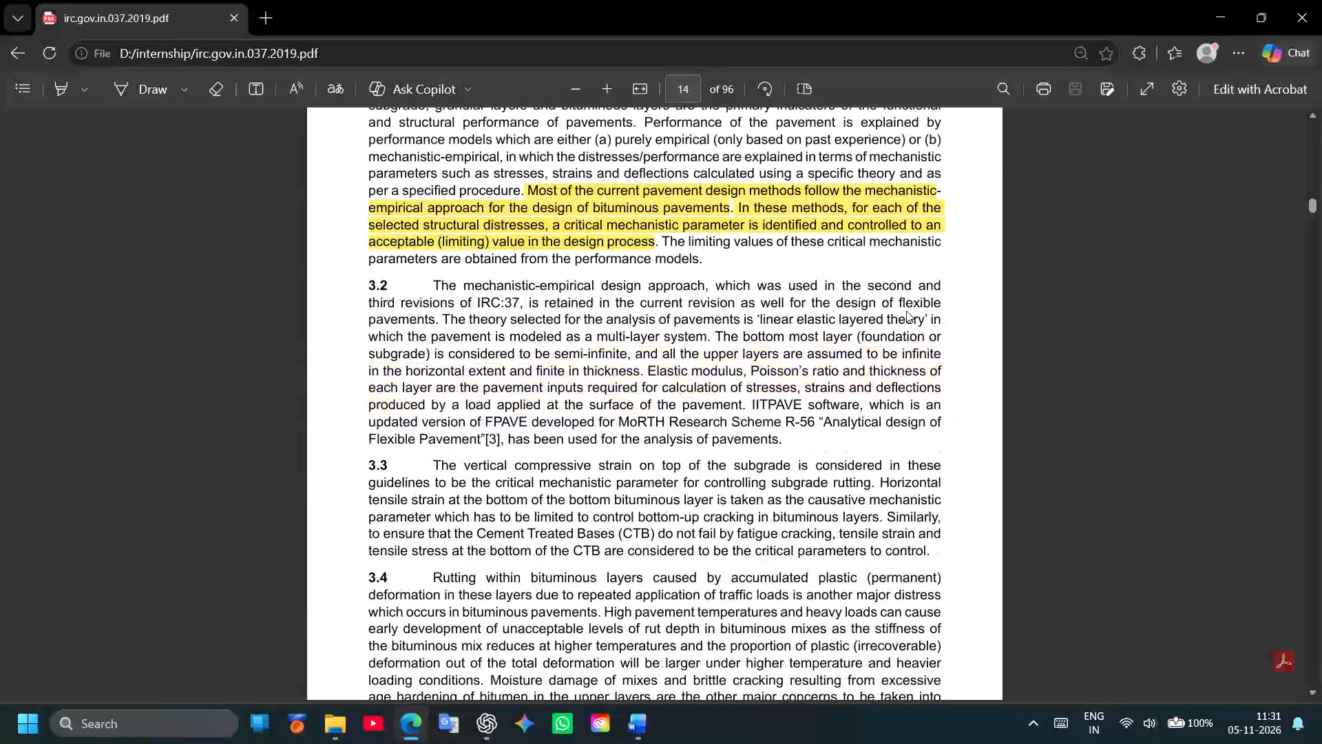
{"action": "scroll", "coordinate": [906, 311], "scroll_direction": "down", "scroll_amount": 5}
{"action": "scroll", "coordinate": [906, 311], "scroll_direction": "up", "scroll_amount": 1}
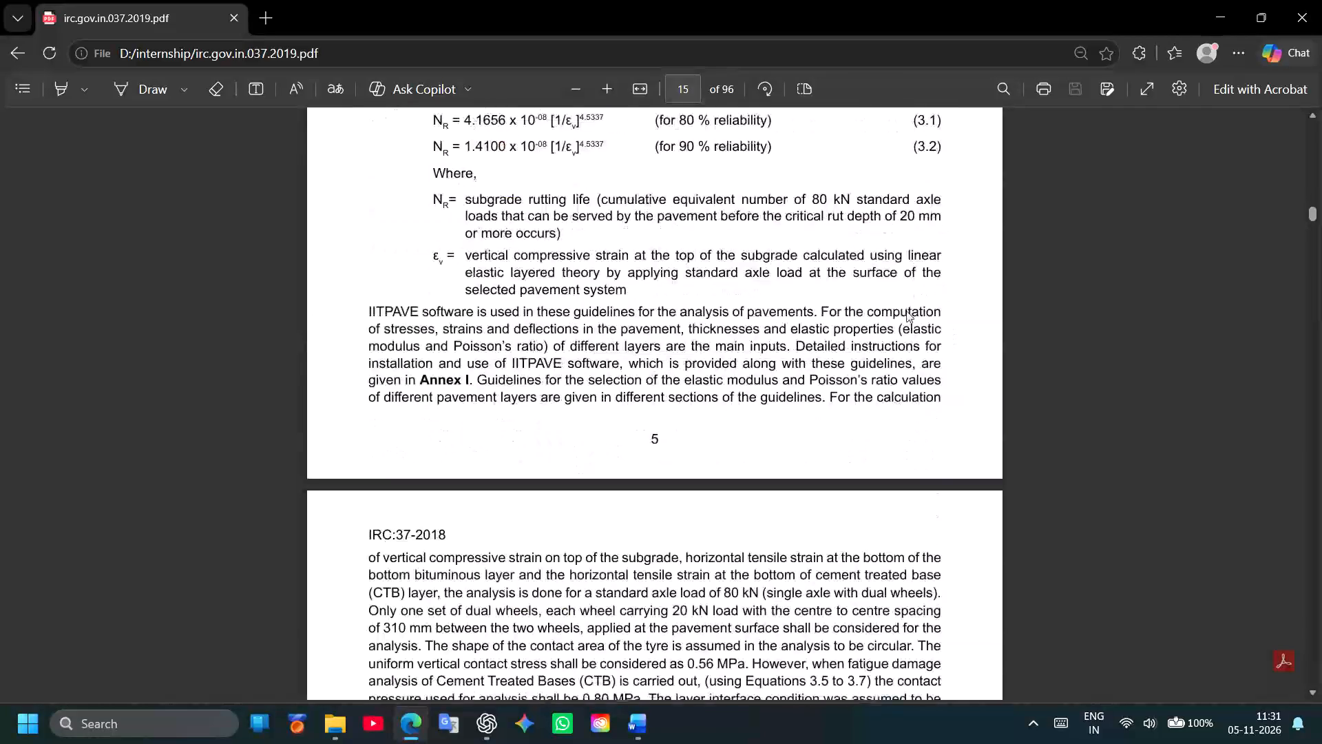
{"action": "scroll", "coordinate": [906, 311], "scroll_direction": "up", "scroll_amount": 1}
{"action": "scroll", "coordinate": [906, 311], "scroll_direction": "down", "scroll_amount": 5}
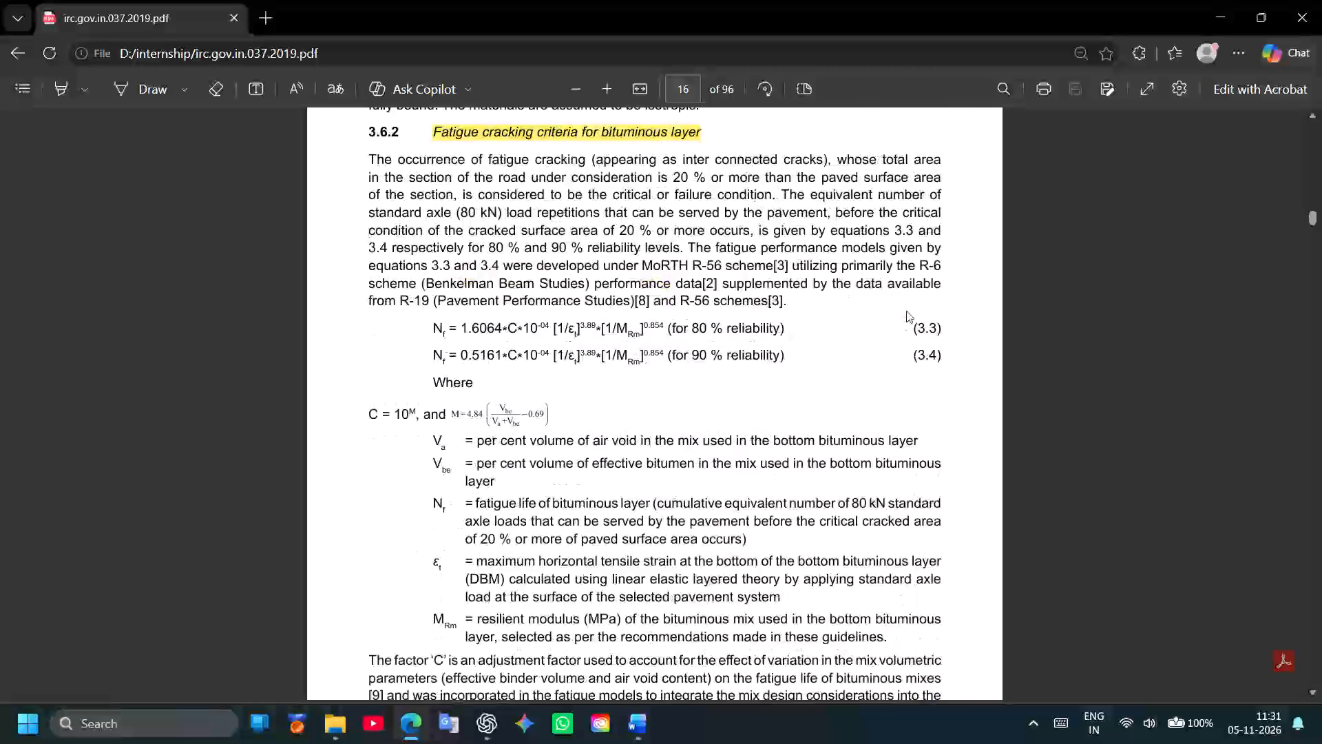
{"action": "scroll", "coordinate": [906, 311], "scroll_direction": "up", "scroll_amount": 1}
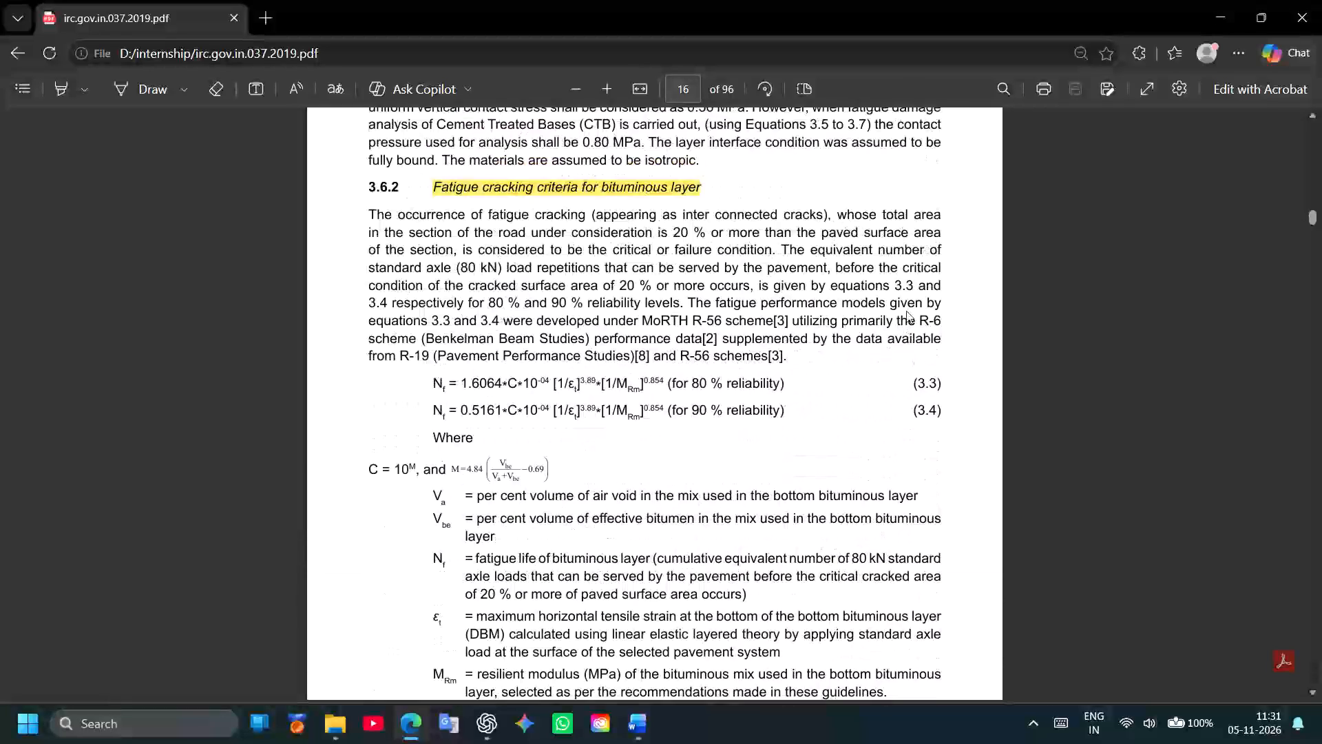
{"action": "scroll", "coordinate": [906, 311], "scroll_direction": "up", "scroll_amount": 7}
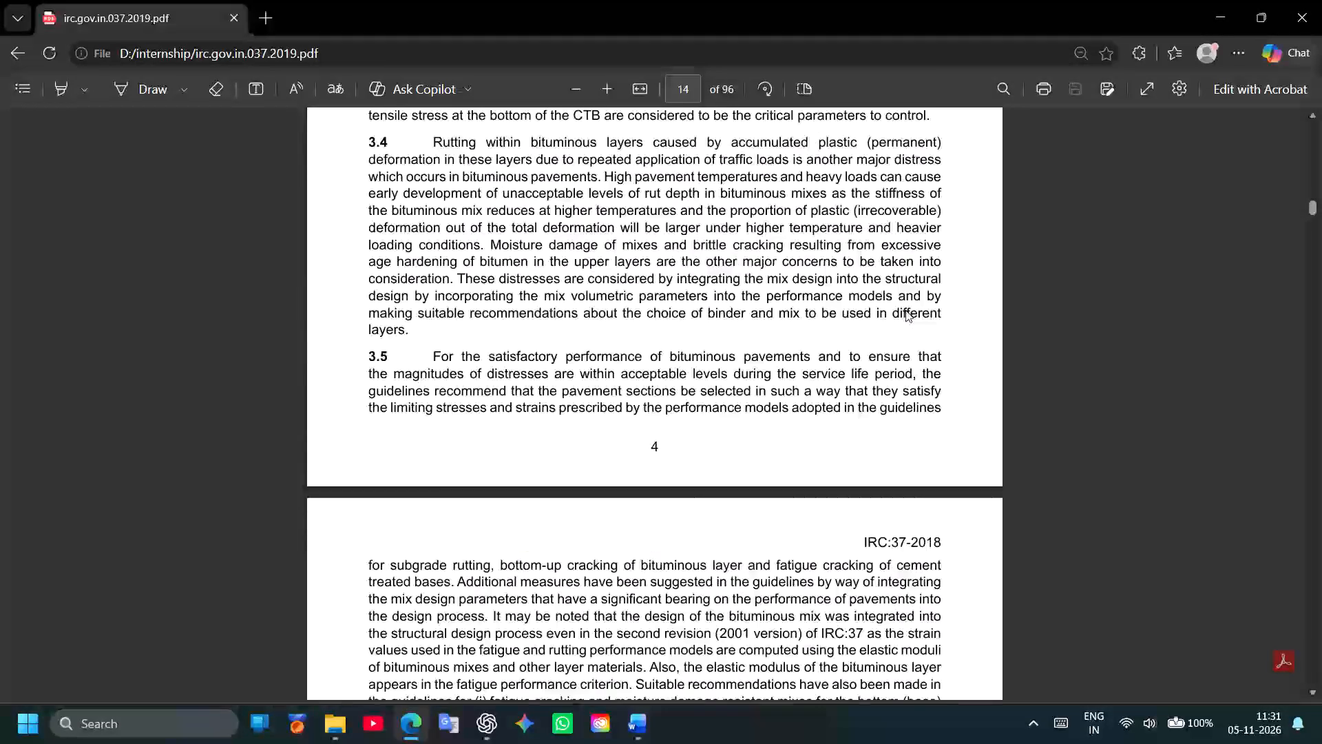
{"action": "scroll", "coordinate": [905, 310], "scroll_direction": "up", "scroll_amount": 2}
Find clause 4.4.2 of IRC:37-2018 and read through its full definition of the Vehicle Damage Factor.
{"action": "scroll", "coordinate": [908, 312], "scroll_direction": "down", "scroll_amount": 4}
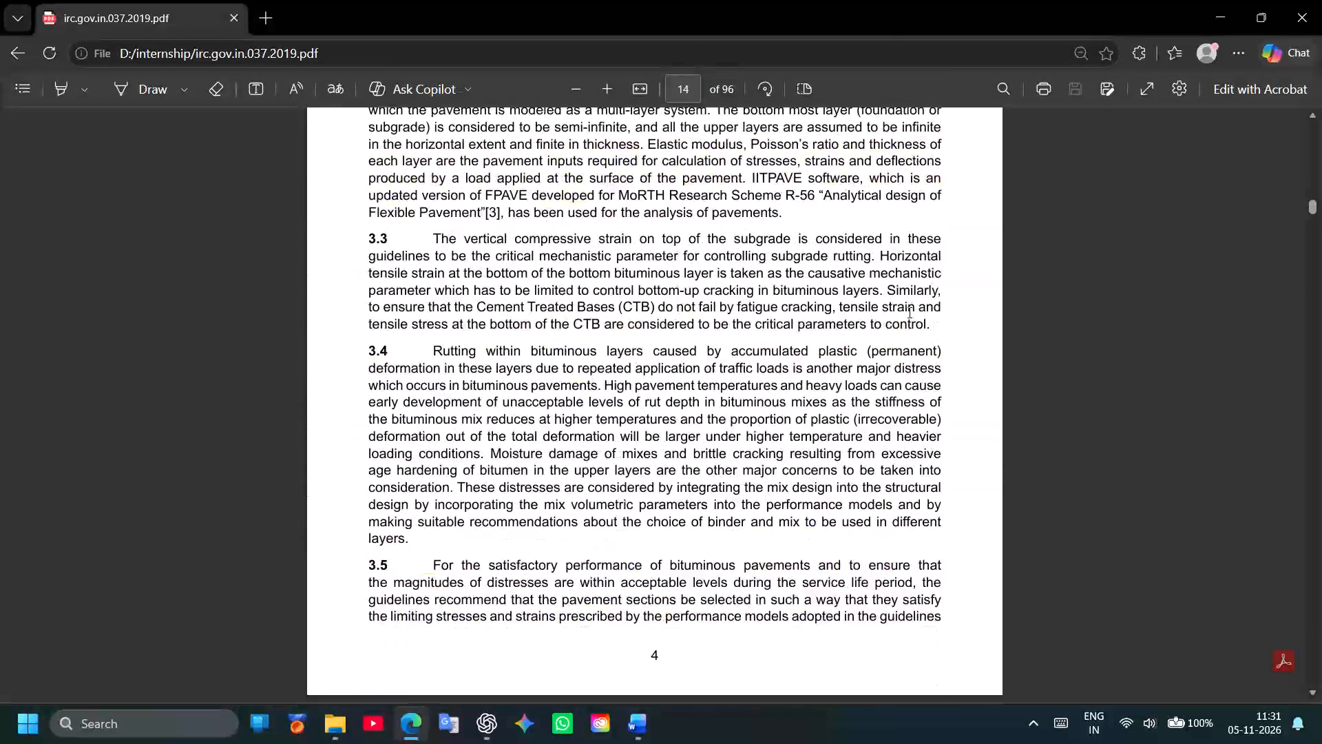
{"action": "scroll", "coordinate": [908, 312], "scroll_direction": "down", "scroll_amount": 13}
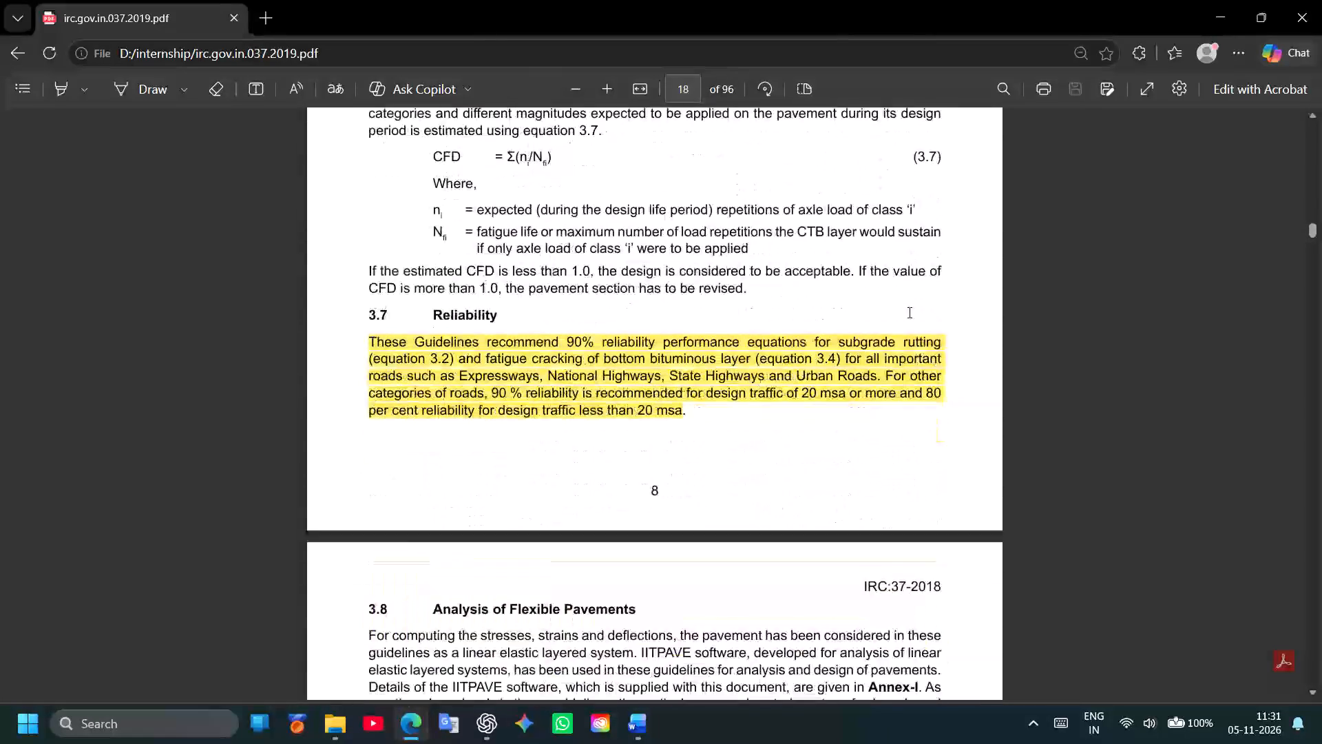
{"action": "scroll", "coordinate": [908, 312], "scroll_direction": "down", "scroll_amount": 8}
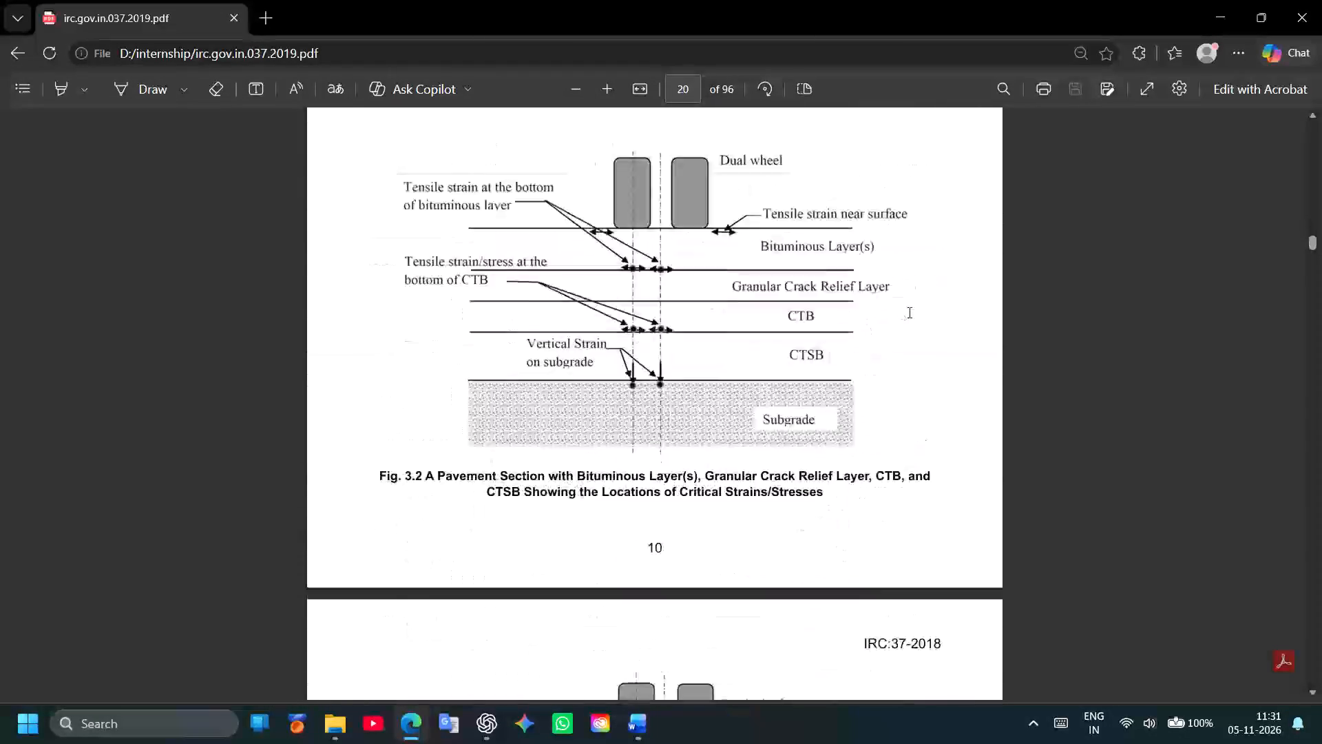
{"action": "scroll", "coordinate": [908, 312], "scroll_direction": "down", "scroll_amount": 8}
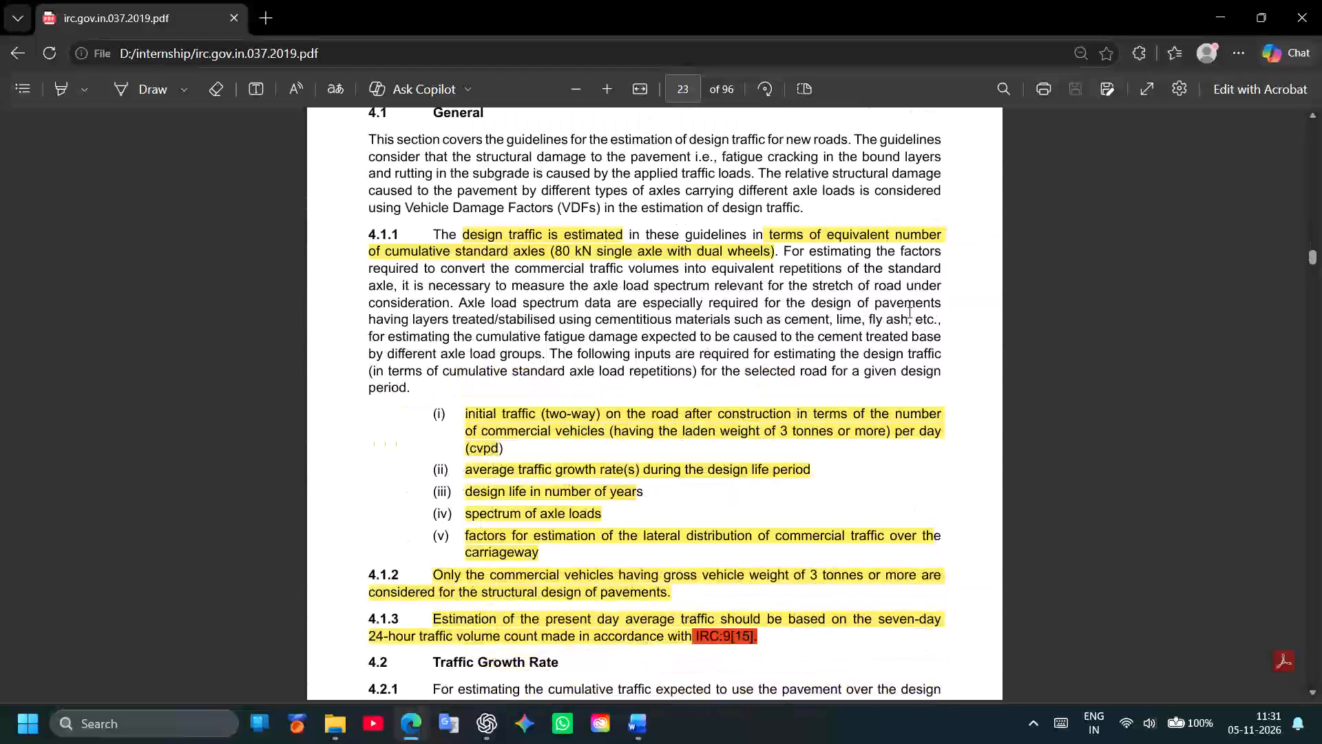
{"action": "scroll", "coordinate": [908, 312], "scroll_direction": "down", "scroll_amount": 9}
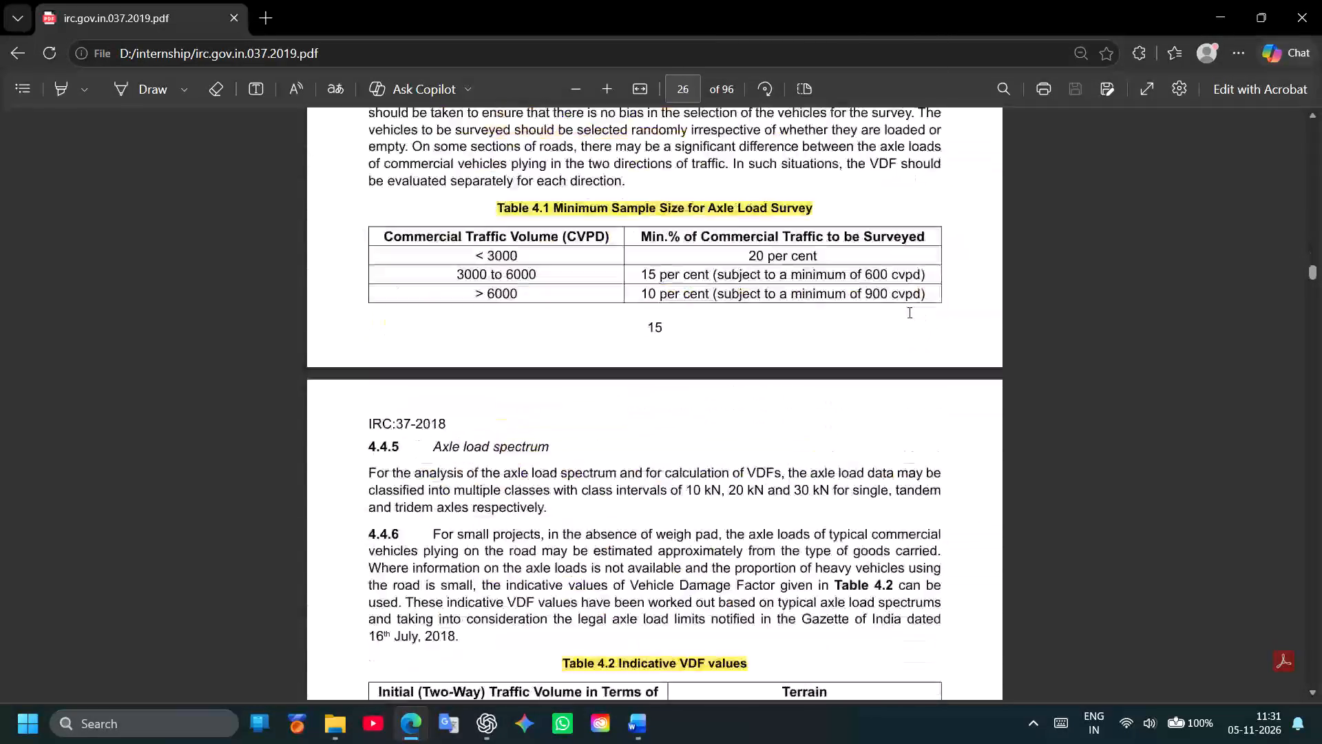
{"action": "scroll", "coordinate": [908, 312], "scroll_direction": "down", "scroll_amount": 1}
{"action": "scroll", "coordinate": [908, 312], "scroll_direction": "up", "scroll_amount": 4}
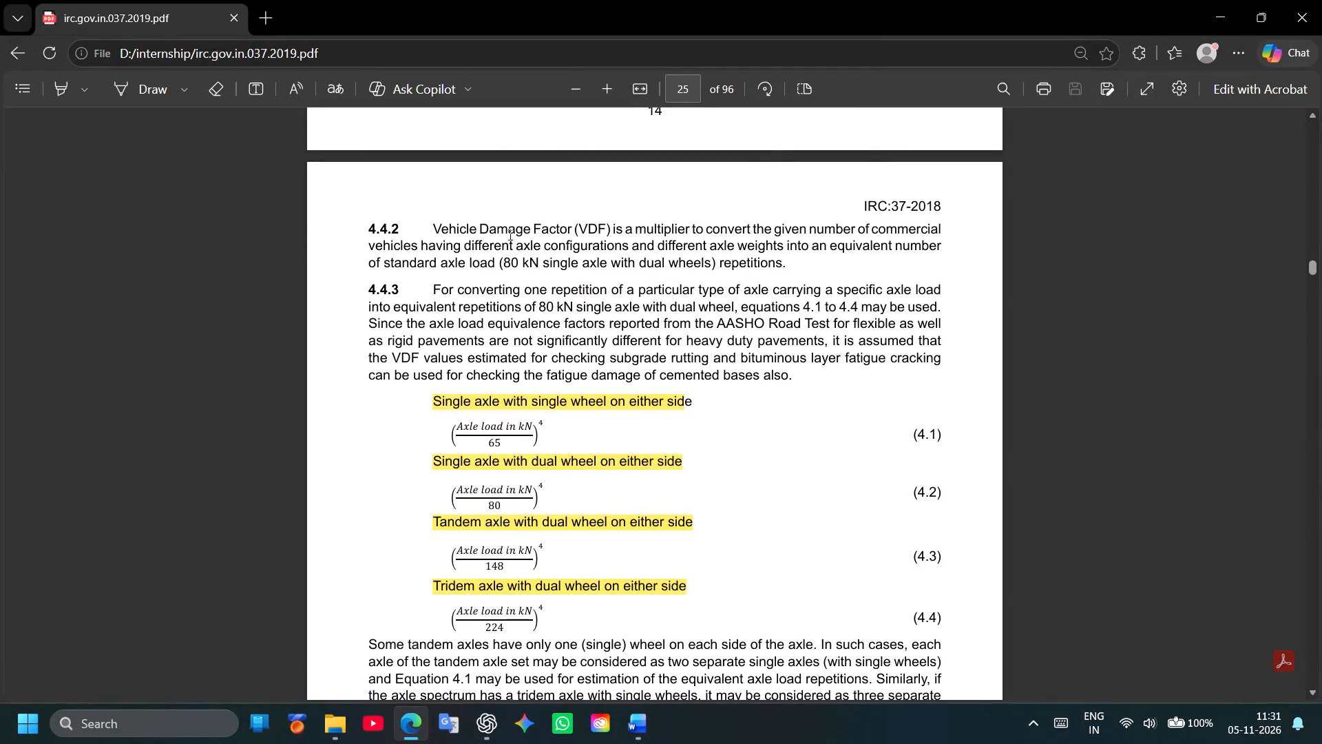
{"action": "left_click_drag", "start_coordinate": [428, 225], "coordinate": [638, 224]}
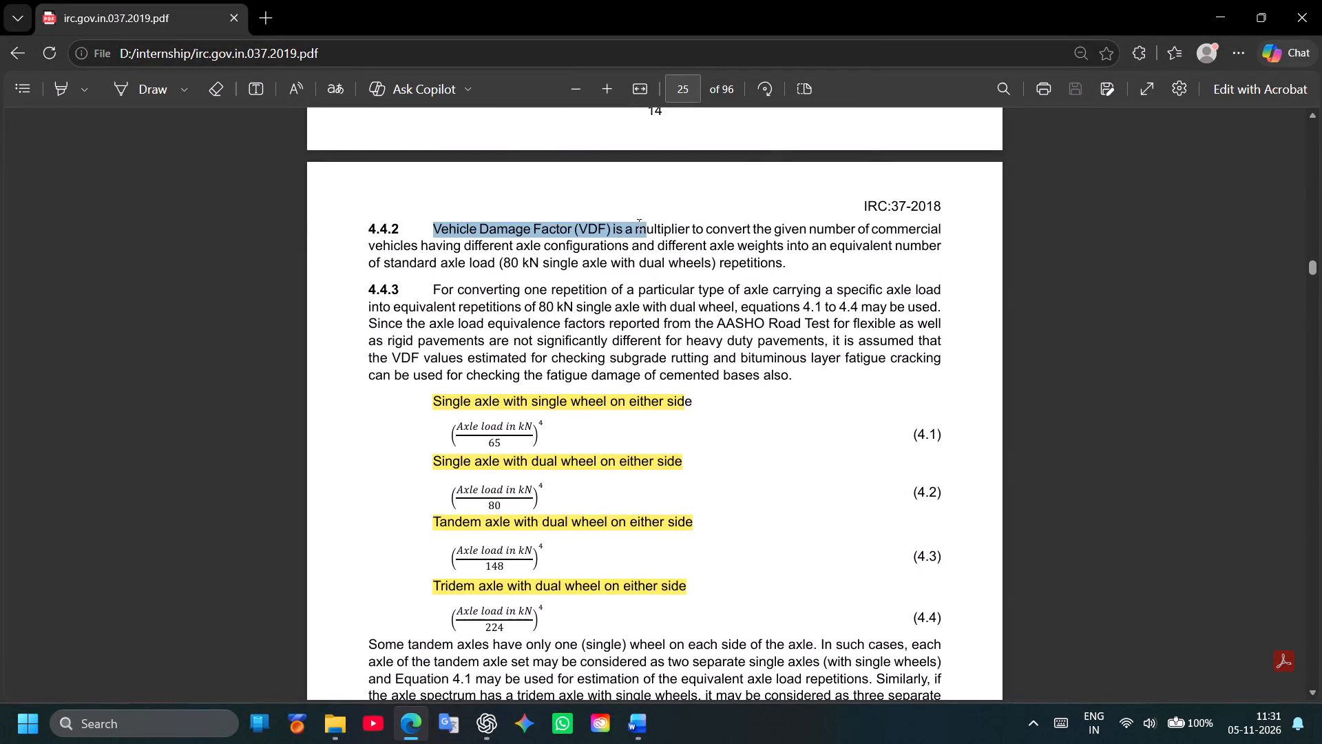
{"action": "left_click_drag", "start_coordinate": [638, 224], "coordinate": [921, 230]}
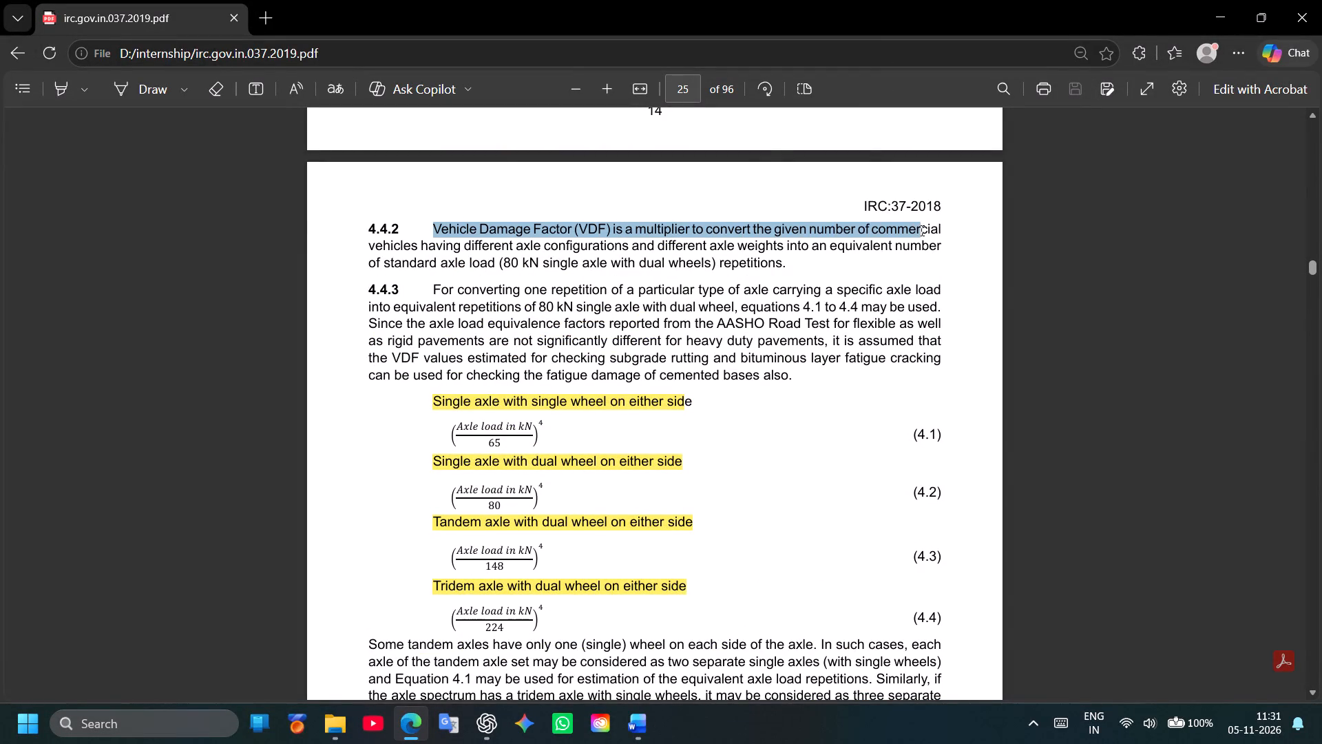
{"action": "left_click_drag", "start_coordinate": [921, 230], "coordinate": [629, 242]}
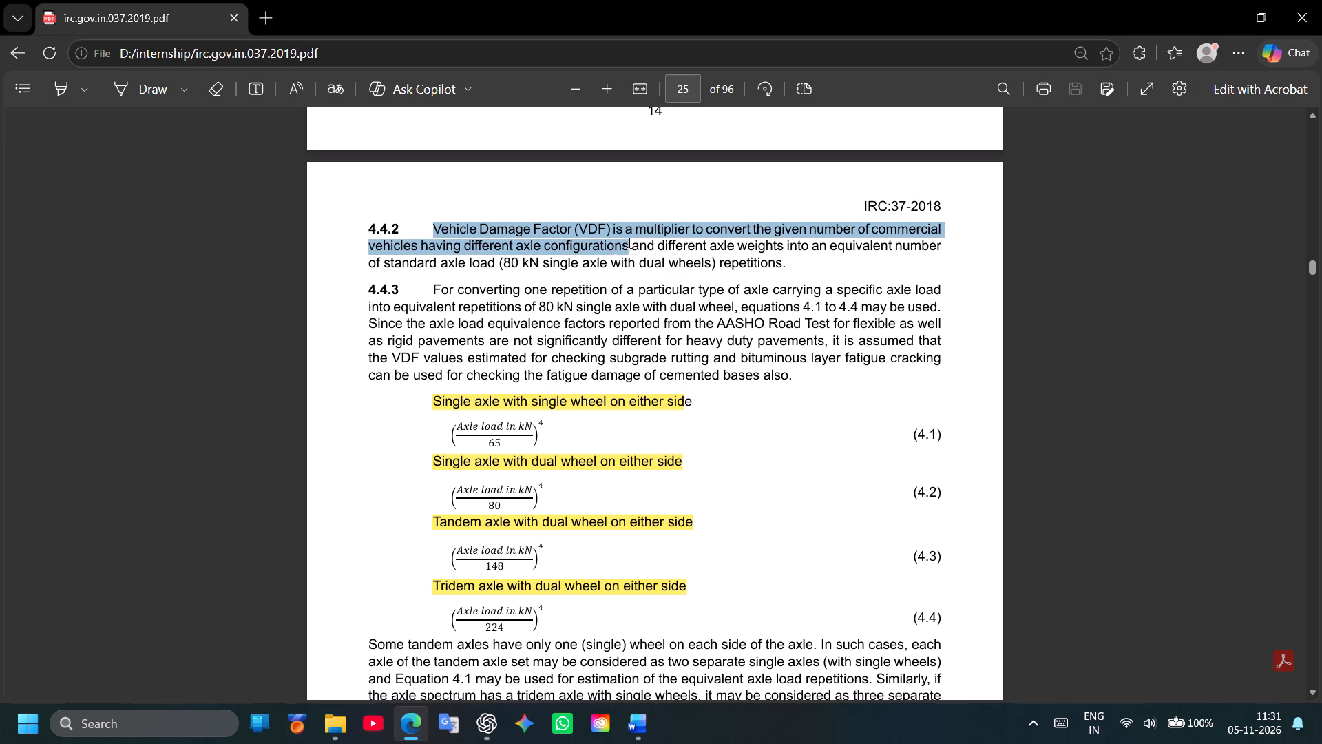
{"action": "left_click_drag", "start_coordinate": [629, 242], "coordinate": [835, 242]}
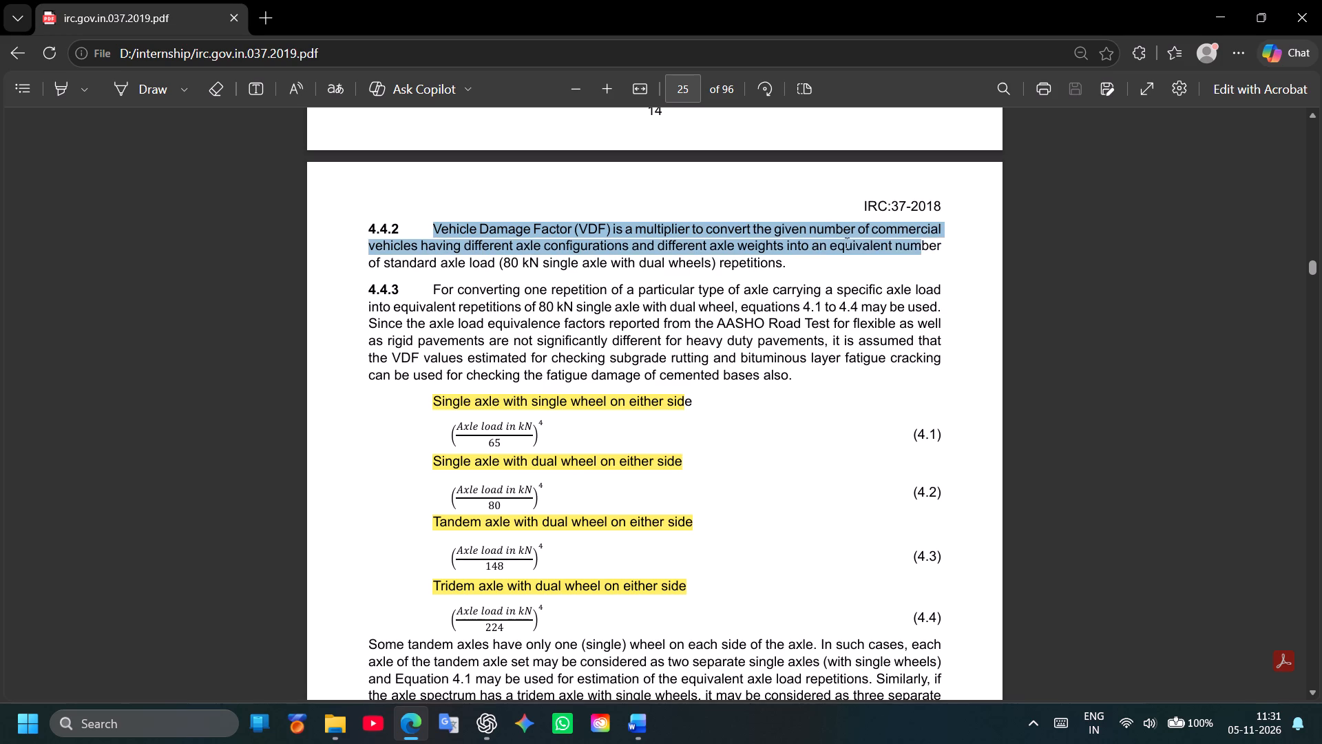
{"action": "left_click_drag", "start_coordinate": [835, 242], "coordinate": [815, 267]}
Read clauses 4.1.1 to 4.3.1 on design traffic inputs, traffic volume counts, growth rate and design period.
{"action": "scroll", "coordinate": [631, 355], "scroll_direction": "up", "scroll_amount": 3}
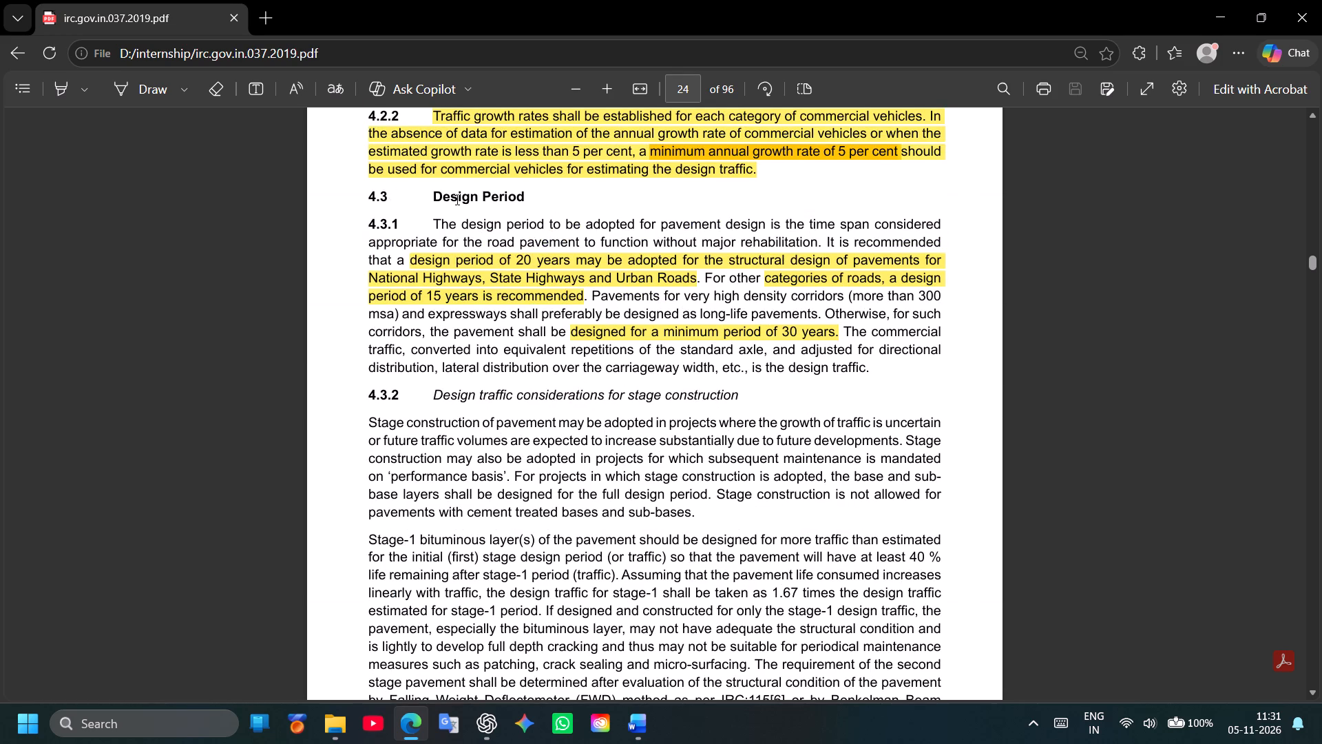
{"action": "scroll", "coordinate": [591, 329], "scroll_direction": "up", "scroll_amount": 3}
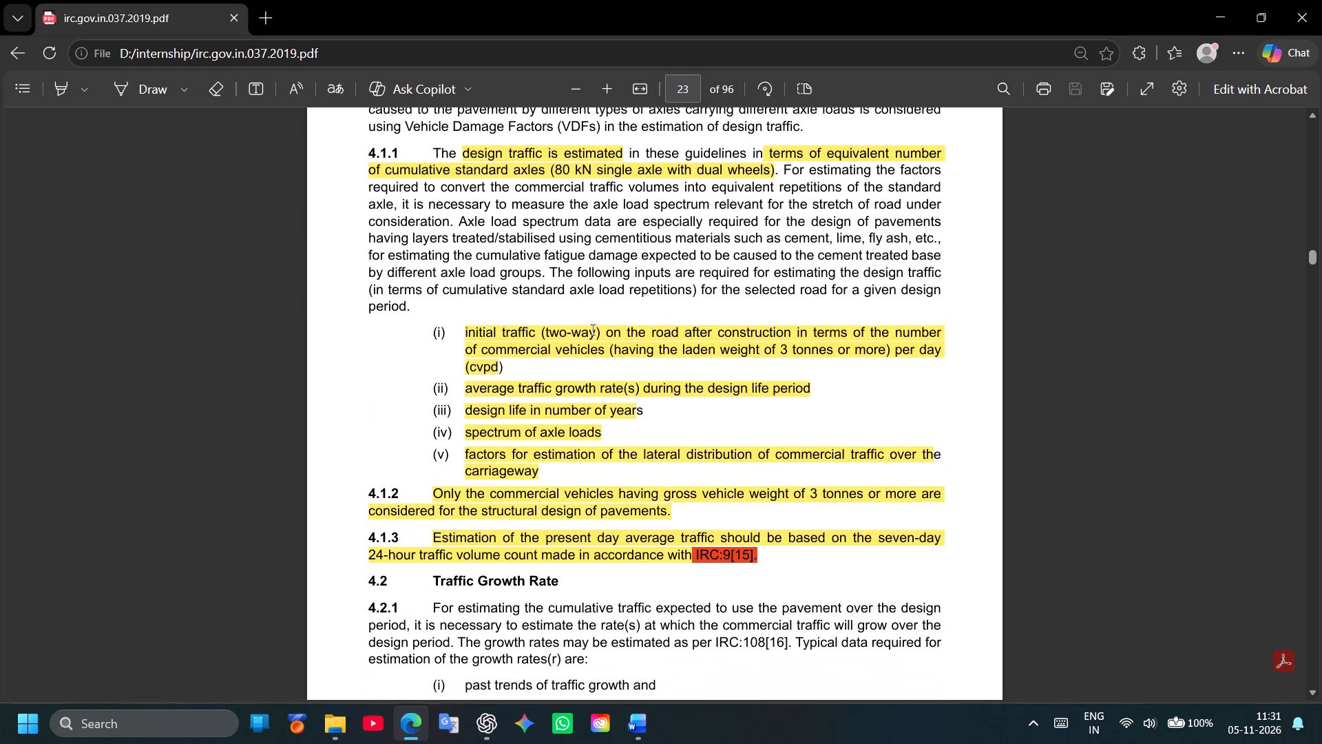
{"action": "scroll", "coordinate": [591, 329], "scroll_direction": "up", "scroll_amount": 2}
{"action": "scroll", "coordinate": [591, 329], "scroll_direction": "down", "scroll_amount": 2}
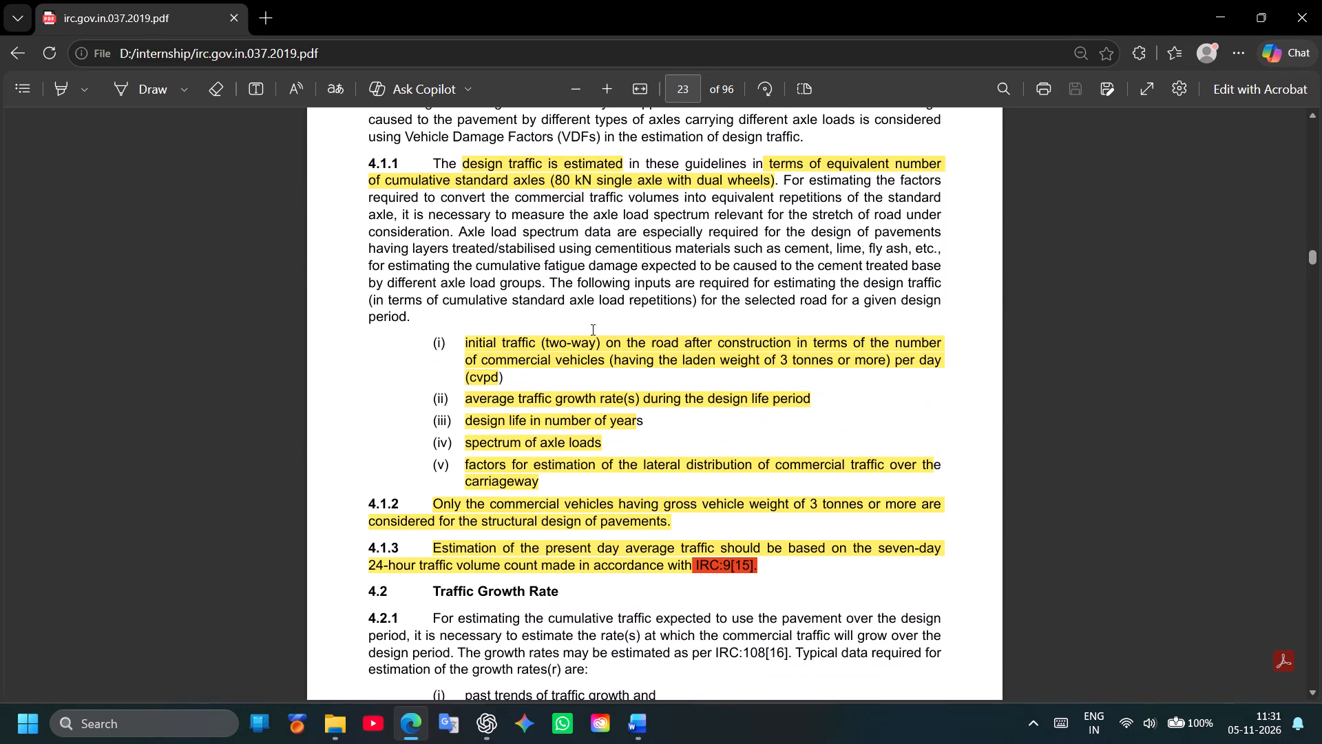
{"action": "scroll", "coordinate": [633, 338], "scroll_direction": "down", "scroll_amount": 1}
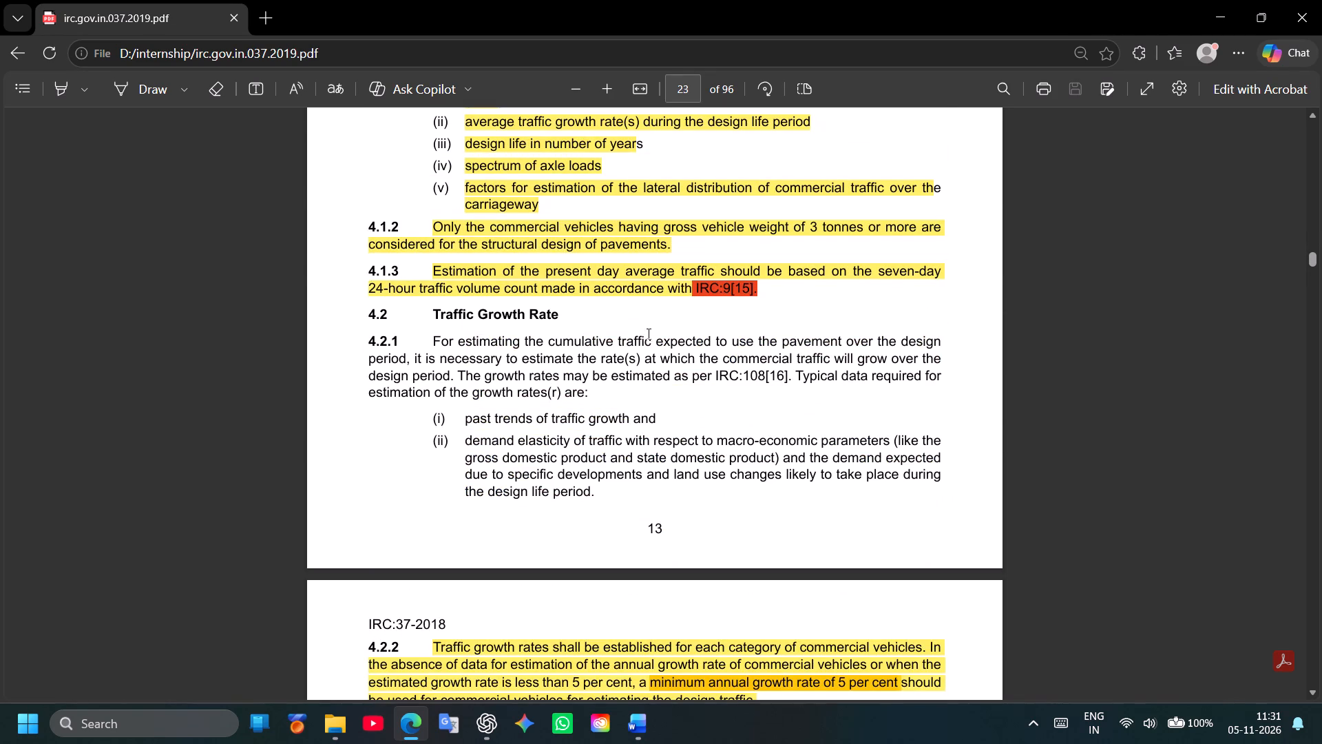
{"action": "scroll", "coordinate": [749, 311], "scroll_direction": "down", "scroll_amount": 1}
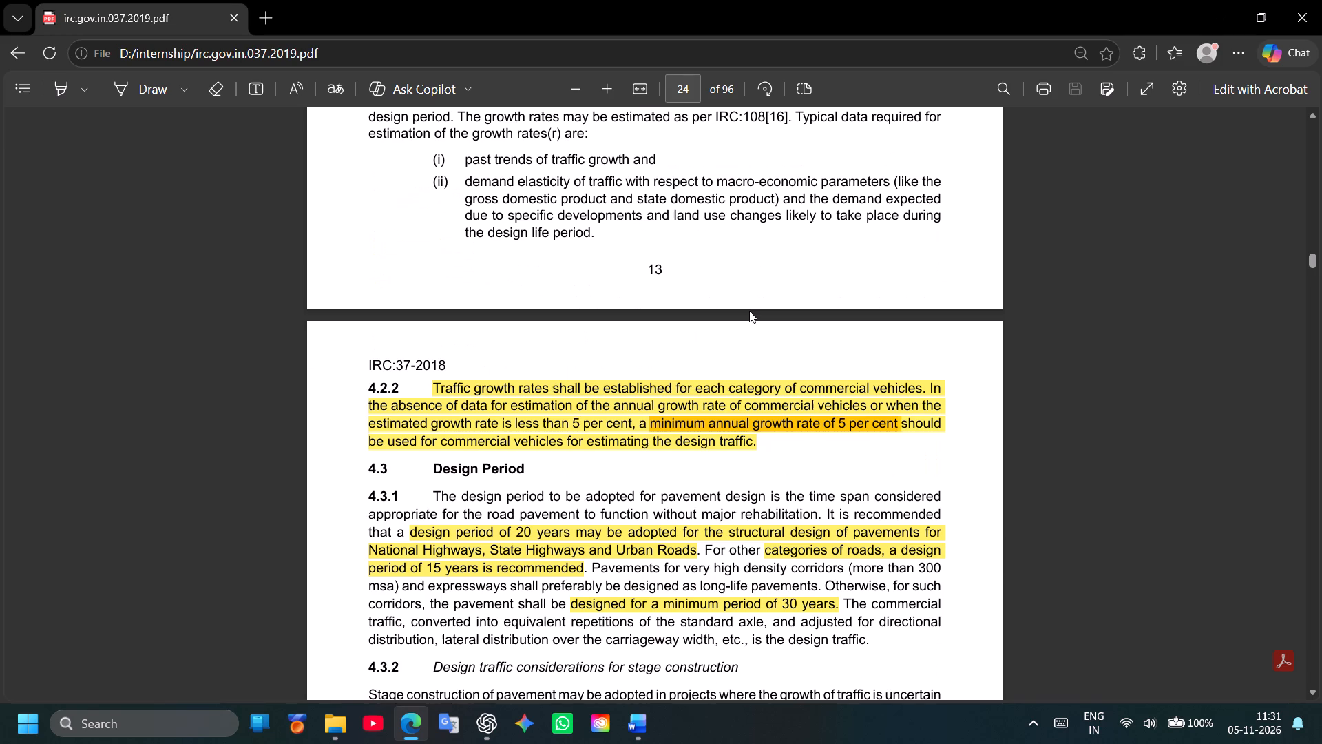
Examine clause 4.4.4 and both column headings of Table 4.1 on the minimum sample size for the axle load survey.
{"action": "scroll", "coordinate": [749, 311], "scroll_direction": "down", "scroll_amount": 3}
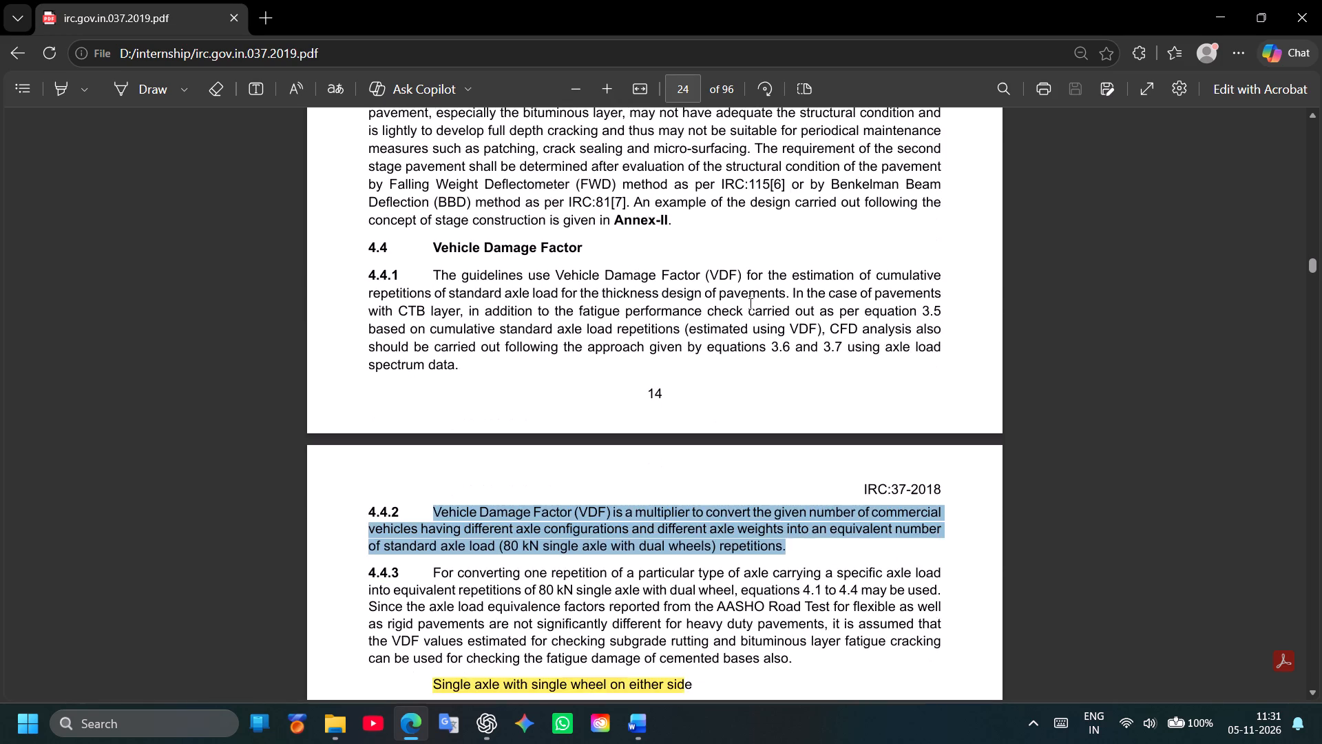
{"action": "scroll", "coordinate": [749, 303], "scroll_direction": "down", "scroll_amount": 3}
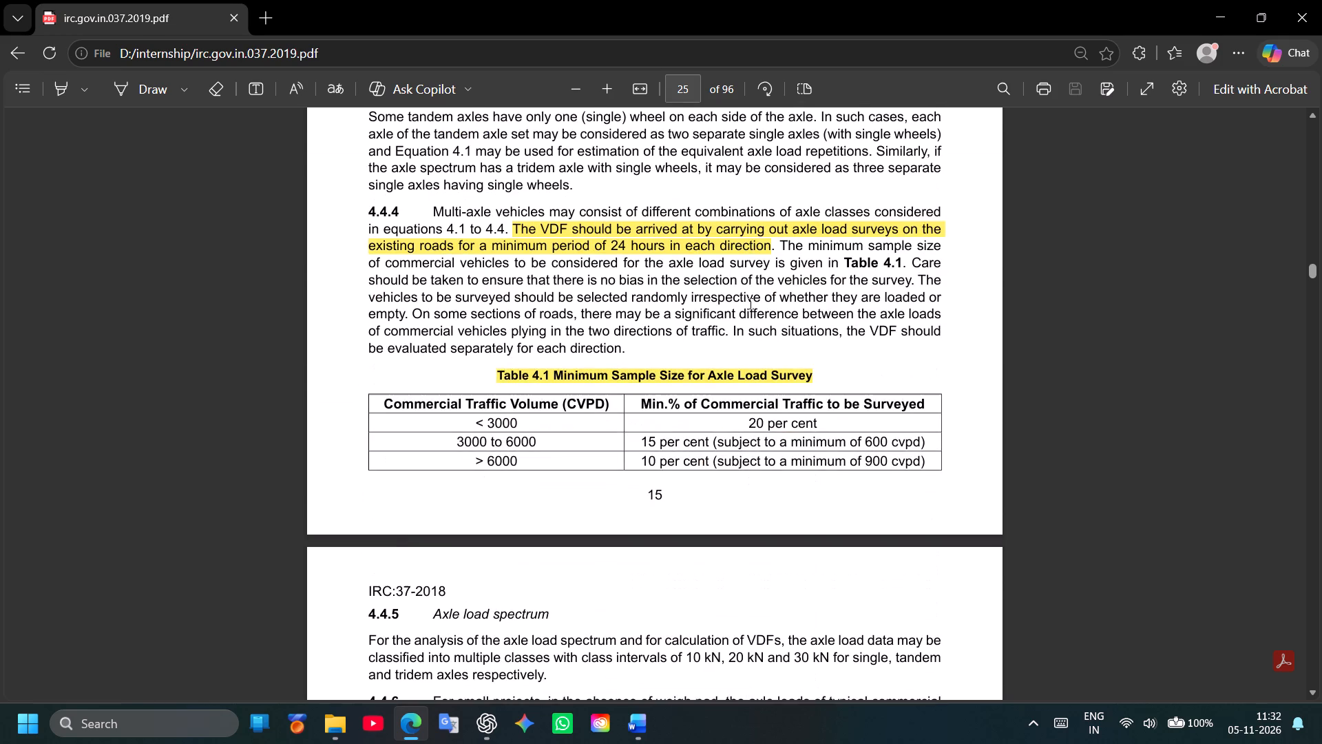
{"action": "left_click_drag", "start_coordinate": [385, 399], "coordinate": [604, 399]}
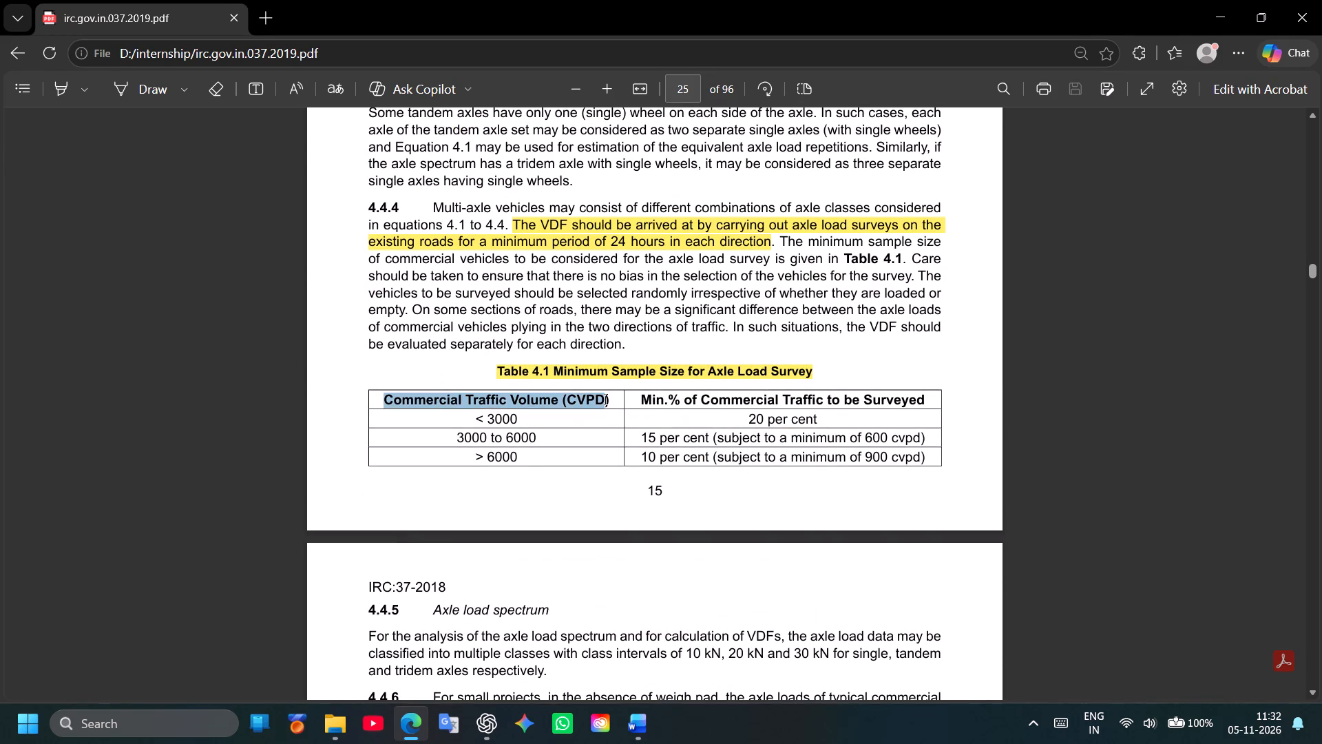
{"action": "left_click_drag", "start_coordinate": [604, 399], "coordinate": [615, 399]}
{"action": "left_click", "coordinate": [662, 497]}
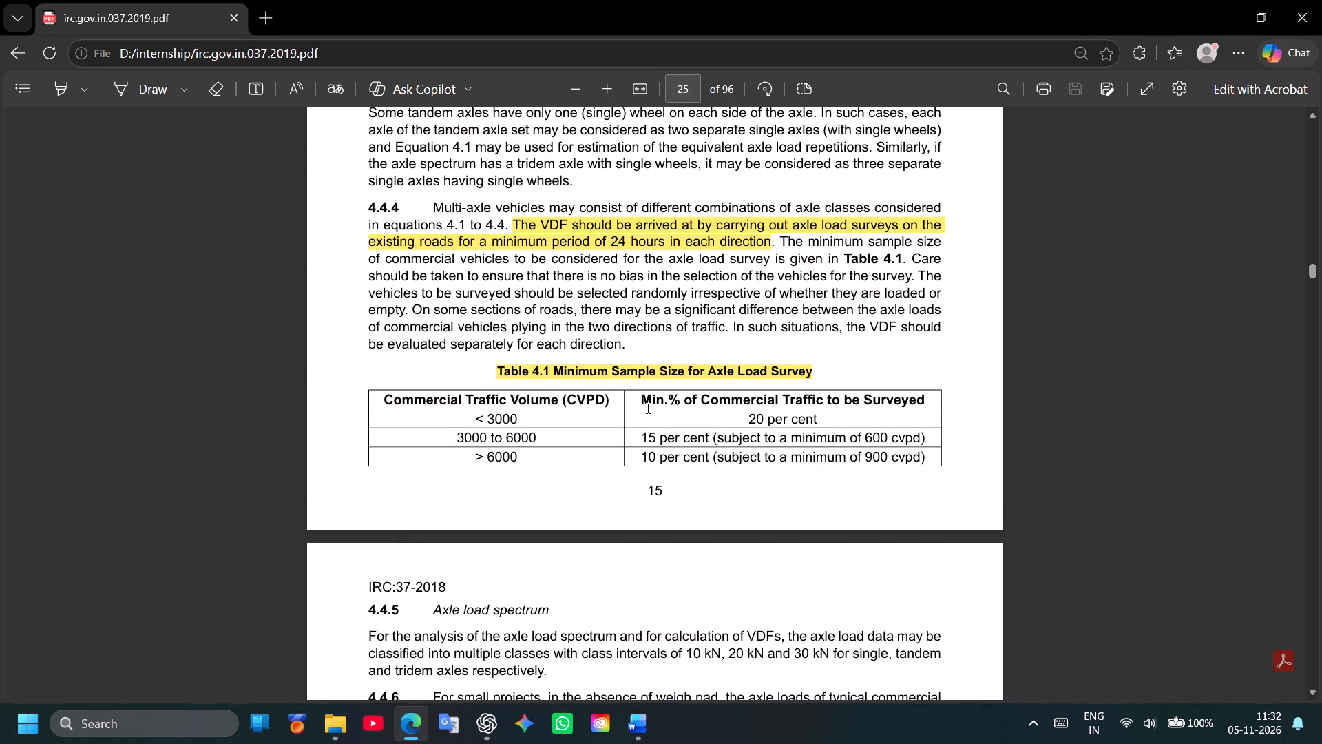
{"action": "left_click_drag", "start_coordinate": [644, 404], "coordinate": [930, 406]}
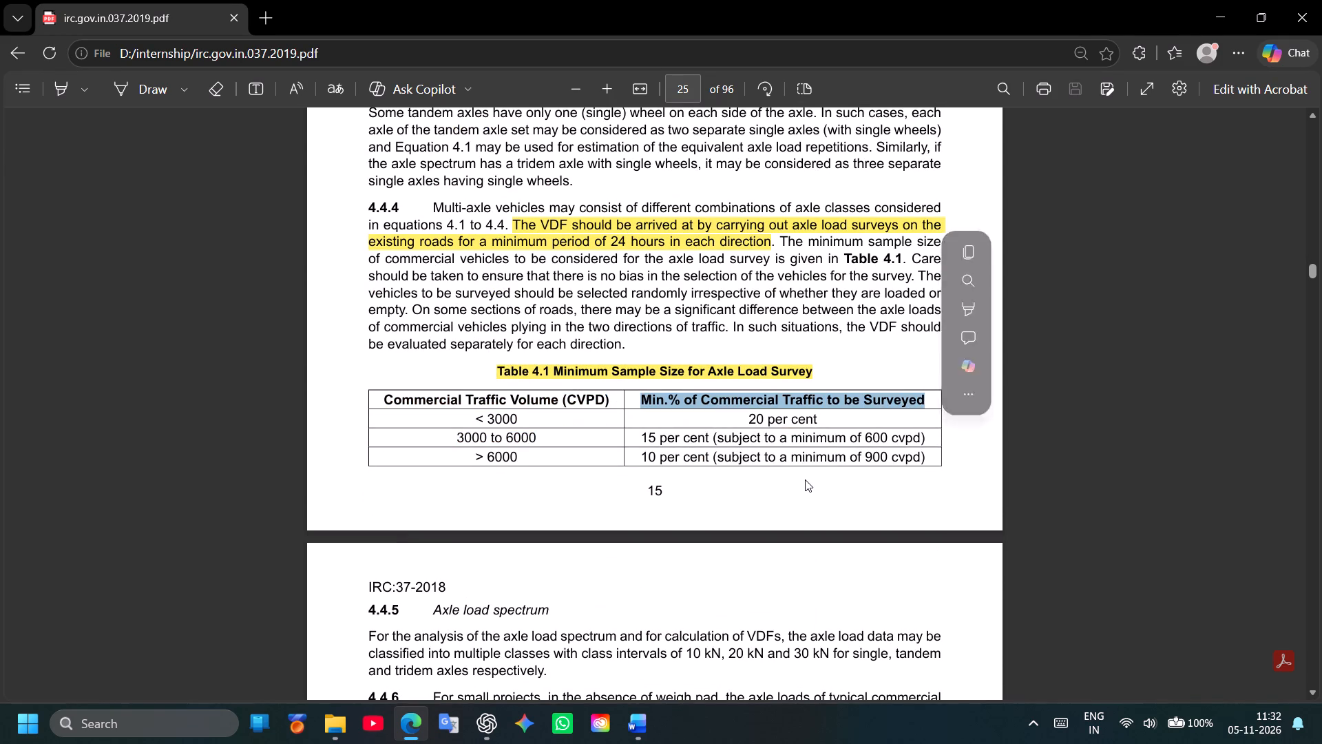
{"action": "left_click", "coordinate": [805, 479]}
{"action": "scroll", "coordinate": [788, 464], "scroll_direction": "up", "scroll_amount": 1}
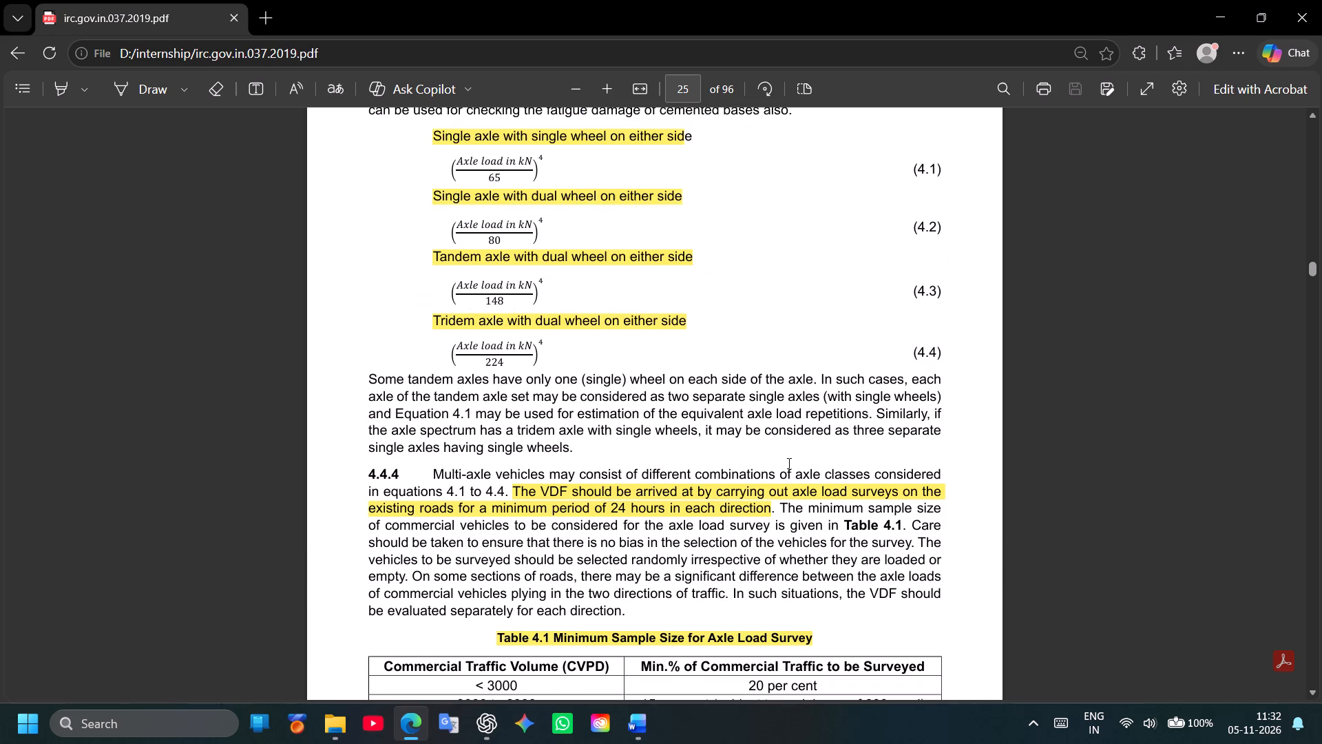
{"action": "scroll", "coordinate": [788, 463], "scroll_direction": "down", "scroll_amount": 1}
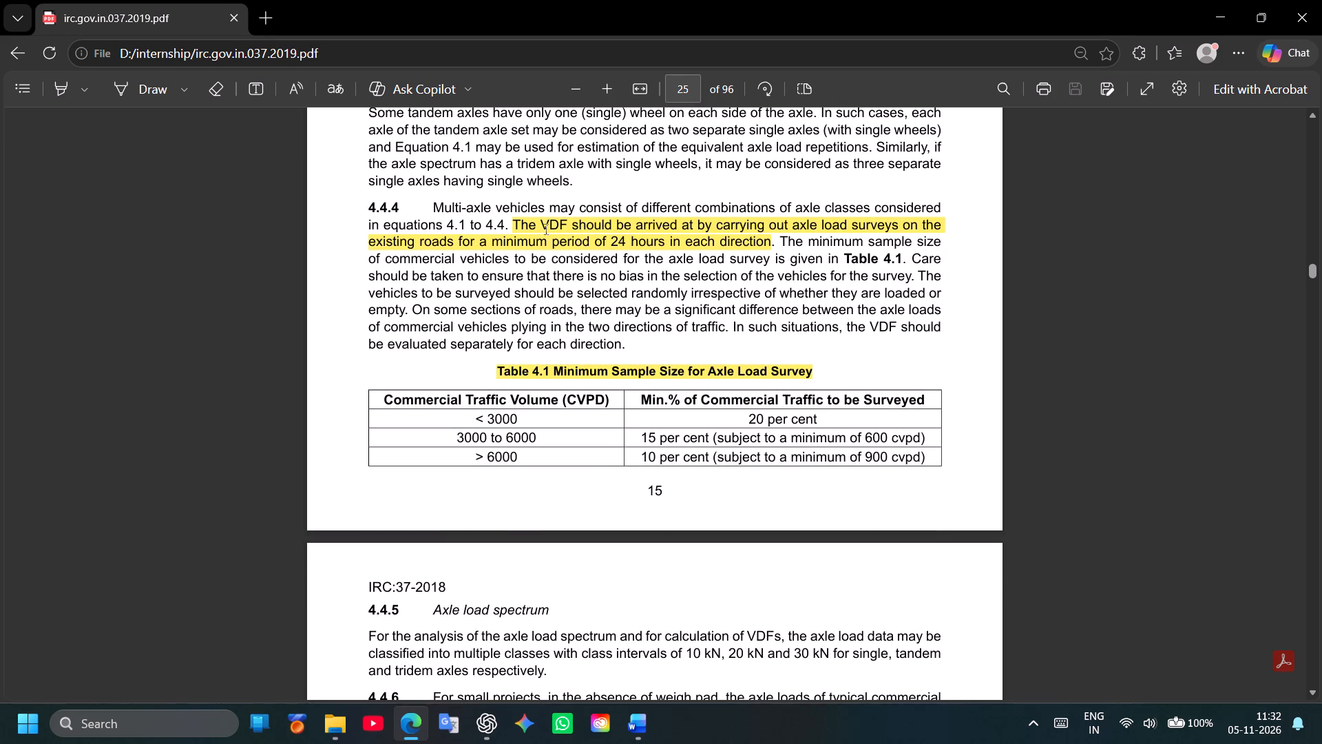
{"action": "scroll", "coordinate": [726, 219], "scroll_direction": "down", "scroll_amount": 3}
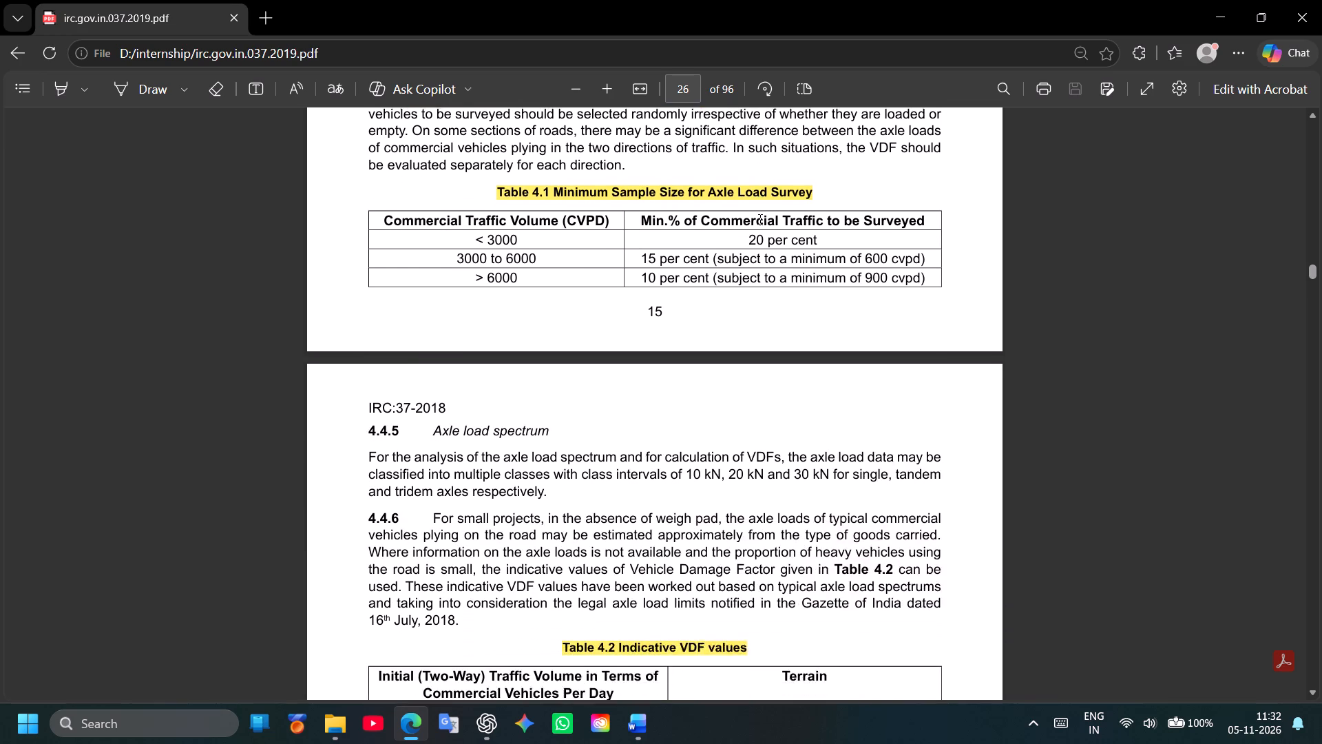
Read clause 4.6.1 on computing design traffic, focusing on equation 4.5 and the commercial vehicles per day term in A.
{"action": "scroll", "coordinate": [759, 219], "scroll_direction": "down", "scroll_amount": 8}
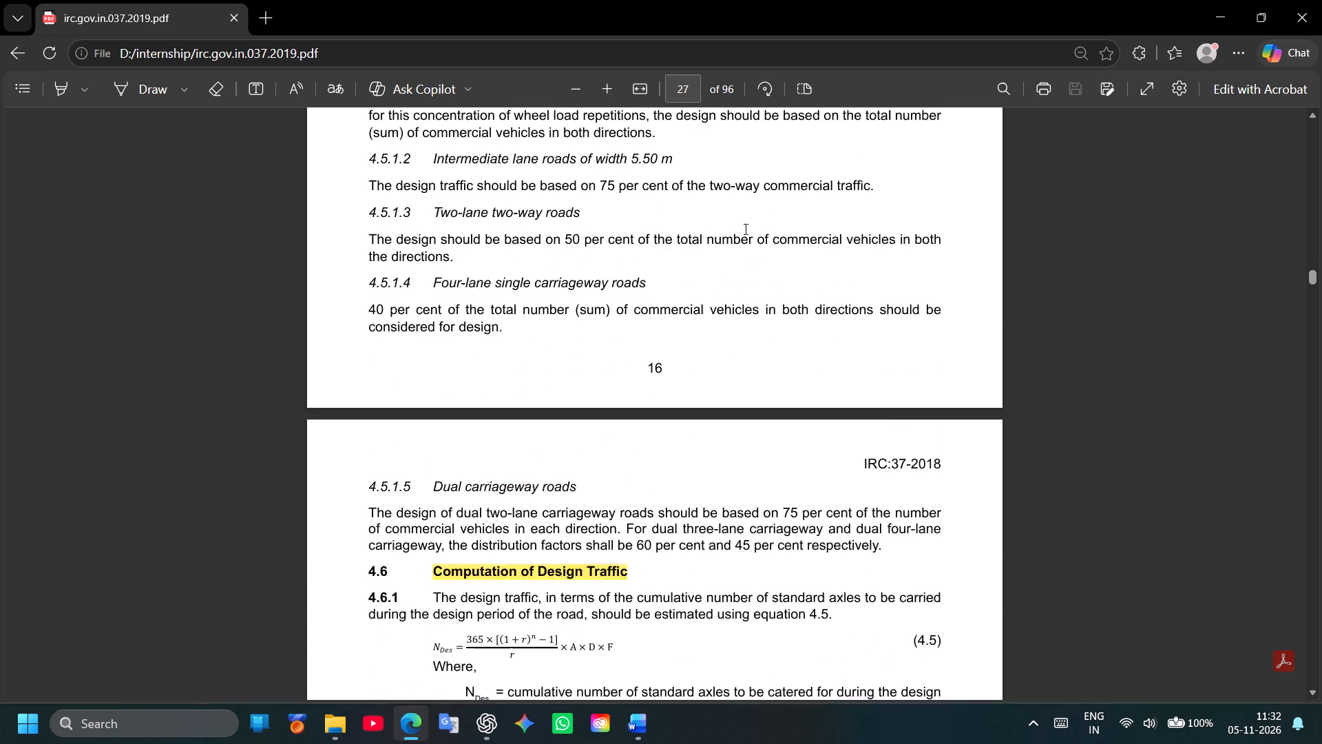
{"action": "scroll", "coordinate": [744, 229], "scroll_direction": "down", "scroll_amount": 4}
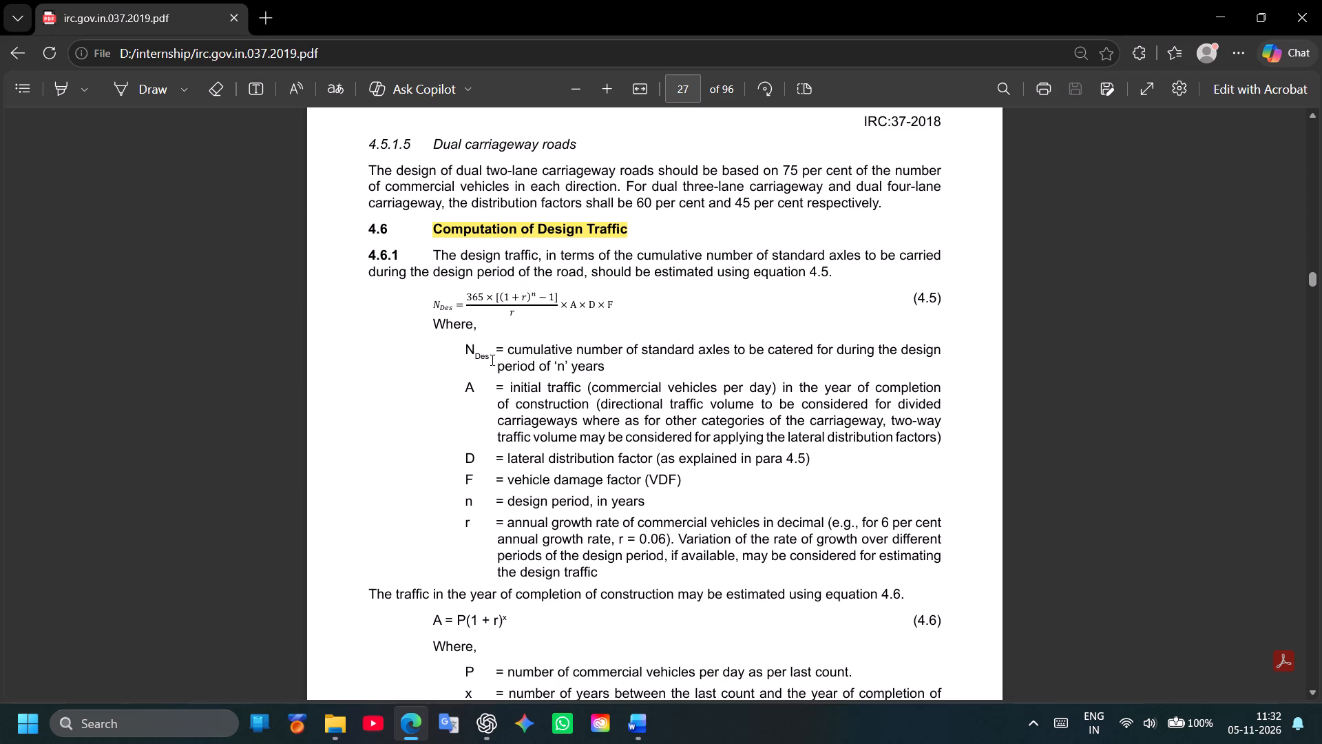
{"action": "scroll", "coordinate": [521, 380], "scroll_direction": "up", "scroll_amount": 2}
{"action": "scroll", "coordinate": [678, 505], "scroll_direction": "down", "scroll_amount": 1}
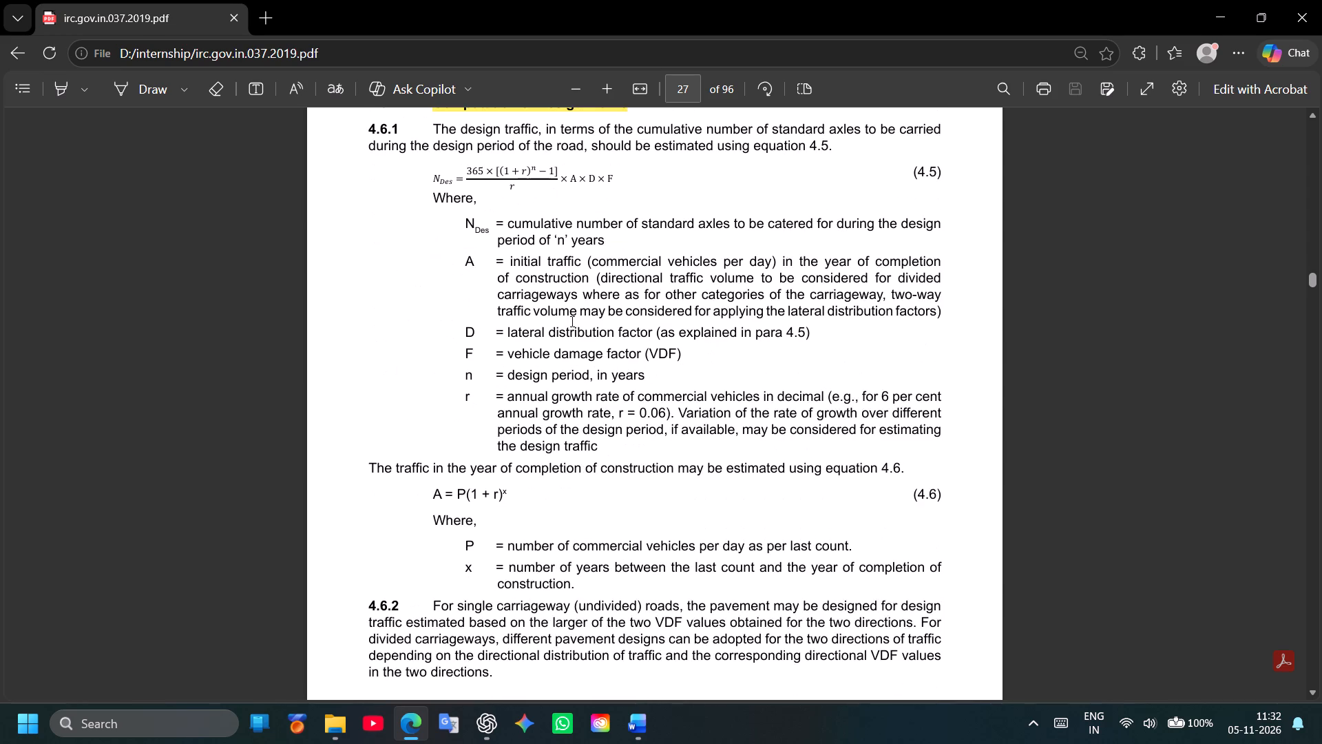
{"action": "left_click_drag", "start_coordinate": [505, 265], "coordinate": [607, 261]}
{"action": "left_click", "coordinate": [589, 290]}
{"action": "left_click_drag", "start_coordinate": [586, 262], "coordinate": [772, 253]}
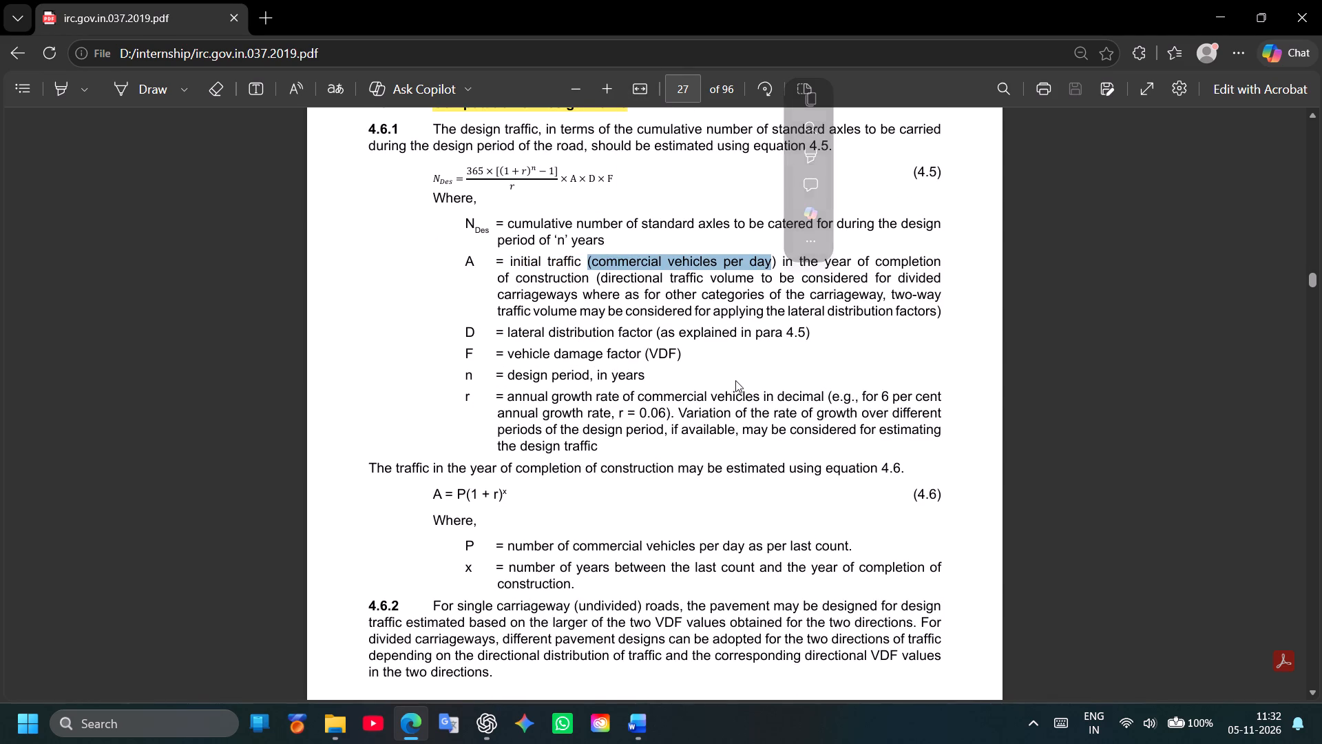
Return to Table 4.1 and examine its column headings on commercial traffic volume and minimum percentage to be surveyed.
{"action": "scroll", "coordinate": [736, 382], "scroll_direction": "up", "scroll_amount": 2}
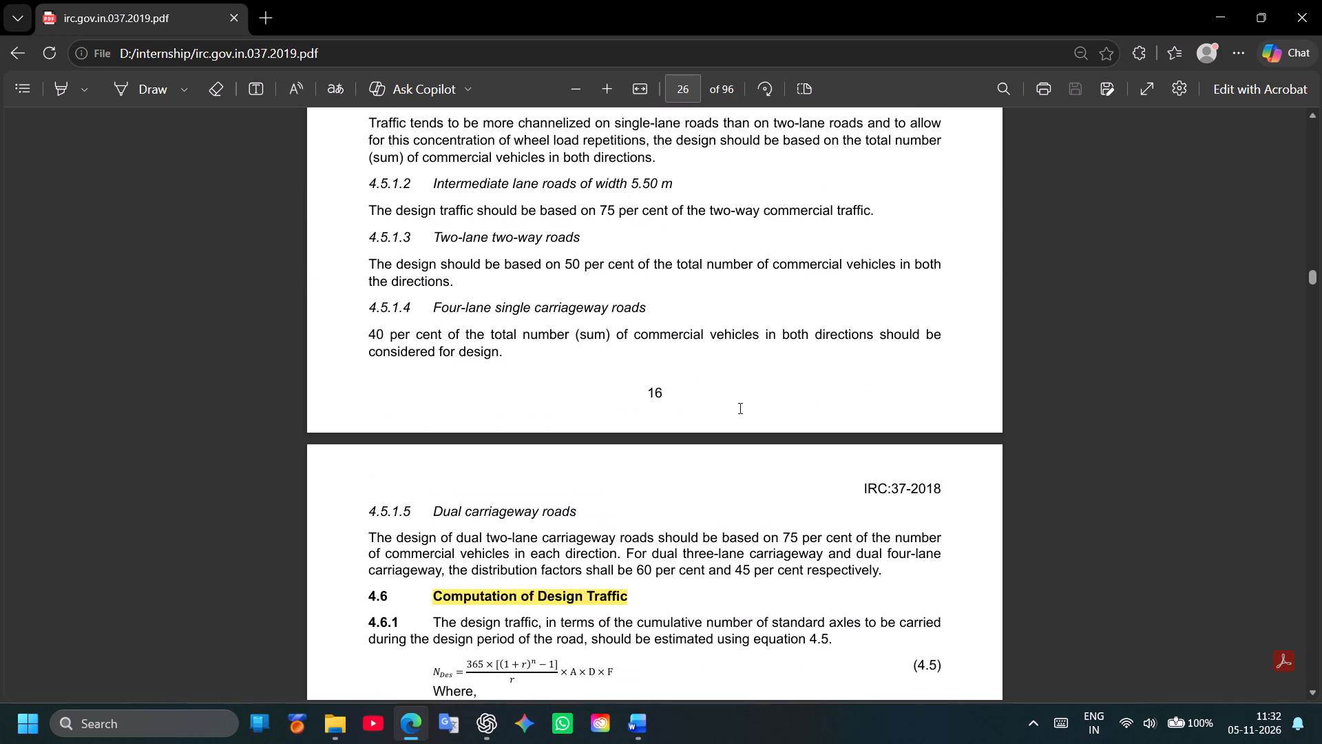
{"action": "scroll", "coordinate": [739, 408], "scroll_direction": "up", "scroll_amount": 1}
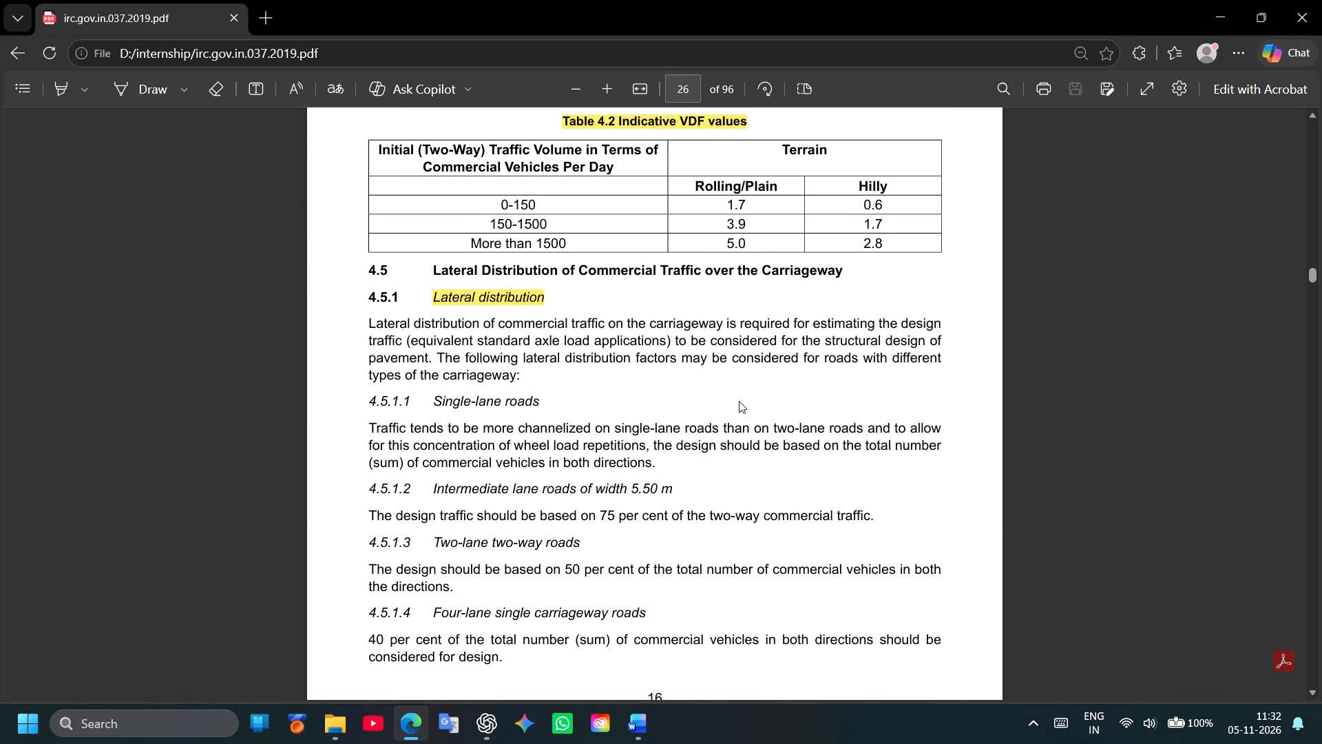
{"action": "scroll", "coordinate": [610, 323], "scroll_direction": "up", "scroll_amount": 1}
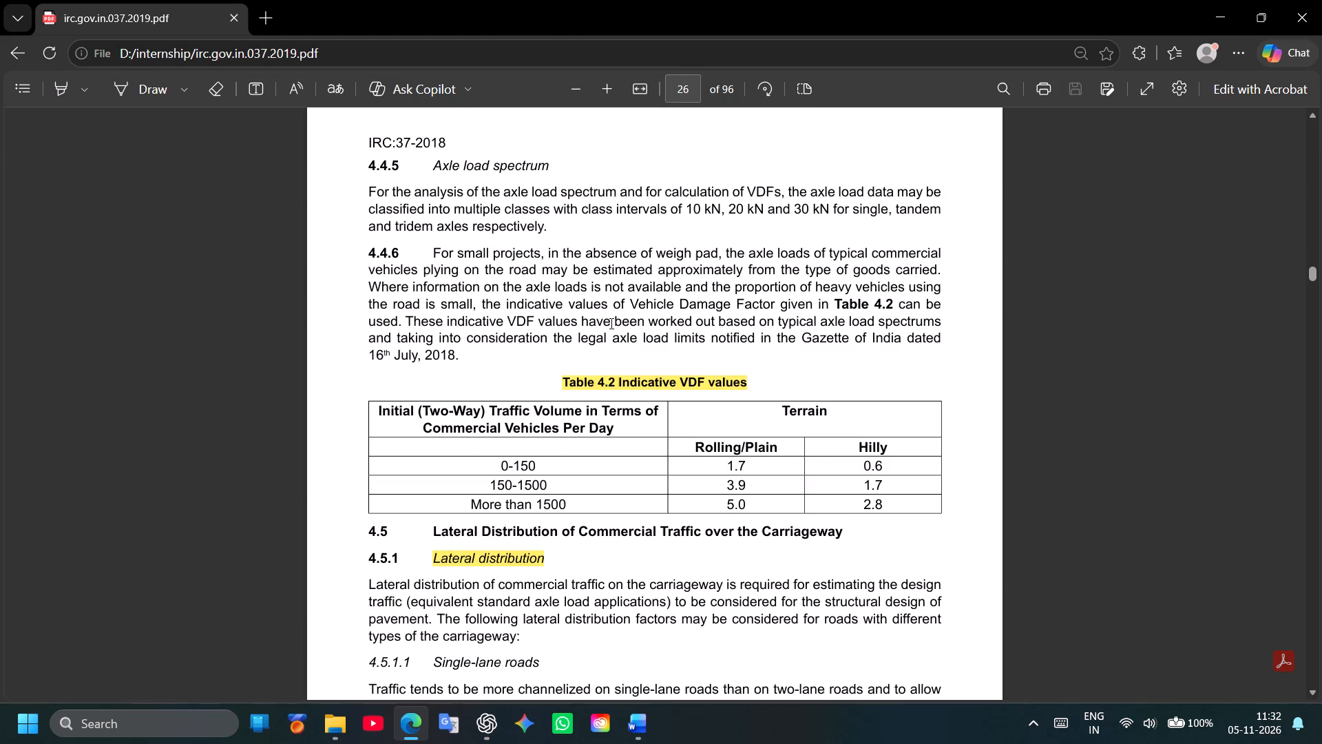
{"action": "scroll", "coordinate": [638, 383], "scroll_direction": "up", "scroll_amount": 3}
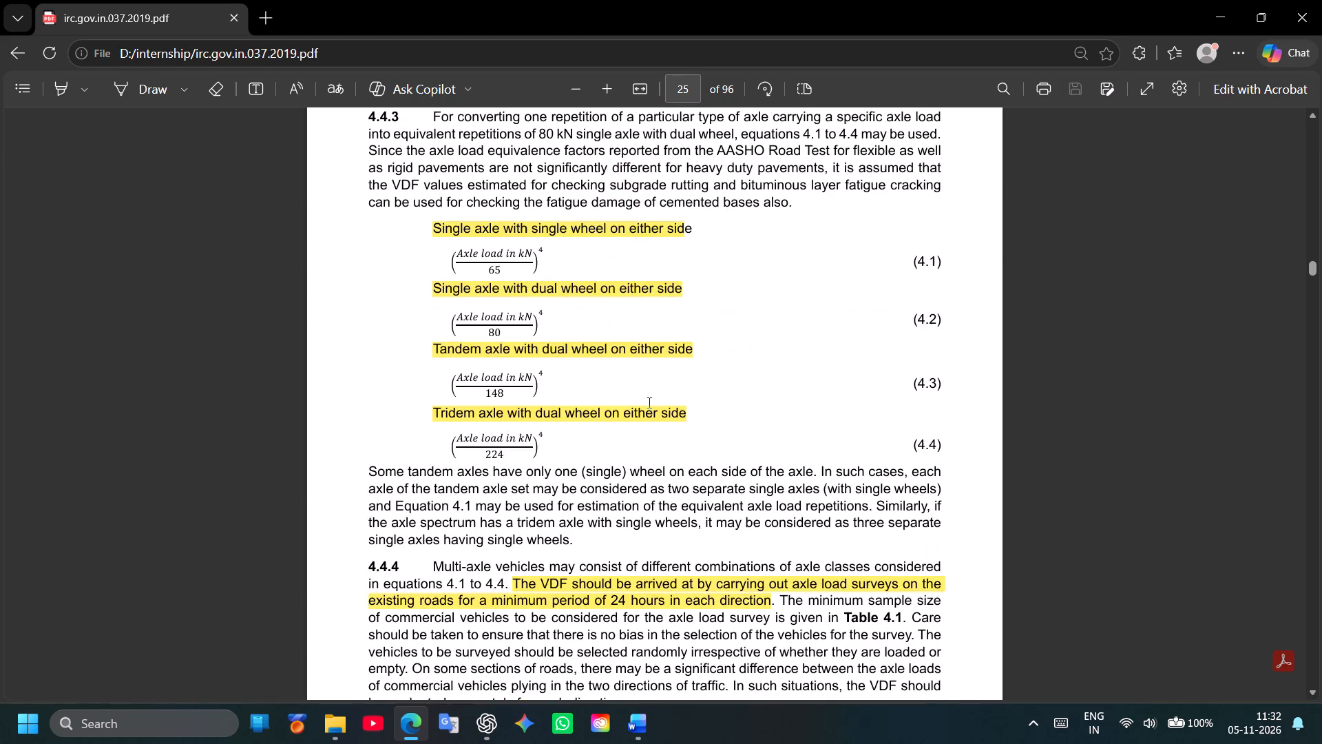
{"action": "scroll", "coordinate": [648, 402], "scroll_direction": "down", "scroll_amount": 1}
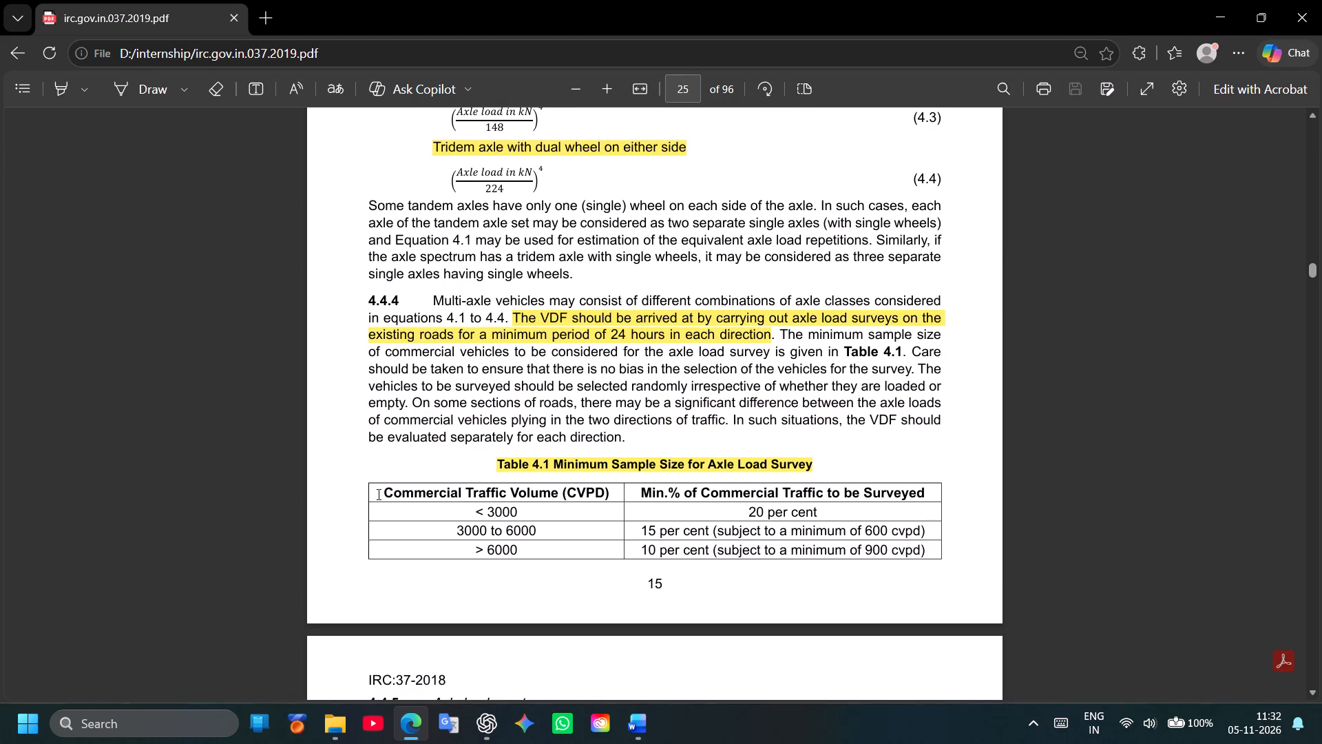
{"action": "left_click_drag", "start_coordinate": [385, 487], "coordinate": [602, 491]}
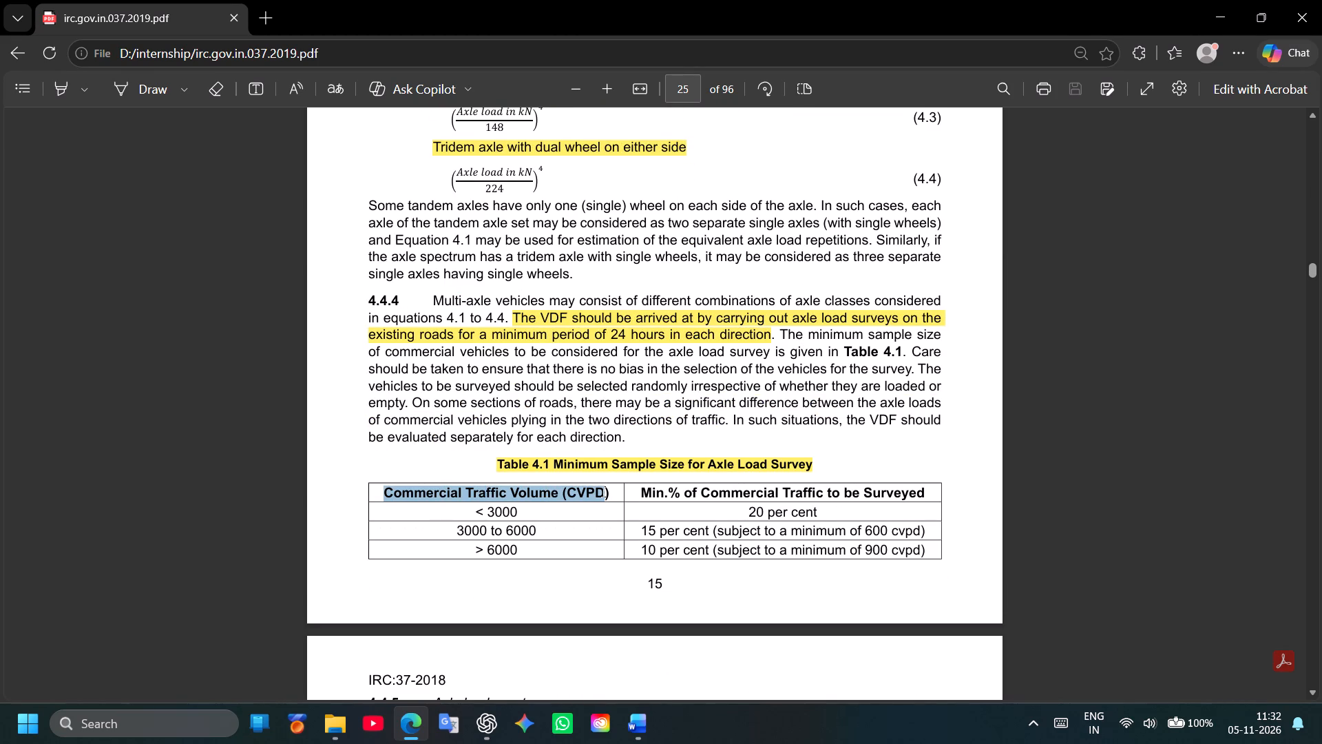
{"action": "left_click_drag", "start_coordinate": [602, 491], "coordinate": [613, 489]}
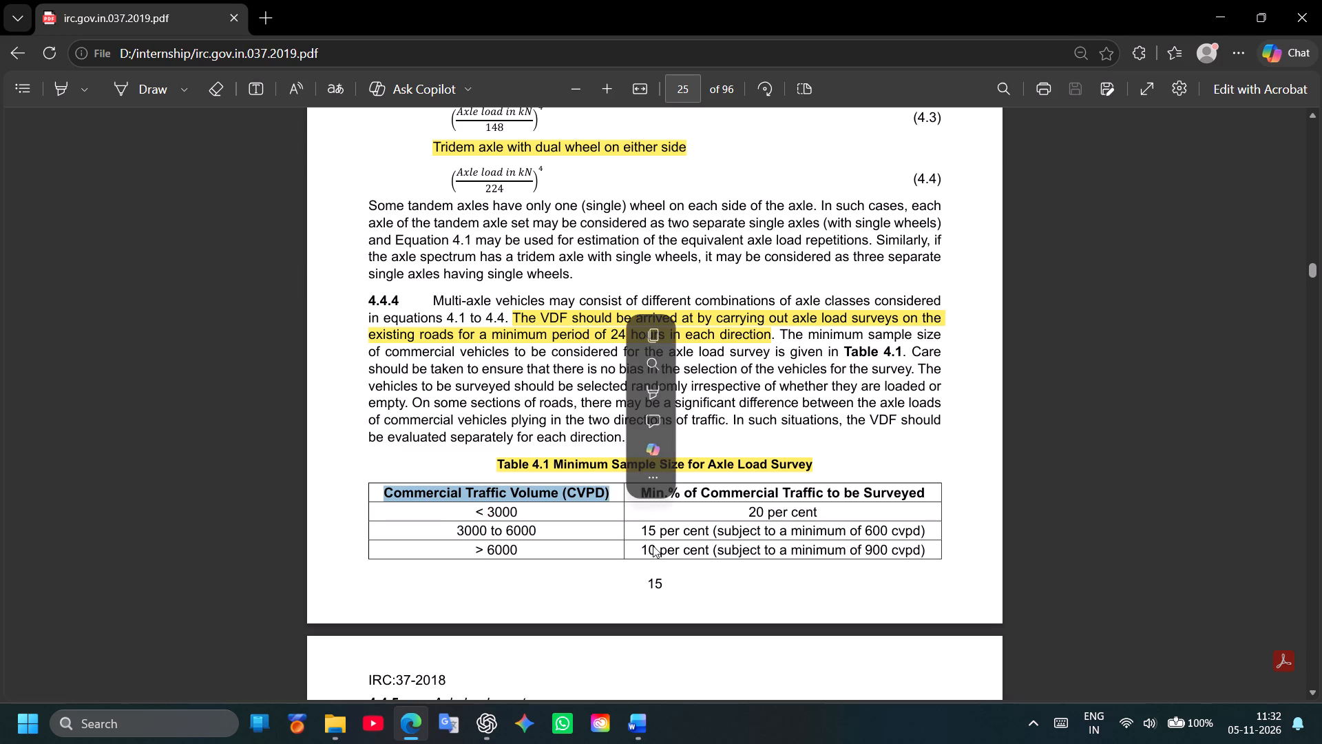
{"action": "left_click", "coordinate": [653, 546]}
{"action": "left_click_drag", "start_coordinate": [640, 488], "coordinate": [678, 489]}
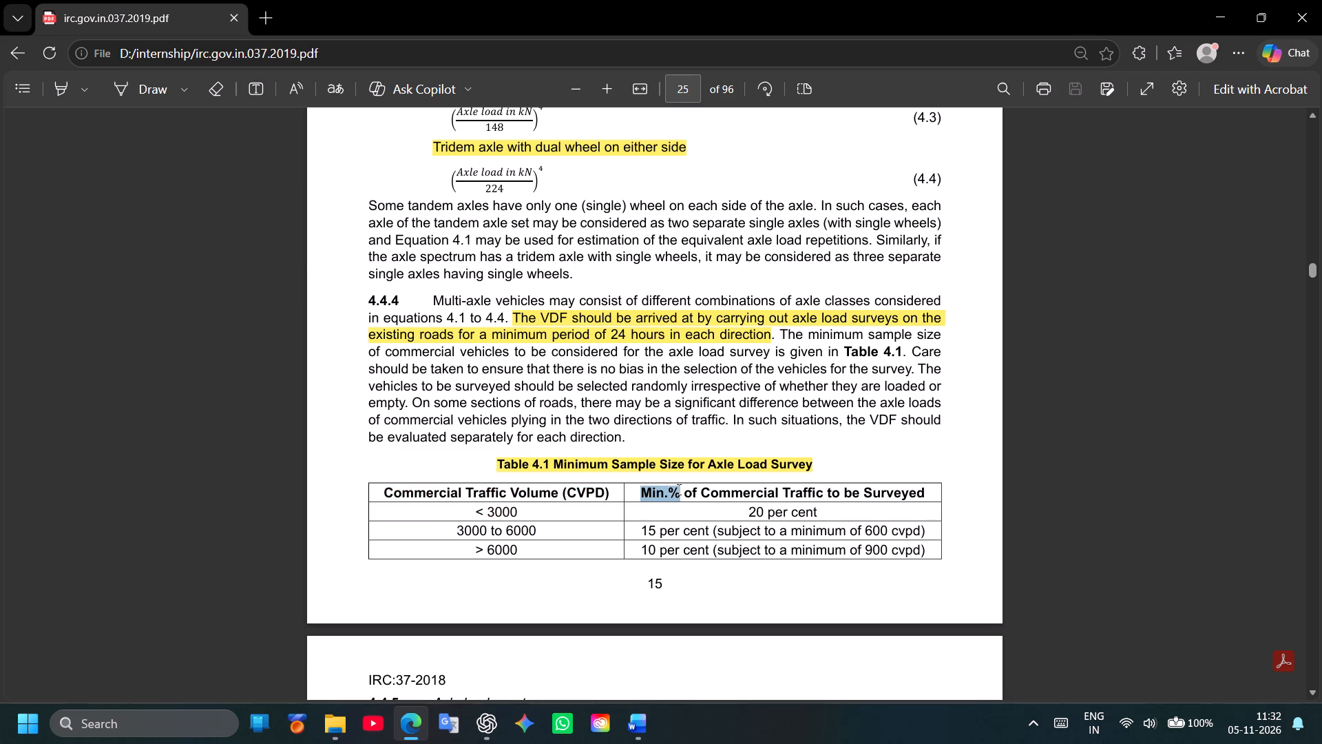
{"action": "left_click_drag", "start_coordinate": [678, 489], "coordinate": [752, 486]}
{"action": "left_click_drag", "start_coordinate": [752, 486], "coordinate": [931, 499]}
{"action": "left_click", "coordinate": [1008, 550]}
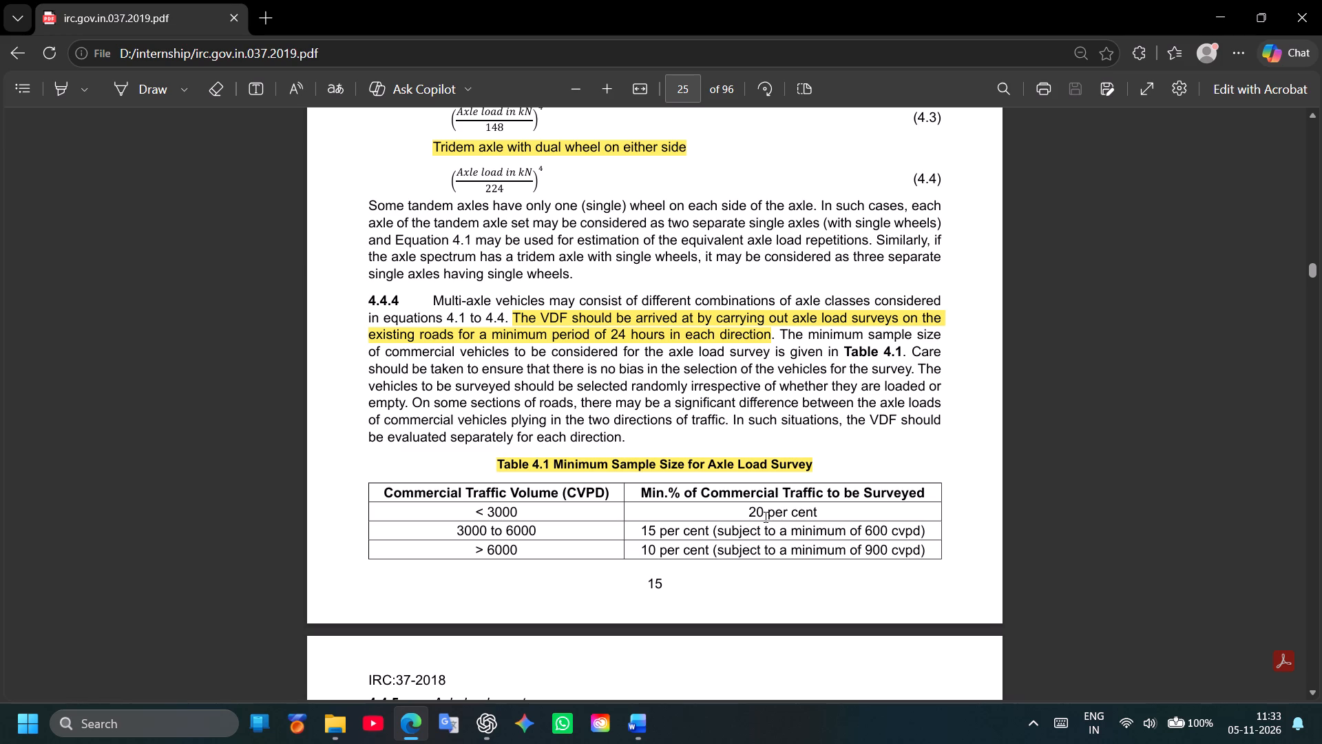
Reread clause 4.4.4 on deriving the VDF from axle load surveys and check it alongside the indicative VDF values in Table 4.2.
{"action": "scroll", "coordinate": [808, 479], "scroll_direction": "down", "scroll_amount": 2}
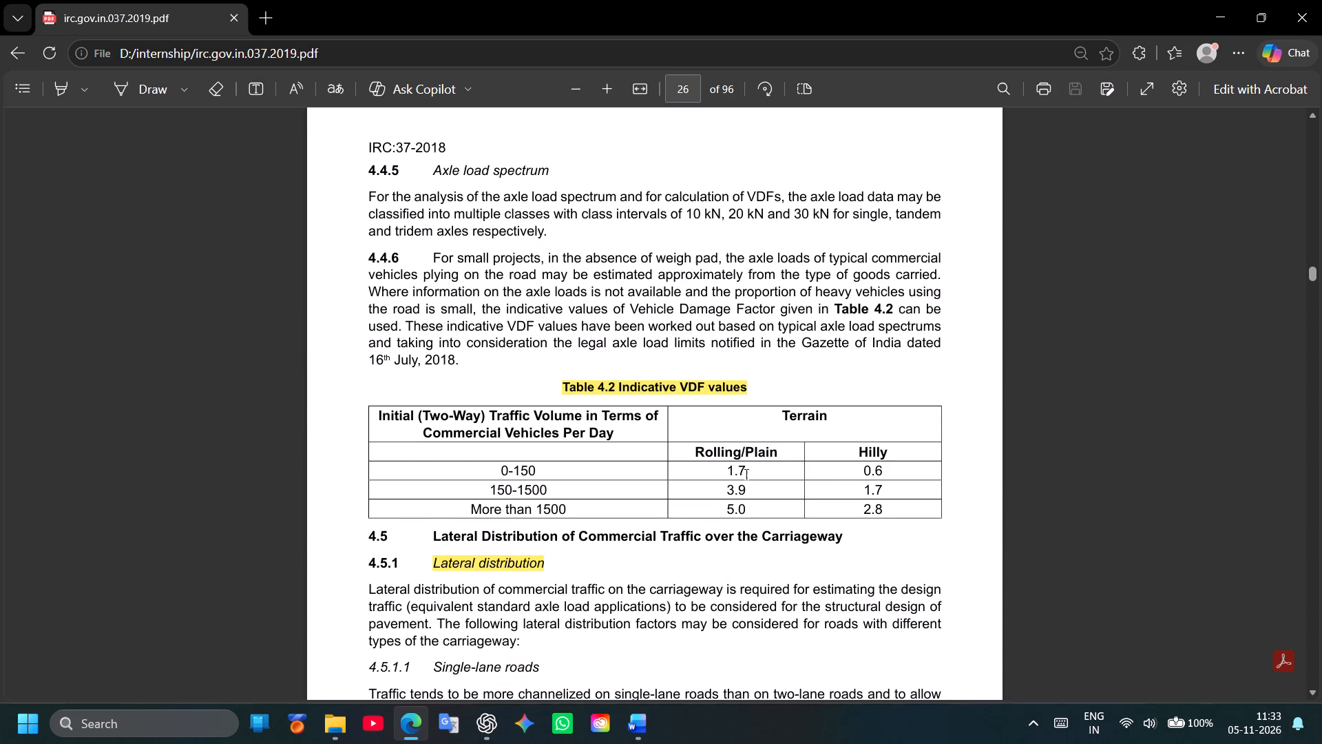
{"action": "scroll", "coordinate": [738, 474], "scroll_direction": "down", "scroll_amount": 1}
{"action": "scroll", "coordinate": [738, 474], "scroll_direction": "up", "scroll_amount": 3}
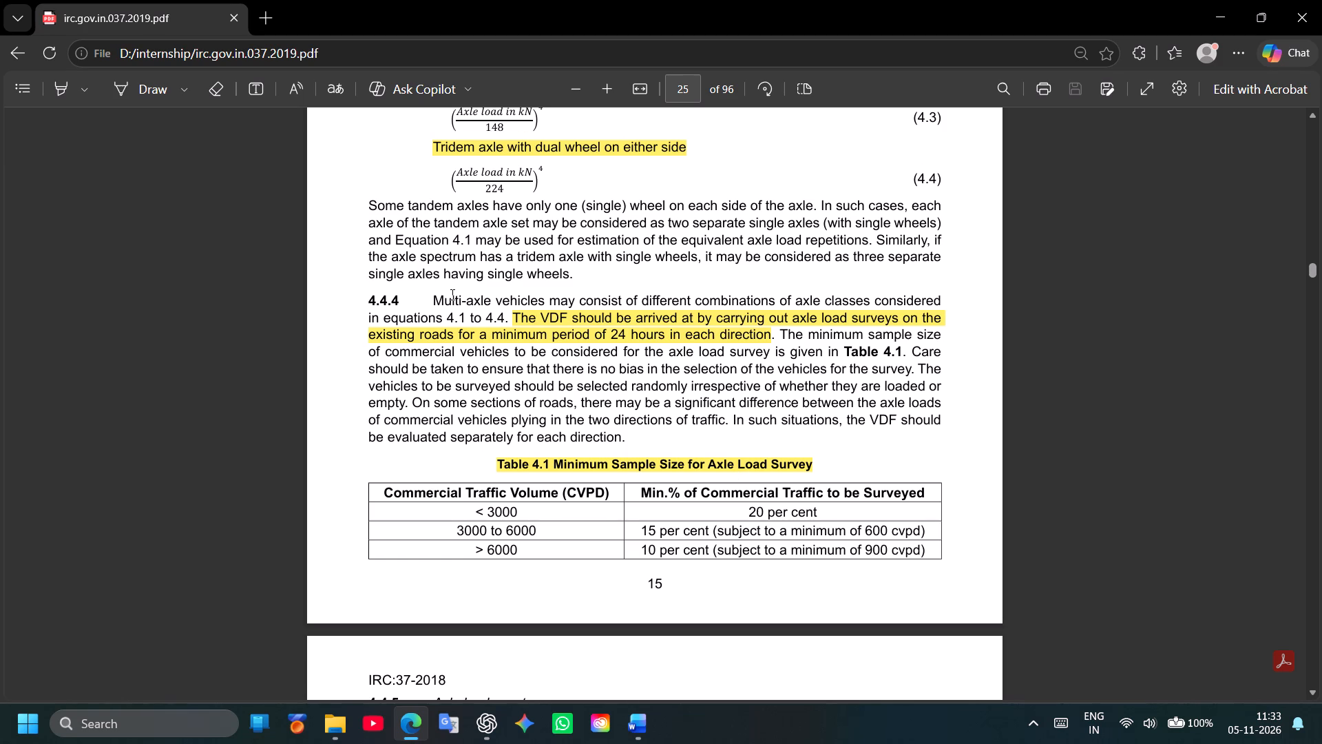
{"action": "left_click_drag", "start_coordinate": [432, 296], "coordinate": [847, 289]}
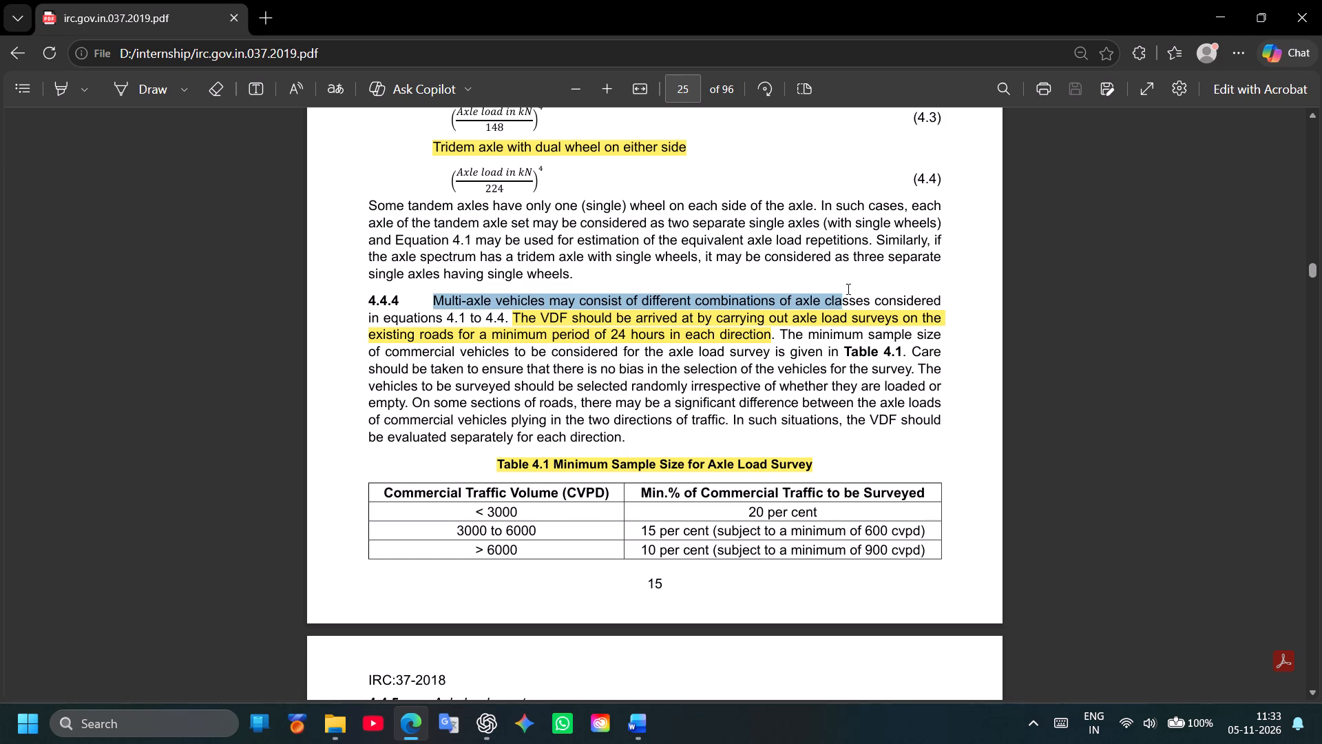
{"action": "left_click_drag", "start_coordinate": [847, 289], "coordinate": [936, 293]}
{"action": "left_click", "coordinate": [561, 342]}
{"action": "left_click", "coordinate": [520, 317]}
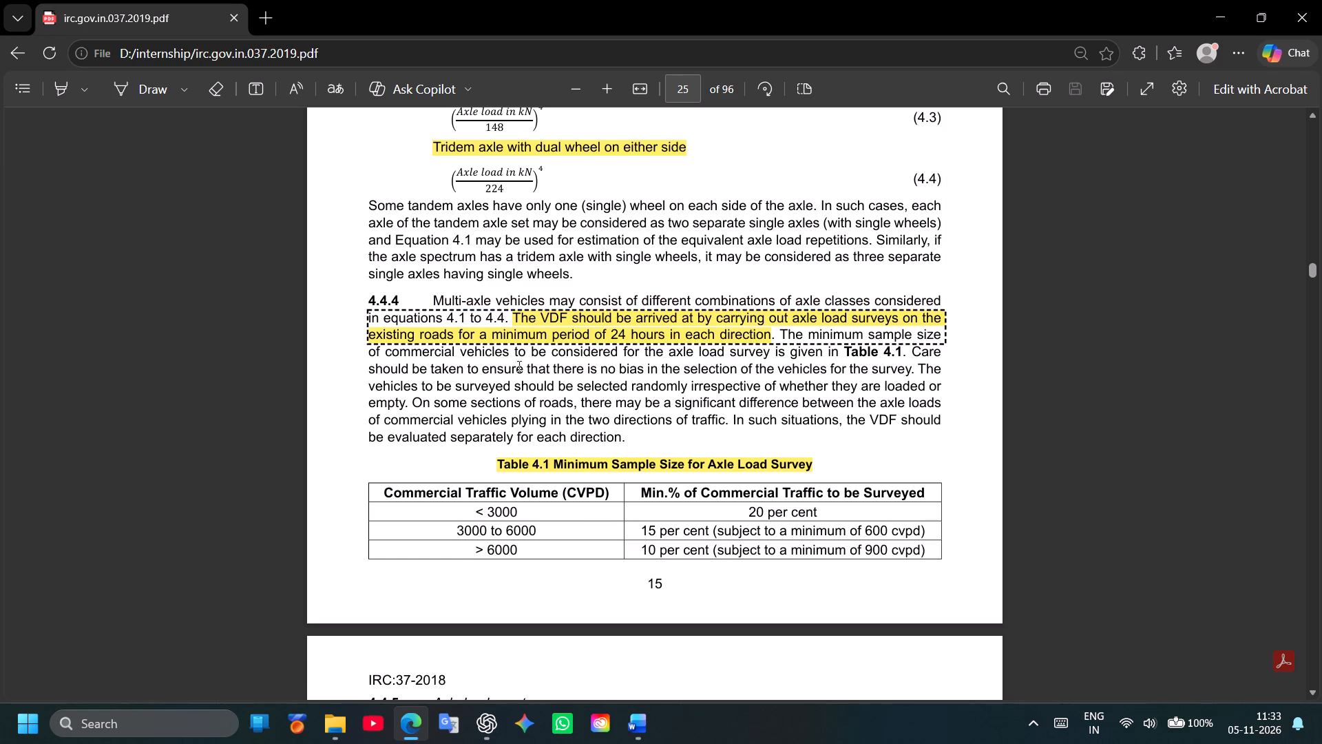
{"action": "left_click", "coordinate": [518, 369]}
{"action": "left_click_drag", "start_coordinate": [539, 315], "coordinate": [578, 313]}
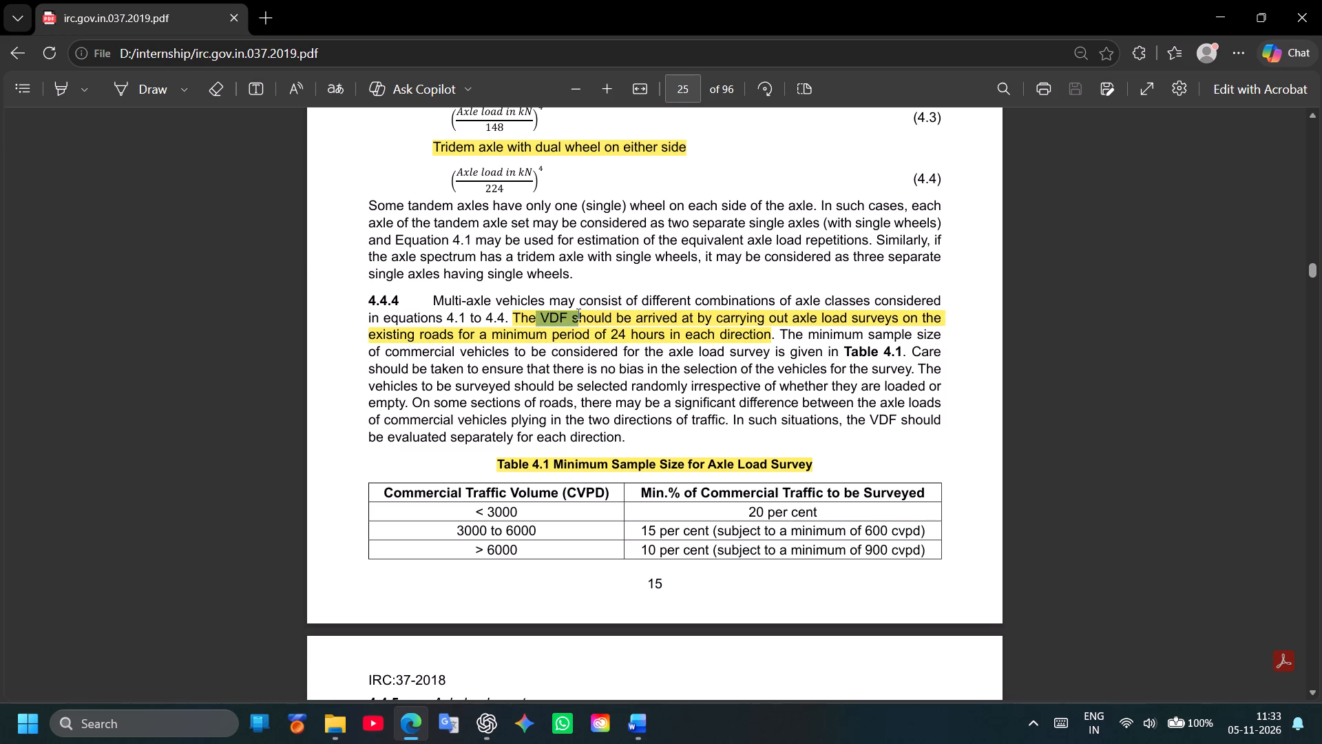
{"action": "left_click_drag", "start_coordinate": [578, 313], "coordinate": [946, 313]}
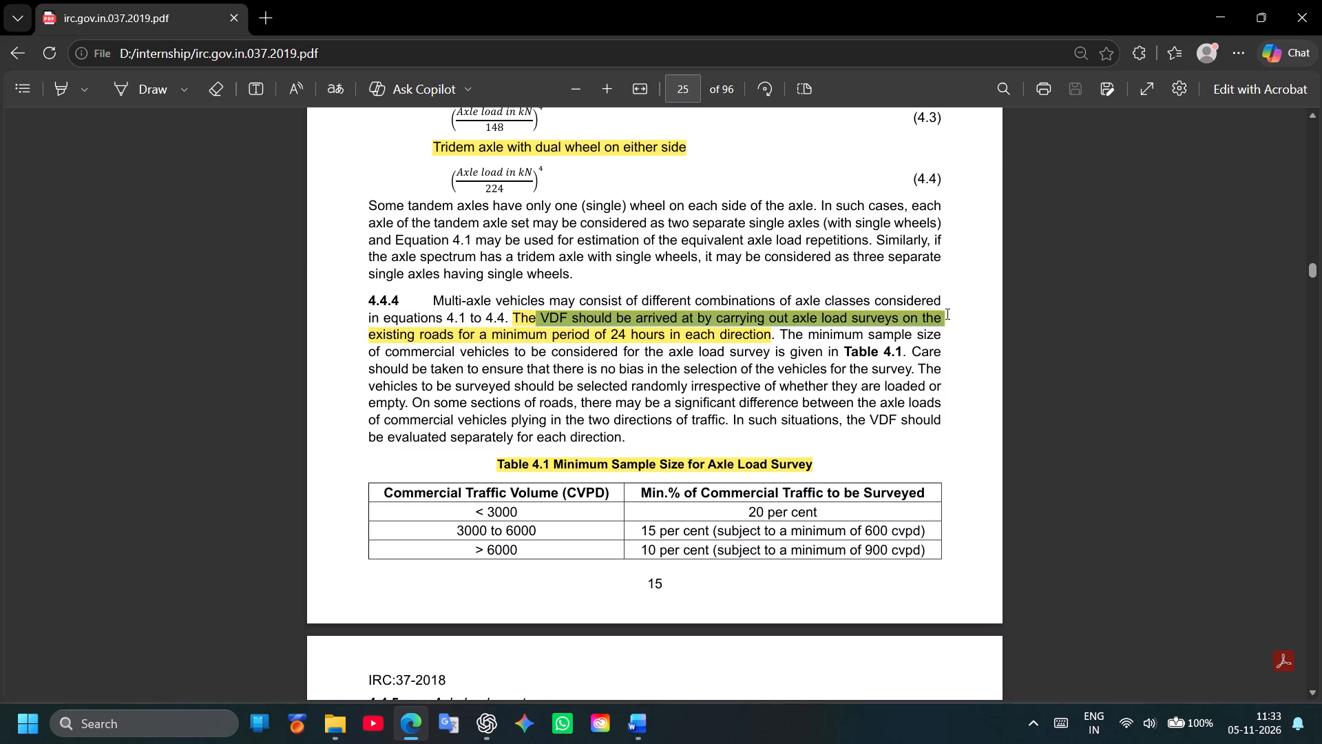
{"action": "left_click_drag", "start_coordinate": [946, 313], "coordinate": [661, 338]}
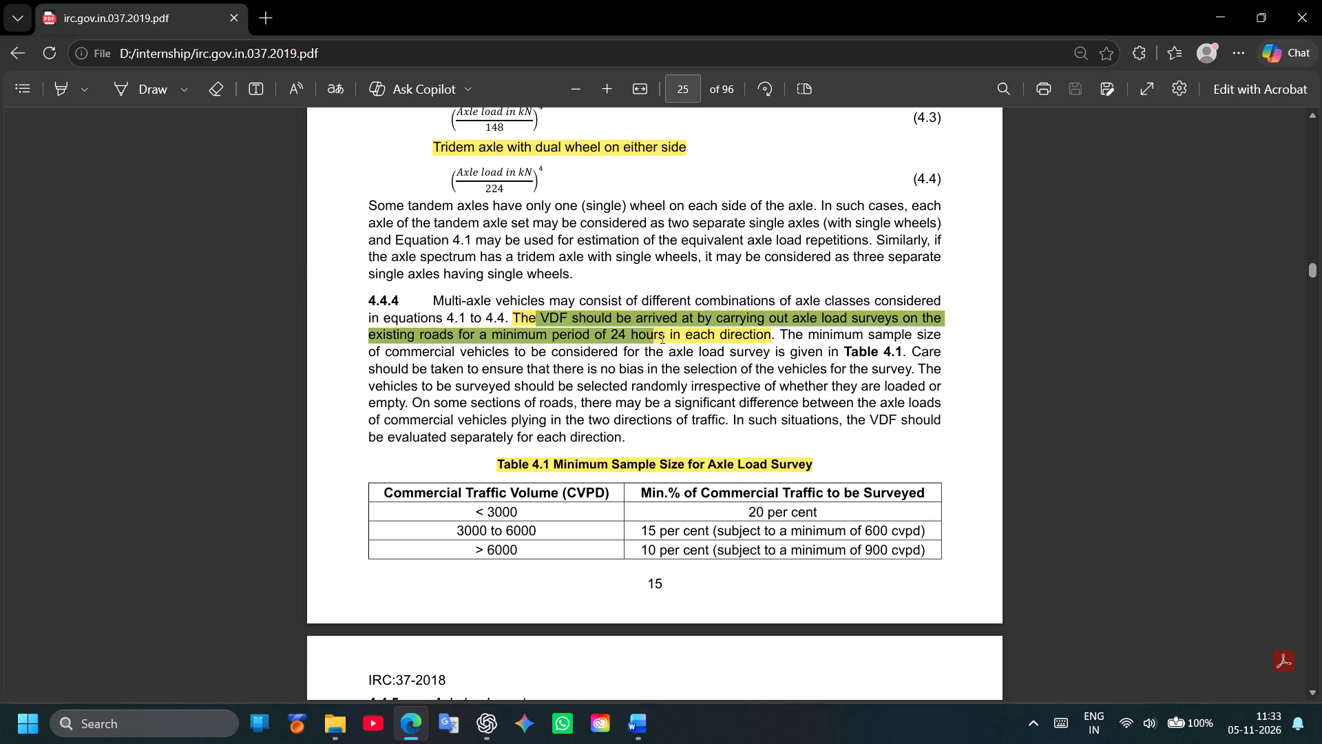
{"action": "left_click_drag", "start_coordinate": [661, 338], "coordinate": [778, 341]}
{"action": "left_click", "coordinate": [699, 407]}
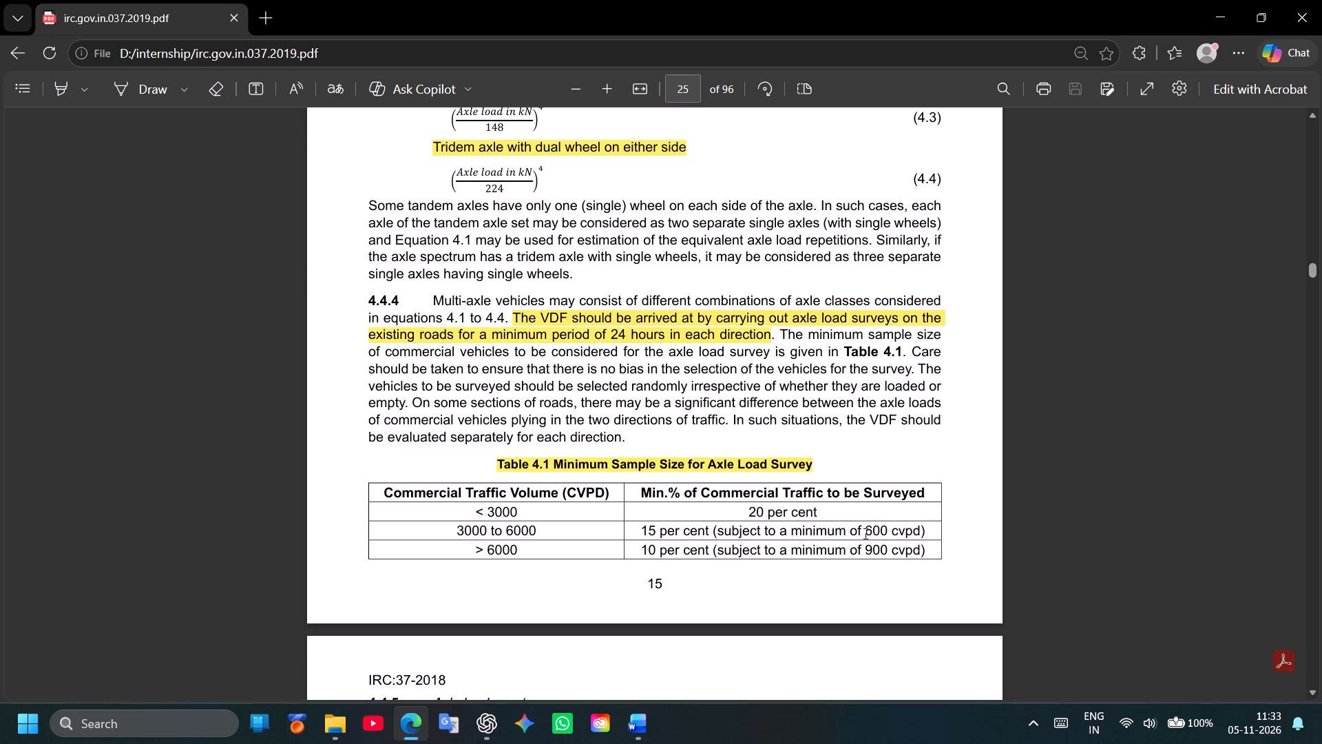
{"action": "scroll", "coordinate": [866, 533], "scroll_direction": "down", "scroll_amount": 1}
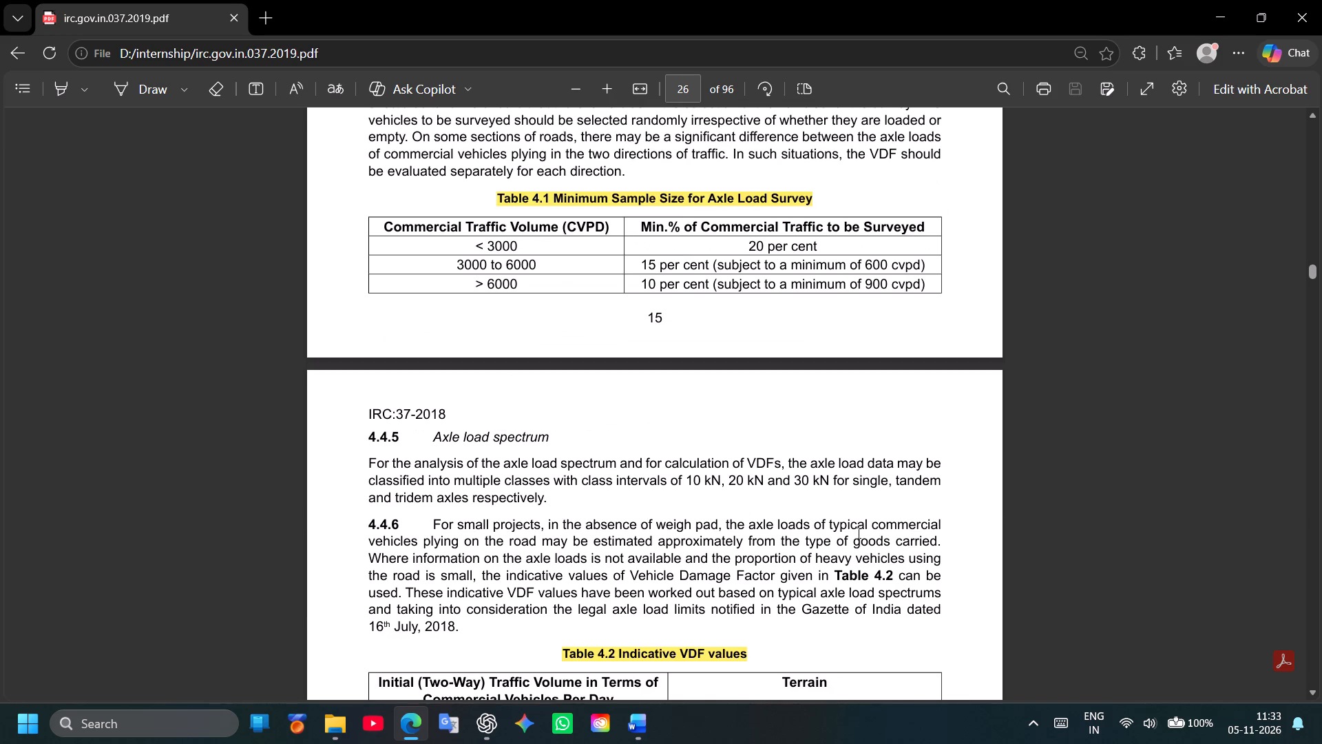
{"action": "scroll", "coordinate": [857, 530], "scroll_direction": "down", "scroll_amount": 1}
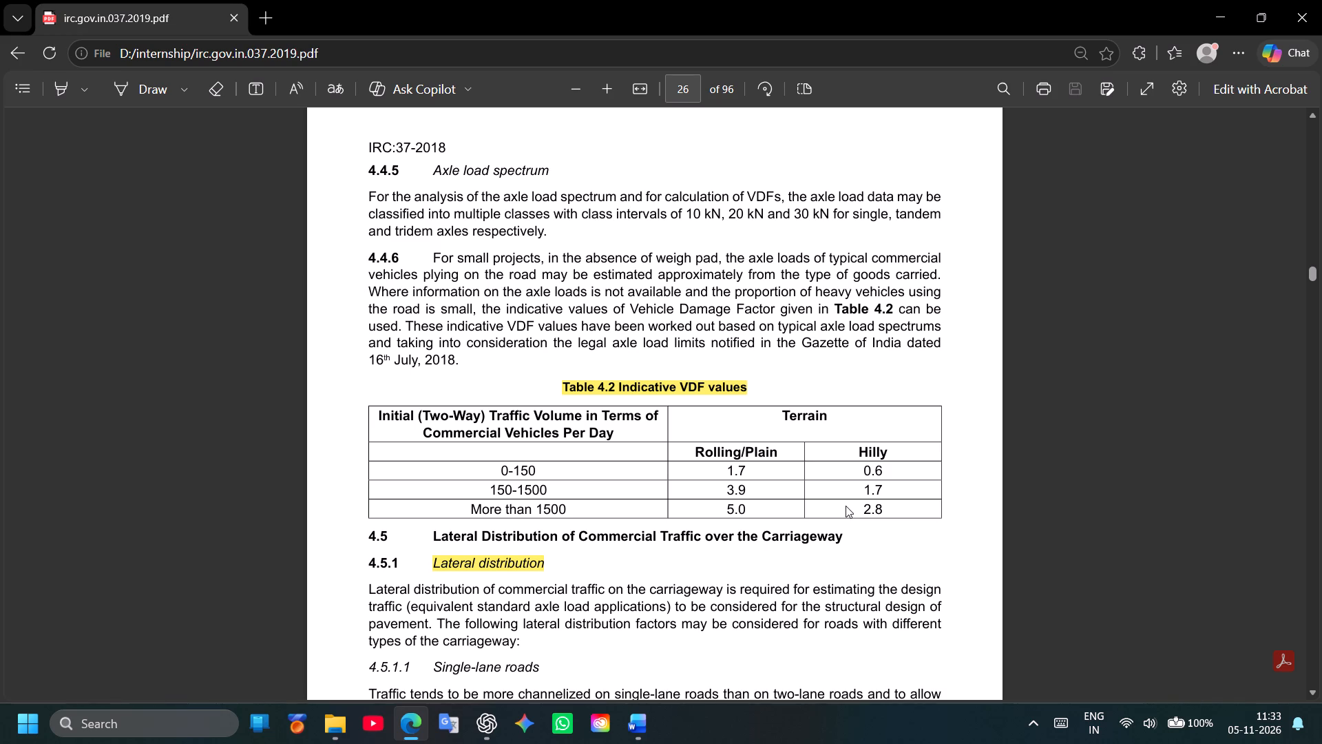
Switch to the Word report and review the commercial vehicle count survey table, its adjoining sections, and the pages back to the Introduction.
{"action": "left_click", "coordinate": [1215, 12]}
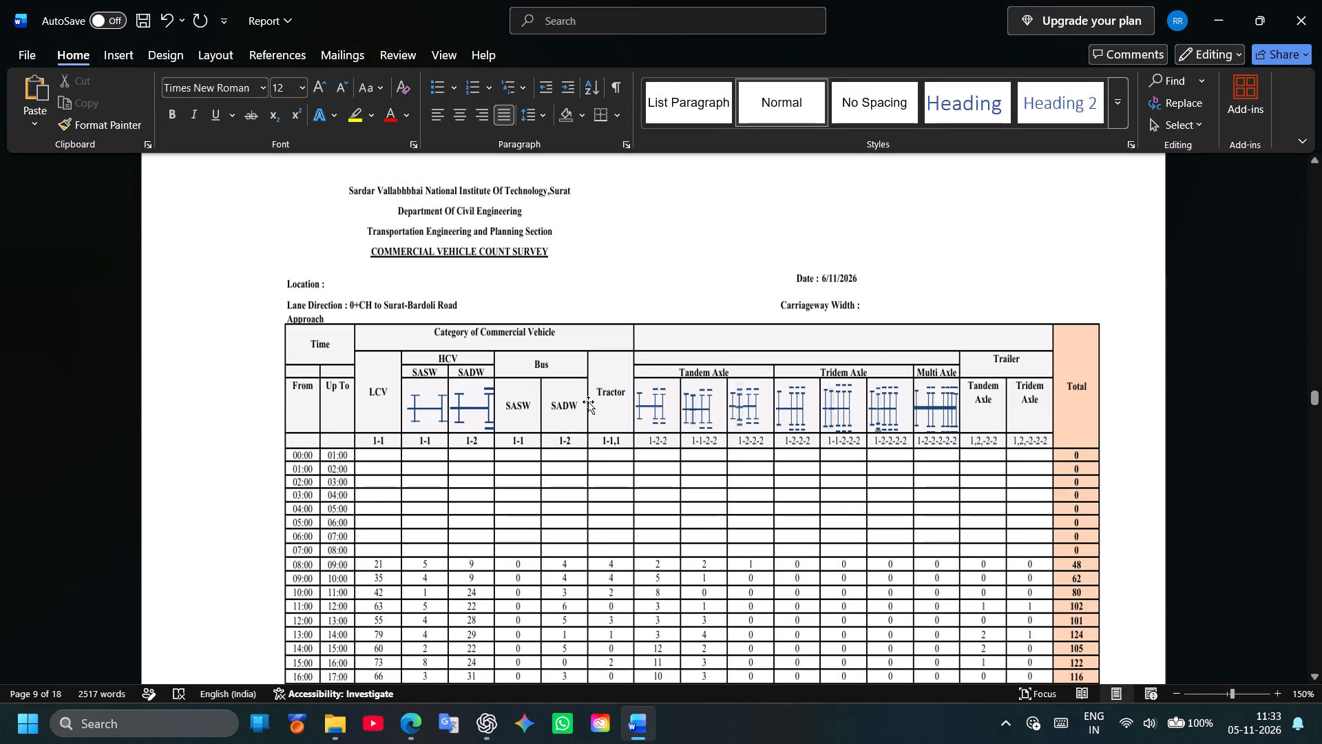
{"action": "scroll", "coordinate": [588, 402], "scroll_direction": "up", "scroll_amount": 2}
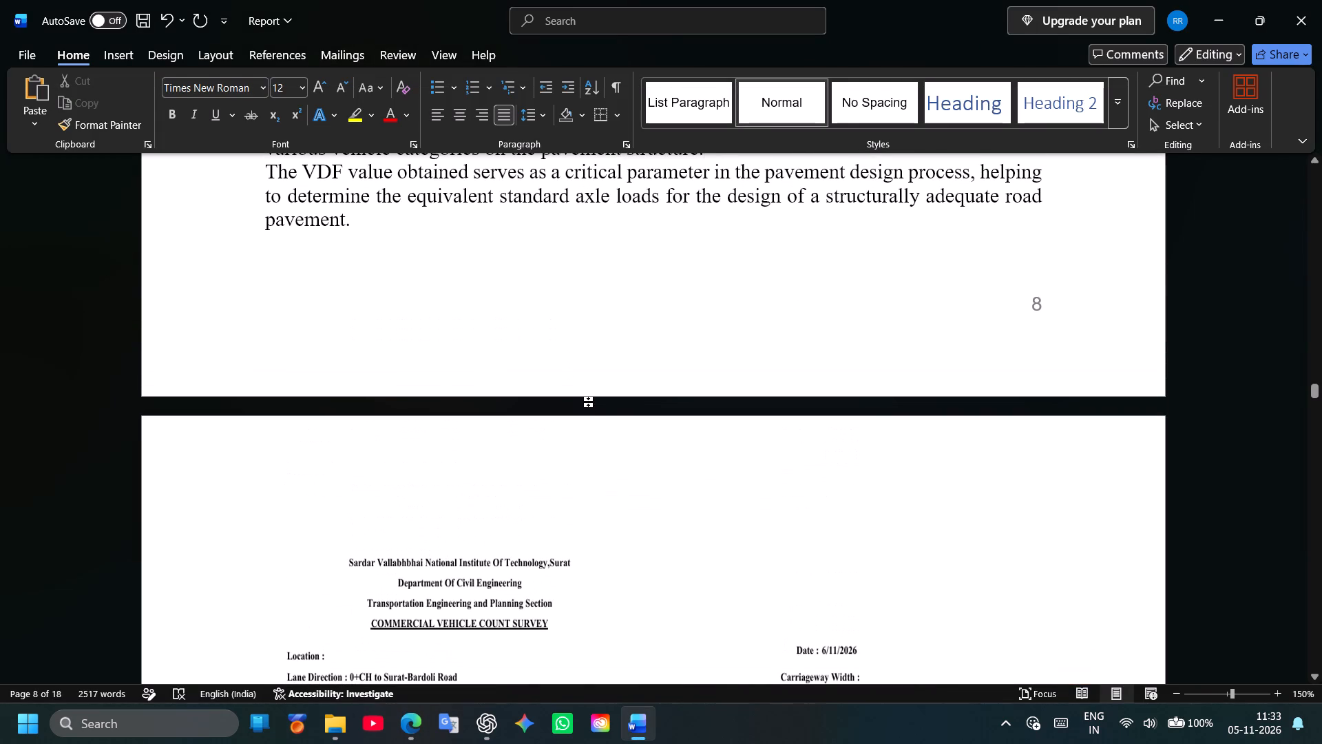
{"action": "scroll", "coordinate": [588, 402], "scroll_direction": "down", "scroll_amount": 3}
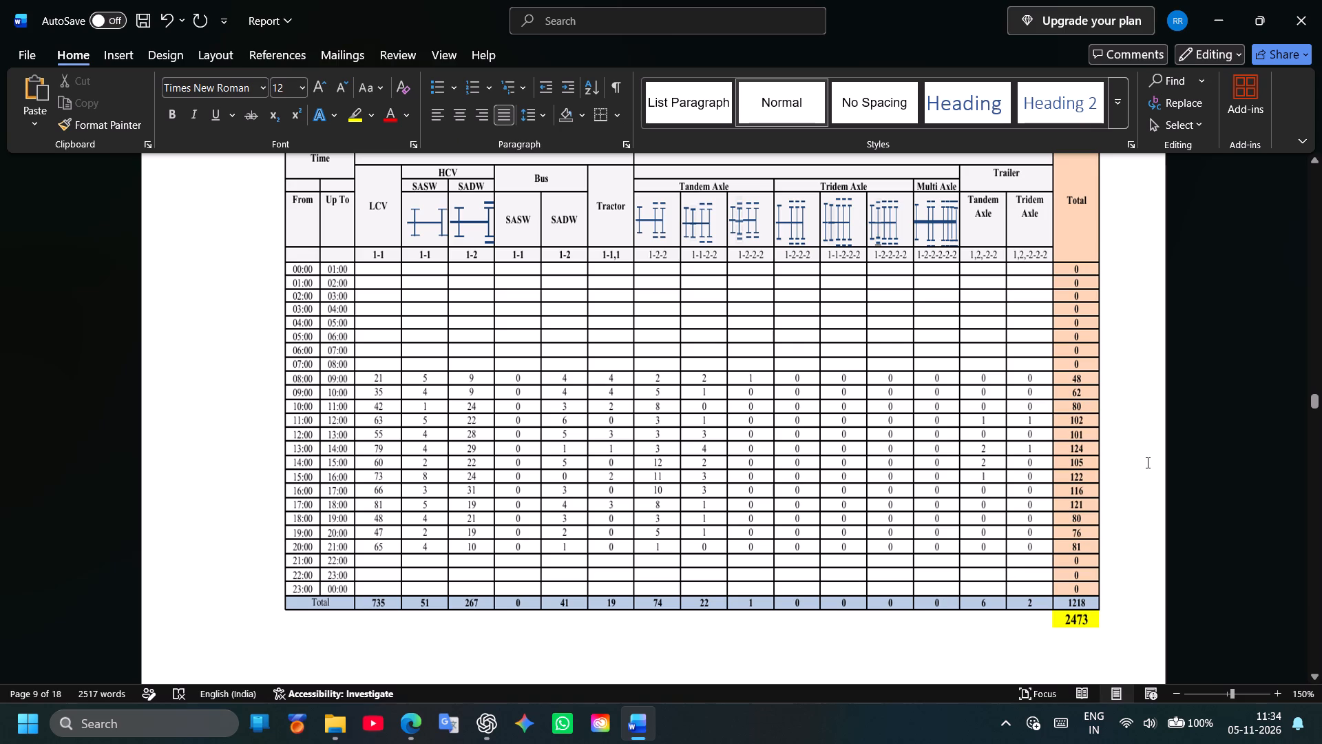
{"action": "scroll", "coordinate": [1146, 462], "scroll_direction": "down", "scroll_amount": 2}
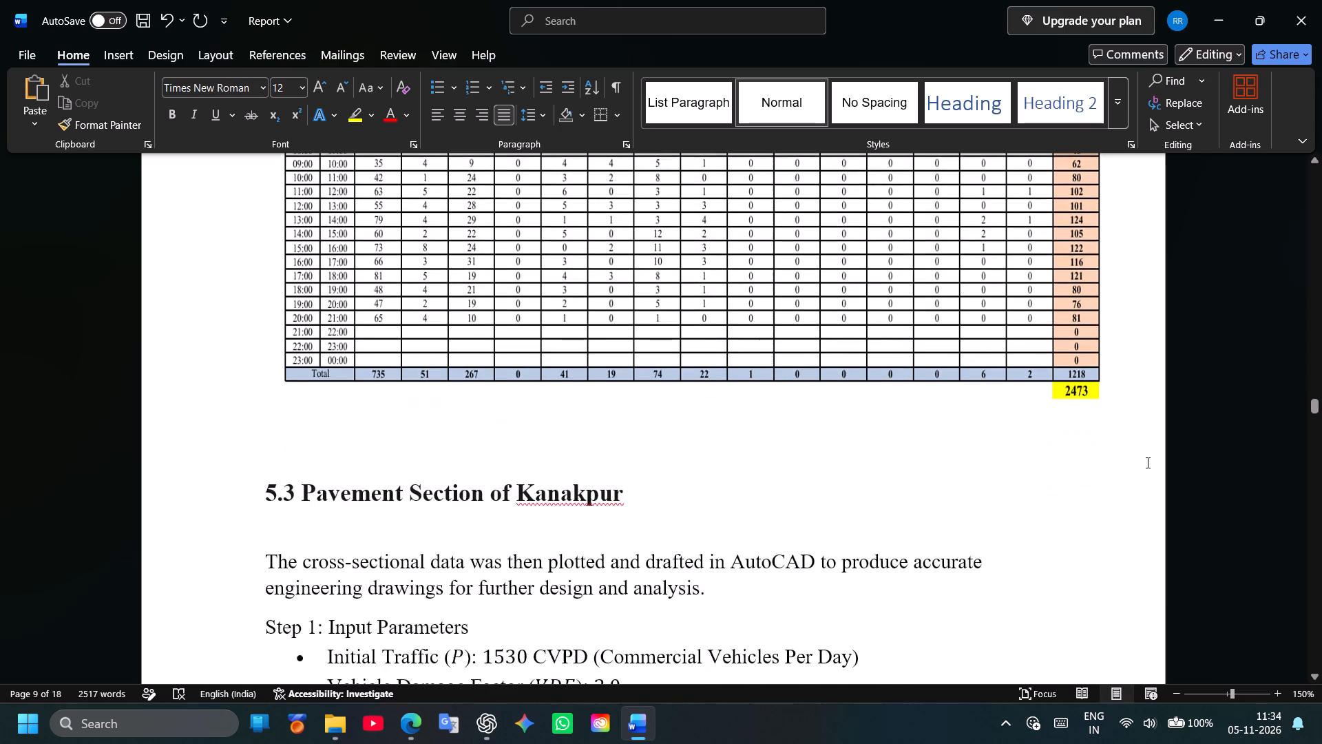
{"action": "scroll", "coordinate": [1146, 462], "scroll_direction": "up", "scroll_amount": 1}
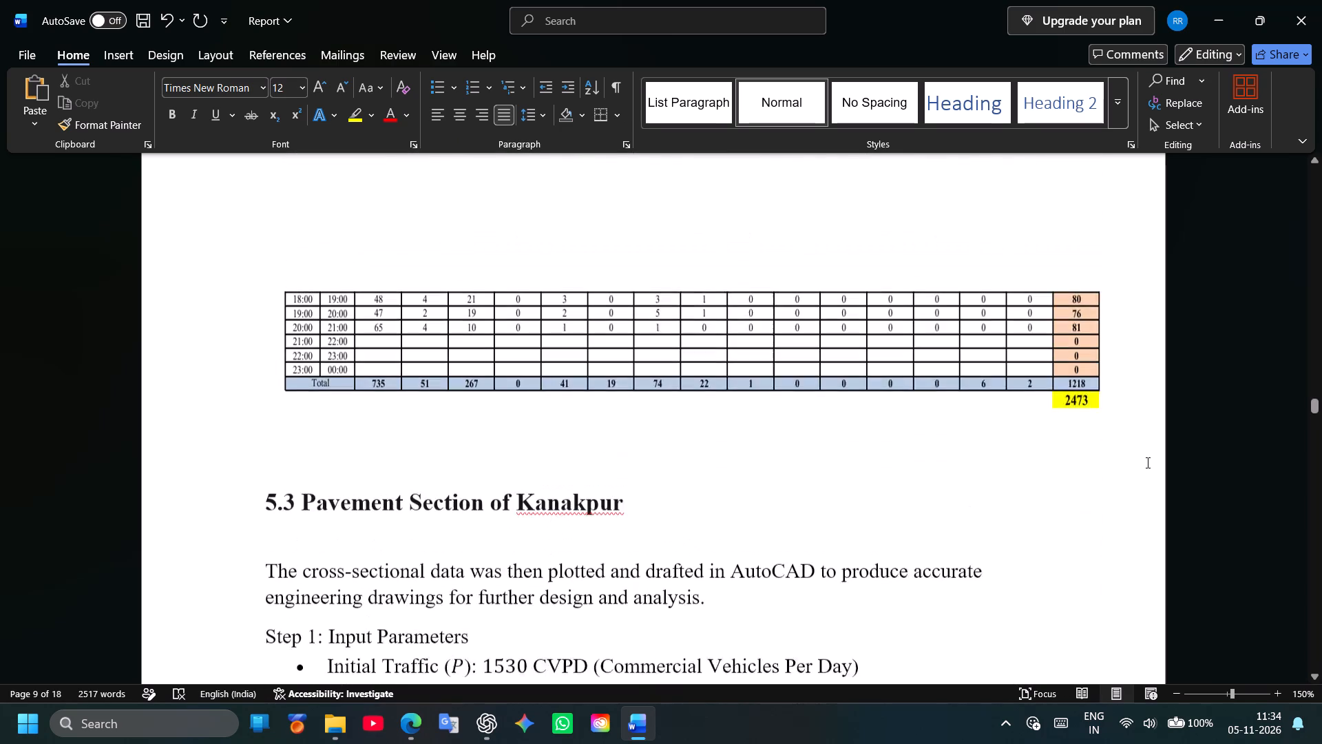
{"action": "scroll", "coordinate": [1146, 462], "scroll_direction": "up", "scroll_amount": 1}
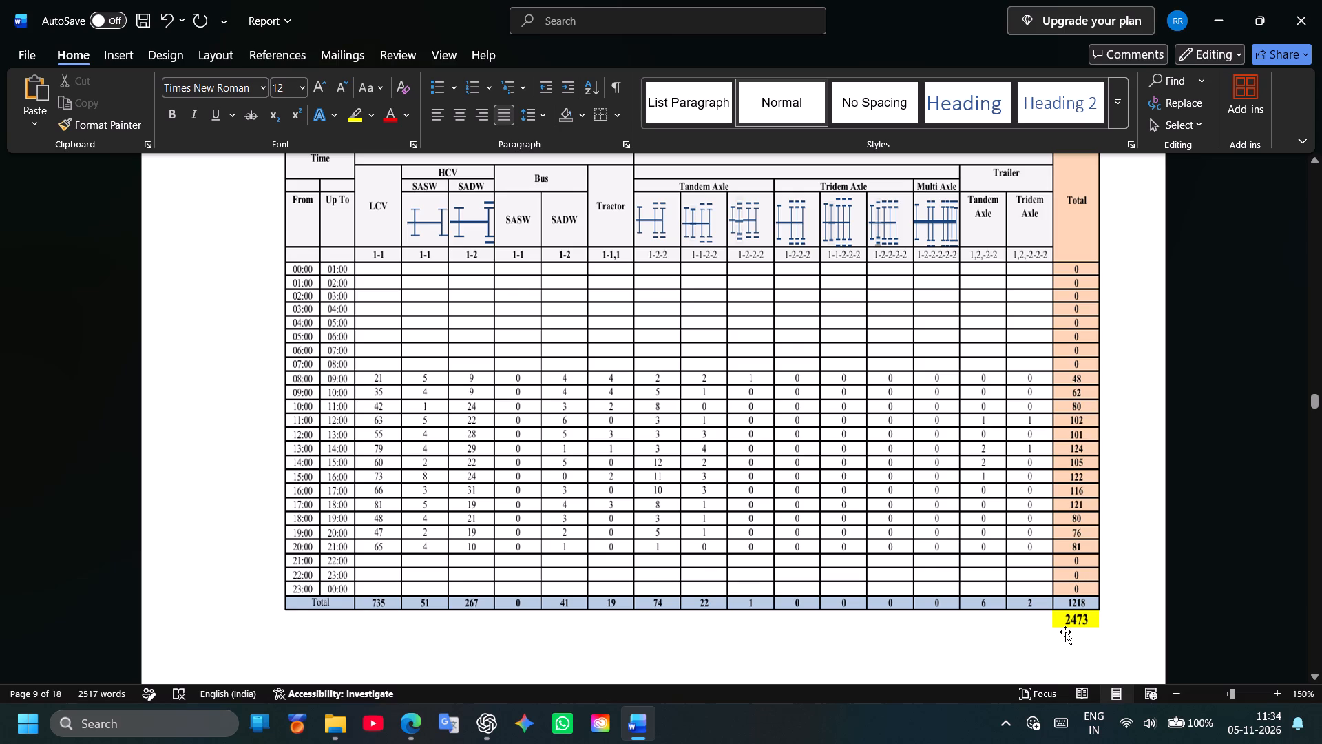
{"action": "scroll", "coordinate": [1067, 632], "scroll_direction": "up", "scroll_amount": 3}
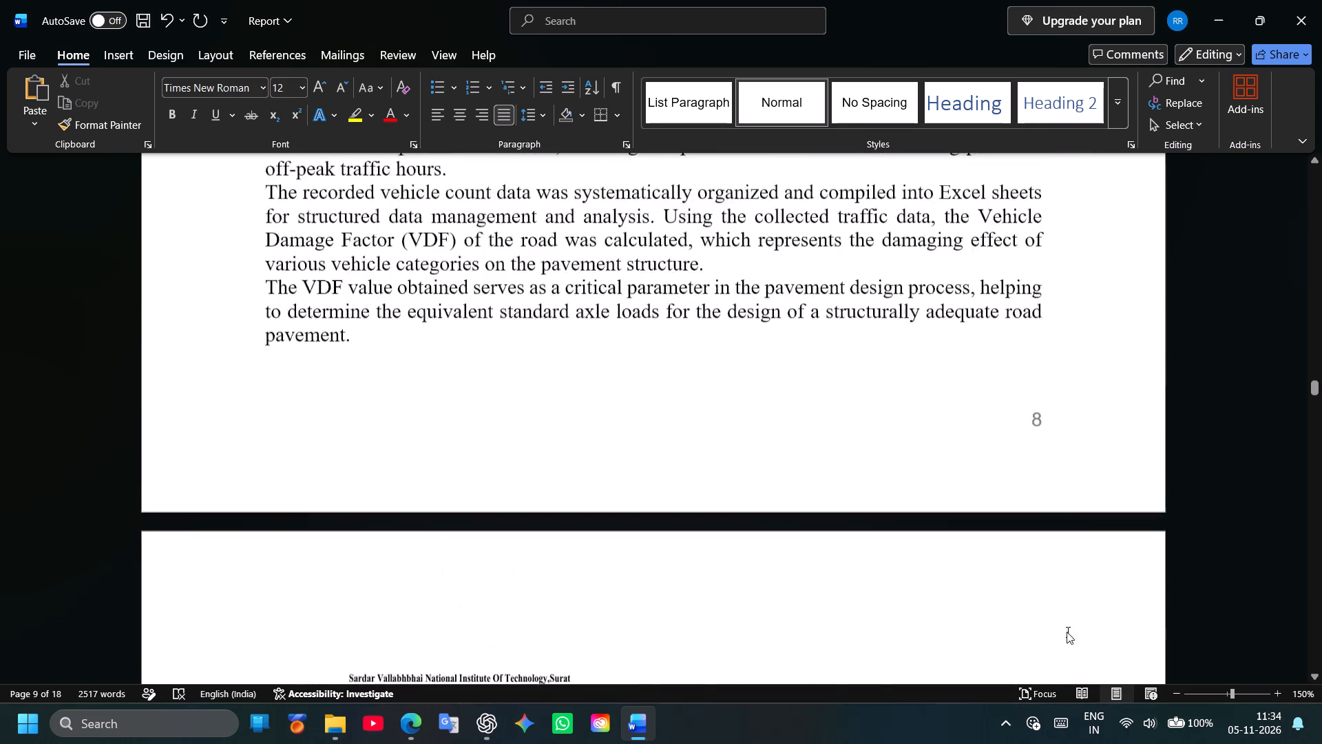
{"action": "scroll", "coordinate": [1067, 632], "scroll_direction": "up", "scroll_amount": 3}
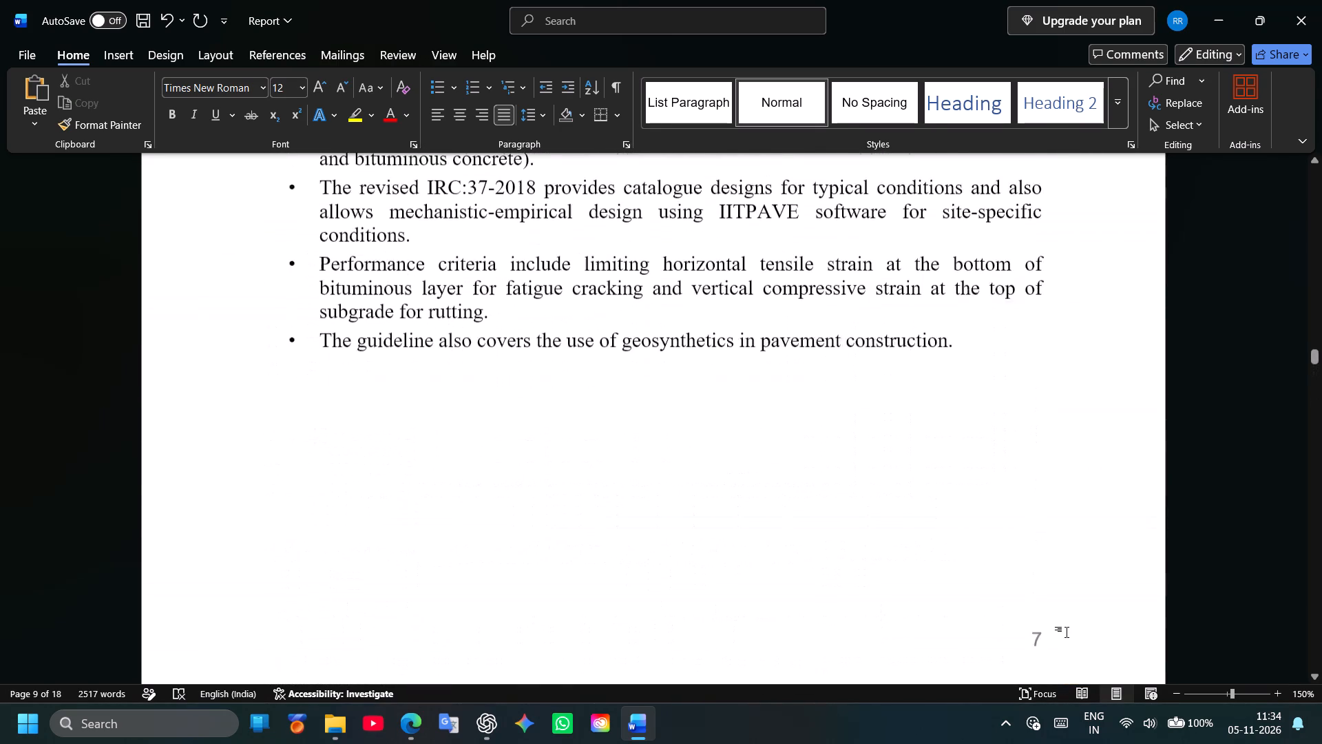
{"action": "scroll", "coordinate": [1067, 632], "scroll_direction": "up", "scroll_amount": 3}
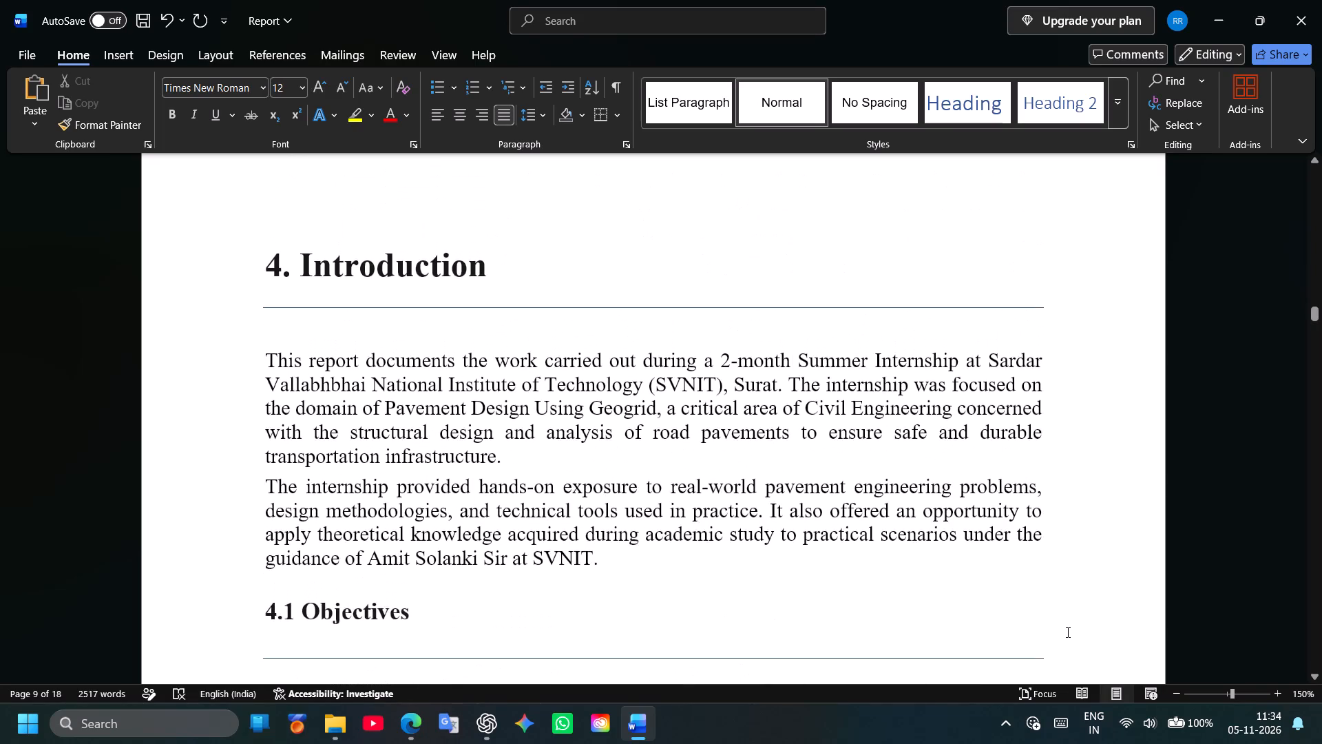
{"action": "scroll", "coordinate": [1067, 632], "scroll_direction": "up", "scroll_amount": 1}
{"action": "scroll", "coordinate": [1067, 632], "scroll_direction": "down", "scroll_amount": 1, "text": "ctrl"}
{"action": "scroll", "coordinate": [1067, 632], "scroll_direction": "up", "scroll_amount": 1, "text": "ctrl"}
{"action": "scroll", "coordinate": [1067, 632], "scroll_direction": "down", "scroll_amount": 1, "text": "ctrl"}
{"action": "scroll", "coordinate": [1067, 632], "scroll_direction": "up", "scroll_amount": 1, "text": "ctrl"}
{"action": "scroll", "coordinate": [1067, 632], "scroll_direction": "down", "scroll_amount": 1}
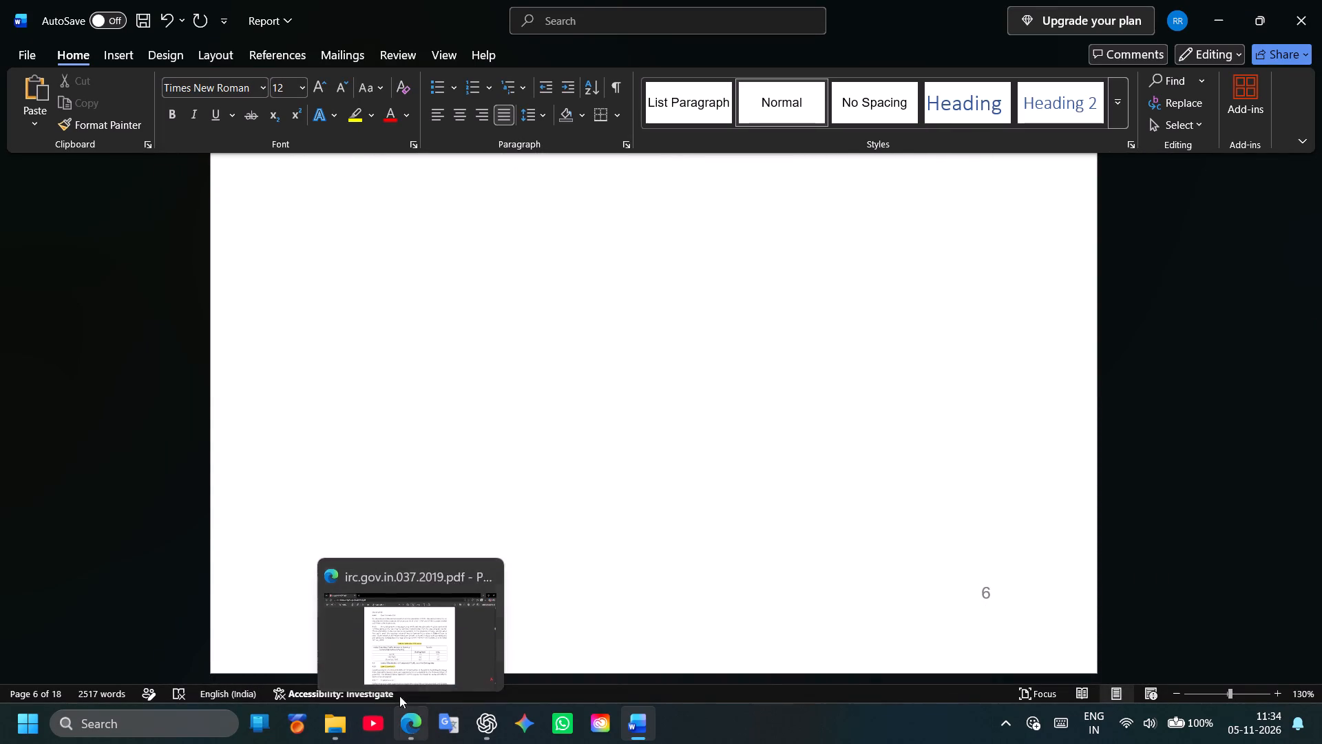
Switch to the IRC:37-2018 PDF and recheck clause 4.4.4, Tables 4.1 and 4.2, the lateral distribution factors and equation 4.6.
{"action": "left_click", "coordinate": [395, 663]}
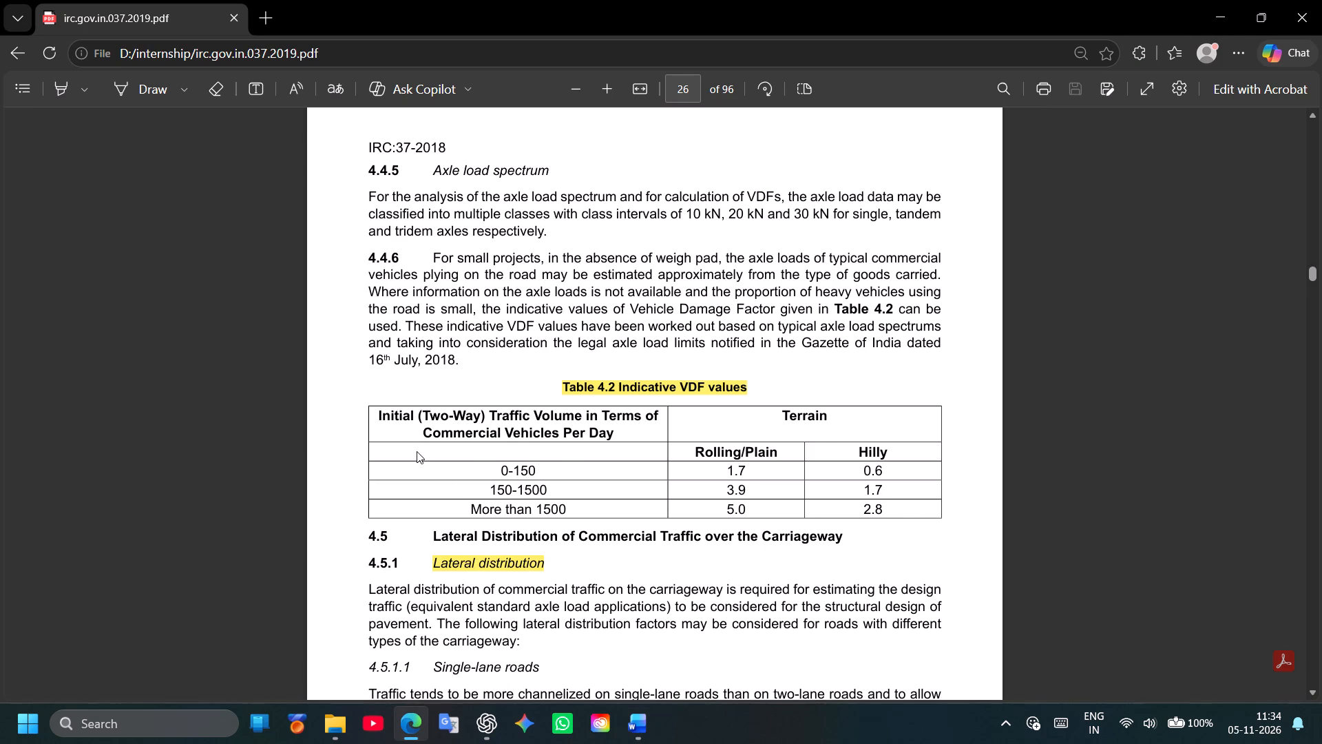
{"action": "scroll", "coordinate": [417, 451], "scroll_direction": "up", "scroll_amount": 5}
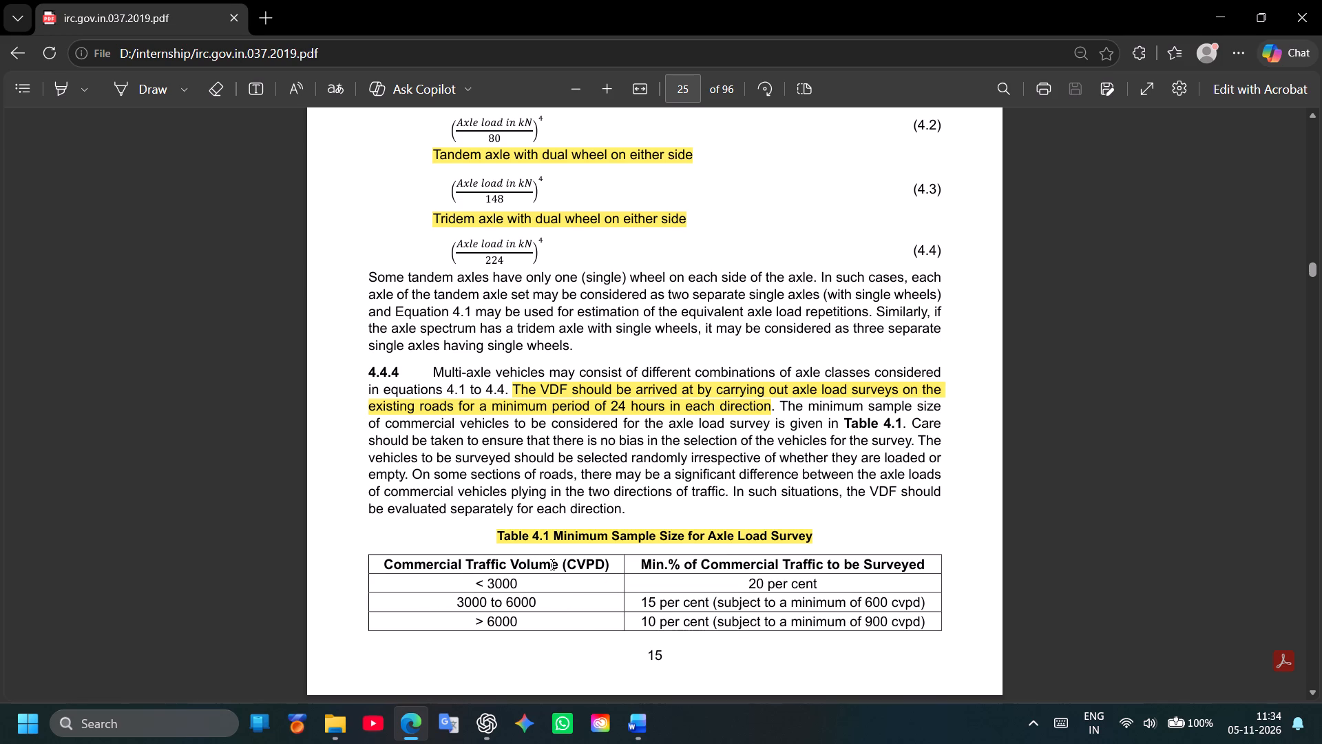
{"action": "scroll", "coordinate": [551, 565], "scroll_direction": "down", "scroll_amount": 2}
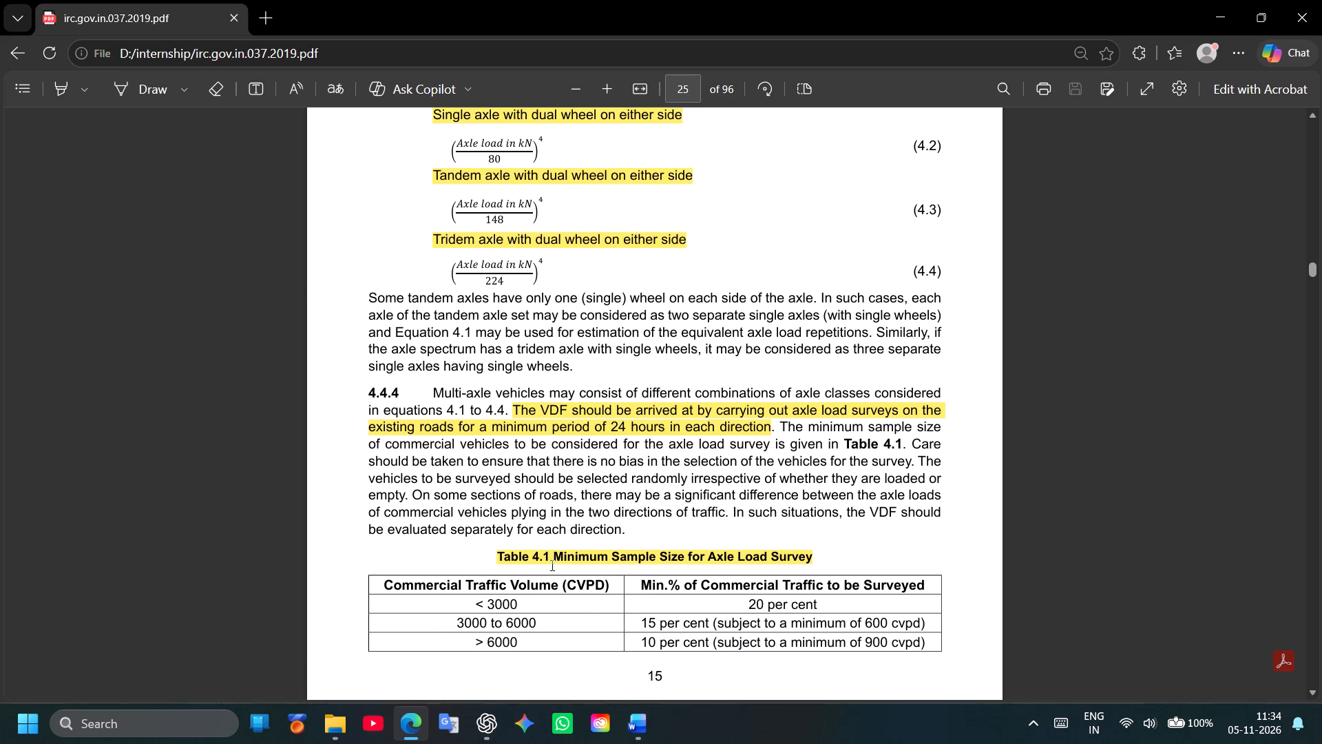
{"action": "scroll", "coordinate": [551, 565], "scroll_direction": "down", "scroll_amount": 3}
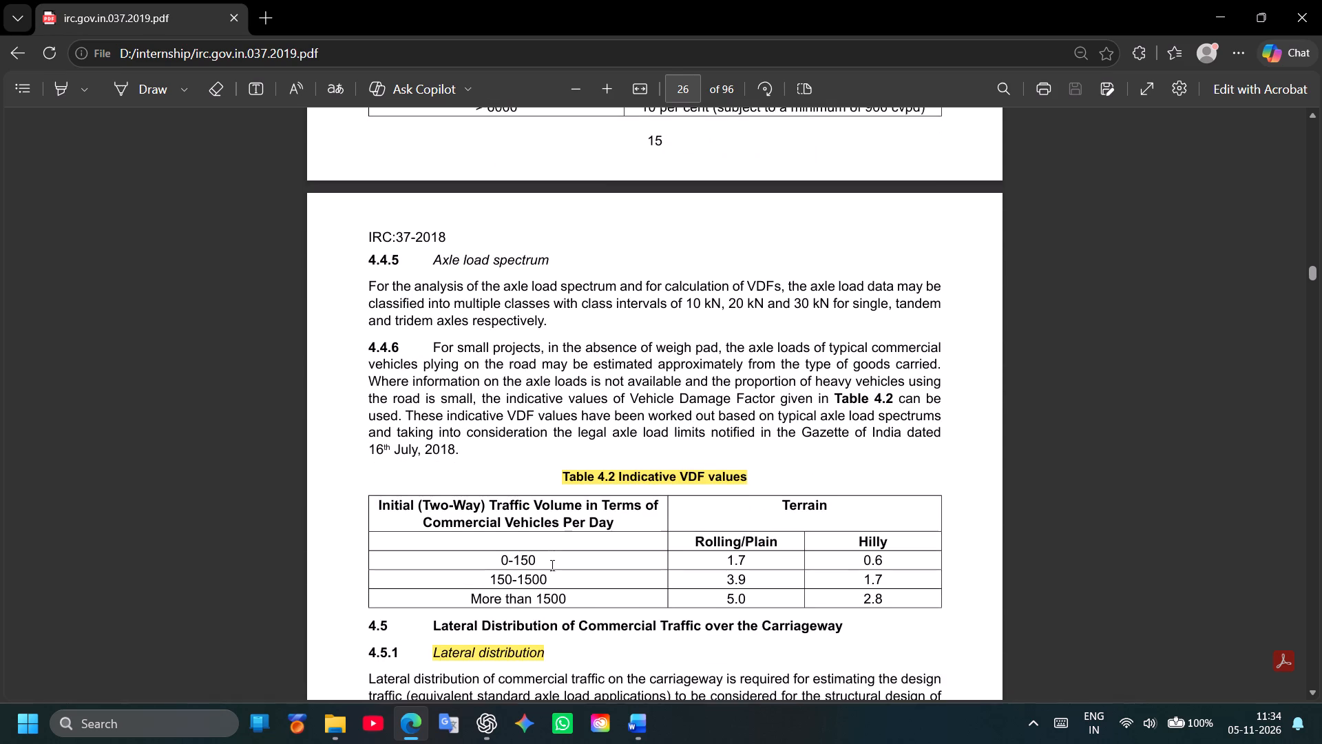
{"action": "scroll", "coordinate": [551, 565], "scroll_direction": "down", "scroll_amount": 2}
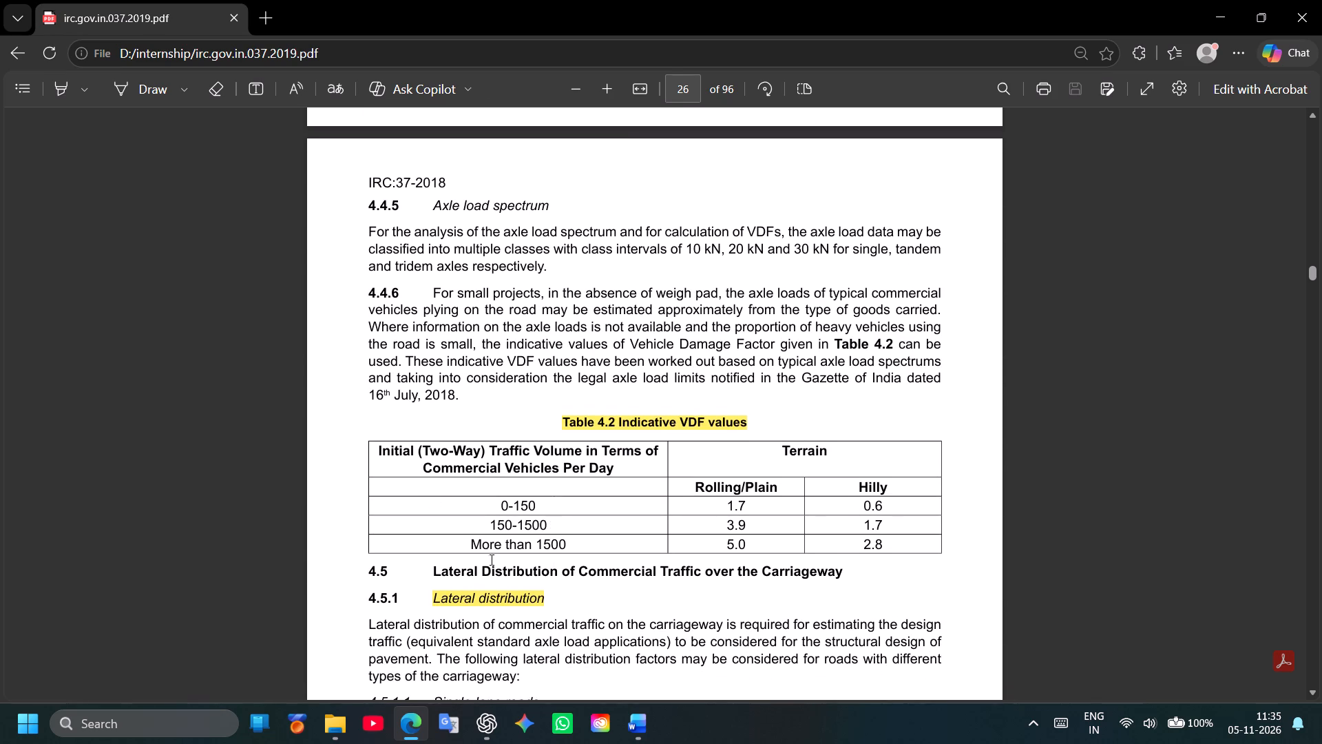
{"action": "scroll", "coordinate": [516, 571], "scroll_direction": "down", "scroll_amount": 4}
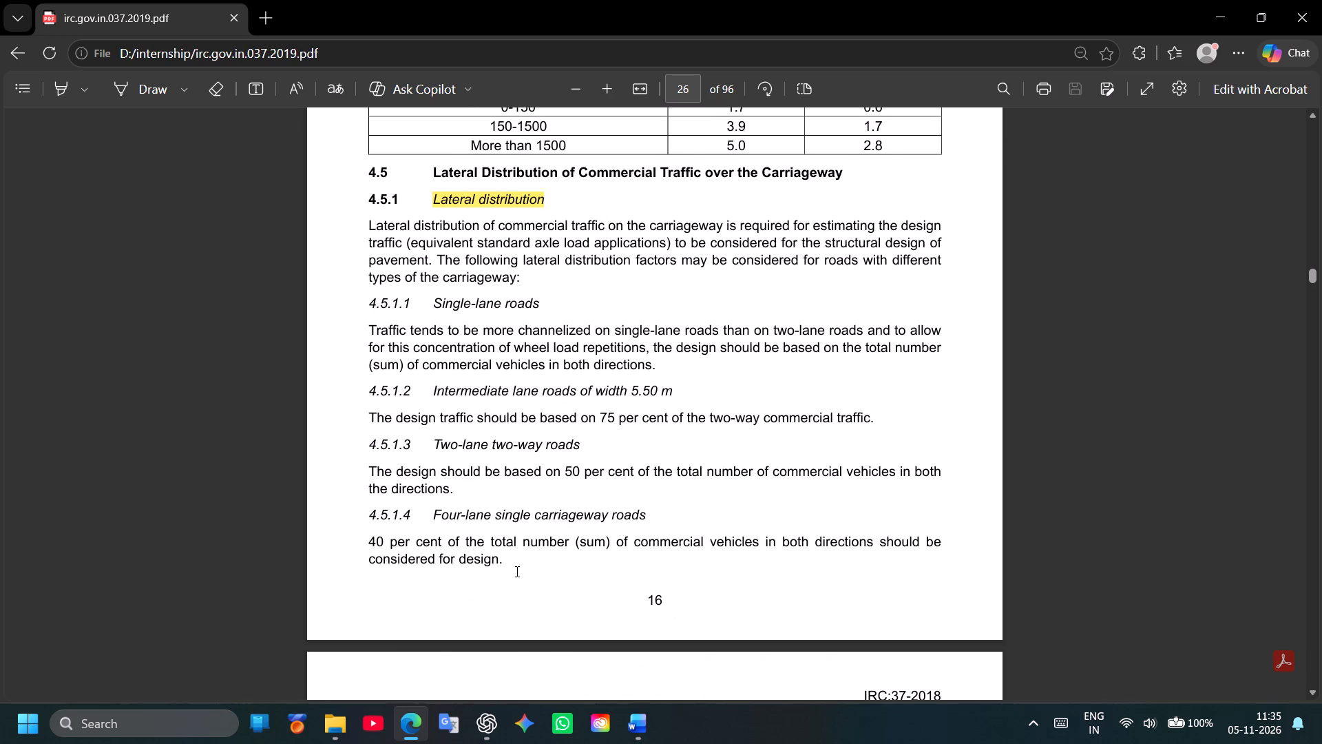
{"action": "scroll", "coordinate": [516, 571], "scroll_direction": "down", "scroll_amount": 9}
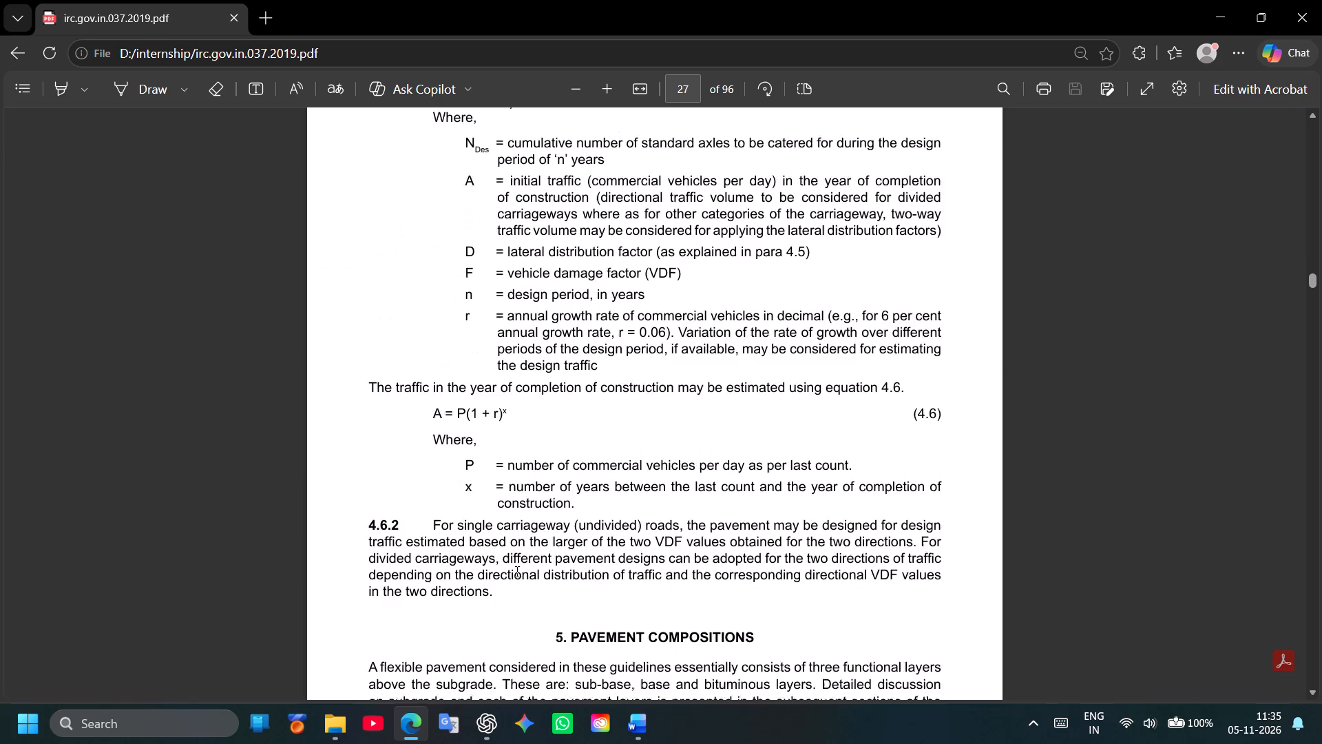
{"action": "scroll", "coordinate": [516, 571], "scroll_direction": "up", "scroll_amount": 6}
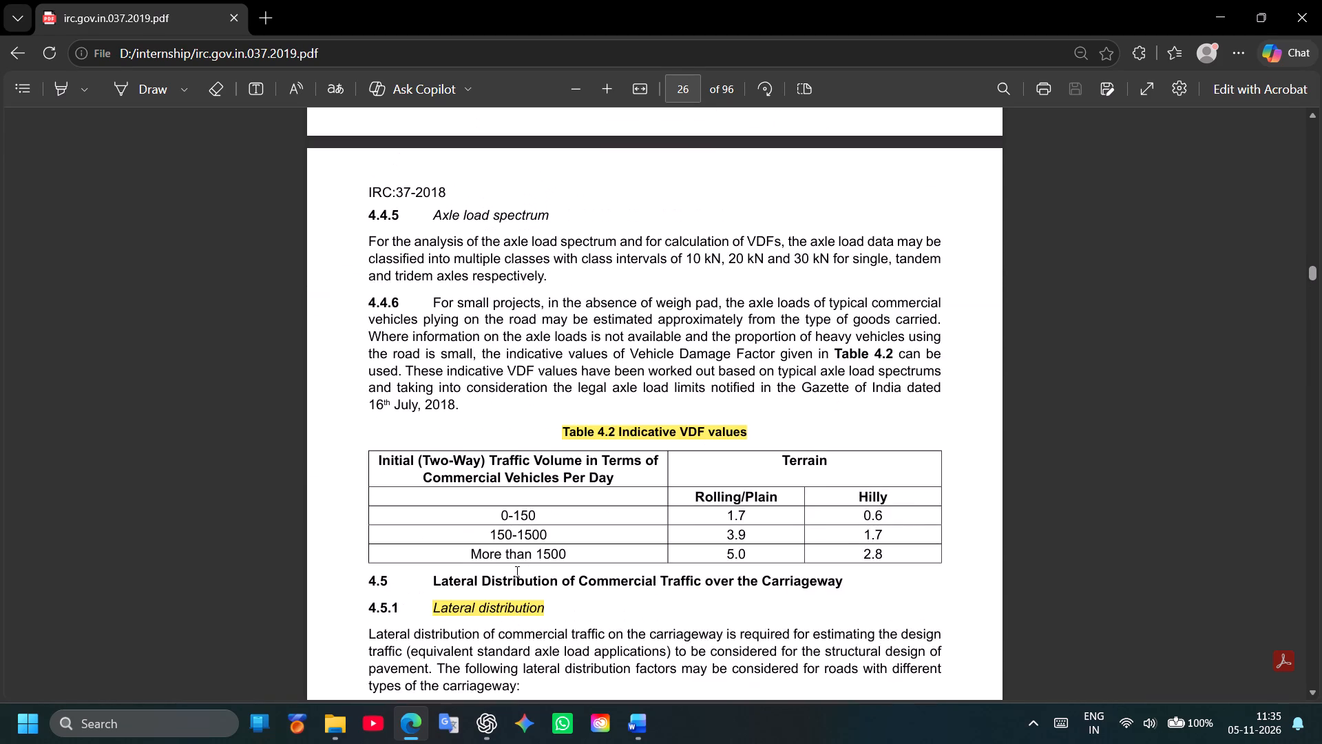
{"action": "scroll", "coordinate": [516, 571], "scroll_direction": "up", "scroll_amount": 3}
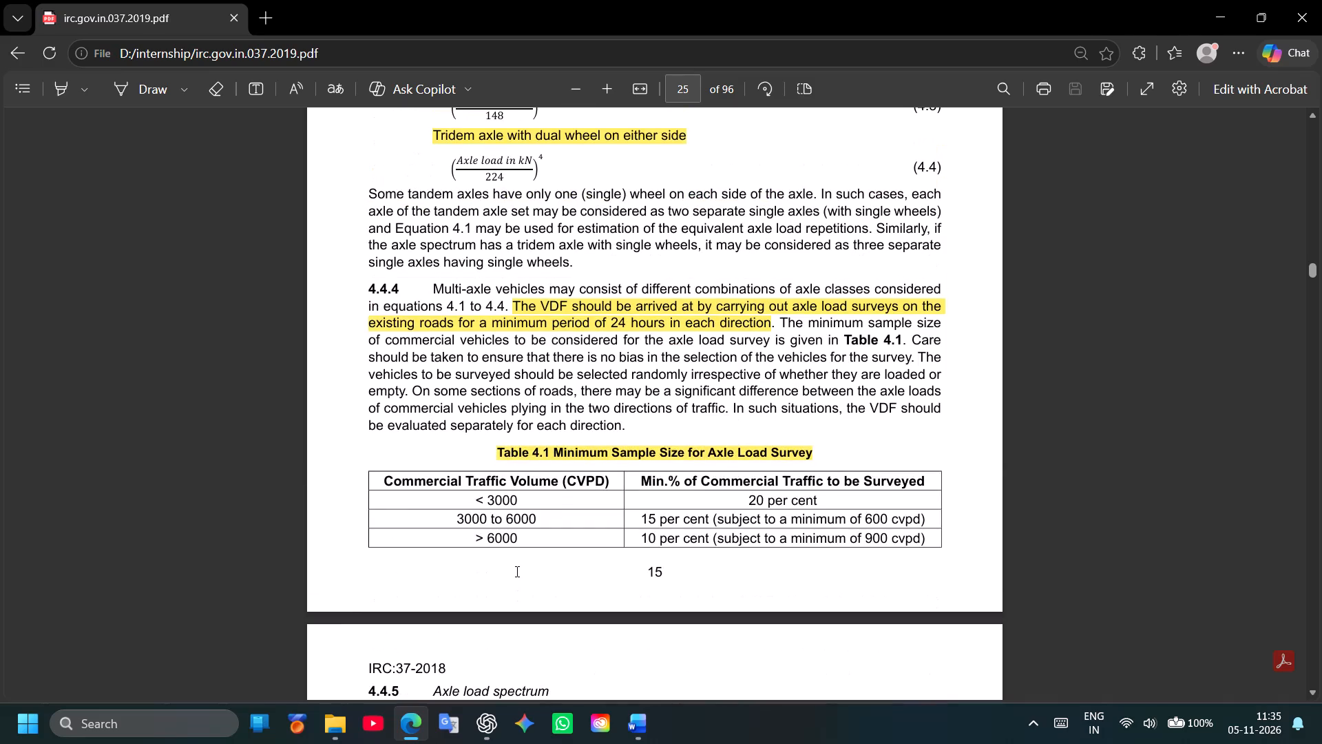
{"action": "scroll", "coordinate": [516, 571], "scroll_direction": "up", "scroll_amount": 1}
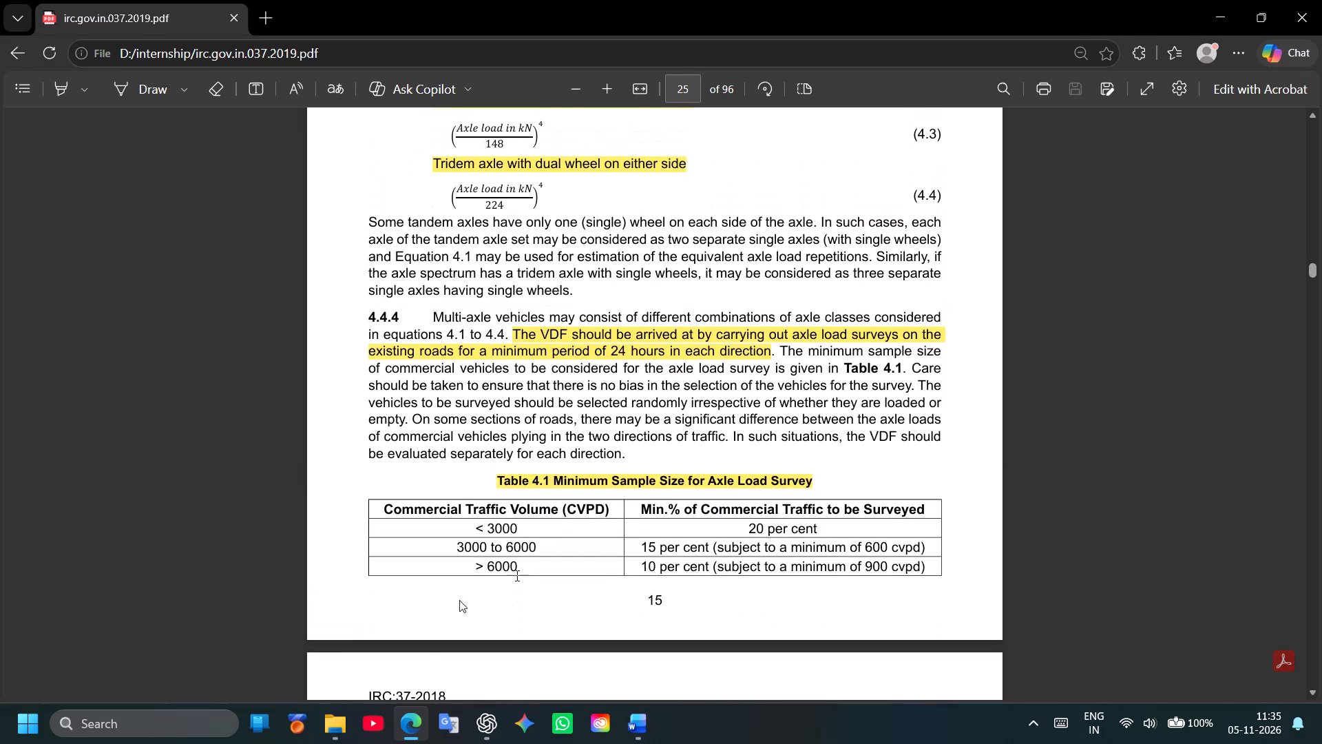
Return to the Word report and review the section 5.3 design traffic calculation, from its input parameters through the cumulative MSA computation.
{"action": "left_click", "coordinate": [1214, 12]}
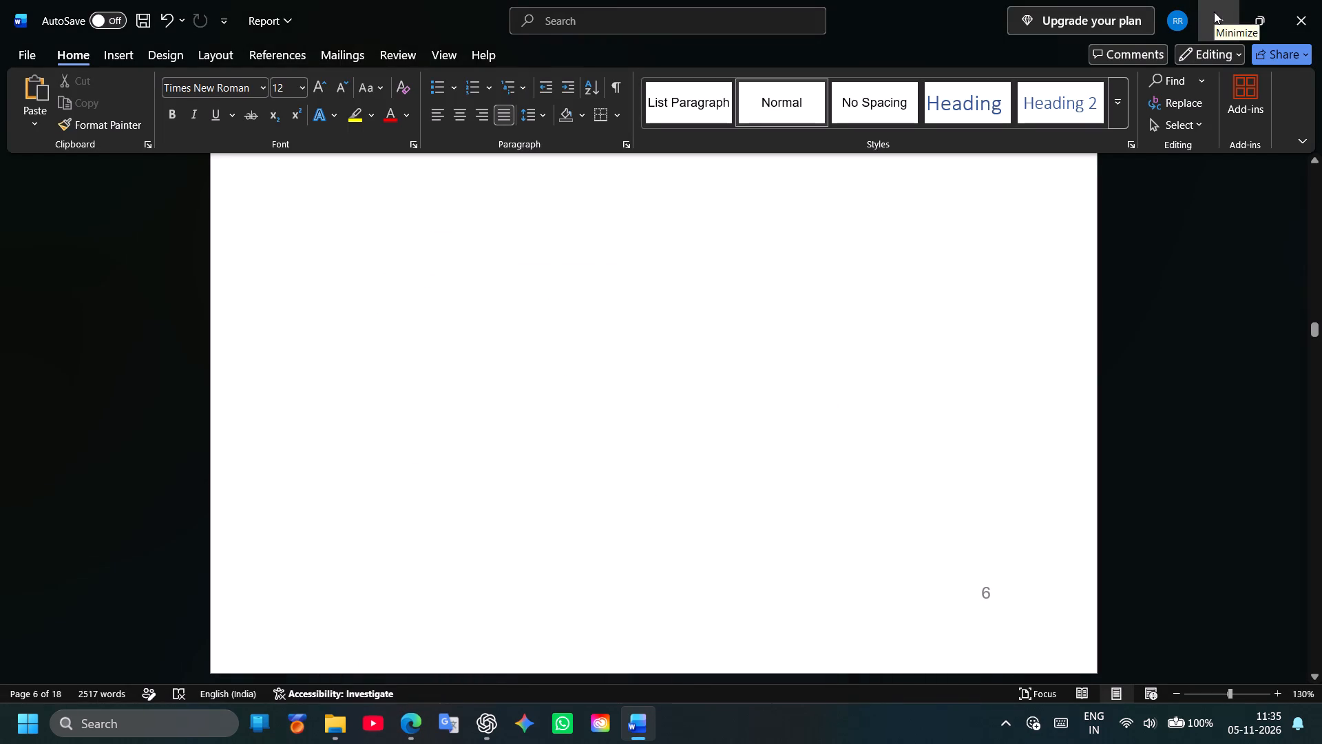
{"action": "scroll", "coordinate": [1214, 12], "scroll_direction": "up", "scroll_amount": 4}
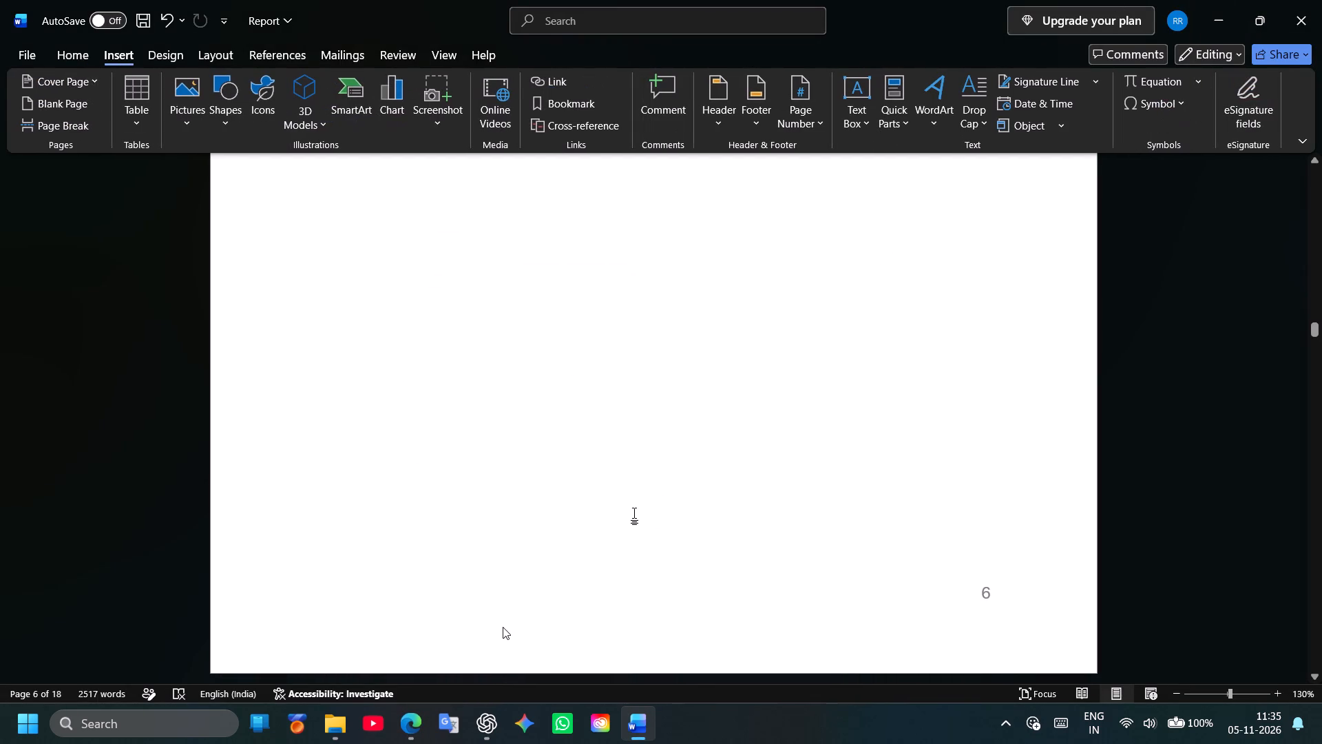
{"action": "scroll", "coordinate": [485, 474], "scroll_direction": "up", "scroll_amount": 1}
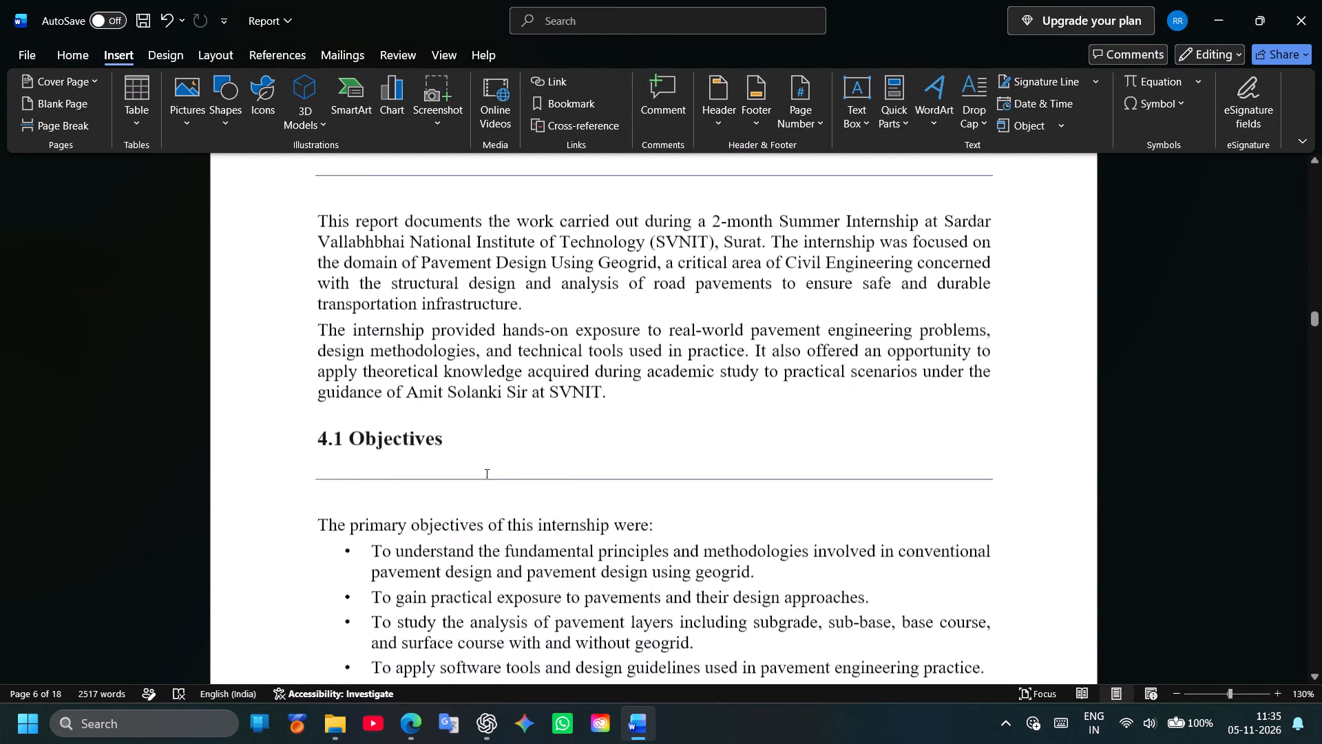
{"action": "scroll", "coordinate": [485, 474], "scroll_direction": "up", "scroll_amount": 1}
{"action": "scroll", "coordinate": [485, 474], "scroll_direction": "down", "scroll_amount": 4}
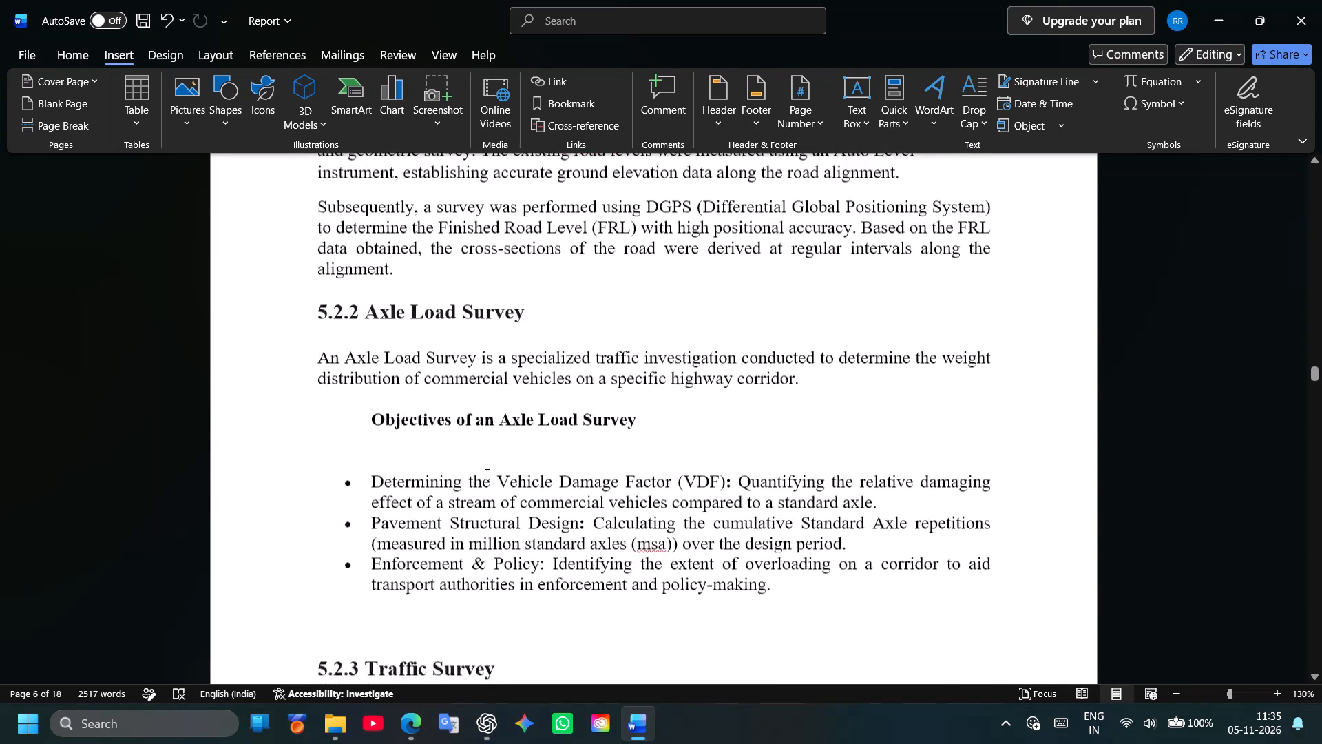
{"action": "scroll", "coordinate": [485, 474], "scroll_direction": "down", "scroll_amount": 3}
{"action": "scroll", "coordinate": [485, 474], "scroll_direction": "up", "scroll_amount": 1}
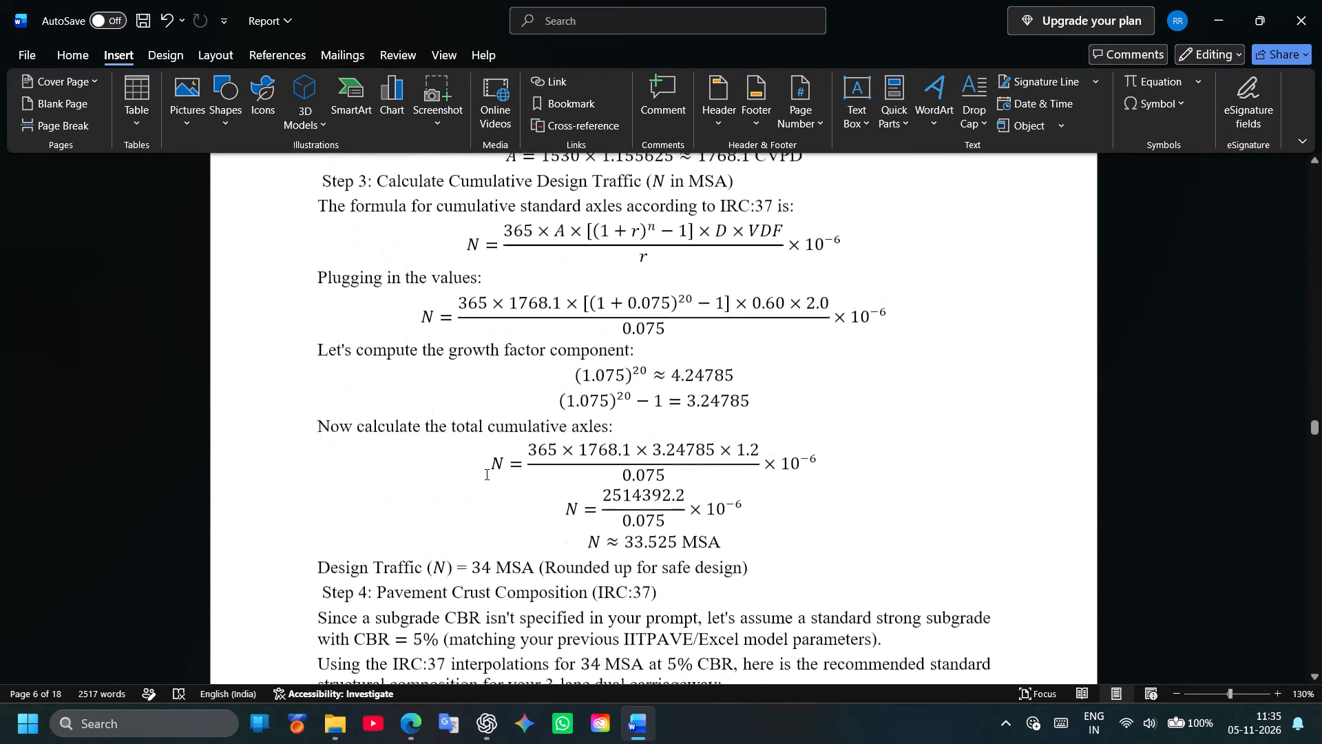
{"action": "scroll", "coordinate": [485, 474], "scroll_direction": "up", "scroll_amount": 2}
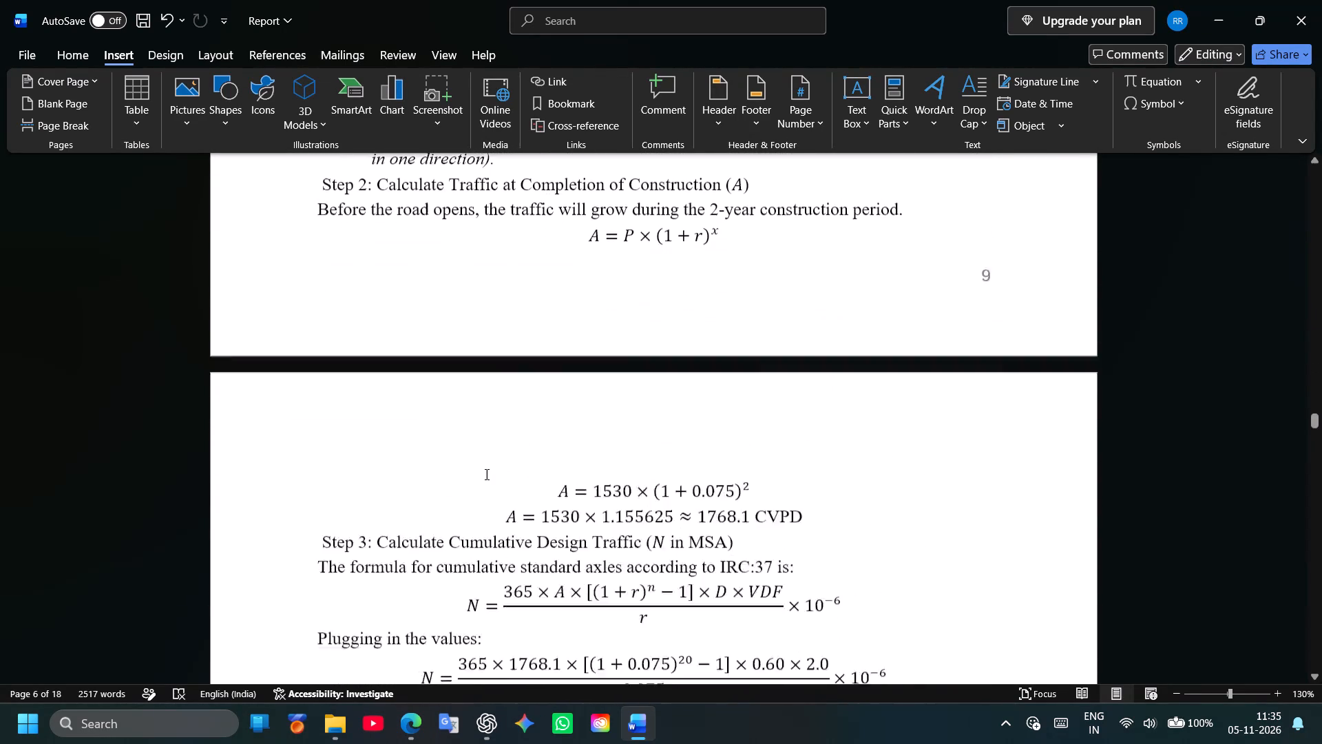
{"action": "scroll", "coordinate": [485, 474], "scroll_direction": "up", "scroll_amount": 1}
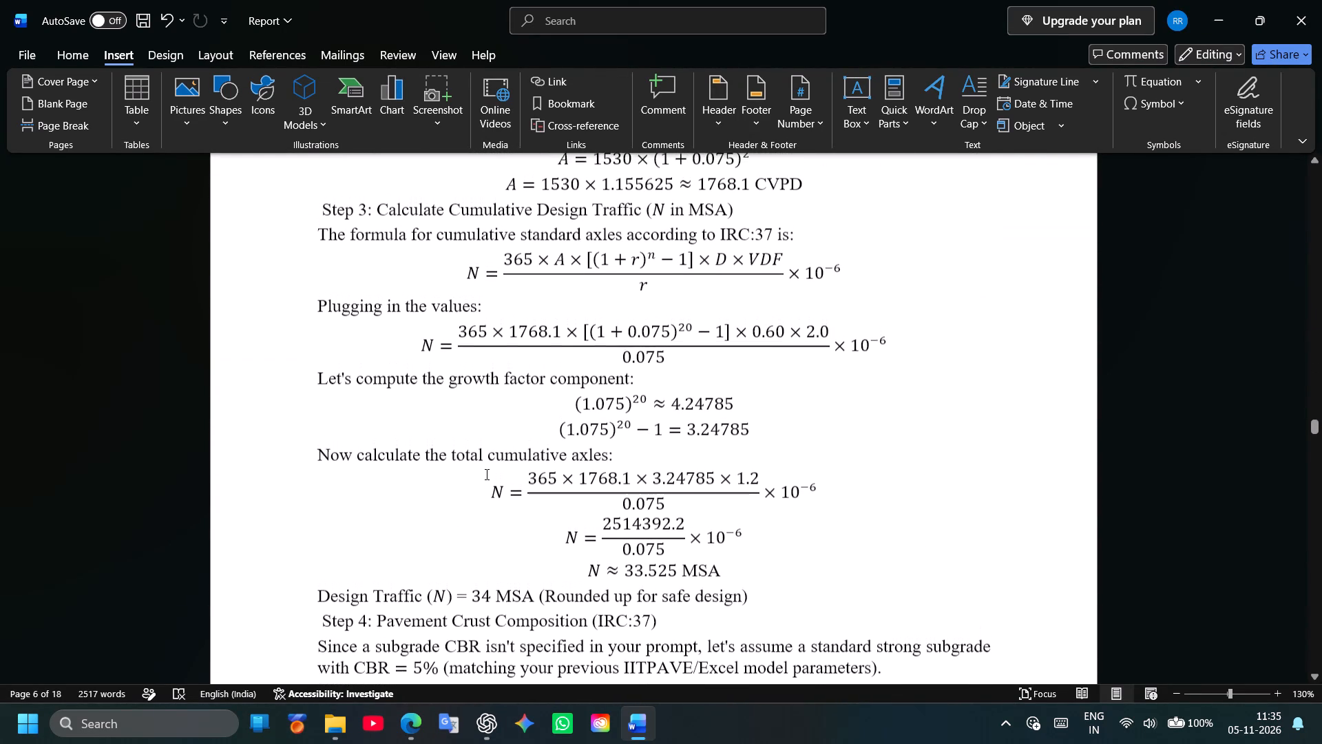
{"action": "scroll", "coordinate": [485, 474], "scroll_direction": "up", "scroll_amount": 1}
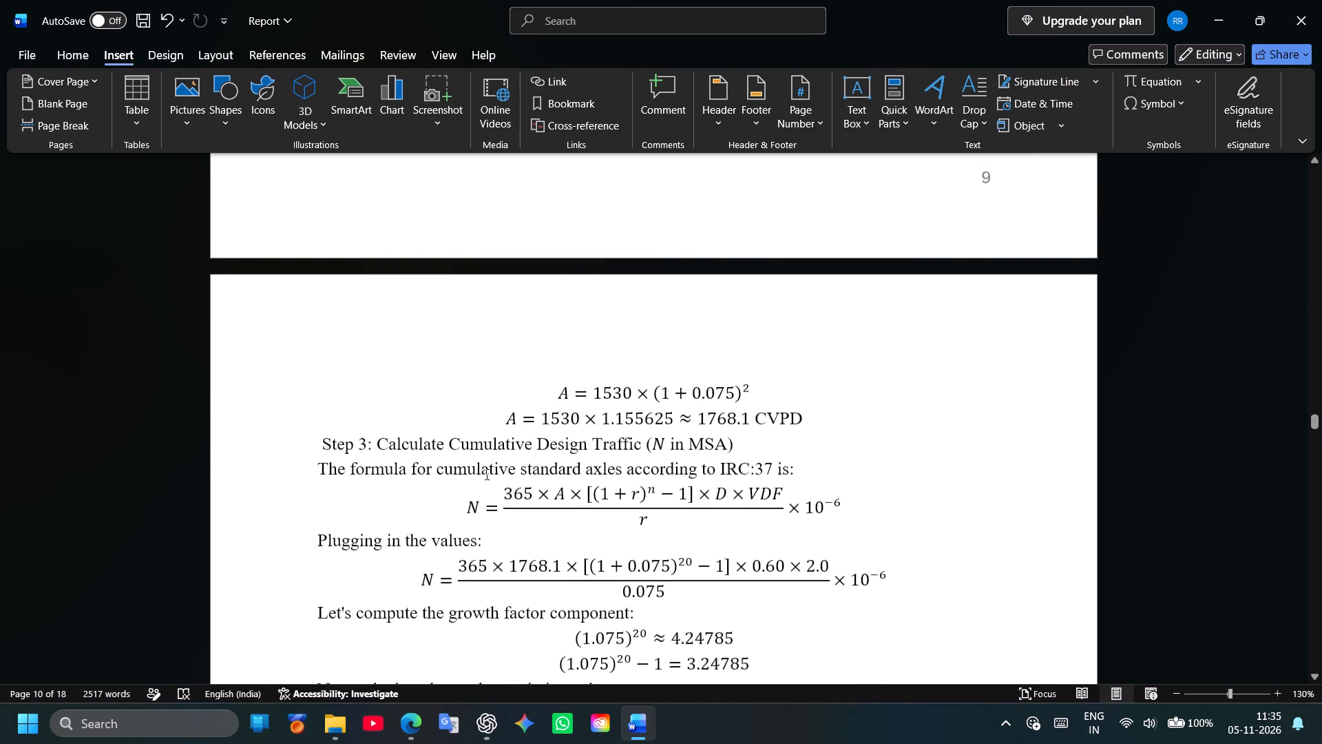
{"action": "scroll", "coordinate": [485, 474], "scroll_direction": "up", "scroll_amount": 1}
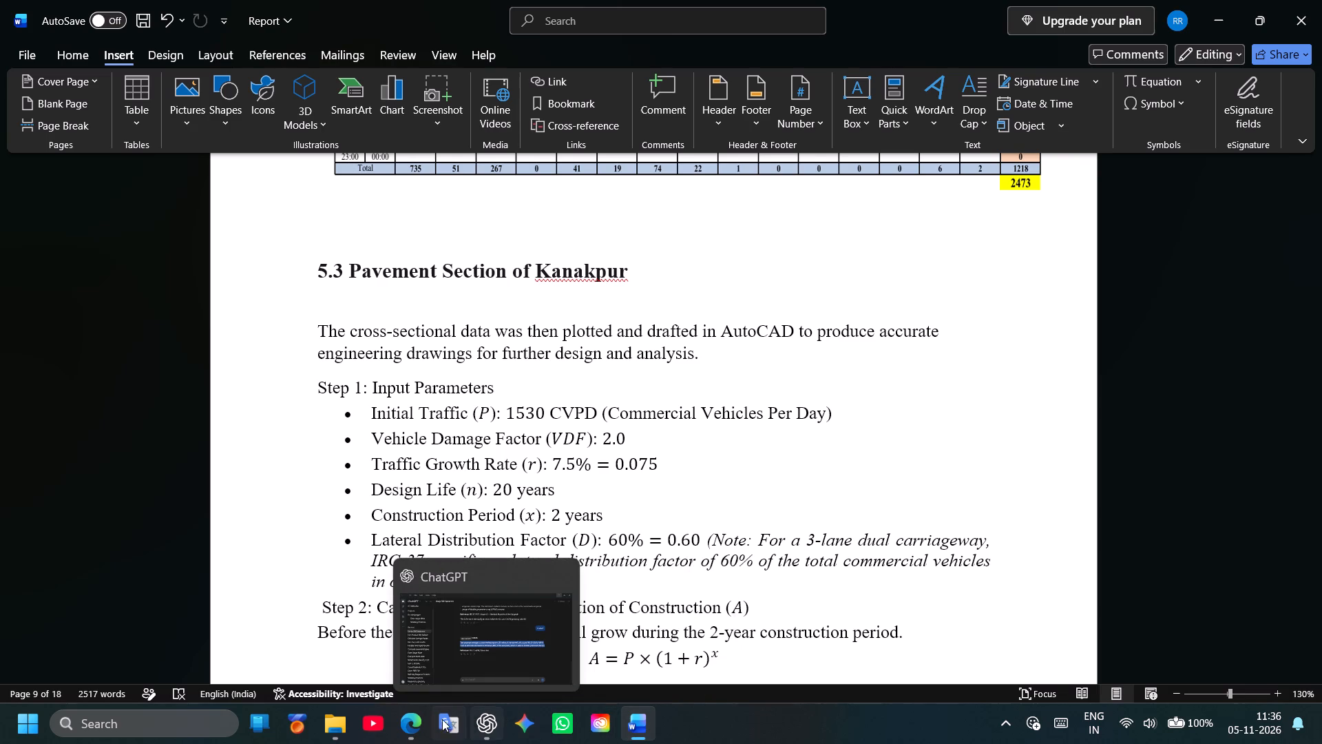
Examine the commercial vehicle count survey table above section 5.3, focusing on the hourly counts in its HCV columns.
{"action": "scroll", "coordinate": [779, 473], "scroll_direction": "down", "scroll_amount": 1}
{"action": "scroll", "coordinate": [779, 473], "scroll_direction": "up", "scroll_amount": 3}
{"action": "scroll", "coordinate": [1036, 379], "scroll_direction": "up", "scroll_amount": 1}
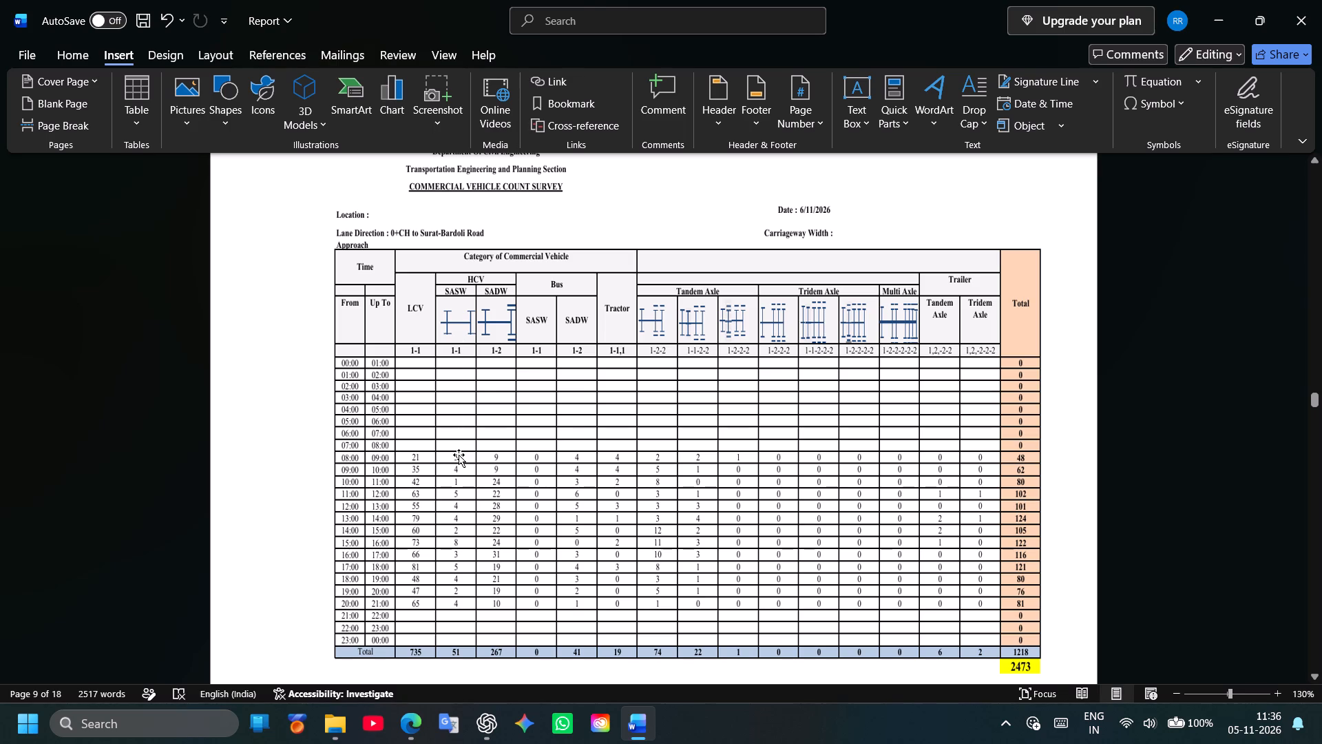
{"action": "left_click_drag", "start_coordinate": [454, 454], "coordinate": [455, 449]}
{"action": "left_click_drag", "start_coordinate": [455, 449], "coordinate": [457, 555]}
{"action": "left_click", "coordinate": [1169, 327]}
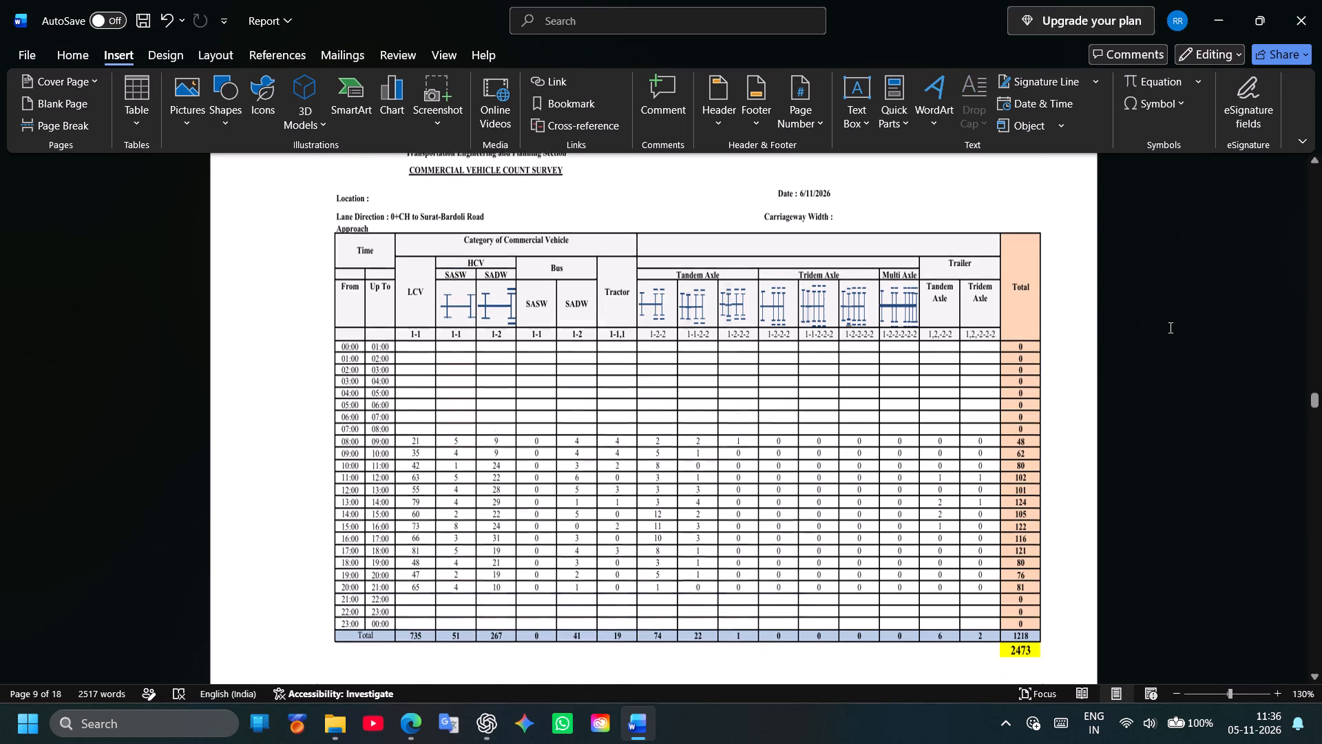
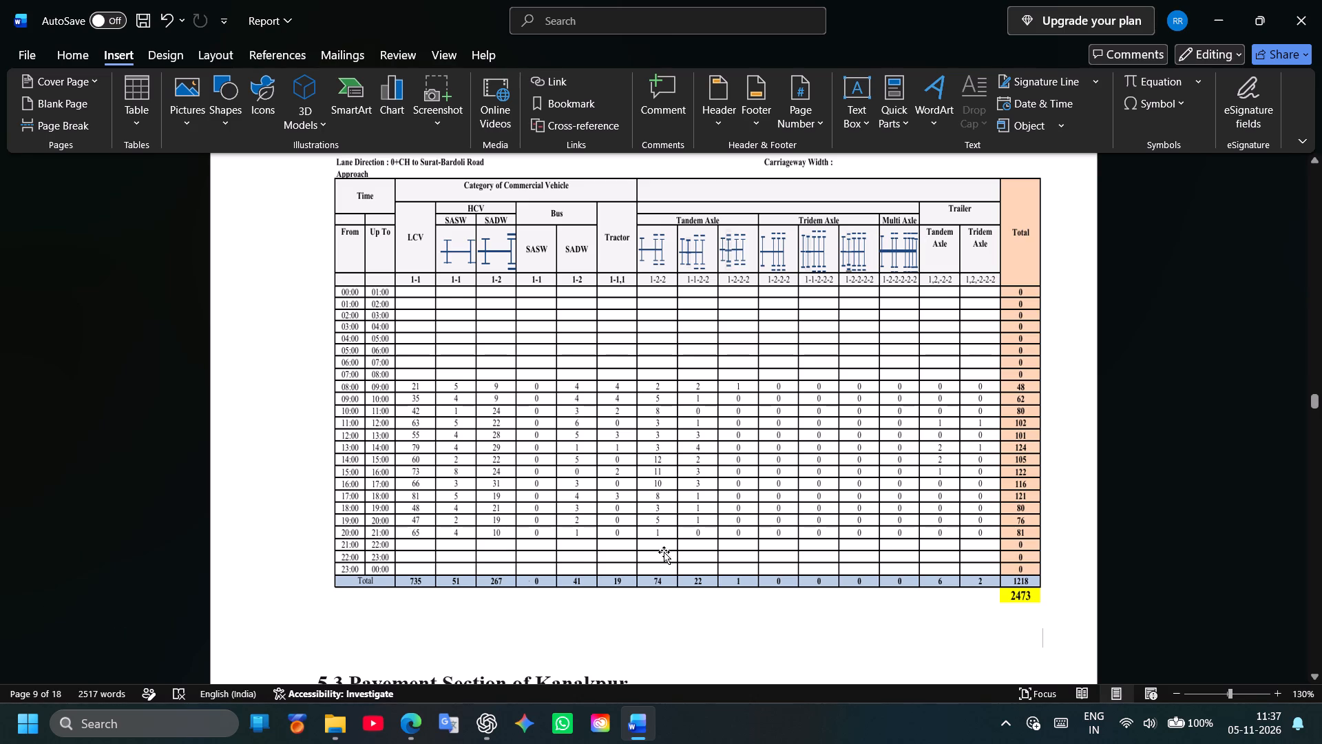
Review the 5.2.3 Traffic Survey text, then read the opening sentence of section 5.3 about plotting the cross-sectional data in AutoCAD.
{"action": "scroll", "coordinate": [1105, 568], "scroll_direction": "up", "scroll_amount": 5}
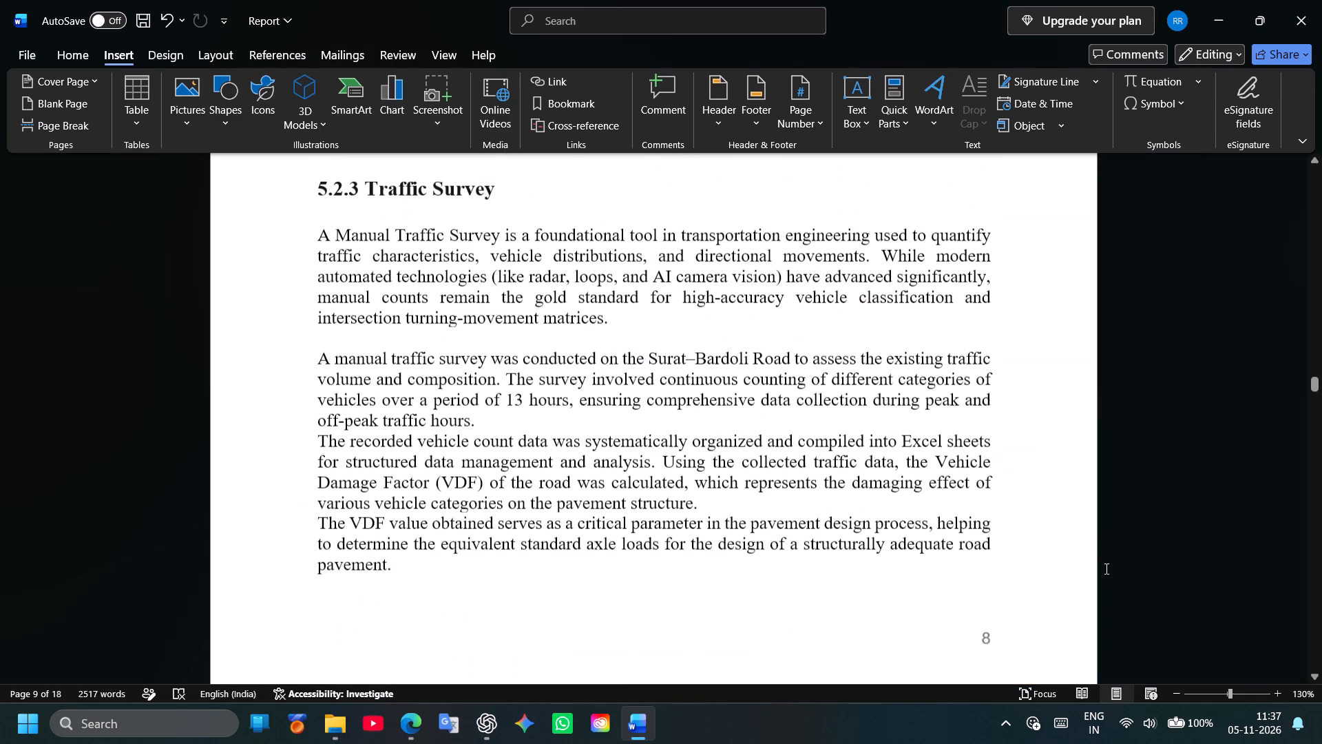
{"action": "scroll", "coordinate": [1105, 568], "scroll_direction": "up", "scroll_amount": 1}
{"action": "scroll", "coordinate": [1105, 568], "scroll_direction": "down", "scroll_amount": 2}
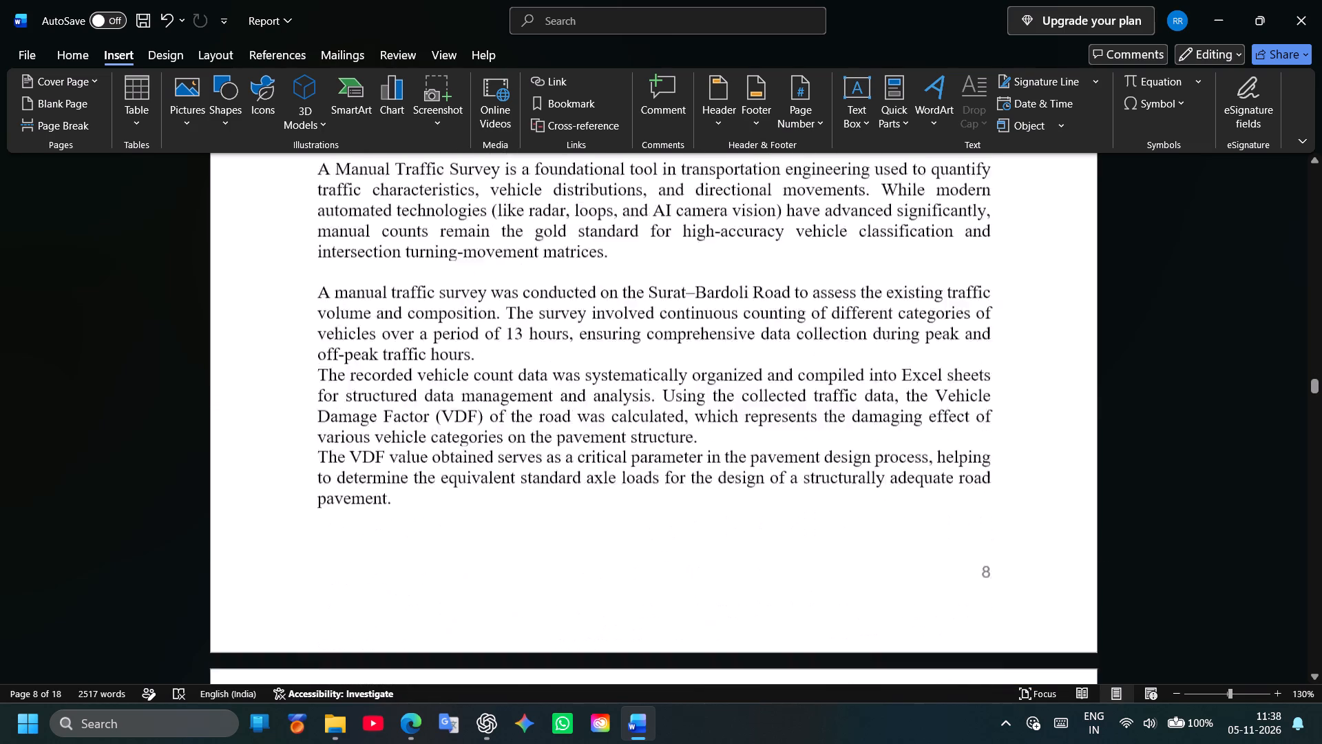
{"action": "scroll", "coordinate": [1105, 568], "scroll_direction": "down", "scroll_amount": 7}
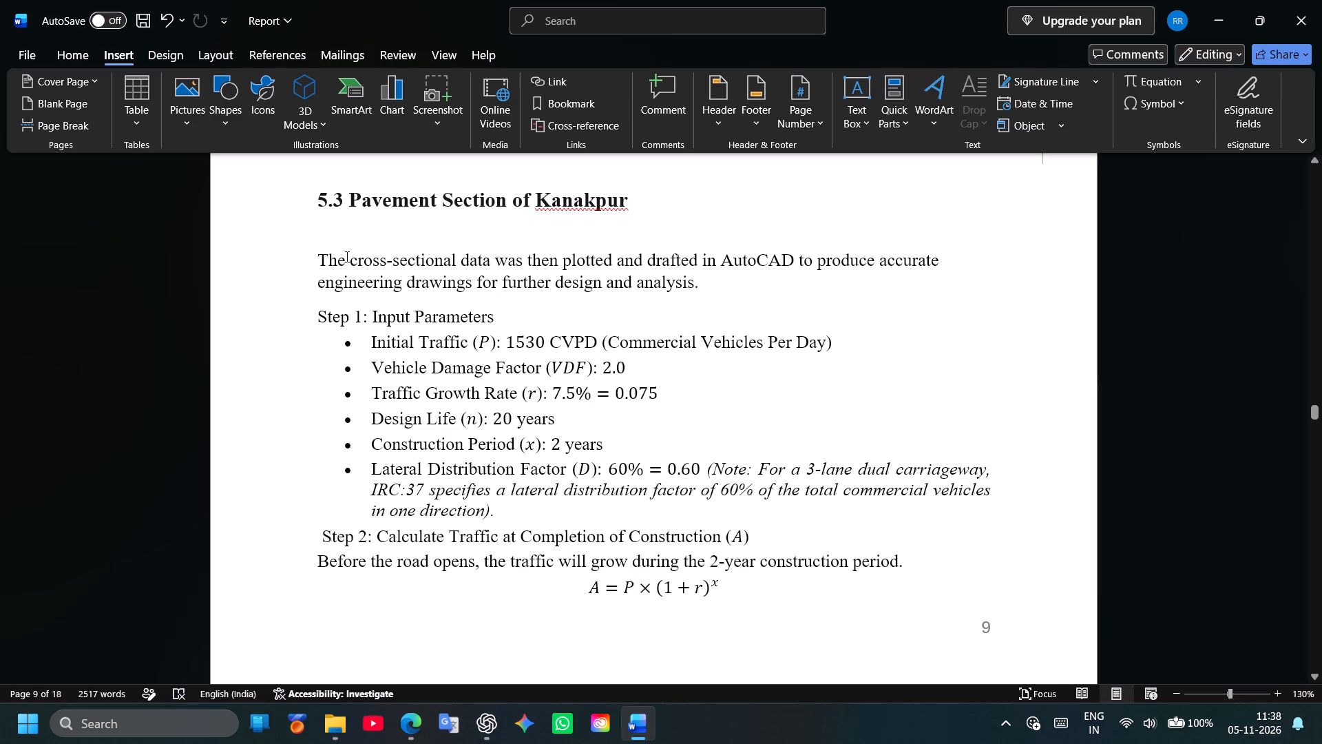
{"action": "left_click_drag", "start_coordinate": [319, 255], "coordinate": [479, 268]}
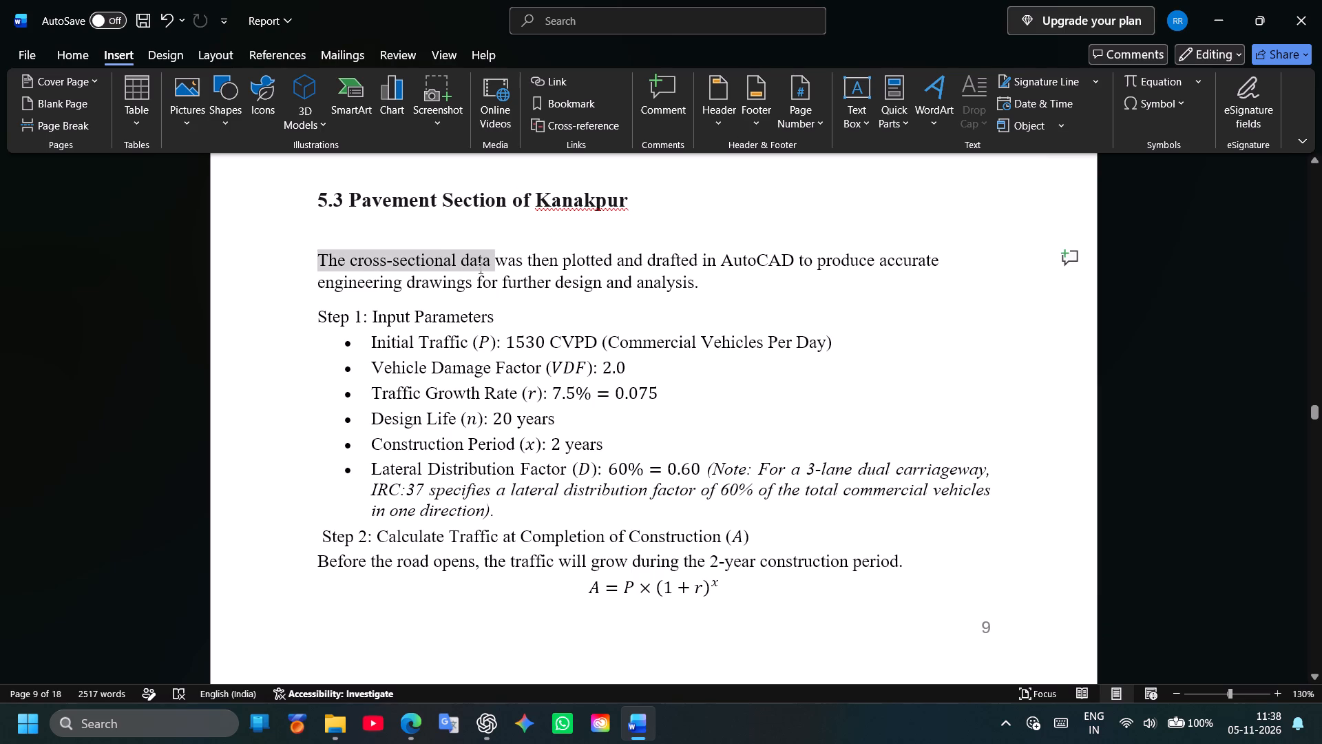
{"action": "left_click_drag", "start_coordinate": [479, 268], "coordinate": [607, 266]}
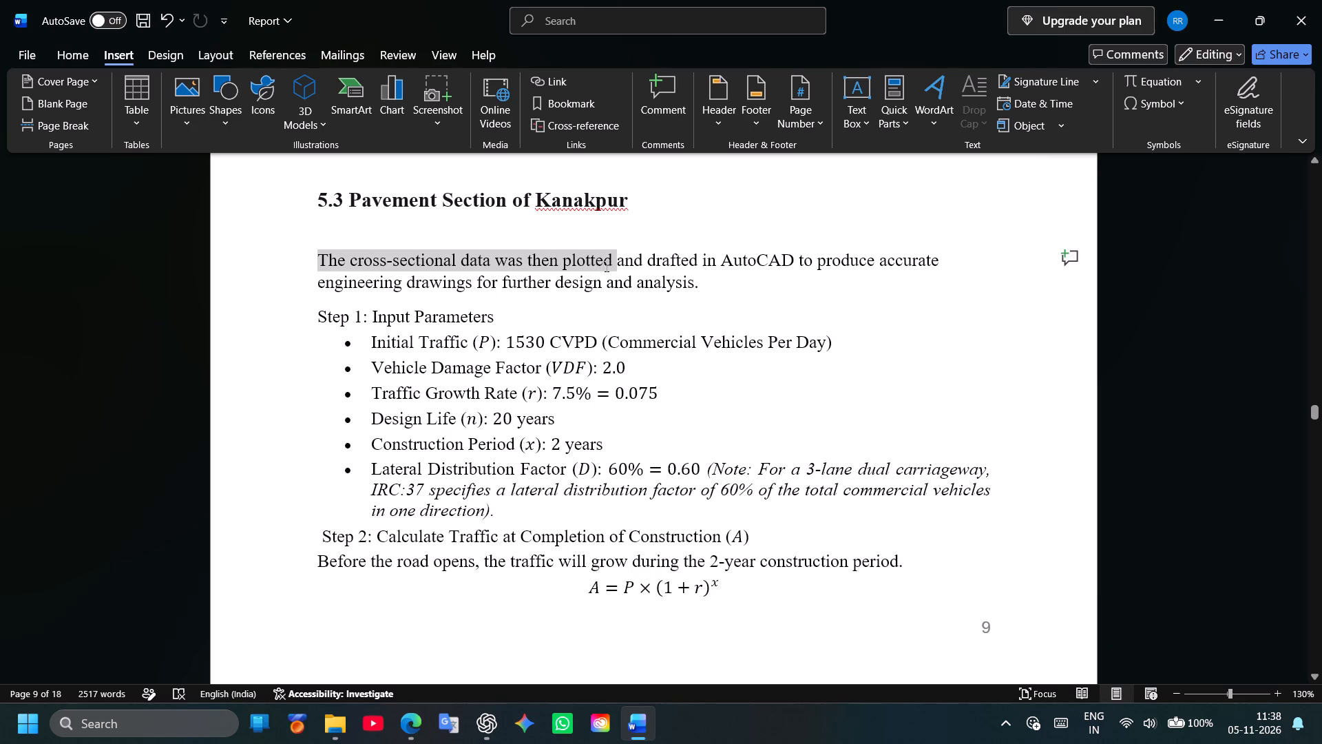
{"action": "left_click_drag", "start_coordinate": [607, 266], "coordinate": [816, 260]}
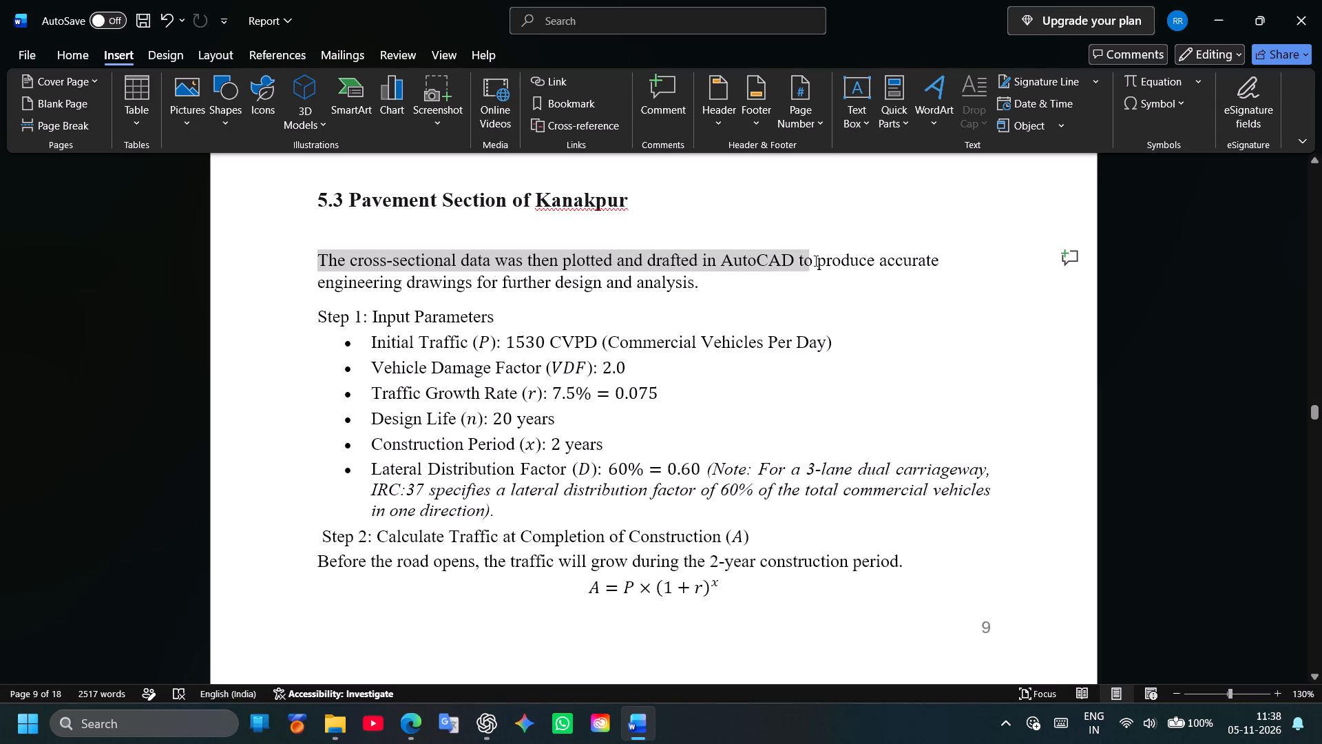
{"action": "left_click_drag", "start_coordinate": [816, 260], "coordinate": [500, 288]}
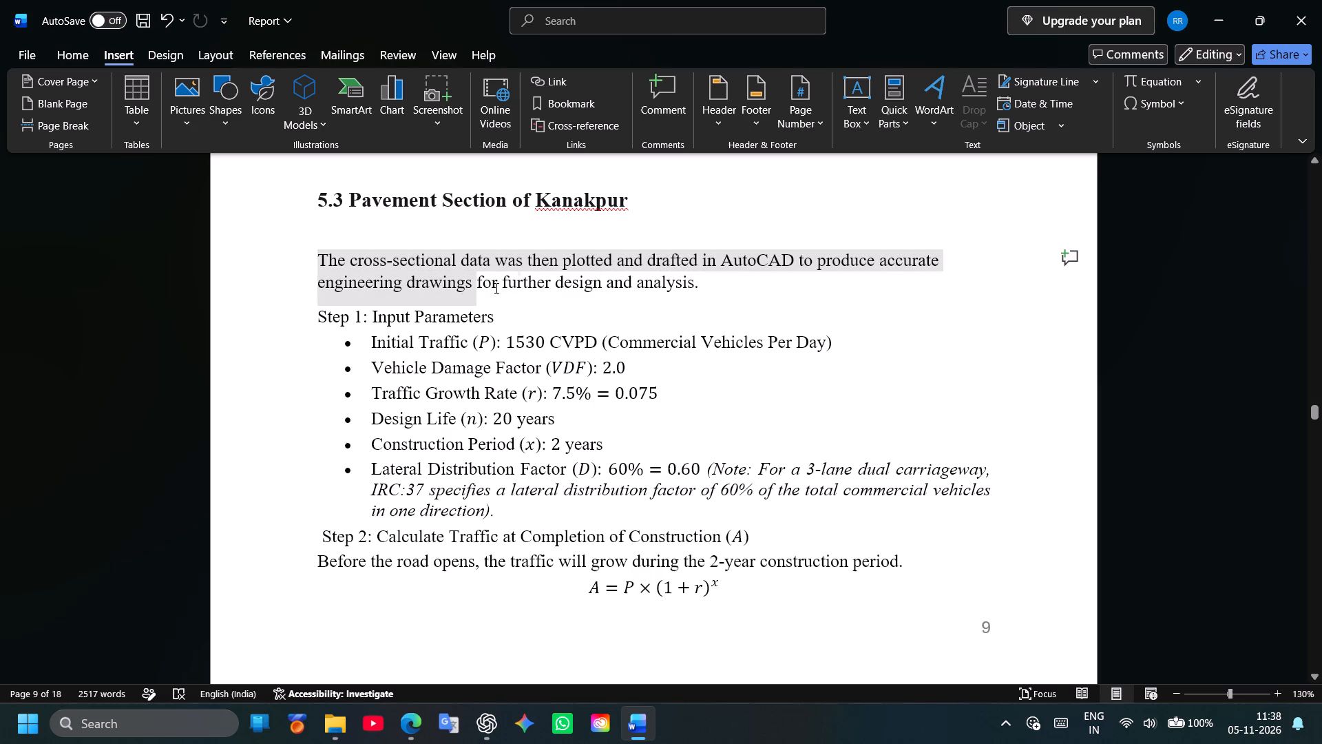
{"action": "left_click_drag", "start_coordinate": [500, 288], "coordinate": [679, 288]}
{"action": "left_click", "coordinate": [992, 426]}
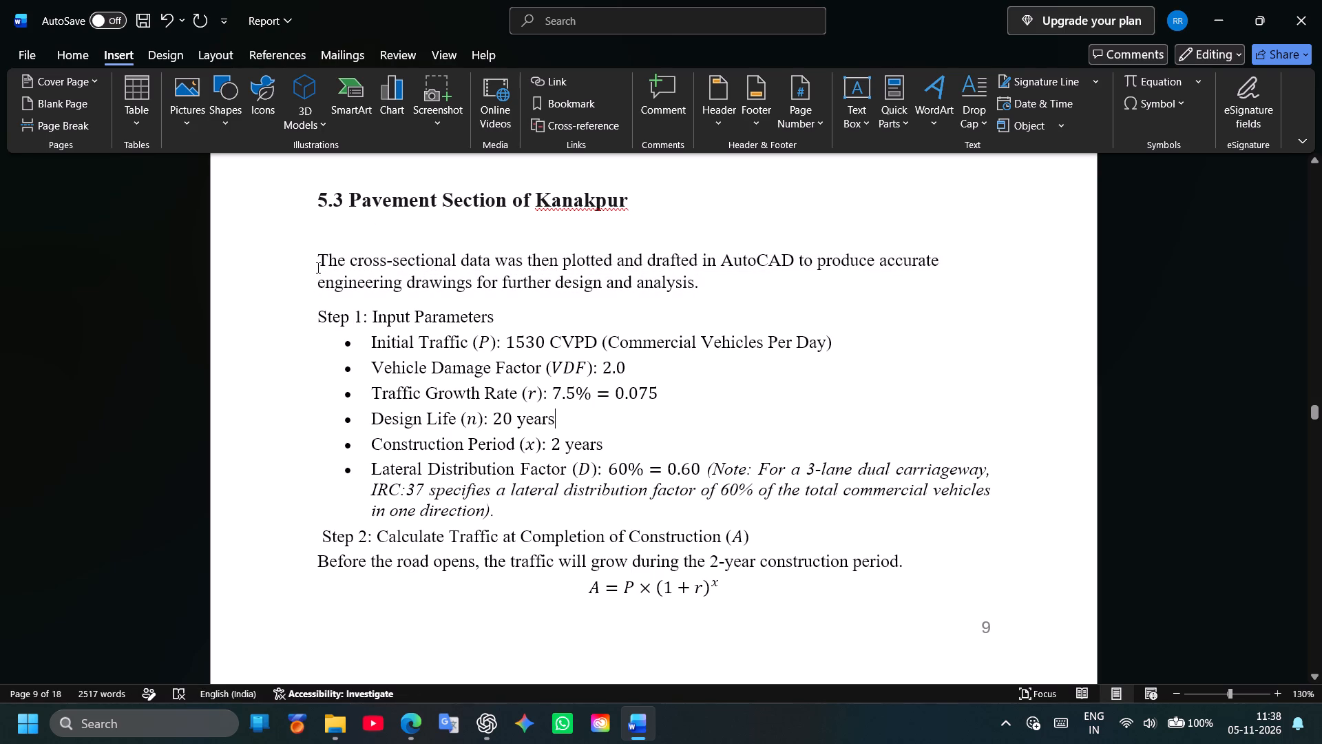
{"action": "left_click_drag", "start_coordinate": [317, 268], "coordinate": [706, 290]}
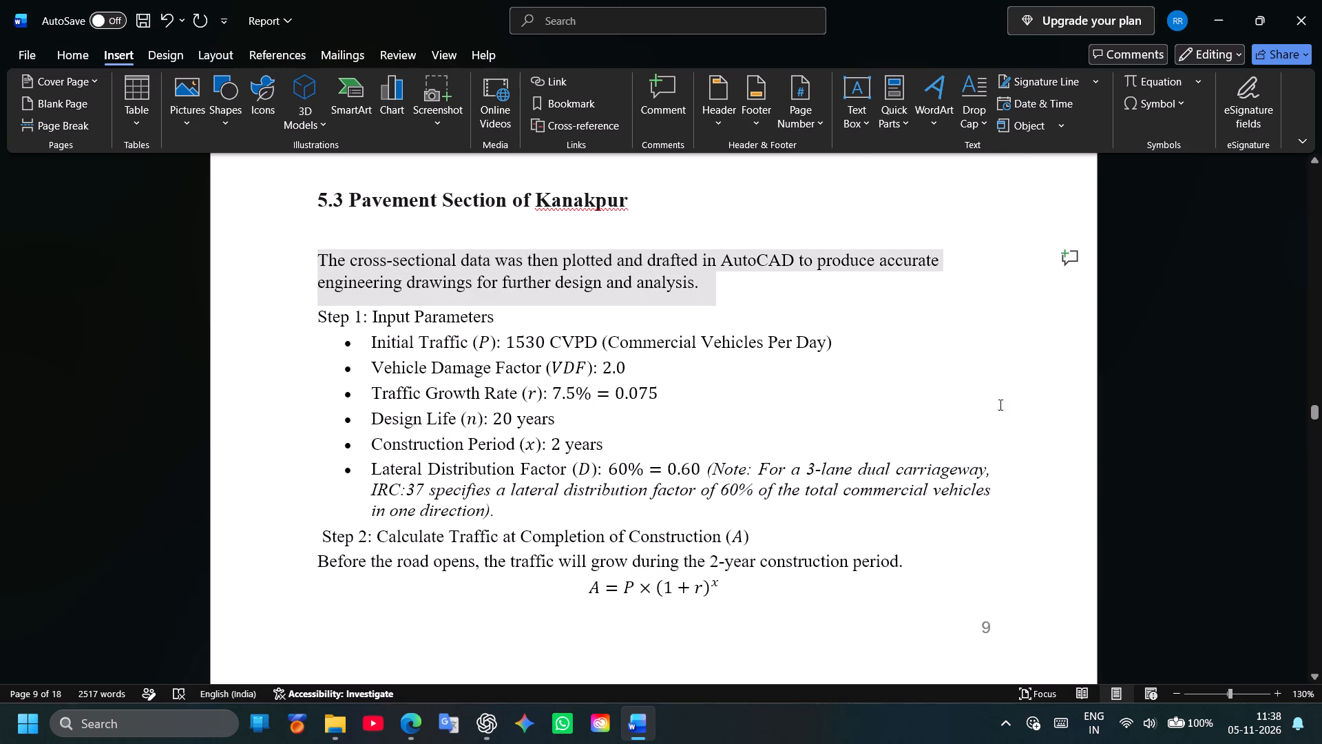
Examine section 5.2's structure by checking its title and the Levelling, Axle Load Survey and Traffic Survey subheadings.
{"action": "scroll", "coordinate": [1012, 427], "scroll_direction": "up", "scroll_amount": 10}
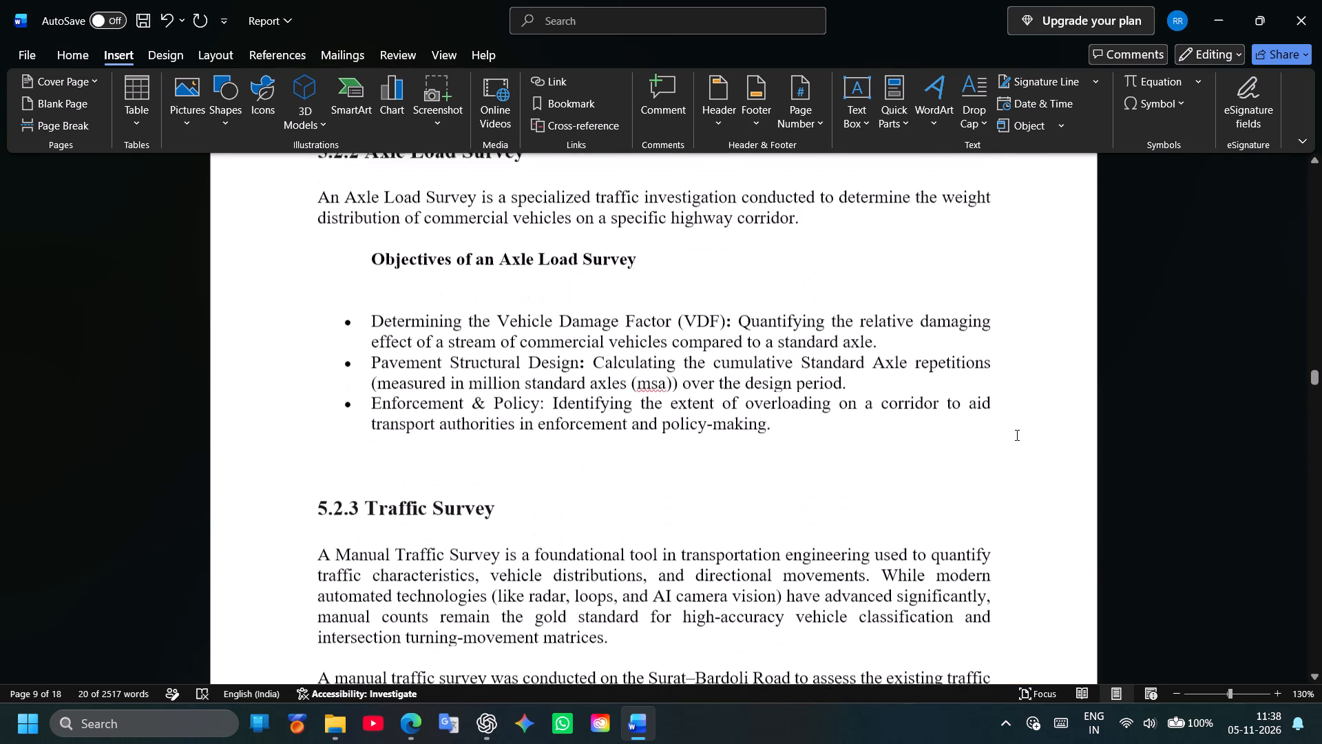
{"action": "scroll", "coordinate": [1016, 435], "scroll_direction": "up", "scroll_amount": 1}
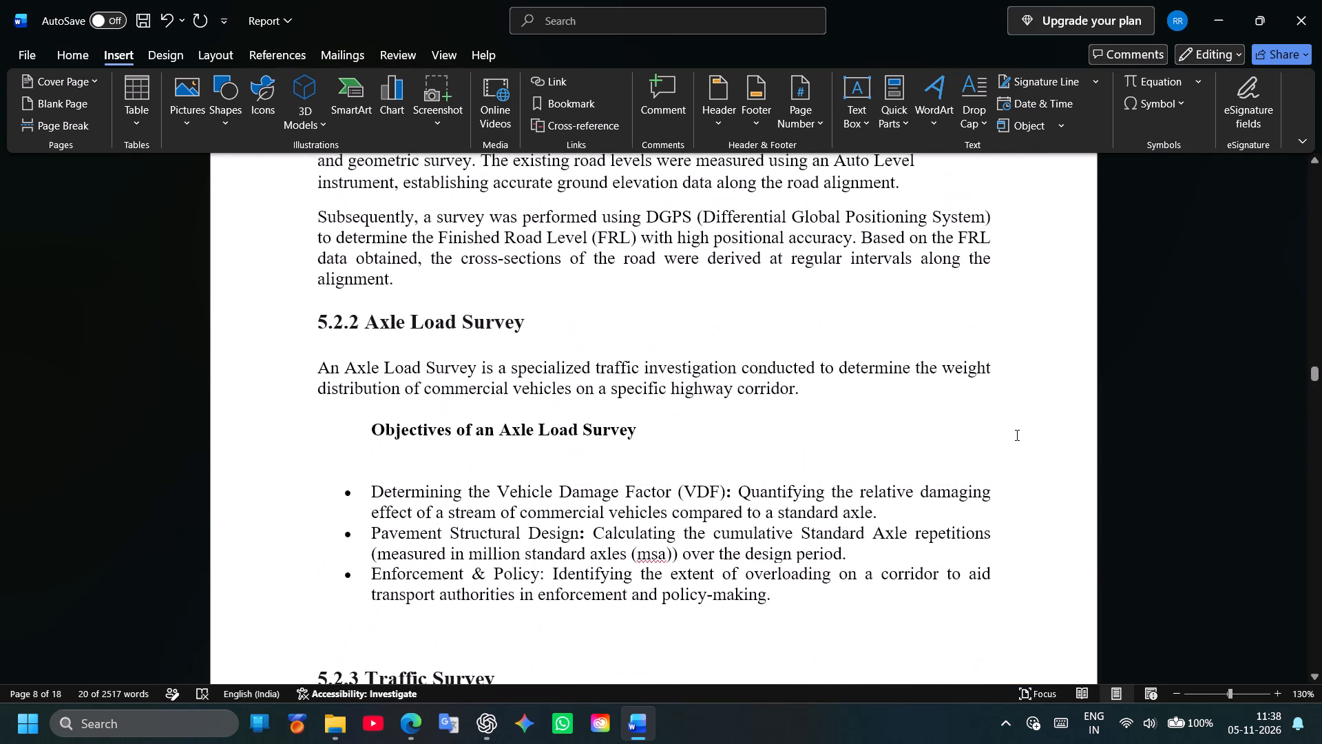
{"action": "scroll", "coordinate": [1016, 435], "scroll_direction": "down", "scroll_amount": 1}
{"action": "scroll", "coordinate": [1016, 435], "scroll_direction": "up", "scroll_amount": 2}
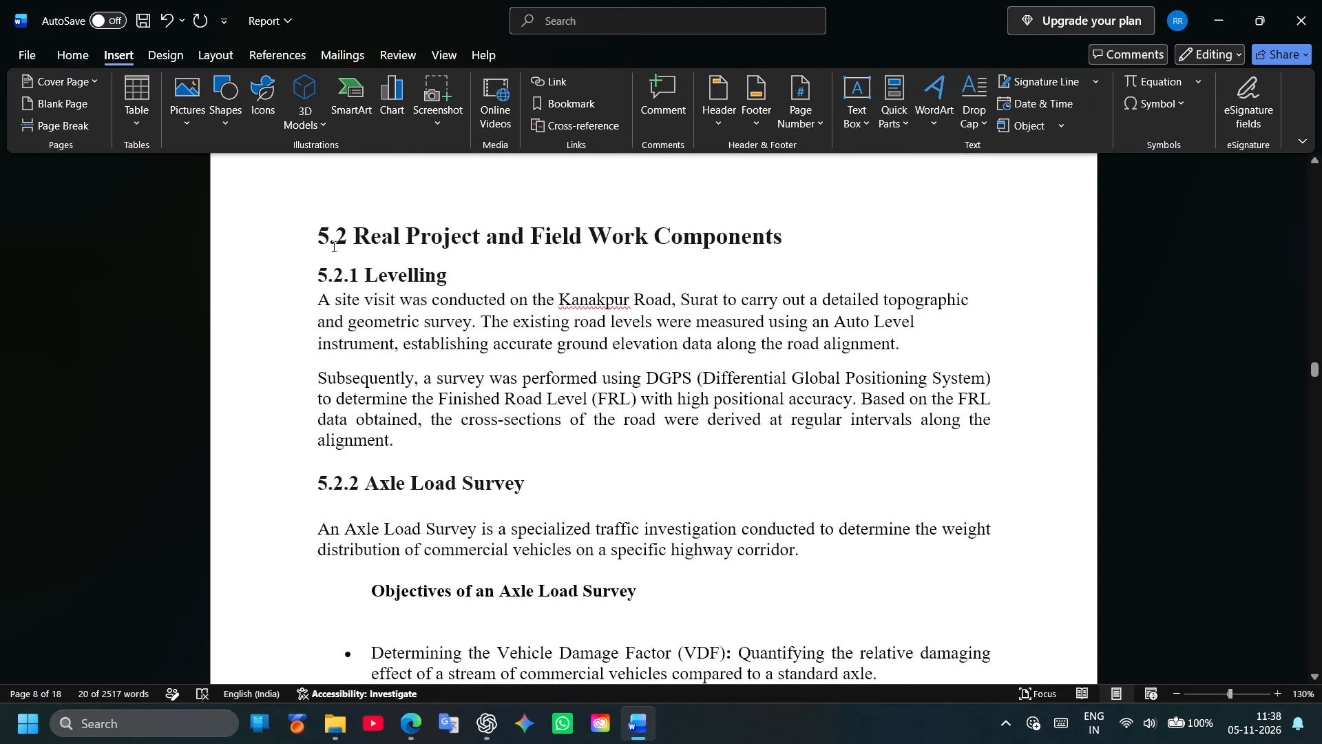
{"action": "left_click_drag", "start_coordinate": [313, 236], "coordinate": [746, 244]}
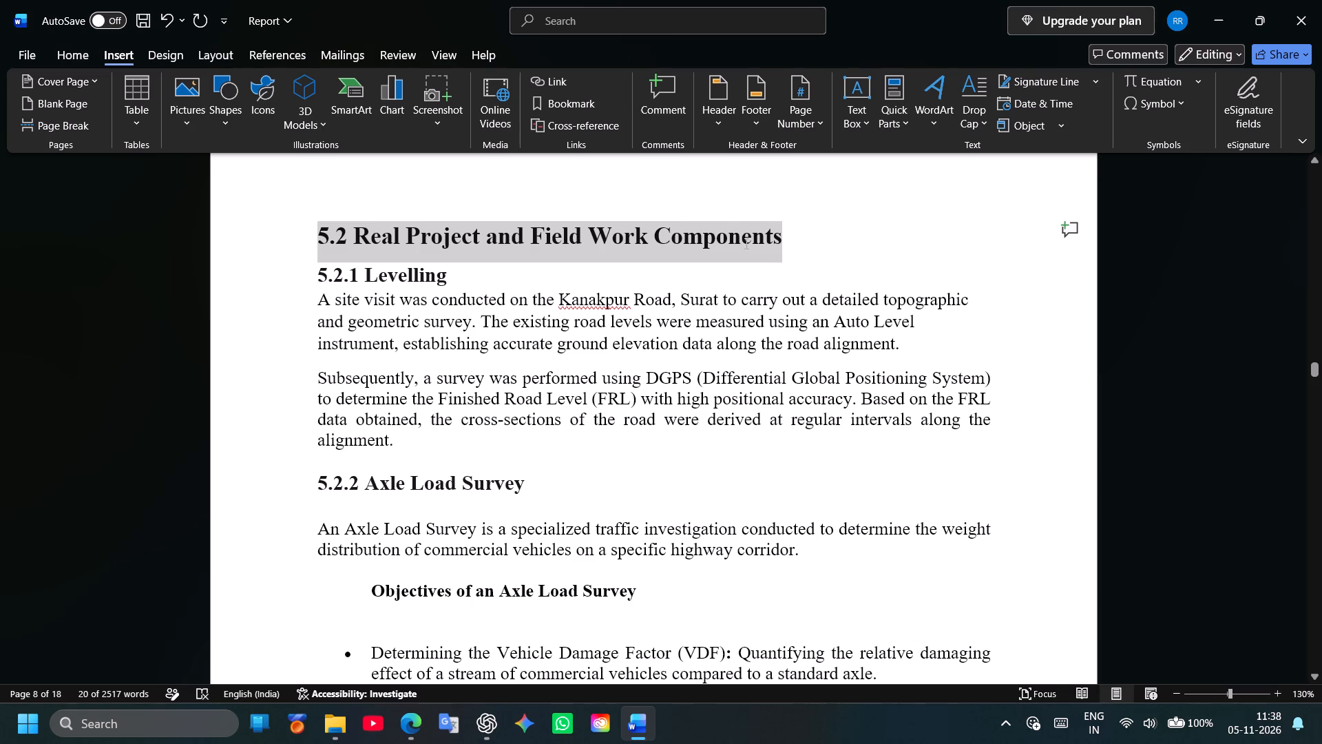
{"action": "left_click_drag", "start_coordinate": [746, 244], "coordinate": [751, 245]}
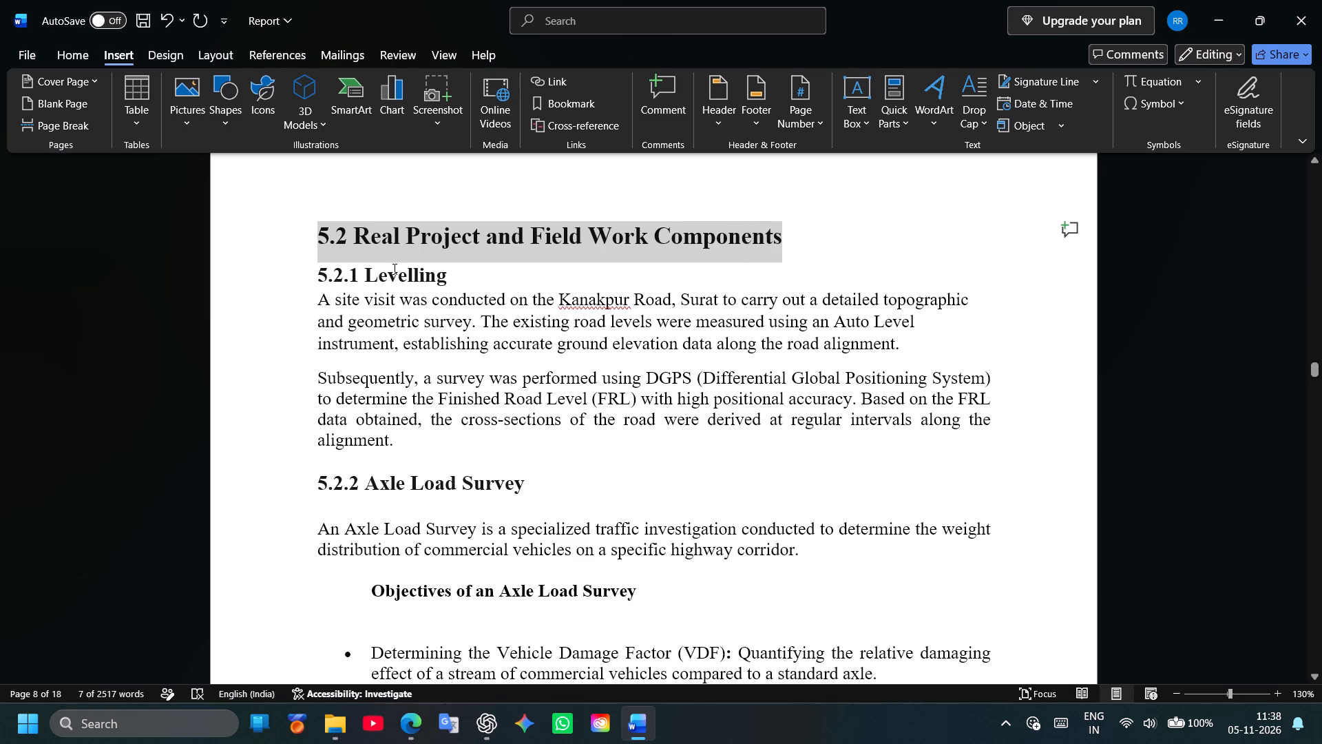
{"action": "left_click_drag", "start_coordinate": [374, 264], "coordinate": [451, 264]}
{"action": "left_click", "coordinate": [618, 300]}
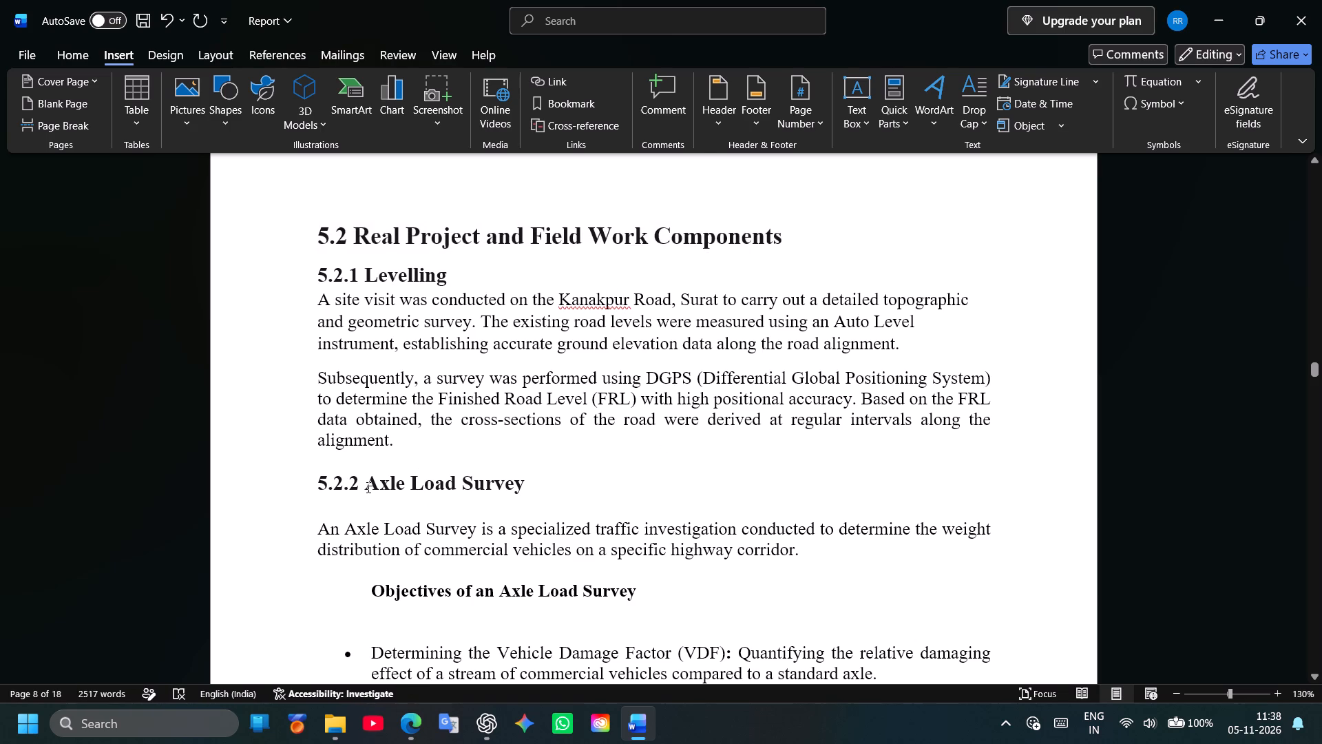
{"action": "left_click_drag", "start_coordinate": [364, 485], "coordinate": [506, 487]}
{"action": "scroll", "coordinate": [576, 612], "scroll_direction": "down", "scroll_amount": 2}
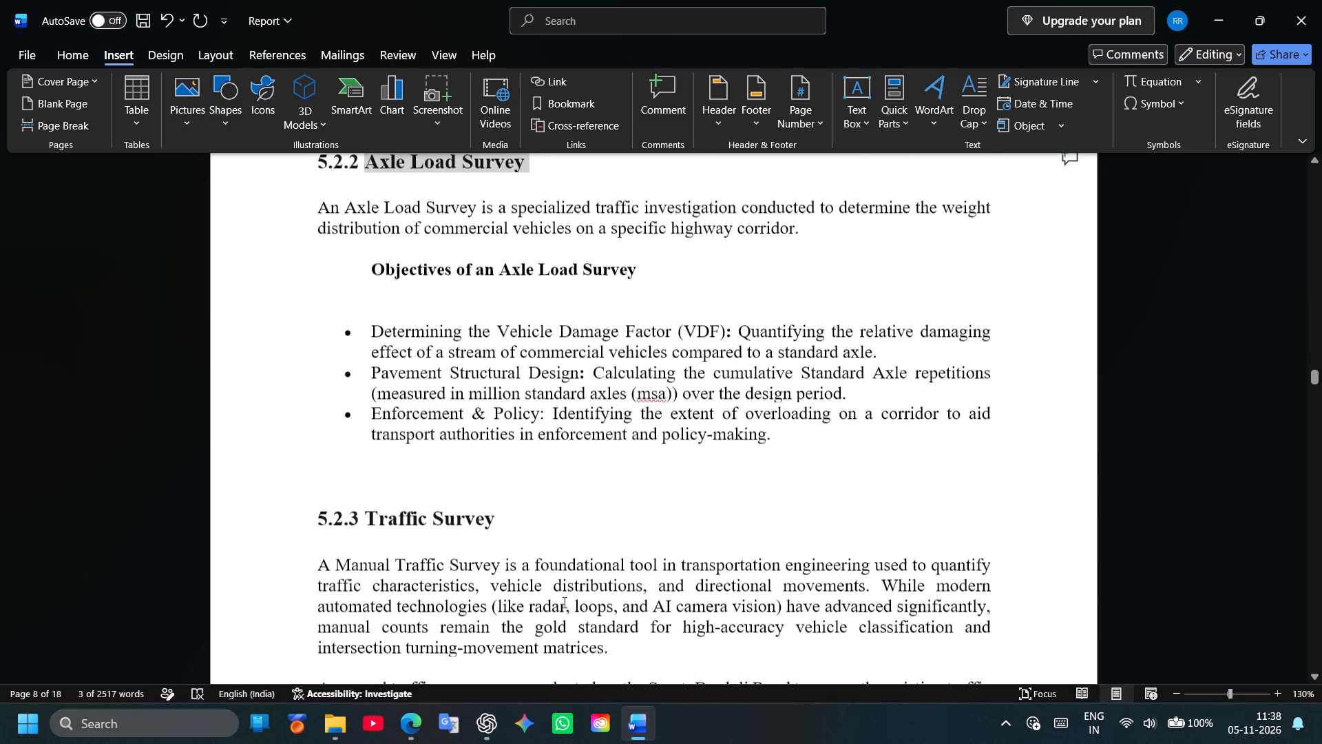
{"action": "left_click_drag", "start_coordinate": [366, 515], "coordinate": [479, 514]}
{"action": "scroll", "coordinate": [580, 623], "scroll_direction": "down", "scroll_amount": 1}
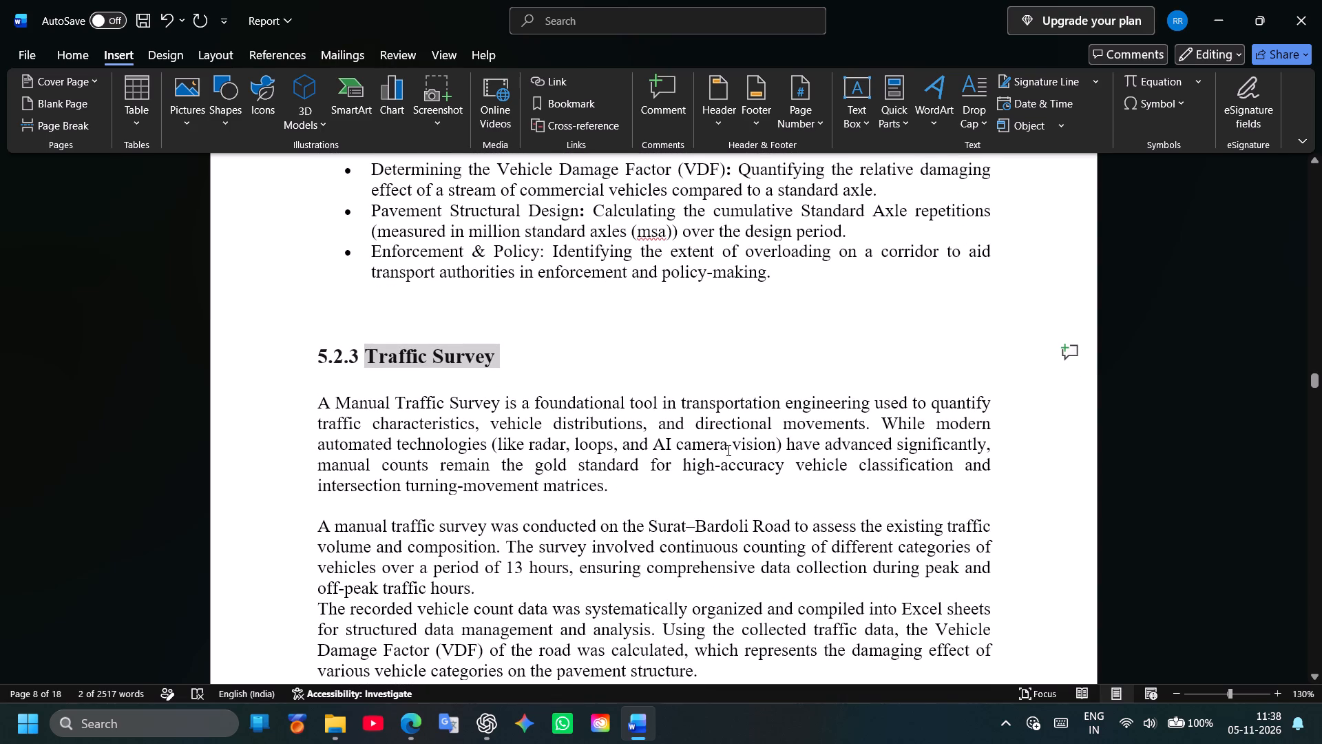
Highlight "Surat–Bardoli Road" in yellow in the second paragraph of section 5.2.3 Traffic Survey.
{"action": "scroll", "coordinate": [725, 455], "scroll_direction": "down", "scroll_amount": 4}
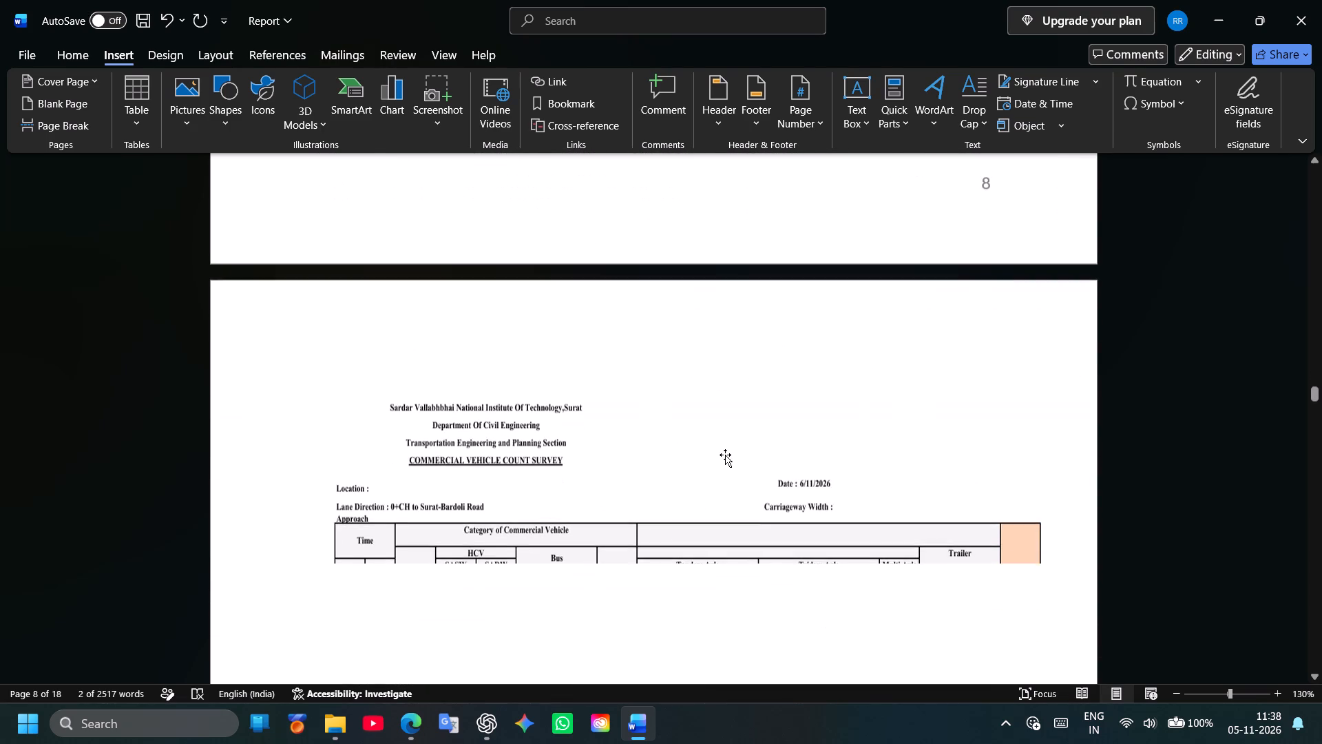
{"action": "scroll", "coordinate": [725, 455], "scroll_direction": "up", "scroll_amount": 4}
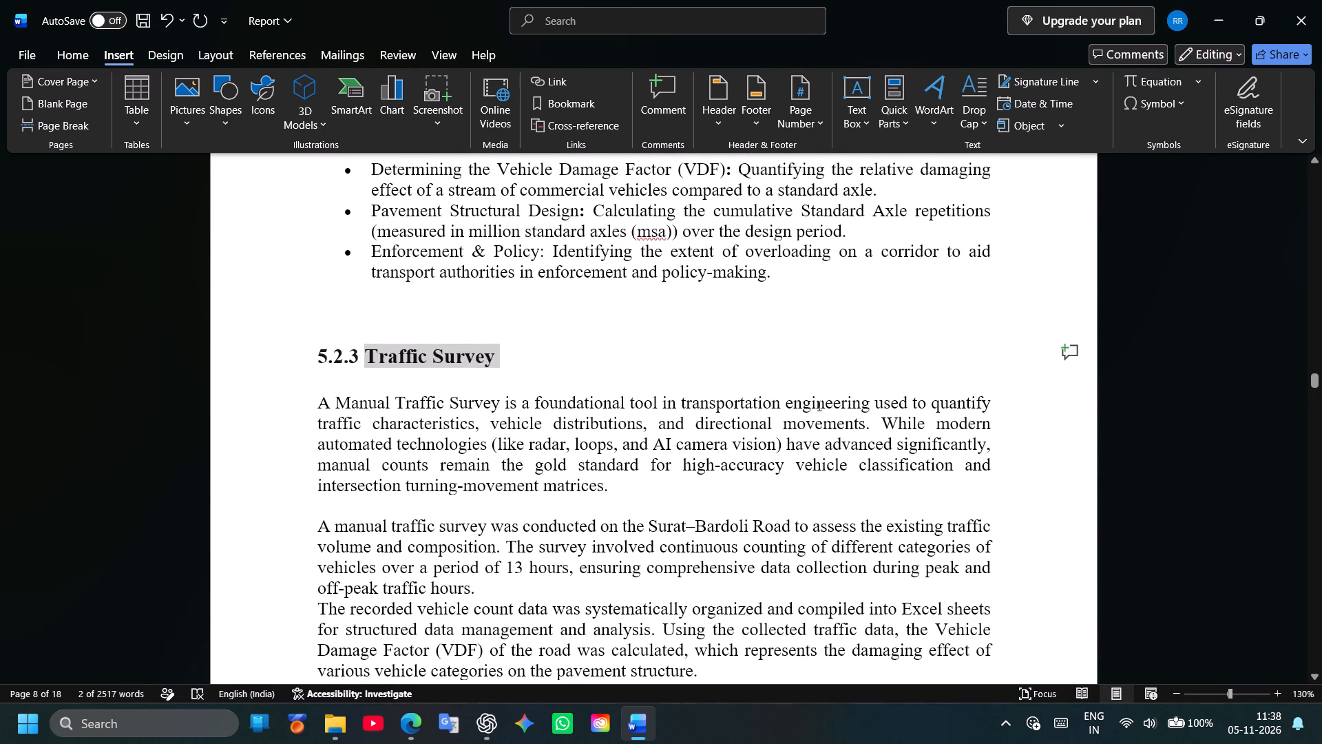
{"action": "left_click_drag", "start_coordinate": [648, 526], "coordinate": [770, 528]}
{"action": "left_click", "coordinate": [87, 64]}
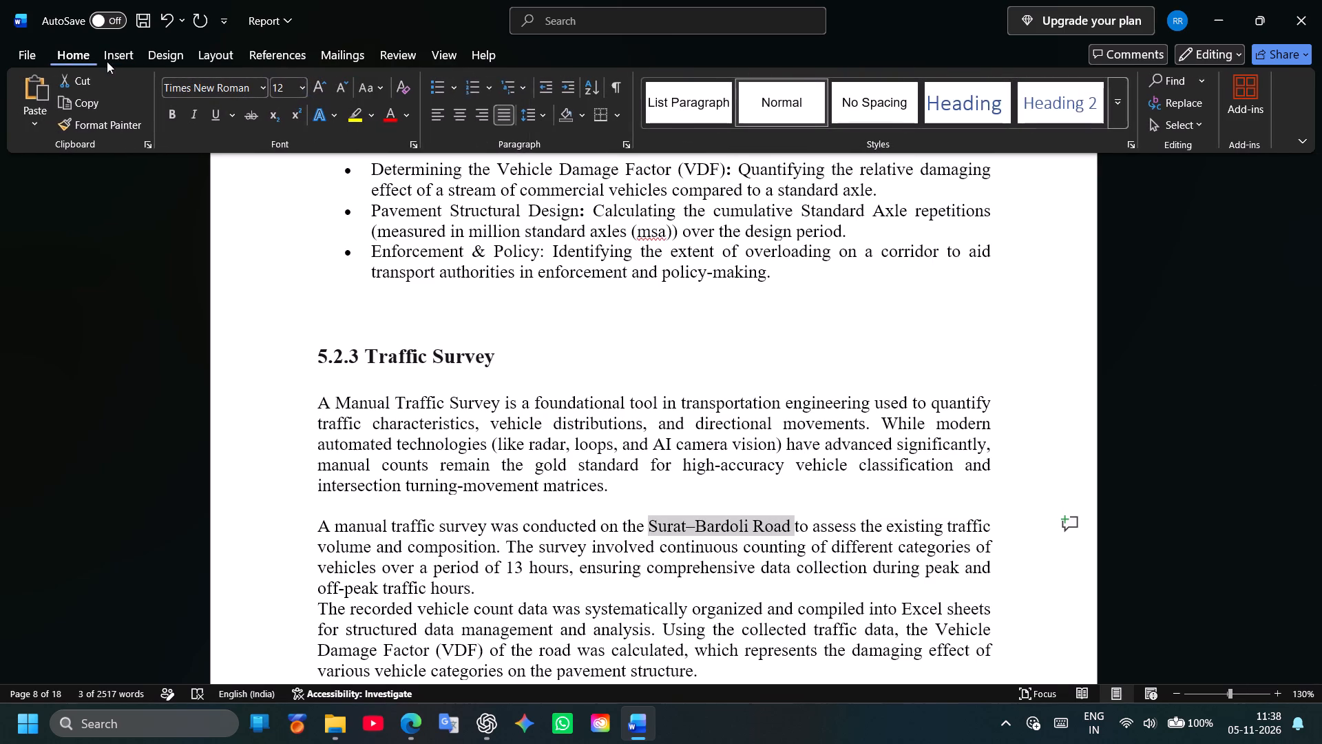
{"action": "left_click", "coordinate": [350, 120]}
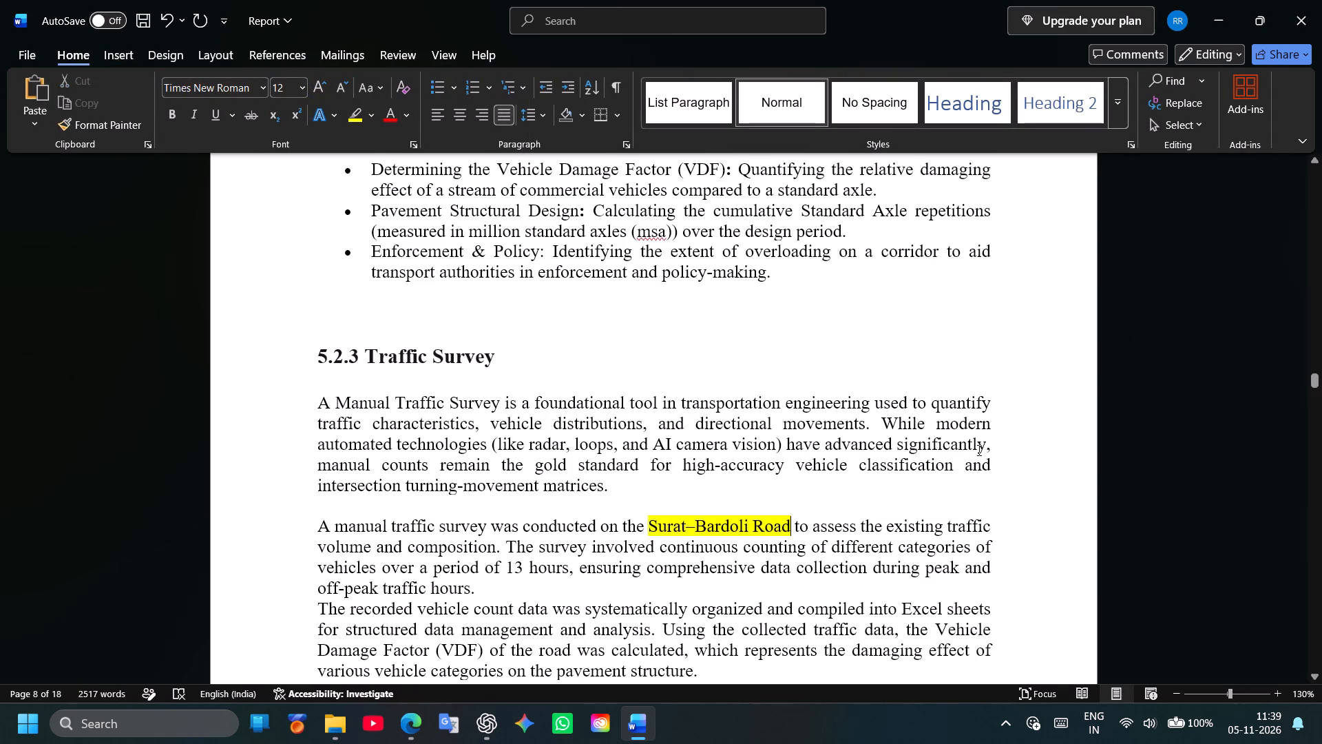
Compare the Traffic Survey text and vehicle count table with the section 5.3 Pavement Section of Kanakpur heading and its input parameters.
{"action": "scroll", "coordinate": [980, 452], "scroll_direction": "down", "scroll_amount": 4}
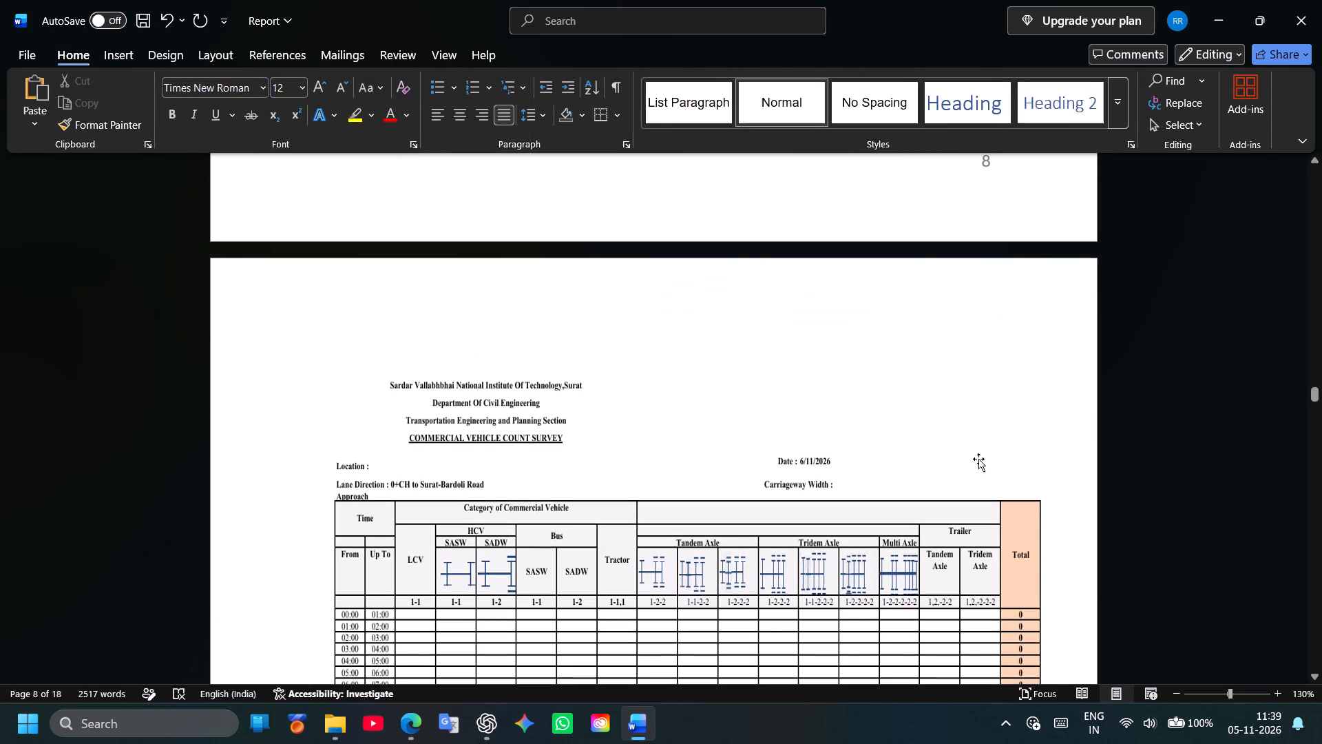
{"action": "scroll", "coordinate": [912, 469], "scroll_direction": "up", "scroll_amount": 5}
{"action": "scroll", "coordinate": [912, 469], "scroll_direction": "down", "scroll_amount": 1}
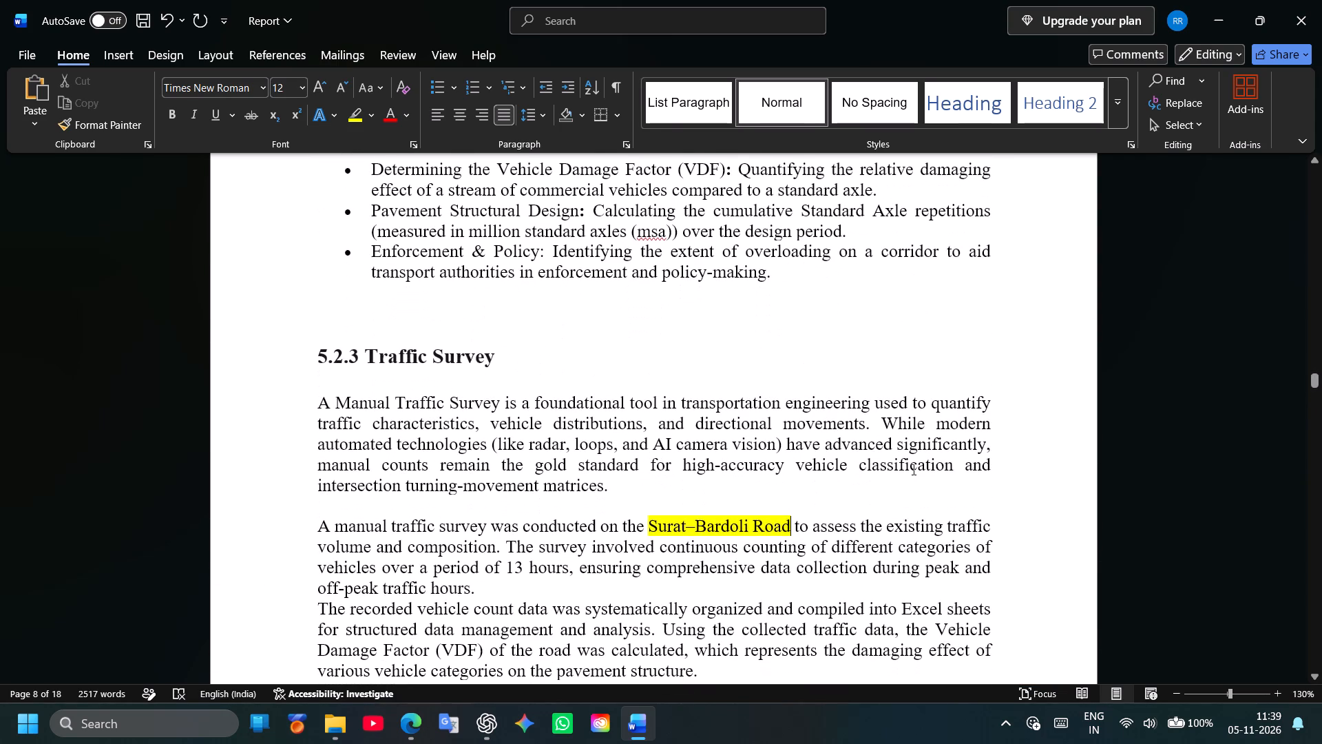
{"action": "scroll", "coordinate": [912, 469], "scroll_direction": "up", "scroll_amount": 1}
{"action": "scroll", "coordinate": [912, 469], "scroll_direction": "down", "scroll_amount": 8}
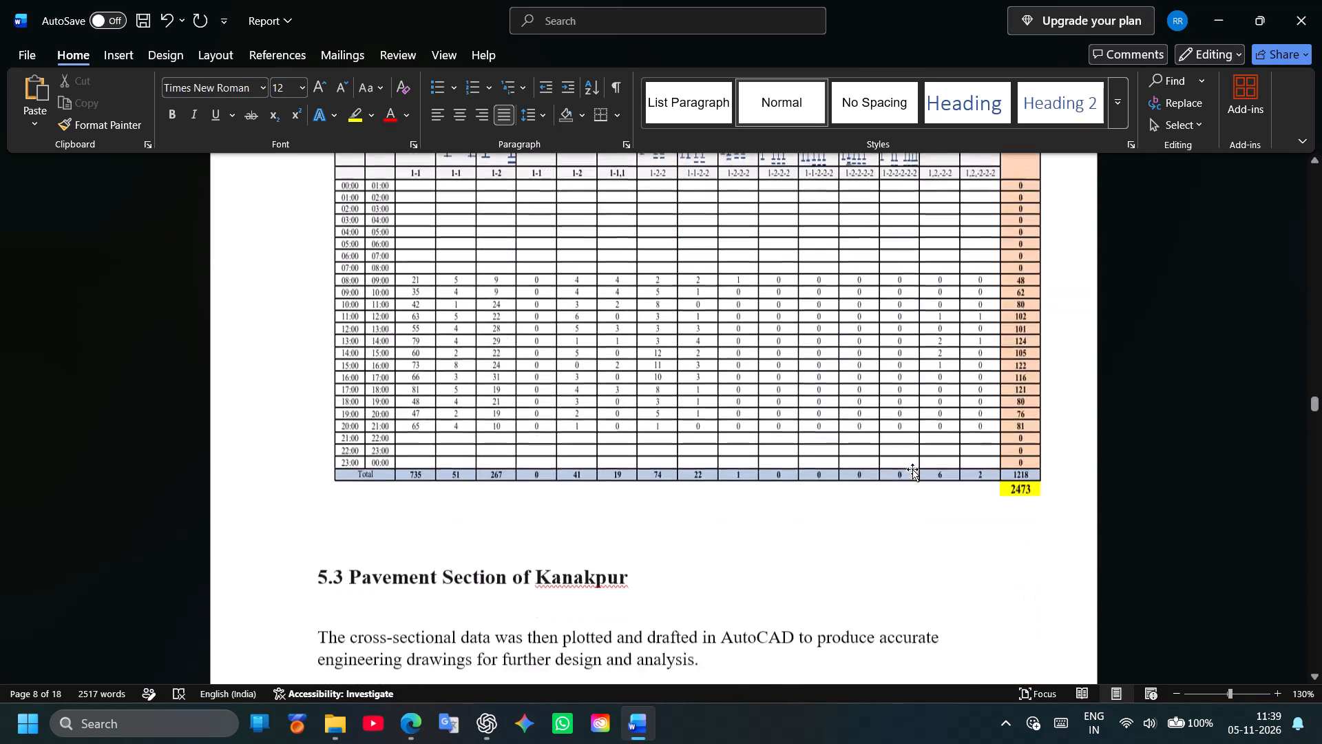
{"action": "scroll", "coordinate": [912, 469], "scroll_direction": "down", "scroll_amount": 2}
{"action": "left_click_drag", "start_coordinate": [348, 208], "coordinate": [536, 207]}
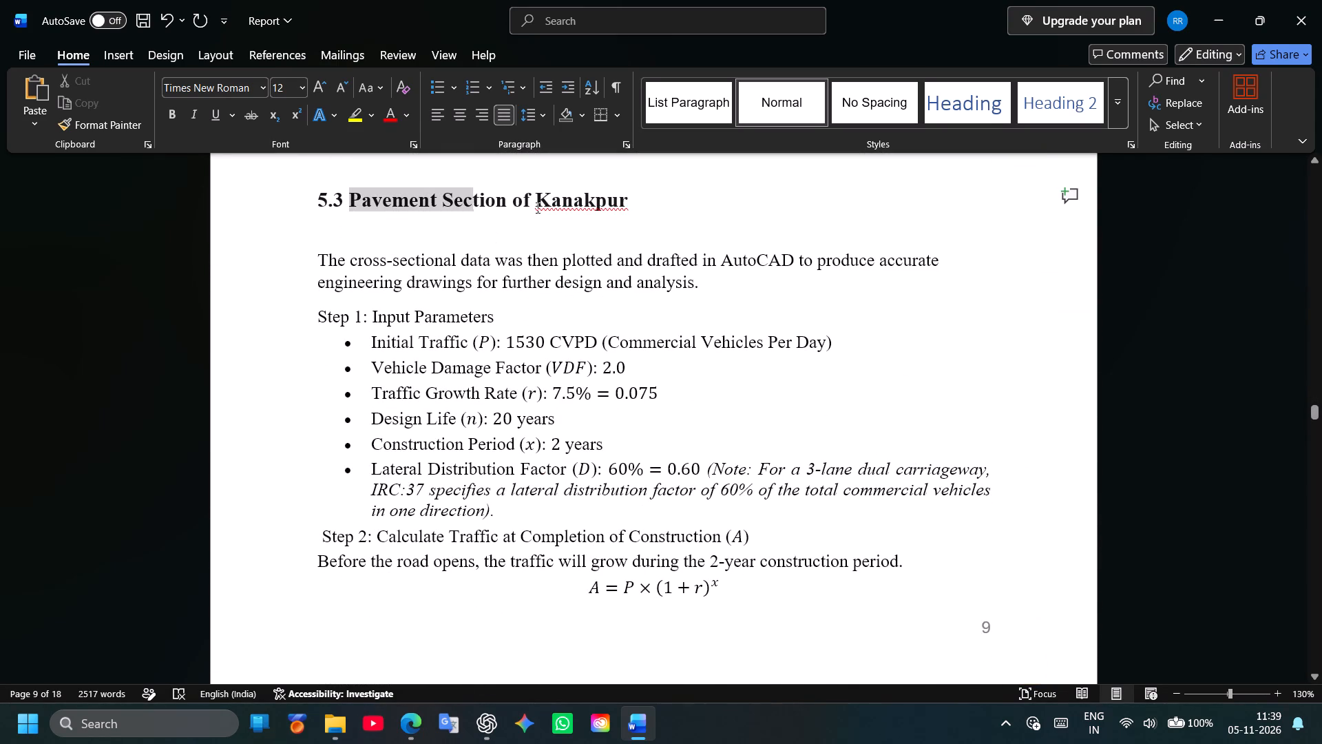
{"action": "left_click_drag", "start_coordinate": [536, 207], "coordinate": [613, 210]}
{"action": "scroll", "coordinate": [604, 343], "scroll_direction": "up", "scroll_amount": 1}
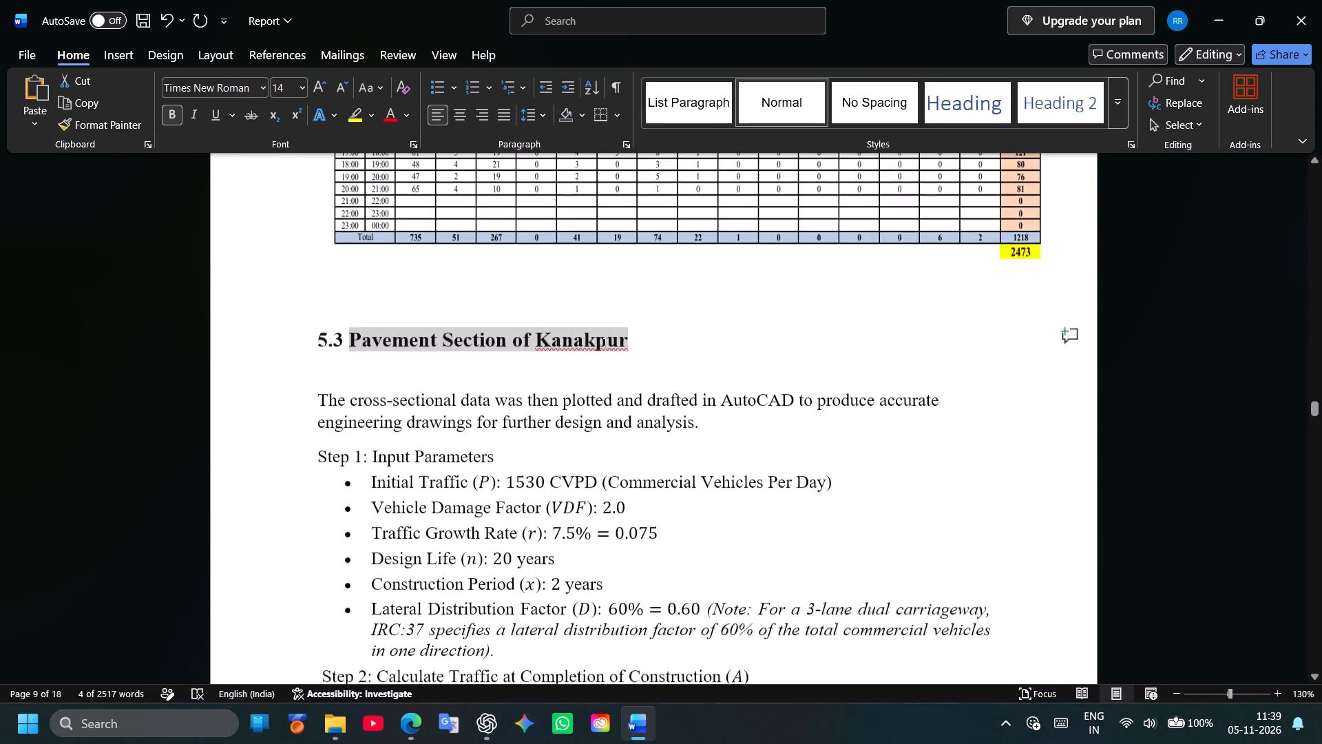
{"action": "left_click", "coordinate": [801, 362]}
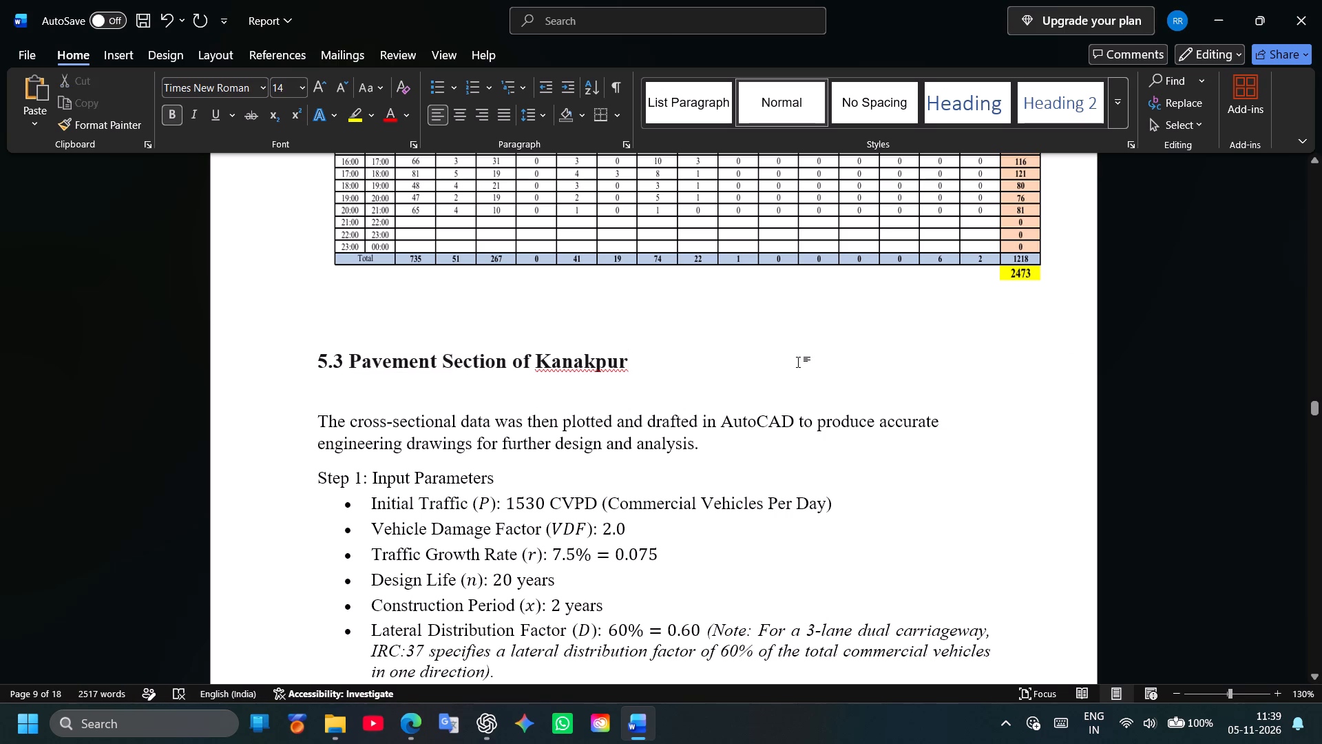
{"action": "scroll", "coordinate": [797, 371], "scroll_direction": "down", "scroll_amount": 2}
{"action": "scroll", "coordinate": [797, 371], "scroll_direction": "up", "scroll_amount": 1}
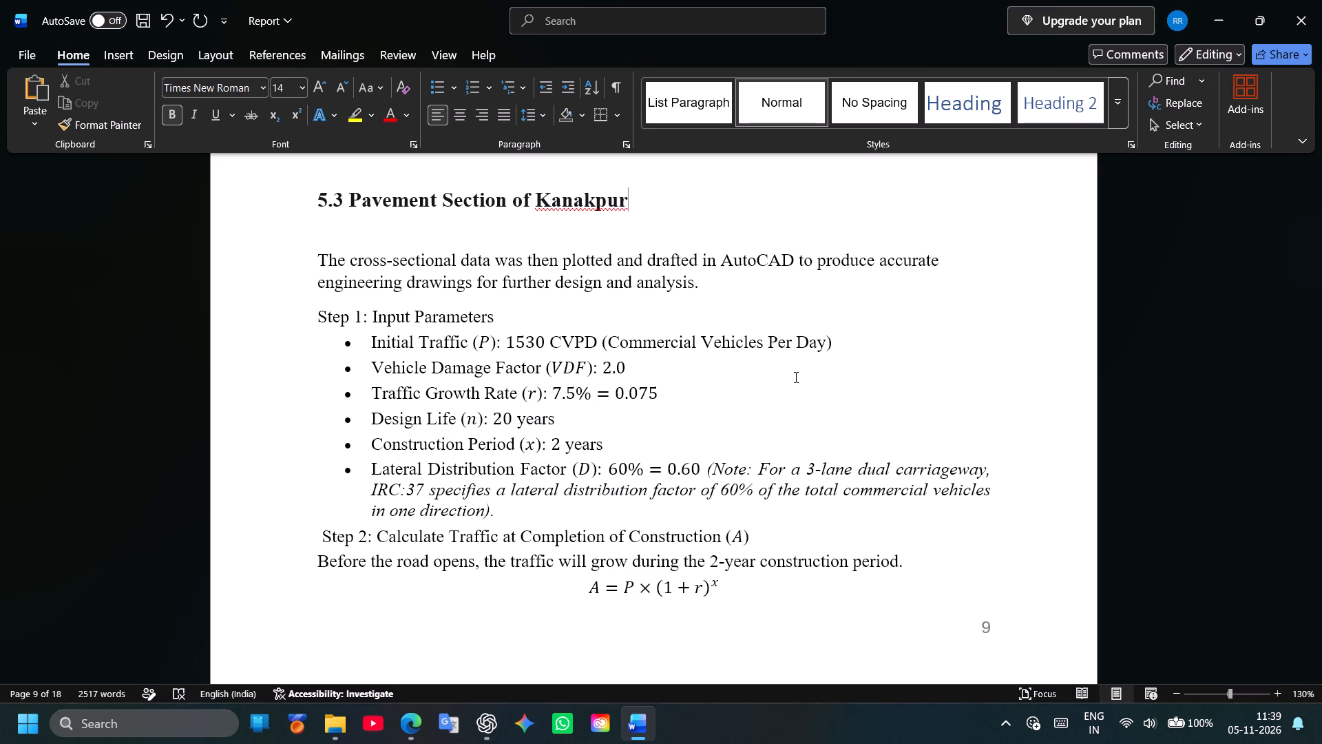
{"action": "scroll", "coordinate": [795, 377], "scroll_direction": "down", "scroll_amount": 1}
{"action": "scroll", "coordinate": [795, 377], "scroll_direction": "up", "scroll_amount": 1}
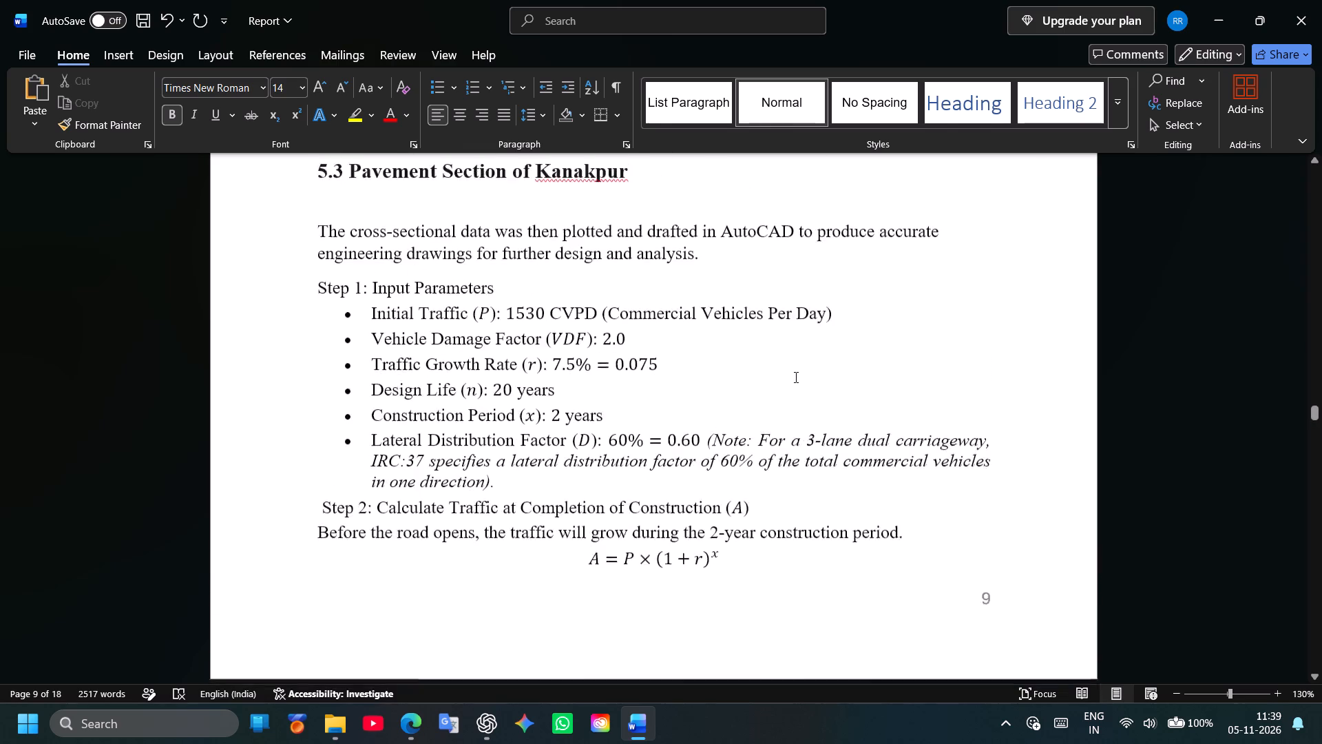
Recheck the road names and section order from 5.3 back through the count survey table to the 5.2.1 Levelling text.
{"action": "scroll", "coordinate": [795, 377], "scroll_direction": "up", "scroll_amount": 2}
{"action": "scroll", "coordinate": [764, 440], "scroll_direction": "up", "scroll_amount": 4}
{"action": "scroll", "coordinate": [971, 351], "scroll_direction": "up", "scroll_amount": 3}
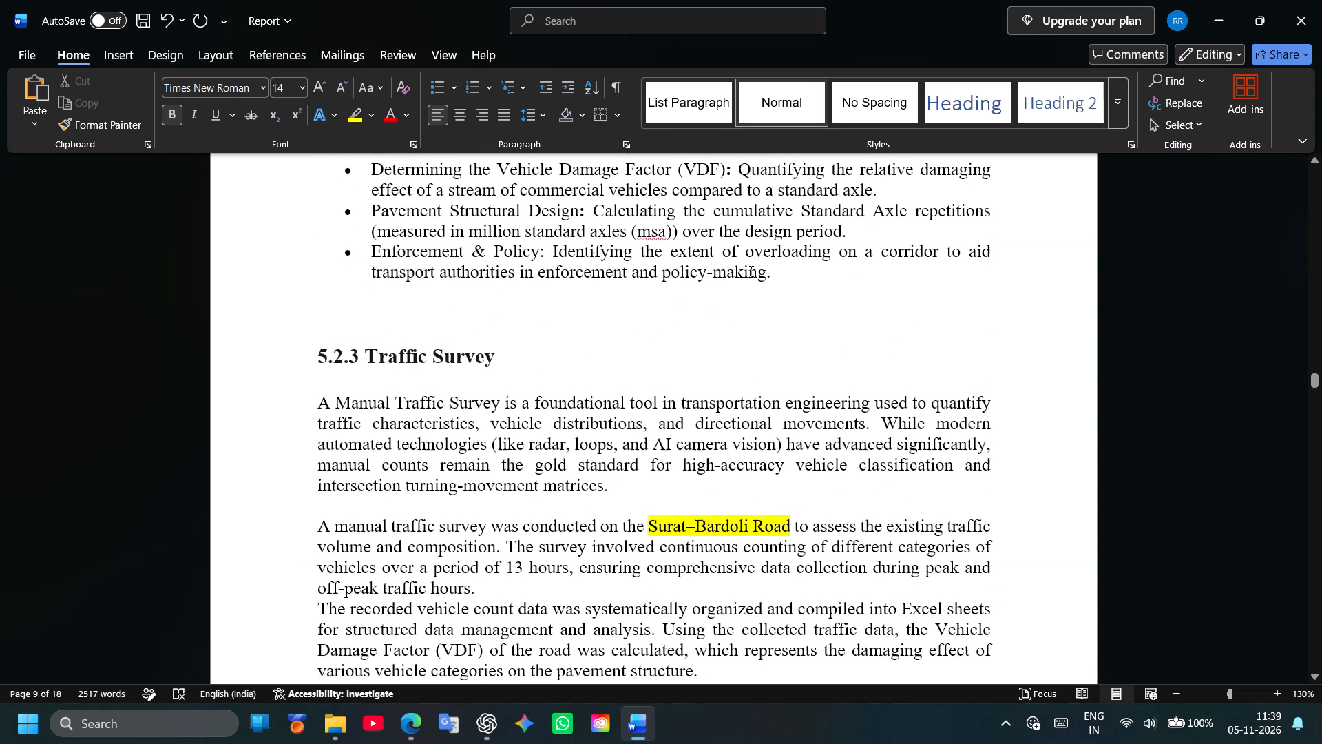
{"action": "scroll", "coordinate": [948, 552], "scroll_direction": "up", "scroll_amount": 1}
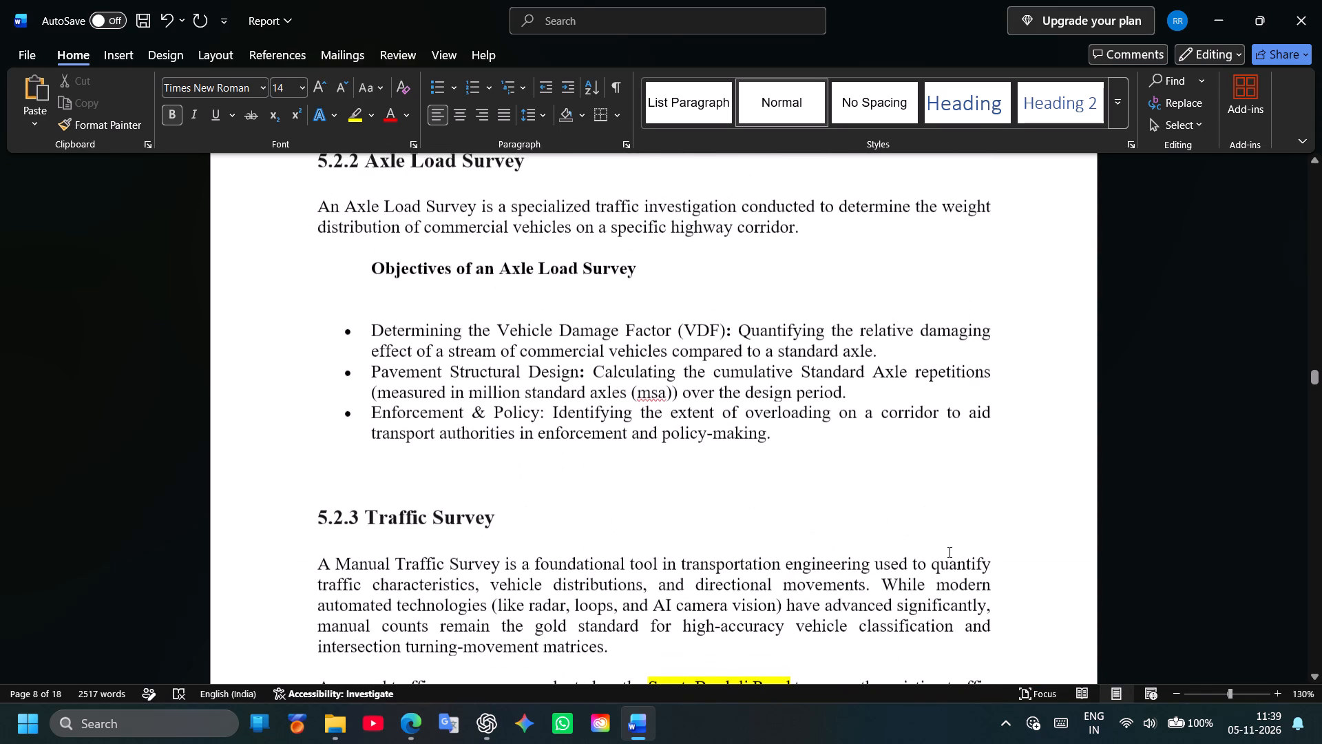
{"action": "scroll", "coordinate": [948, 552], "scroll_direction": "up", "scroll_amount": 1}
{"action": "scroll", "coordinate": [576, 446], "scroll_direction": "down", "scroll_amount": 3}
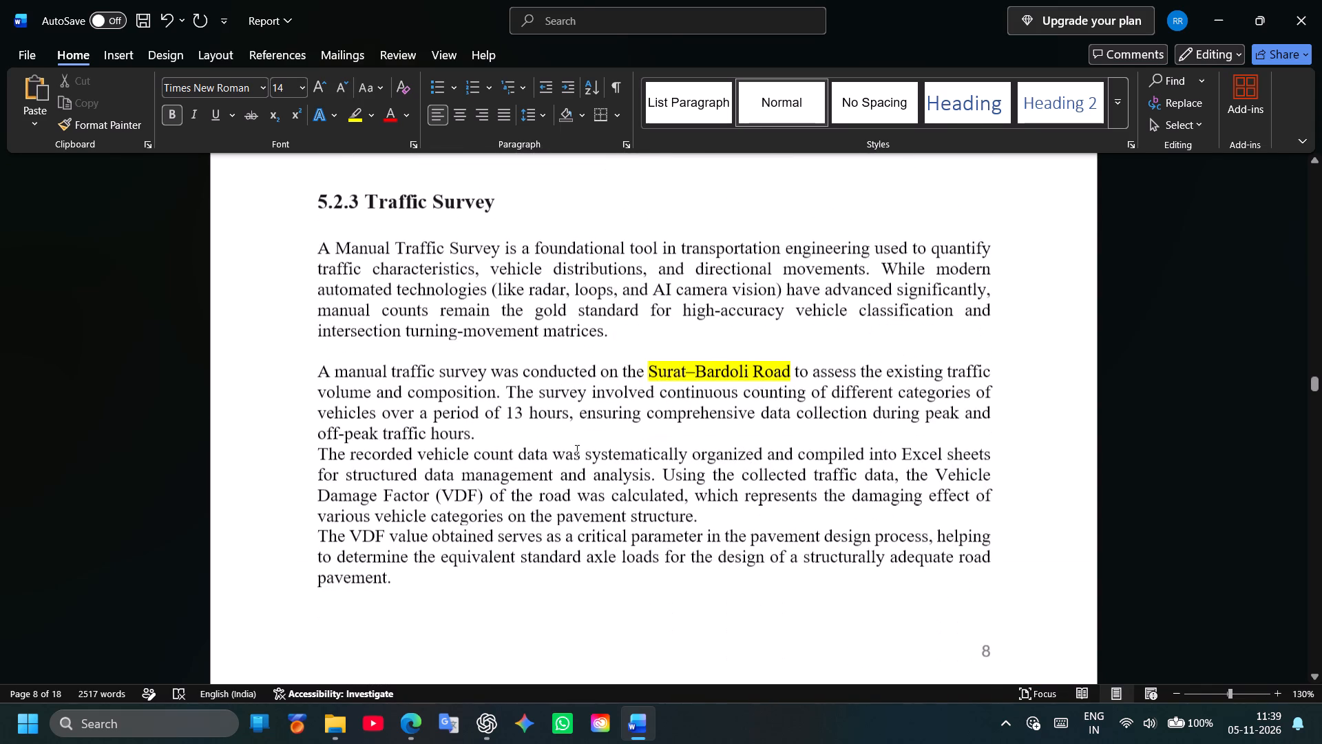
{"action": "scroll", "coordinate": [576, 450], "scroll_direction": "down", "scroll_amount": 7}
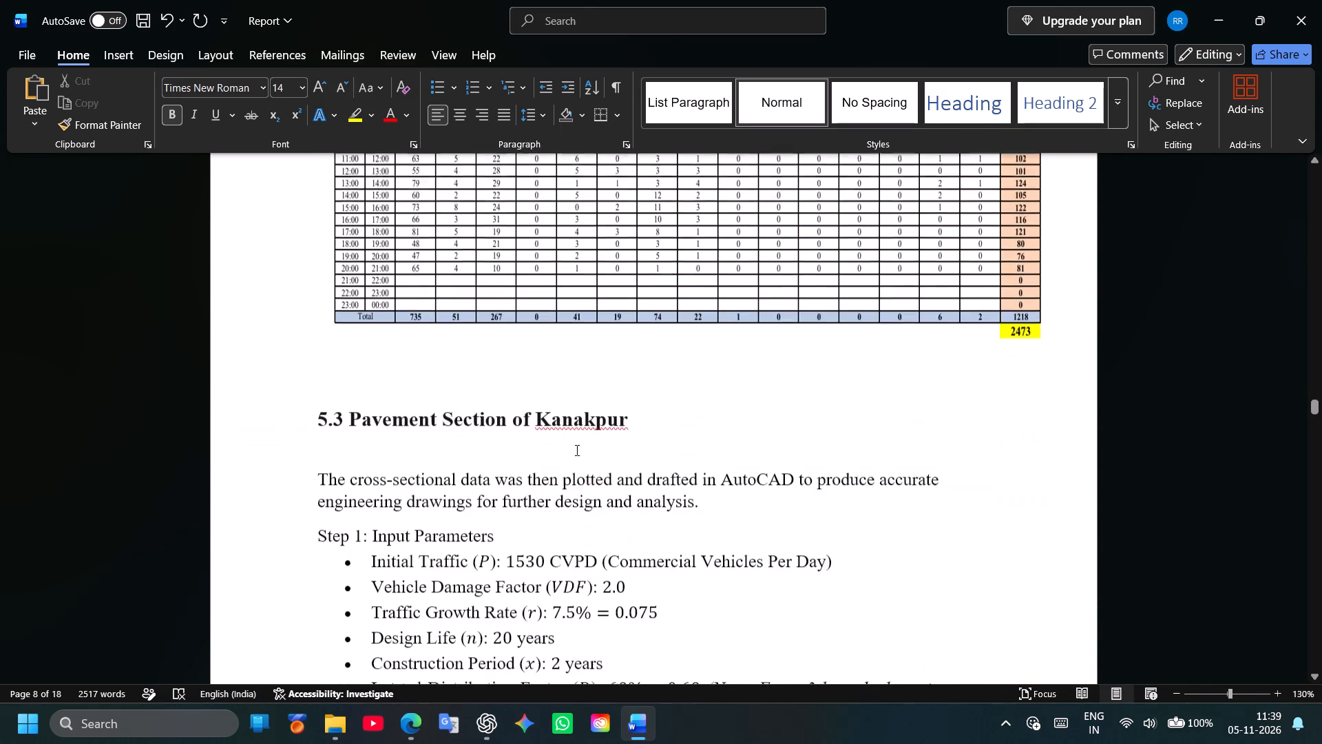
{"action": "scroll", "coordinate": [576, 450], "scroll_direction": "up", "scroll_amount": 5}
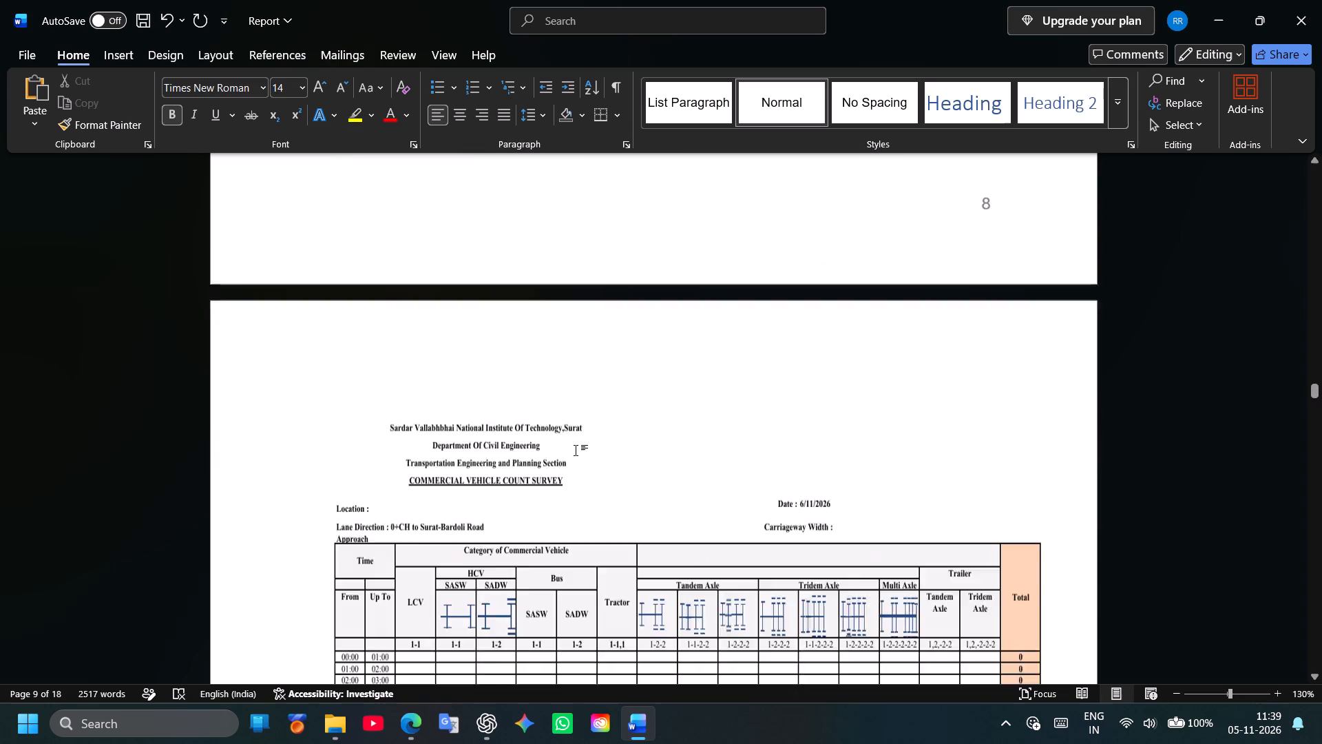
{"action": "scroll", "coordinate": [576, 450], "scroll_direction": "up", "scroll_amount": 7}
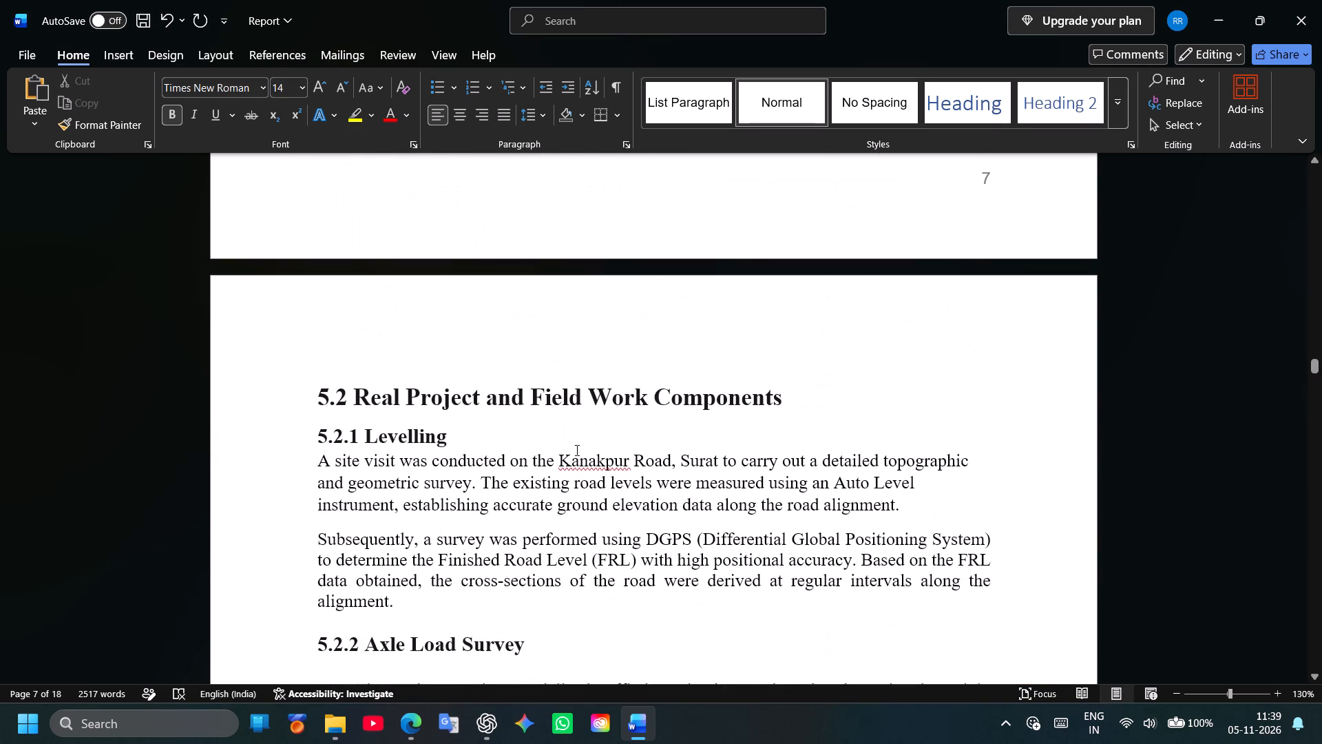
Highlight the subsection heading "5.2.2 Axle Load Survey" in yellow.
{"action": "scroll", "coordinate": [521, 424], "scroll_direction": "down", "scroll_amount": 4}
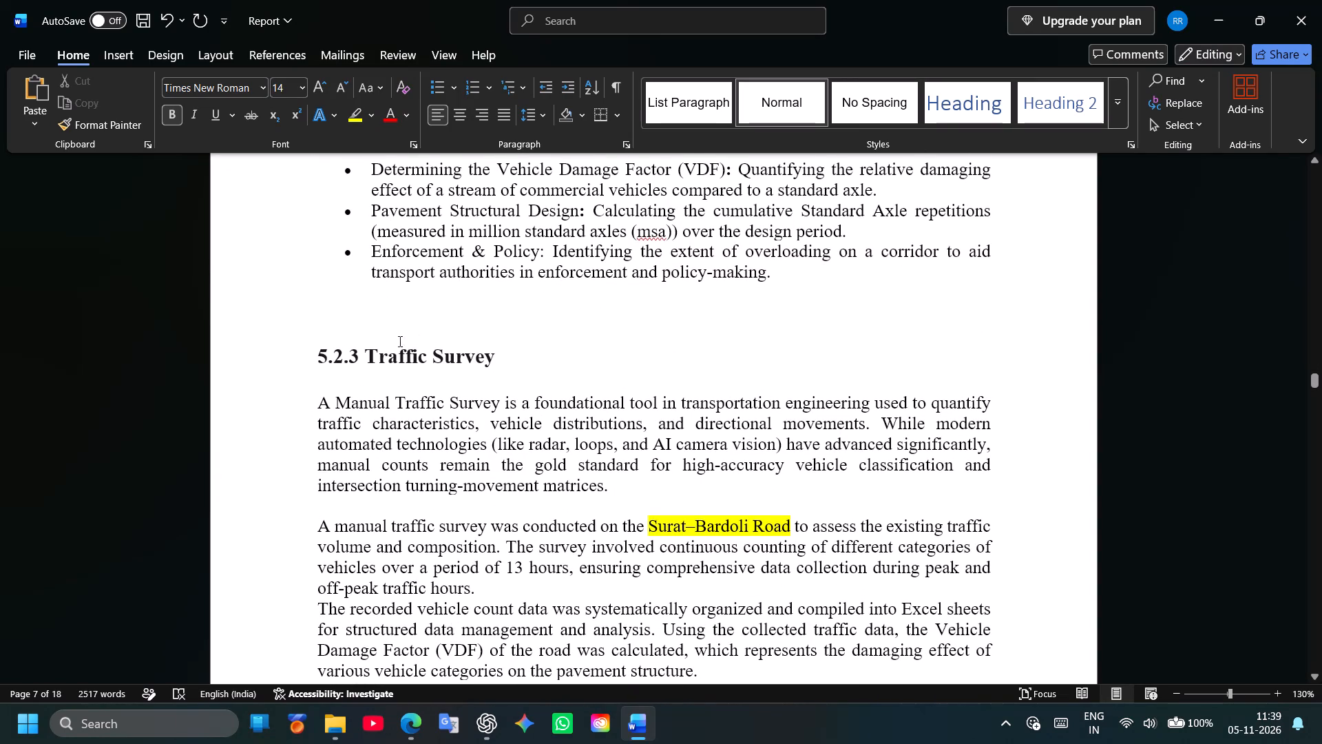
{"action": "left_click_drag", "start_coordinate": [373, 346], "coordinate": [485, 347]}
{"action": "left_click", "coordinate": [516, 444]}
{"action": "scroll", "coordinate": [591, 370], "scroll_direction": "up", "scroll_amount": 3}
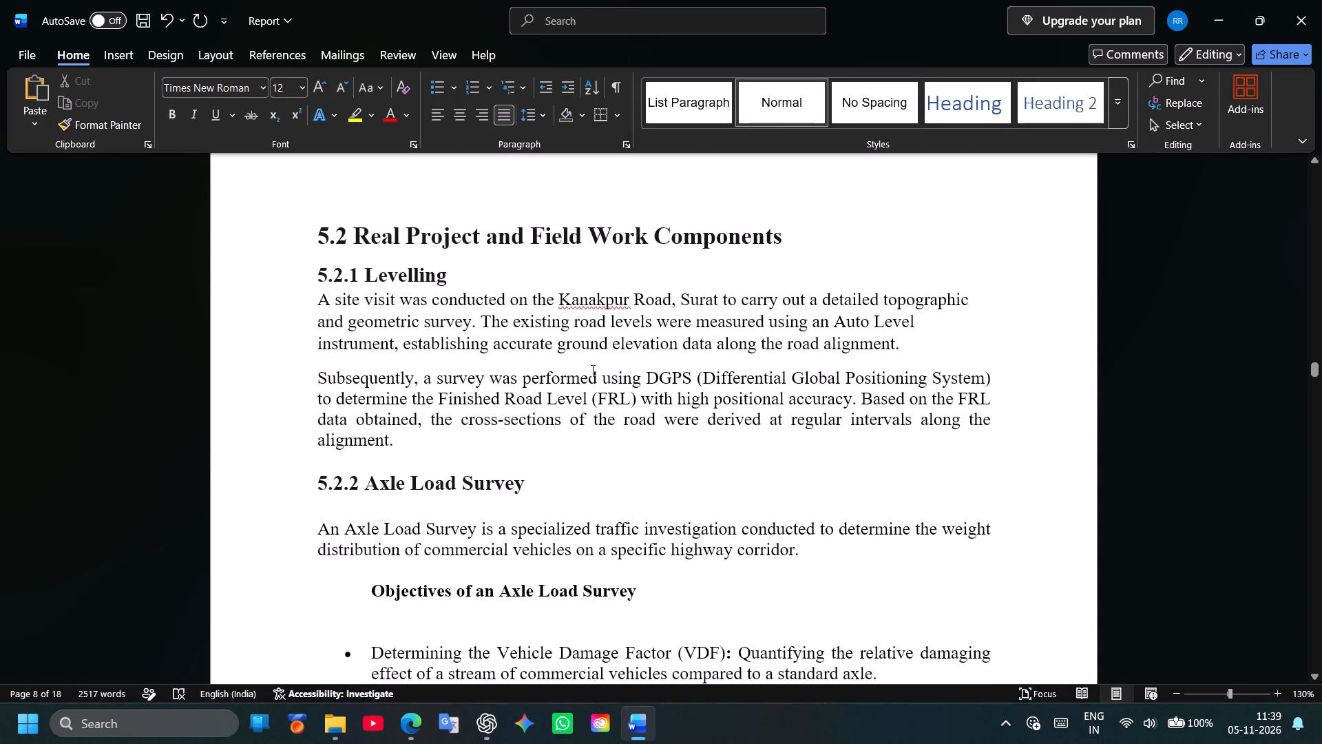
{"action": "scroll", "coordinate": [591, 370], "scroll_direction": "up", "scroll_amount": 1}
{"action": "scroll", "coordinate": [591, 370], "scroll_direction": "down", "scroll_amount": 4}
{"action": "scroll", "coordinate": [591, 370], "scroll_direction": "up", "scroll_amount": 2}
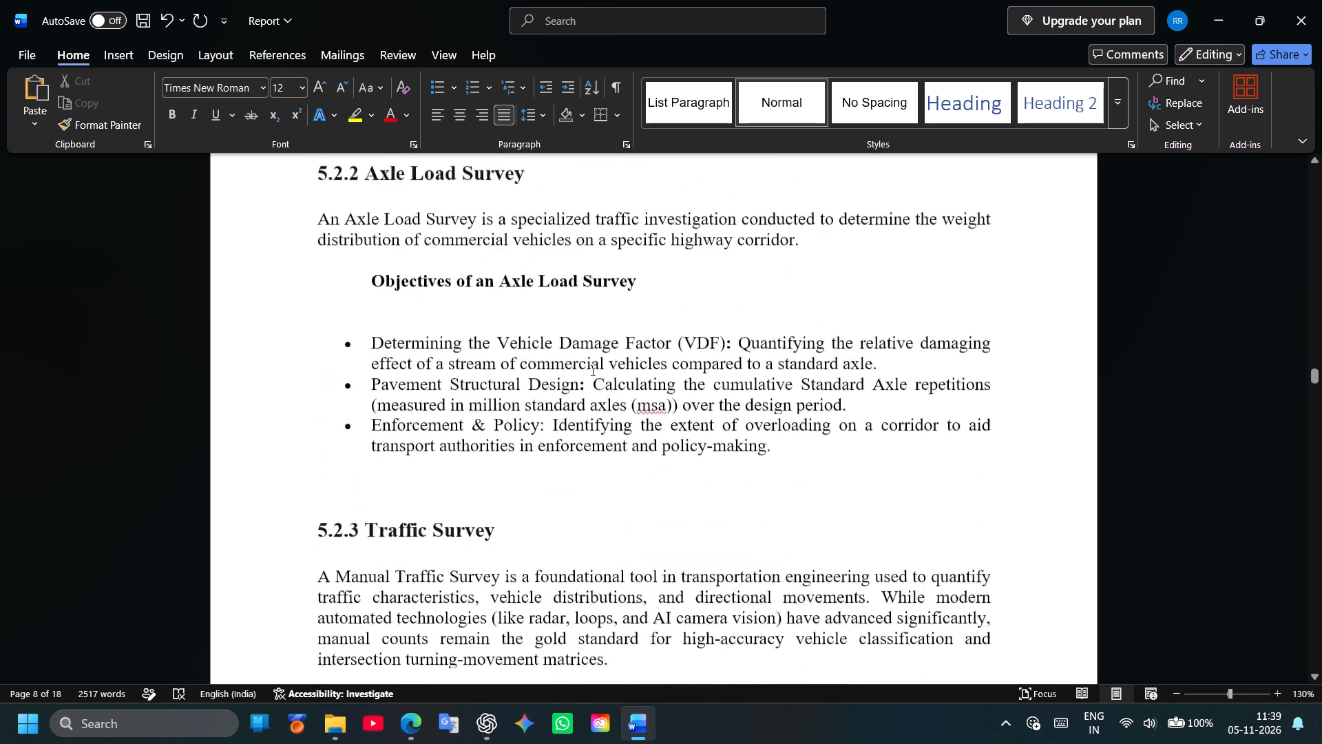
{"action": "left_click_drag", "start_coordinate": [319, 322], "coordinate": [501, 331]}
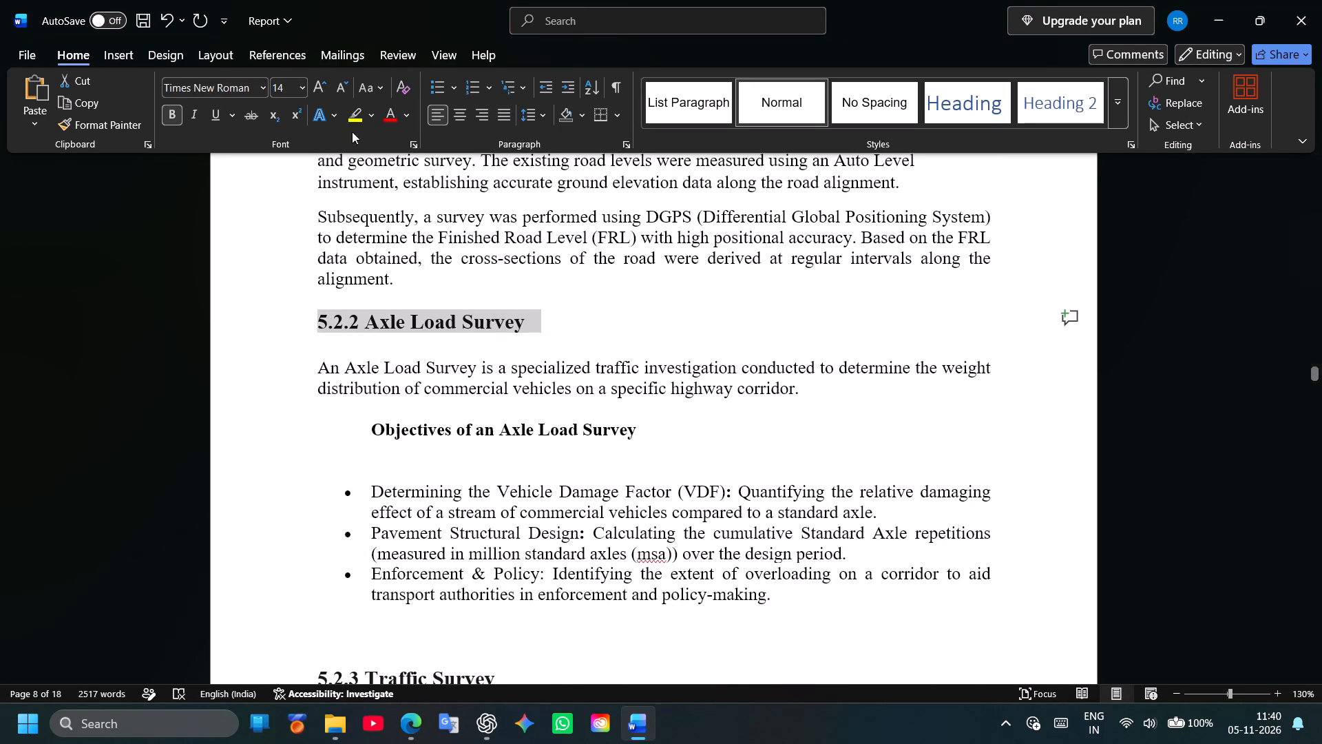
{"action": "left_click", "coordinate": [350, 121]}
Highlight the subsection heading "5.2.3 Traffic Survey" in yellow.
{"action": "scroll", "coordinate": [434, 404], "scroll_direction": "down", "scroll_amount": 2}
{"action": "left_click_drag", "start_coordinate": [313, 352], "coordinate": [378, 351]}
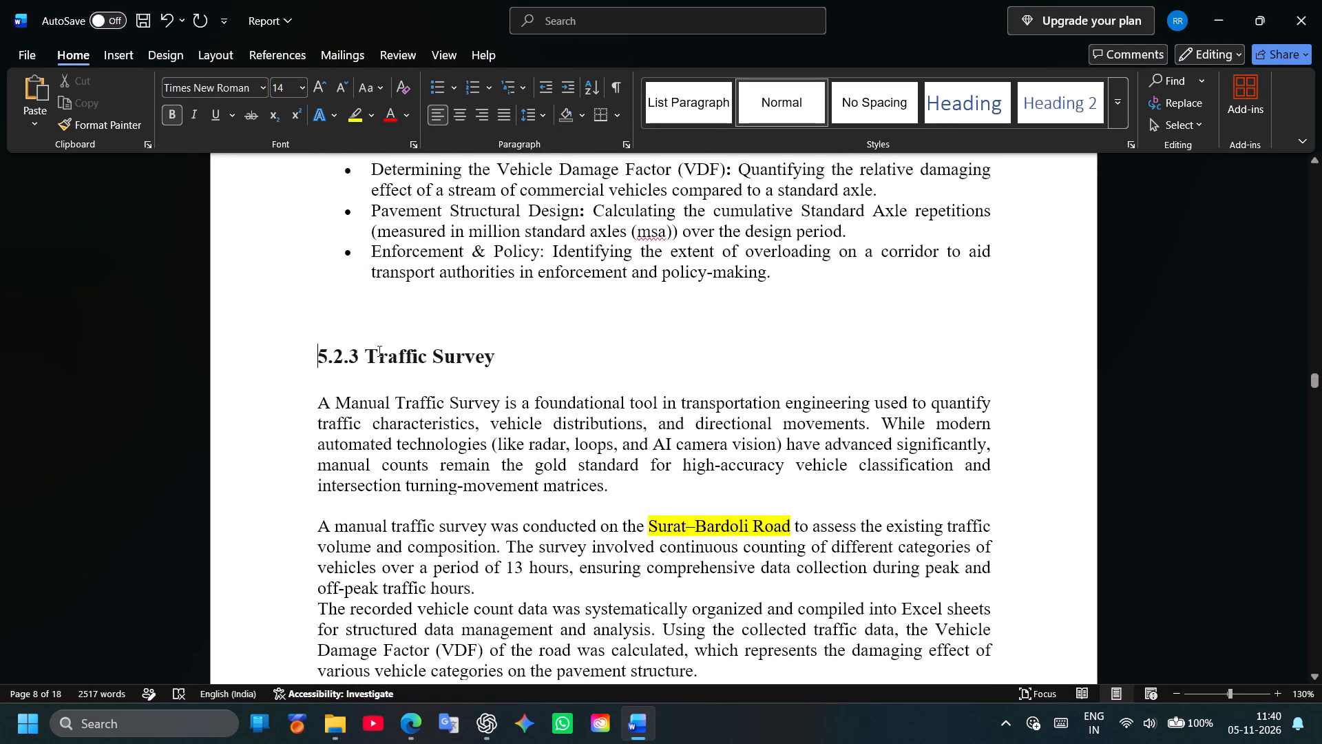
{"action": "left_click_drag", "start_coordinate": [378, 351], "coordinate": [495, 349]}
{"action": "left_click", "coordinate": [350, 112]}
Read section 5.3's introductory sentence about plotting cross-sectional data in AutoCAD, and check the Step 1: Input Parameters heading.
{"action": "scroll", "coordinate": [496, 347], "scroll_direction": "down", "scroll_amount": 1}
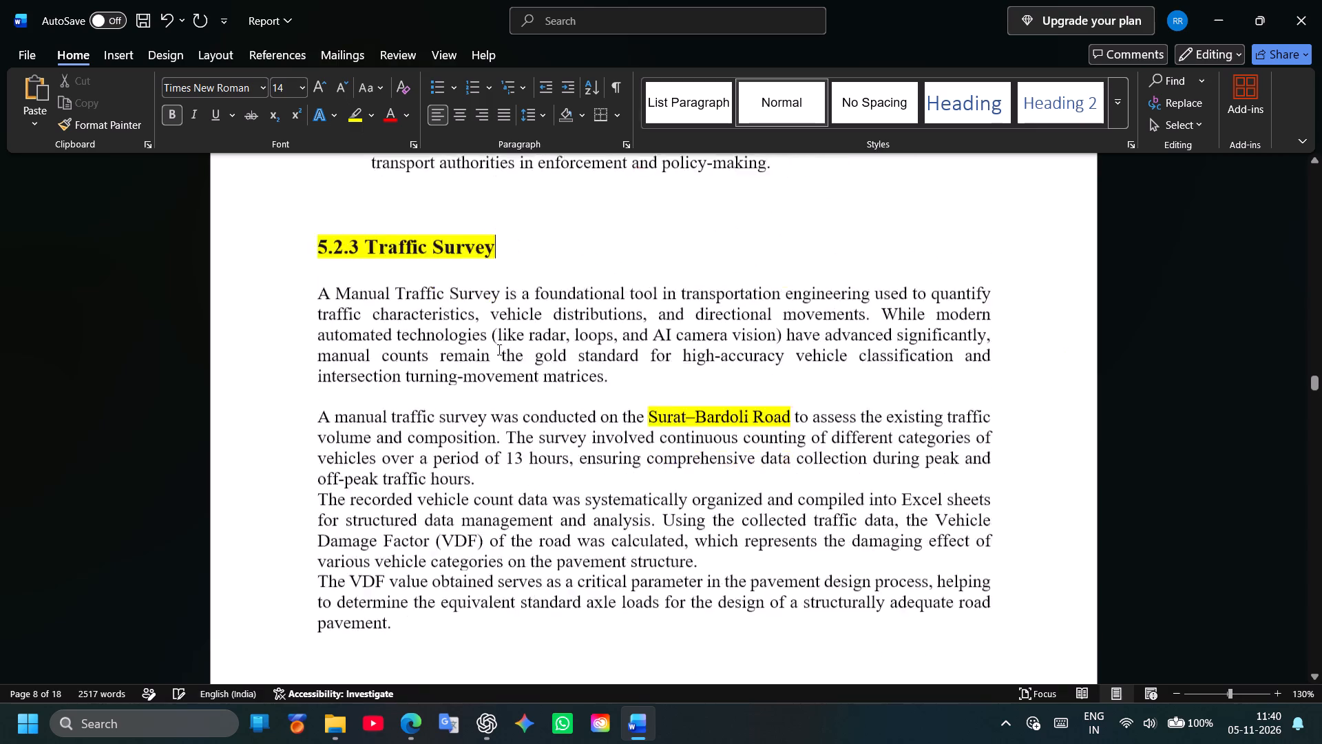
{"action": "scroll", "coordinate": [498, 349], "scroll_direction": "down", "scroll_amount": 7}
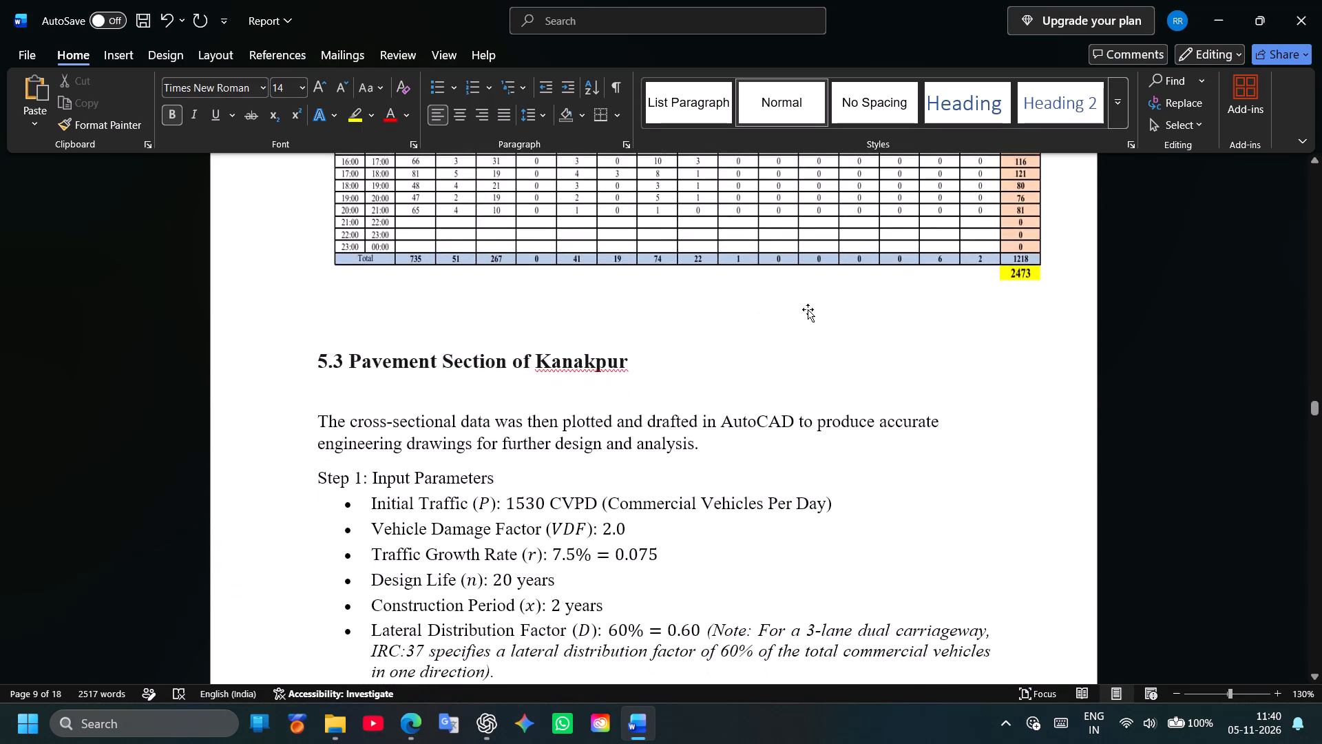
{"action": "scroll", "coordinate": [759, 409], "scroll_direction": "down", "scroll_amount": 1}
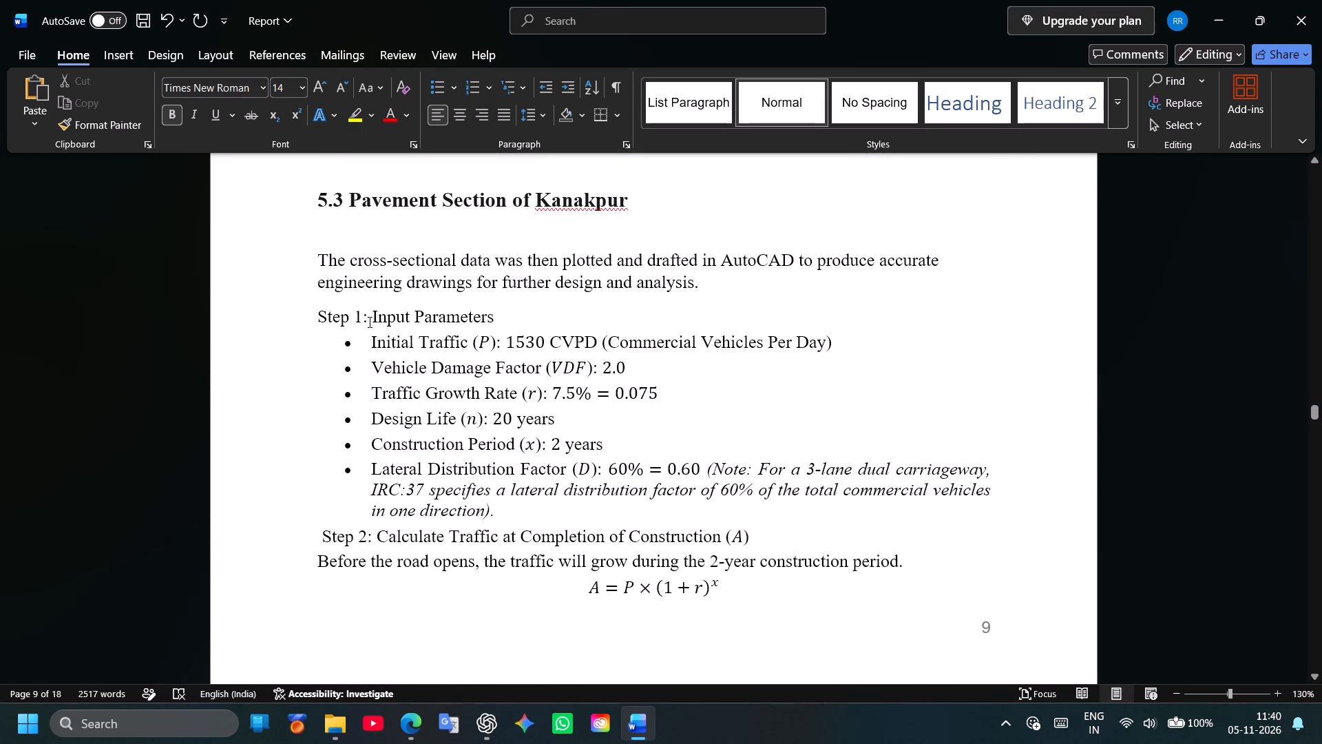
{"action": "left_click_drag", "start_coordinate": [369, 322], "coordinate": [482, 323]}
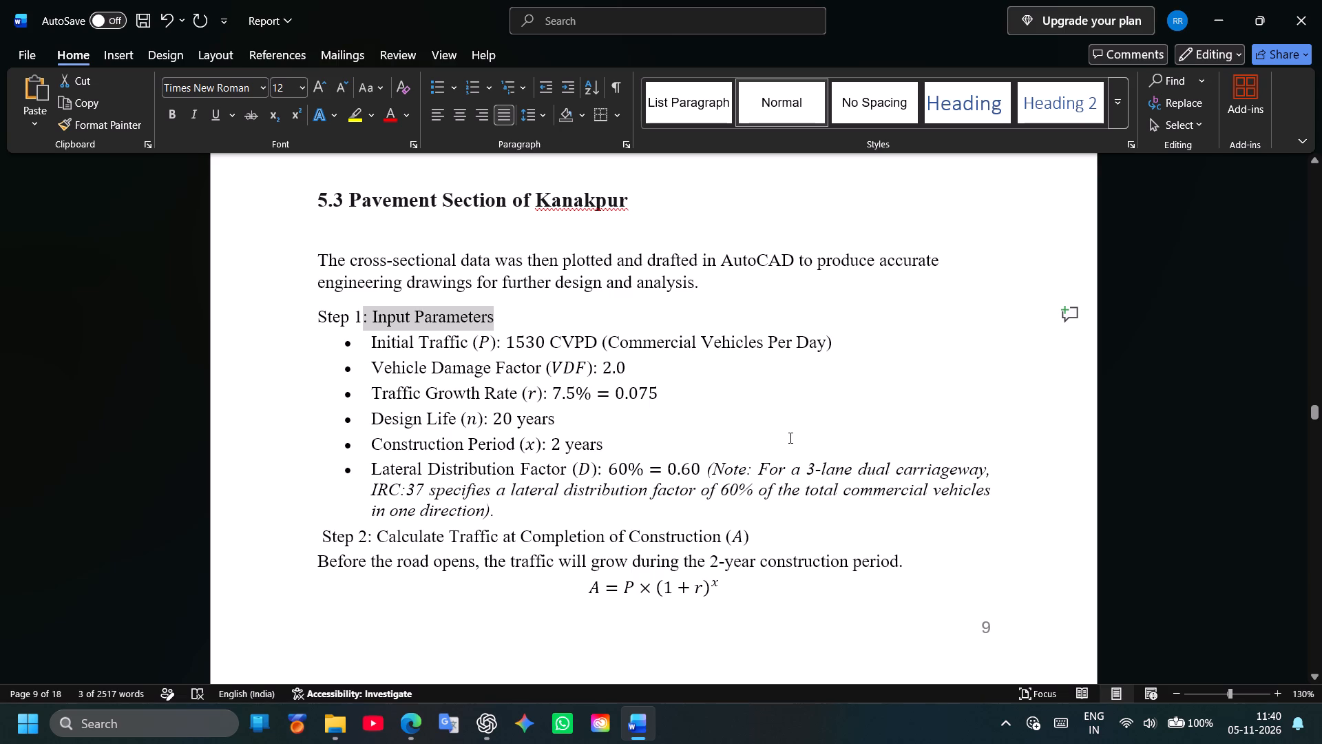
{"action": "left_click", "coordinate": [745, 385]}
{"action": "left_click_drag", "start_coordinate": [343, 257], "coordinate": [454, 259]}
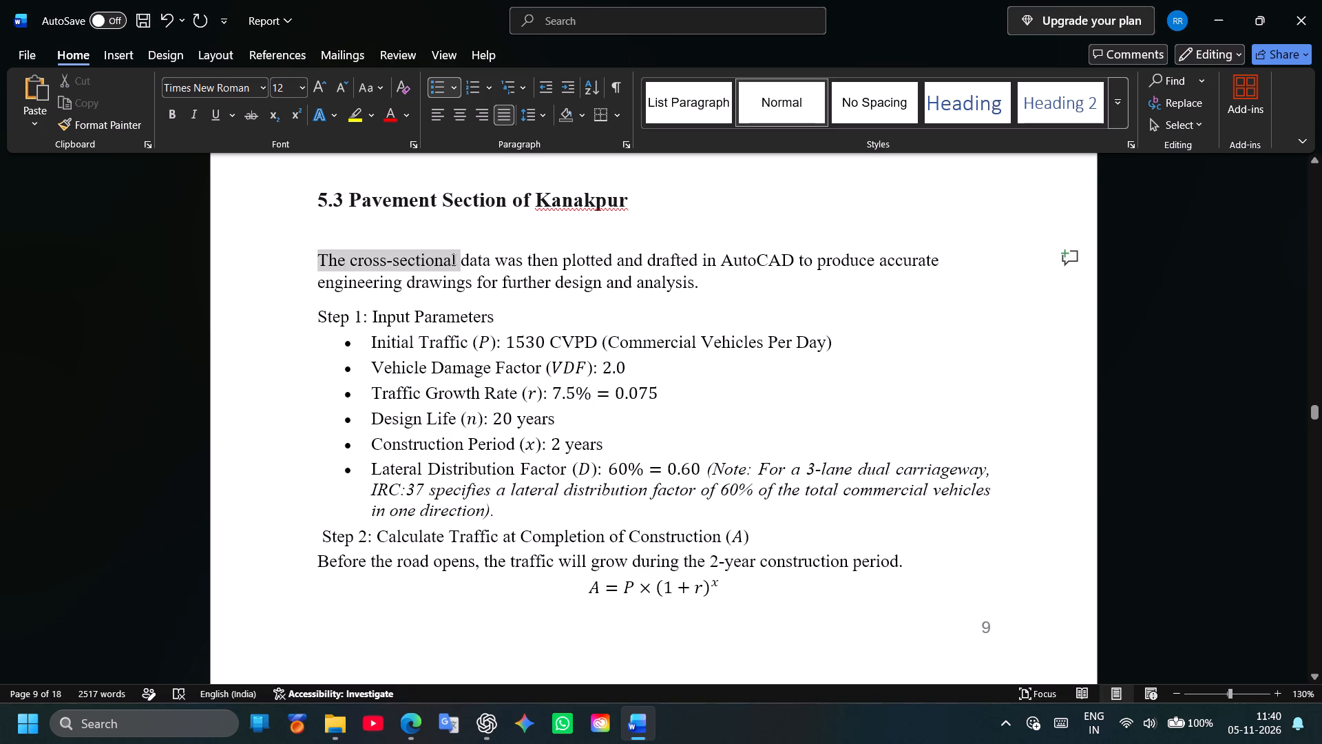
{"action": "left_click_drag", "start_coordinate": [454, 259], "coordinate": [516, 265]}
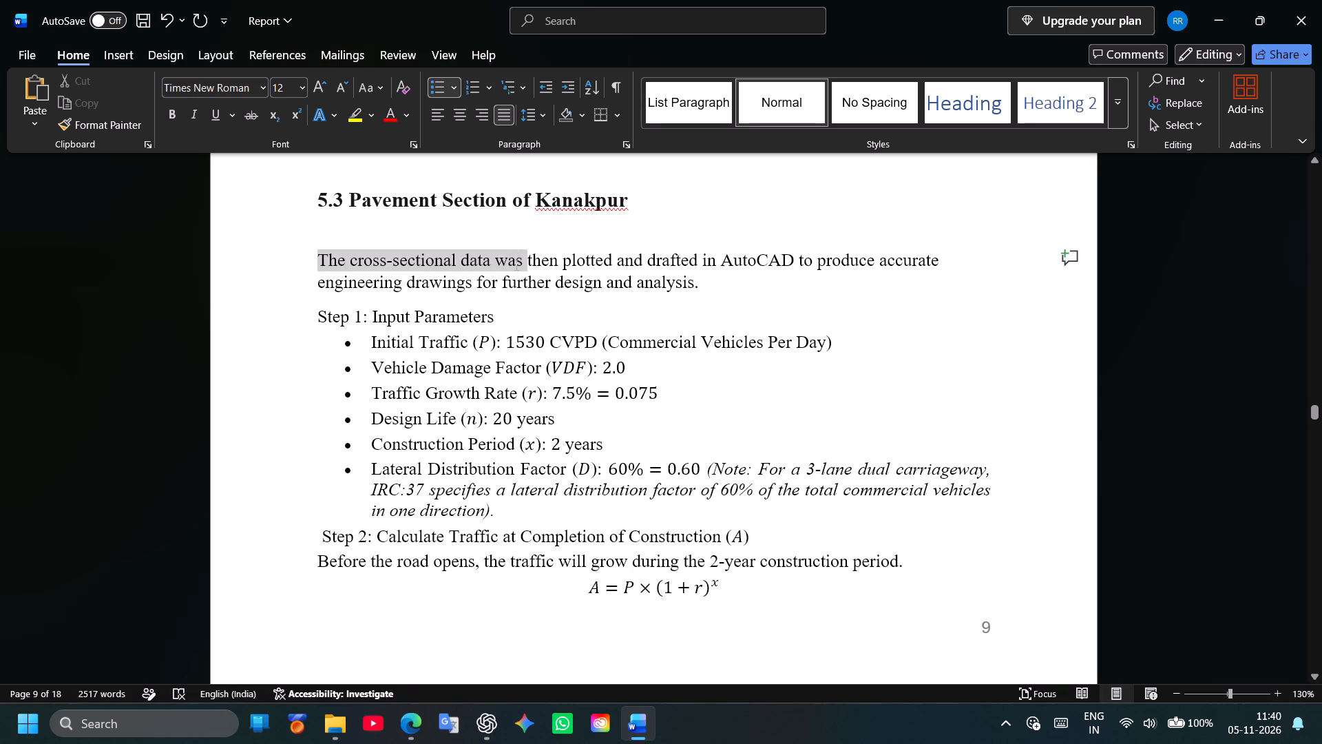
{"action": "left_click_drag", "start_coordinate": [516, 265], "coordinate": [665, 267]}
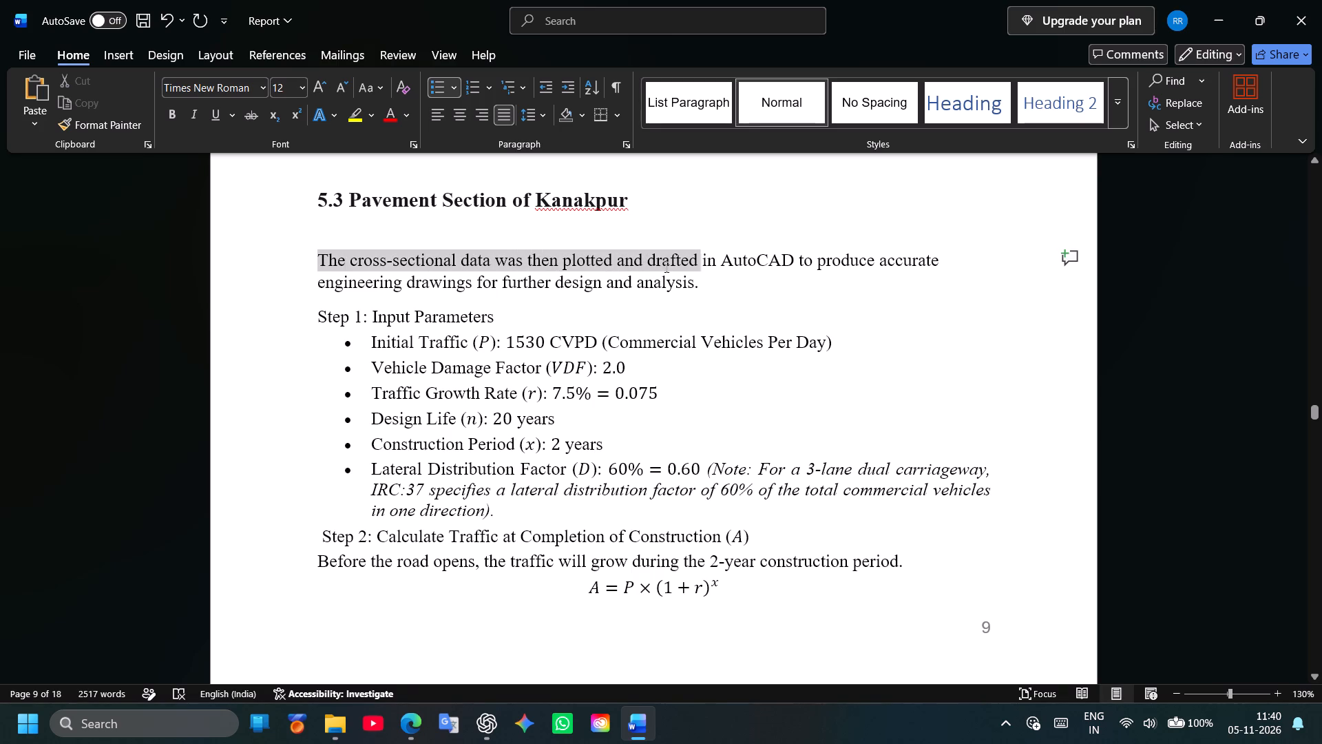
{"action": "left_click_drag", "start_coordinate": [665, 267], "coordinate": [684, 267]}
{"action": "left_click_drag", "start_coordinate": [684, 267], "coordinate": [784, 265]}
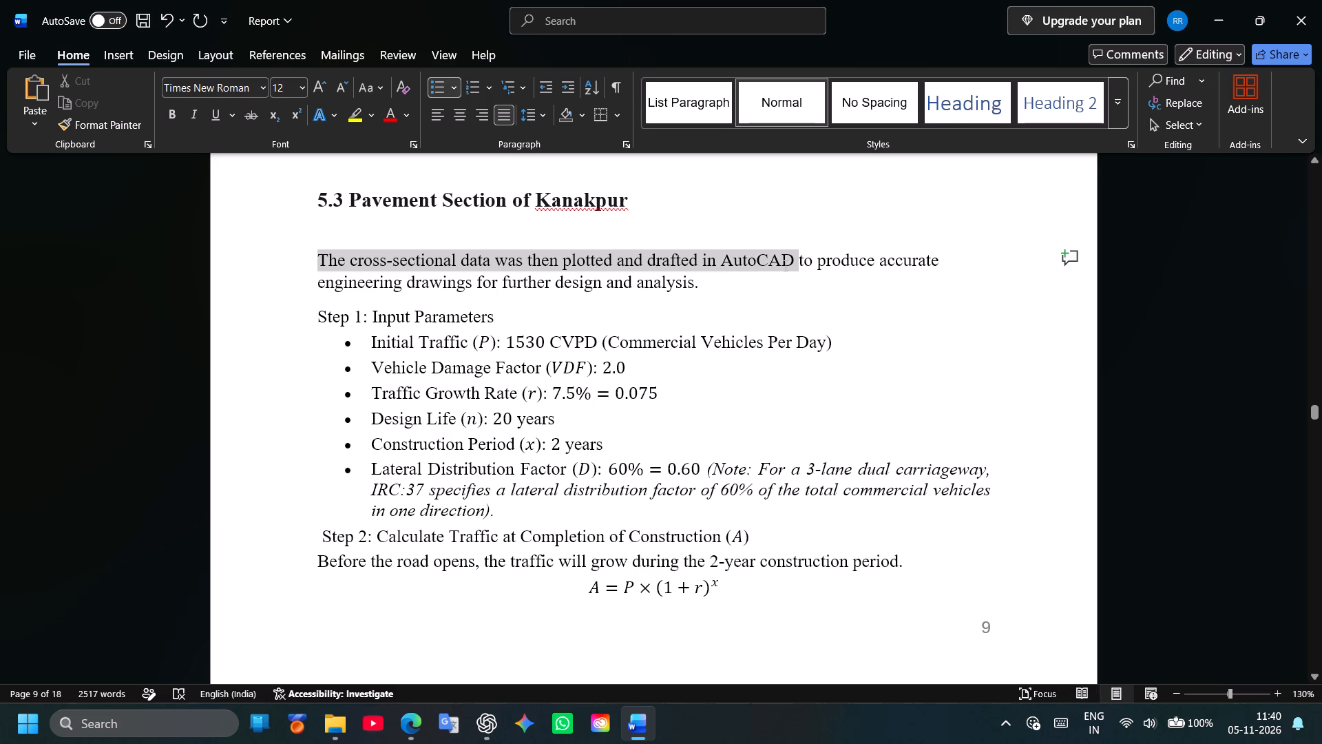
{"action": "left_click_drag", "start_coordinate": [784, 265], "coordinate": [914, 262]}
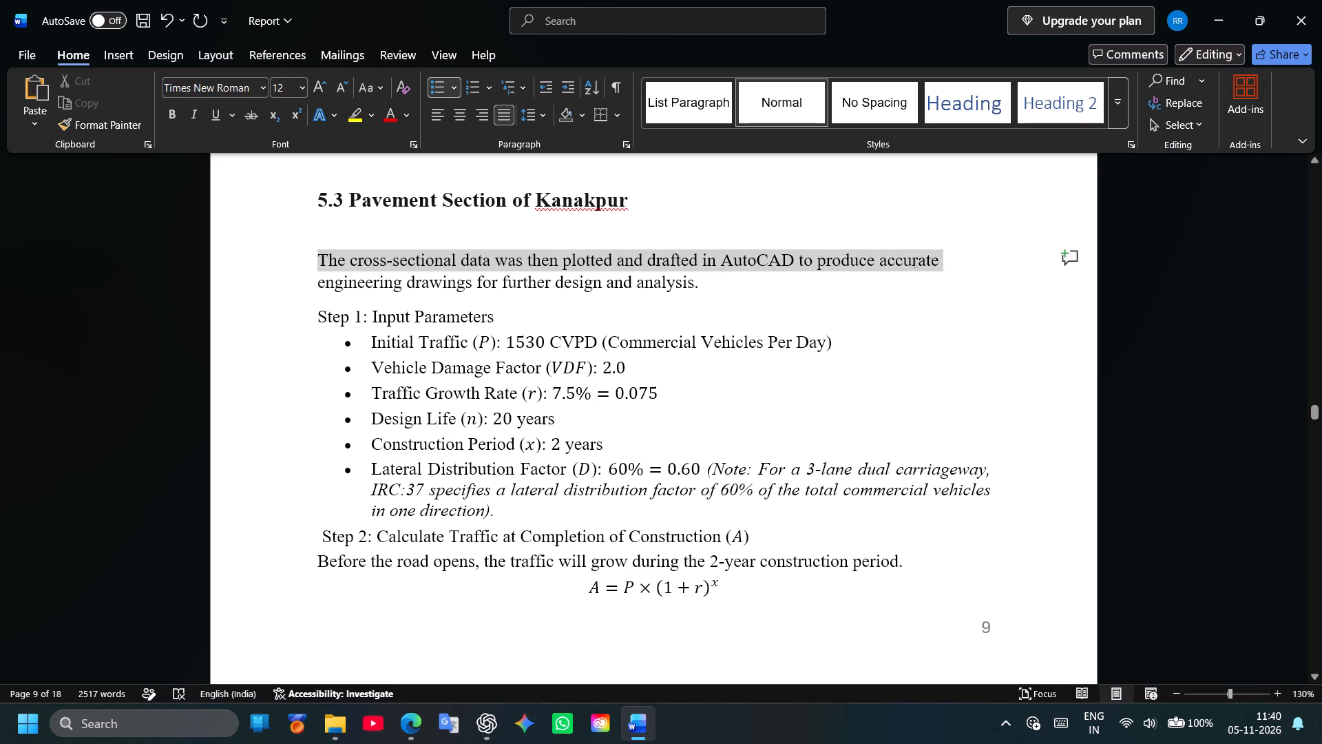
{"action": "left_click_drag", "start_coordinate": [914, 262], "coordinate": [314, 275]}
{"action": "left_click_drag", "start_coordinate": [314, 275], "coordinate": [790, 275]}
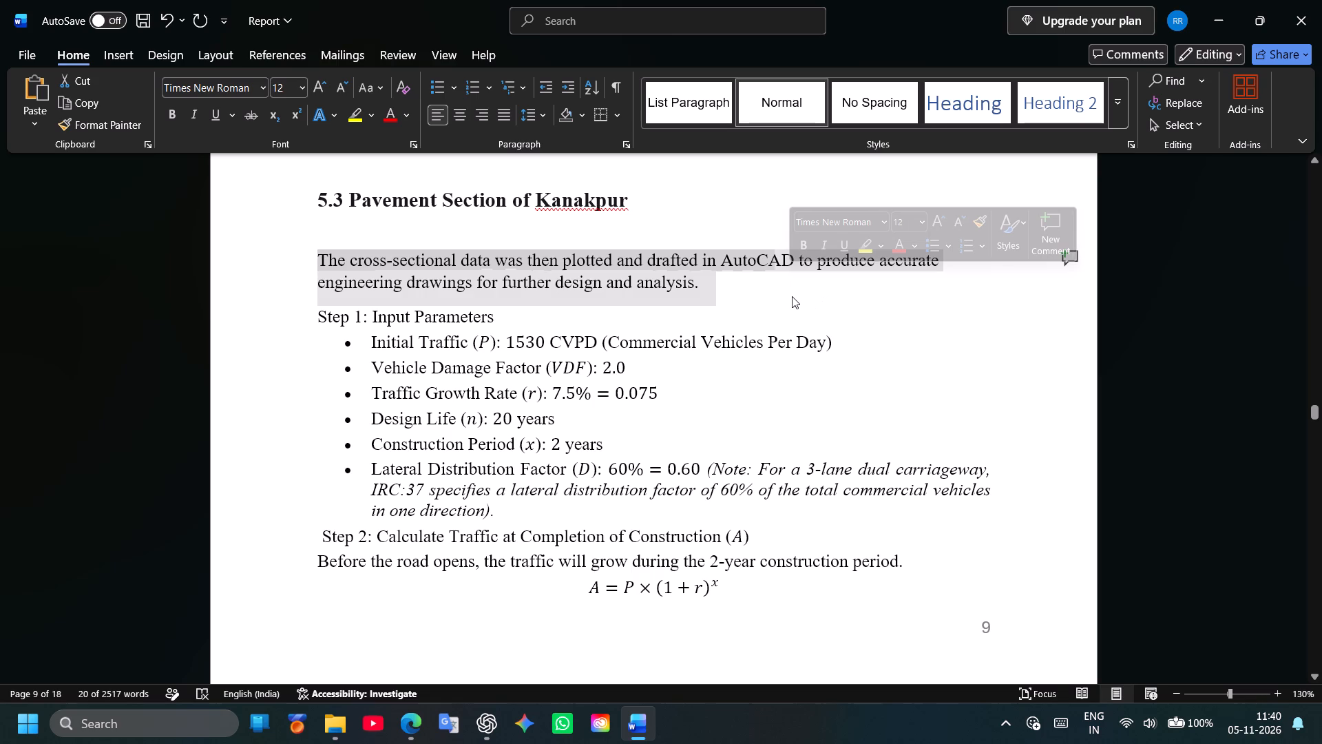
{"action": "left_click", "coordinate": [792, 296]}
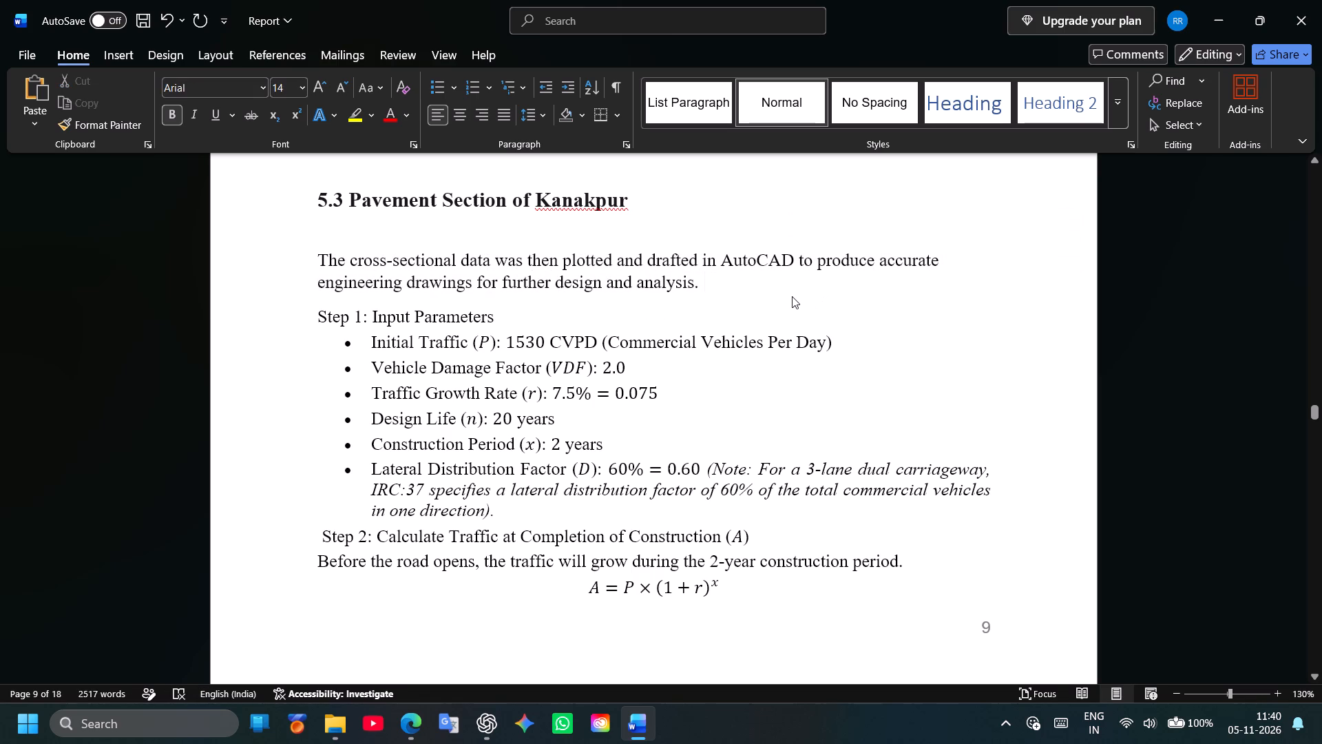
Examine the design traffic calculations, Step 4 pavement crust composition and layered cross-section figure between sections 5.3 and 6.
{"action": "scroll", "coordinate": [792, 296], "scroll_direction": "down", "scroll_amount": 4}
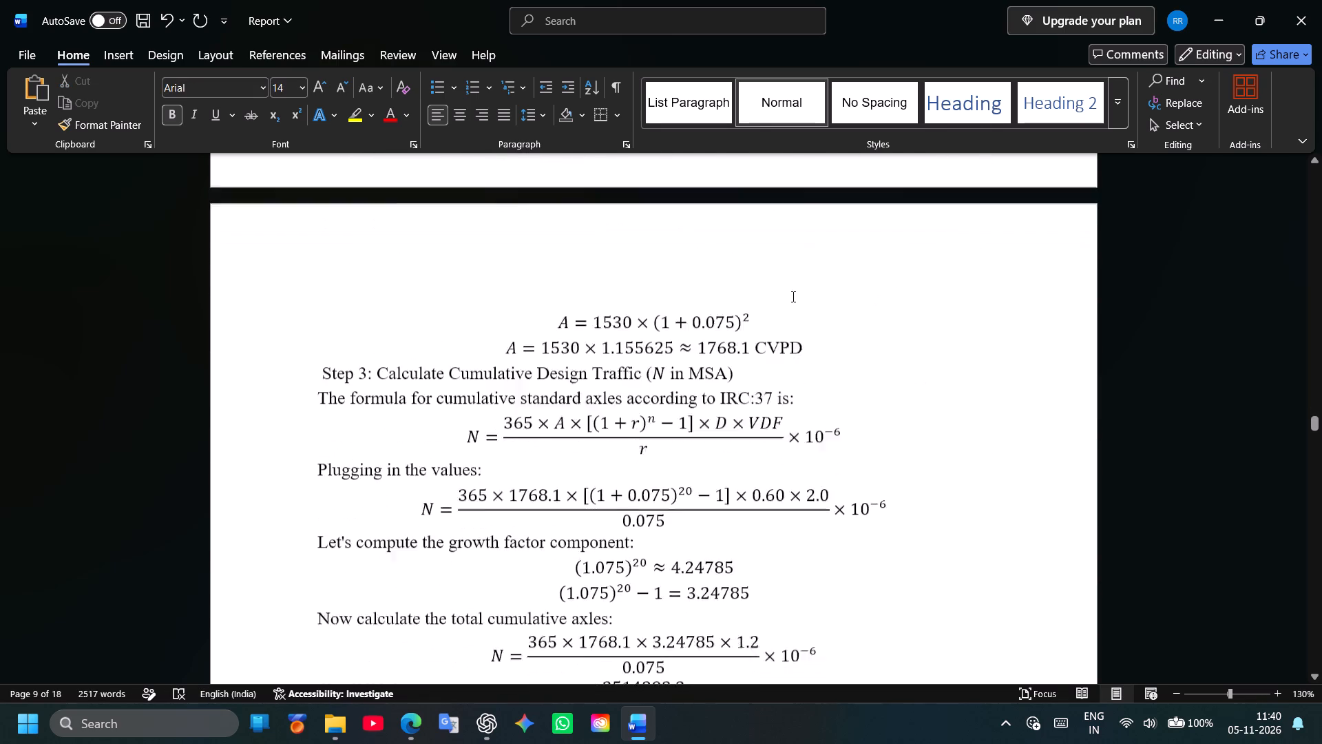
{"action": "scroll", "coordinate": [792, 296], "scroll_direction": "down", "scroll_amount": 8}
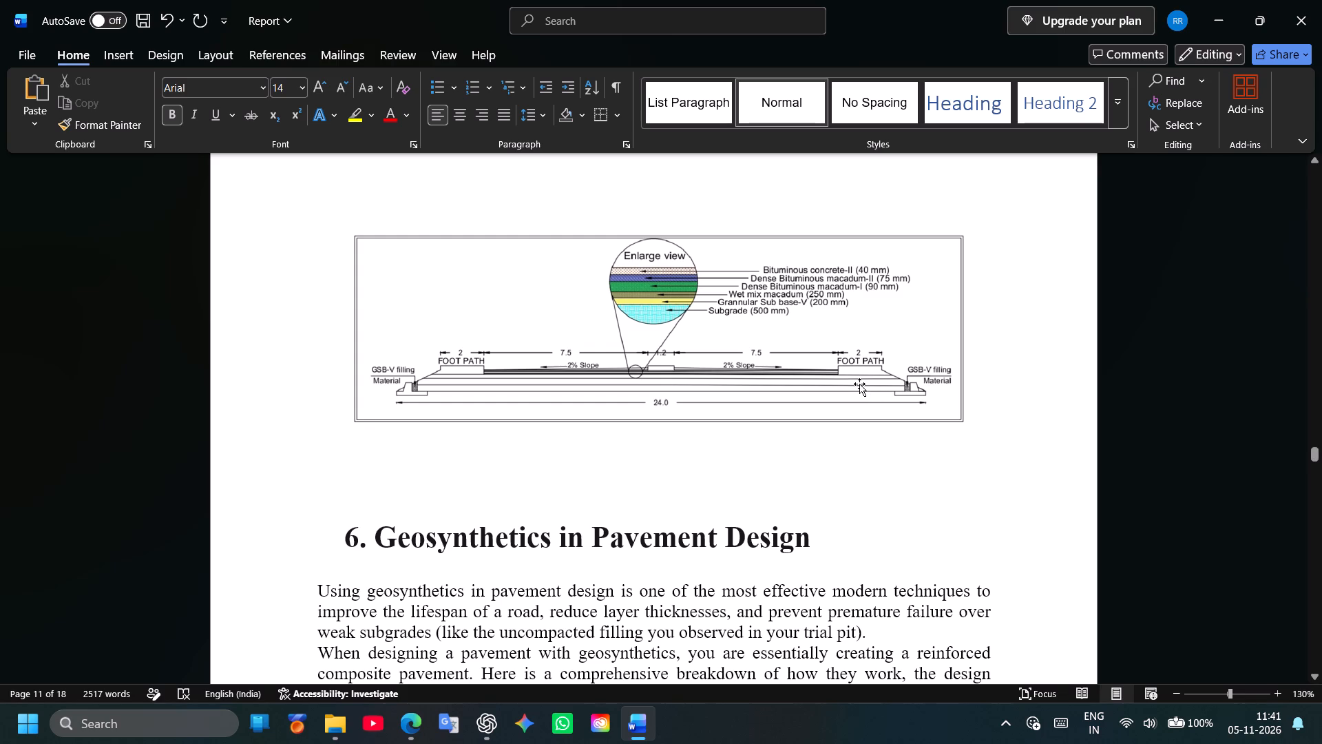
{"action": "scroll", "coordinate": [859, 384], "scroll_direction": "up", "scroll_amount": 1}
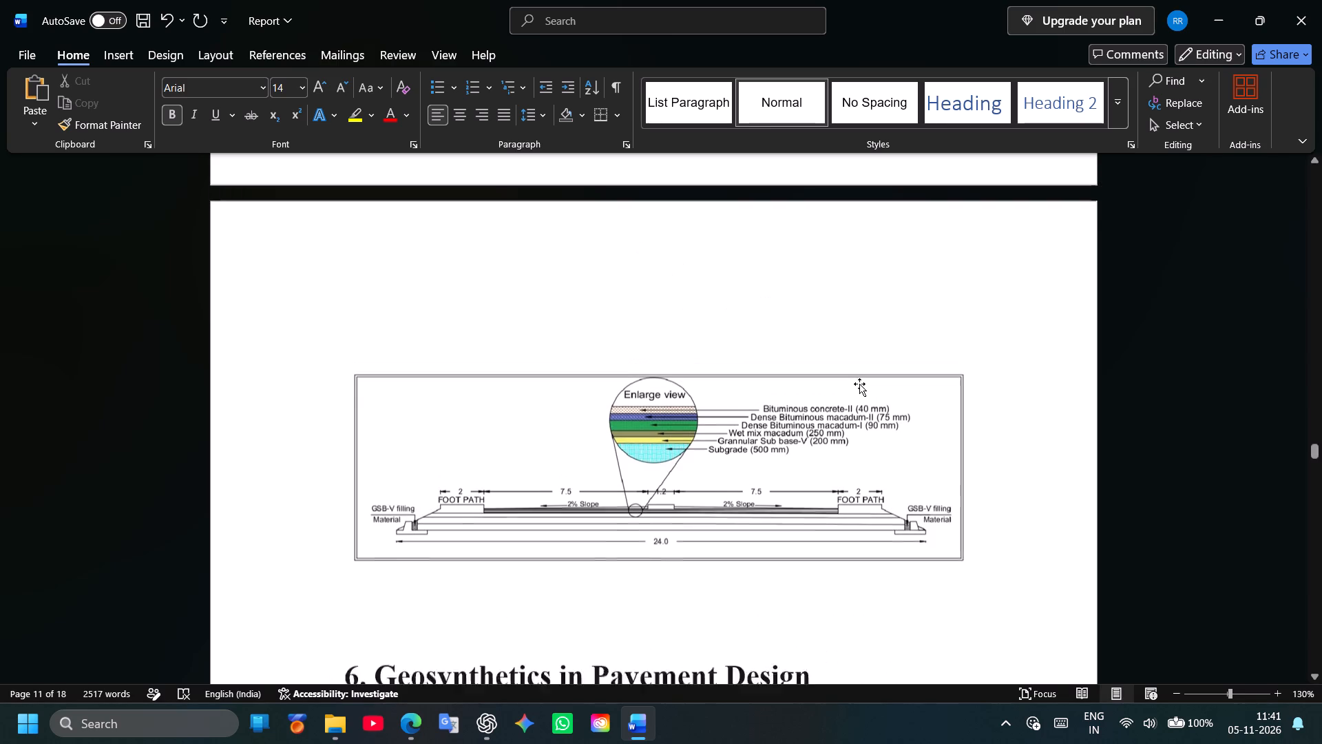
{"action": "scroll", "coordinate": [859, 384], "scroll_direction": "up", "scroll_amount": 4}
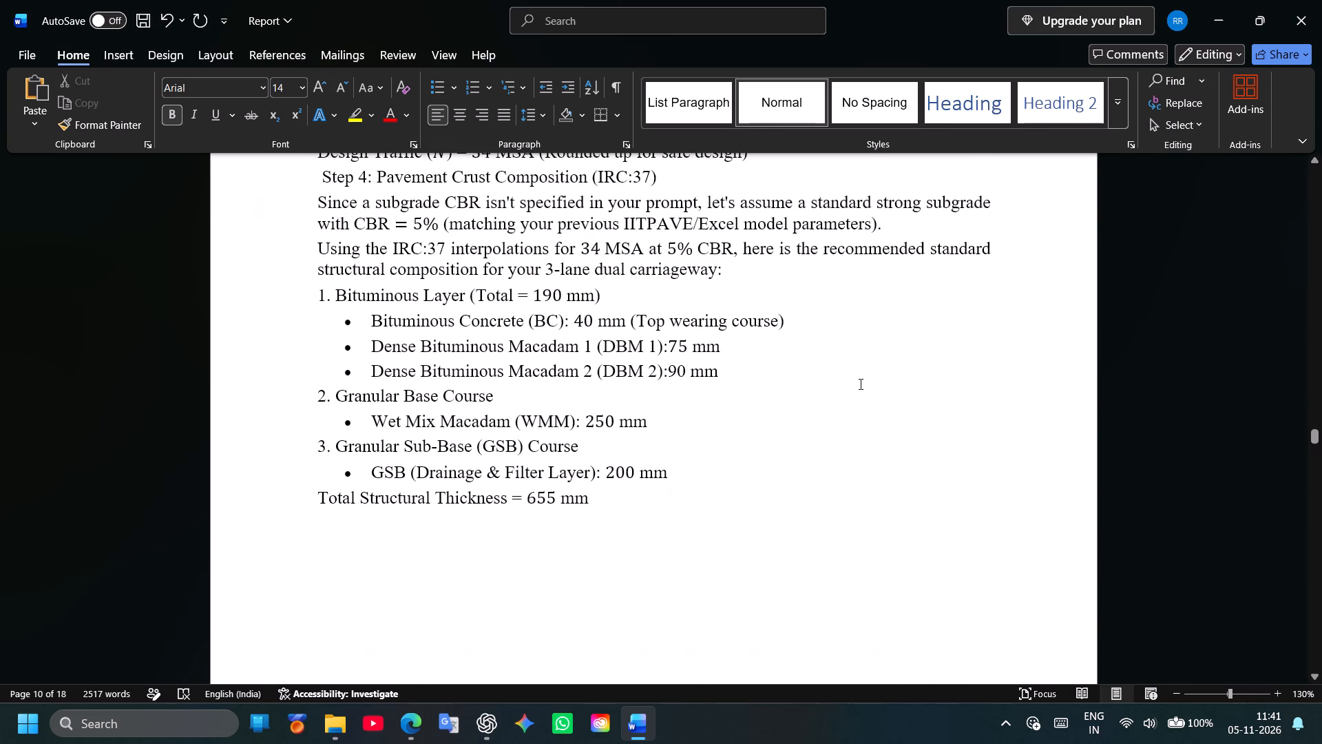
{"action": "scroll", "coordinate": [859, 384], "scroll_direction": "up", "scroll_amount": 4}
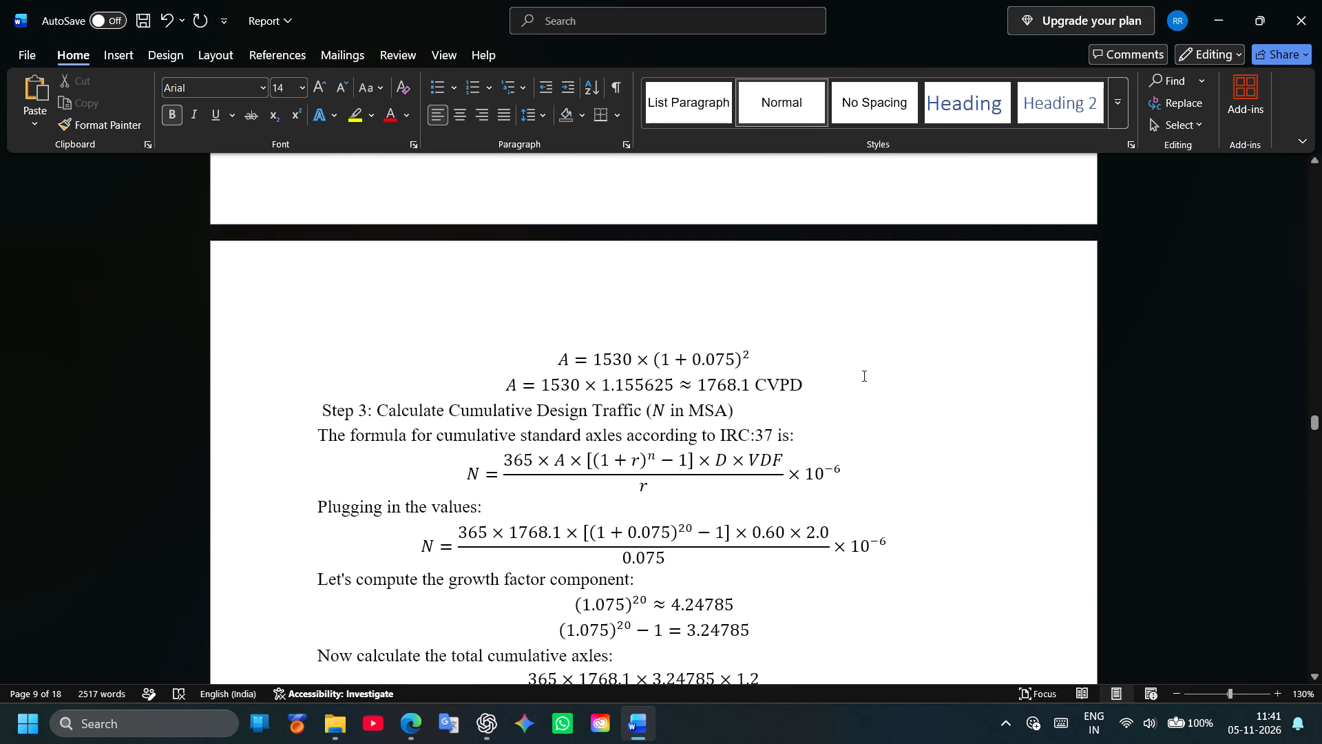
{"action": "scroll", "coordinate": [894, 396], "scroll_direction": "up", "scroll_amount": 3}
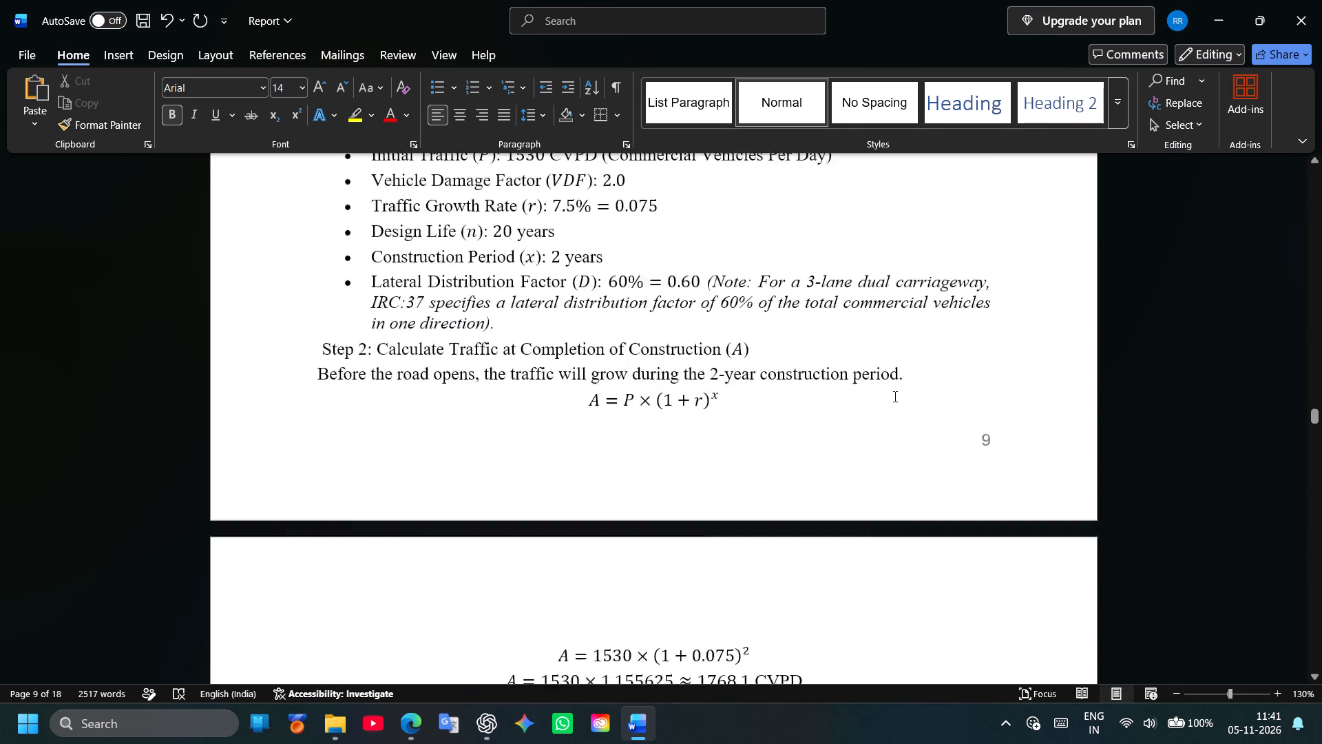
{"action": "scroll", "coordinate": [889, 419], "scroll_direction": "up", "scroll_amount": 1}
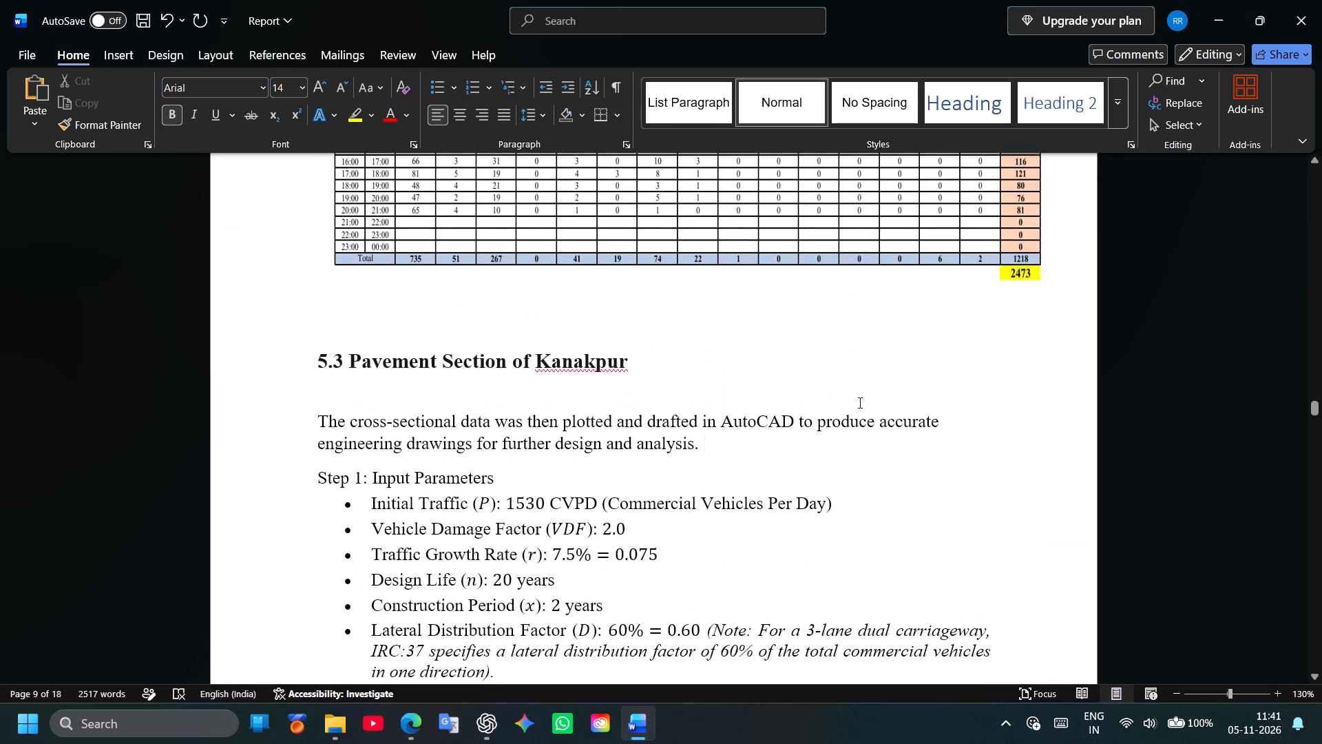
Check section 5.3's Step 1 input parameters against the Step 2 formula and calculation for traffic at completion of construction.
{"action": "scroll", "coordinate": [863, 393], "scroll_direction": "down", "scroll_amount": 1}
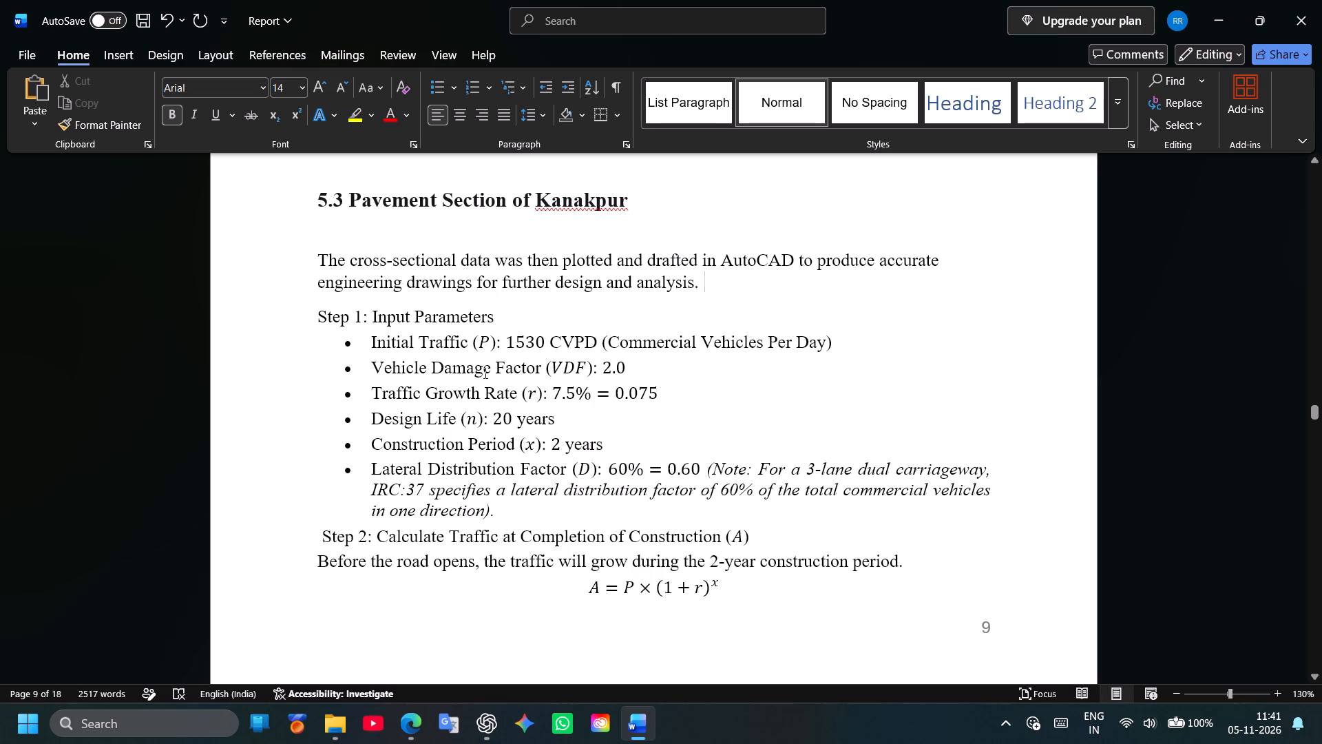
{"action": "left_click_drag", "start_coordinate": [361, 315], "coordinate": [438, 339]}
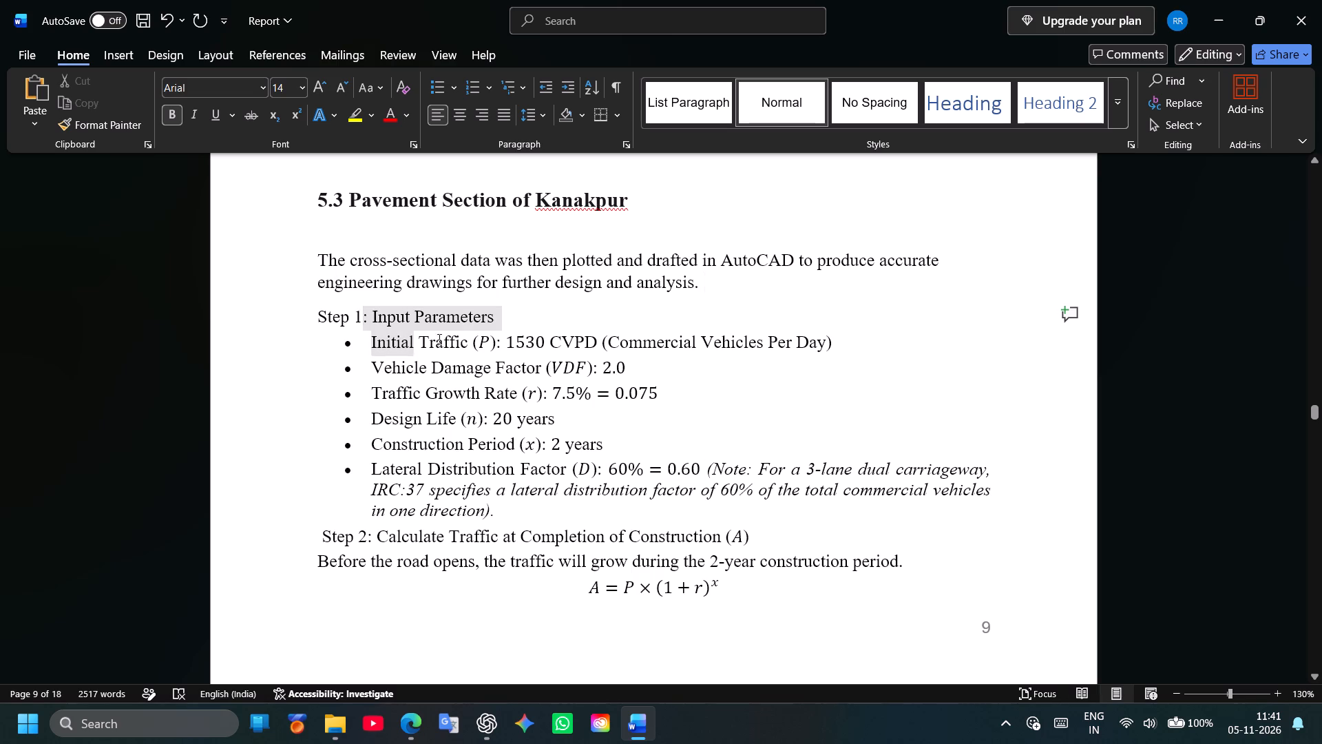
{"action": "left_click_drag", "start_coordinate": [438, 339], "coordinate": [961, 514]}
{"action": "left_click", "coordinate": [940, 577]}
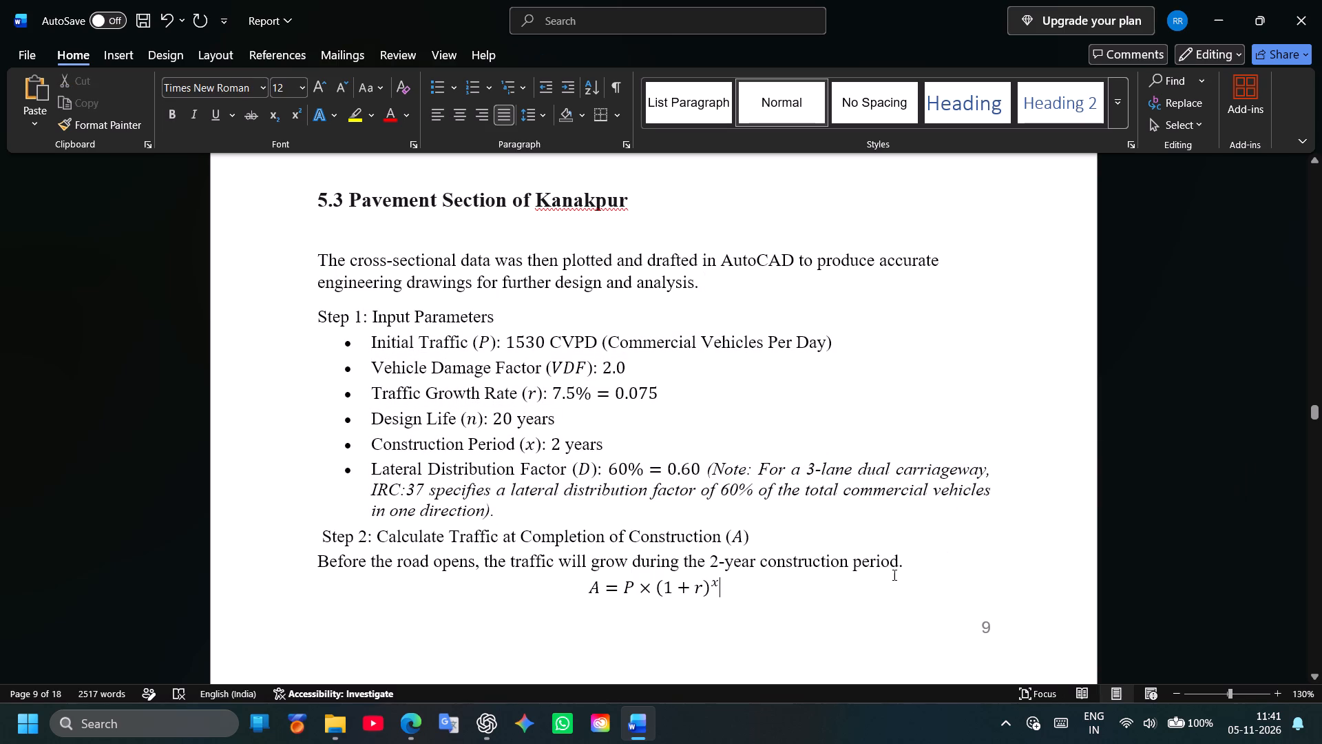
{"action": "scroll", "coordinate": [417, 530], "scroll_direction": "down", "scroll_amount": 3}
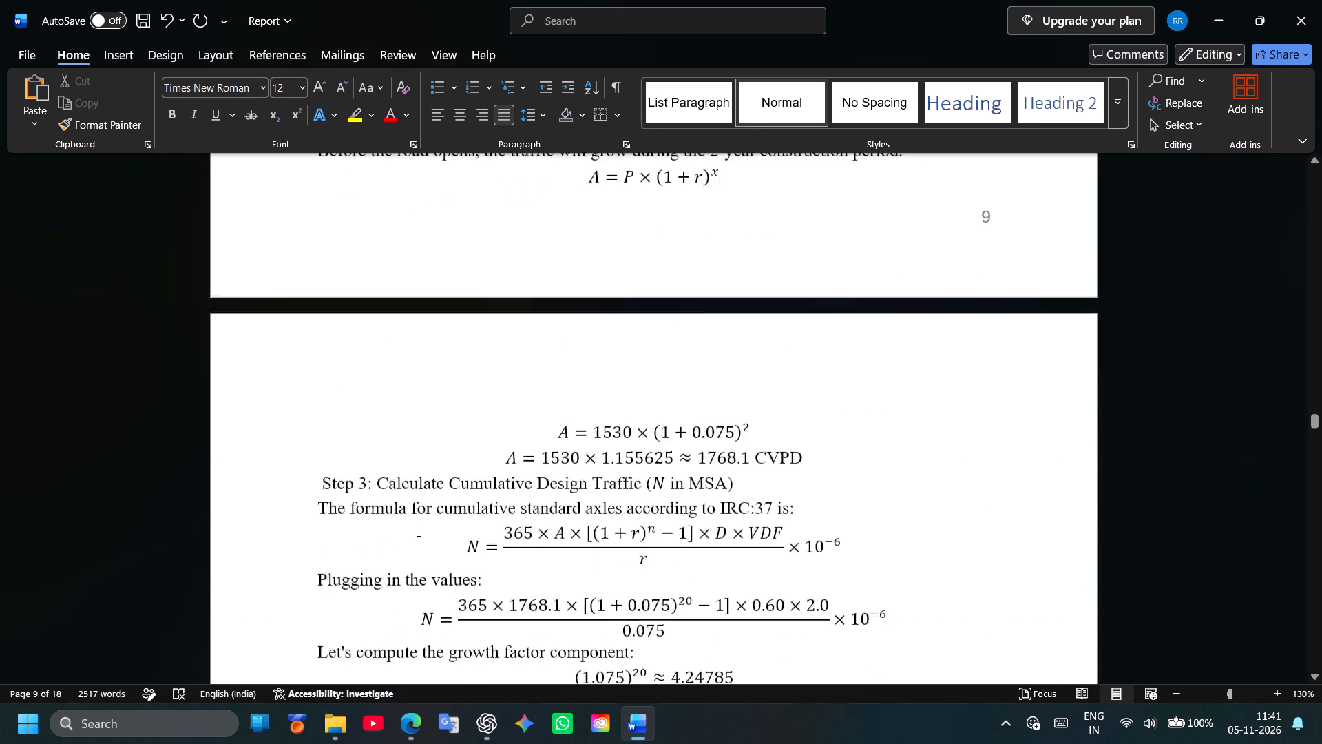
{"action": "scroll", "coordinate": [436, 483], "scroll_direction": "up", "scroll_amount": 2}
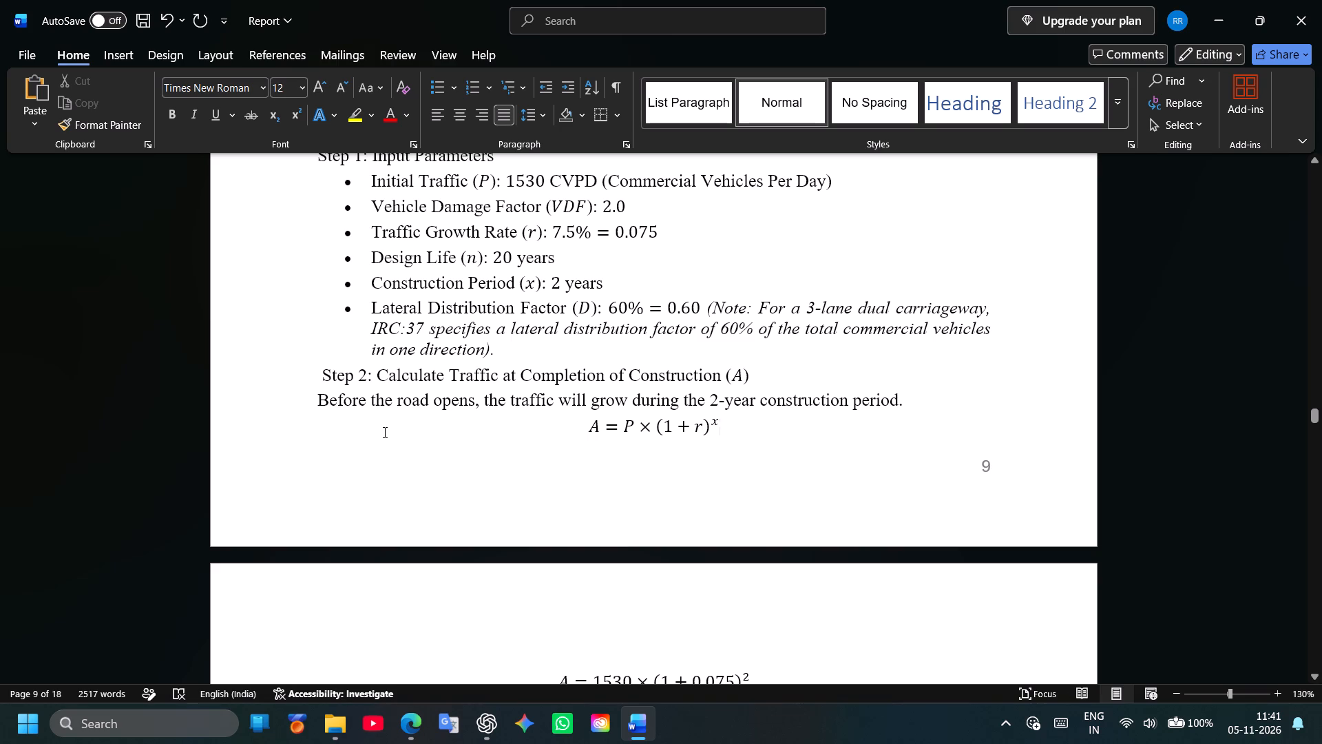
{"action": "left_click_drag", "start_coordinate": [377, 365], "coordinate": [793, 372]}
{"action": "left_click", "coordinate": [787, 391]}
{"action": "left_click", "coordinate": [748, 471]}
{"action": "scroll", "coordinate": [803, 490], "scroll_direction": "down", "scroll_amount": 1}
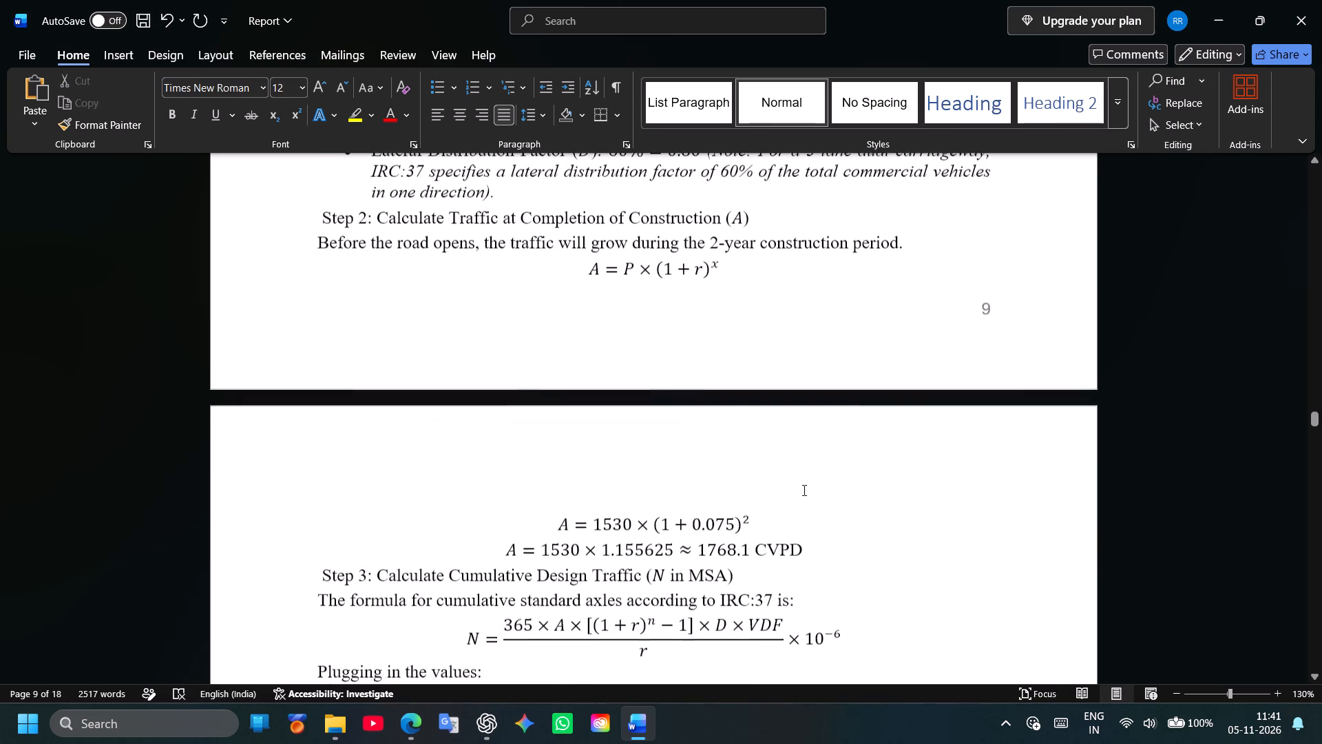
{"action": "scroll", "coordinate": [803, 490], "scroll_direction": "down", "scroll_amount": 2}
{"action": "left_click", "coordinate": [560, 203]}
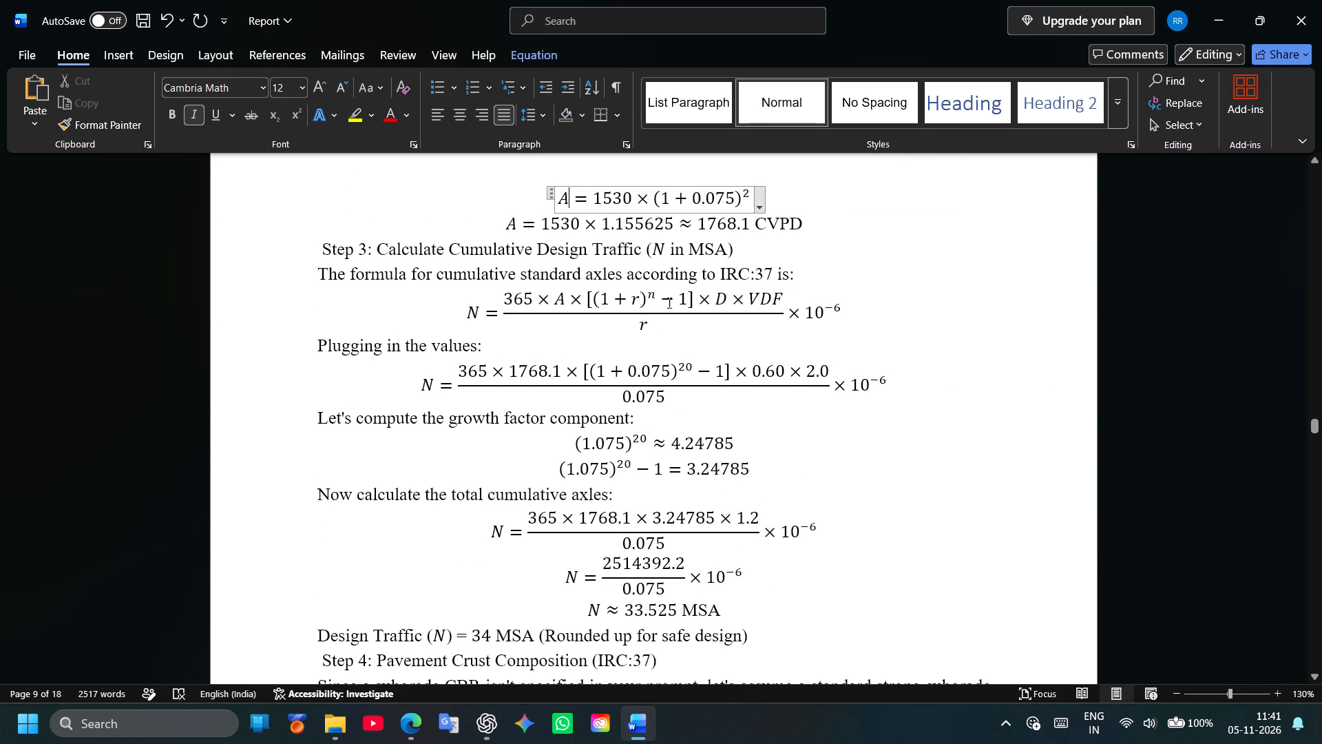
{"action": "left_click", "coordinate": [1012, 340]}
{"action": "left_click", "coordinate": [739, 199]}
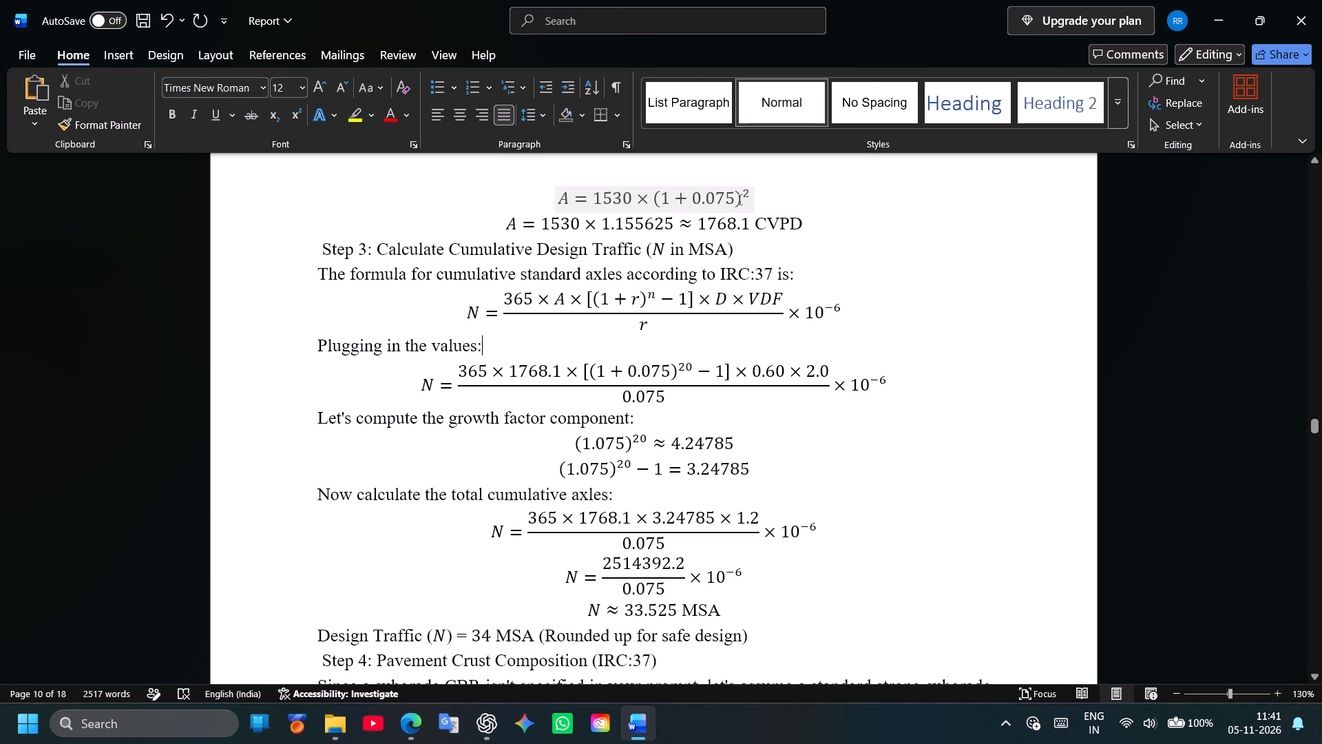
Compare the Step 2 formula for traffic at completion of construction with its substituted equation.
{"action": "left_click", "coordinate": [757, 209]}
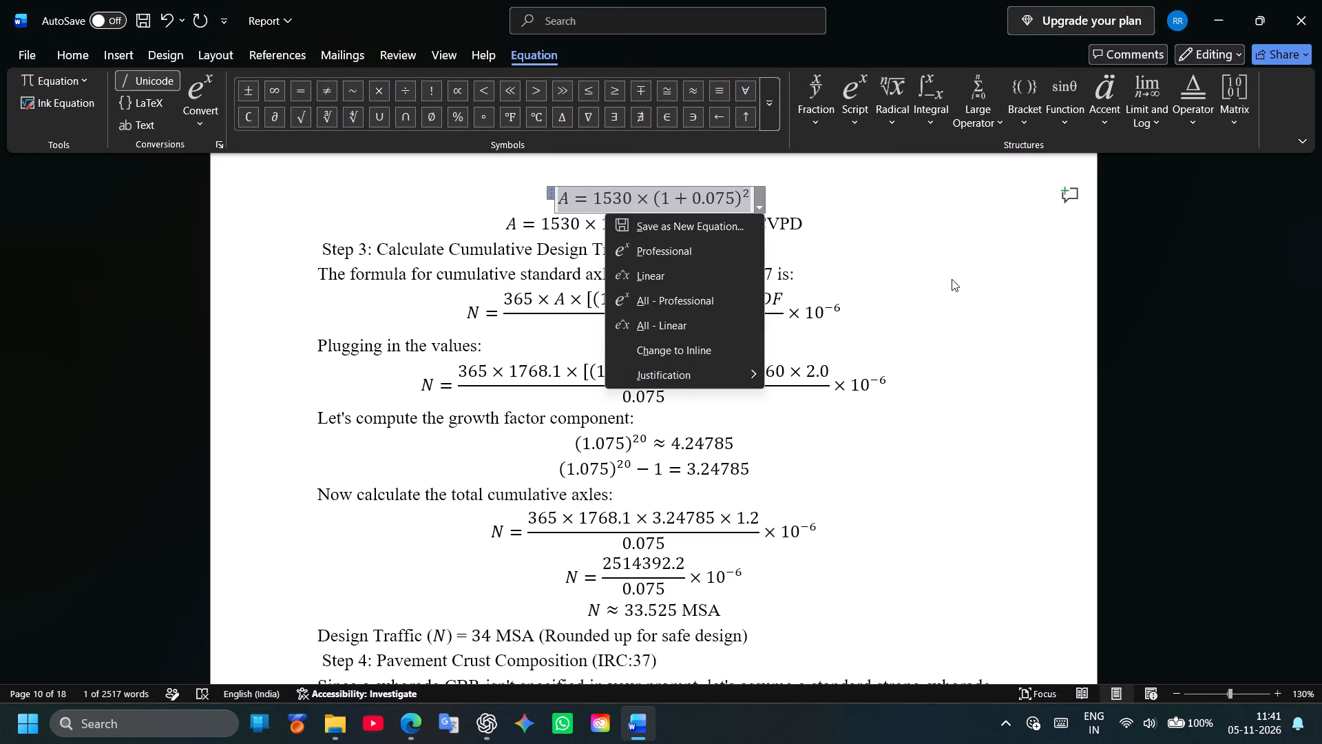
{"action": "left_click", "coordinate": [1000, 292]}
{"action": "left_click", "coordinate": [999, 291]}
{"action": "scroll", "coordinate": [992, 328], "scroll_direction": "up", "scroll_amount": 3}
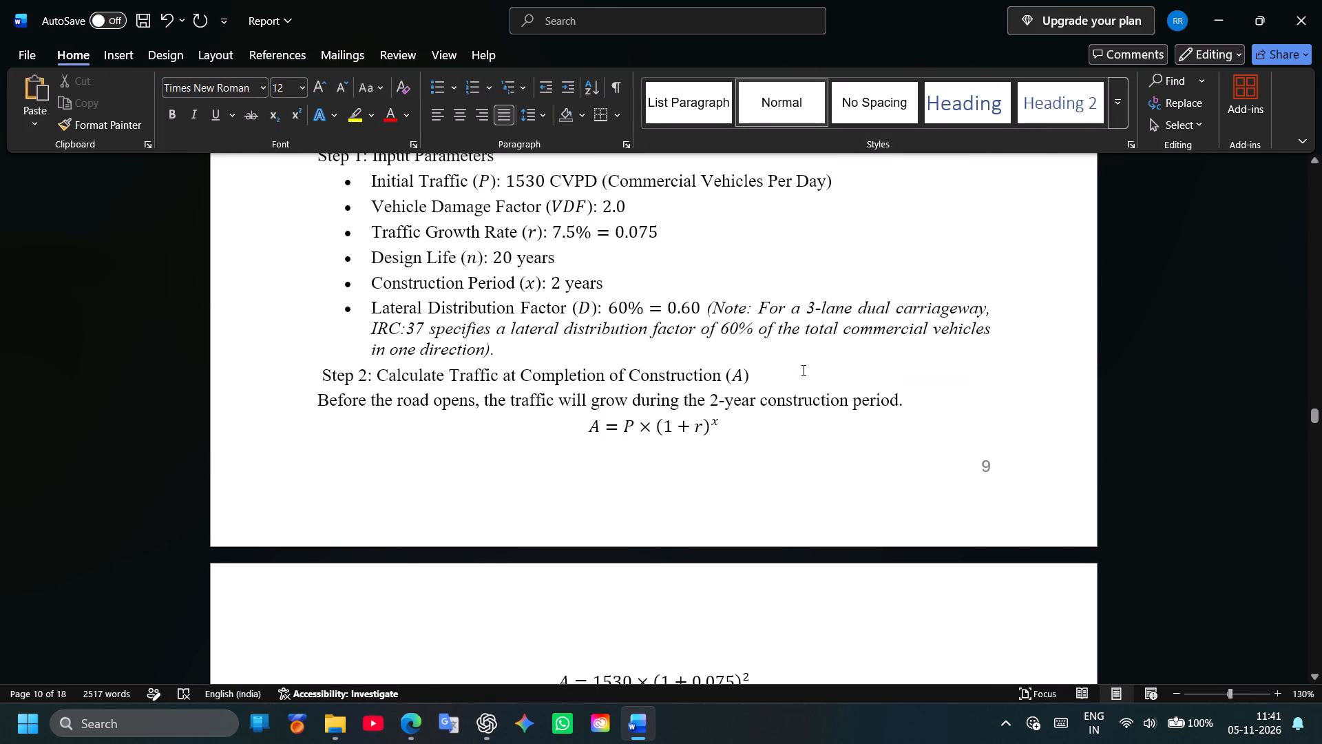
{"action": "left_click", "coordinate": [710, 433]}
{"action": "left_click", "coordinate": [783, 431]}
Review the Step 3 total cumulative axles calculation and the rounded-up Design Traffic (N) line below it.
{"action": "scroll", "coordinate": [796, 433], "scroll_direction": "down", "scroll_amount": 4}
{"action": "left_click", "coordinate": [699, 357]}
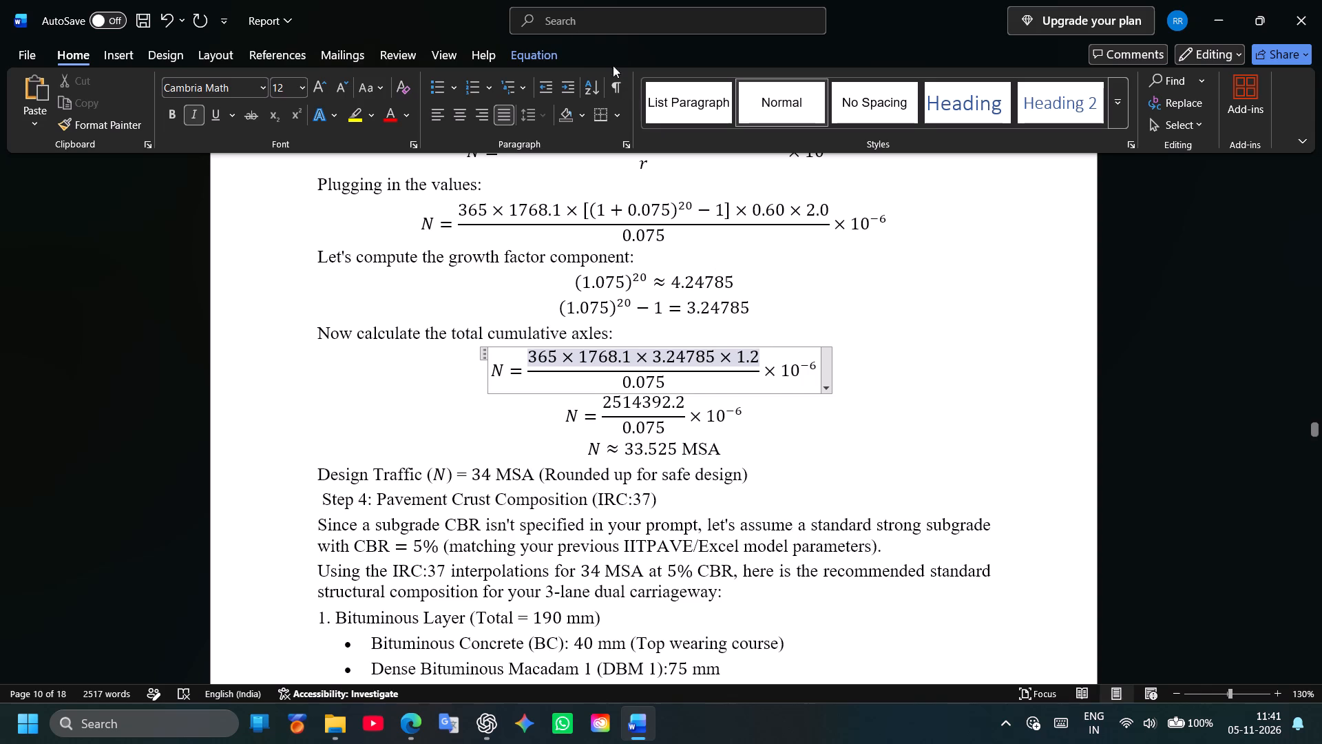
{"action": "left_click", "coordinate": [554, 50]}
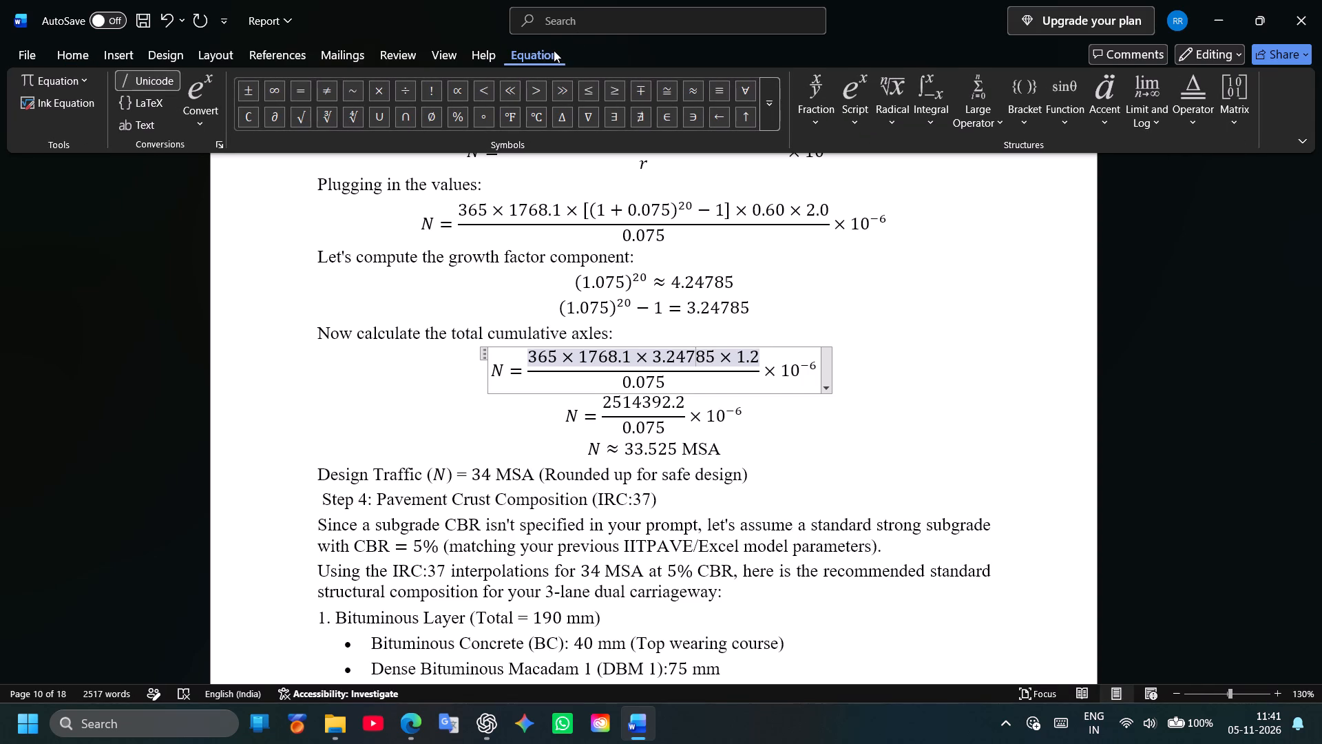
{"action": "left_click", "coordinate": [865, 349]}
{"action": "scroll", "coordinate": [870, 389], "scroll_direction": "down", "scroll_amount": 1}
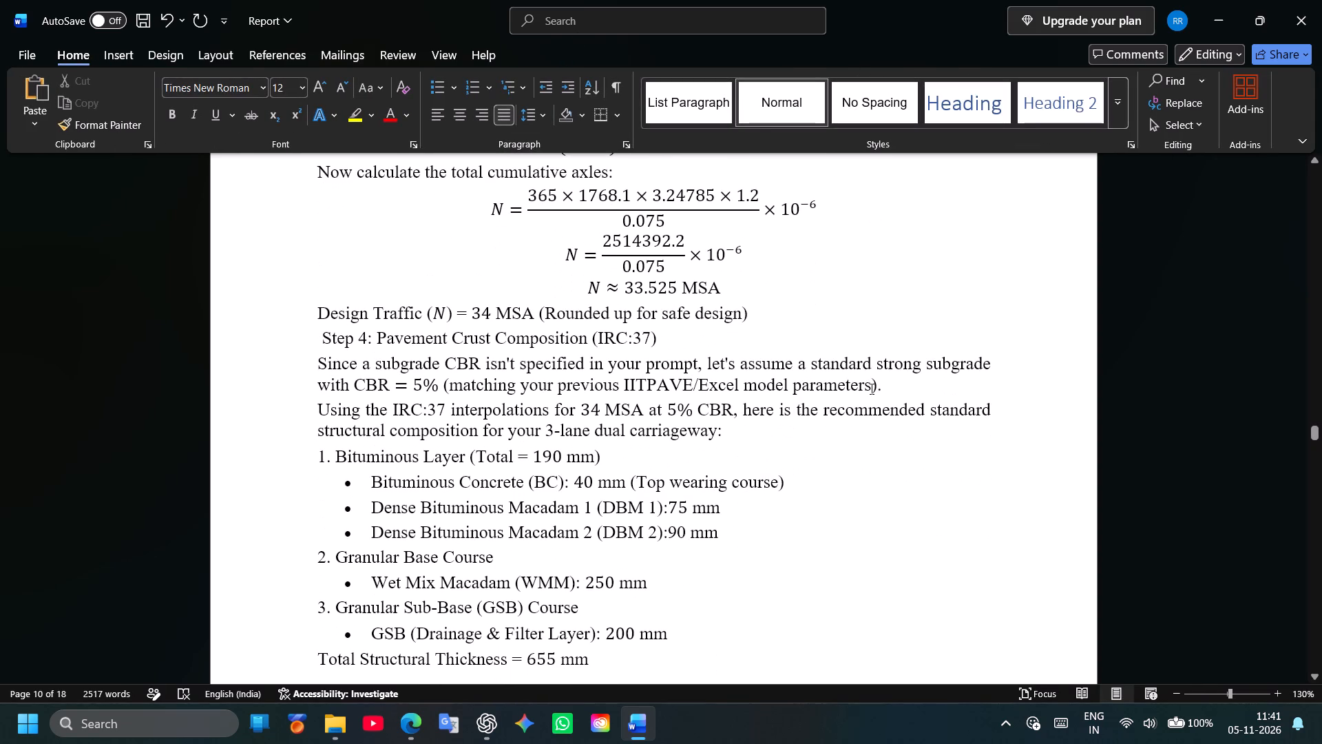
{"action": "scroll", "coordinate": [870, 389], "scroll_direction": "down", "scroll_amount": 1}
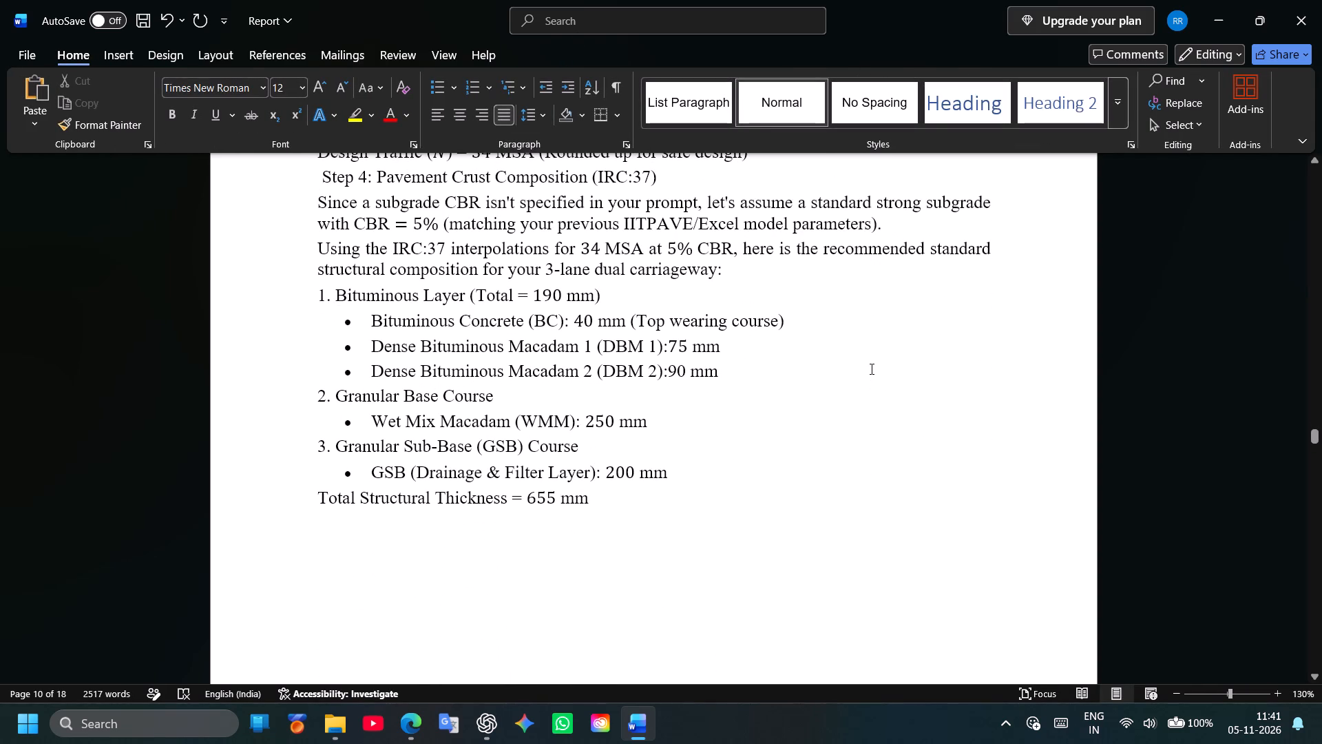
{"action": "scroll", "coordinate": [870, 344], "scroll_direction": "up", "scroll_amount": 1}
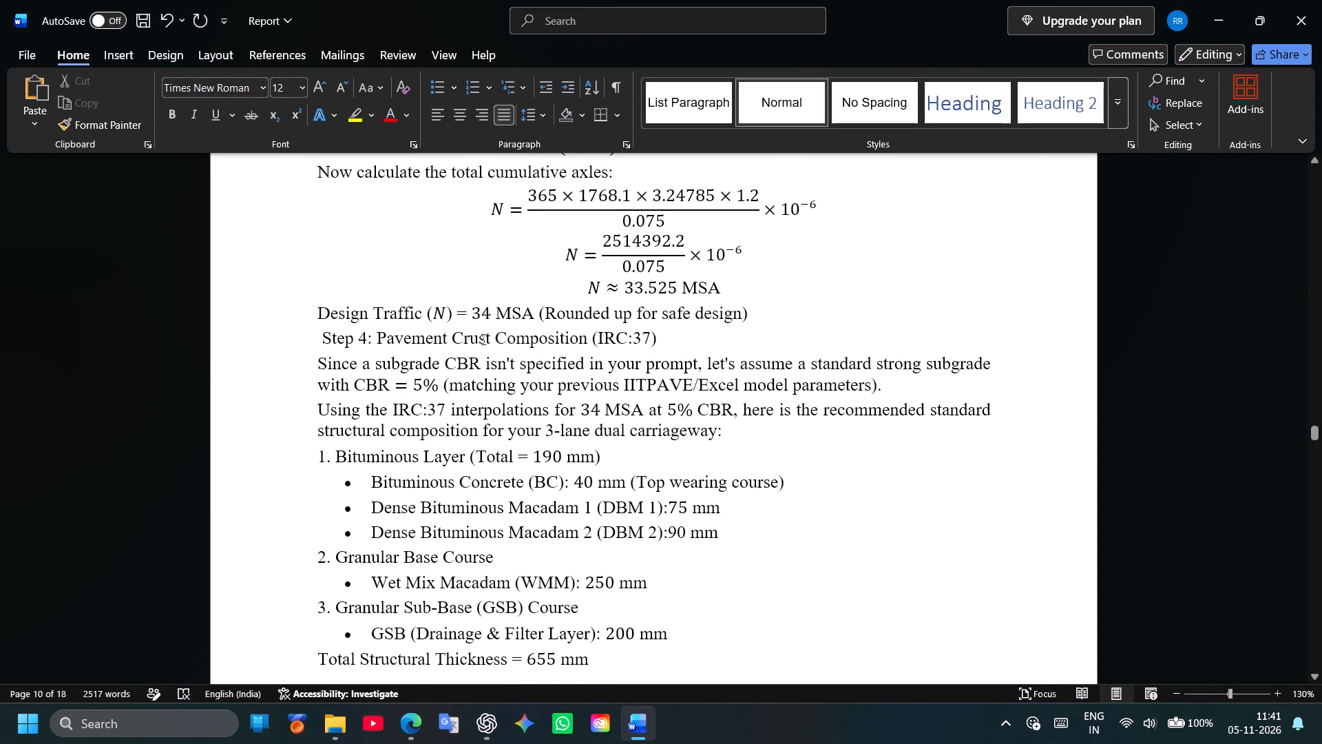
{"action": "left_click_drag", "start_coordinate": [315, 316], "coordinate": [620, 310]}
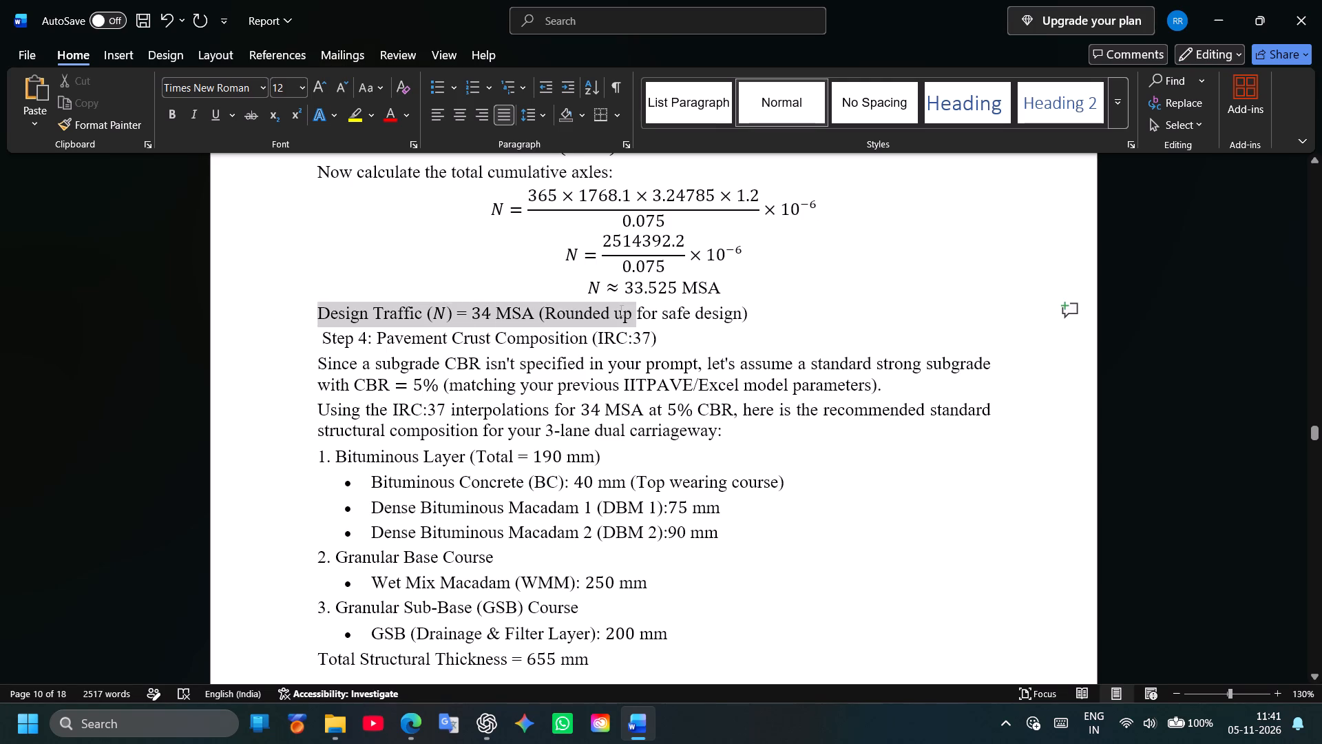
{"action": "left_click_drag", "start_coordinate": [620, 310], "coordinate": [756, 311]}
{"action": "left_click", "coordinate": [675, 389]}
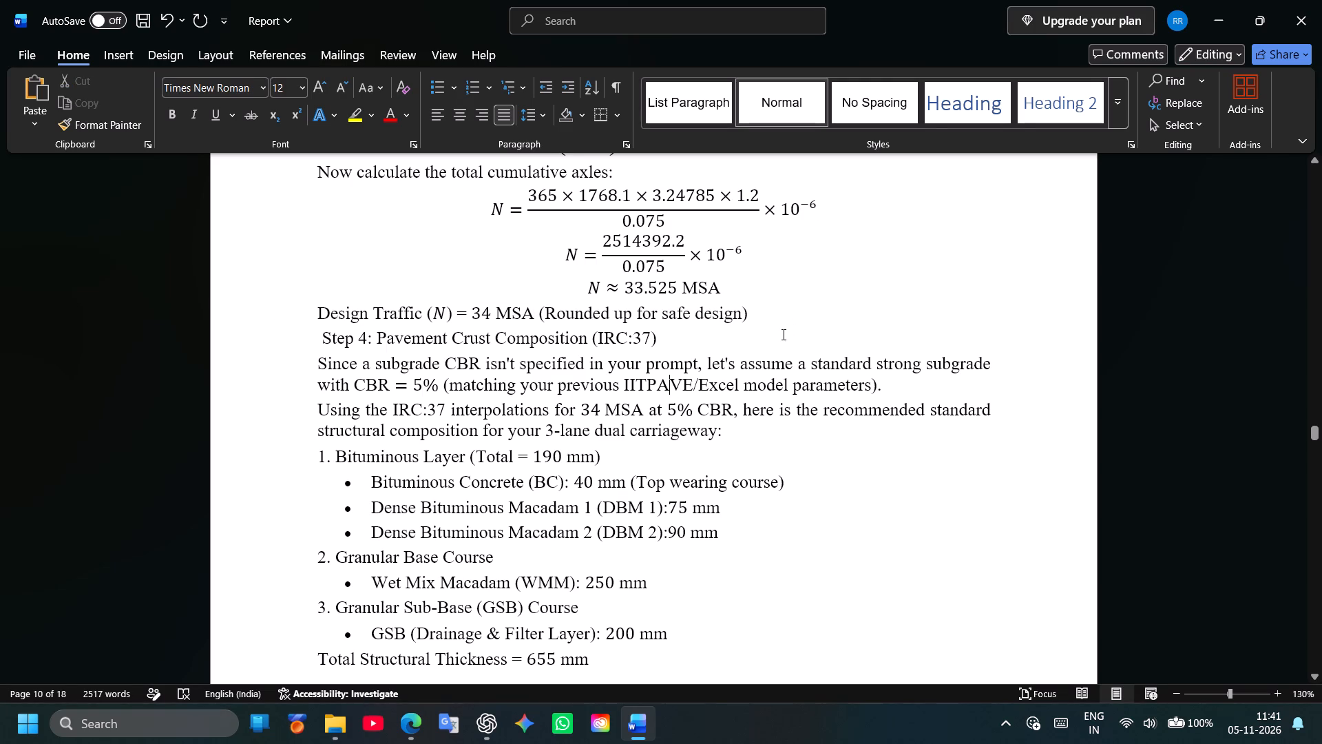
Check the Bituminous Layer total and the 5% CBR value used in Step 4: Pavement Crust Composition.
{"action": "scroll", "coordinate": [602, 441], "scroll_direction": "down", "scroll_amount": 1}
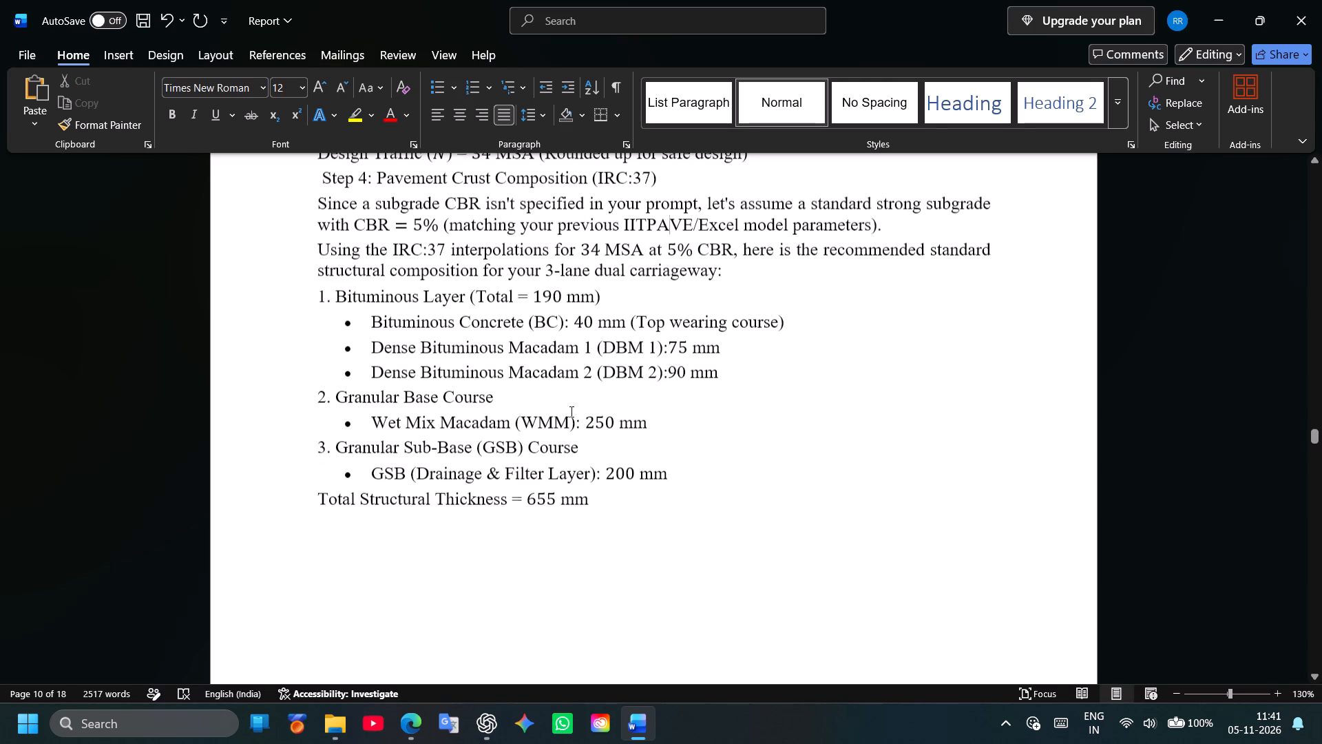
{"action": "left_click_drag", "start_coordinate": [344, 295], "coordinate": [602, 304]}
{"action": "left_click", "coordinate": [550, 381]}
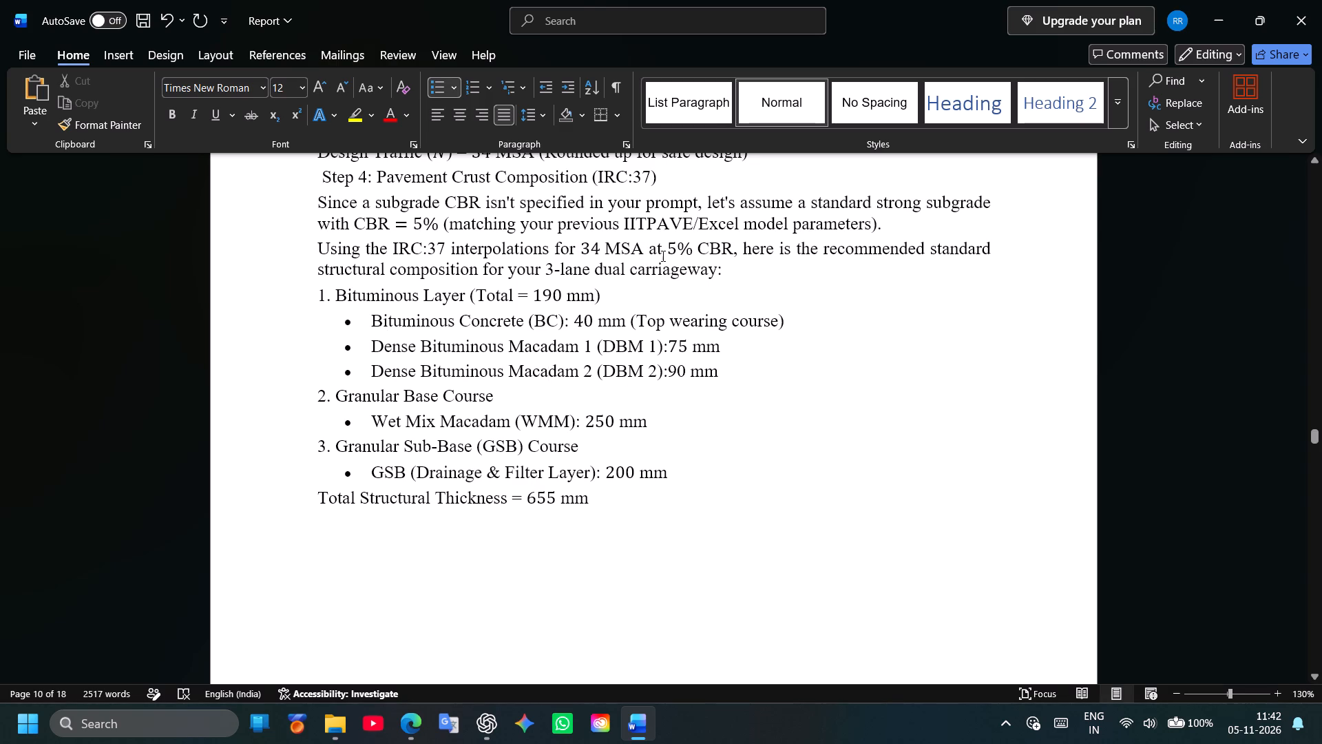
{"action": "left_click_drag", "start_coordinate": [664, 256], "coordinate": [735, 257]}
{"action": "left_click", "coordinate": [757, 366]}
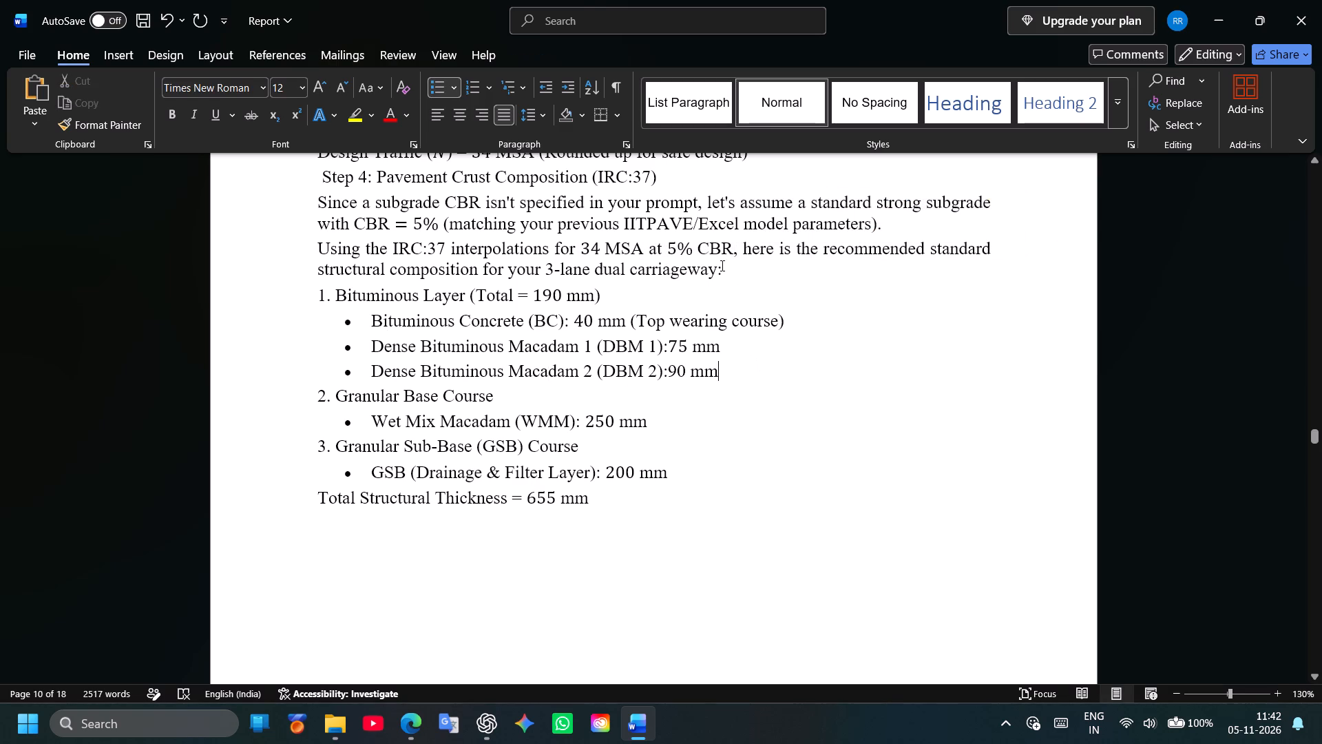
{"action": "left_click", "coordinate": [721, 256]}
{"action": "left_click", "coordinate": [739, 254]}
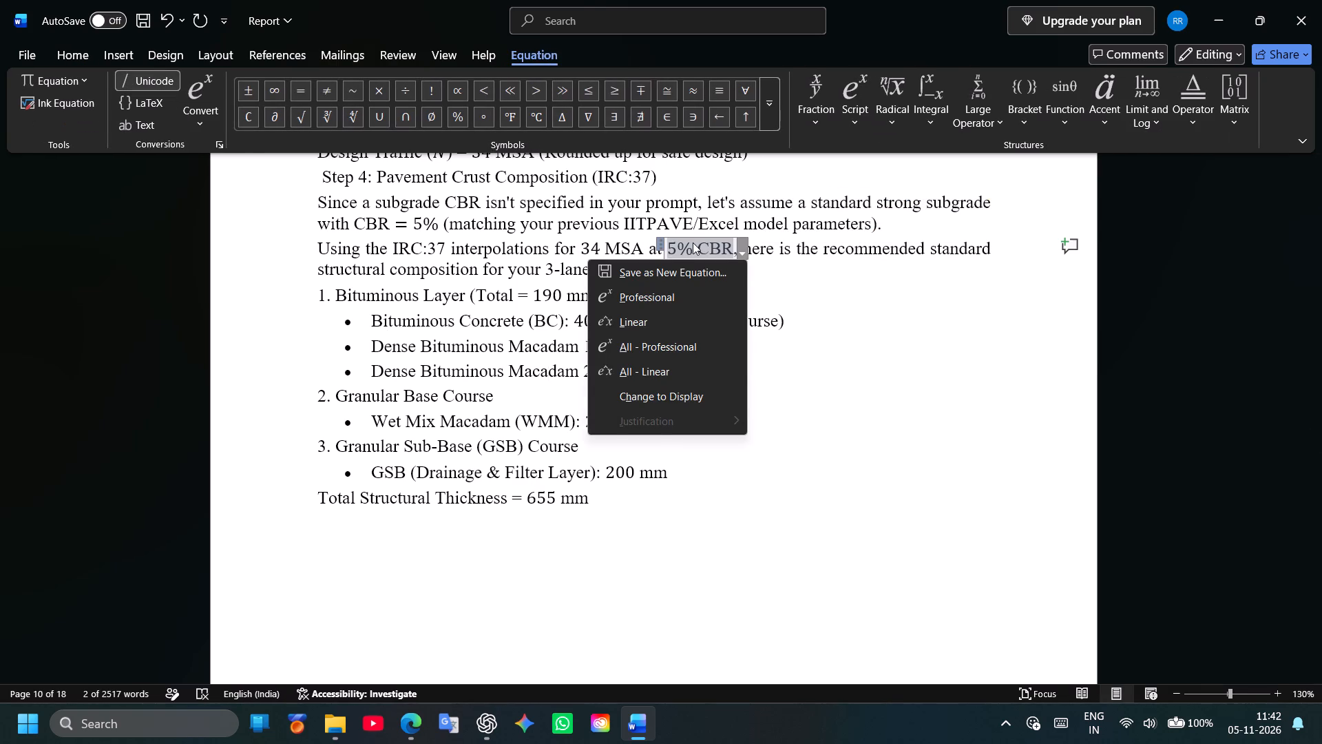
{"action": "left_click", "coordinate": [693, 242]}
{"action": "left_click", "coordinate": [675, 245]}
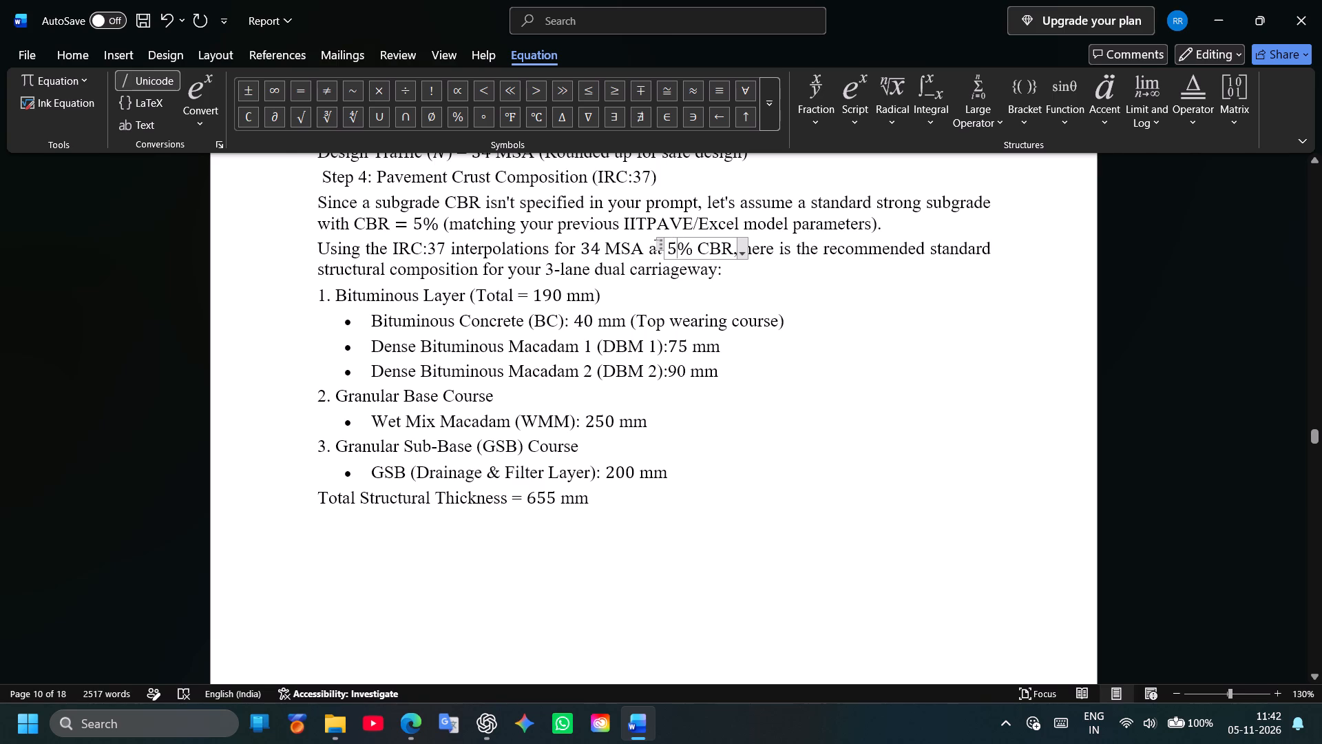
{"action": "left_click", "coordinate": [655, 245]}
{"action": "left_click", "coordinate": [875, 318]}
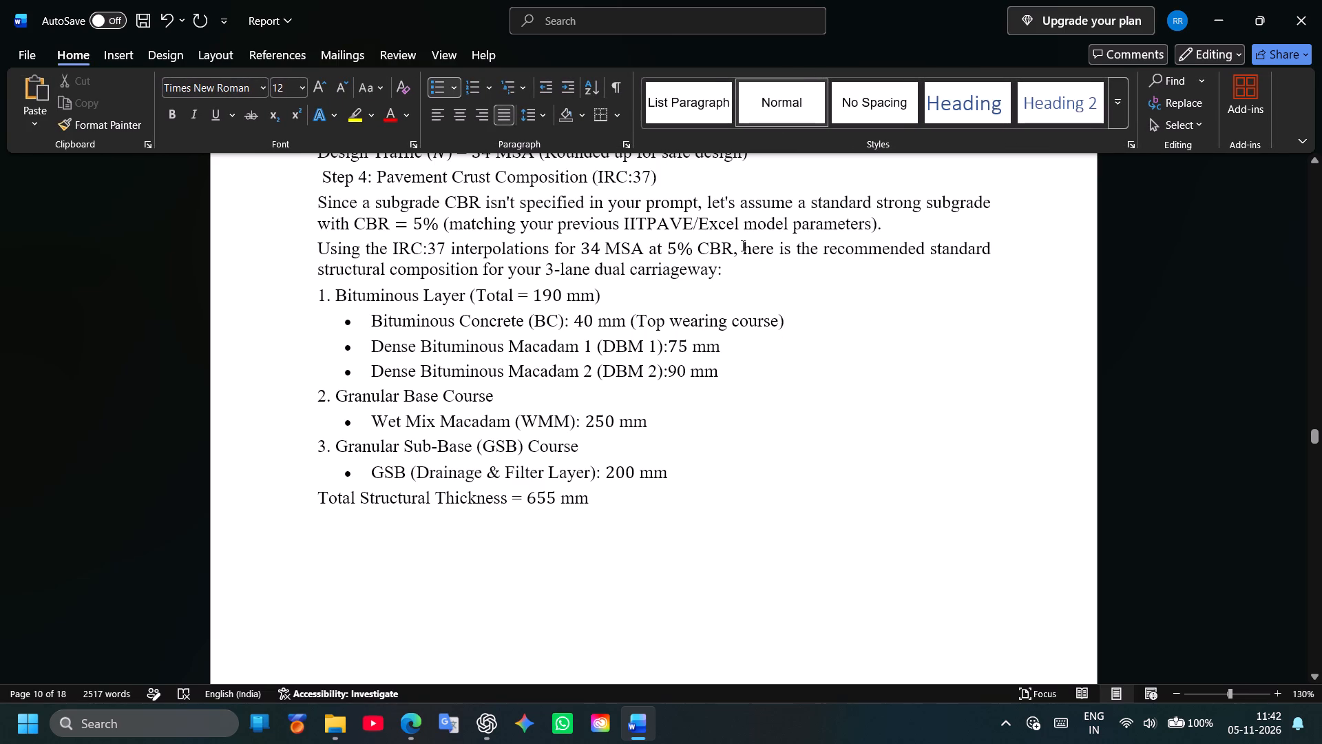
{"action": "left_click", "coordinate": [726, 238]}
{"action": "left_click", "coordinate": [863, 312]}
Recheck the Step 3 growth factor and cumulative axle equations alongside the Step 4 layer thicknesses.
{"action": "scroll", "coordinate": [863, 312], "scroll_direction": "up", "scroll_amount": 1}
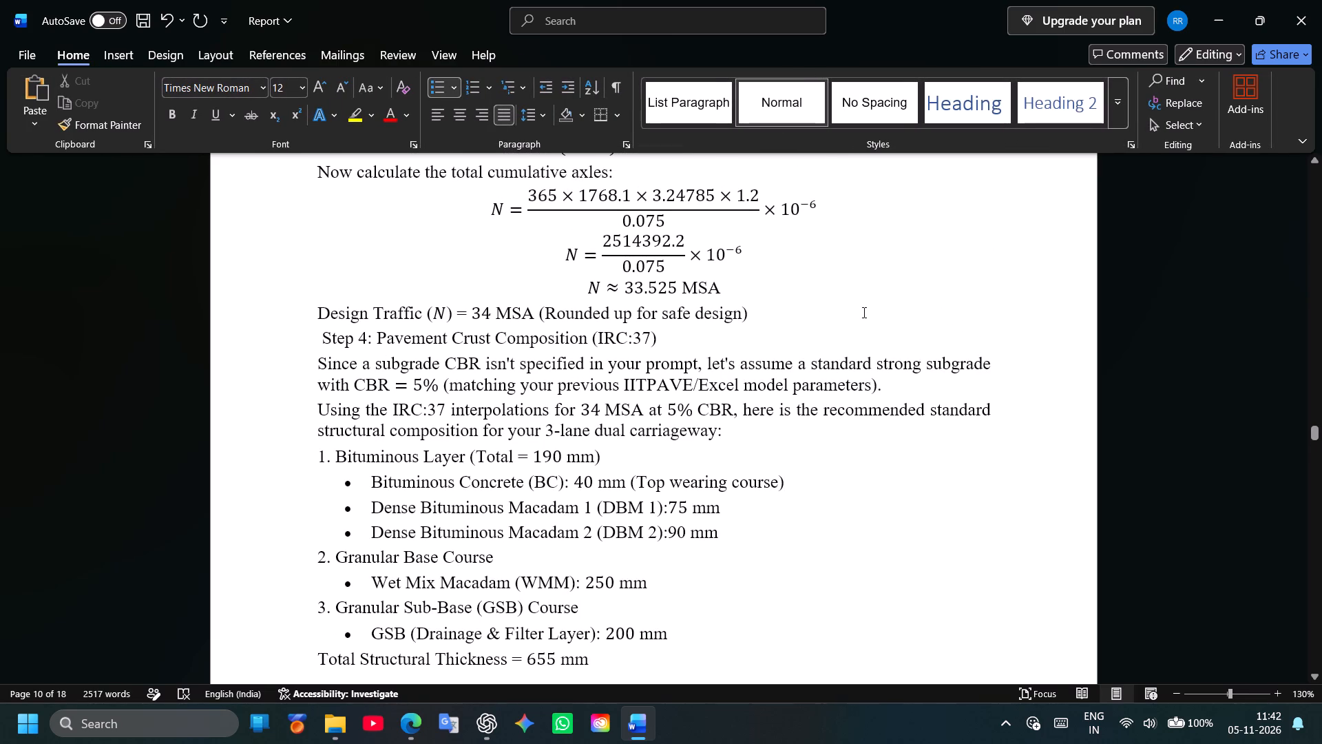
{"action": "scroll", "coordinate": [863, 312], "scroll_direction": "up", "scroll_amount": 1}
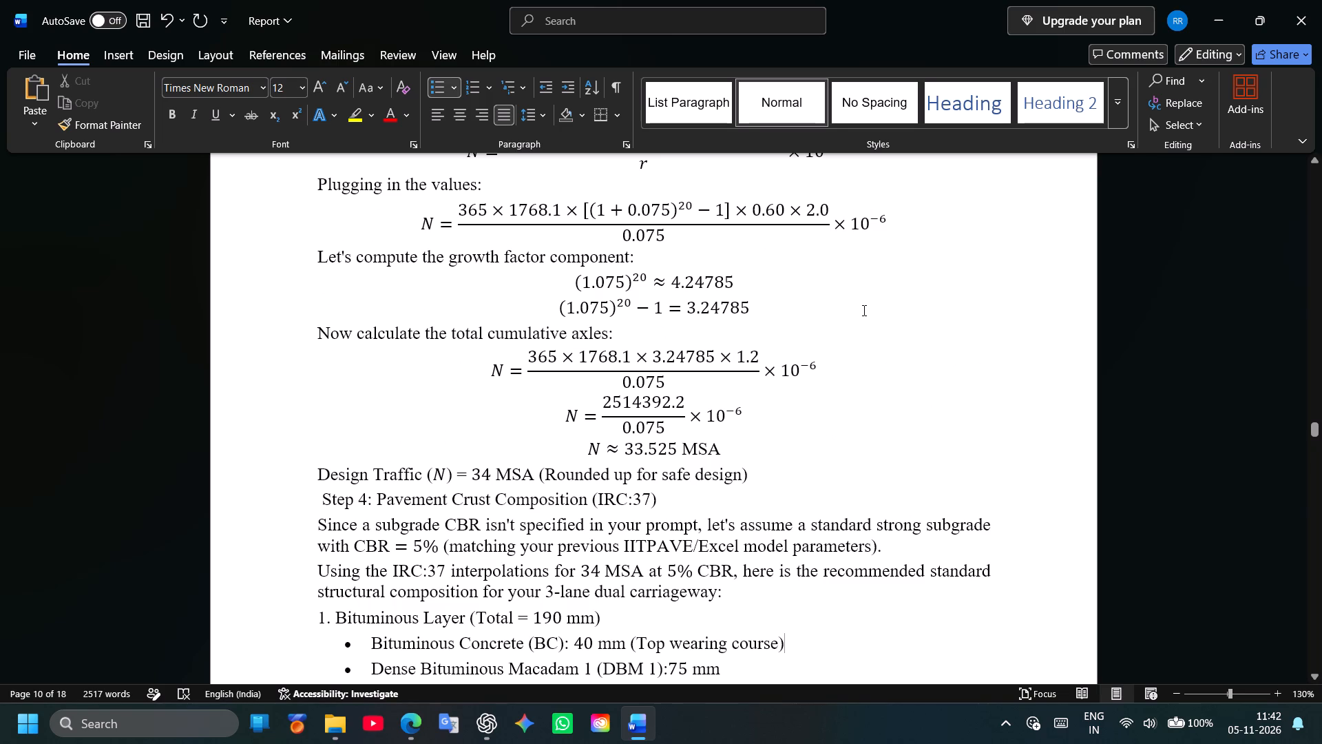
{"action": "scroll", "coordinate": [863, 310], "scroll_direction": "down", "scroll_amount": 2}
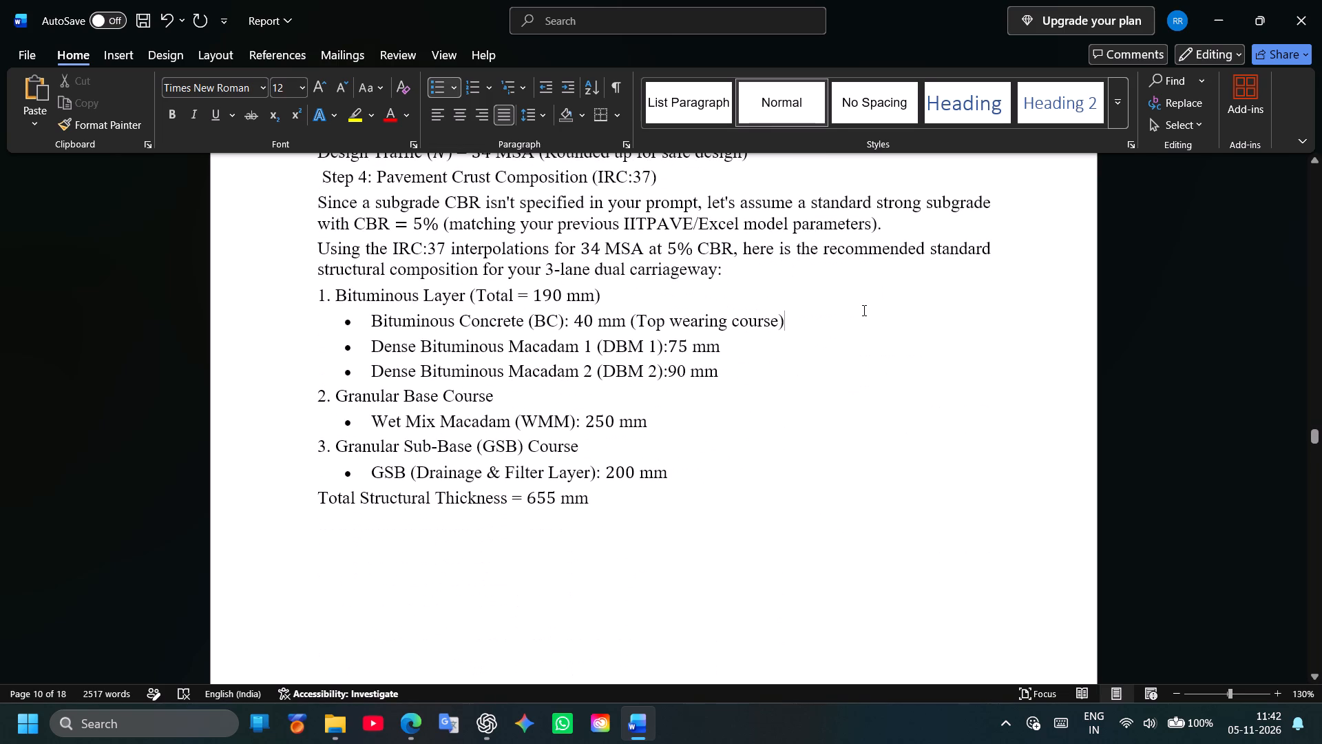
{"action": "scroll", "coordinate": [863, 310], "scroll_direction": "down", "scroll_amount": 1}
{"action": "scroll", "coordinate": [863, 309], "scroll_direction": "up", "scroll_amount": 1}
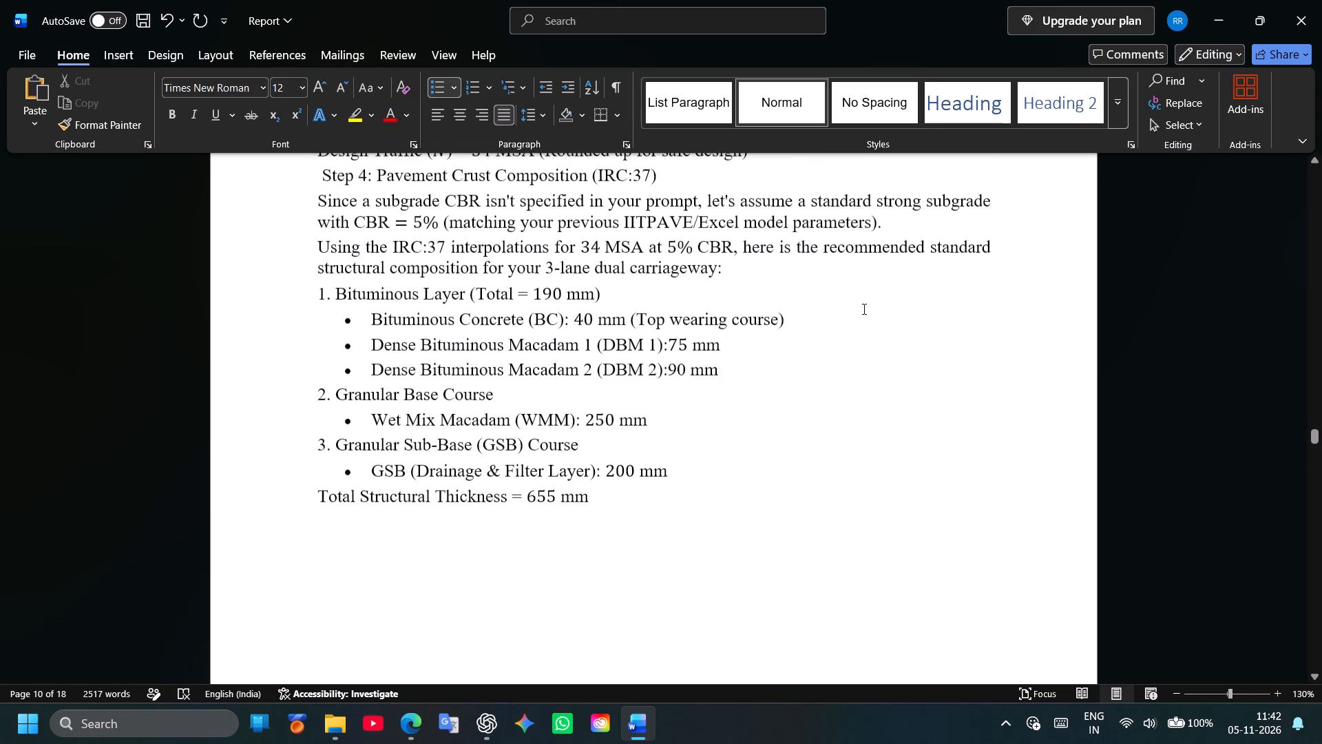
Look over section 6, Geosynthetics in Pavement Design, including its introduction and the photo of the geogrid-patterned sample.
{"action": "scroll", "coordinate": [863, 309], "scroll_direction": "down", "scroll_amount": 7}
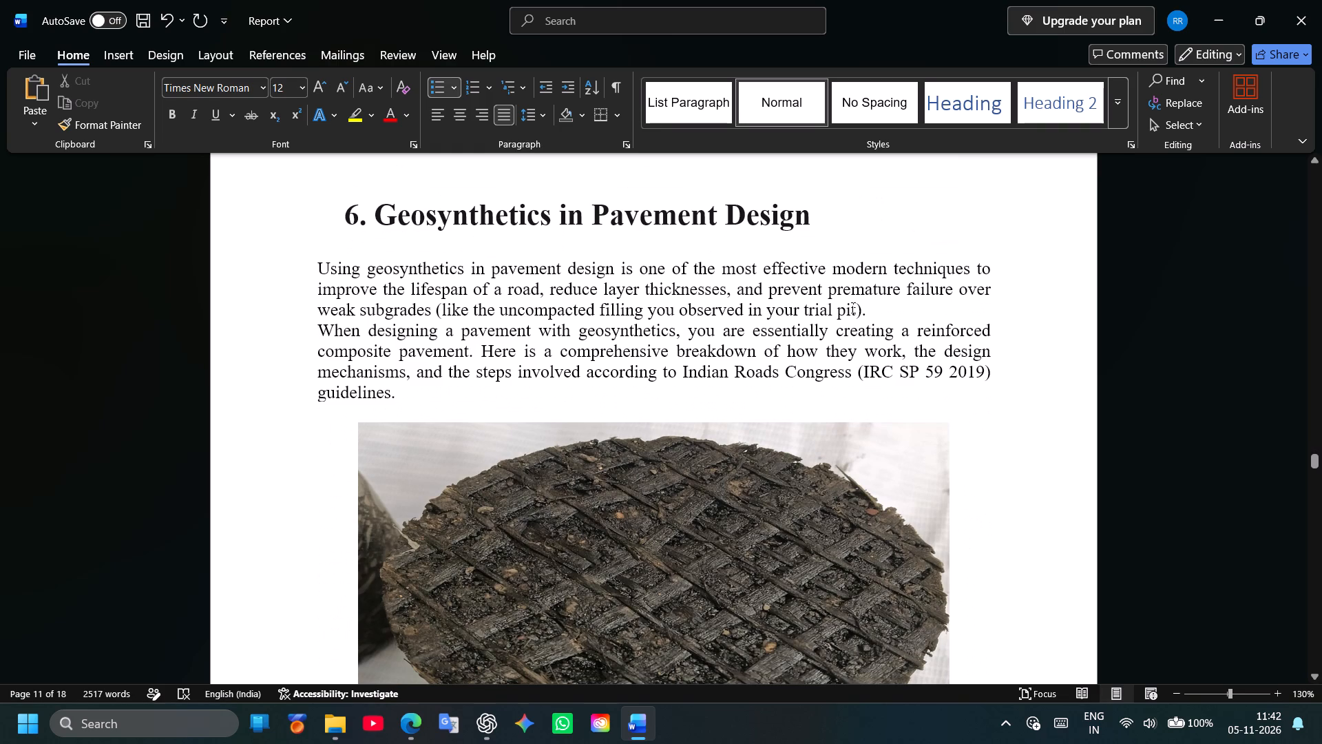
{"action": "scroll", "coordinate": [872, 463], "scroll_direction": "down", "scroll_amount": 1}
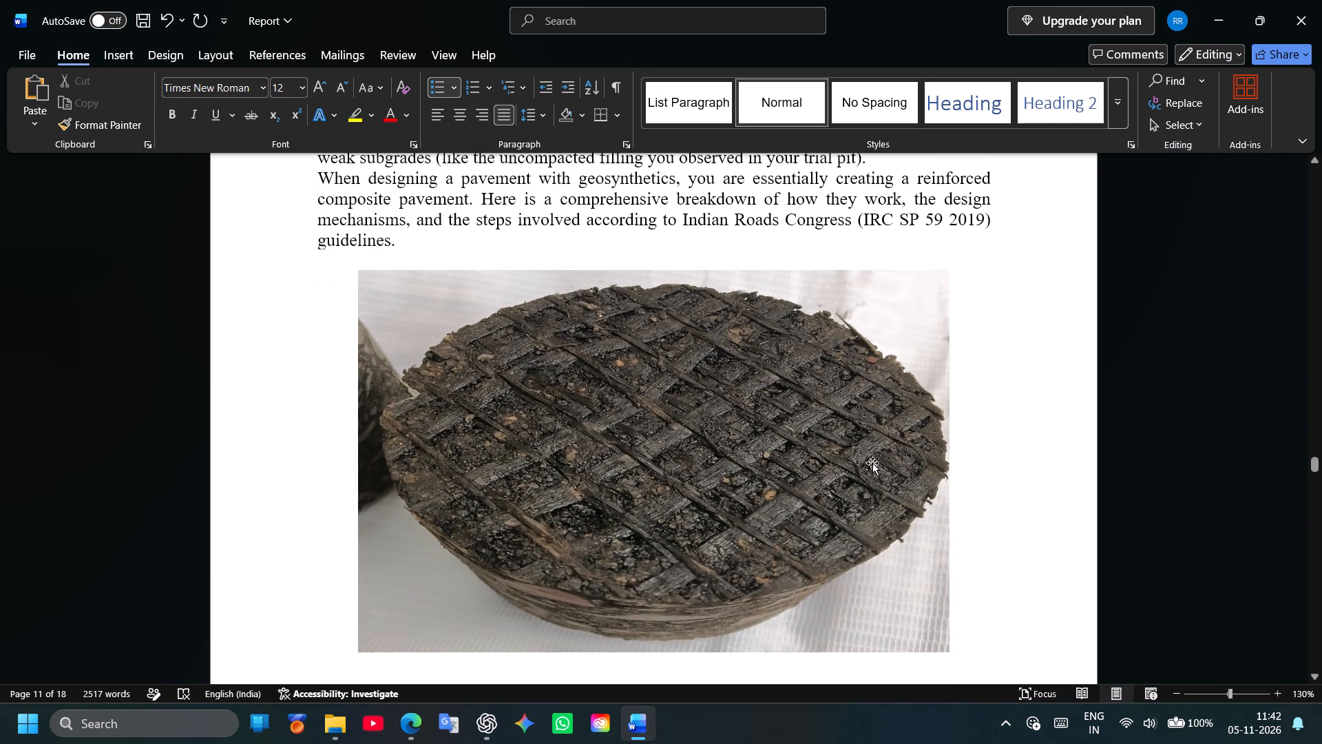
{"action": "scroll", "coordinate": [872, 463], "scroll_direction": "down", "scroll_amount": 1}
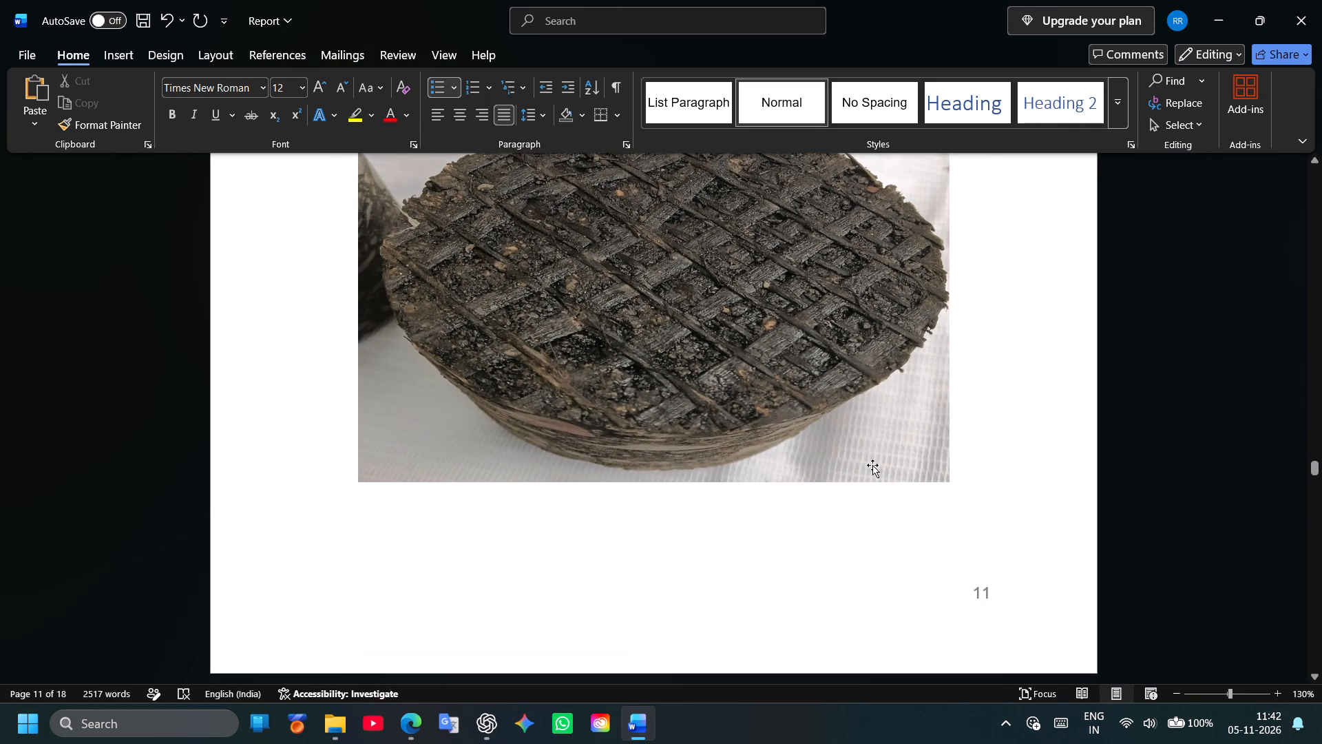
{"action": "scroll", "coordinate": [872, 465], "scroll_direction": "up", "scroll_amount": 1}
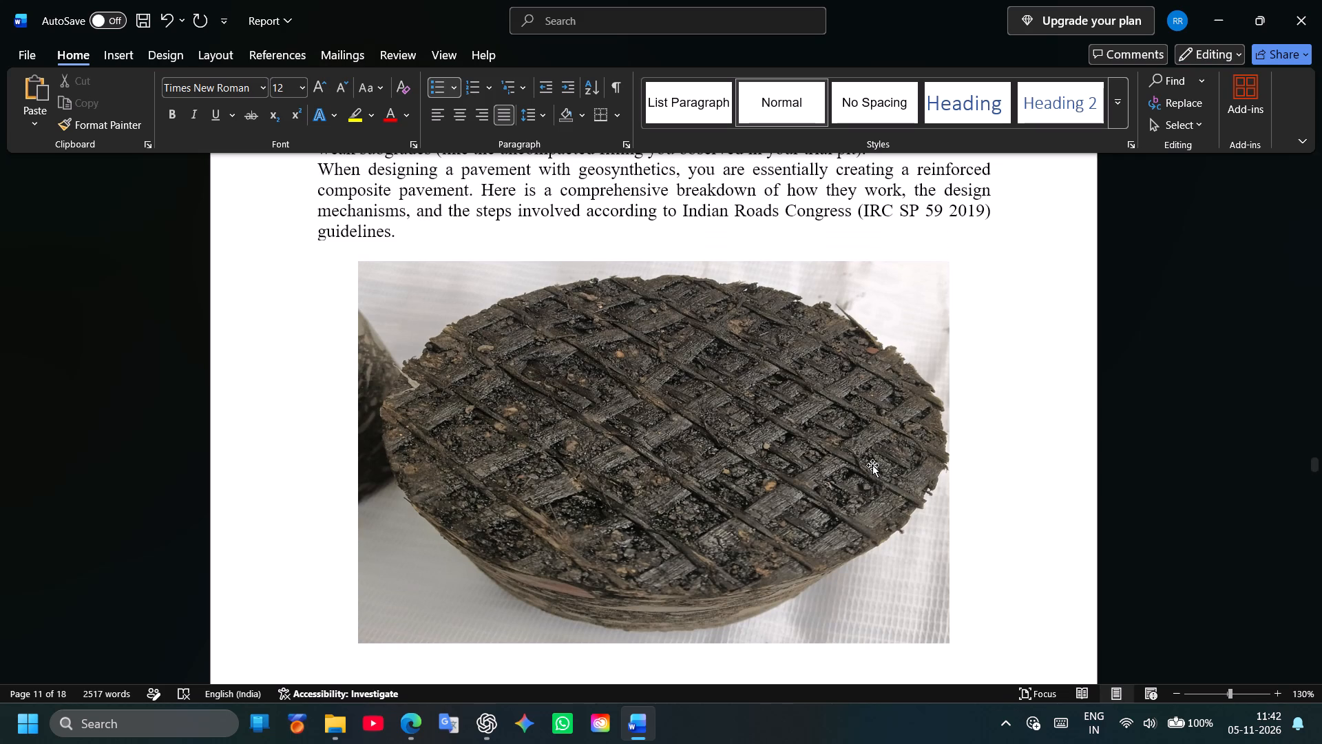
{"action": "scroll", "coordinate": [872, 465], "scroll_direction": "up", "scroll_amount": 1}
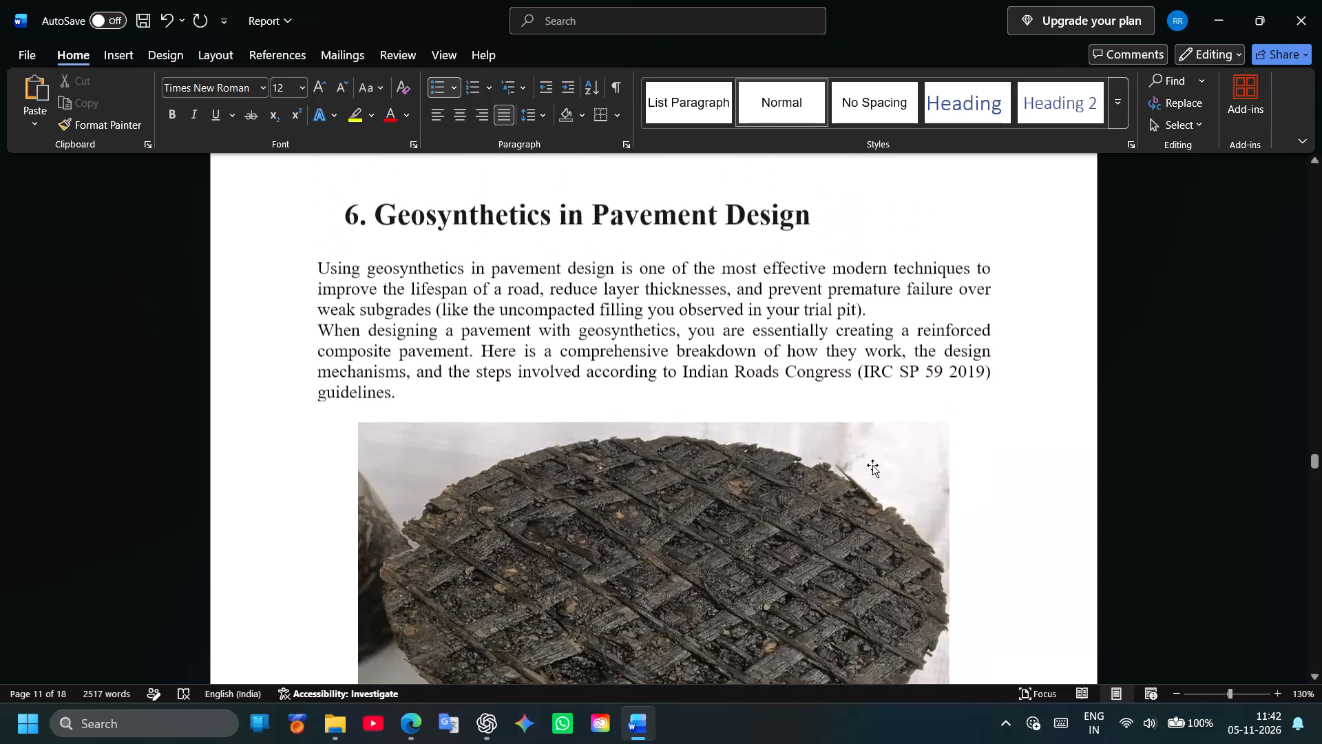
{"action": "scroll", "coordinate": [872, 465], "scroll_direction": "up", "scroll_amount": 1}
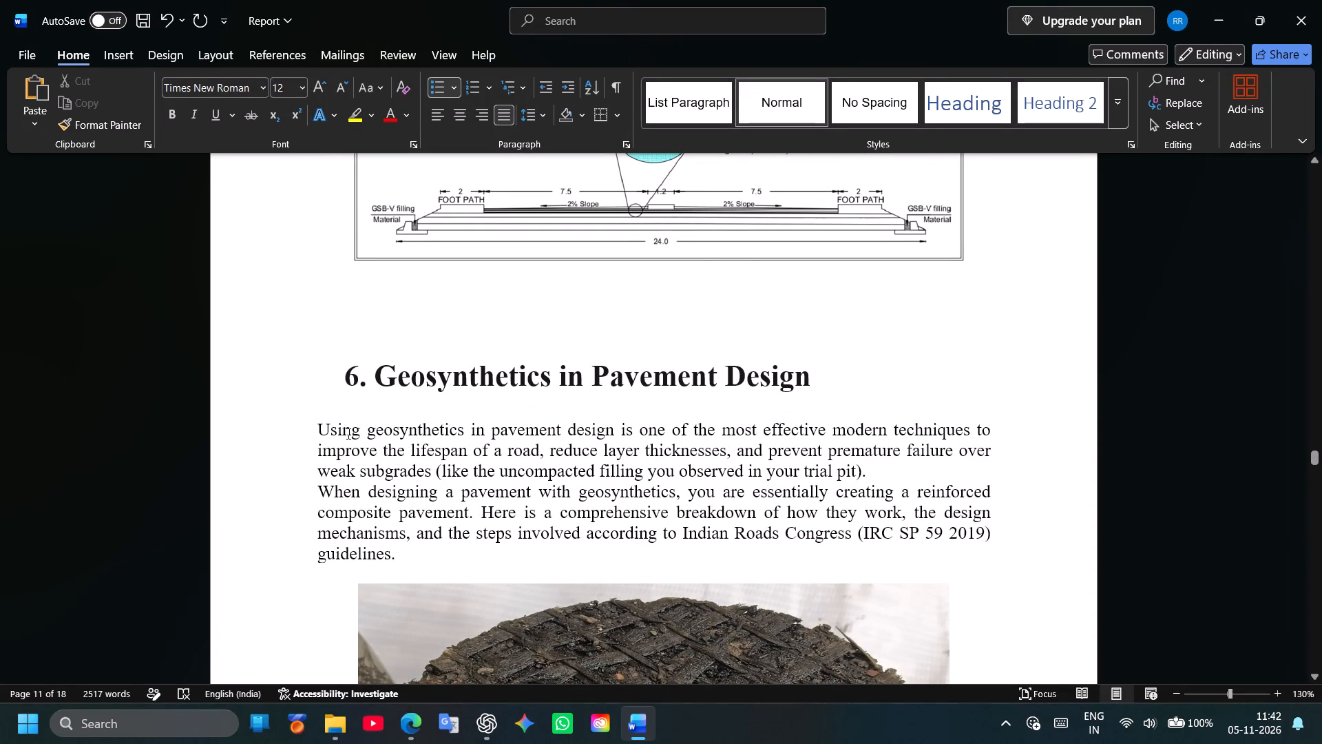
Read section 6's opening sentence on how geosynthetics improve road lifespan, reduce layer thicknesses and prevent premature failure over weak subgrades.
{"action": "left_click_drag", "start_coordinate": [305, 429], "coordinate": [502, 440]}
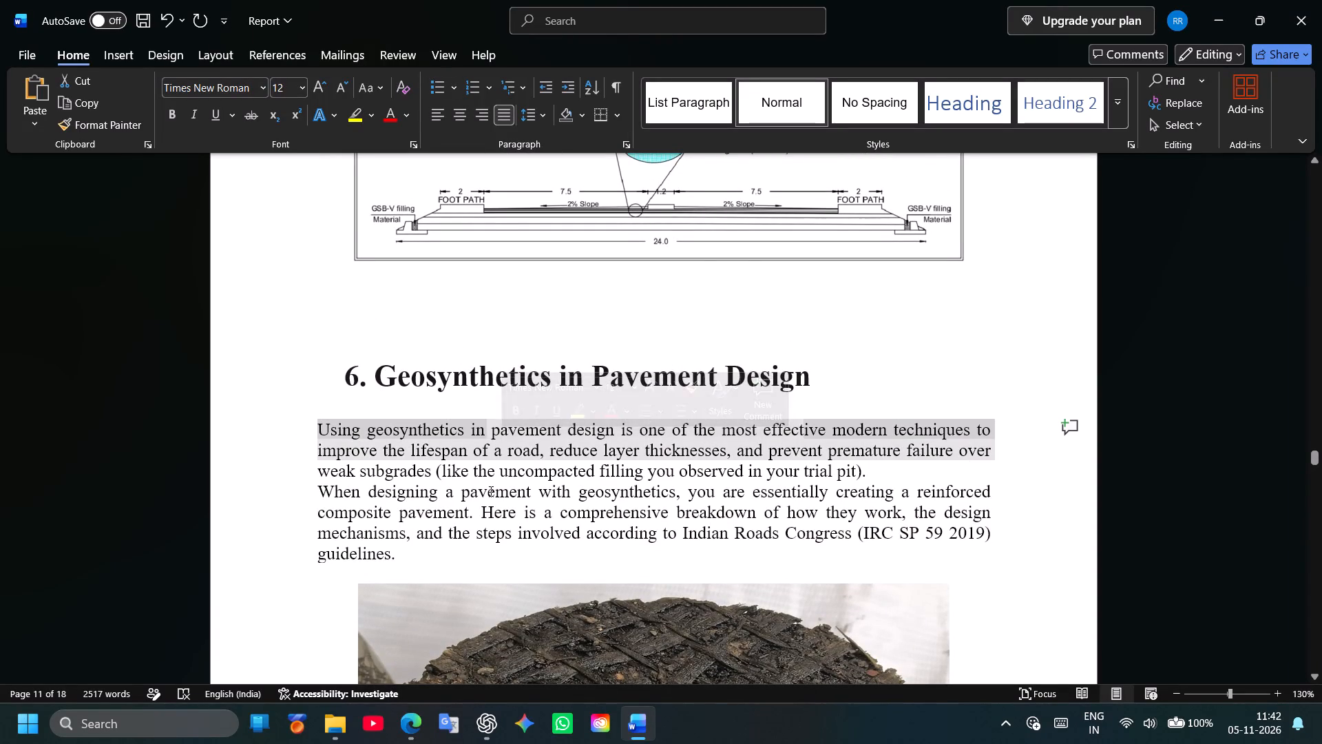
{"action": "left_click", "coordinate": [490, 490]}
{"action": "left_click_drag", "start_coordinate": [638, 431], "coordinate": [797, 435]}
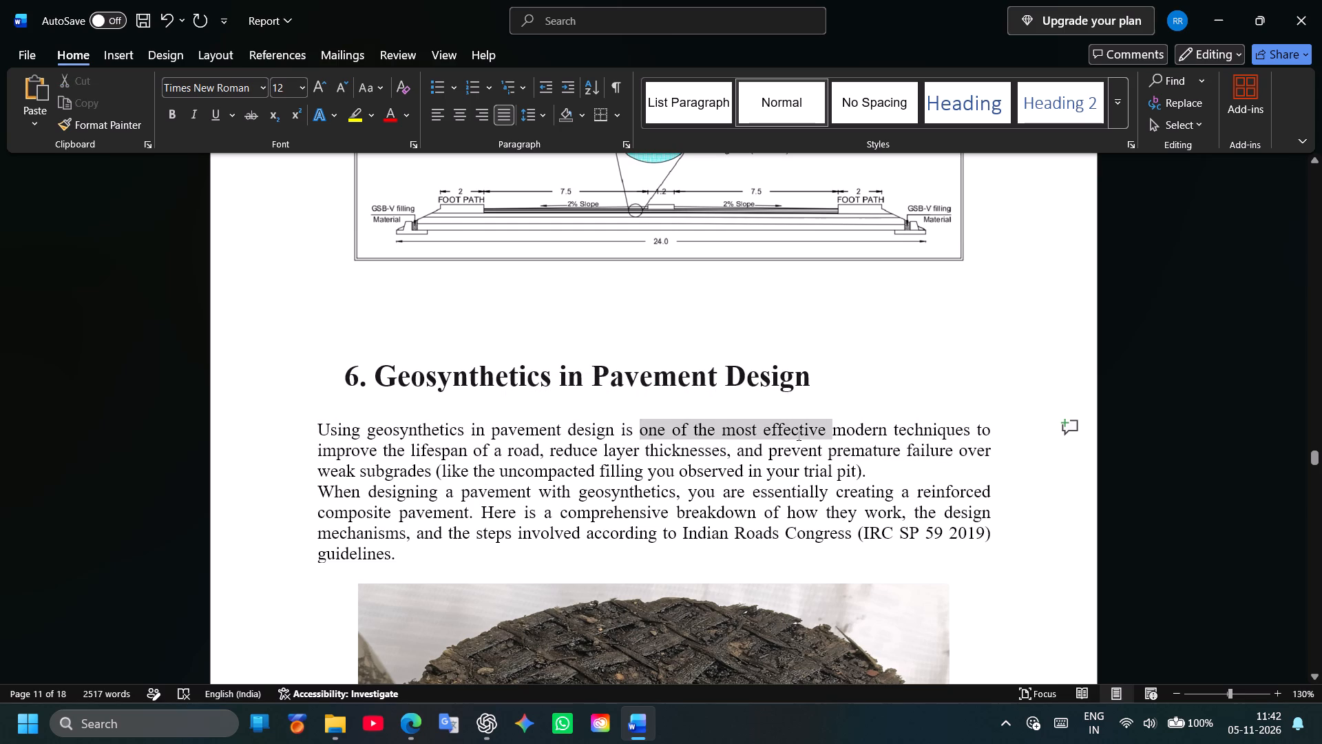
{"action": "left_click_drag", "start_coordinate": [797, 435], "coordinate": [342, 474]}
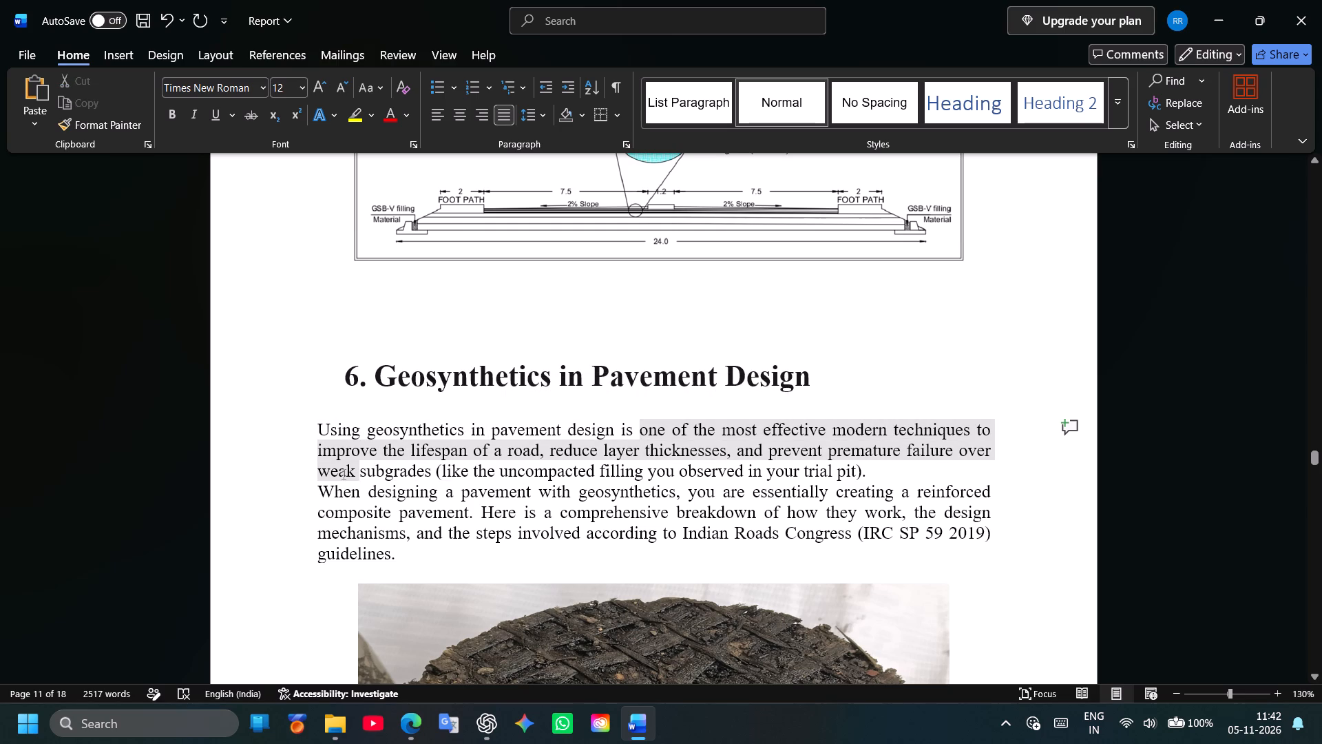
{"action": "left_click_drag", "start_coordinate": [342, 474], "coordinate": [784, 455]}
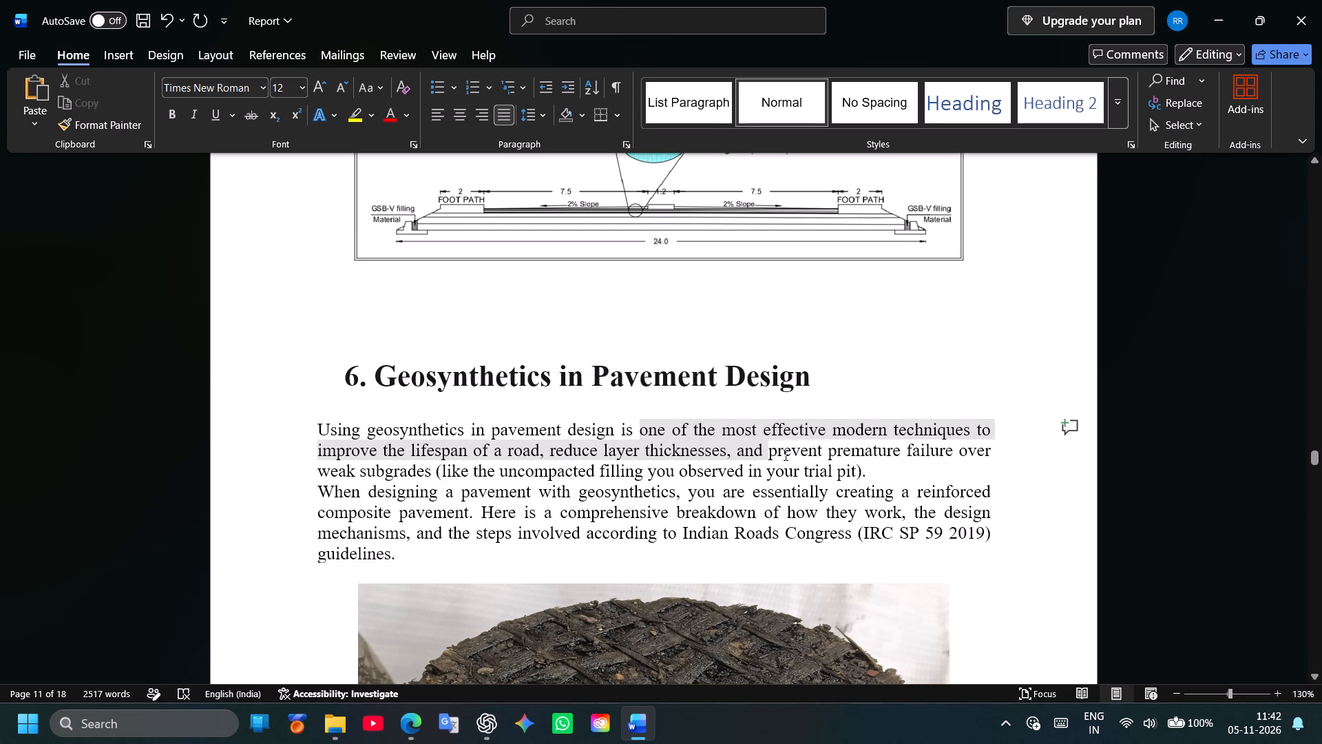
{"action": "left_click_drag", "start_coordinate": [784, 455], "coordinate": [996, 455]}
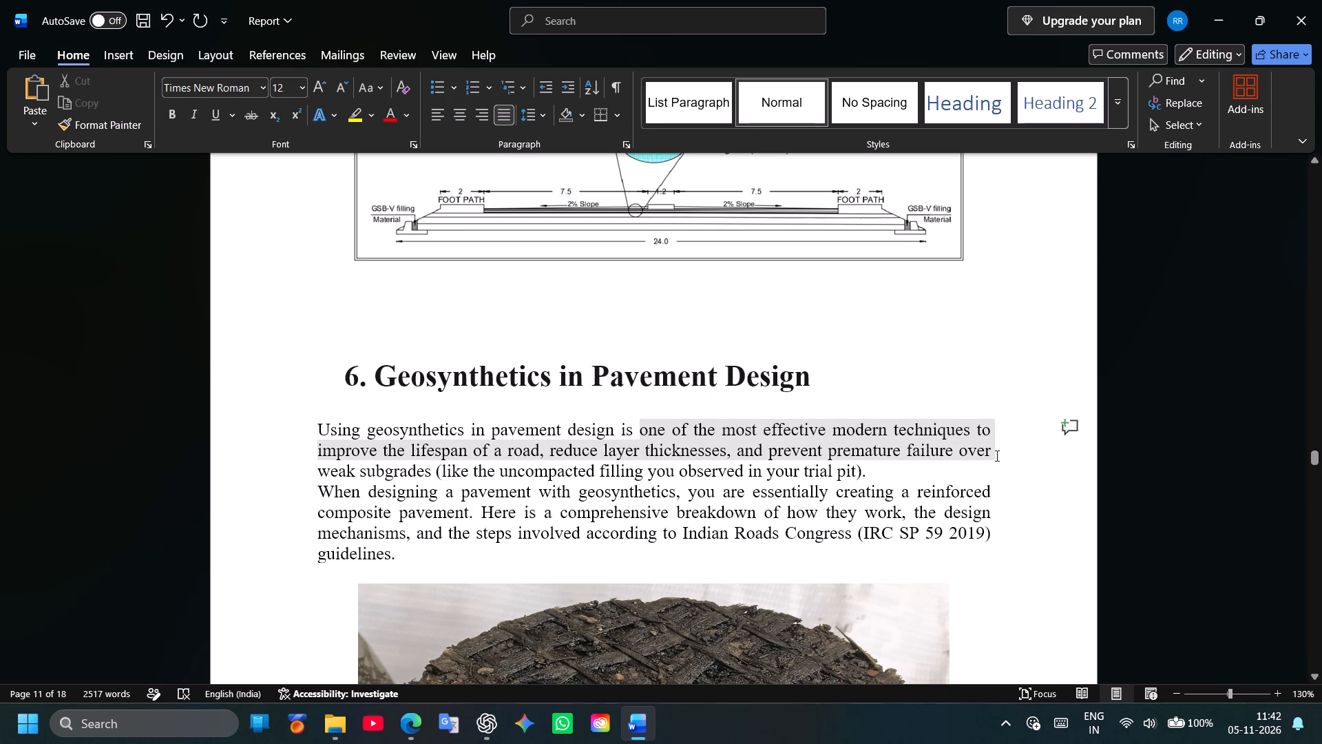
{"action": "left_click_drag", "start_coordinate": [996, 455], "coordinate": [426, 467]}
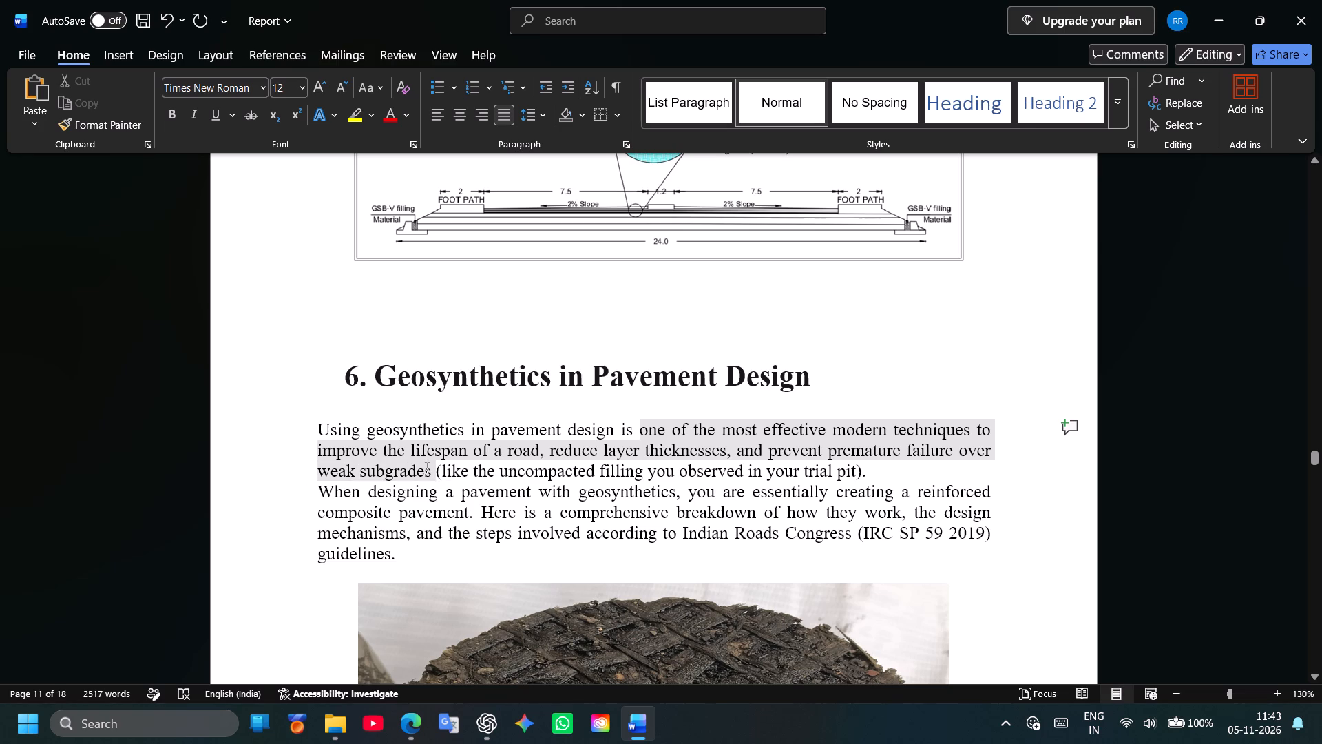
{"action": "left_click_drag", "start_coordinate": [426, 467], "coordinate": [794, 468]}
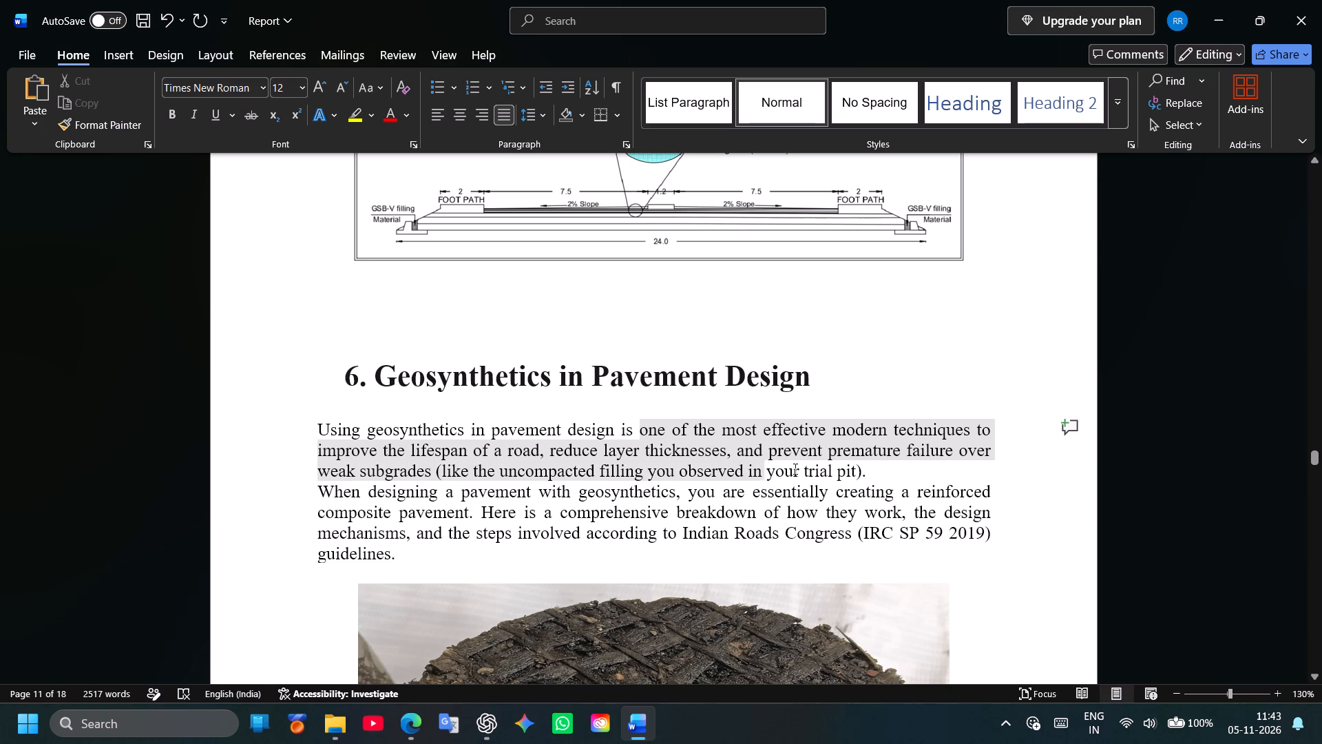
{"action": "left_click_drag", "start_coordinate": [794, 468], "coordinate": [873, 468]}
{"action": "left_click", "coordinate": [855, 504]}
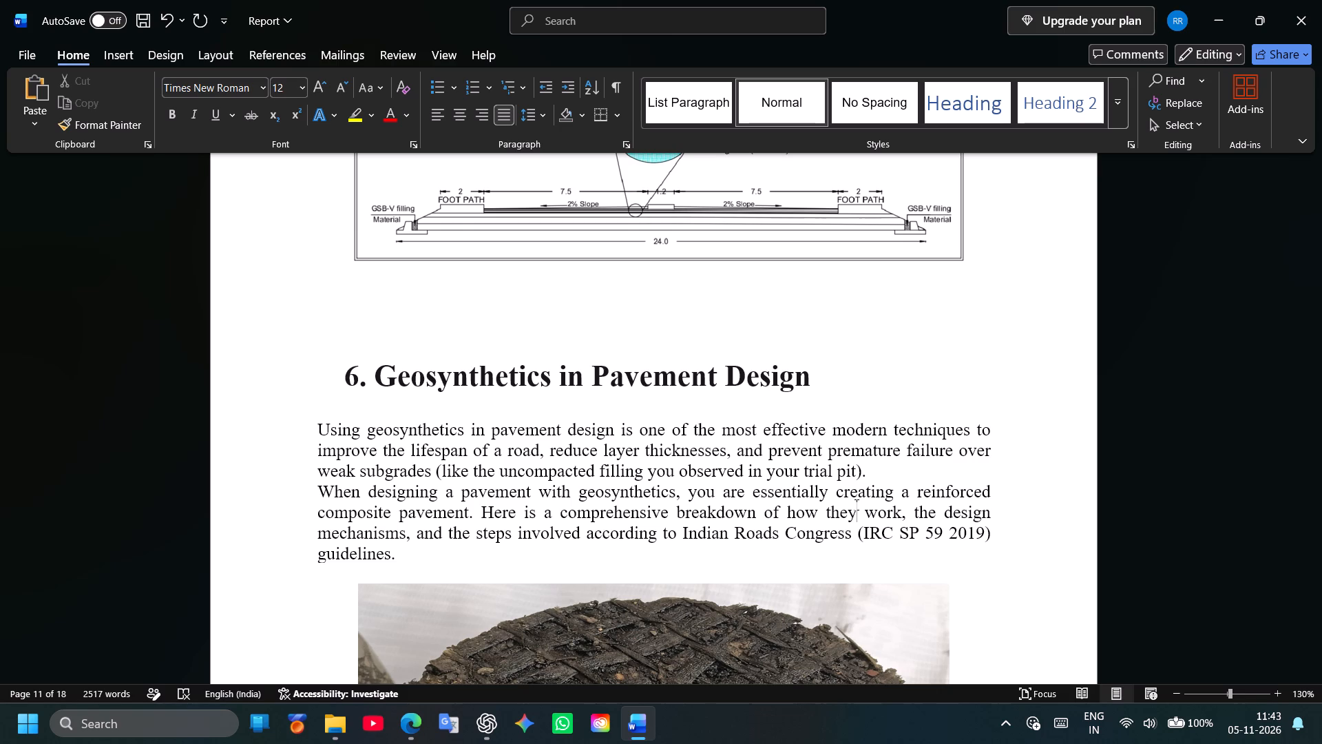
{"action": "scroll", "coordinate": [855, 504], "scroll_direction": "up", "scroll_amount": 3}
{"action": "scroll", "coordinate": [855, 504], "scroll_direction": "down", "scroll_amount": 2}
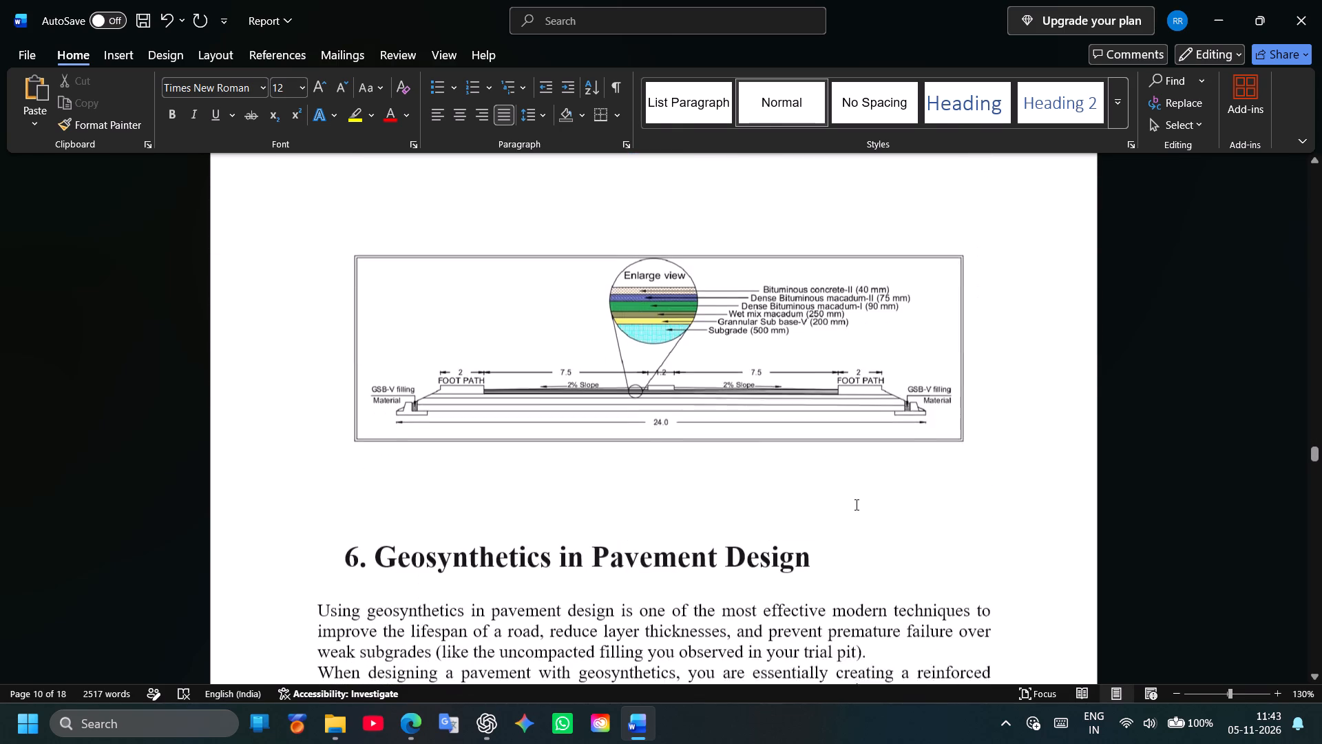
Read section 6.1, What Geogrids Do, focusing on the lateral restraint and improved bearing capacity points.
{"action": "scroll", "coordinate": [855, 504], "scroll_direction": "down", "scroll_amount": 2}
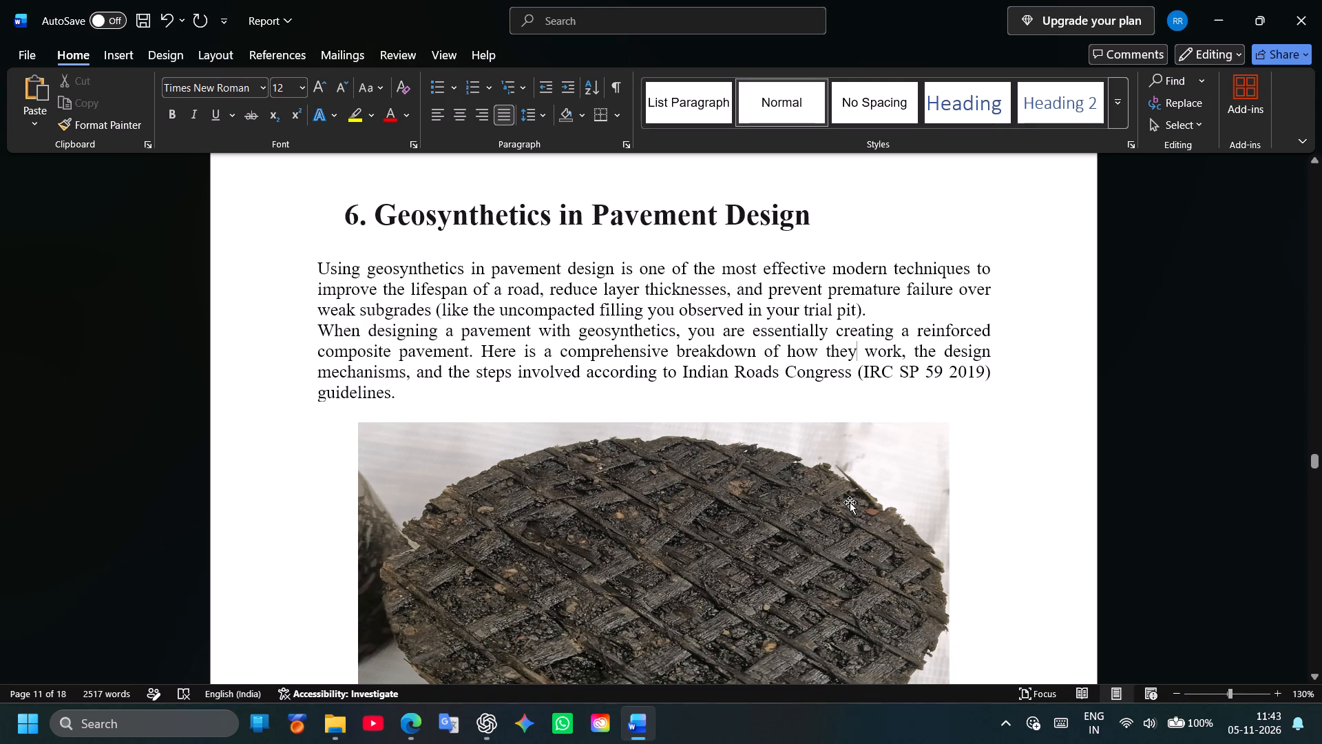
{"action": "scroll", "coordinate": [842, 460], "scroll_direction": "down", "scroll_amount": 2}
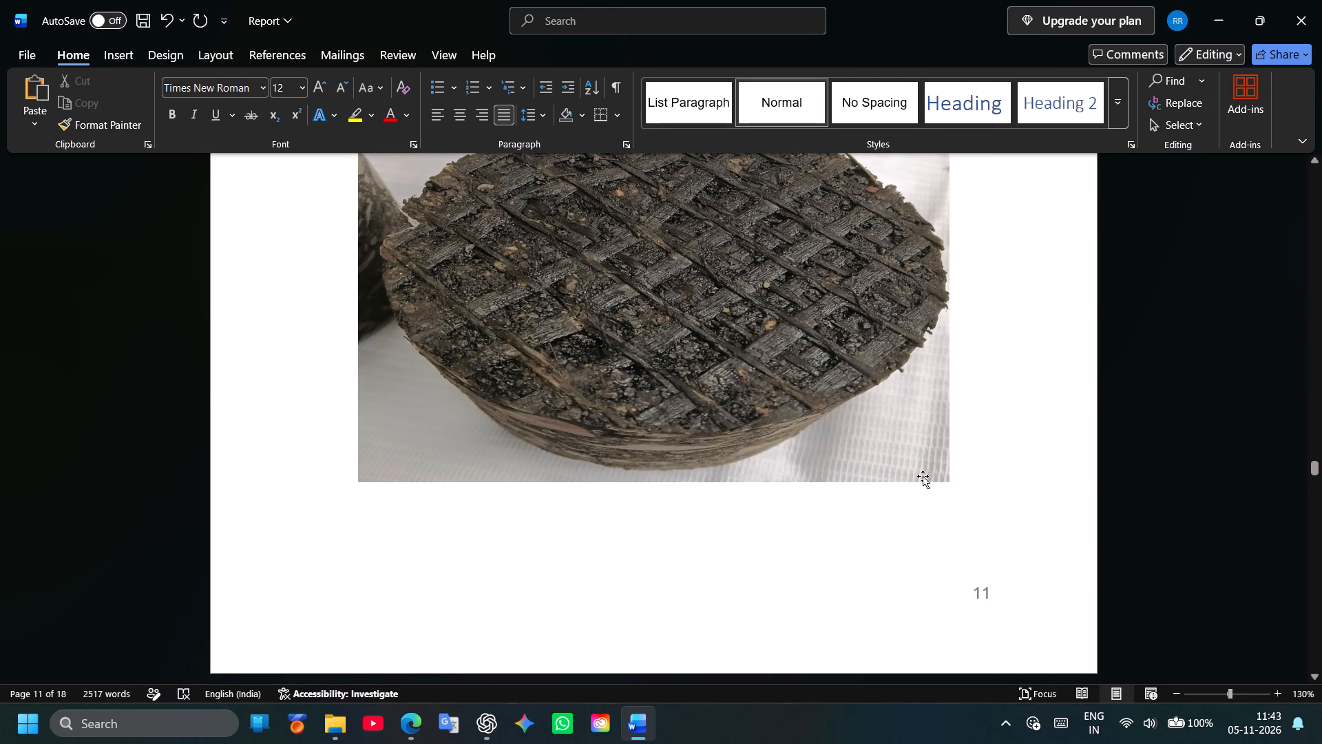
{"action": "scroll", "coordinate": [943, 477], "scroll_direction": "down", "scroll_amount": 3}
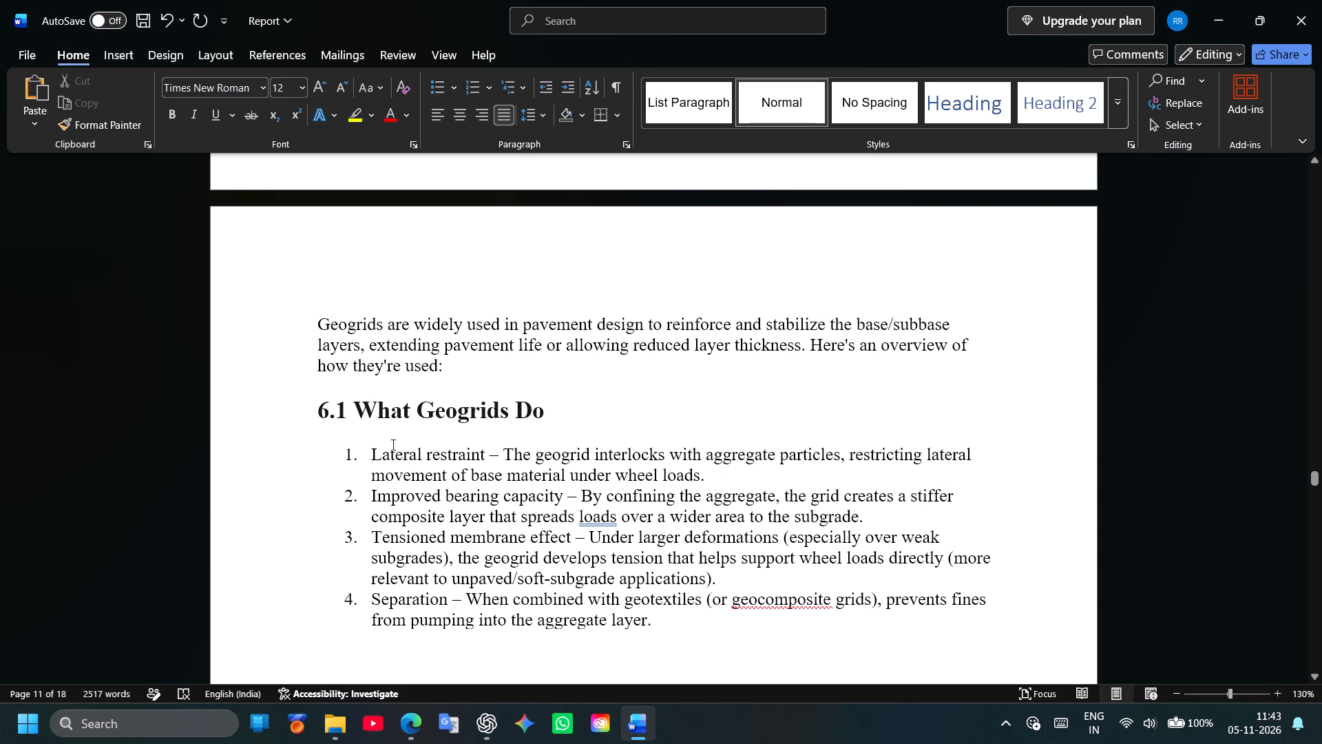
{"action": "left_click_drag", "start_coordinate": [348, 399], "coordinate": [521, 411]}
{"action": "left_click", "coordinate": [509, 478]}
{"action": "left_click_drag", "start_coordinate": [370, 462], "coordinate": [457, 464]}
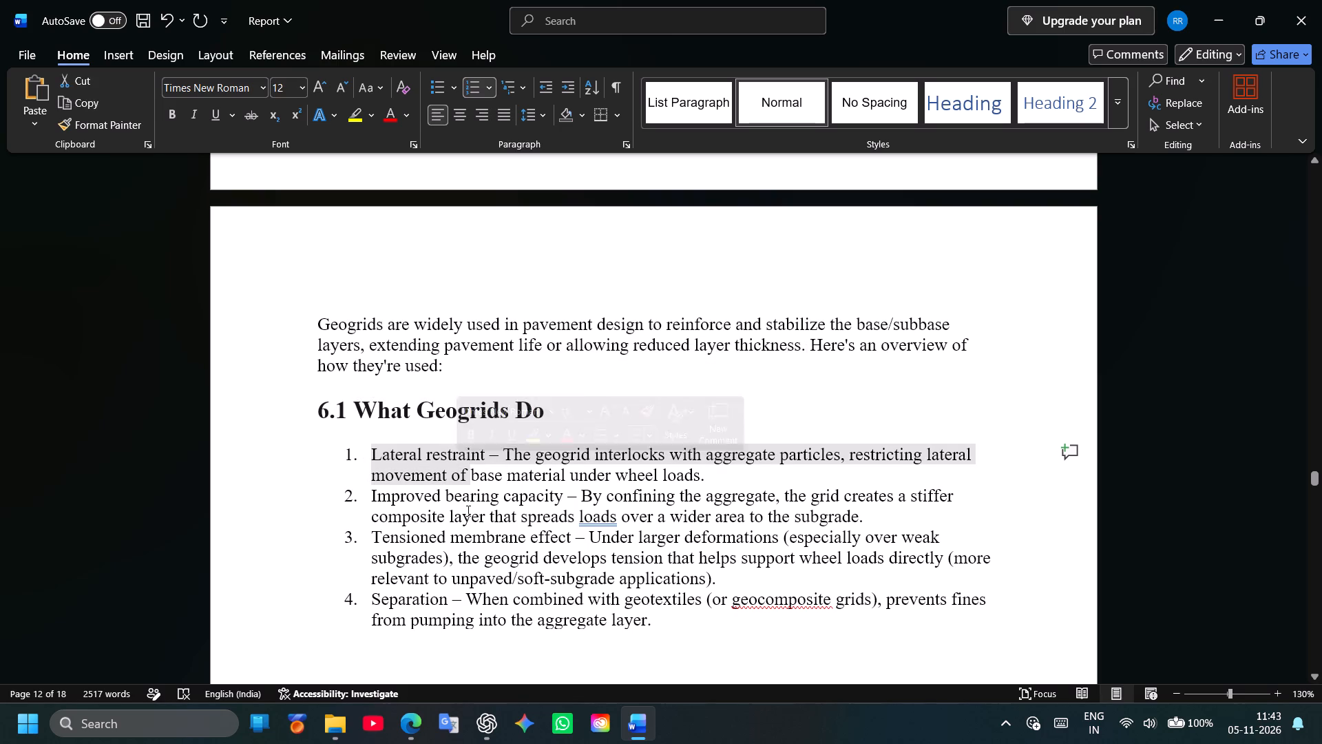
{"action": "left_click", "coordinate": [467, 510]}
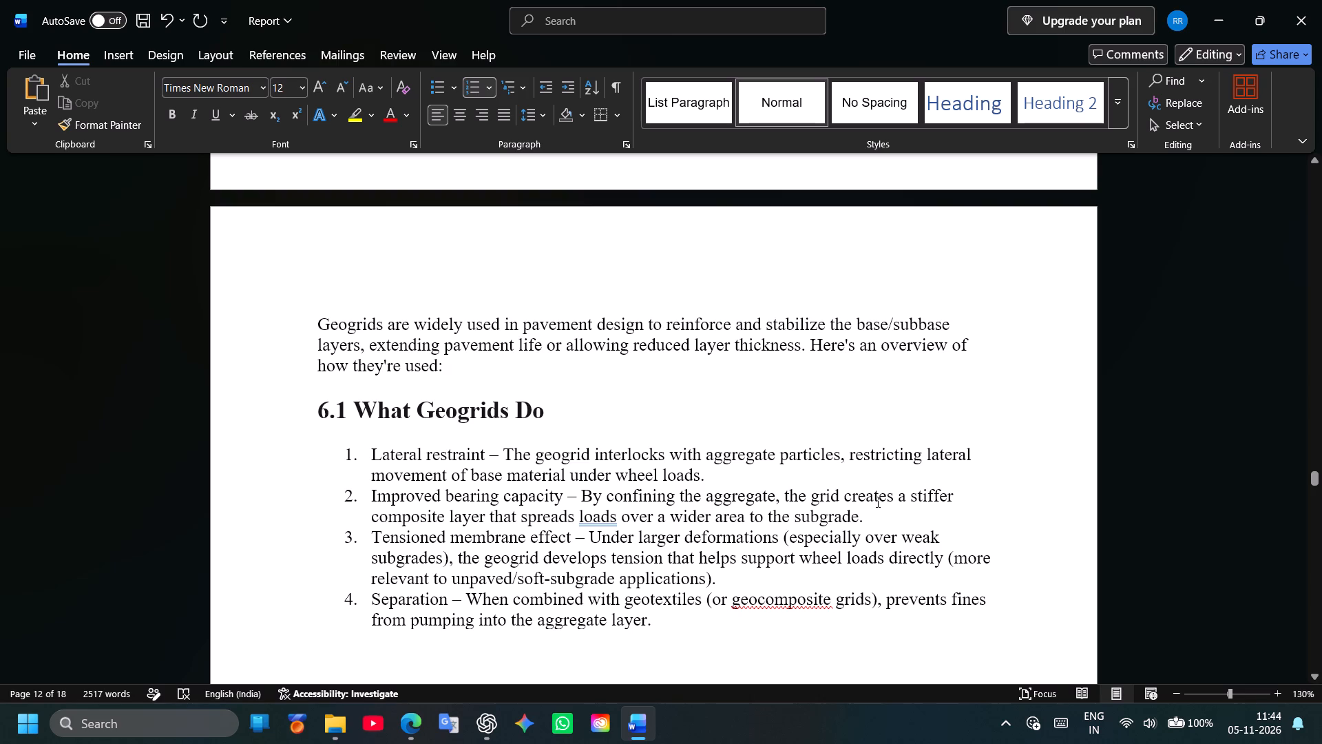
{"action": "left_click_drag", "start_coordinate": [849, 496], "coordinate": [878, 496]}
{"action": "left_click", "coordinate": [874, 526]}
{"action": "left_click_drag", "start_coordinate": [838, 497], "coordinate": [874, 499]}
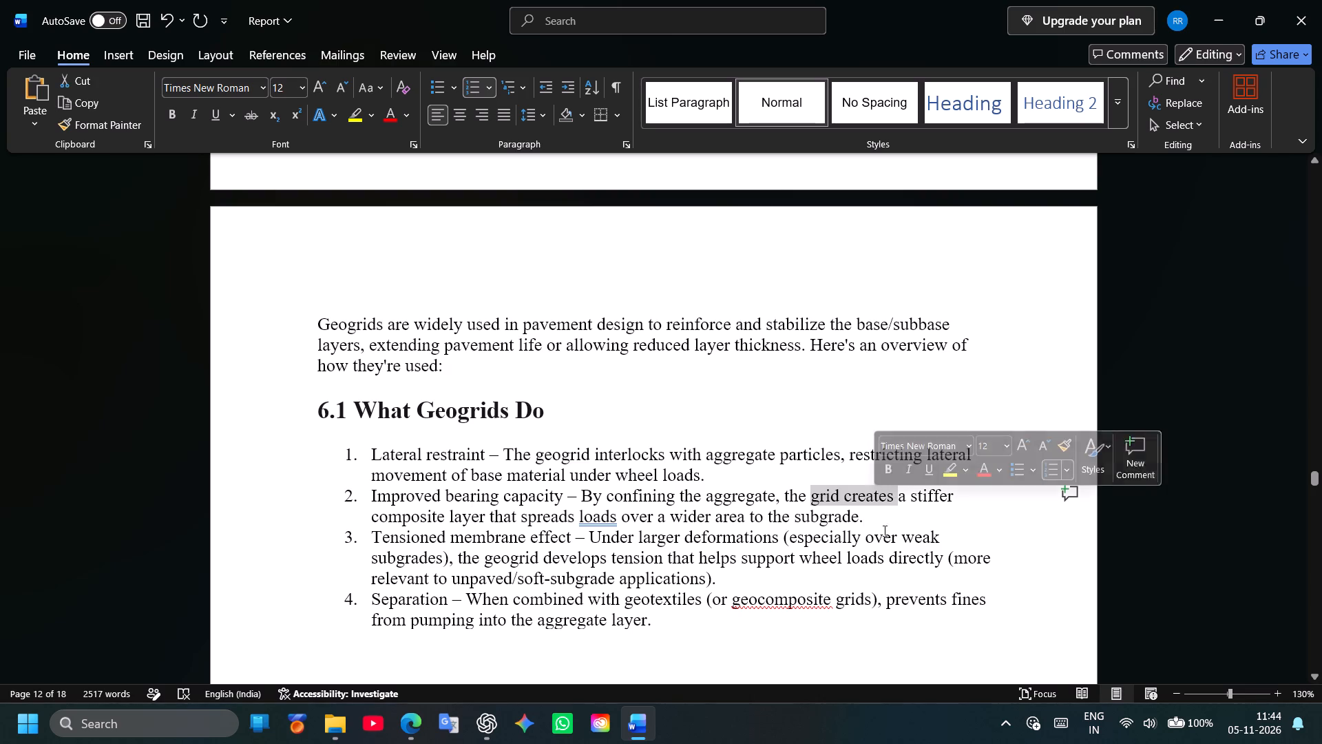
{"action": "left_click", "coordinate": [890, 539]}
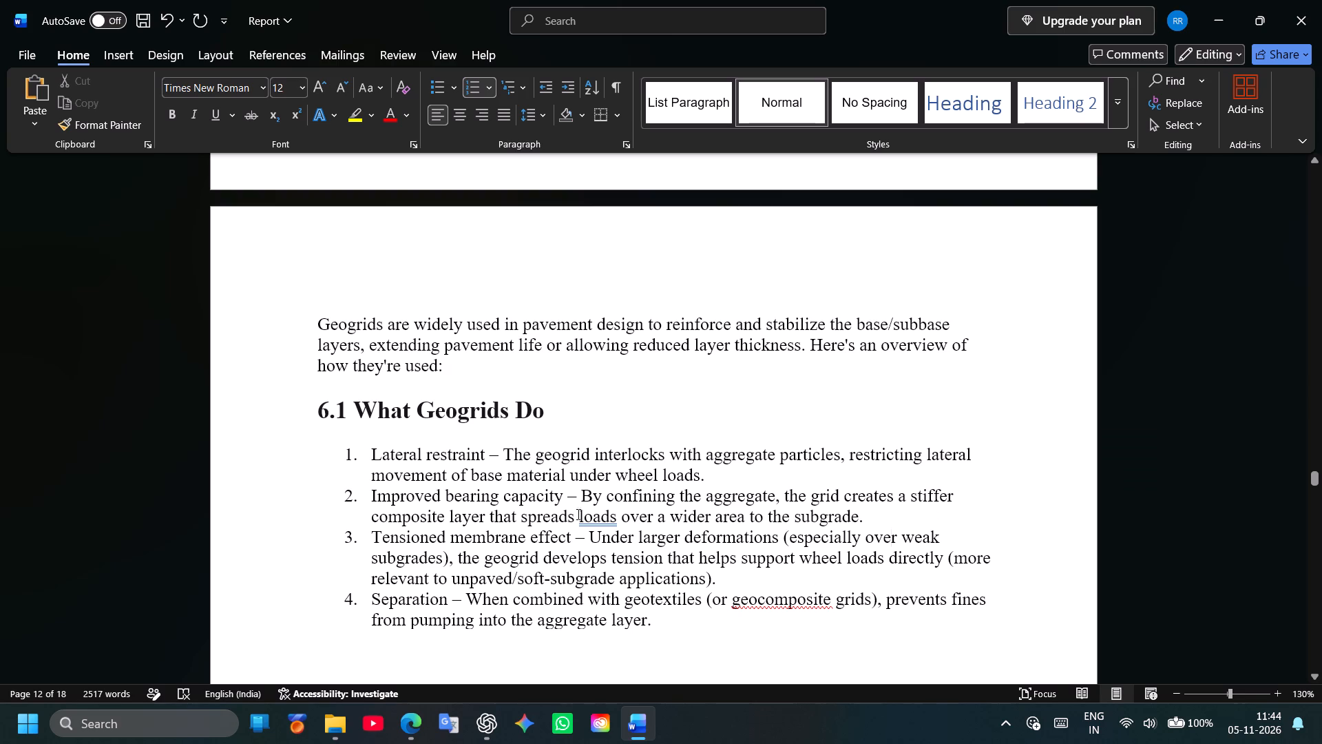
Correct the flagged word "loads" to "load" in the Improved bearing capacity point of section 6.1.
{"action": "left_click", "coordinate": [585, 514]}
{"action": "left_click", "coordinate": [605, 513]}
{"action": "right_click", "coordinate": [605, 513]}
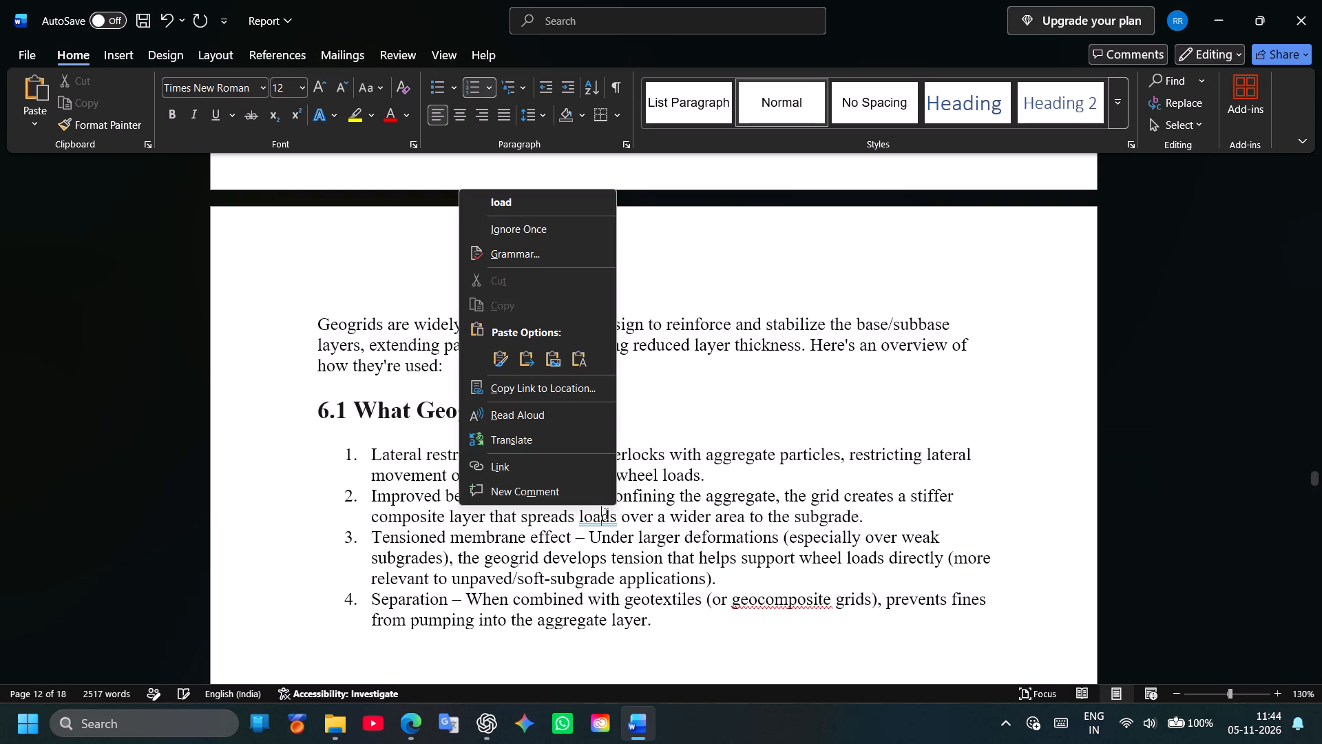
{"action": "left_click", "coordinate": [569, 209]}
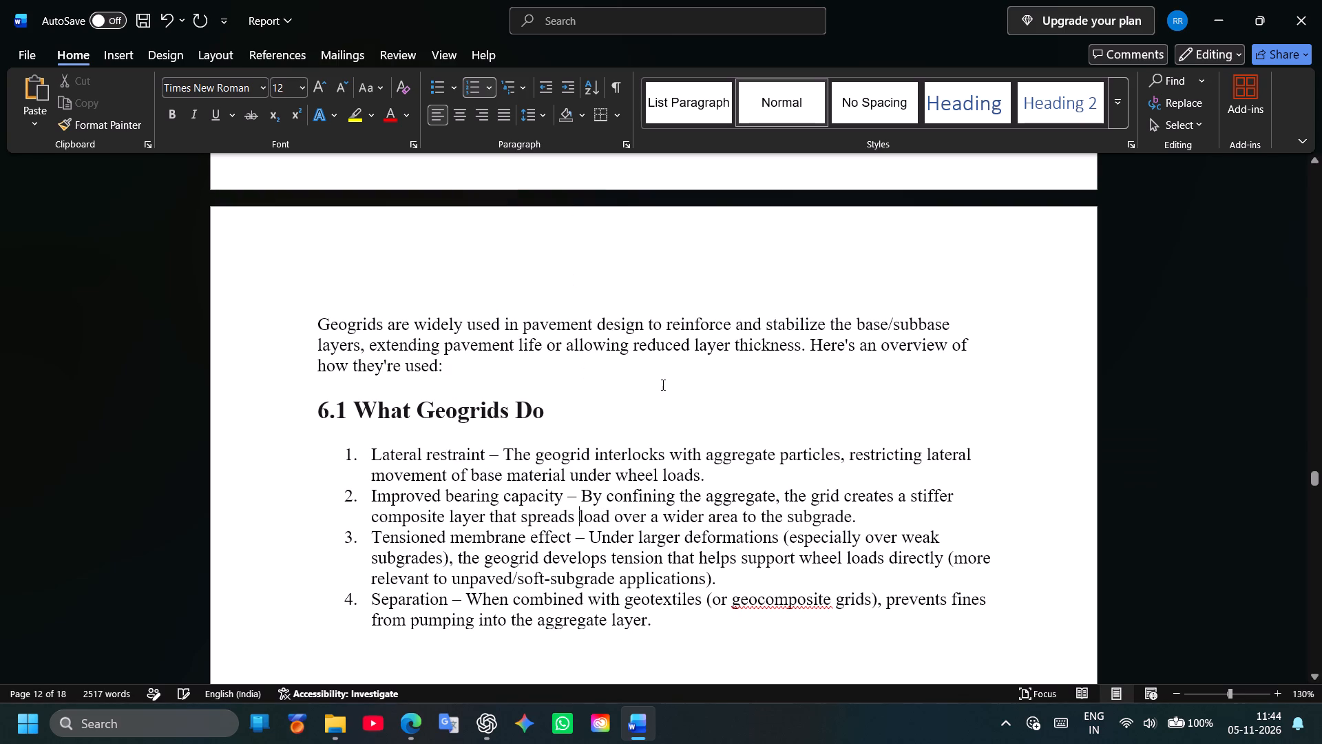
{"action": "left_click", "coordinate": [863, 515]}
Read the opening of the Tensioned membrane effect point, covering larger deformations over weak subgrades.
{"action": "left_click_drag", "start_coordinate": [373, 534], "coordinate": [457, 535]}
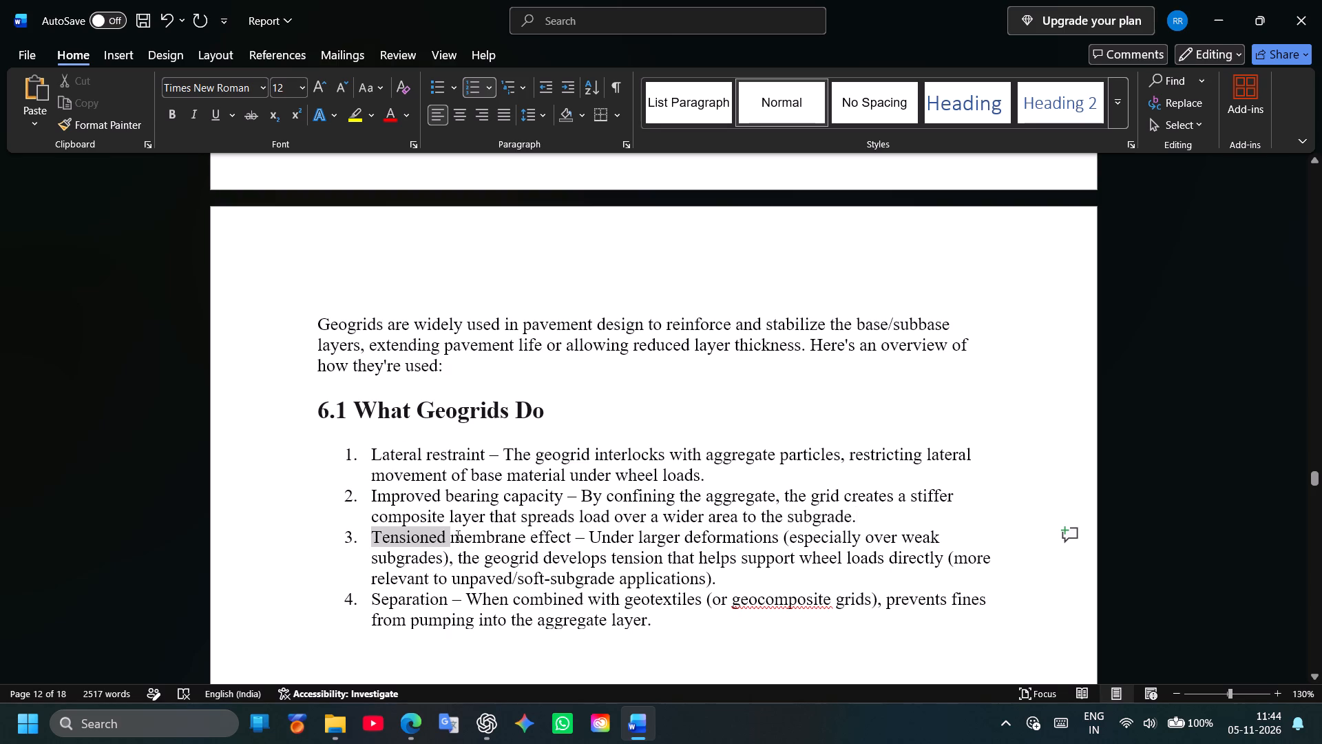
{"action": "left_click_drag", "start_coordinate": [457, 535], "coordinate": [518, 538]}
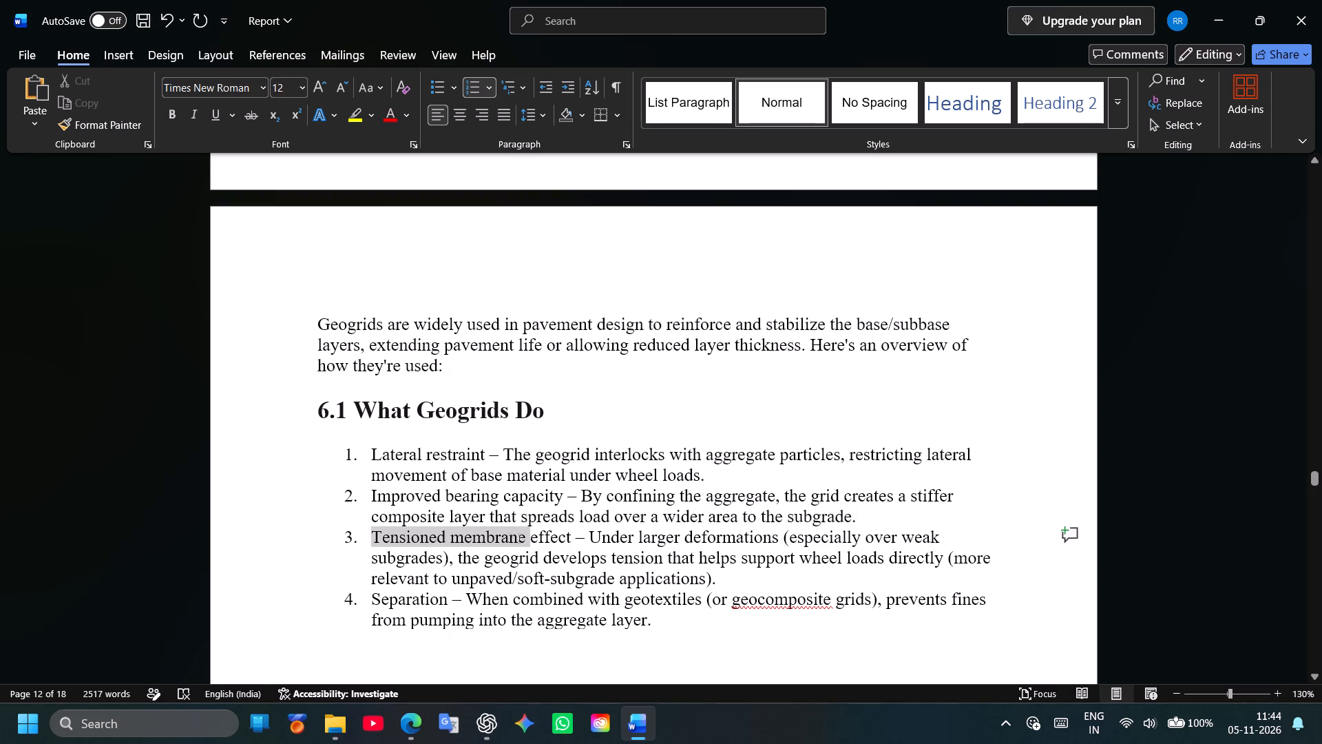
{"action": "left_click_drag", "start_coordinate": [518, 538], "coordinate": [737, 539]}
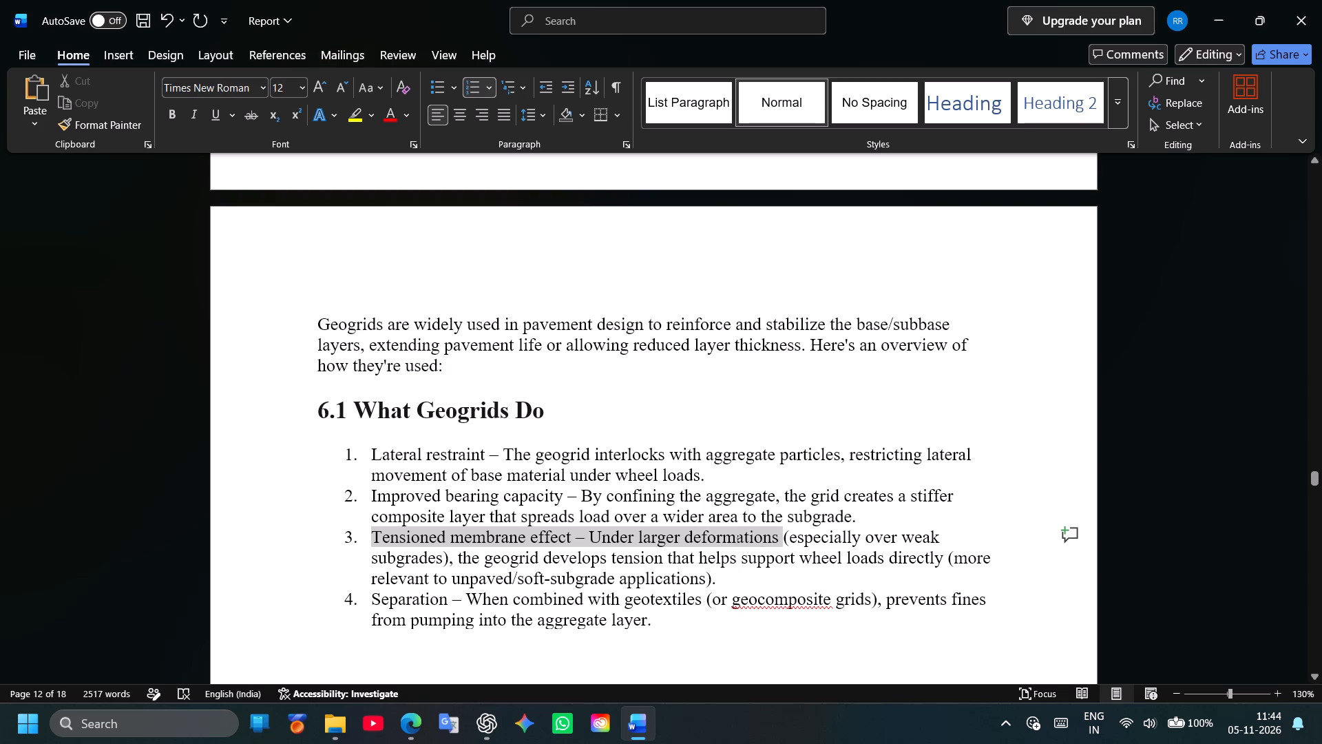
{"action": "left_click_drag", "start_coordinate": [737, 539], "coordinate": [936, 543]}
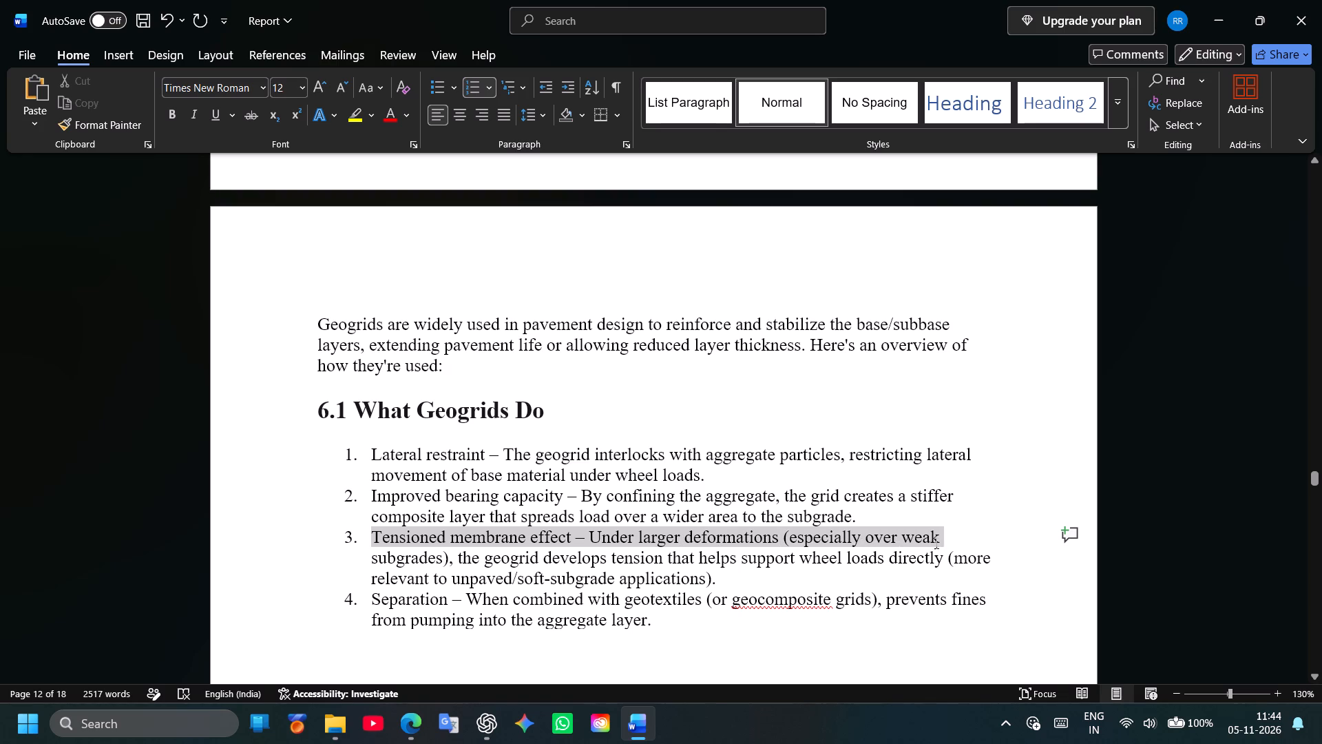
{"action": "left_click_drag", "start_coordinate": [936, 543], "coordinate": [419, 569]}
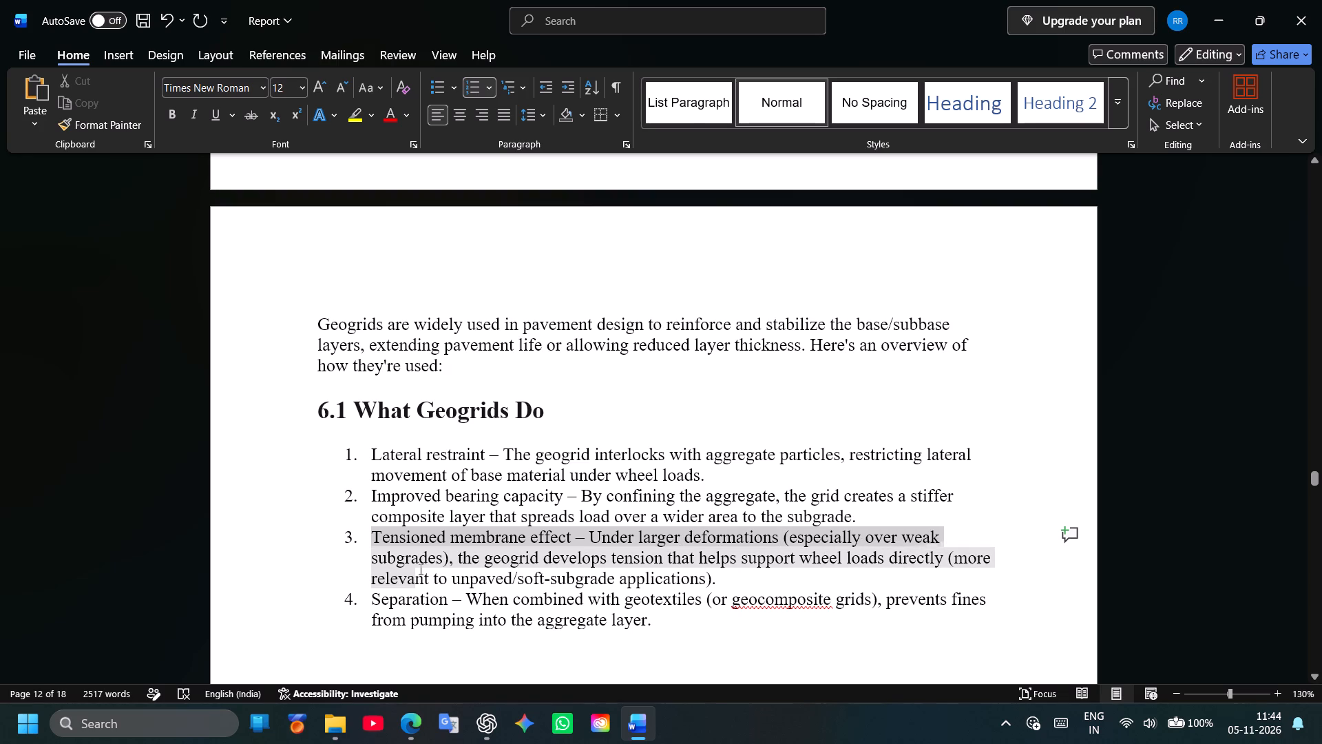
{"action": "left_click_drag", "start_coordinate": [419, 569], "coordinate": [443, 561]}
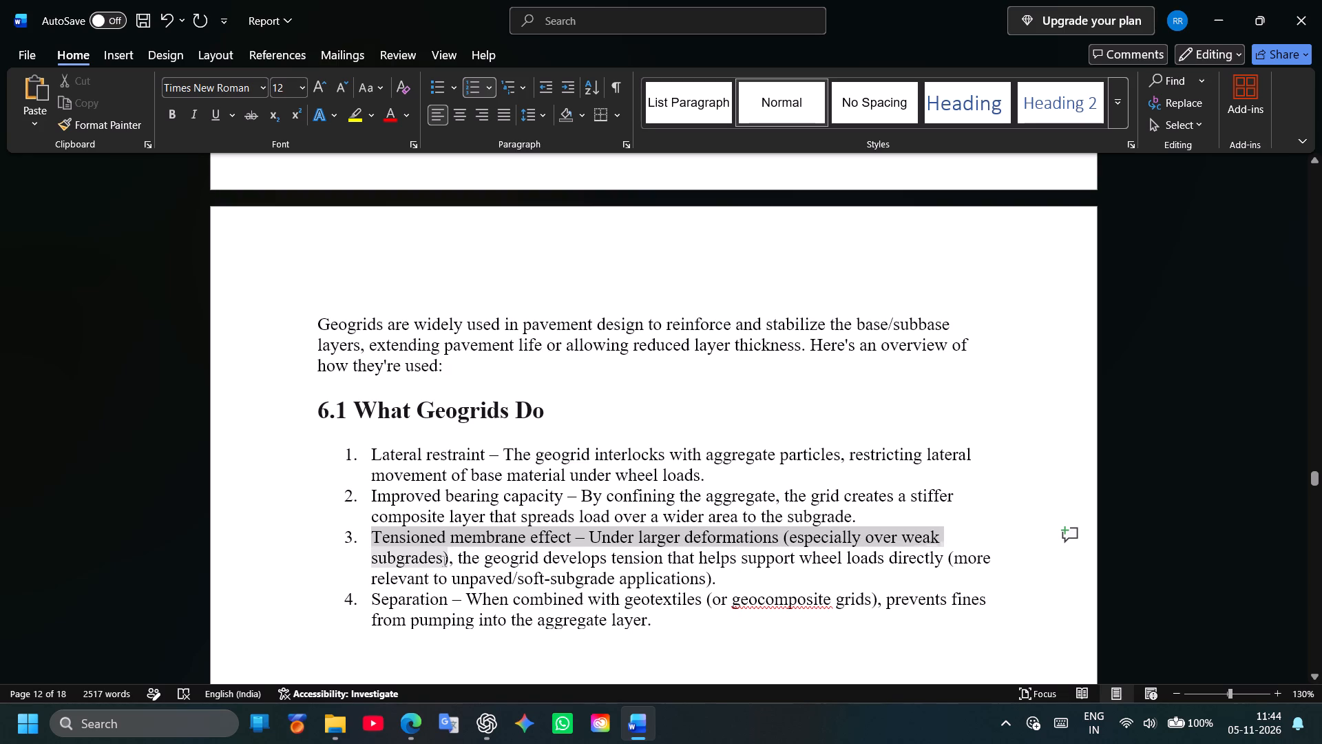
{"action": "left_click_drag", "start_coordinate": [443, 561], "coordinate": [448, 561]}
{"action": "left_click", "coordinate": [1075, 457]}
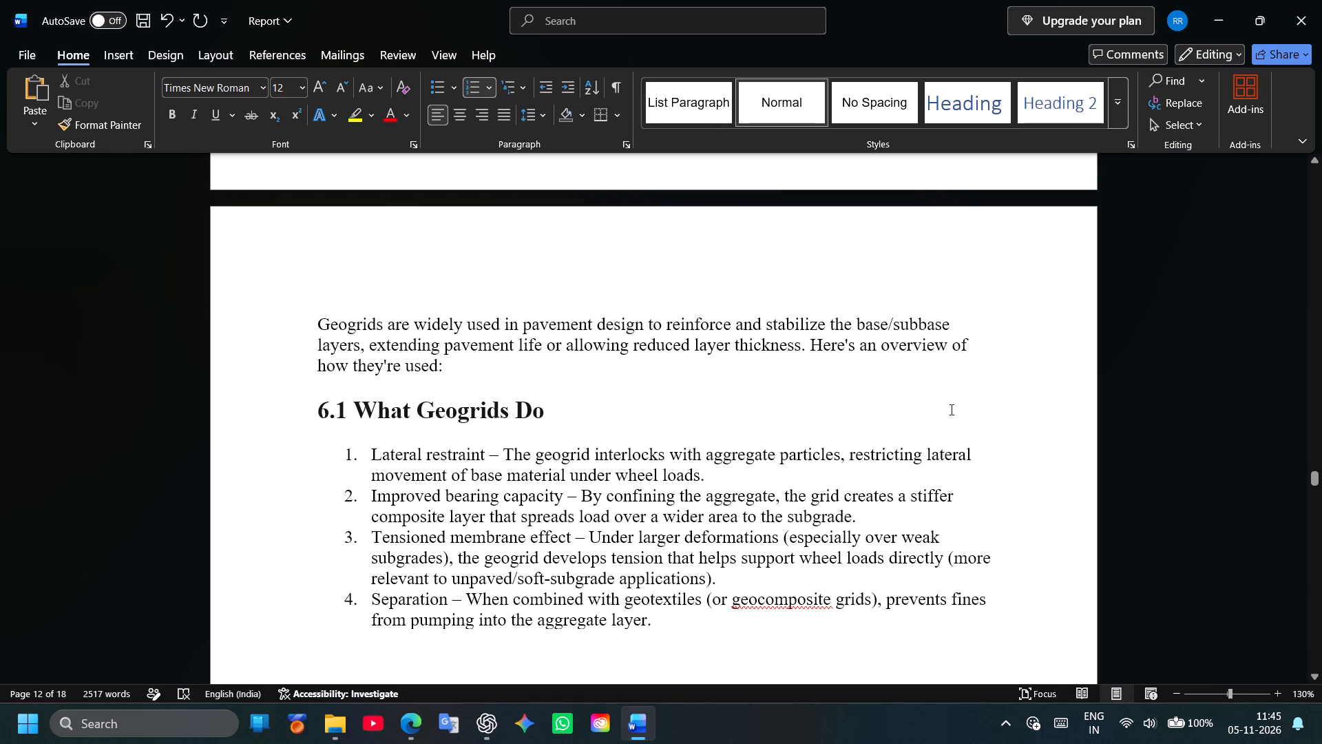
Check the spelling options for the flagged word "geocomposite" in section 6.1's Separation point.
{"action": "scroll", "coordinate": [949, 473], "scroll_direction": "down", "scroll_amount": 1}
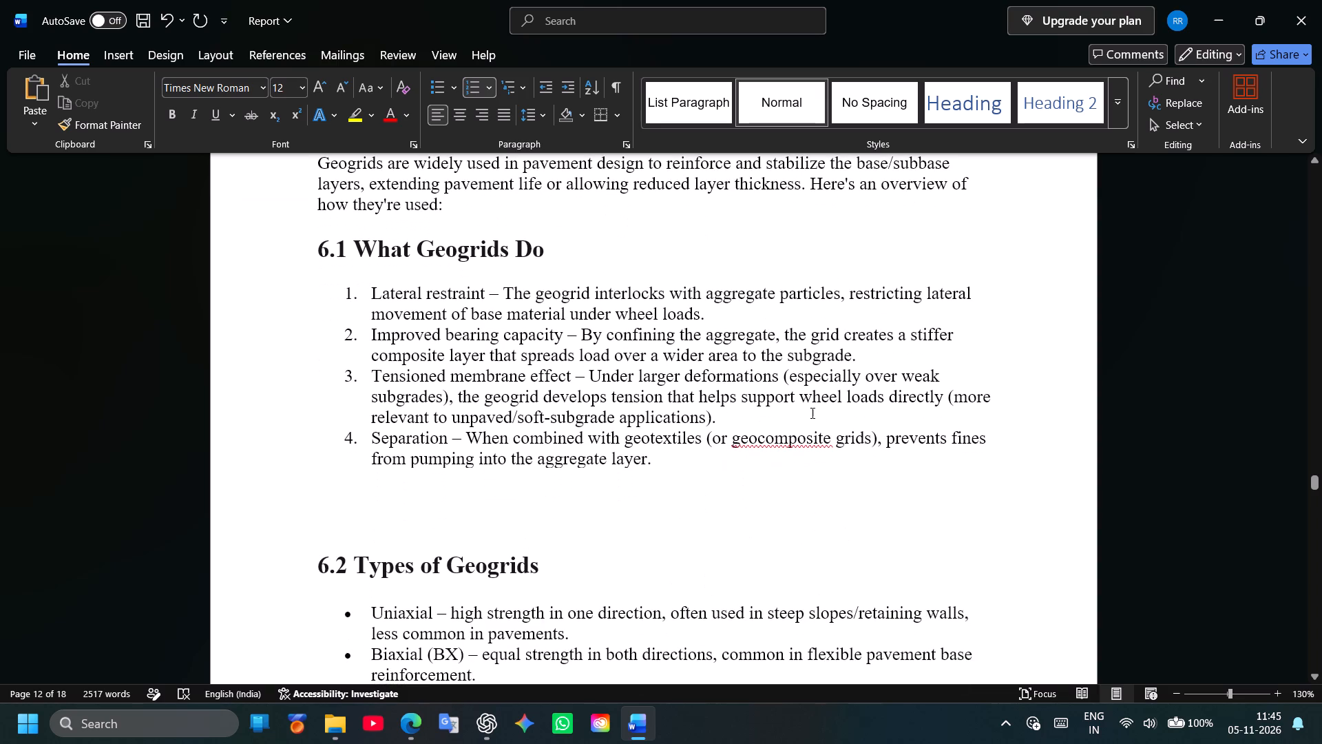
{"action": "right_click", "coordinate": [805, 448]}
{"action": "left_click", "coordinate": [727, 446]}
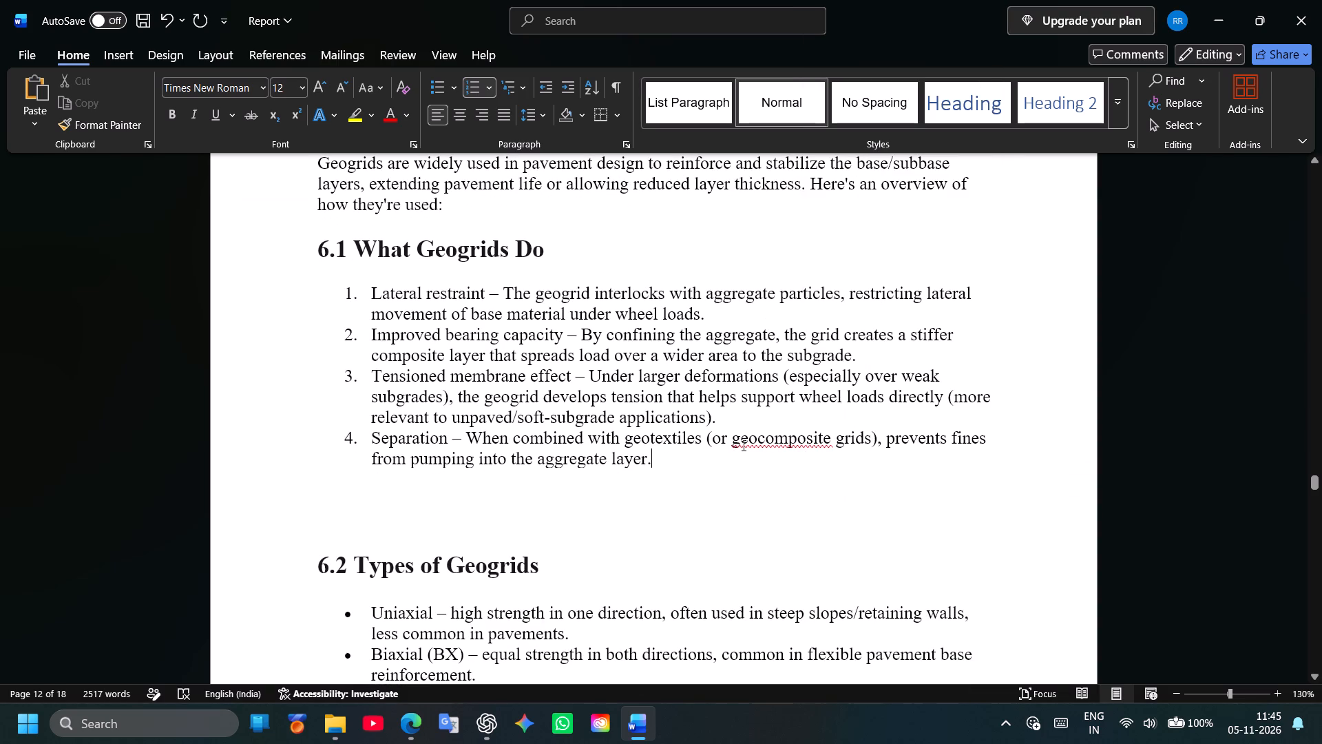
{"action": "right_click", "coordinate": [769, 440]}
{"action": "left_click", "coordinate": [744, 457]}
{"action": "left_click", "coordinate": [371, 374]}
{"action": "left_click", "coordinate": [809, 441]}
{"action": "left_click", "coordinate": [781, 453]}
{"action": "left_click", "coordinate": [731, 442]}
Reread the Tensioned membrane effect clause on geogrid tension supporting wheel loads in unpaved and soft-subgrade applications.
{"action": "left_click_drag", "start_coordinate": [477, 396], "coordinate": [894, 406]}
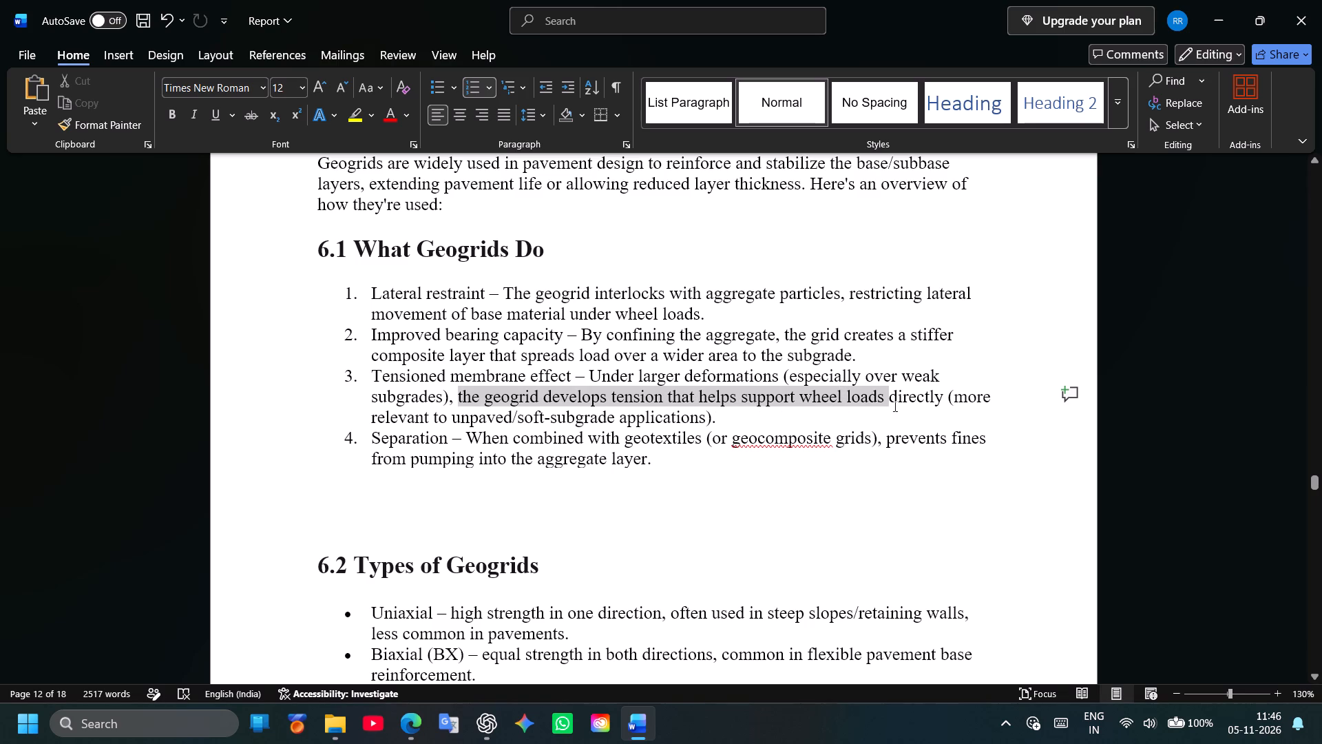
{"action": "left_click_drag", "start_coordinate": [894, 406], "coordinate": [720, 417]}
{"action": "left_click", "coordinate": [696, 515]}
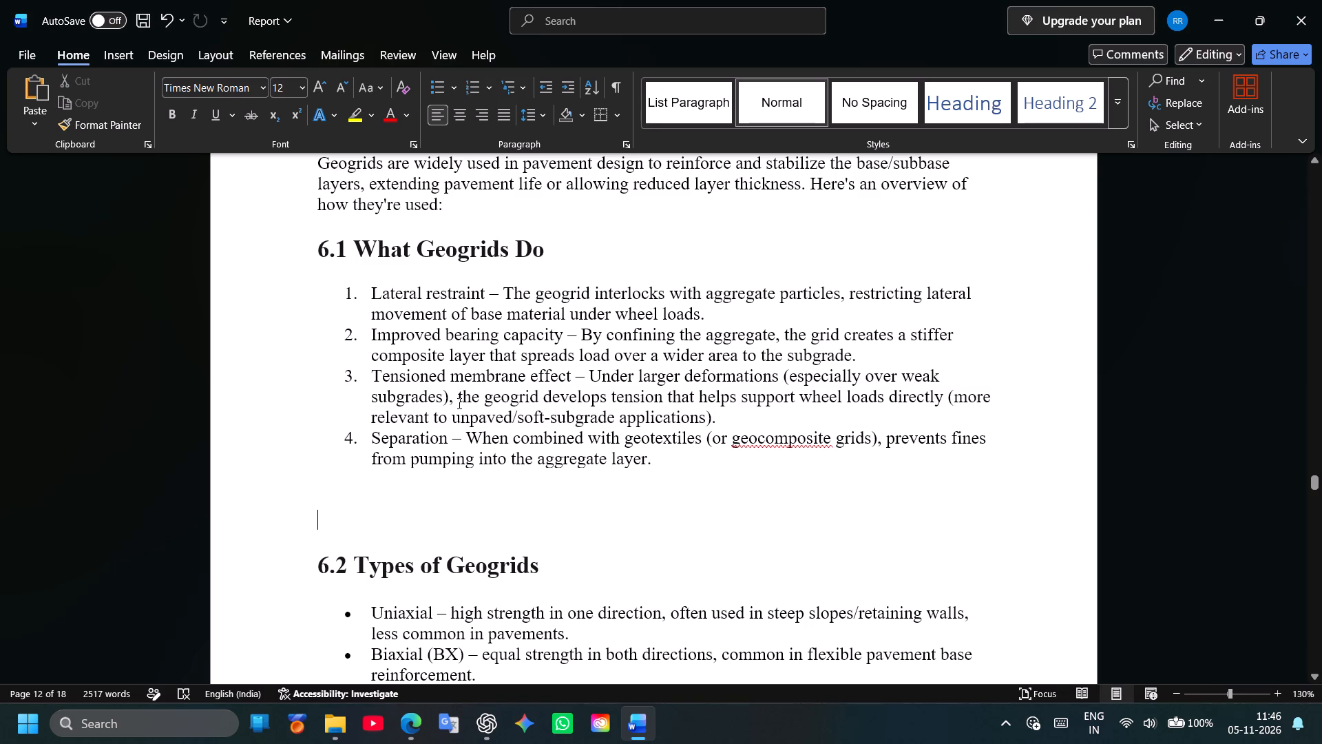
{"action": "left_click_drag", "start_coordinate": [456, 402], "coordinate": [713, 419]}
{"action": "left_click", "coordinate": [750, 517]}
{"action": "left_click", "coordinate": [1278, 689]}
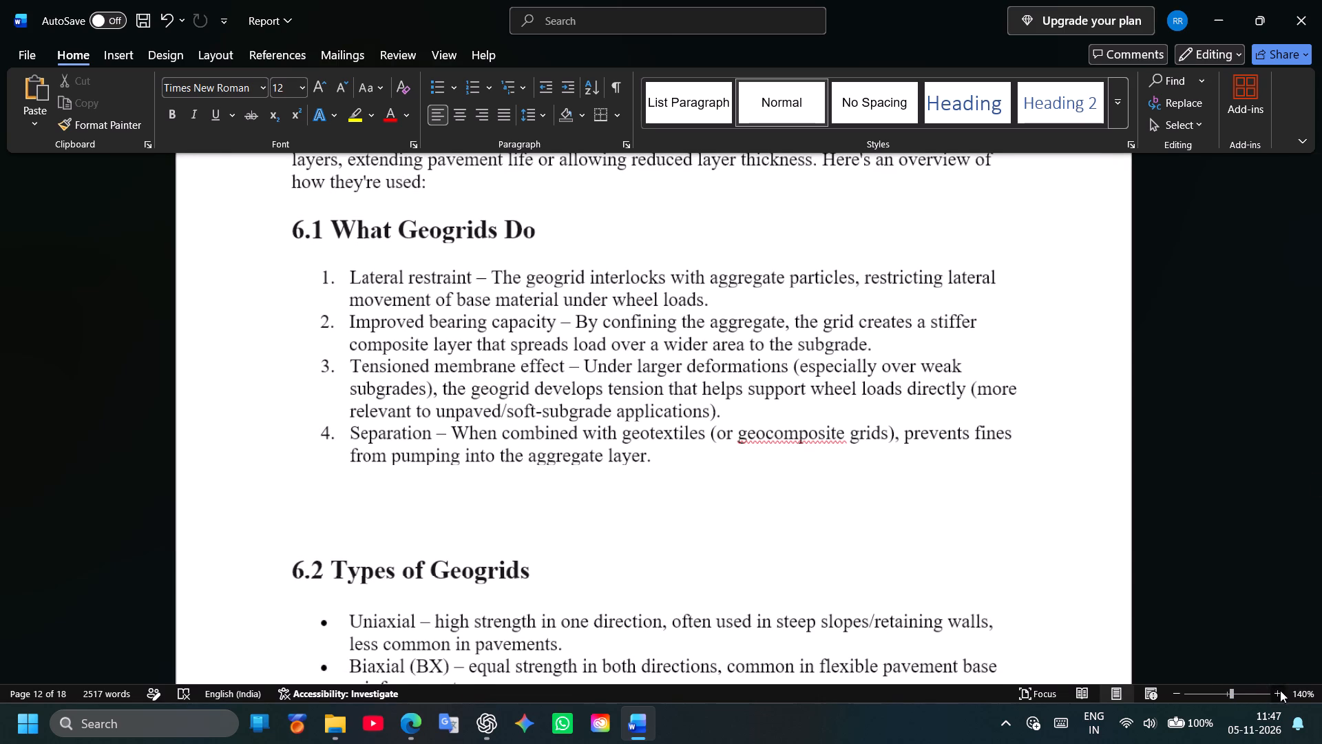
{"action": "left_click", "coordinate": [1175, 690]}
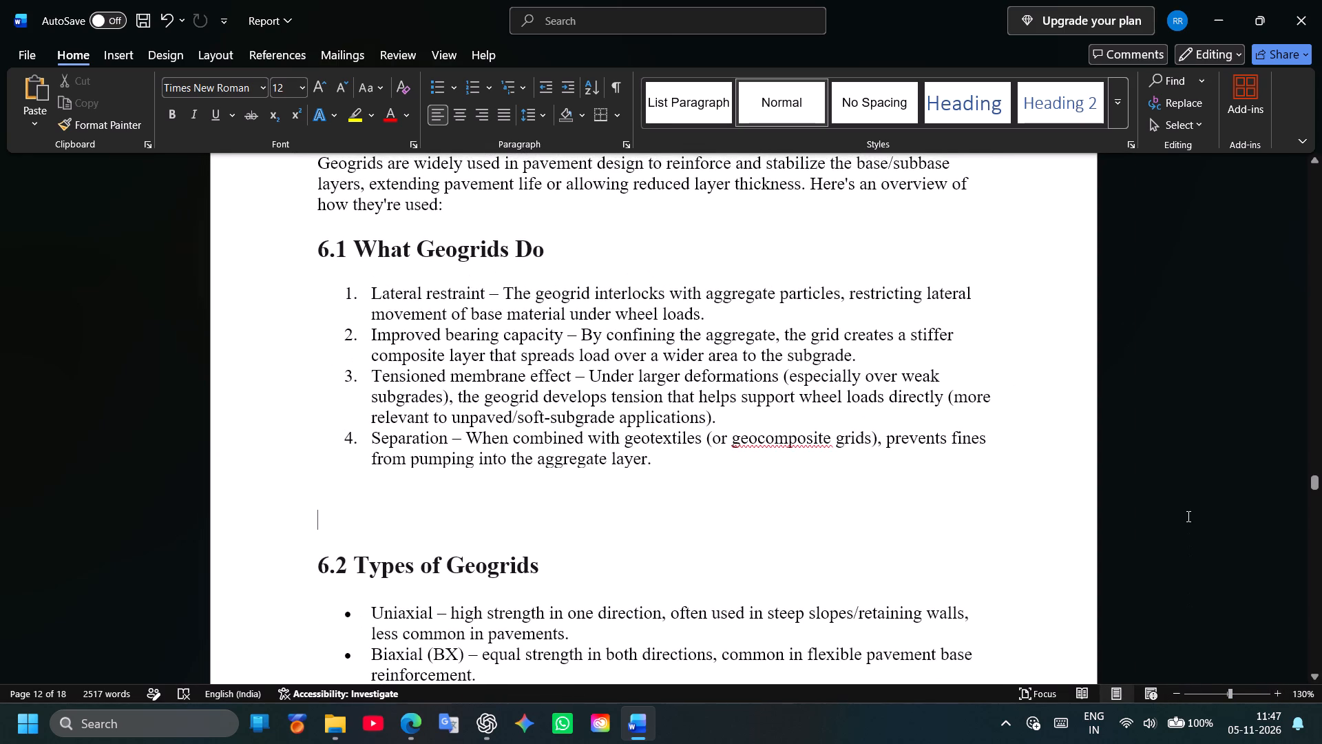
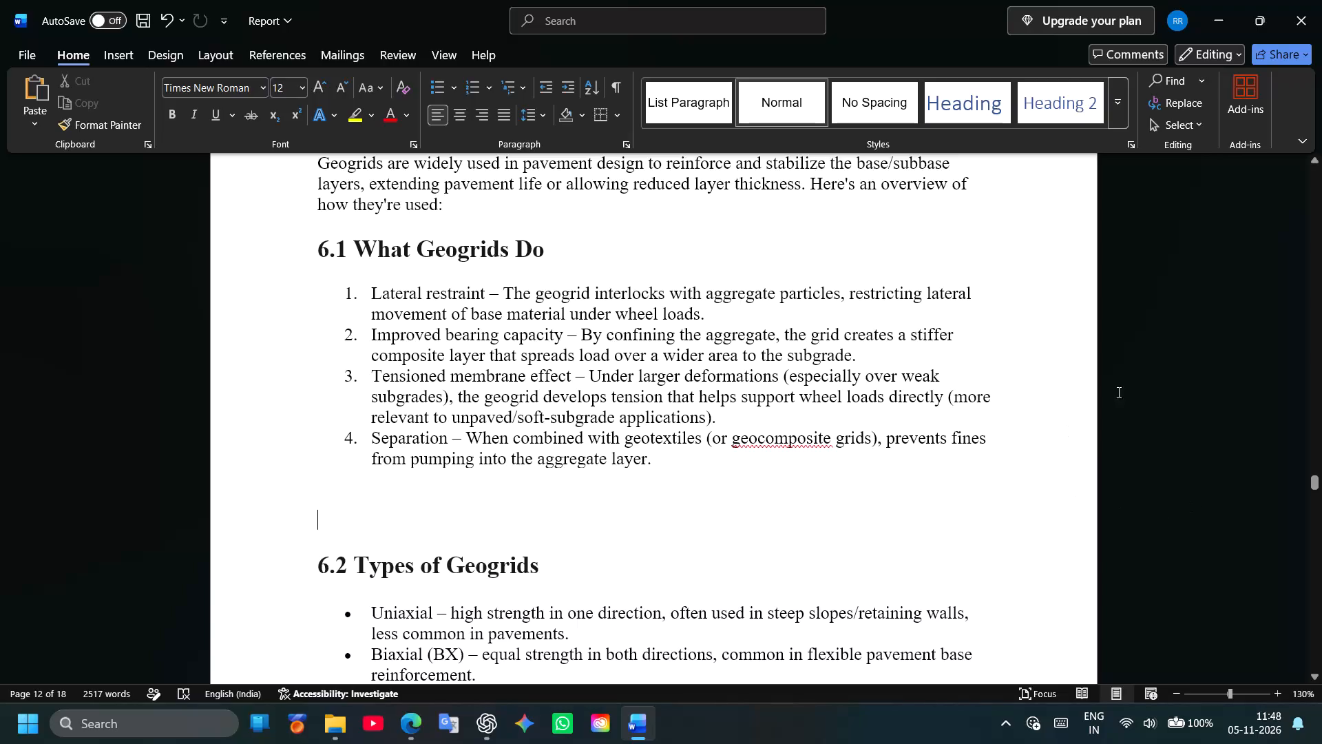
Read through the numbered list under 6.1 What Geogrids Do, focusing on the tensioned membrane effect and separation items.
{"action": "scroll", "coordinate": [1231, 393], "scroll_direction": "up", "scroll_amount": 1}
{"action": "scroll", "coordinate": [1231, 393], "scroll_direction": "down", "scroll_amount": 1}
{"action": "right_click", "coordinate": [797, 441]}
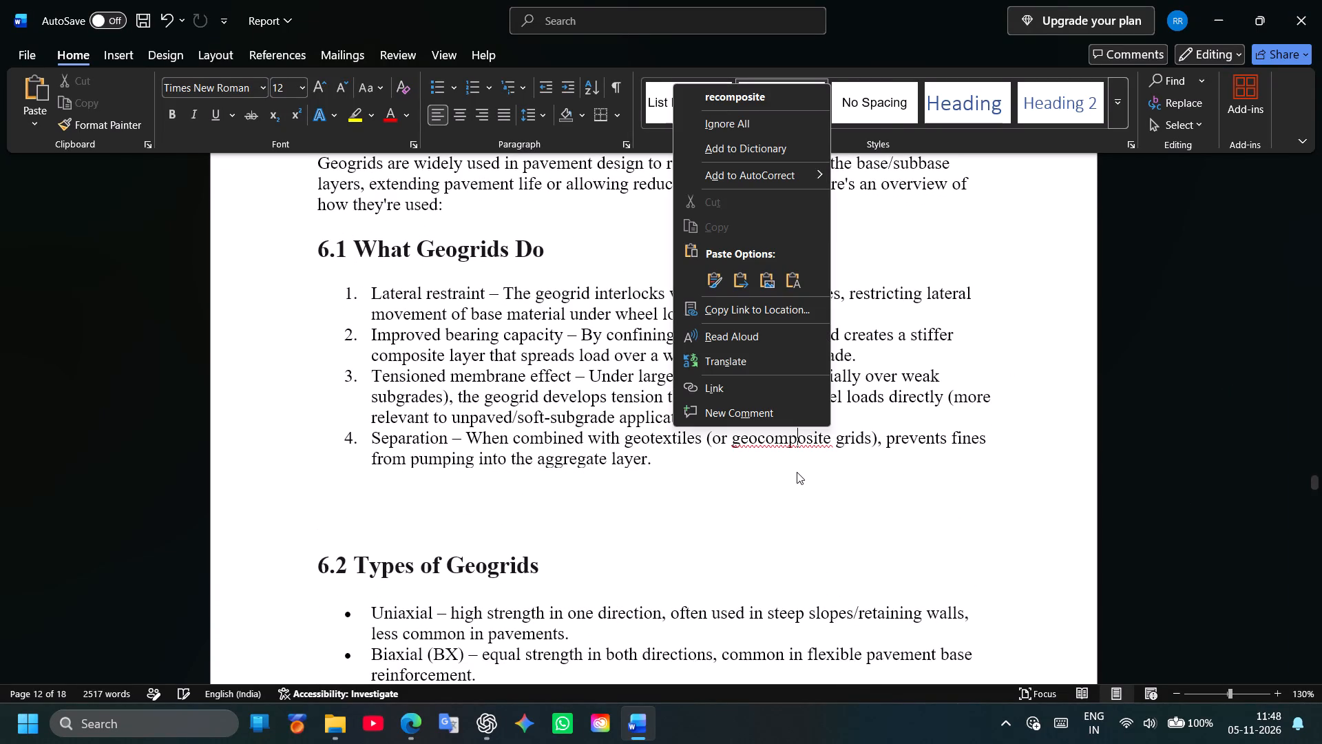
{"action": "left_click", "coordinate": [795, 472]}
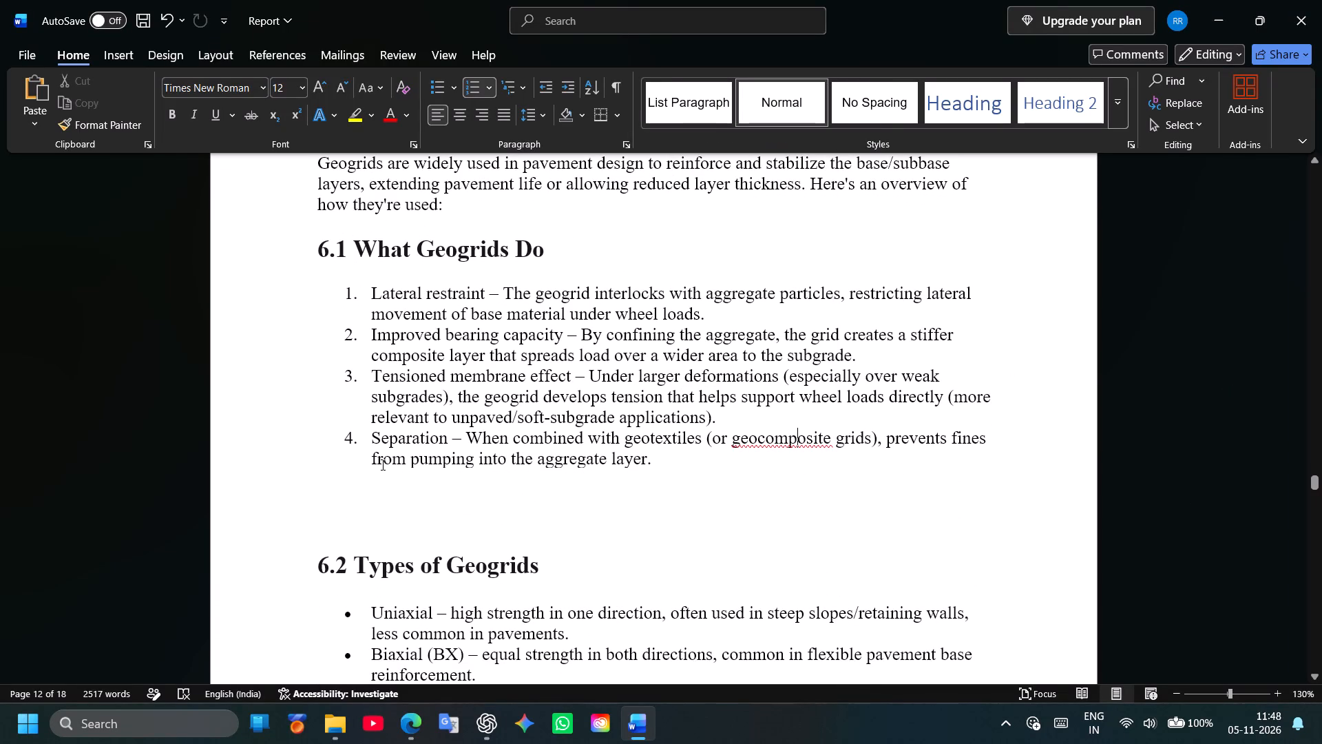
{"action": "left_click_drag", "start_coordinate": [372, 439], "coordinate": [443, 440]}
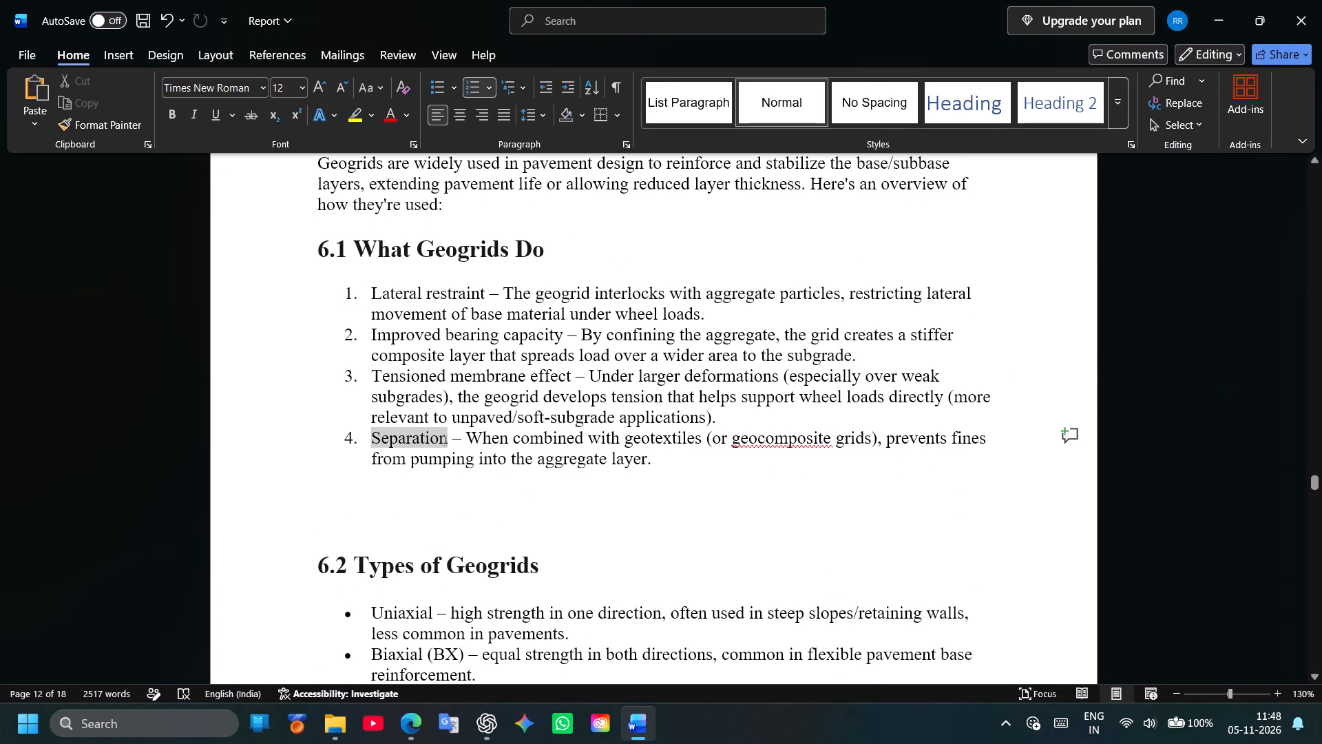
{"action": "left_click_drag", "start_coordinate": [443, 440], "coordinate": [444, 440]}
{"action": "left_click", "coordinate": [437, 525]}
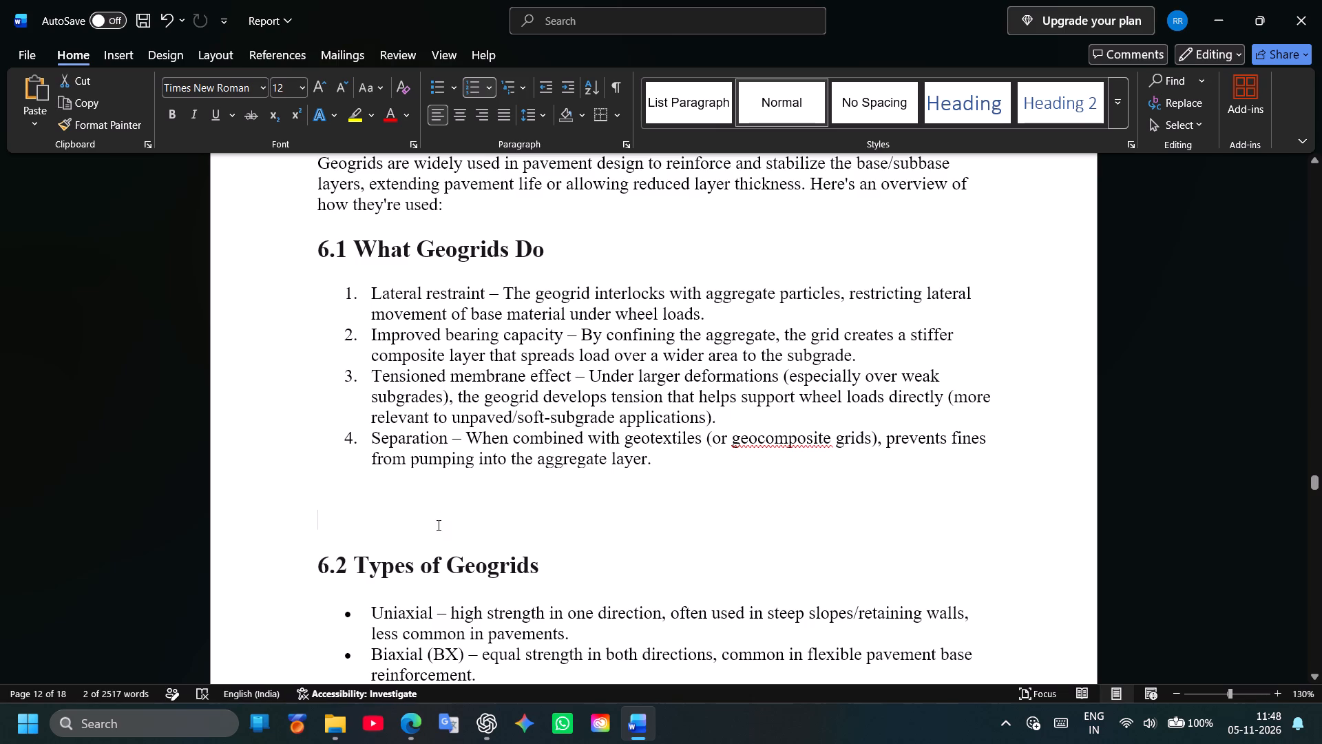
{"action": "left_click_drag", "start_coordinate": [374, 377], "coordinate": [376, 377]}
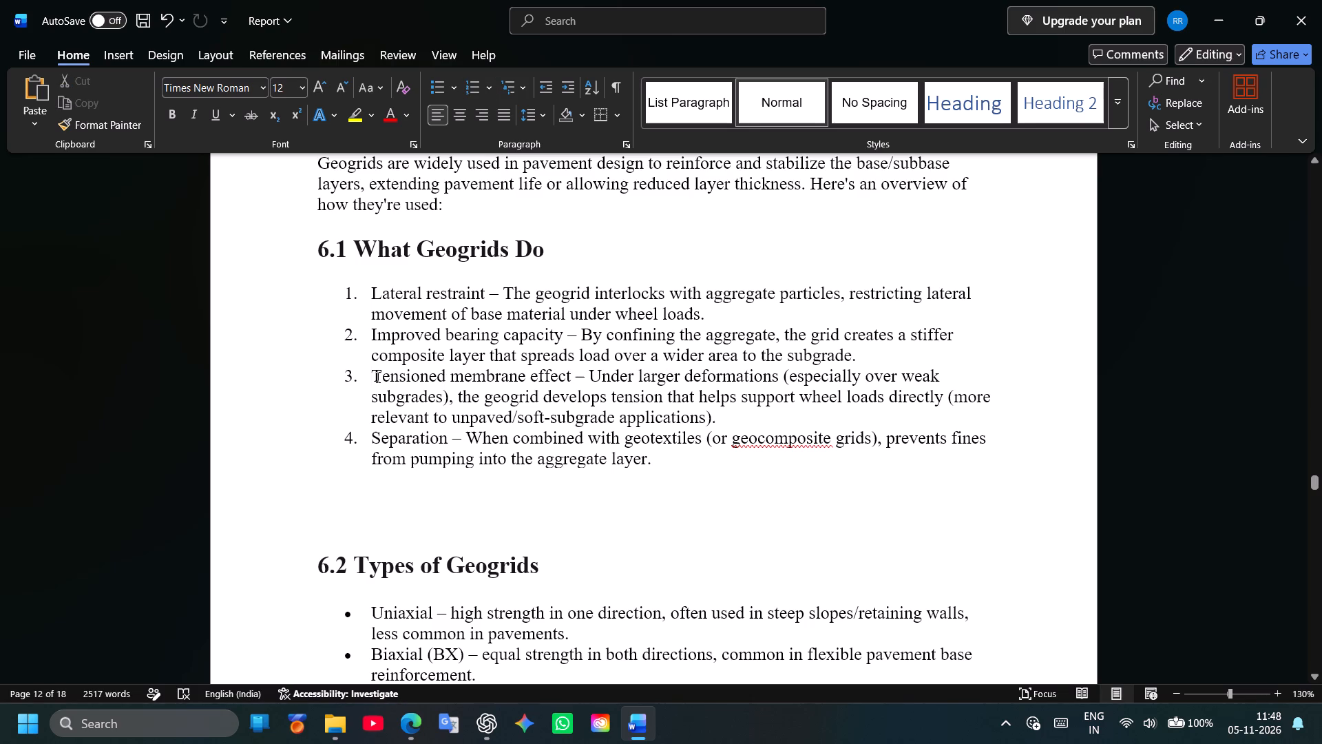
{"action": "left_click_drag", "start_coordinate": [376, 377], "coordinate": [556, 382]}
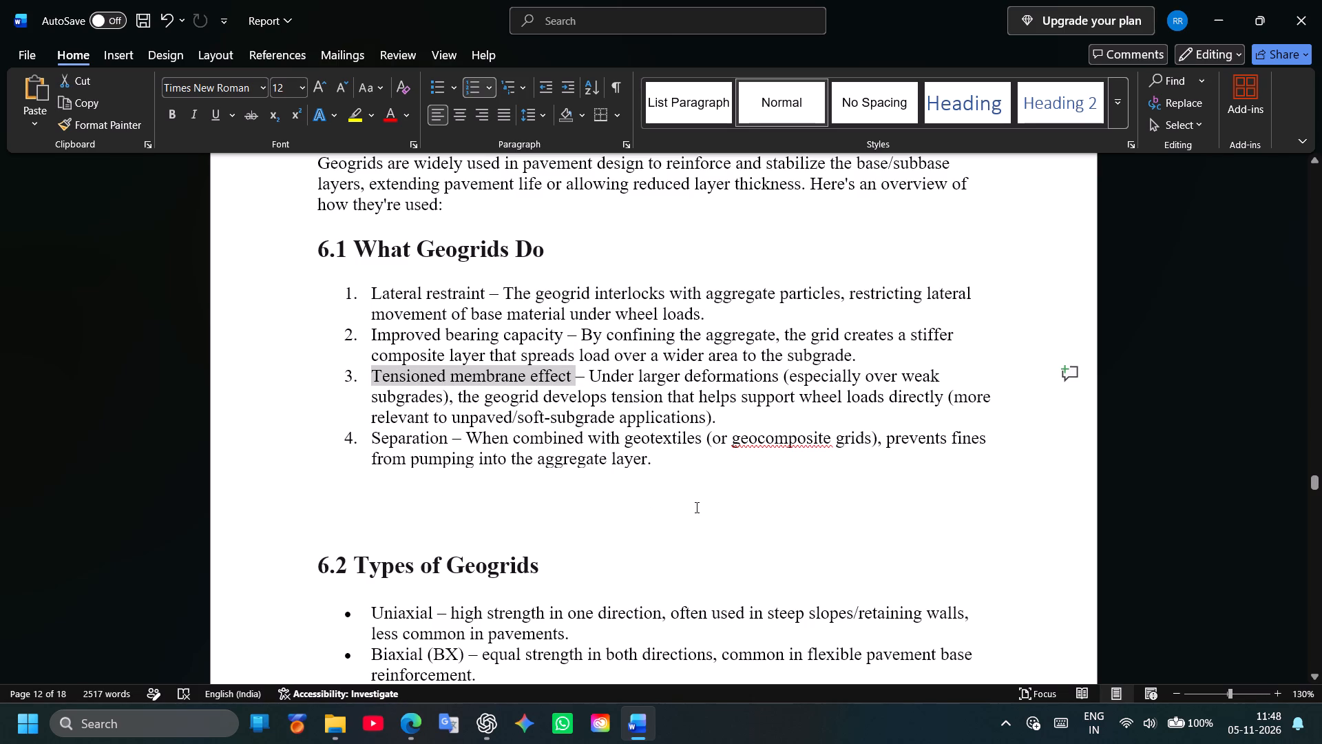
{"action": "left_click", "coordinate": [866, 511]}
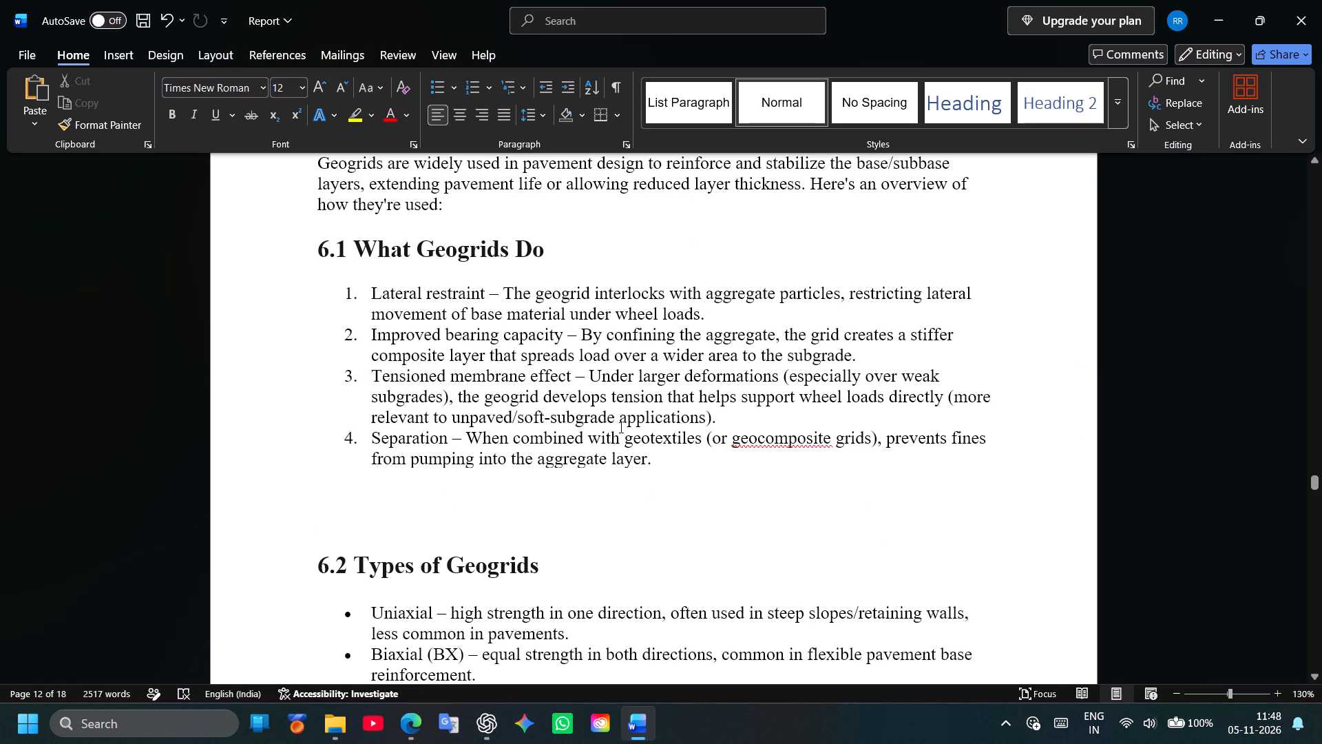
{"action": "left_click_drag", "start_coordinate": [591, 378], "coordinate": [644, 379]}
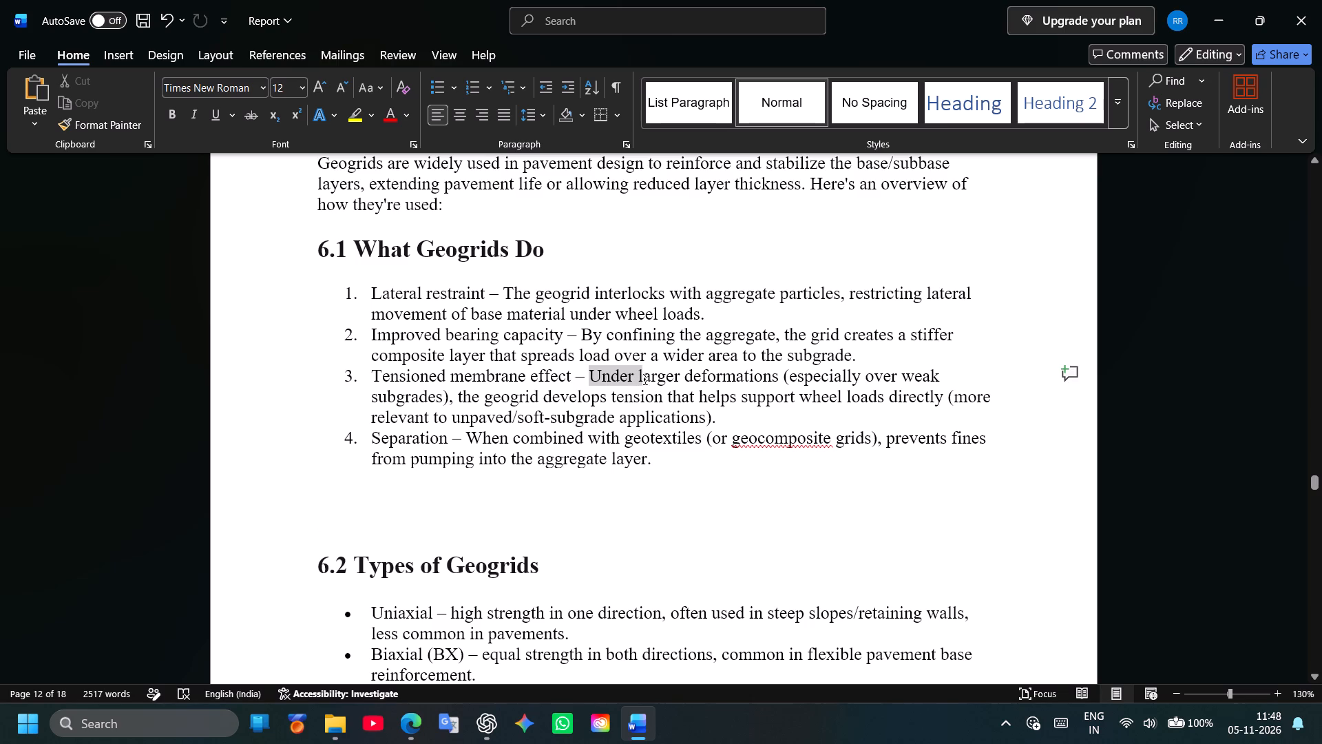
{"action": "left_click_drag", "start_coordinate": [644, 379], "coordinate": [796, 384]}
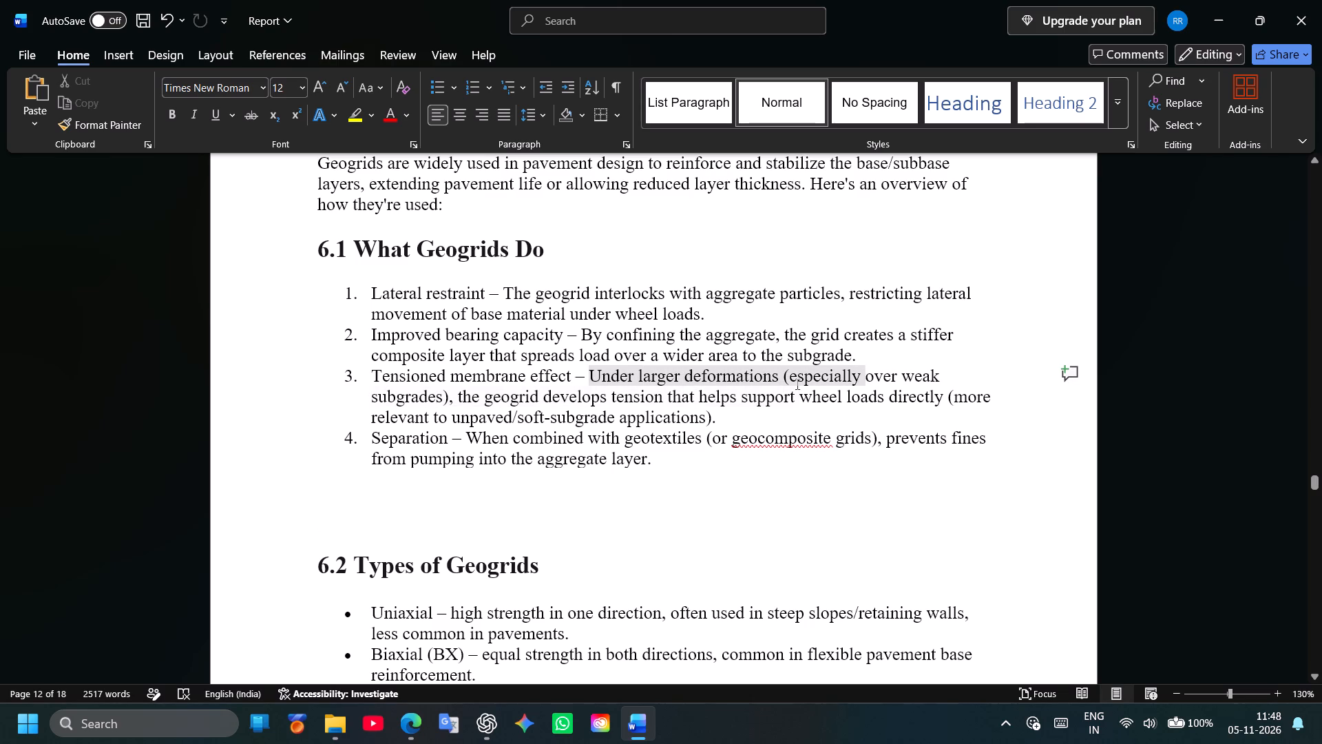
{"action": "left_click_drag", "start_coordinate": [796, 384], "coordinate": [853, 378]}
{"action": "left_click_drag", "start_coordinate": [853, 378], "coordinate": [465, 404]}
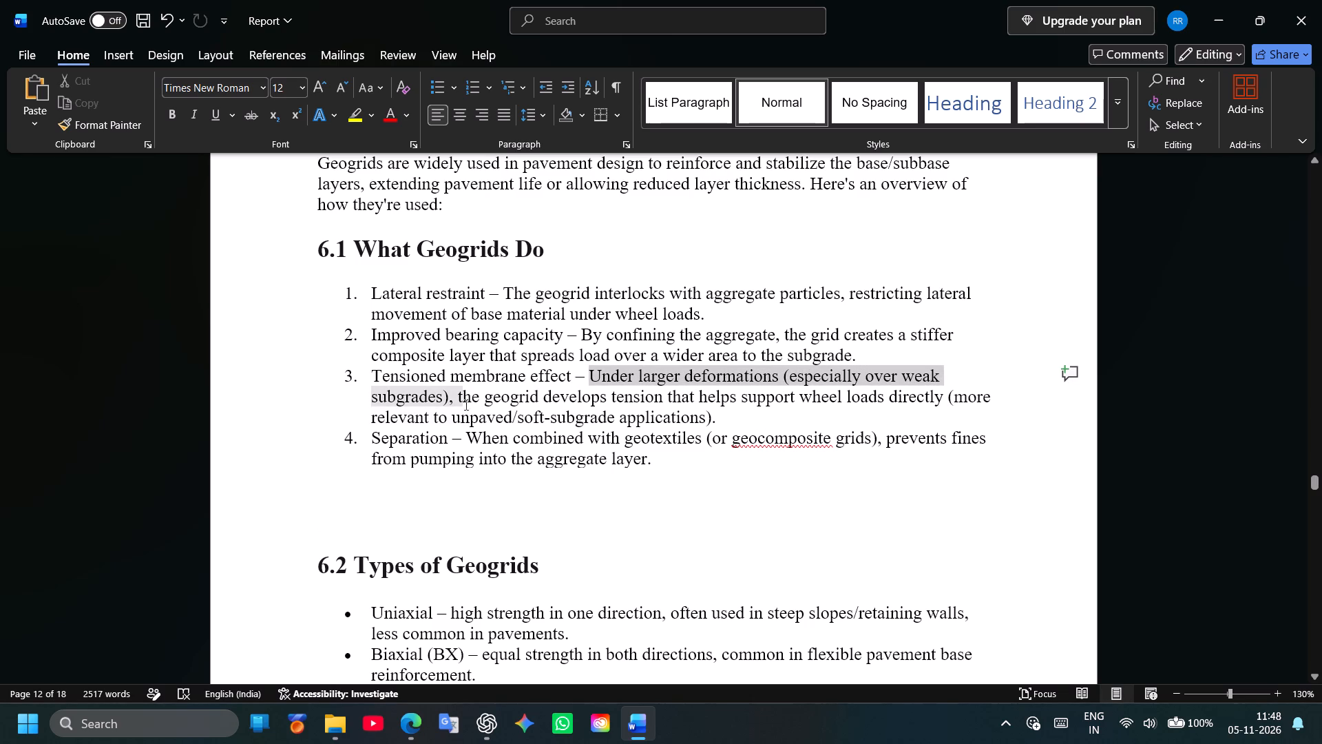
{"action": "left_click_drag", "start_coordinate": [465, 404], "coordinate": [443, 394]}
{"action": "left_click", "coordinate": [457, 451]}
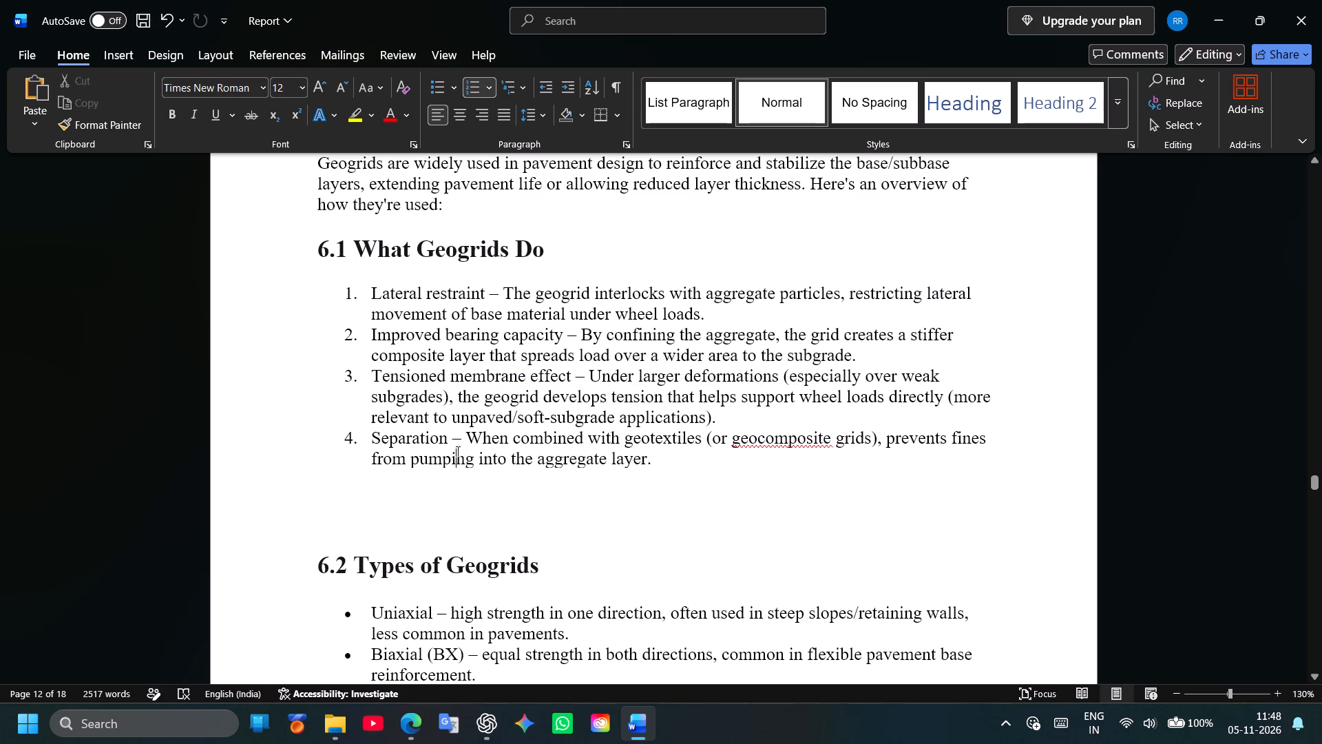
{"action": "left_click", "coordinate": [452, 437]}
{"action": "left_click", "coordinate": [454, 437]}
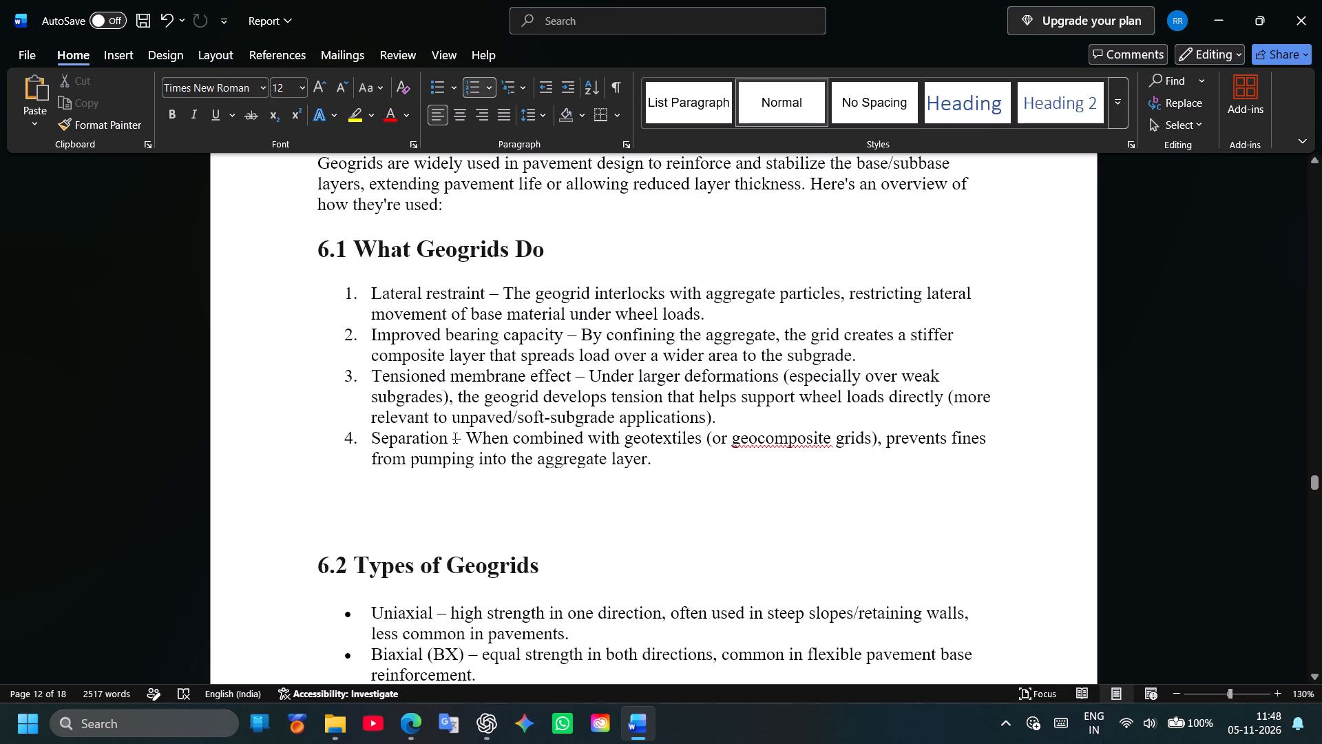
{"action": "double_click", "coordinate": [454, 437]}
{"action": "left_click", "coordinate": [710, 469]}
Delete one empty line between the 6.1 list and the 6.2 Types of Geogrids heading.
{"action": "scroll", "coordinate": [770, 603], "scroll_direction": "down", "scroll_amount": 1}
{"action": "scroll", "coordinate": [621, 590], "scroll_direction": "up", "scroll_amount": 1}
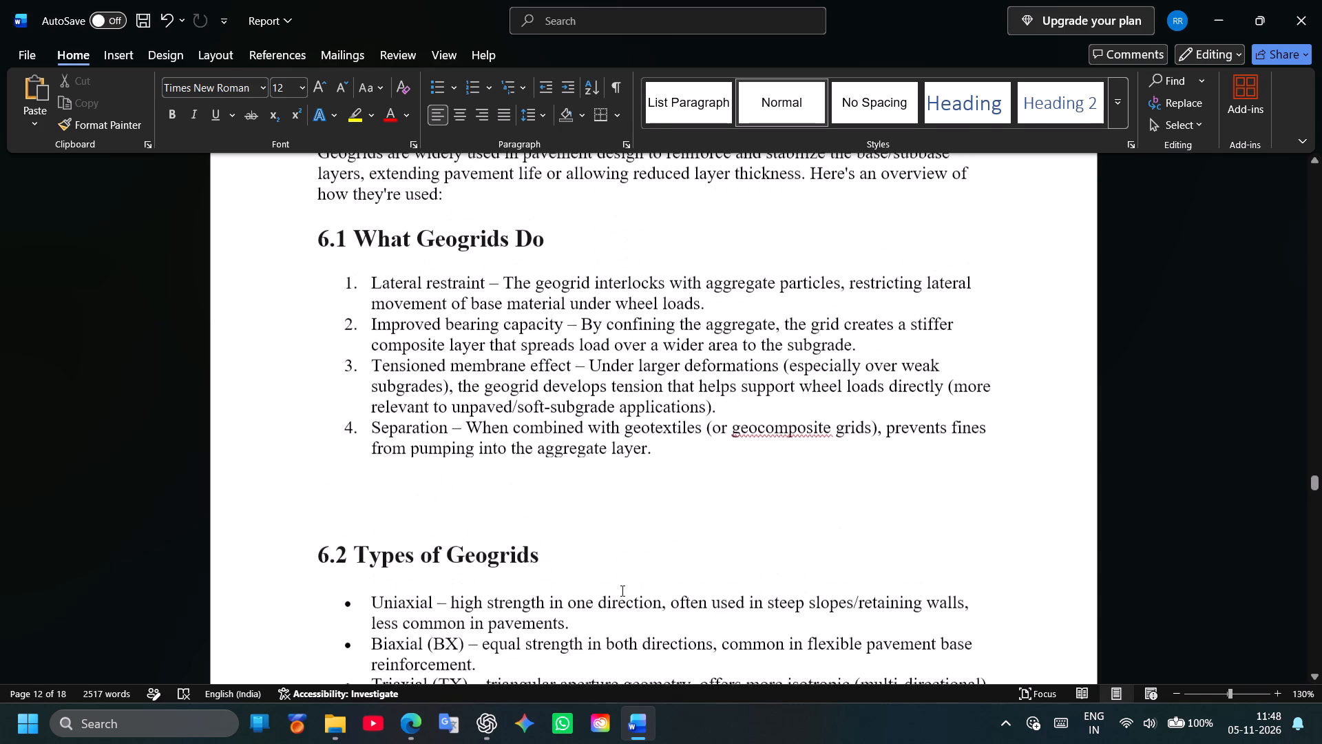
{"action": "left_click", "coordinate": [587, 527]}
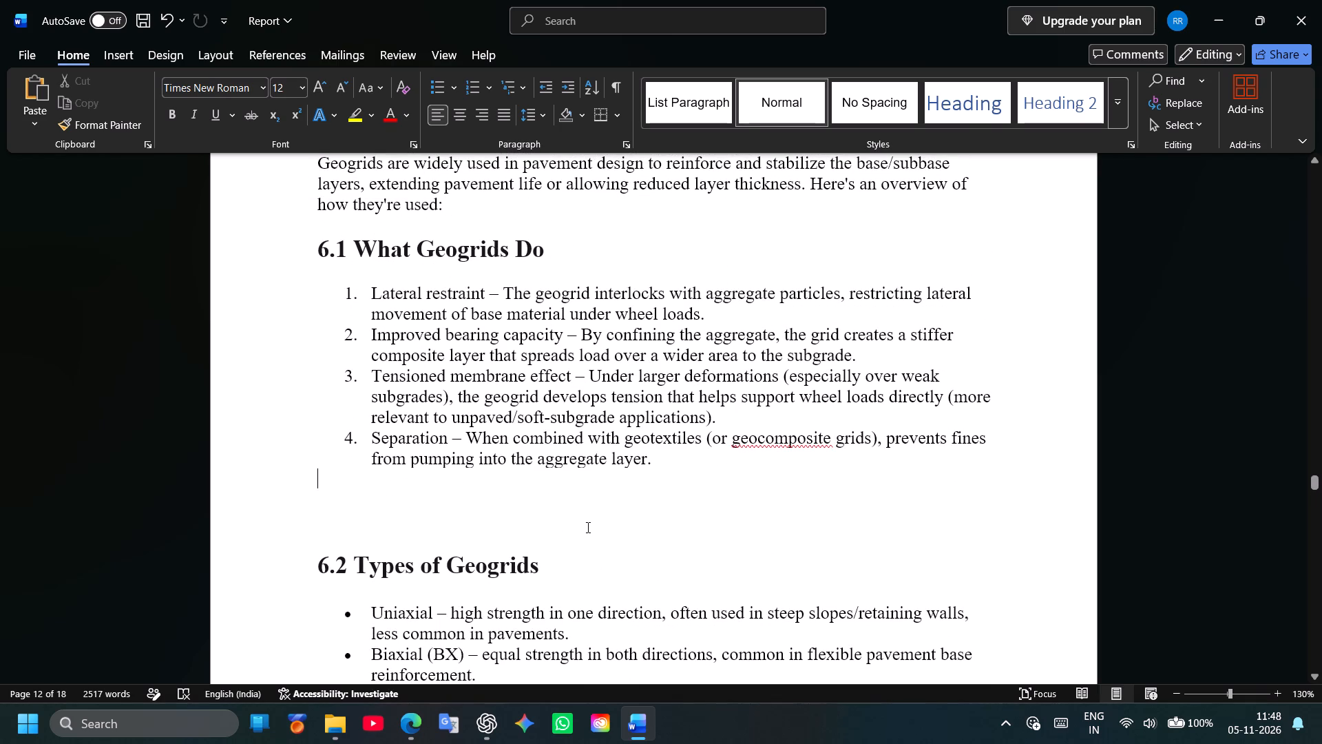
{"action": "key", "text": "BackSpace"}
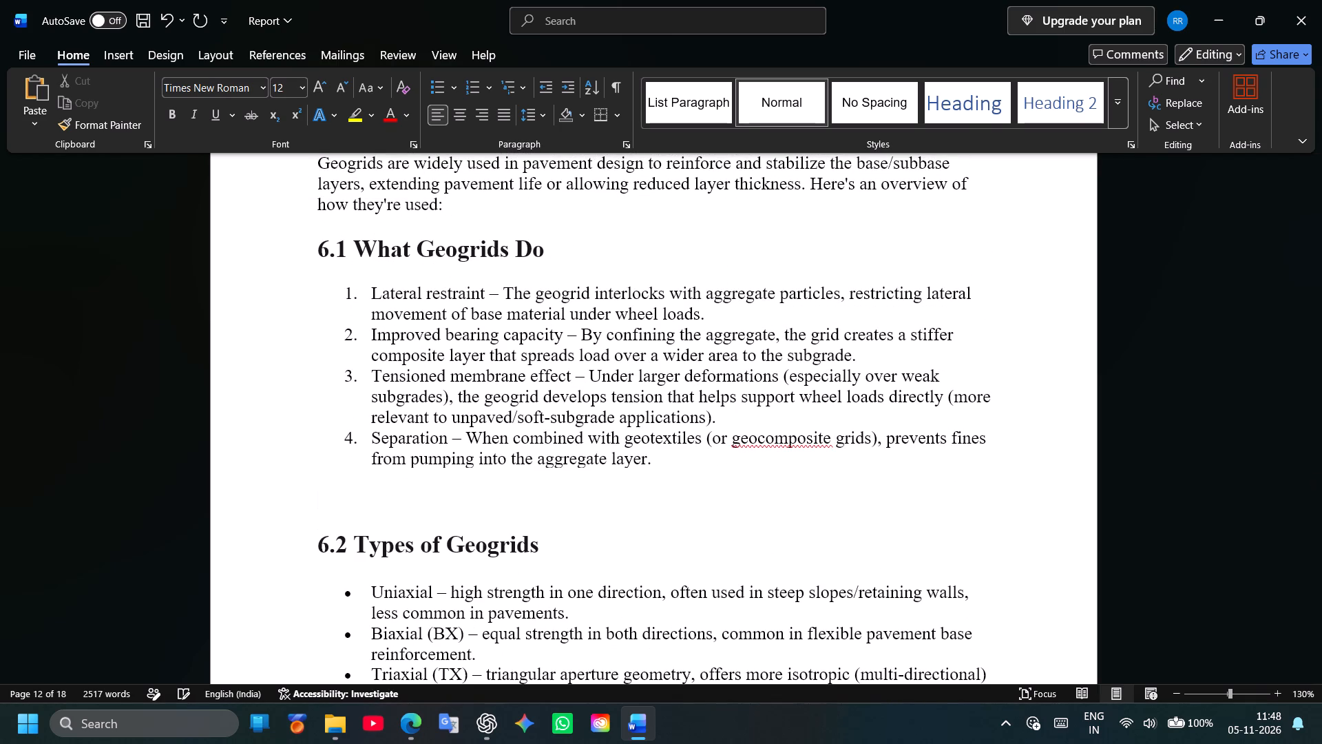
Review the page layout around the geogrid chapter, from the end of page 11 to the start of section 6.4.
{"action": "scroll", "coordinate": [587, 527], "scroll_direction": "up", "scroll_amount": 4}
{"action": "scroll", "coordinate": [587, 527], "scroll_direction": "down", "scroll_amount": 2}
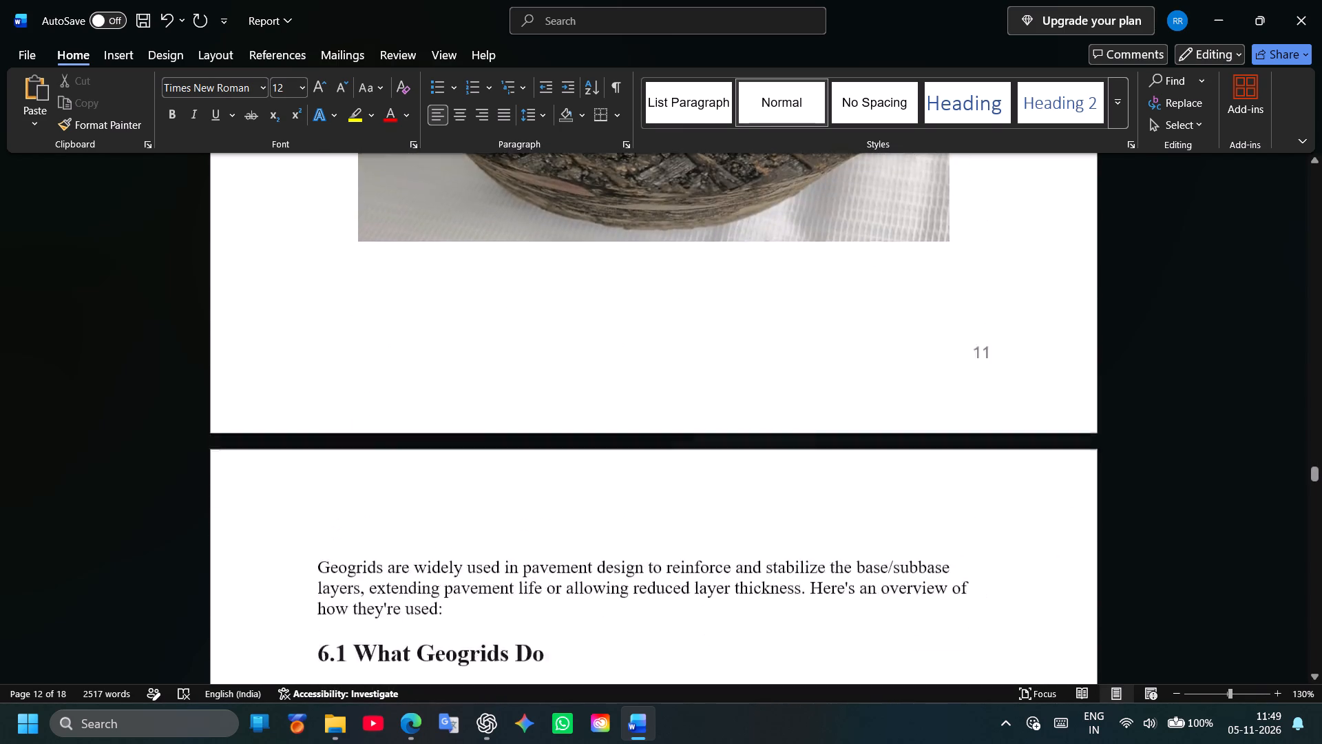
{"action": "scroll", "coordinate": [587, 527], "scroll_direction": "down", "scroll_amount": 1}
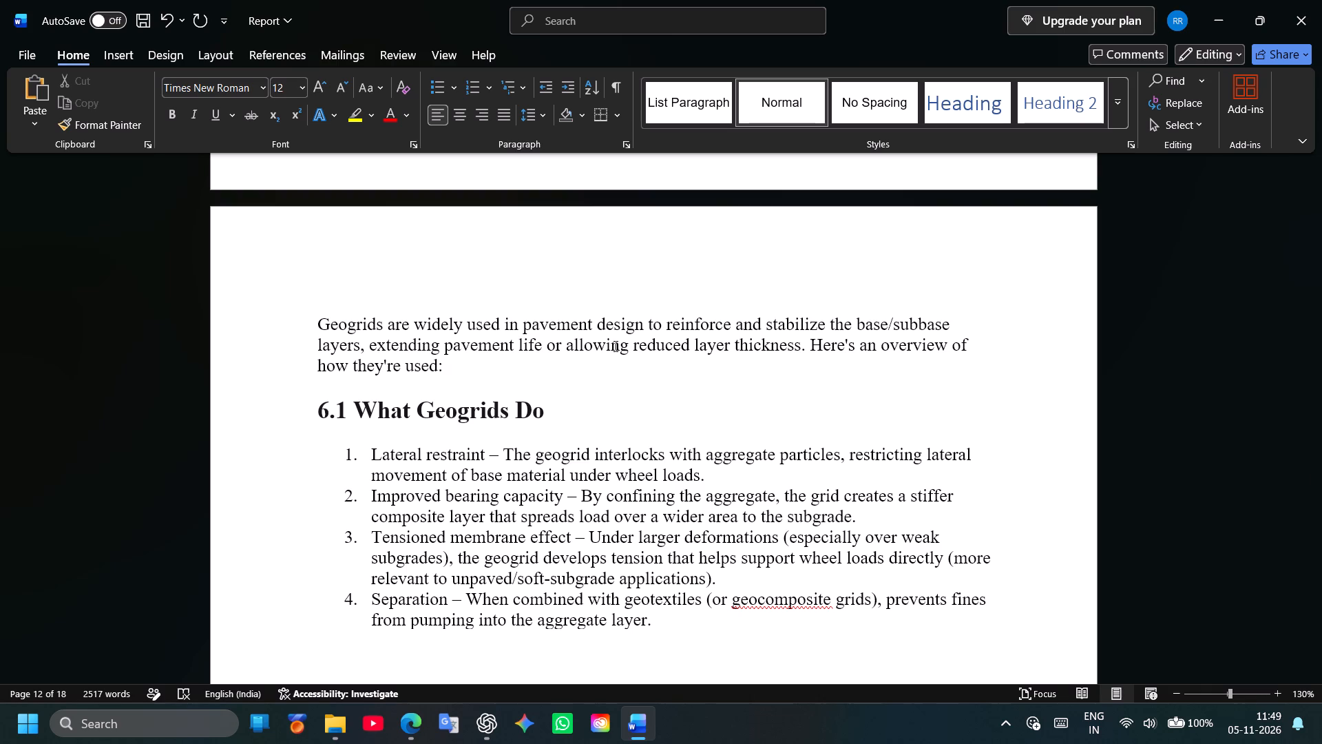
{"action": "scroll", "coordinate": [563, 340], "scroll_direction": "down", "scroll_amount": 1}
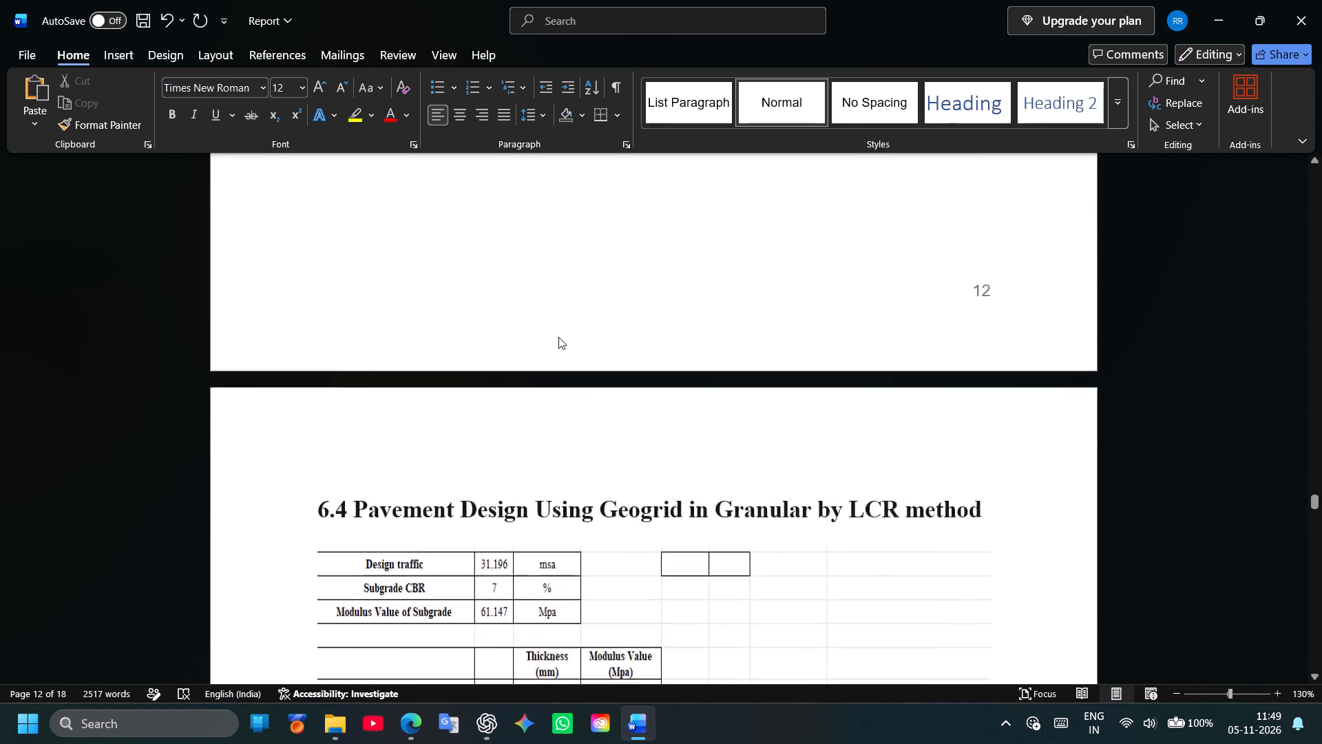
{"action": "scroll", "coordinate": [558, 337], "scroll_direction": "down", "scroll_amount": 1}
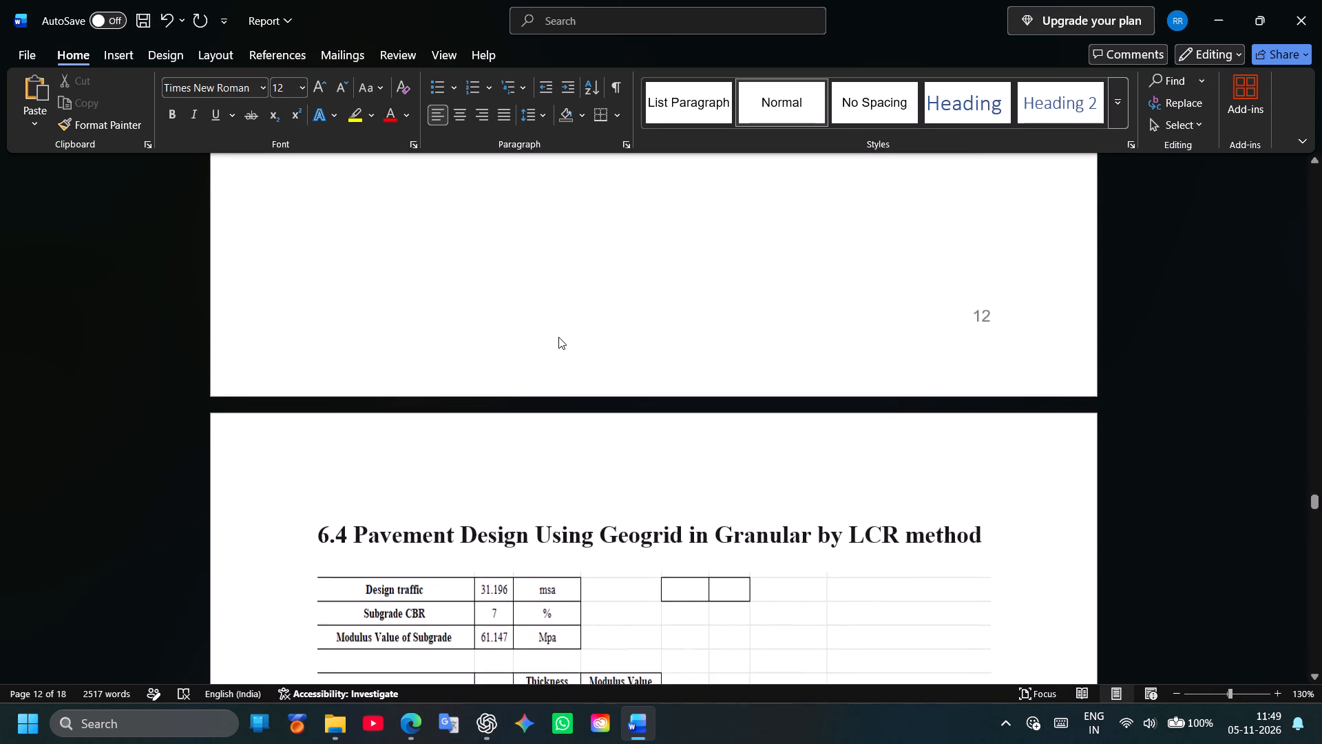
{"action": "scroll", "coordinate": [558, 337], "scroll_direction": "down", "scroll_amount": 1}
{"action": "scroll", "coordinate": [558, 337], "scroll_direction": "up", "scroll_amount": 8}
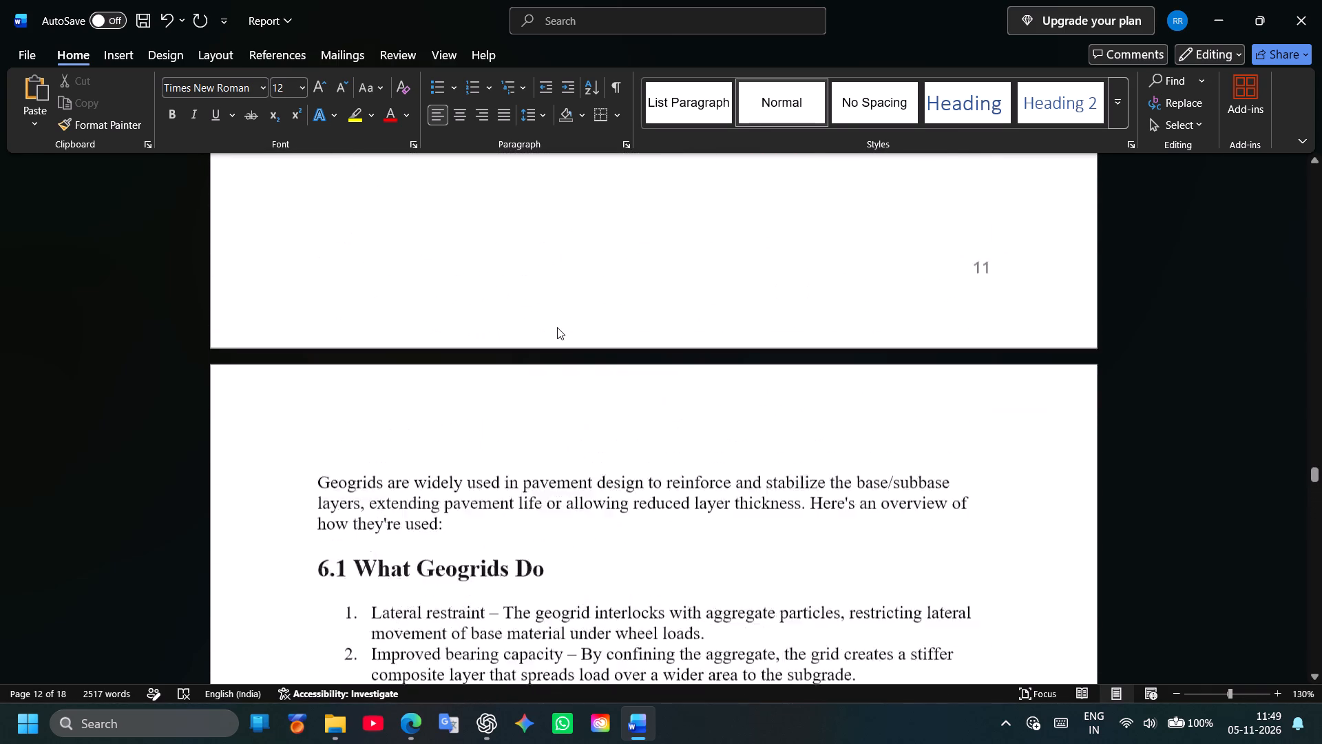
{"action": "scroll", "coordinate": [557, 327], "scroll_direction": "up", "scroll_amount": 3}
{"action": "scroll", "coordinate": [557, 327], "scroll_direction": "down", "scroll_amount": 7}
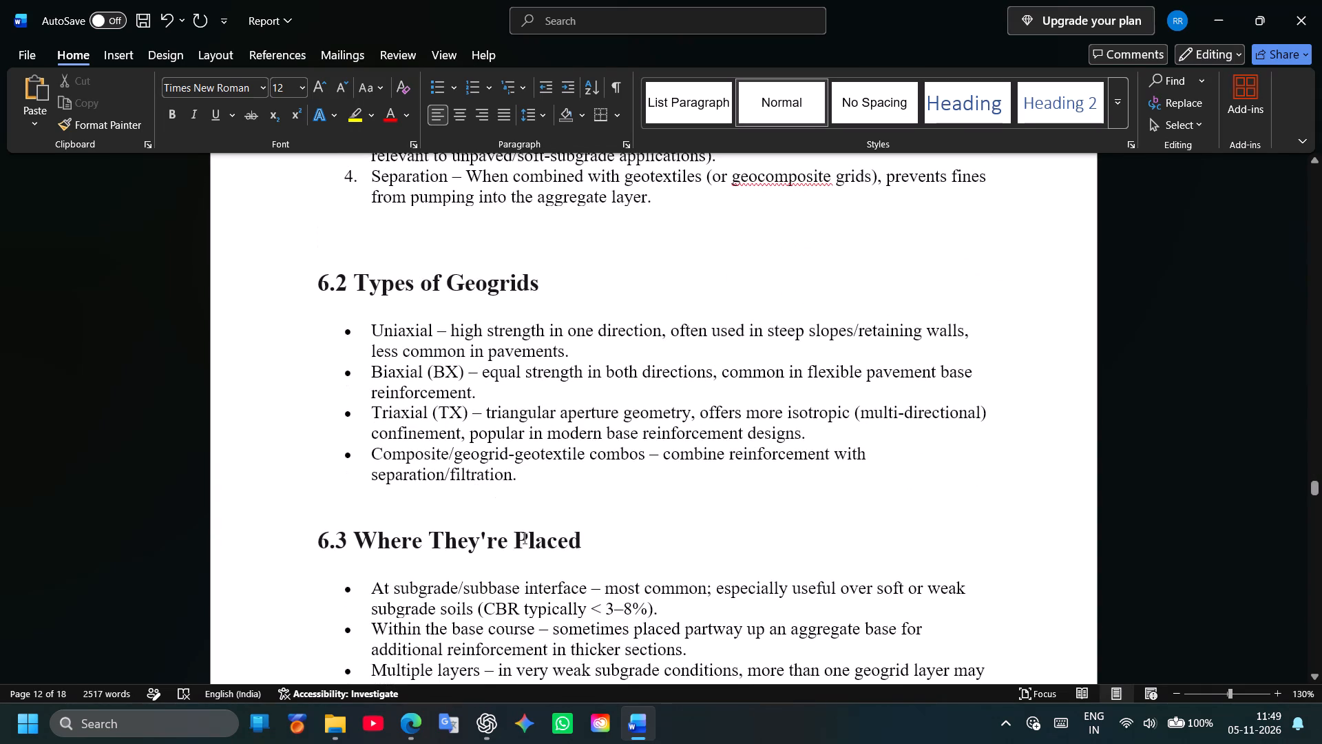
{"action": "scroll", "coordinate": [535, 552], "scroll_direction": "down", "scroll_amount": 1}
{"action": "scroll", "coordinate": [613, 409], "scroll_direction": "down", "scroll_amount": 1}
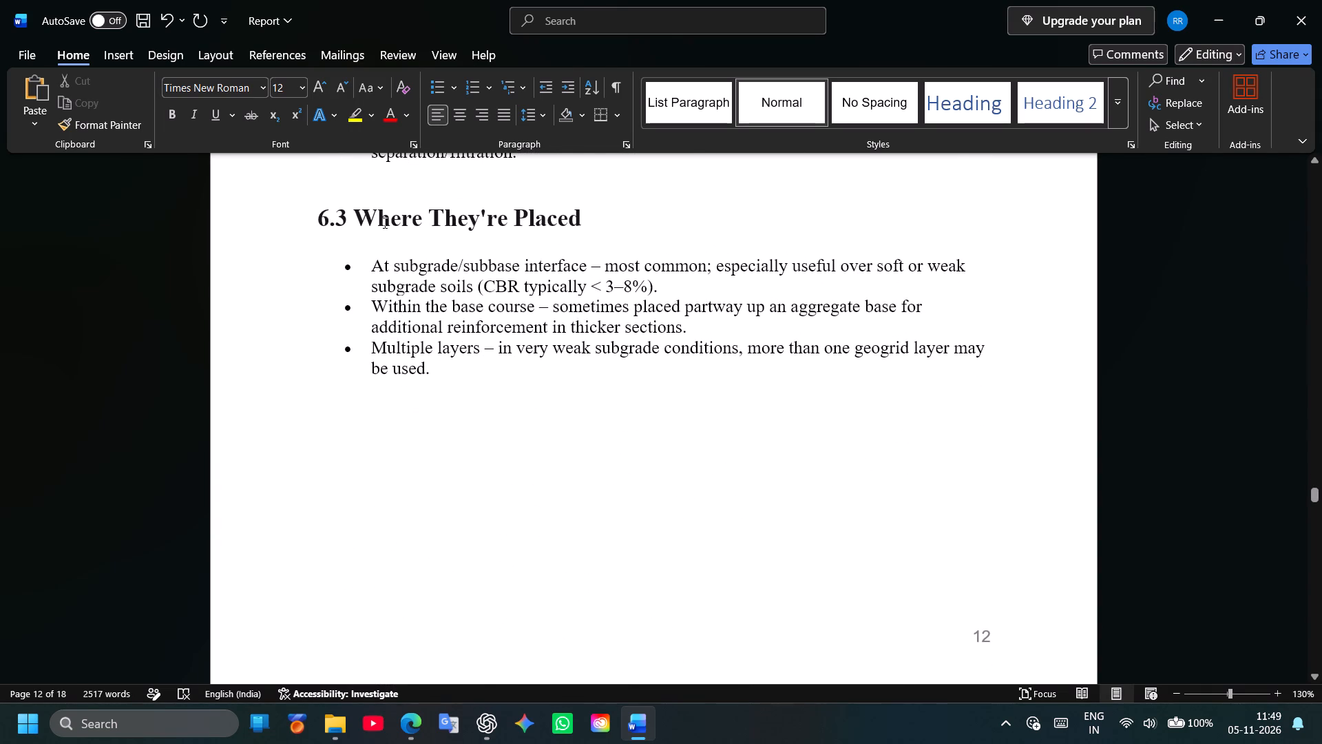
Read the bullet list under 6.2 Types of Geogrids, examining the uniaxial, biaxial and triaxial entries.
{"action": "scroll", "coordinate": [416, 253], "scroll_direction": "up", "scroll_amount": 2}
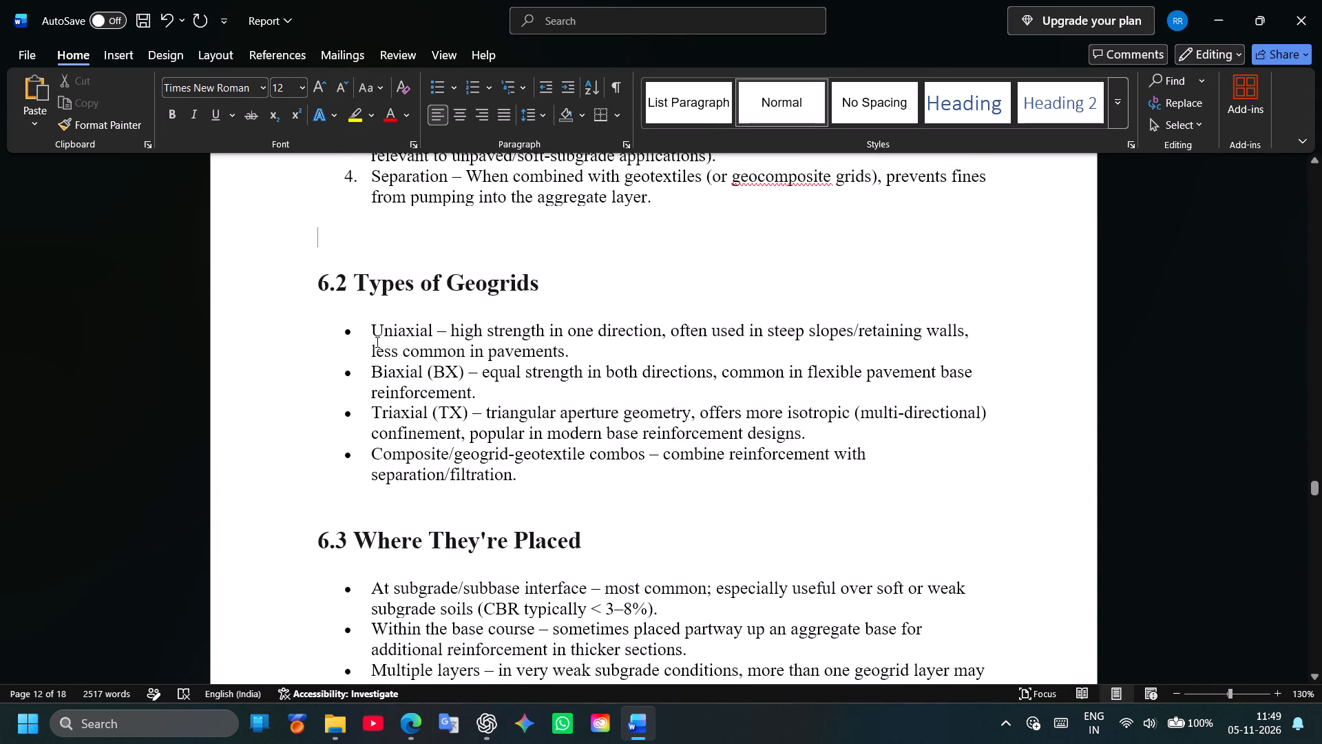
{"action": "left_click_drag", "start_coordinate": [370, 331], "coordinate": [412, 329]}
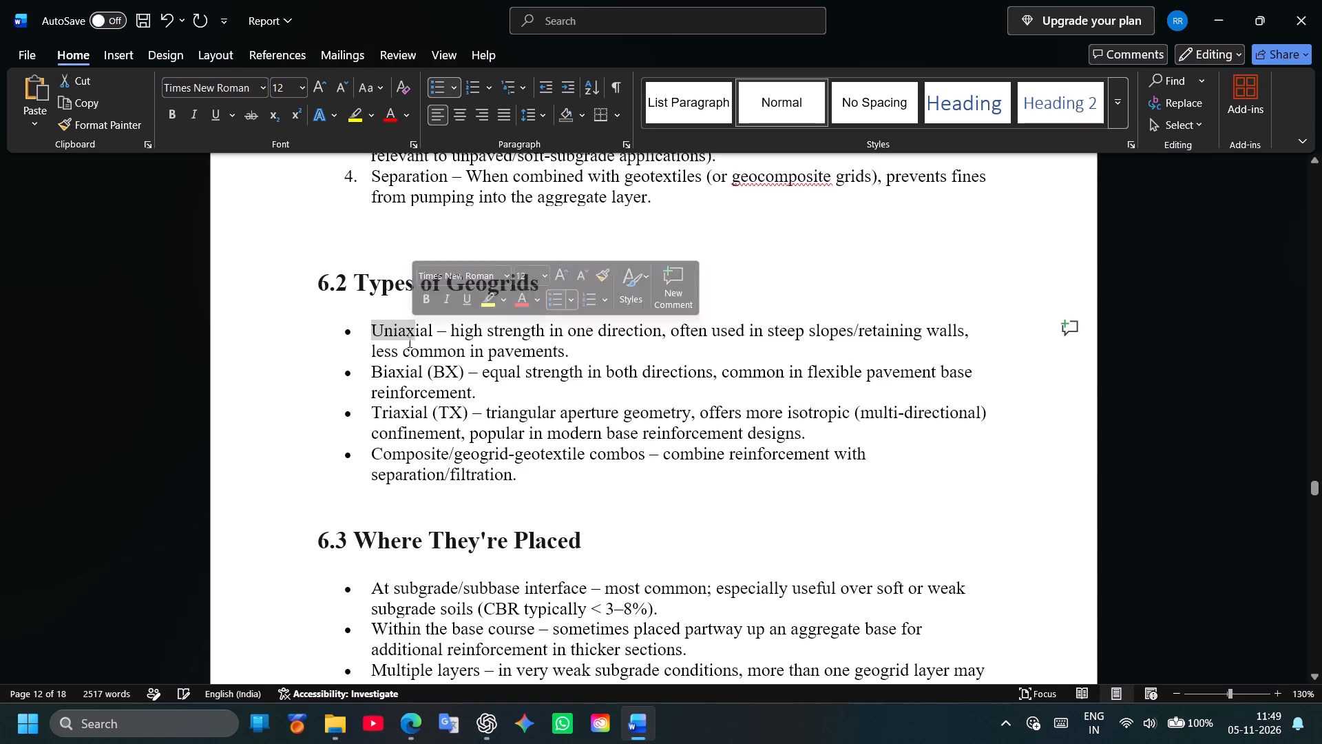
{"action": "left_click_drag", "start_coordinate": [373, 373], "coordinate": [452, 383]}
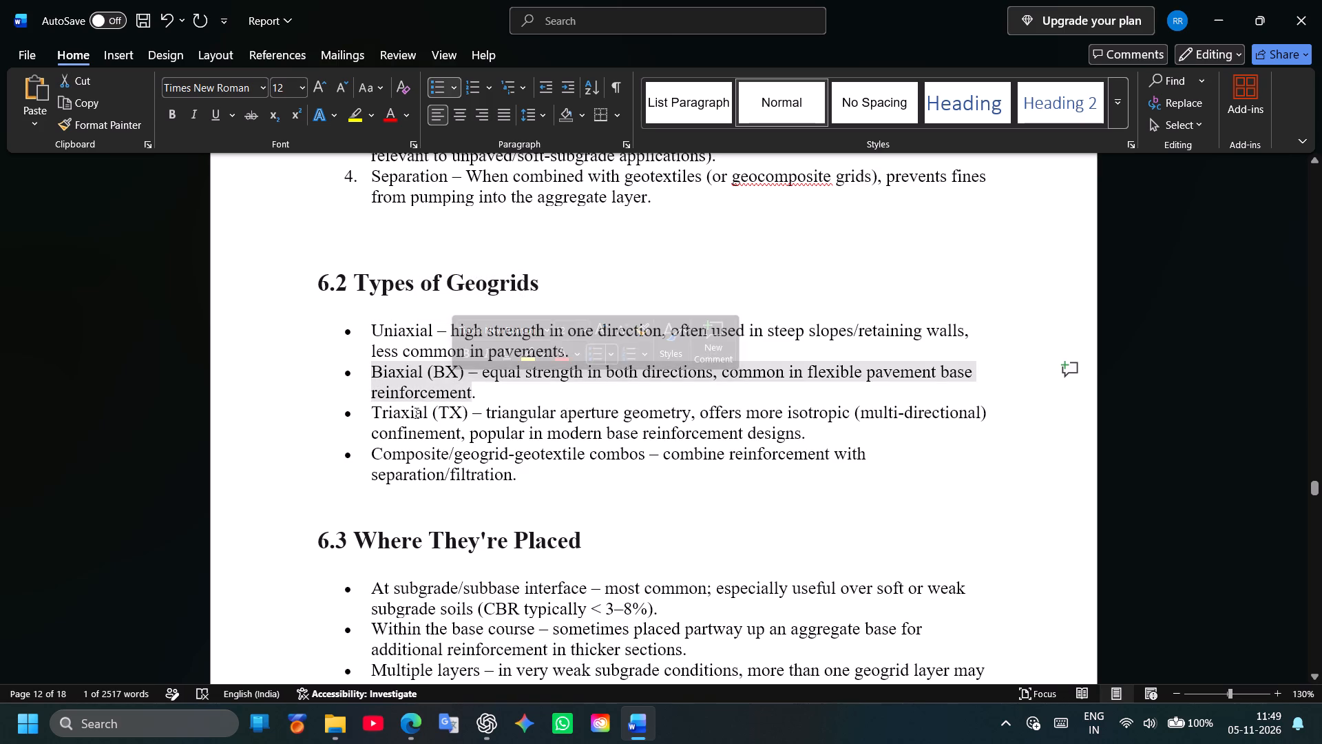
{"action": "left_click_drag", "start_coordinate": [379, 416], "coordinate": [460, 418]}
{"action": "left_click", "coordinate": [465, 524]}
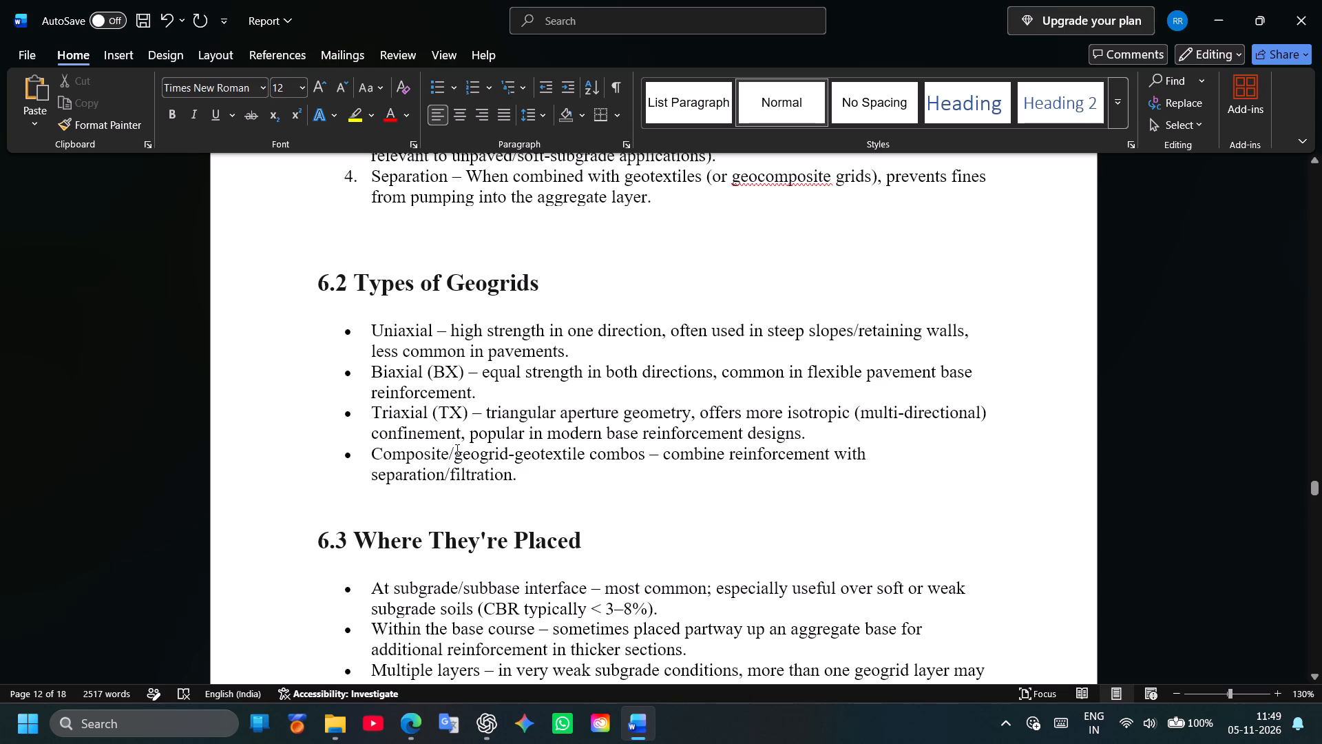
{"action": "left_click_drag", "start_coordinate": [373, 331], "coordinate": [399, 329]}
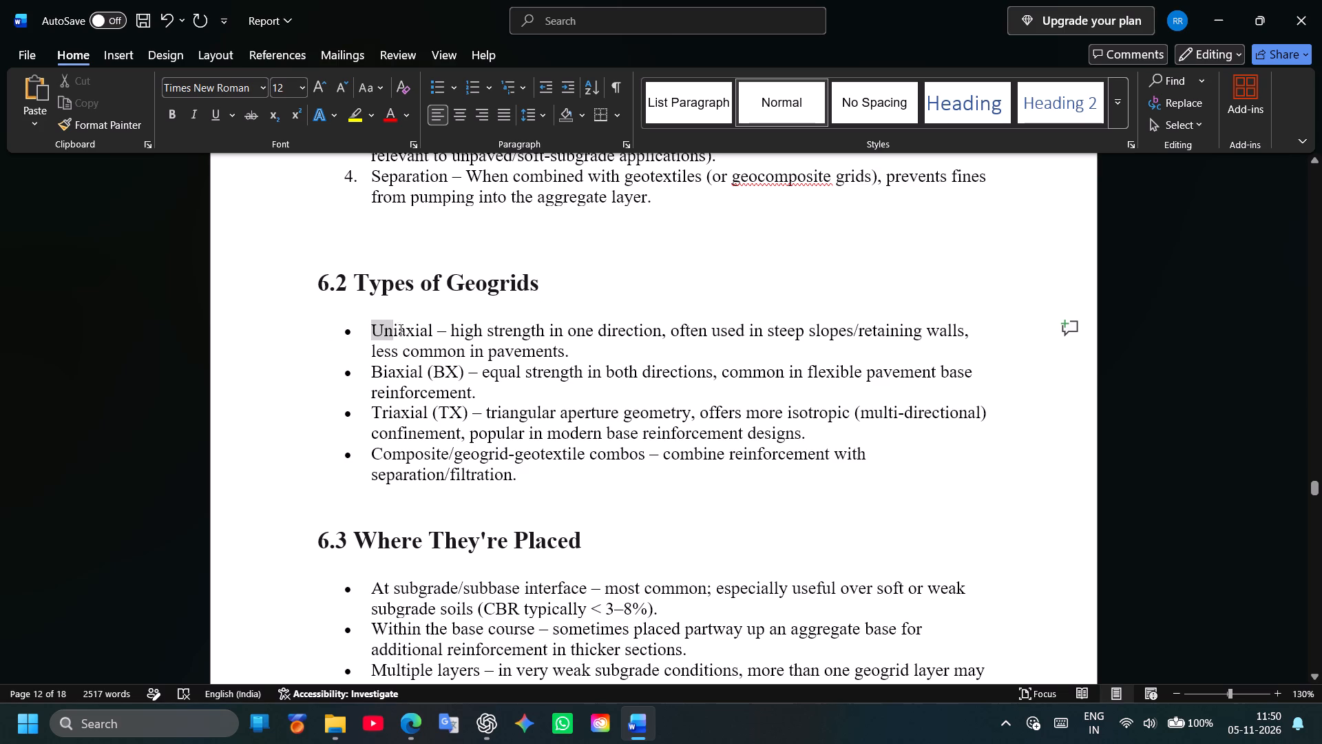
{"action": "left_click_drag", "start_coordinate": [399, 329], "coordinate": [432, 329]}
{"action": "left_click", "coordinate": [381, 446]}
{"action": "left_click_drag", "start_coordinate": [369, 411], "coordinate": [468, 420]}
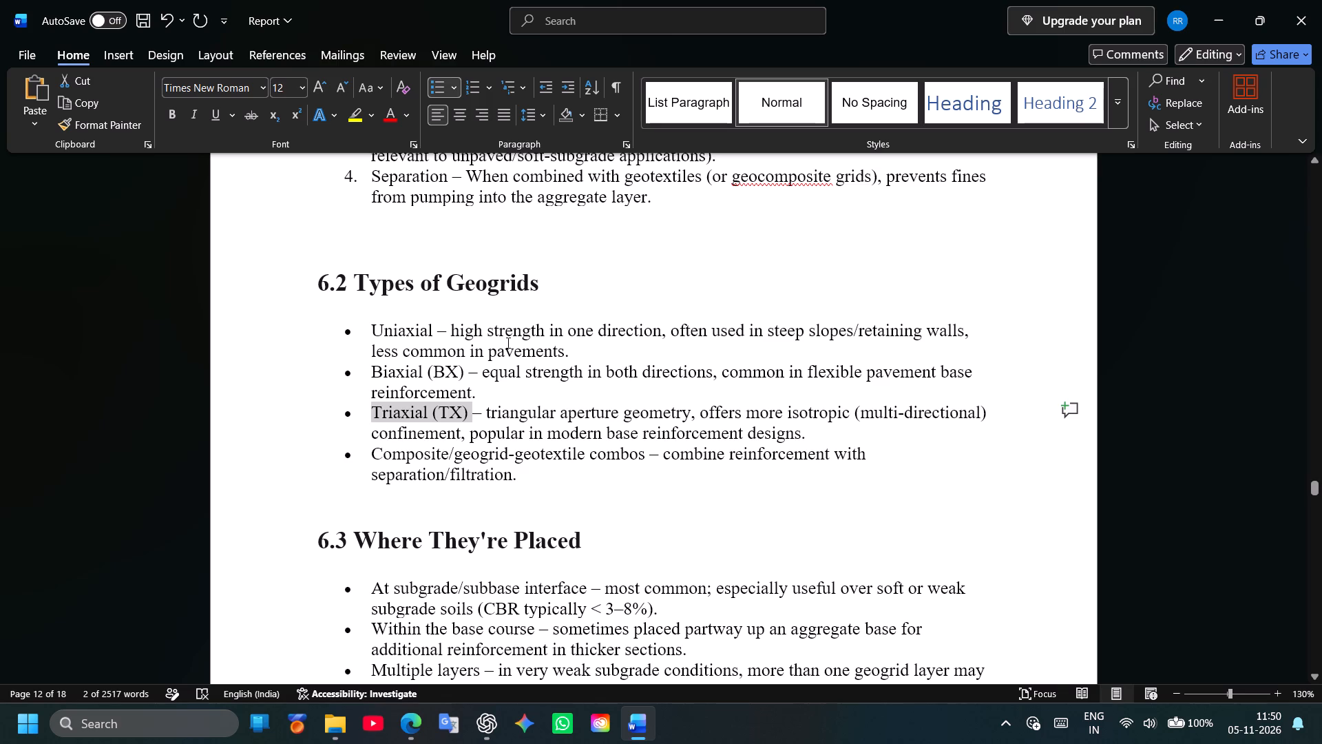
{"action": "left_click", "coordinate": [555, 493]}
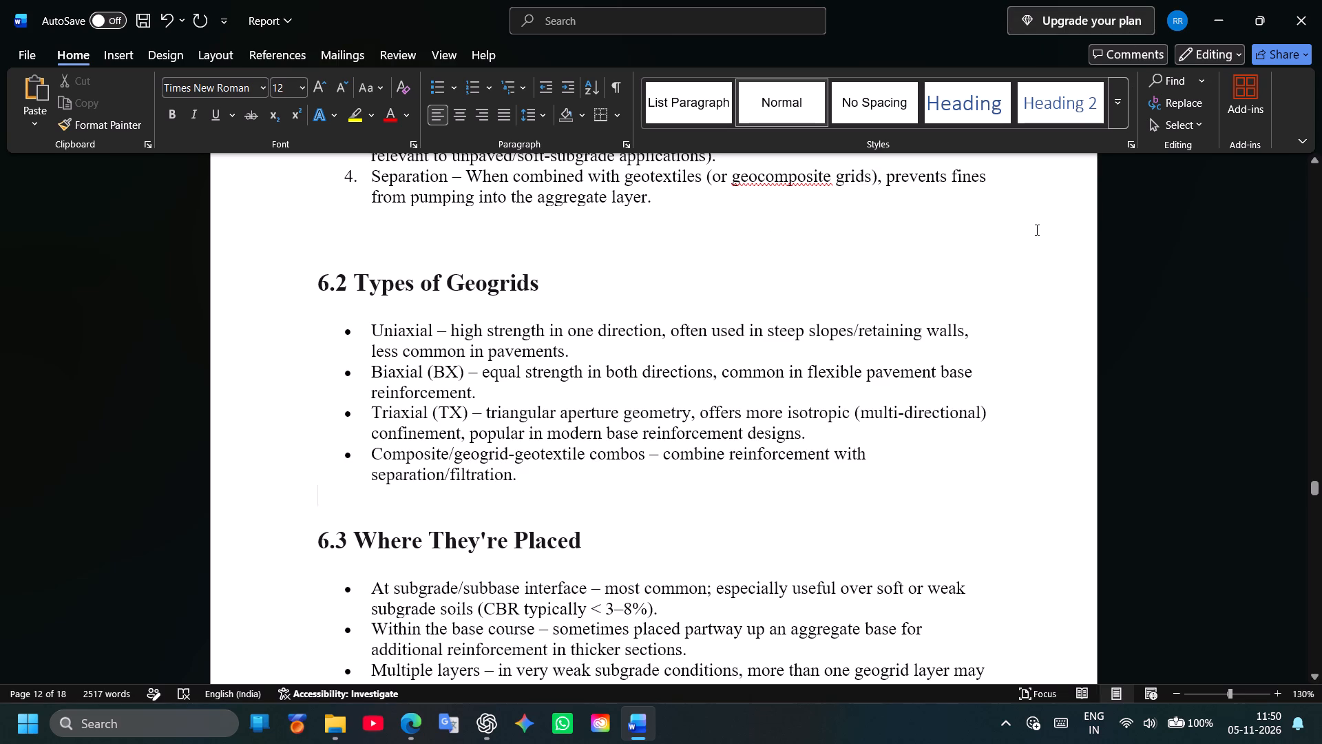
{"action": "left_click_drag", "start_coordinate": [365, 414], "coordinate": [425, 414]}
{"action": "left_click", "coordinate": [563, 492]}
{"action": "scroll", "coordinate": [523, 397], "scroll_direction": "up", "scroll_amount": 2}
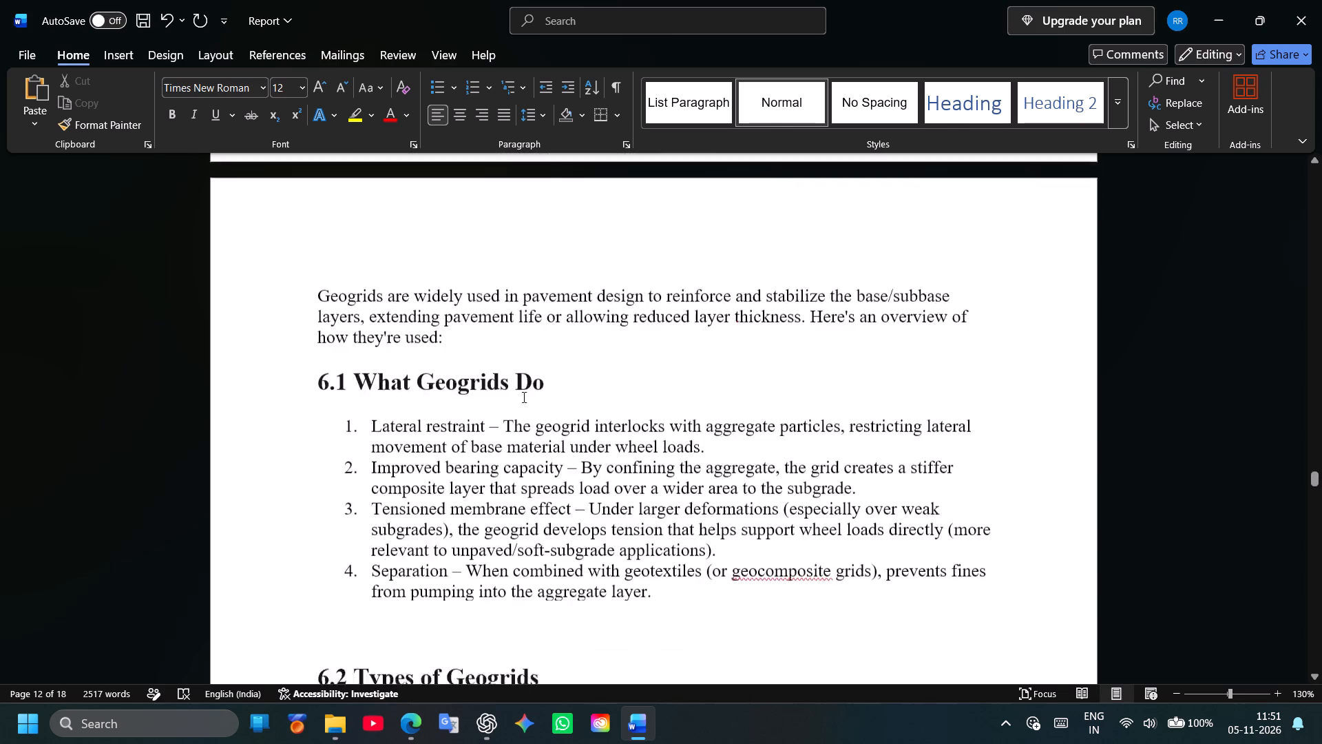
Review the geosynthetics introduction on page 11 and the placement of the photo below it.
{"action": "scroll", "coordinate": [523, 397], "scroll_direction": "up", "scroll_amount": 4}
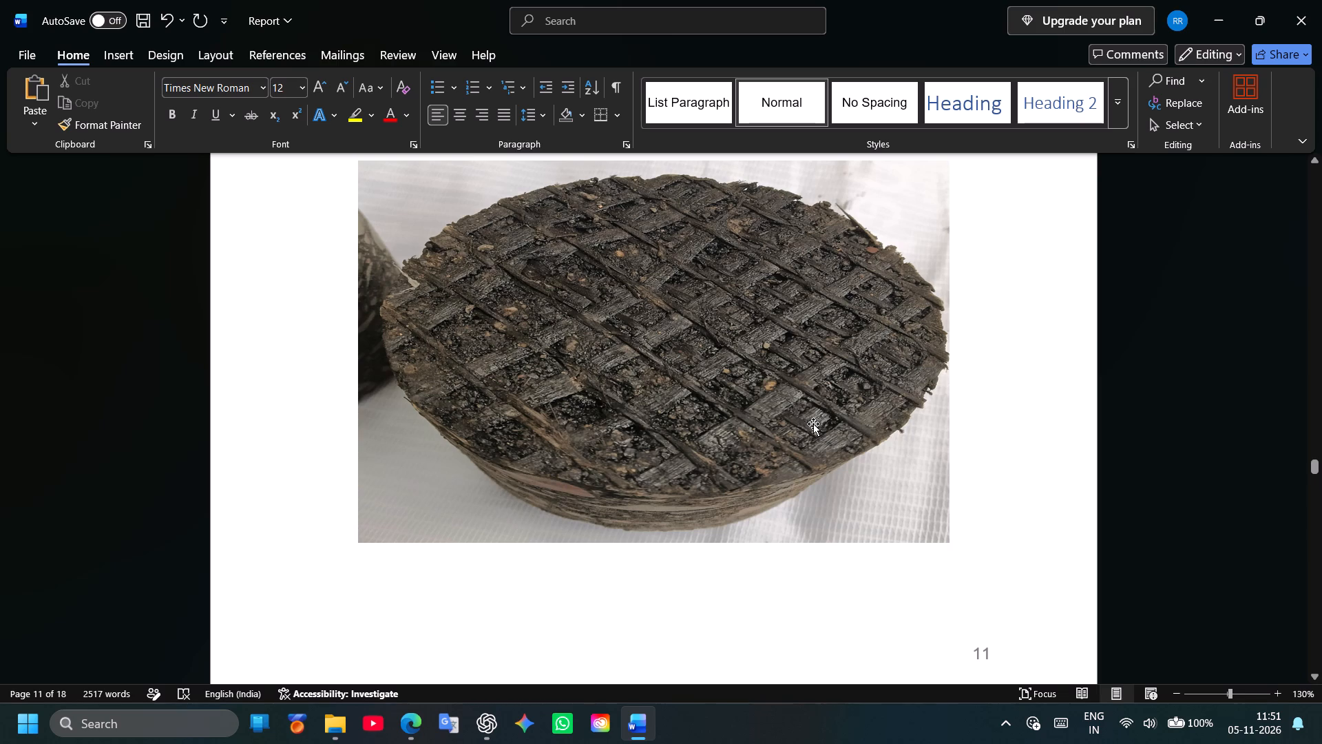
{"action": "scroll", "coordinate": [813, 424], "scroll_direction": "down", "scroll_amount": 1}
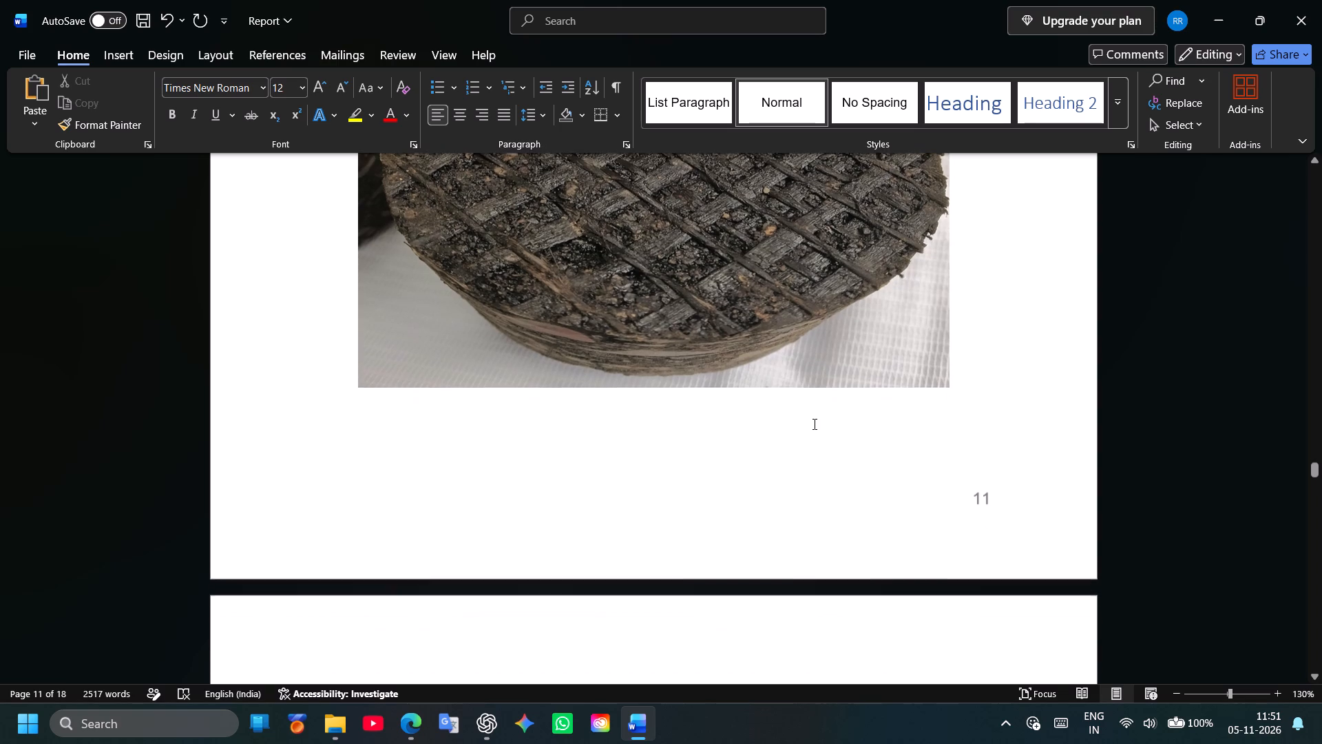
{"action": "scroll", "coordinate": [813, 424], "scroll_direction": "up", "scroll_amount": 1}
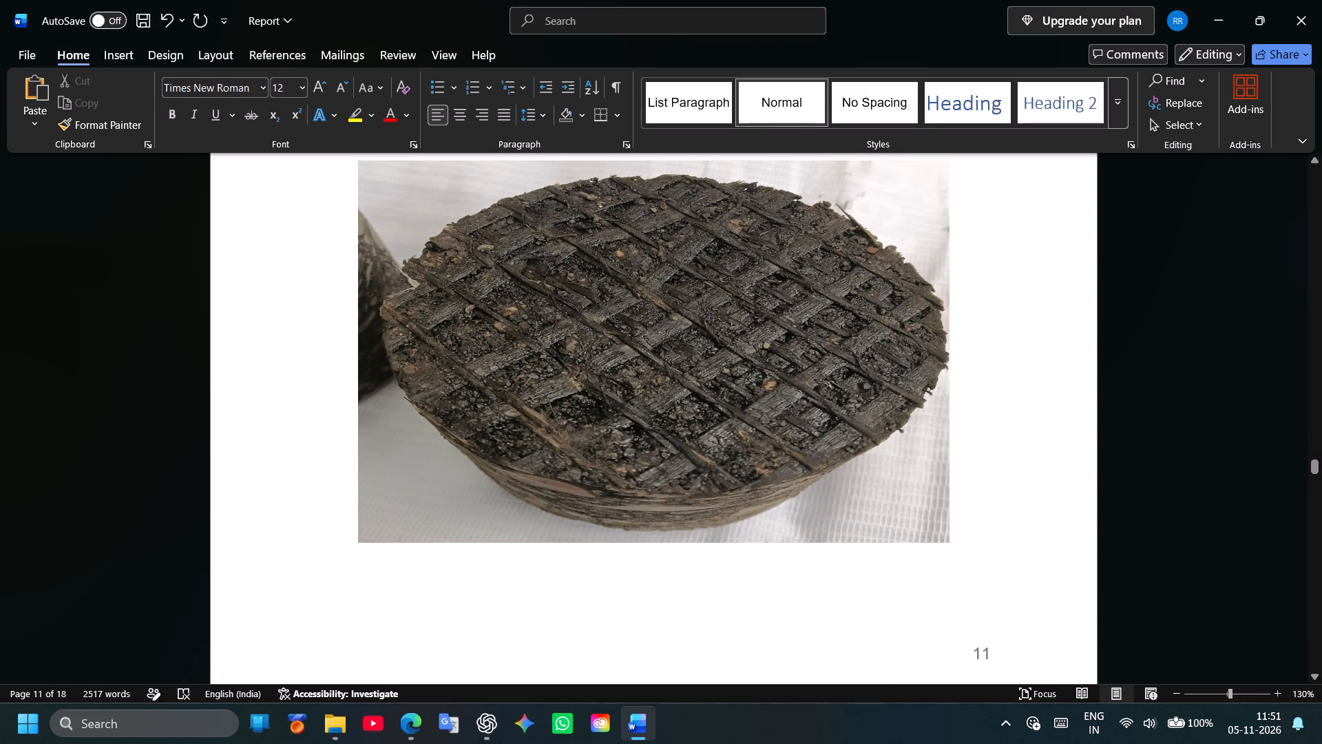
{"action": "scroll", "coordinate": [835, 695], "scroll_direction": "up", "scroll_amount": 2}
{"action": "scroll", "coordinate": [1073, 520], "scroll_direction": "up", "scroll_amount": 1}
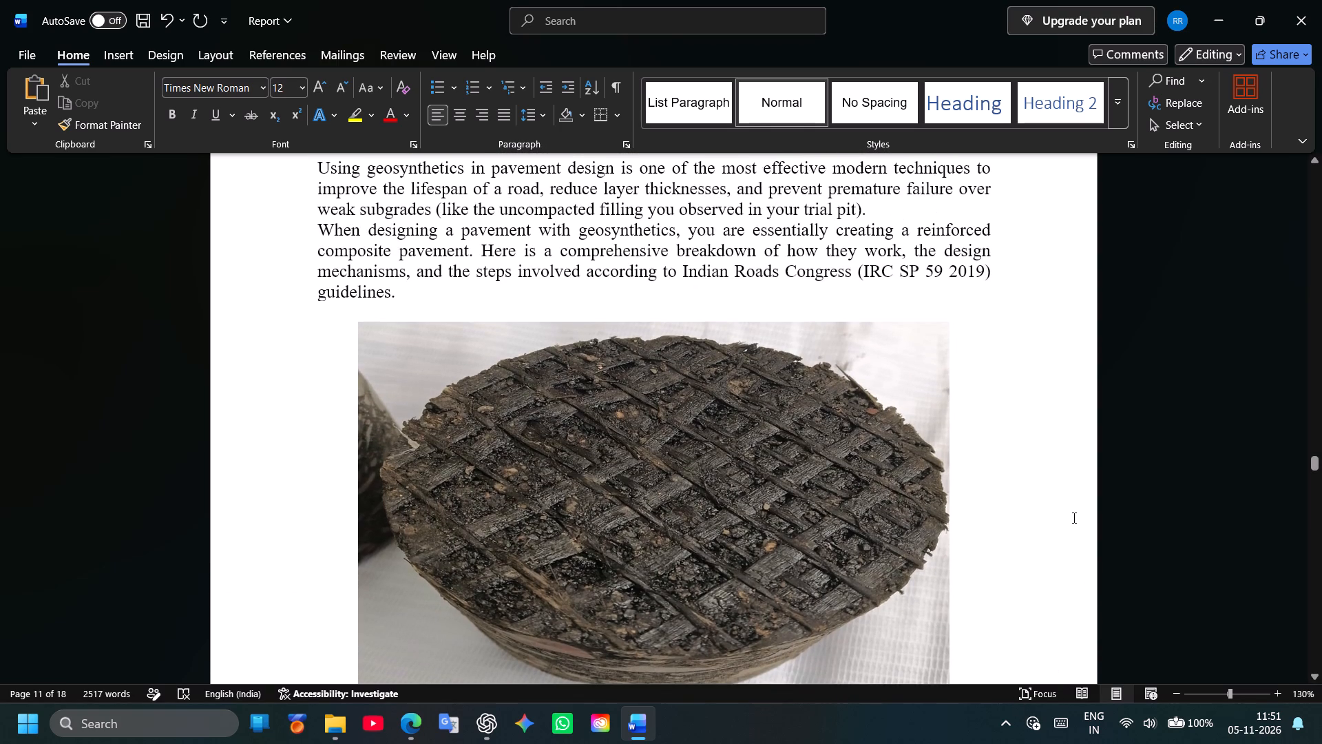
{"action": "scroll", "coordinate": [1073, 517], "scroll_direction": "up", "scroll_amount": 1}
{"action": "scroll", "coordinate": [1073, 517], "scroll_direction": "down", "scroll_amount": 2}
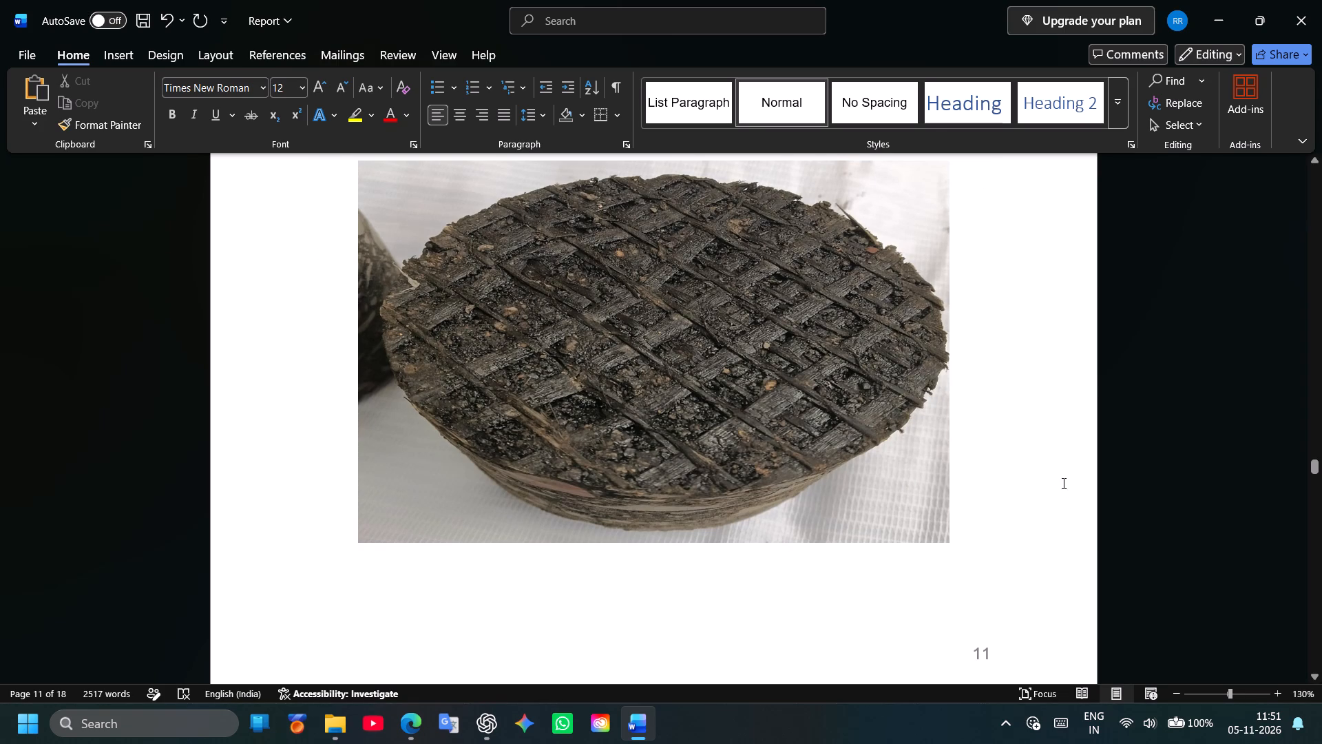
{"action": "scroll", "coordinate": [1048, 460], "scroll_direction": "up", "scroll_amount": 1}
{"action": "scroll", "coordinate": [1048, 460], "scroll_direction": "down", "scroll_amount": 1}
{"action": "scroll", "coordinate": [1048, 460], "scroll_direction": "up", "scroll_amount": 1}
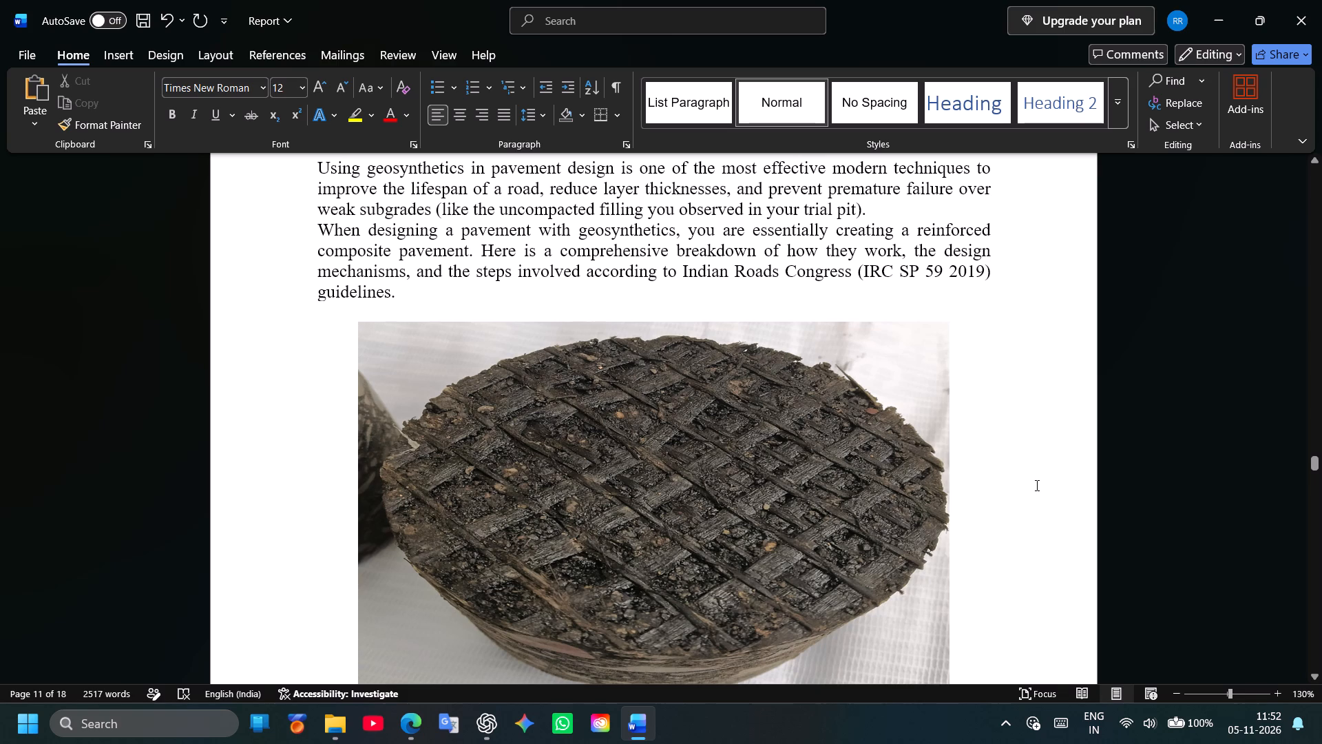
{"action": "scroll", "coordinate": [1036, 483], "scroll_direction": "down", "scroll_amount": 2}
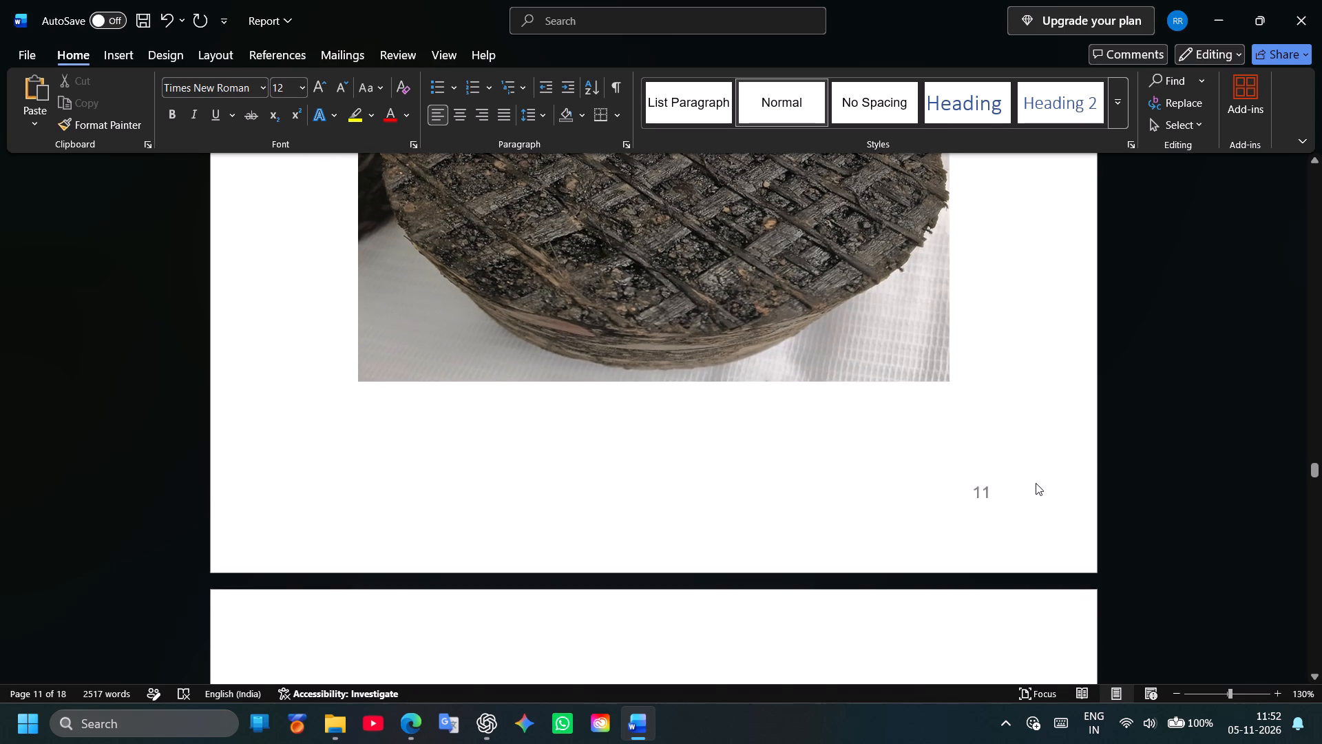
Look over page 12 from the 6.1 list through 6.2 Types of Geogrids to the bullets under 6.3 Where They're Placed.
{"action": "scroll", "coordinate": [1036, 483], "scroll_direction": "down", "scroll_amount": 5}
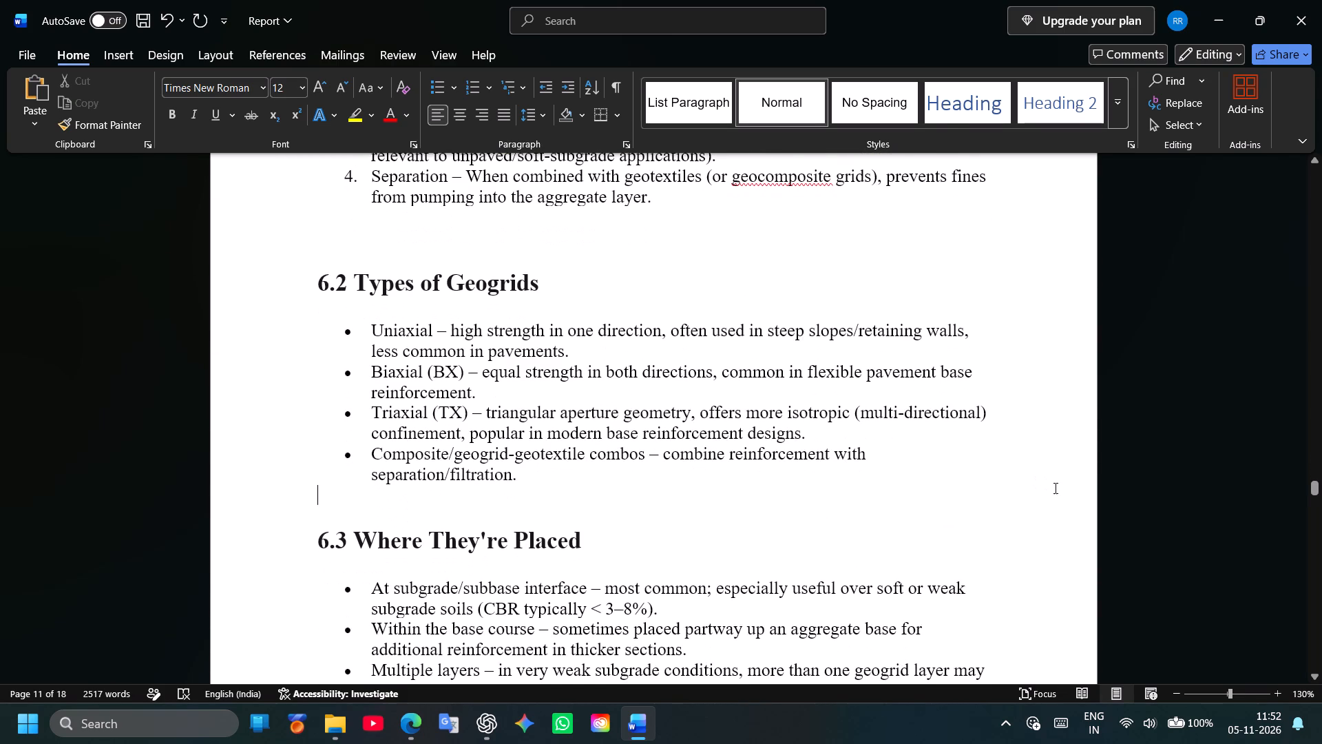
{"action": "scroll", "coordinate": [1064, 468], "scroll_direction": "up", "scroll_amount": 2}
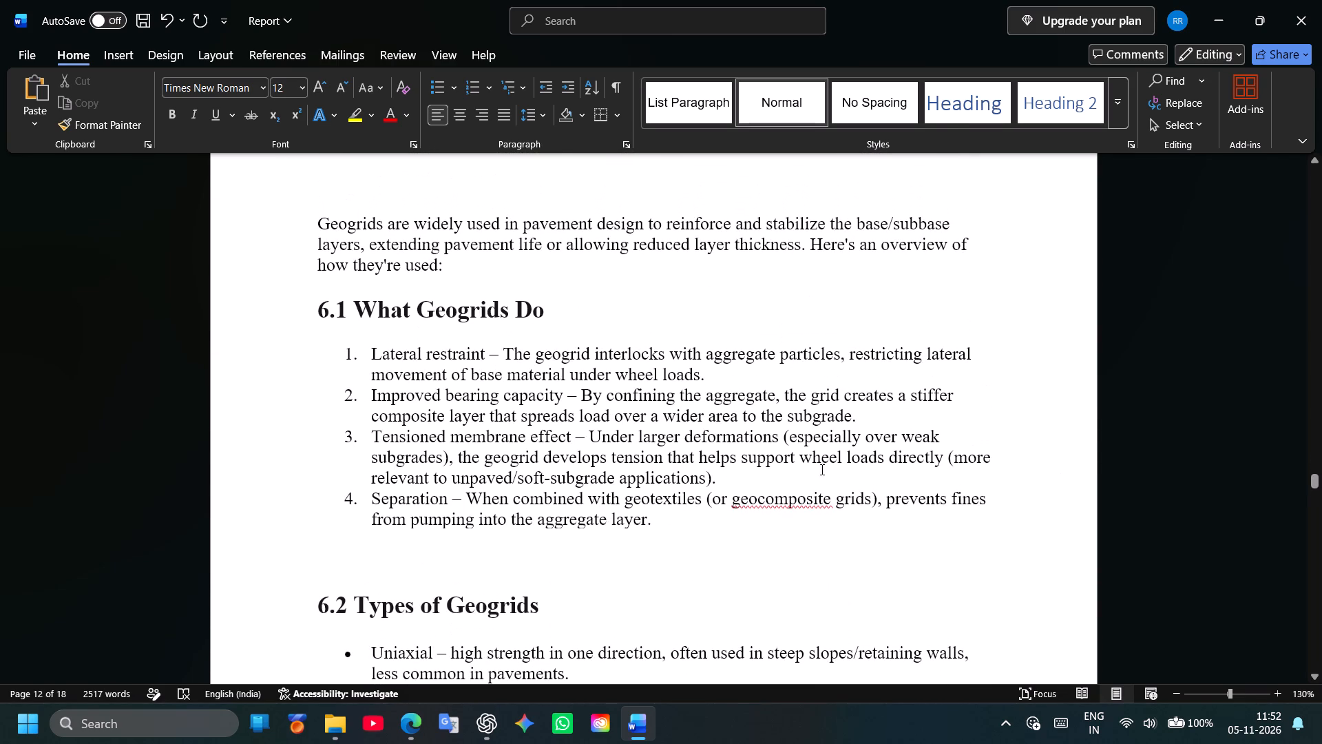
{"action": "scroll", "coordinate": [633, 564], "scroll_direction": "down", "scroll_amount": 2}
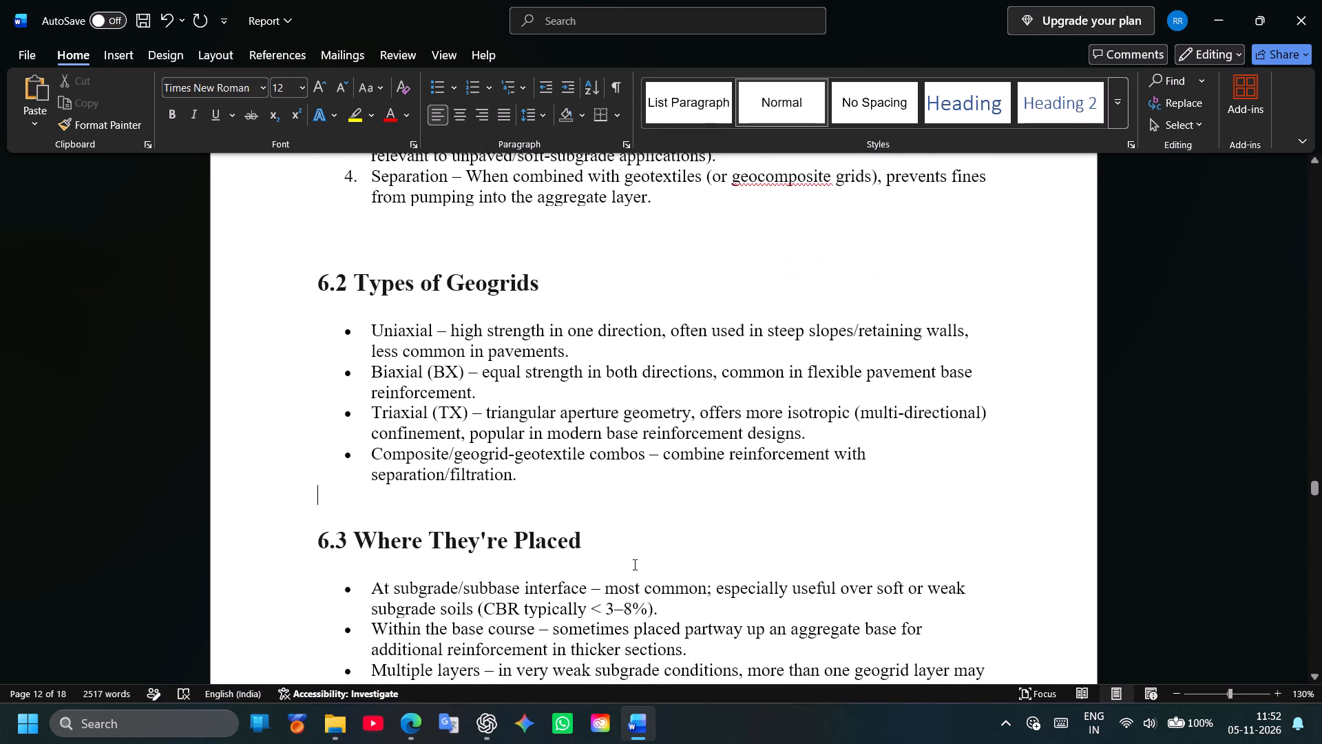
{"action": "scroll", "coordinate": [452, 508], "scroll_direction": "down", "scroll_amount": 1}
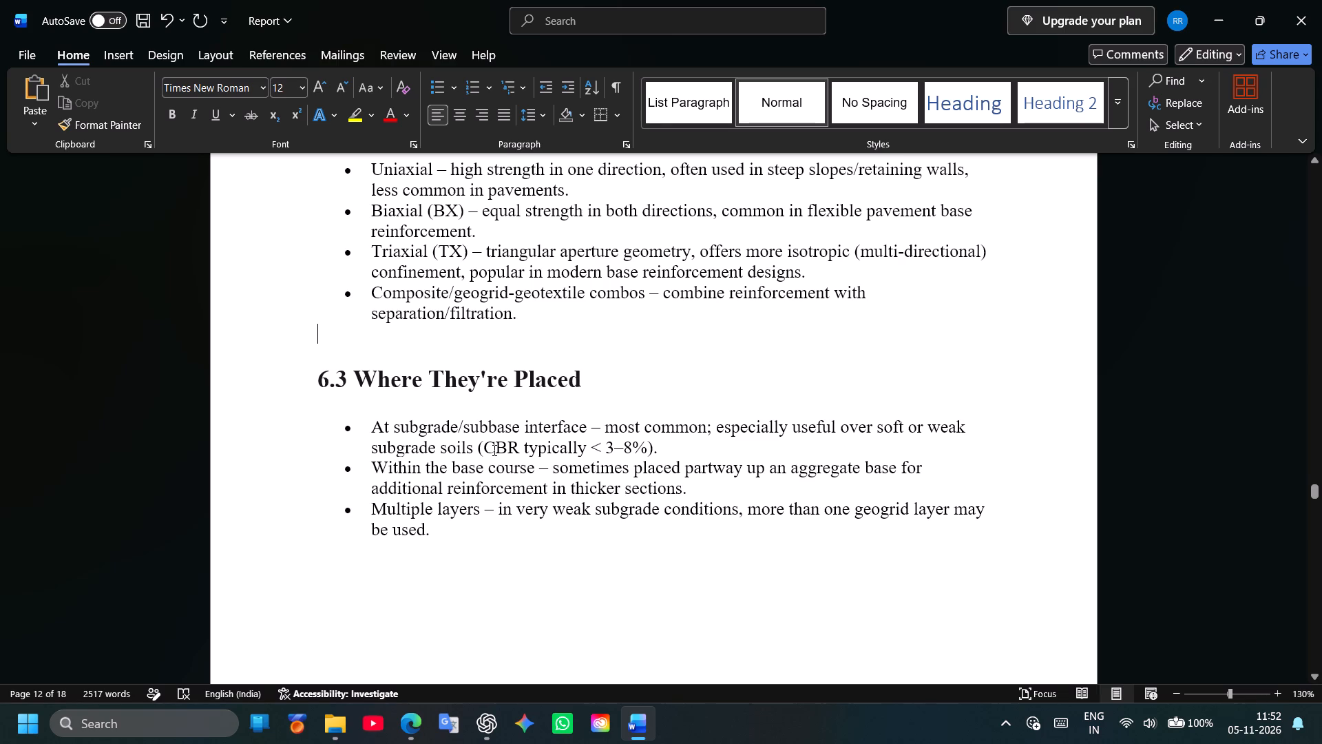
{"action": "left_click", "coordinate": [631, 447]}
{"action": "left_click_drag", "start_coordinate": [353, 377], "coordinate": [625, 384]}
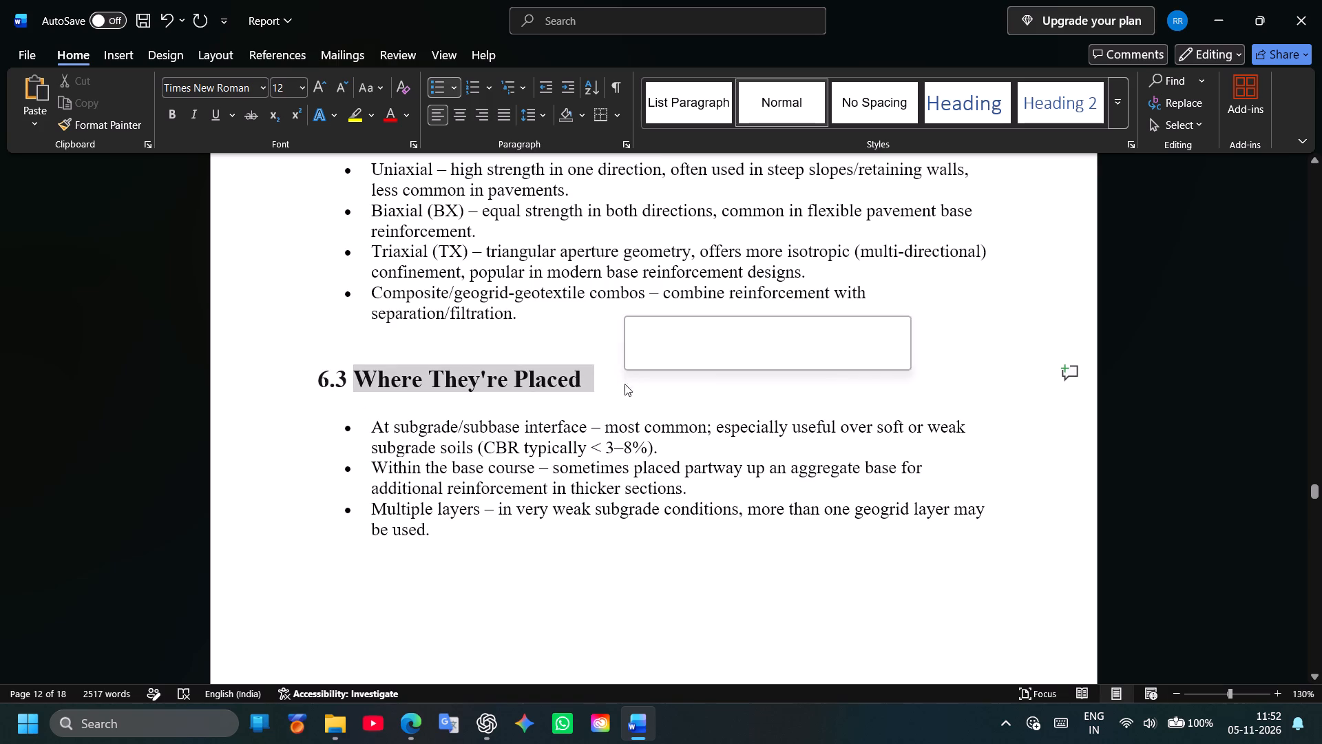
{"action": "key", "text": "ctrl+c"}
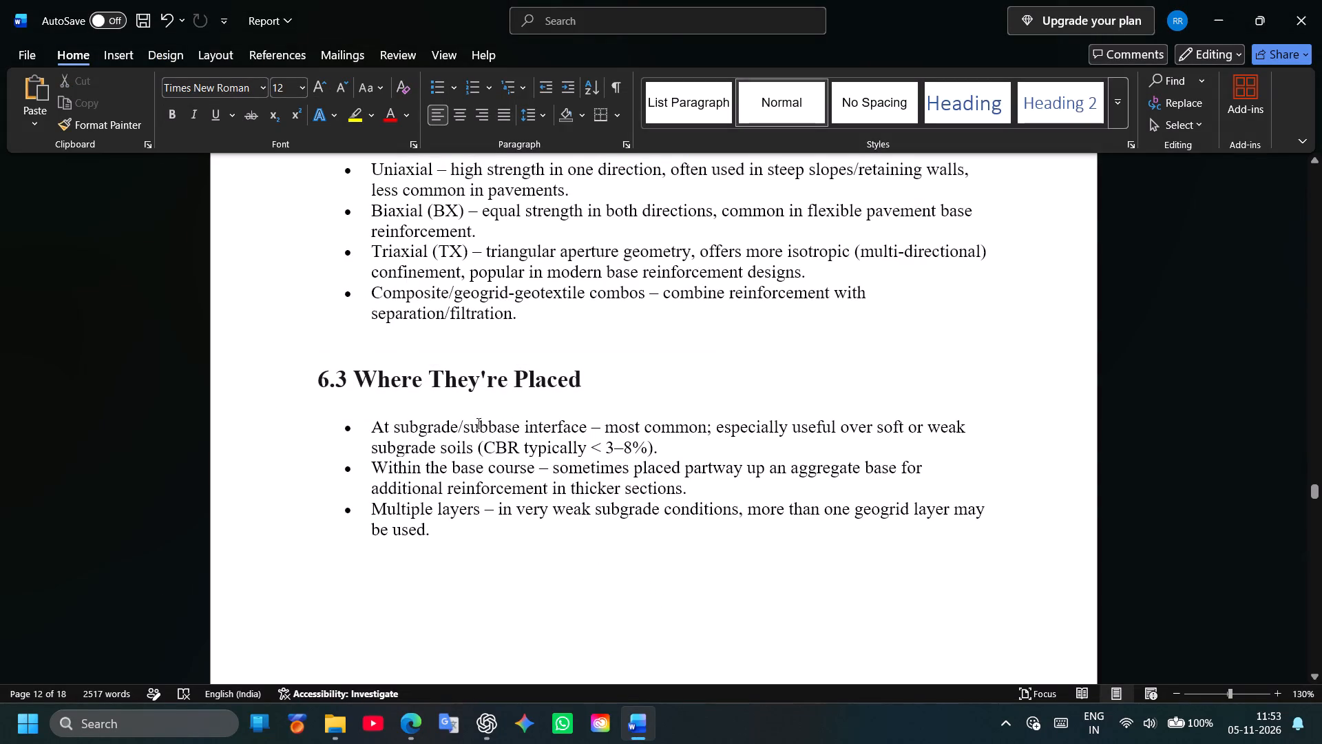
{"action": "left_click_drag", "start_coordinate": [398, 422], "coordinate": [455, 422]}
{"action": "left_click", "coordinate": [442, 530]}
{"action": "left_click_drag", "start_coordinate": [373, 464], "coordinate": [483, 471]}
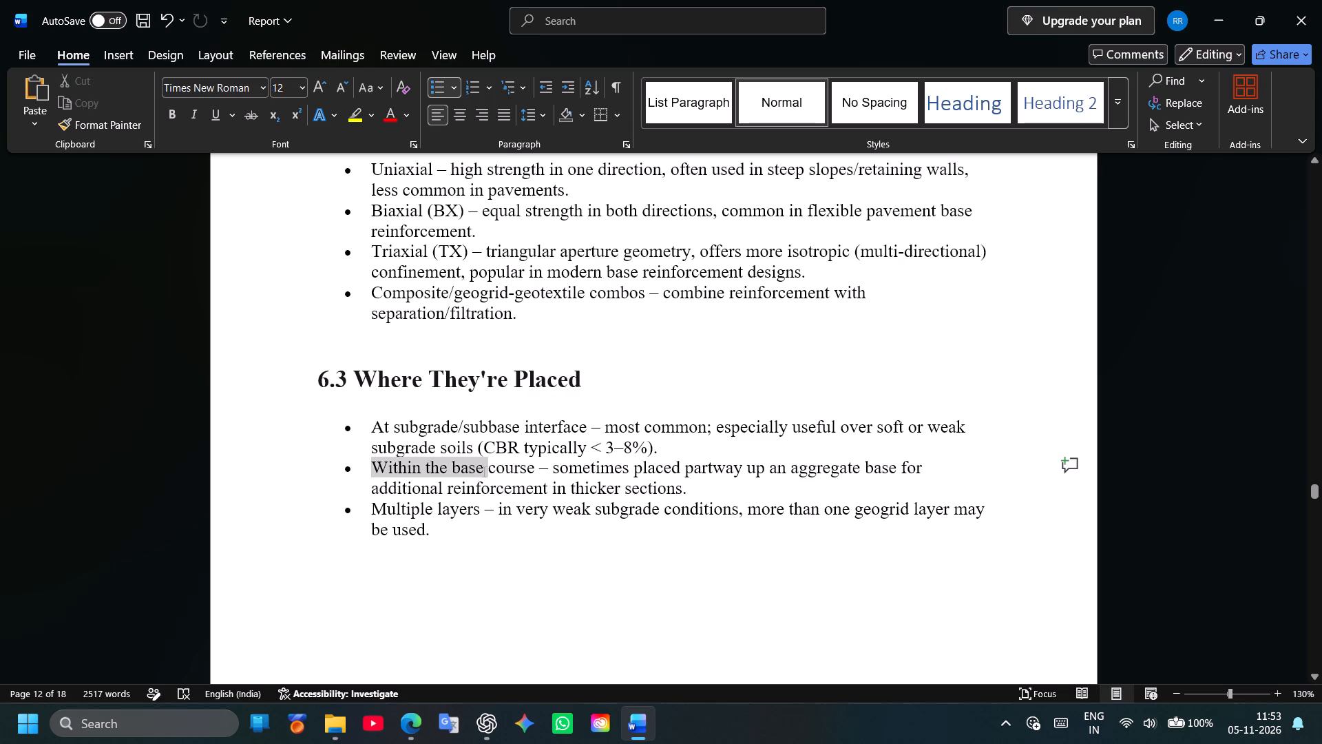
{"action": "left_click_drag", "start_coordinate": [483, 471], "coordinate": [520, 471]}
{"action": "left_click", "coordinate": [486, 568]}
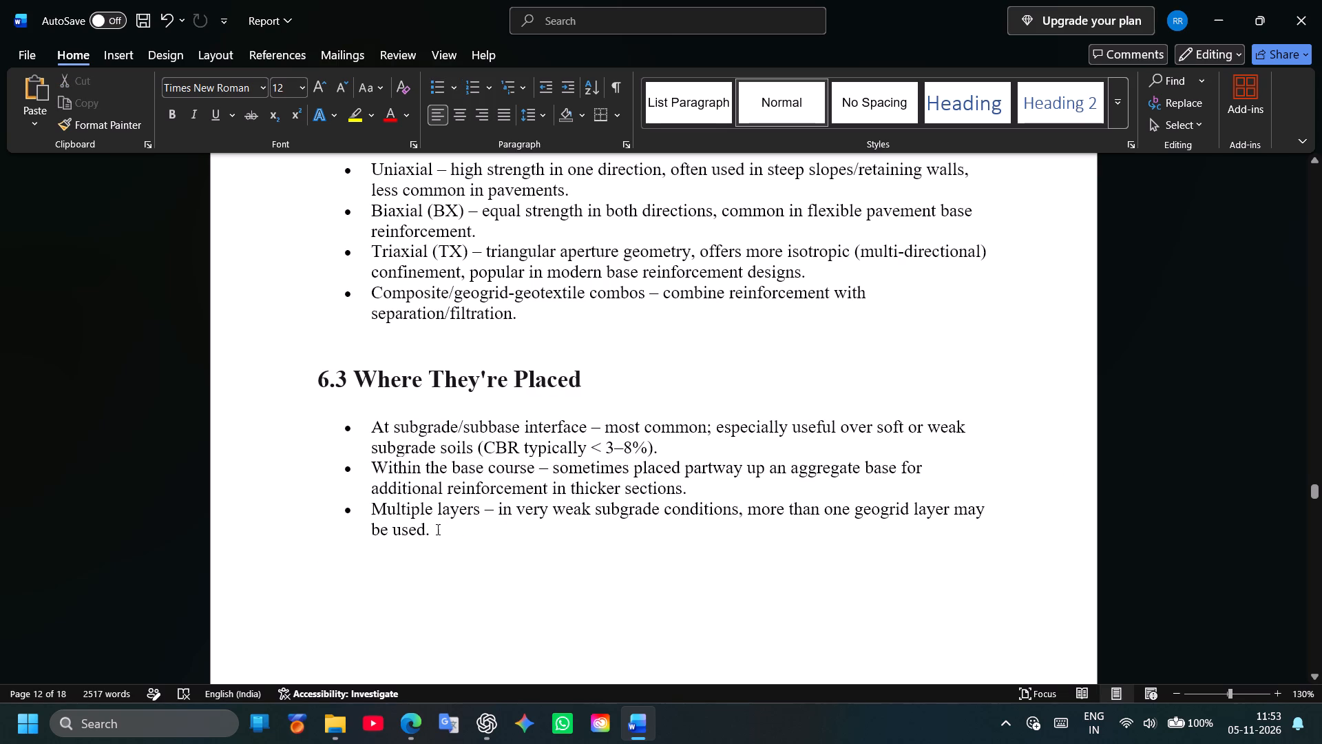
{"action": "left_click_drag", "start_coordinate": [381, 508], "coordinate": [496, 514]}
{"action": "left_click", "coordinate": [494, 593]}
{"action": "left_click_drag", "start_coordinate": [497, 509], "coordinate": [922, 510]}
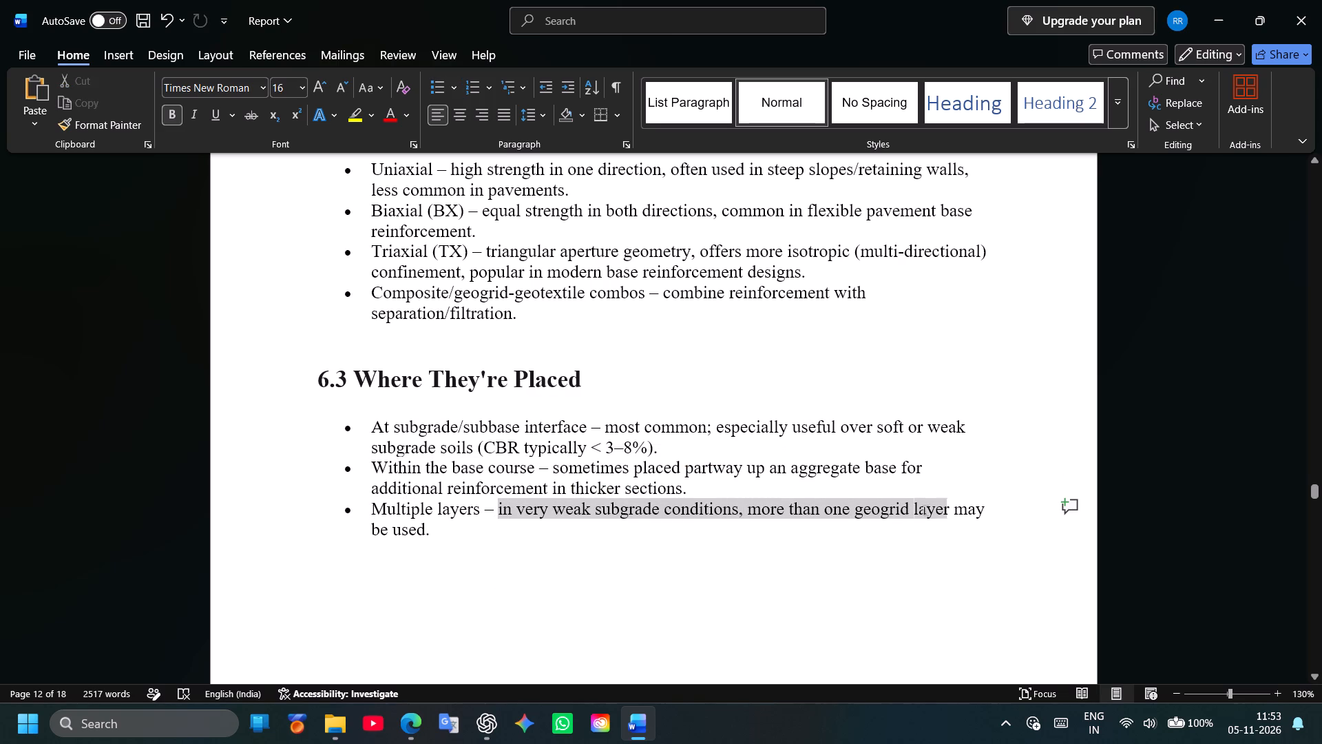
{"action": "left_click_drag", "start_coordinate": [922, 510], "coordinate": [426, 533]}
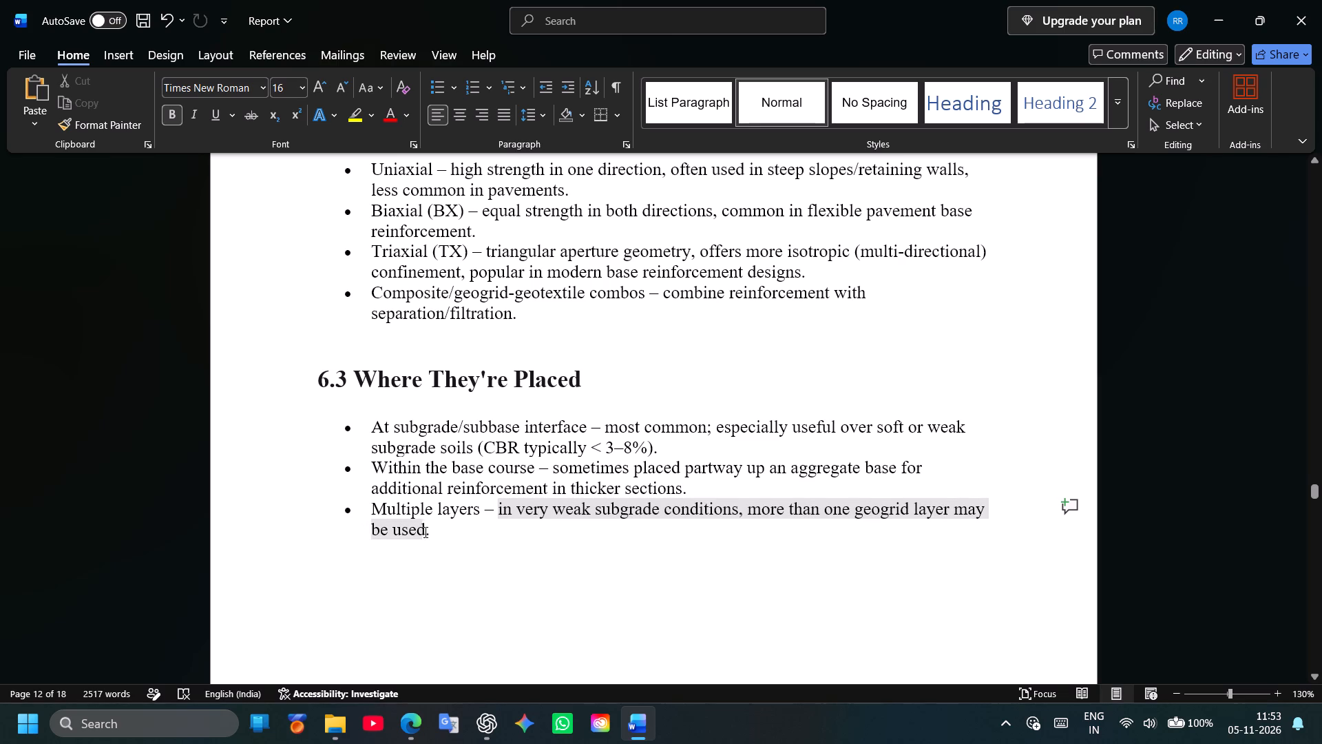
{"action": "left_click_drag", "start_coordinate": [426, 533], "coordinate": [444, 534]}
{"action": "left_click", "coordinate": [447, 579]}
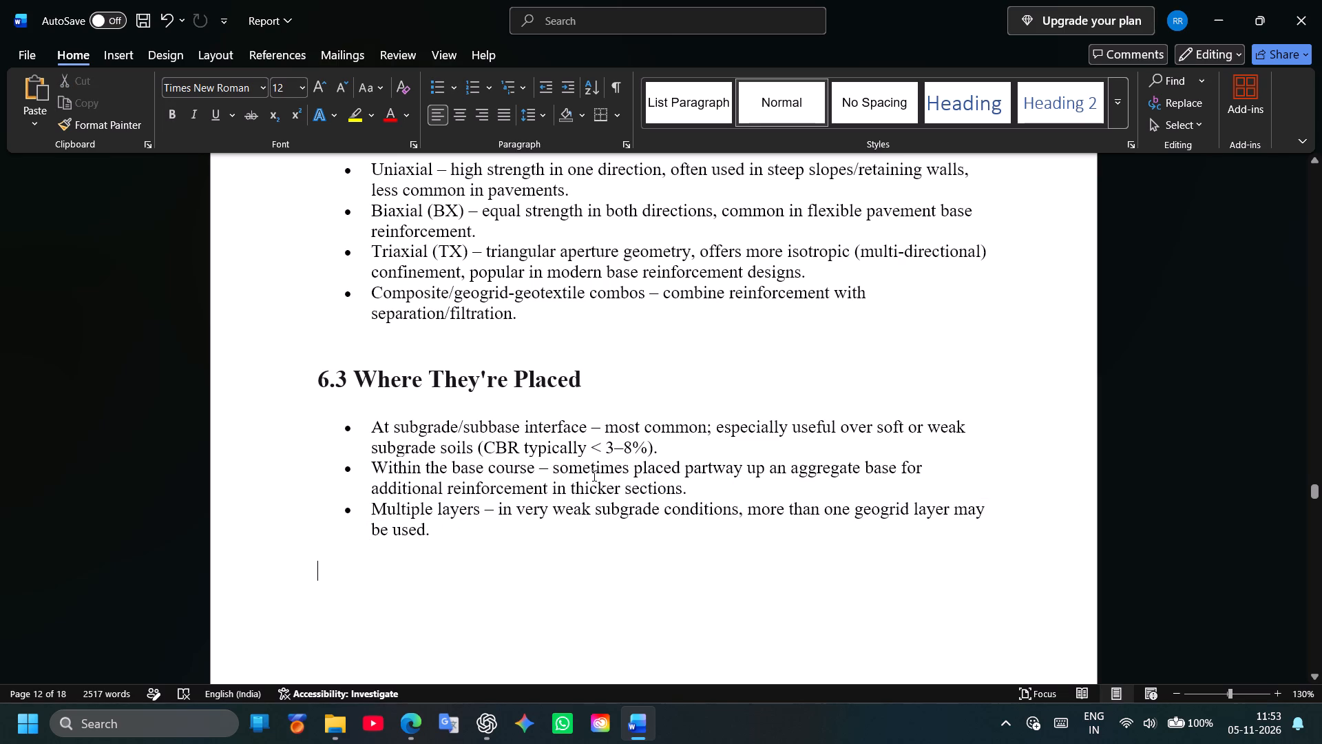
Delete "(CBR typically < 3–8%)" from the first 6.3 bullet and end the sentence with a full stop after "subgrade soils".
{"action": "left_click_drag", "start_coordinate": [659, 449], "coordinate": [491, 442]}
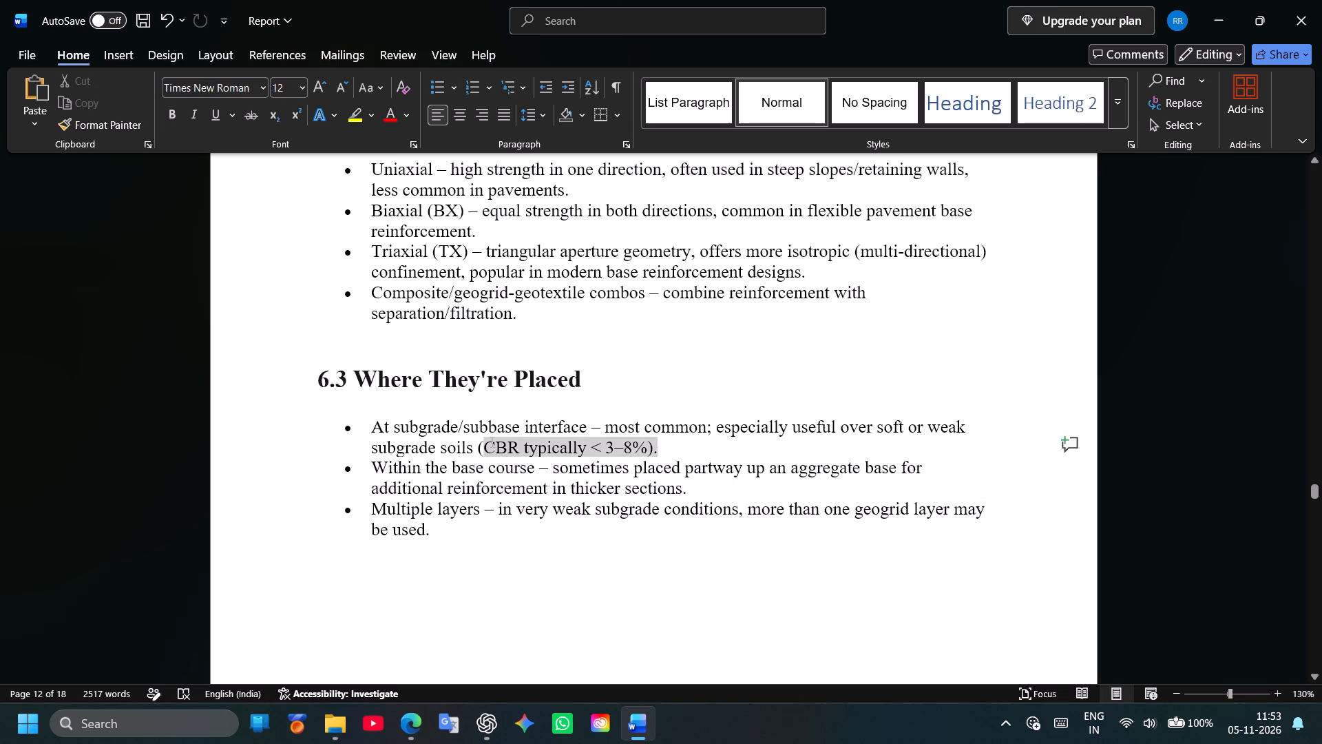
{"action": "left_click_drag", "start_coordinate": [491, 442], "coordinate": [474, 453]}
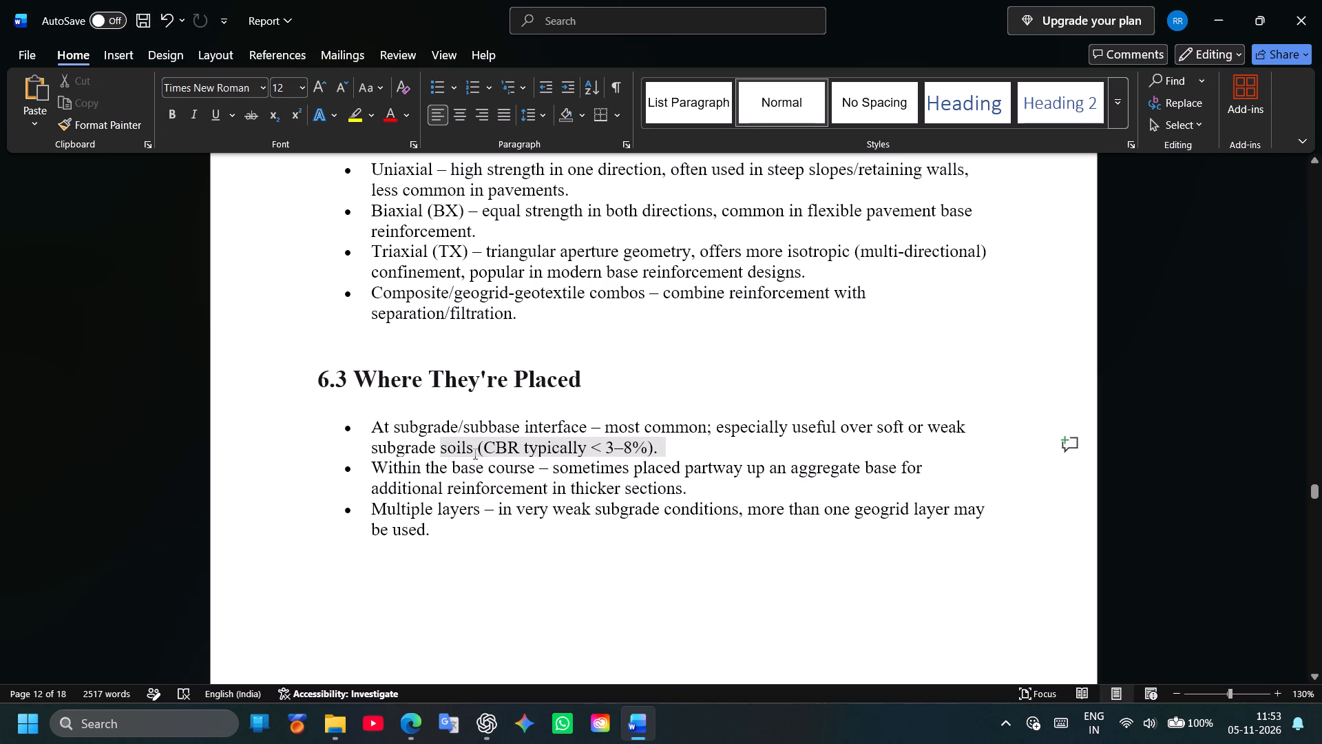
{"action": "left_click_drag", "start_coordinate": [474, 453], "coordinate": [476, 447]}
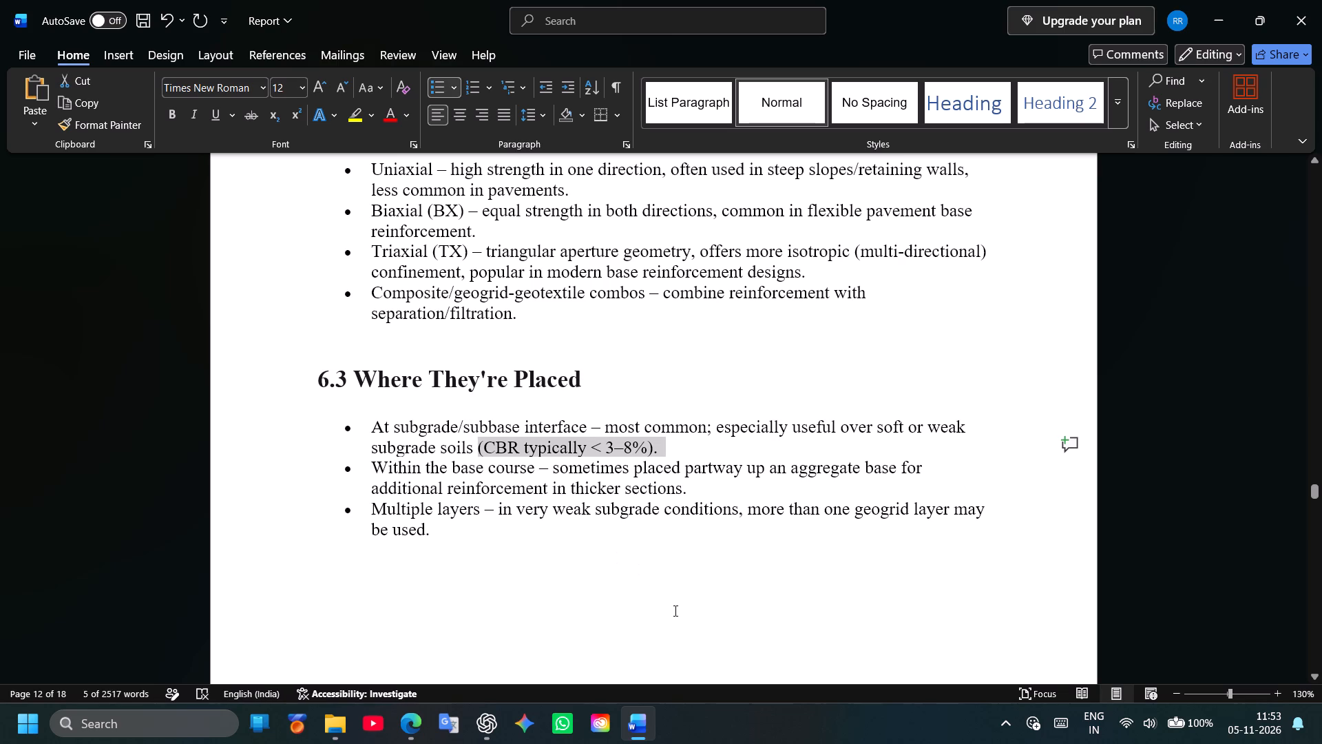
{"action": "key", "text": "BackSpace"}
{"action": "key", "text": "BackSpace"}
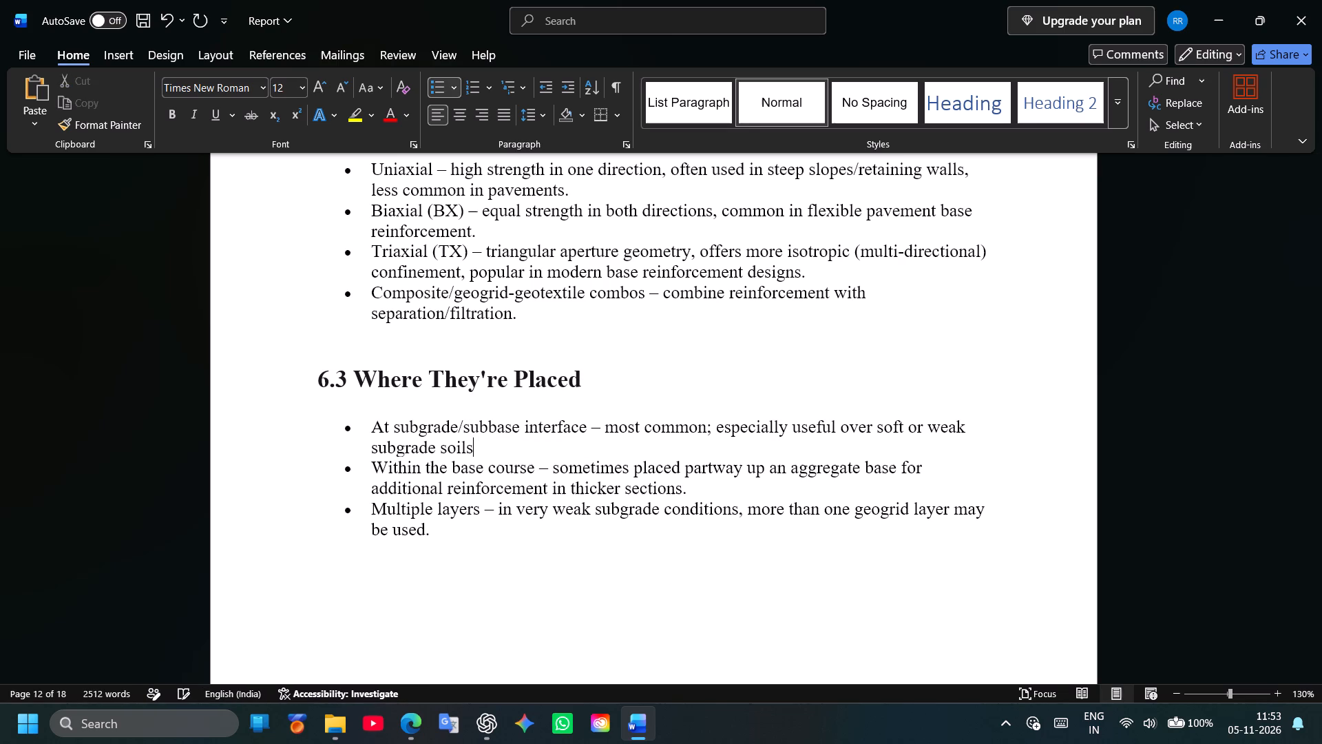
{"action": "key", "text": "period"}
Review section 6.4 Pavement Design Using Geogrid in Granular by LCR method, checking its heading, layer thickness table and strain table.
{"action": "scroll", "coordinate": [718, 566], "scroll_direction": "down", "scroll_amount": 4}
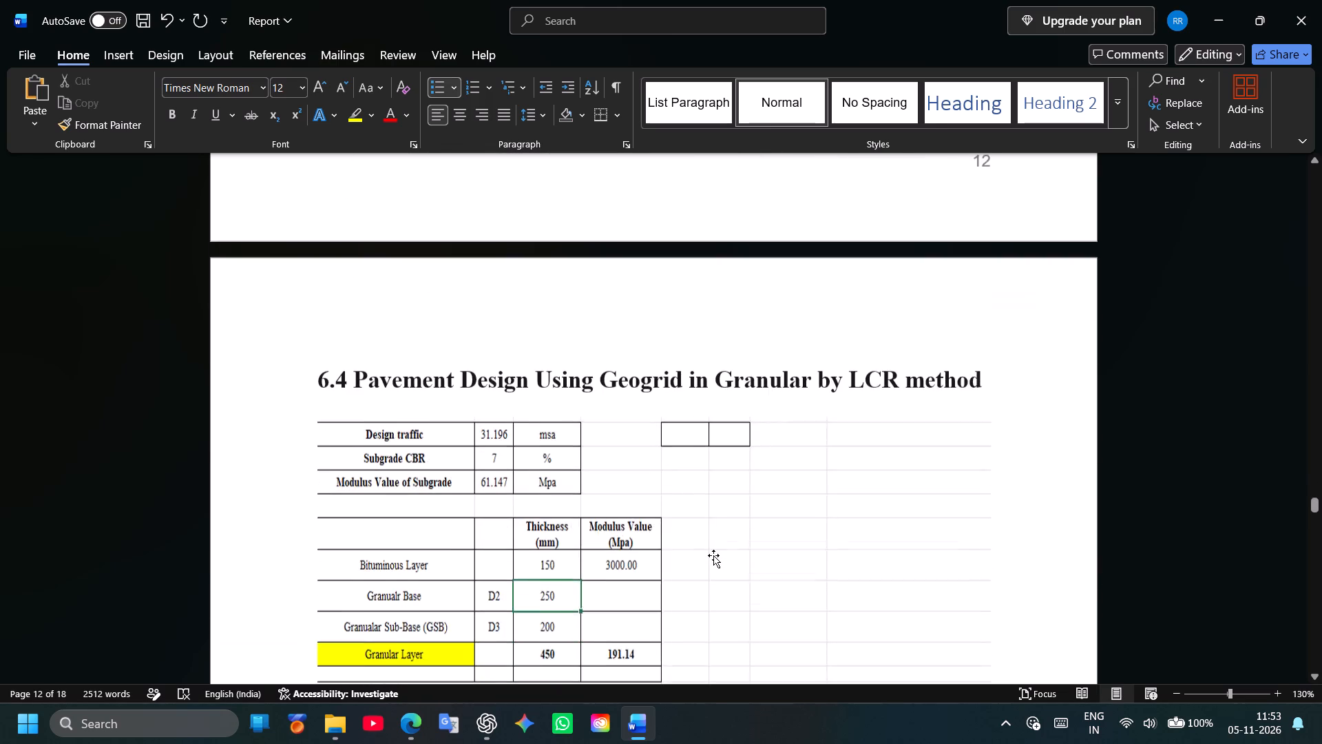
{"action": "scroll", "coordinate": [713, 555], "scroll_direction": "down", "scroll_amount": 1}
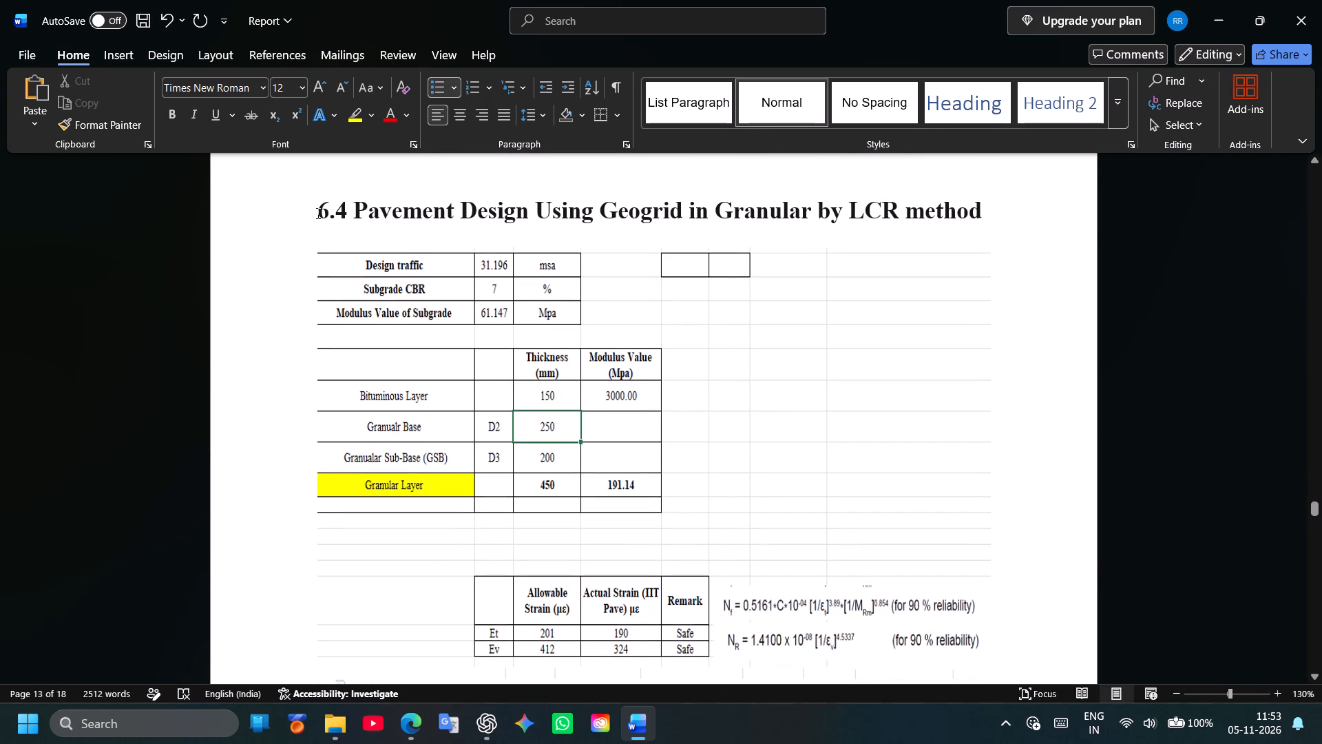
{"action": "left_click_drag", "start_coordinate": [317, 213], "coordinate": [1006, 225]}
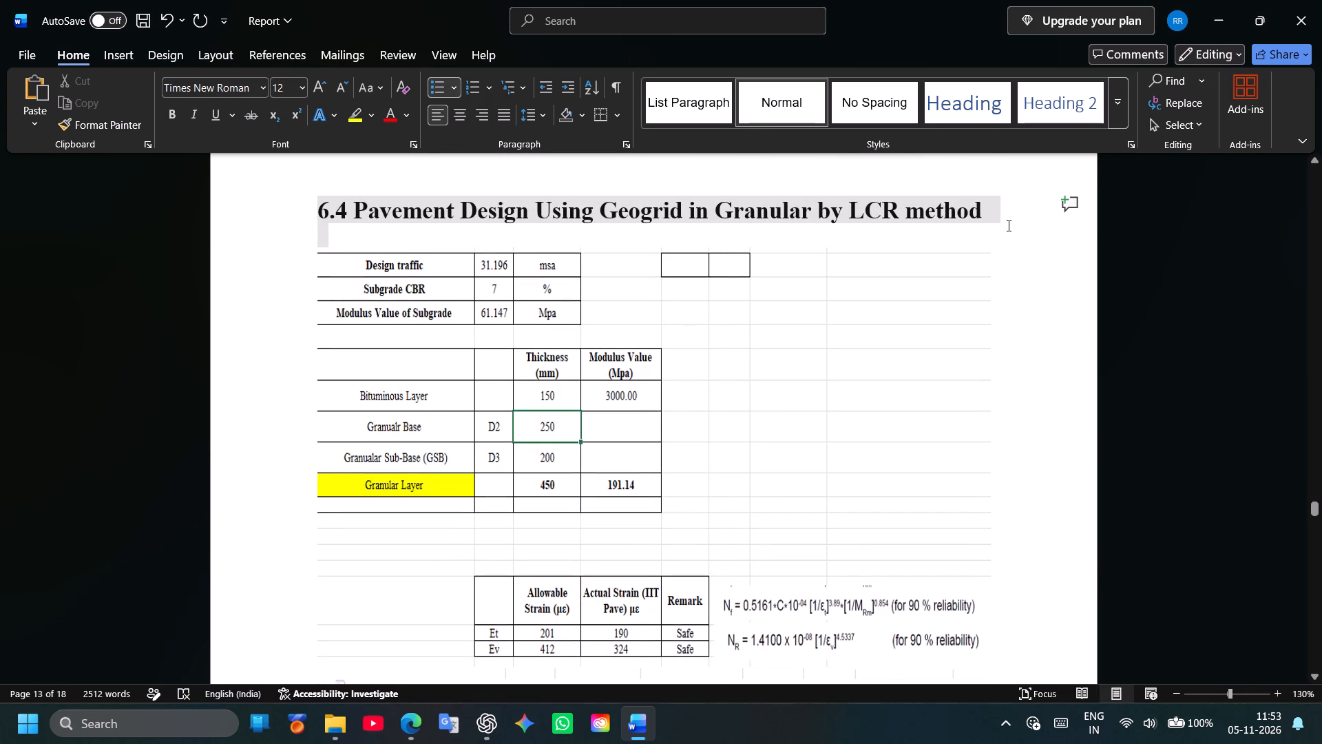
{"action": "left_click_drag", "start_coordinate": [1006, 225], "coordinate": [997, 220]}
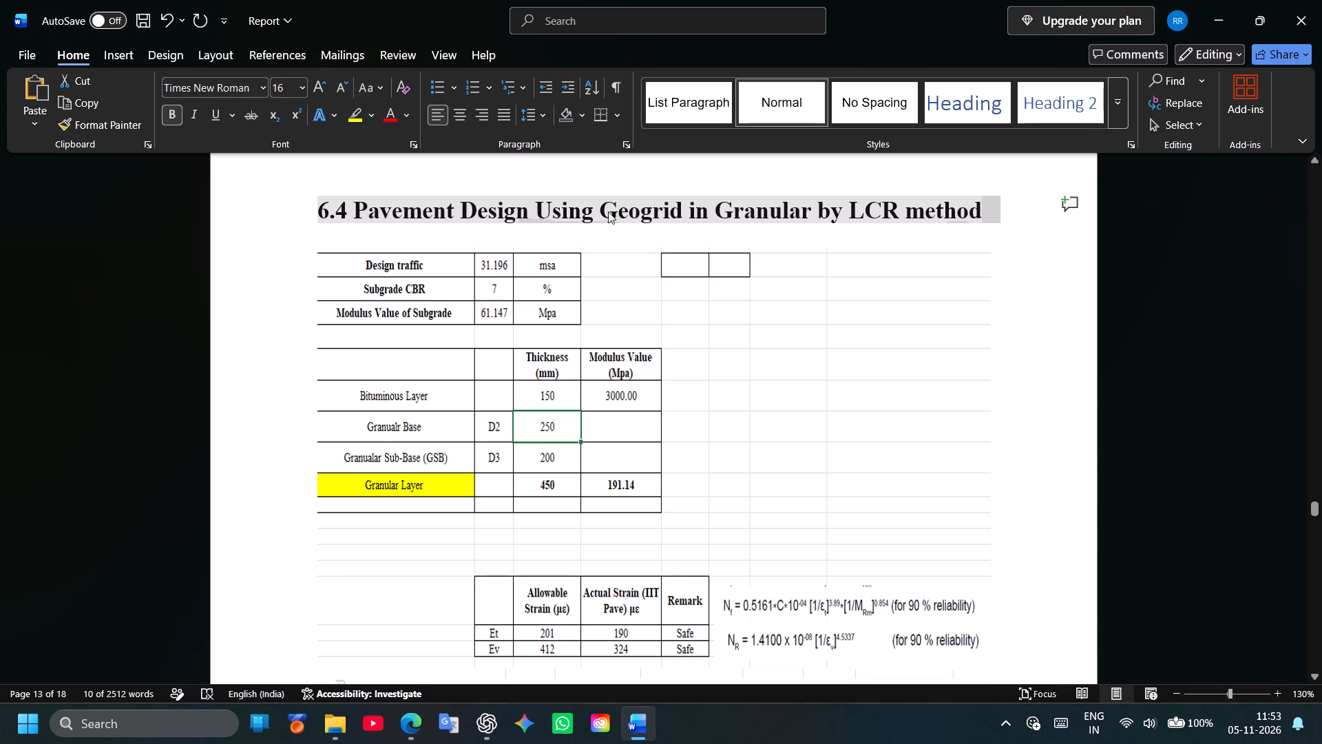
{"action": "left_click", "coordinate": [1113, 359]}
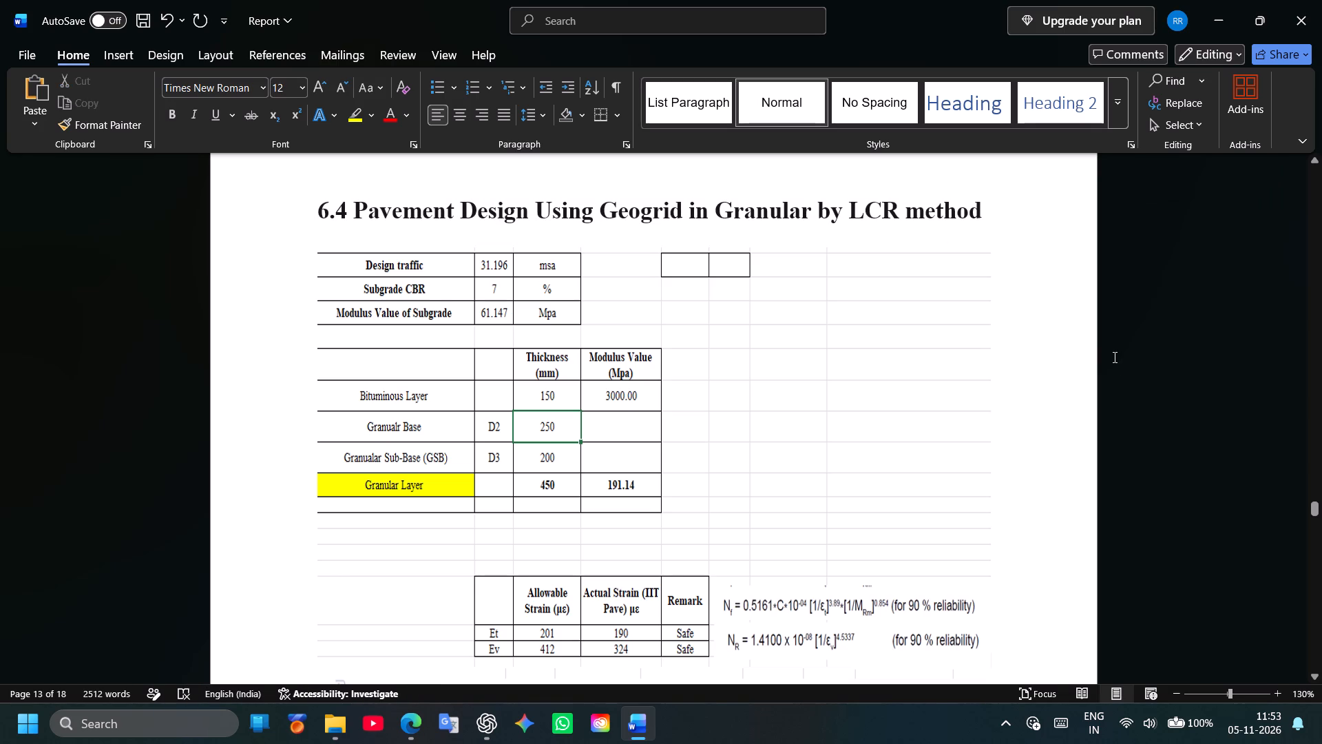
{"action": "scroll", "coordinate": [1113, 357], "scroll_direction": "down", "scroll_amount": 1}
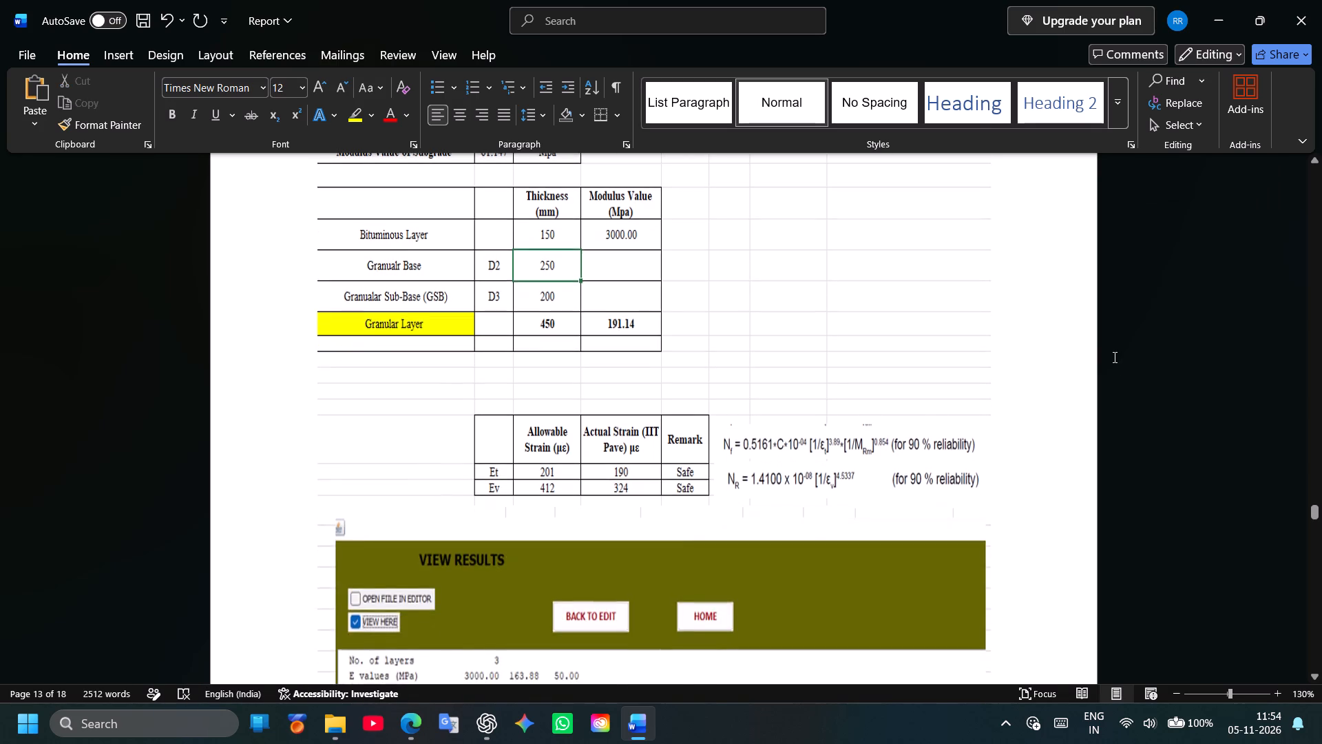
{"action": "scroll", "coordinate": [1113, 357], "scroll_direction": "up", "scroll_amount": 1}
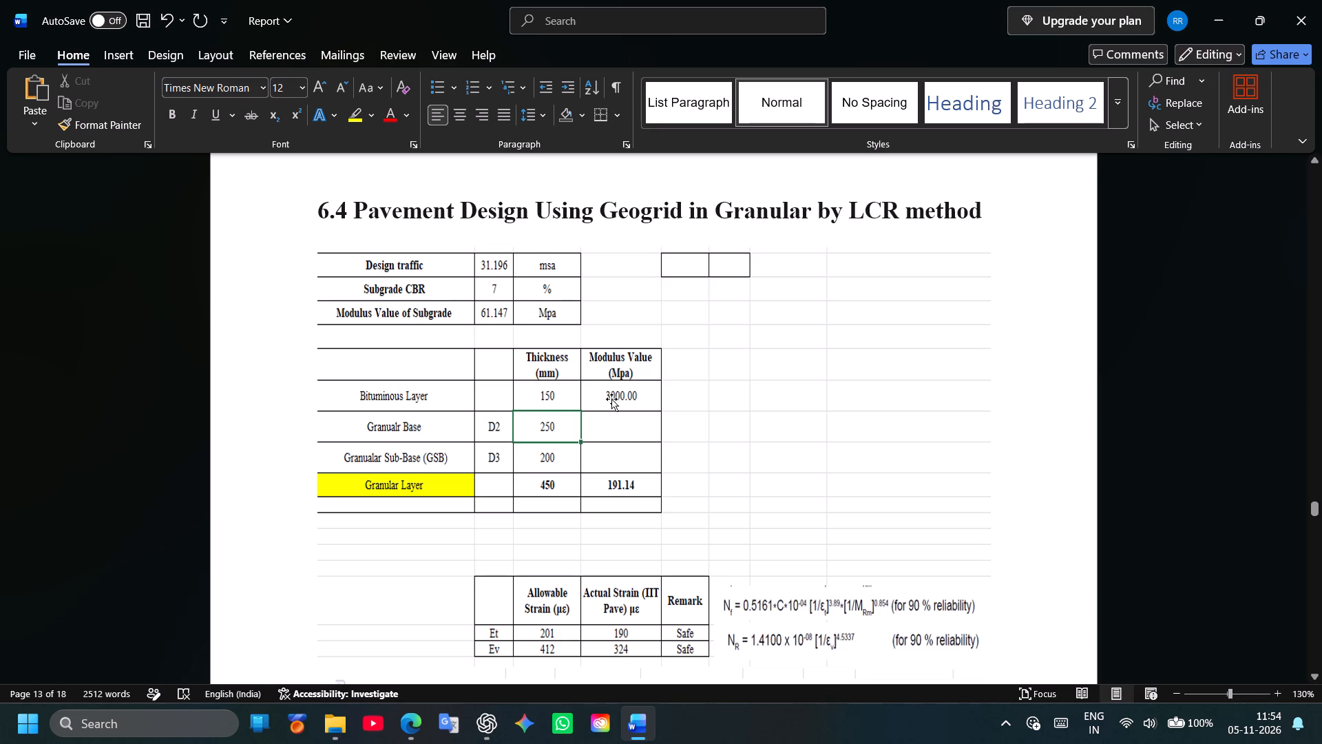
{"action": "scroll", "coordinate": [621, 442], "scroll_direction": "down", "scroll_amount": 1}
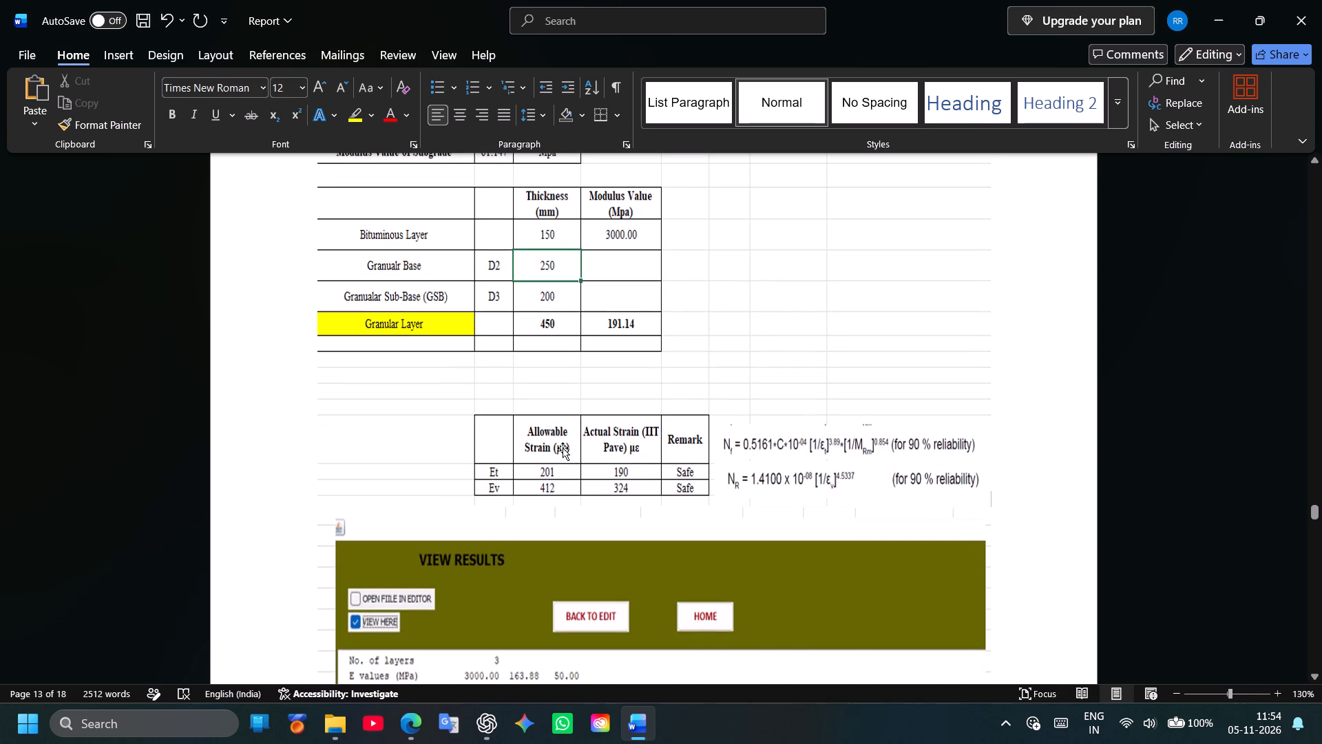
{"action": "scroll", "coordinate": [642, 461], "scroll_direction": "up", "scroll_amount": 2}
{"action": "scroll", "coordinate": [642, 461], "scroll_direction": "down", "scroll_amount": 4}
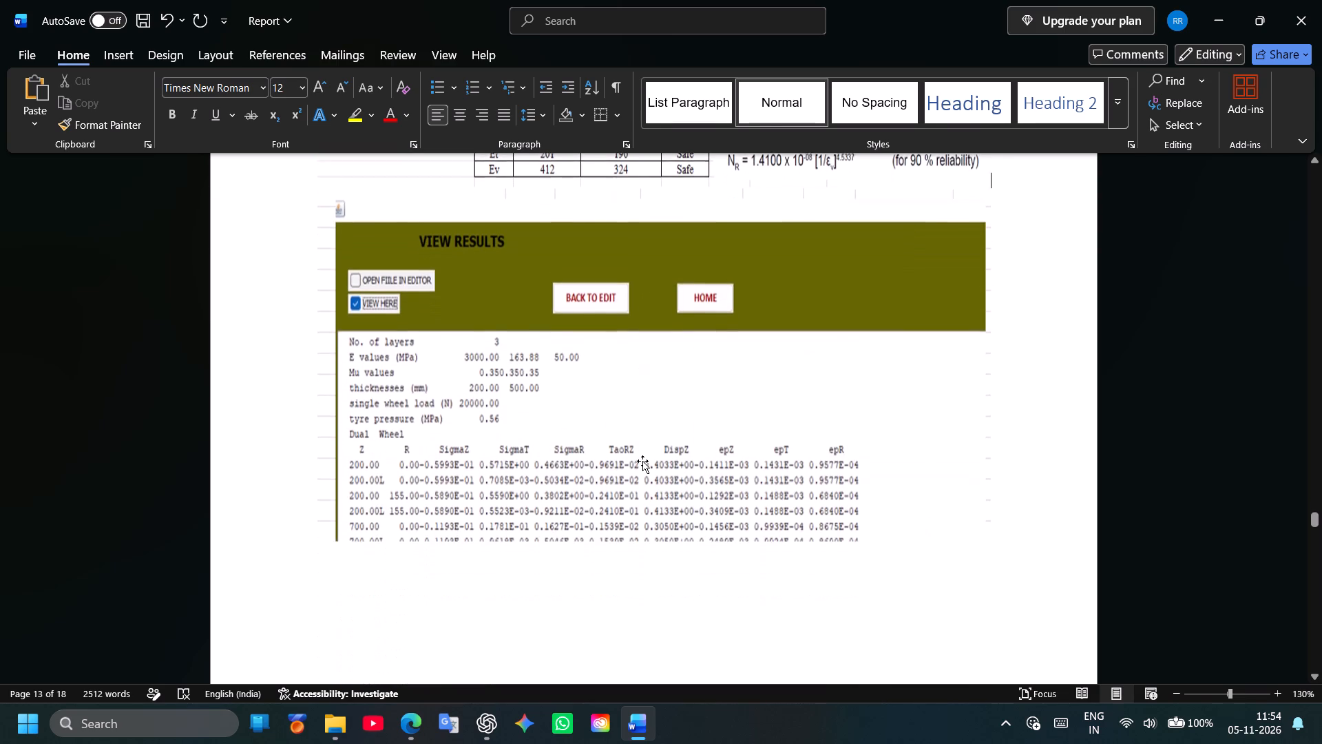
{"action": "scroll", "coordinate": [642, 461], "scroll_direction": "down", "scroll_amount": 1}
{"action": "scroll", "coordinate": [642, 461], "scroll_direction": "up", "scroll_amount": 2}
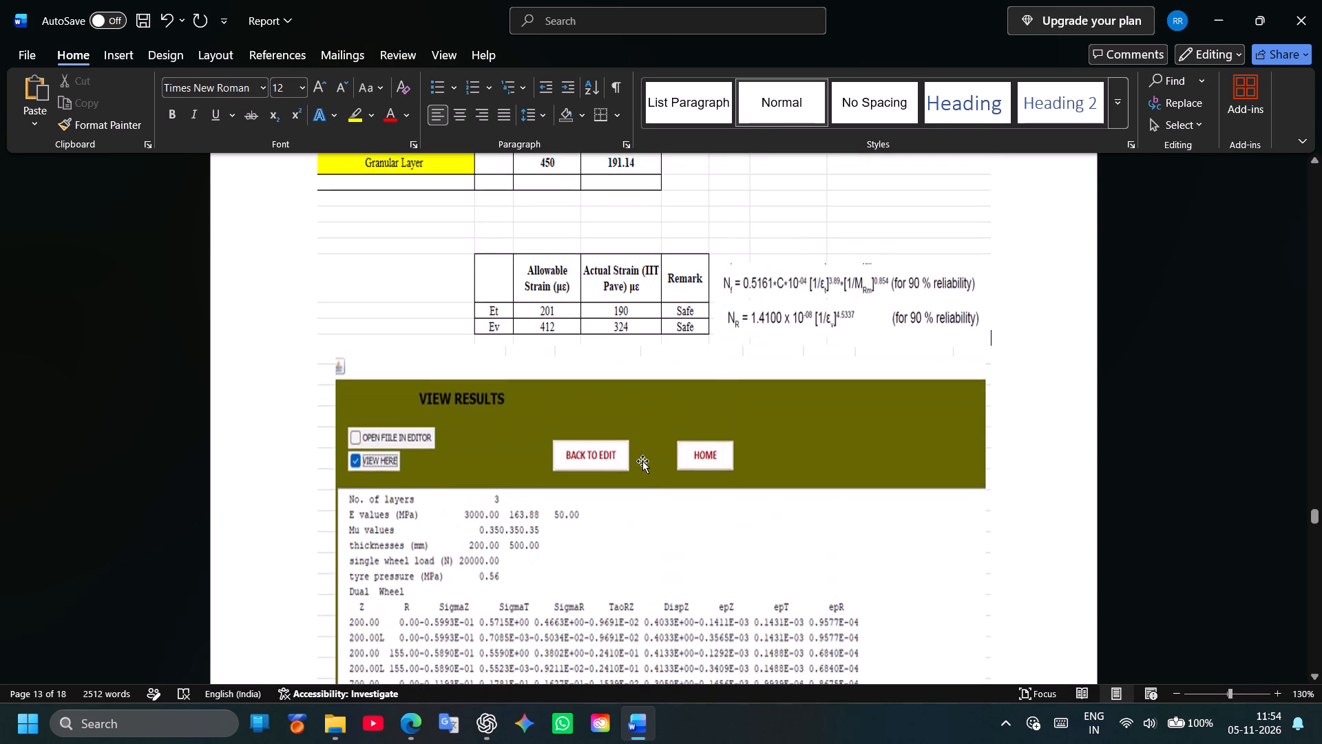
Examine the View Results output in section 6.4, checking the epT and epR values in the 200.00 depth rows.
{"action": "scroll", "coordinate": [642, 461], "scroll_direction": "down", "scroll_amount": 1}
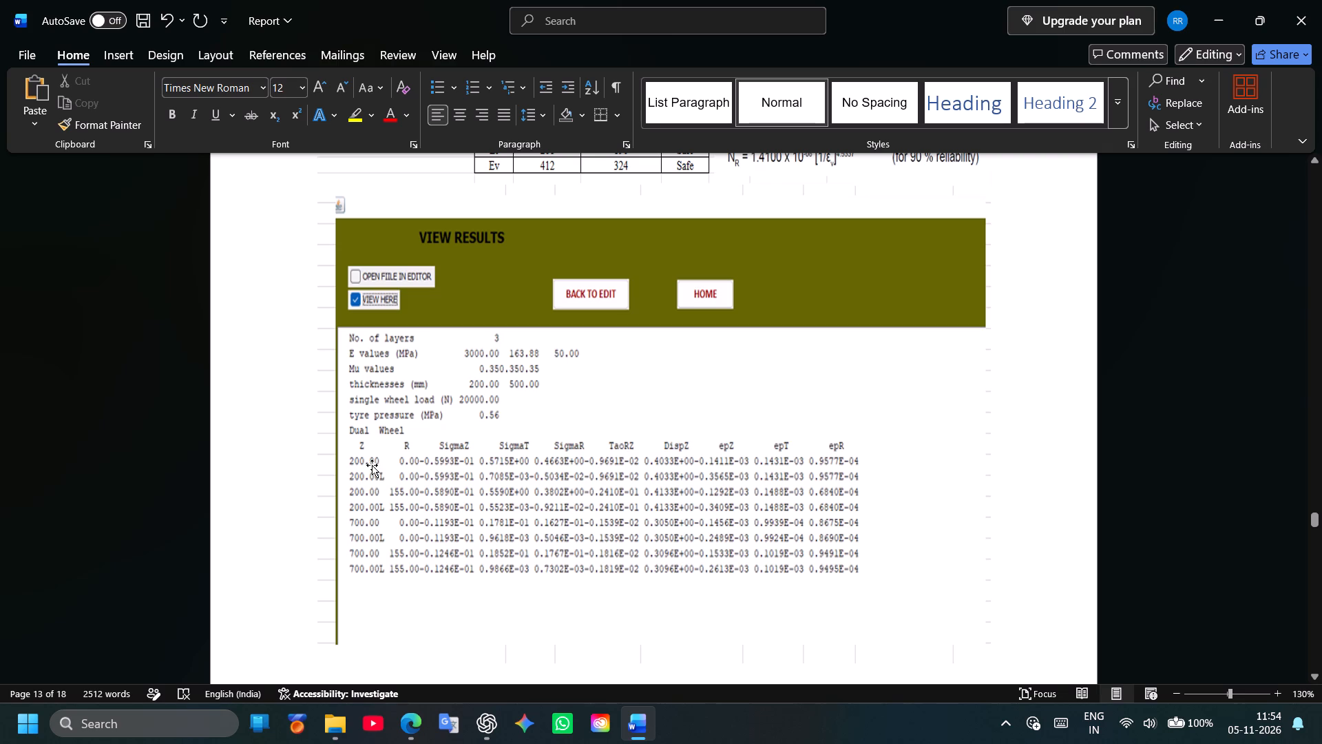
{"action": "left_click", "coordinate": [370, 464]}
{"action": "left_click", "coordinate": [379, 490]}
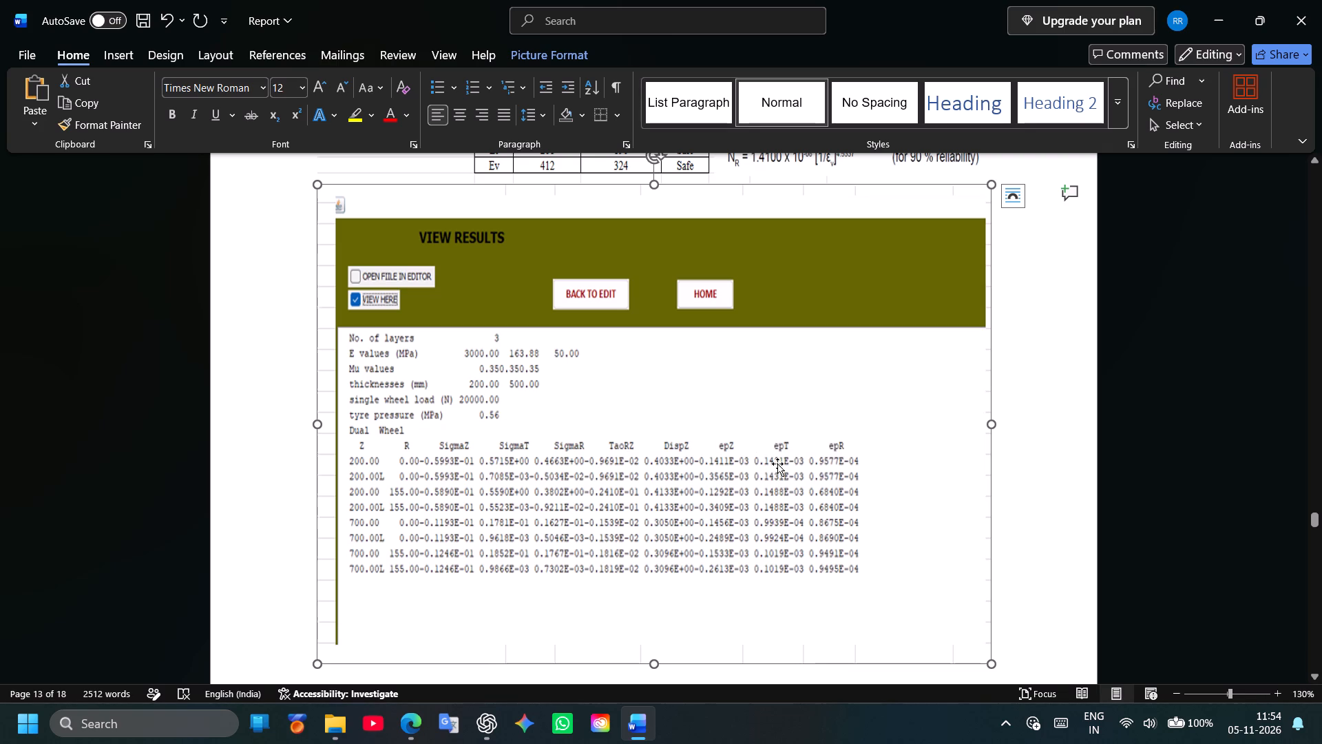
{"action": "left_click", "coordinate": [775, 464]}
{"action": "left_click", "coordinate": [825, 463]}
{"action": "left_click", "coordinate": [779, 491]}
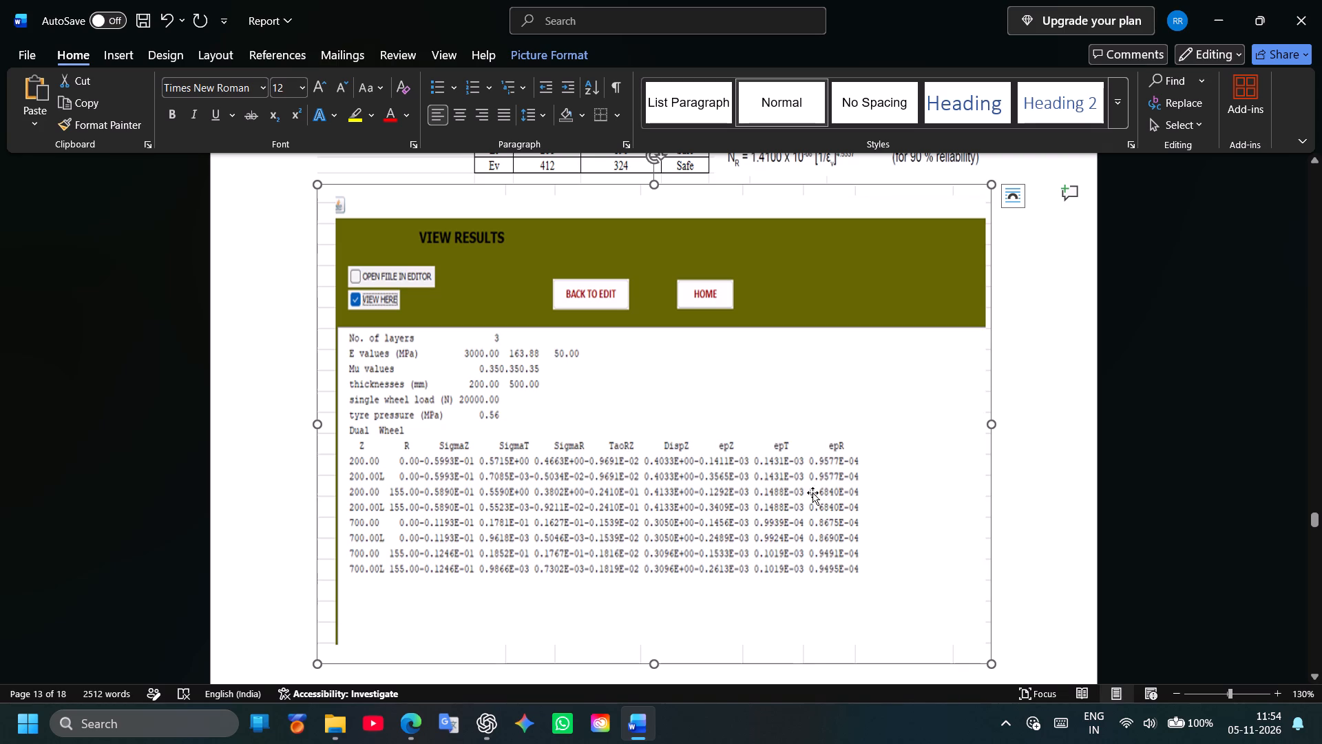
{"action": "left_click", "coordinate": [824, 493]}
Look over the table of modified layer thickness values for reinforced sections and the allowable versus actual strain results that follow.
{"action": "scroll", "coordinate": [1093, 485], "scroll_direction": "down", "scroll_amount": 1}
{"action": "scroll", "coordinate": [1155, 485], "scroll_direction": "down", "scroll_amount": 3}
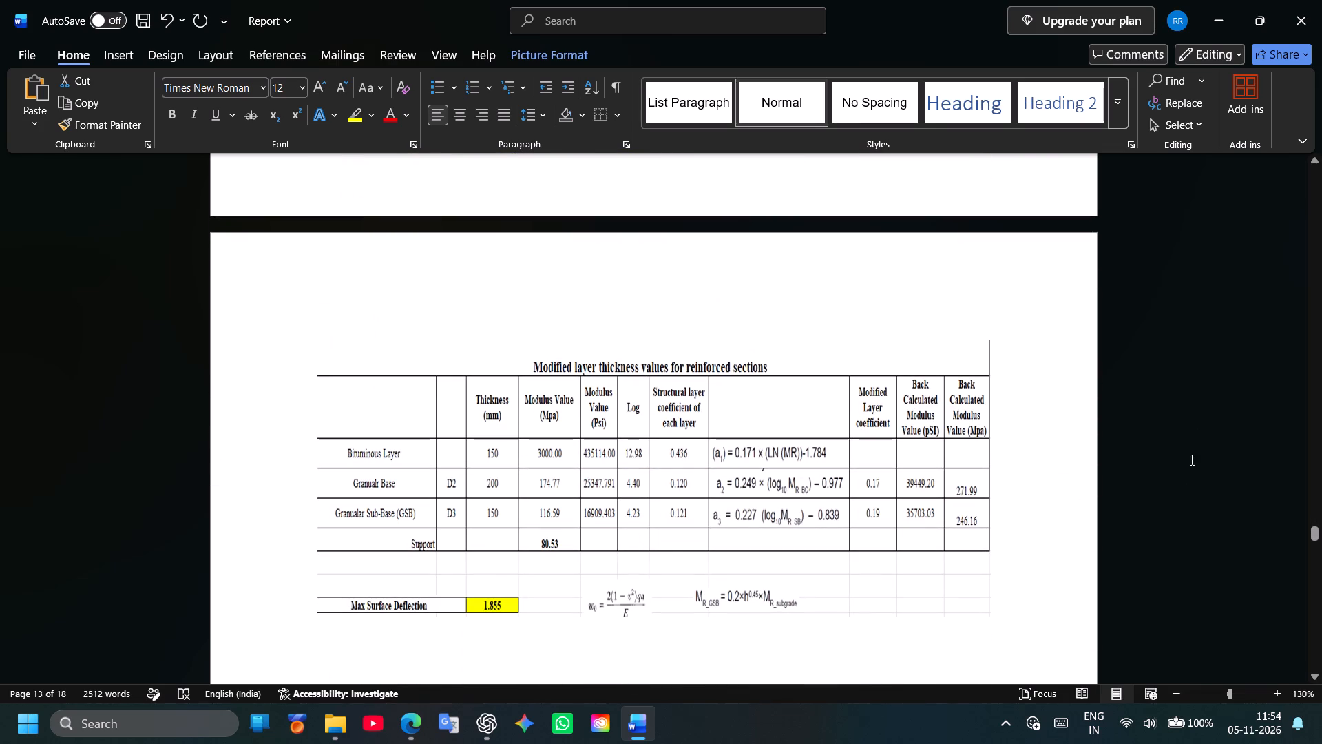
{"action": "left_click", "coordinate": [1177, 418]}
{"action": "scroll", "coordinate": [1173, 418], "scroll_direction": "down", "scroll_amount": 3}
{"action": "scroll", "coordinate": [1173, 415], "scroll_direction": "up", "scroll_amount": 1}
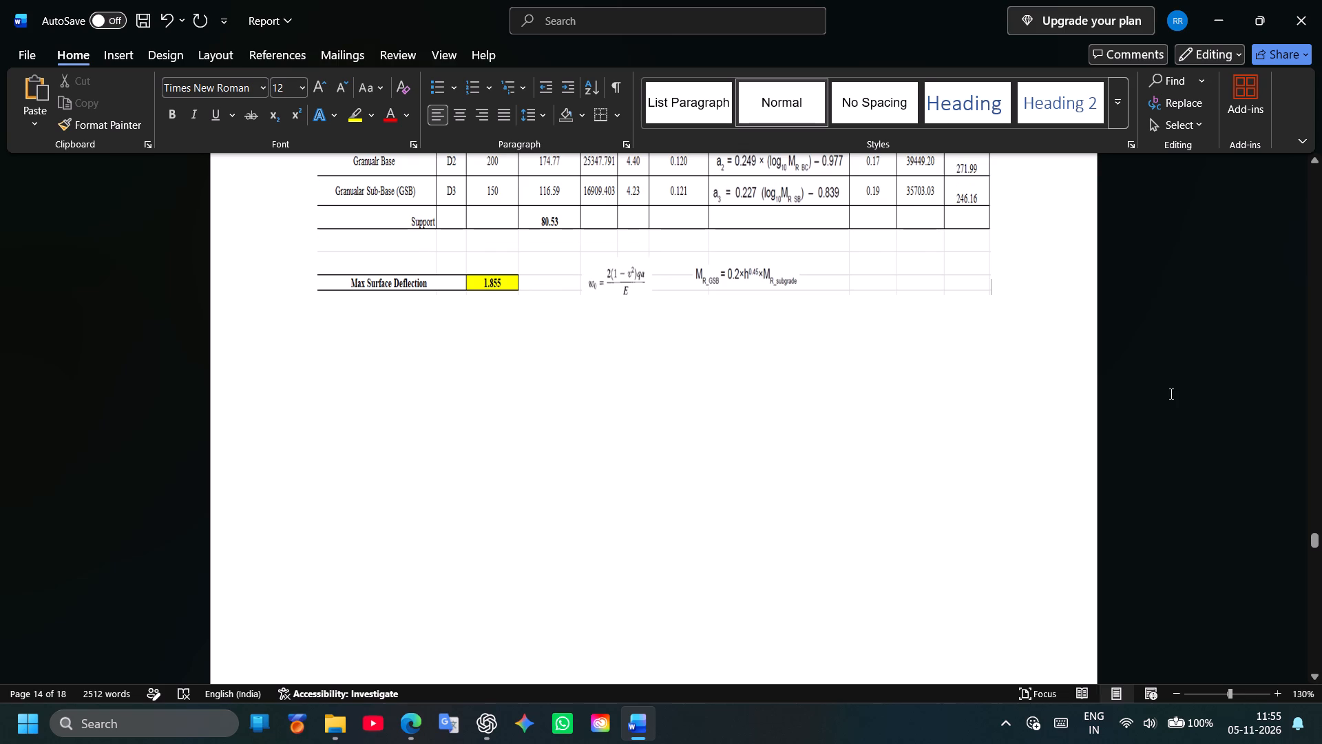
{"action": "scroll", "coordinate": [1170, 393], "scroll_direction": "down", "scroll_amount": 7}
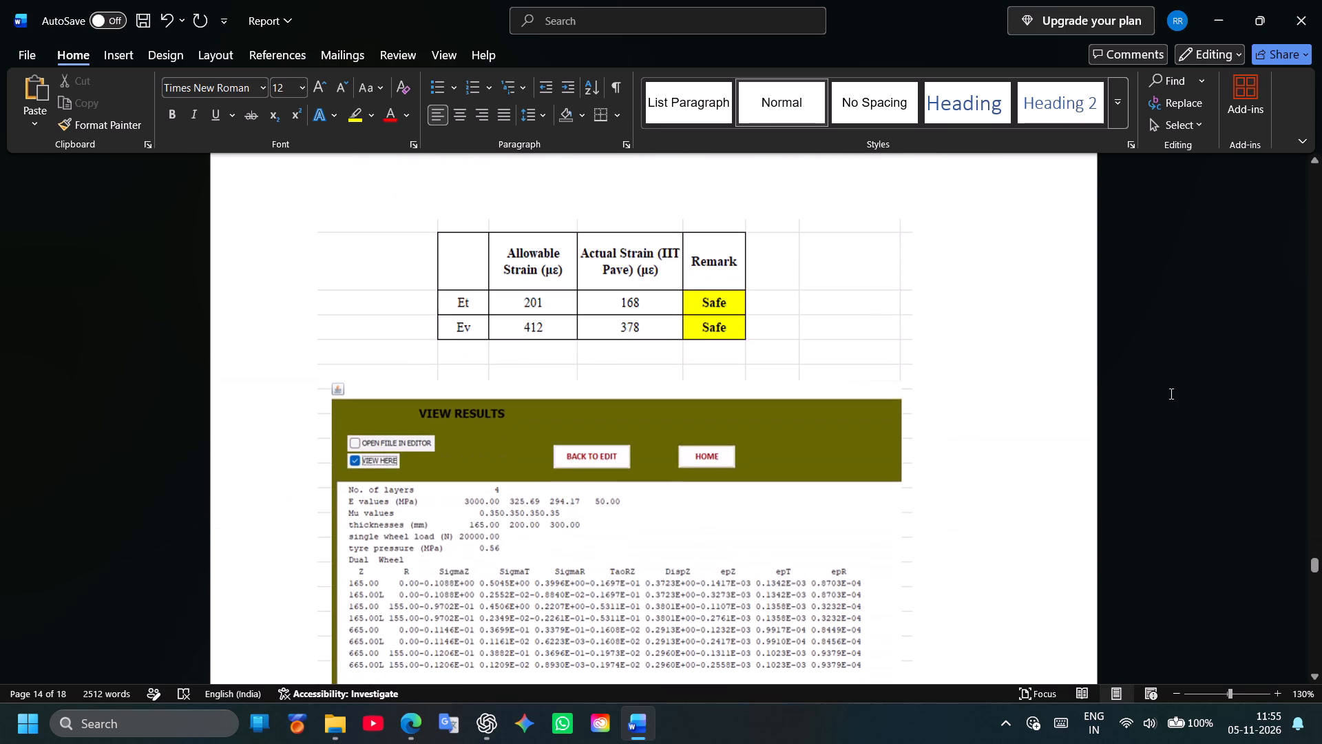
{"action": "scroll", "coordinate": [1170, 393], "scroll_direction": "down", "scroll_amount": 2}
Check the heading and layer thickness comparison table of section 6.4.1 Conventional Pavement vs Pavement Using Geogrid.
{"action": "scroll", "coordinate": [1170, 393], "scroll_direction": "down", "scroll_amount": 2}
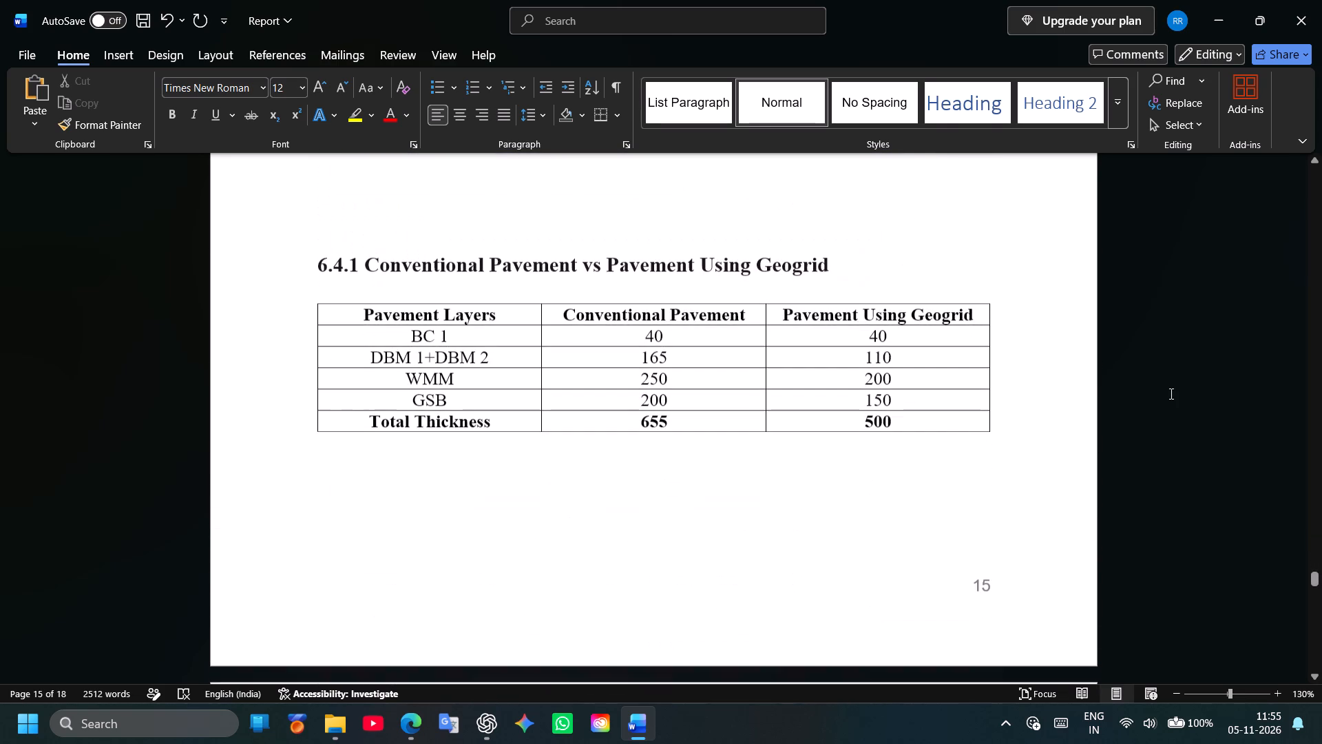
{"action": "scroll", "coordinate": [1170, 393], "scroll_direction": "down", "scroll_amount": 1}
{"action": "scroll", "coordinate": [1170, 393], "scroll_direction": "up", "scroll_amount": 1}
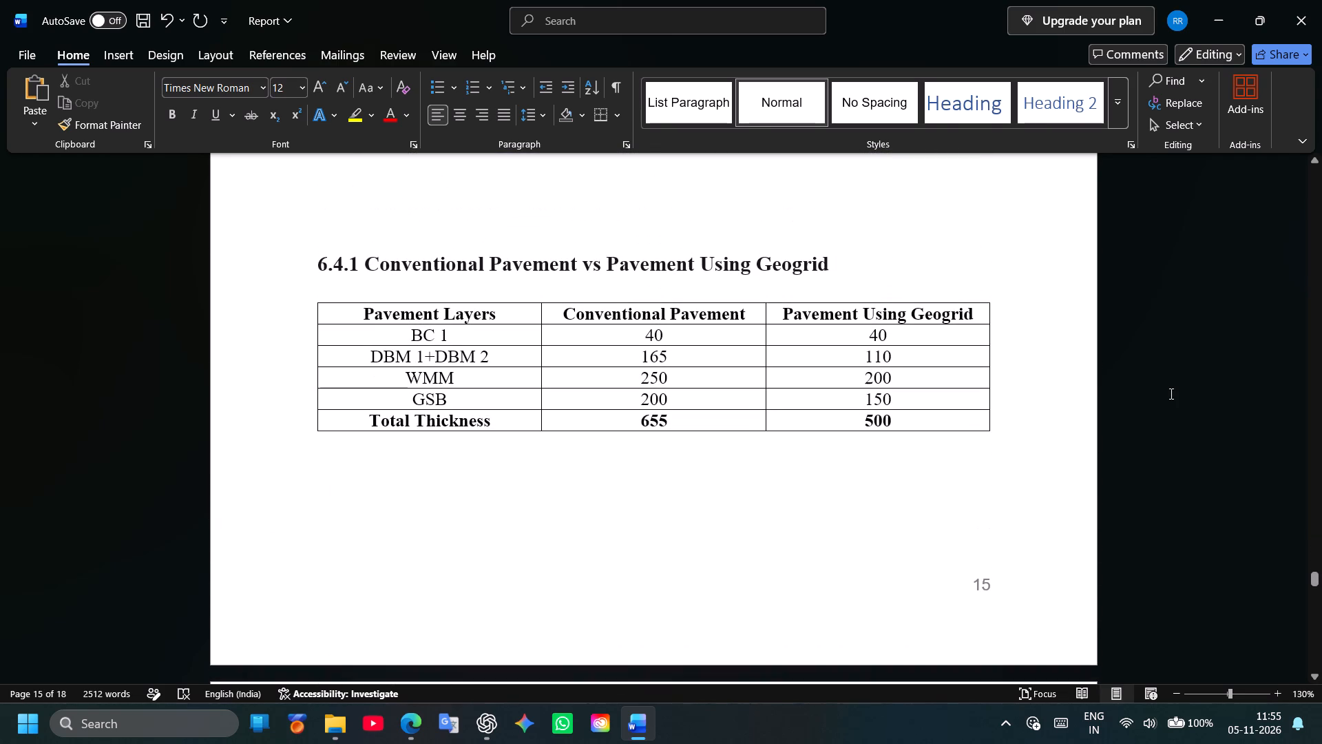
{"action": "scroll", "coordinate": [1170, 393], "scroll_direction": "up", "scroll_amount": 1}
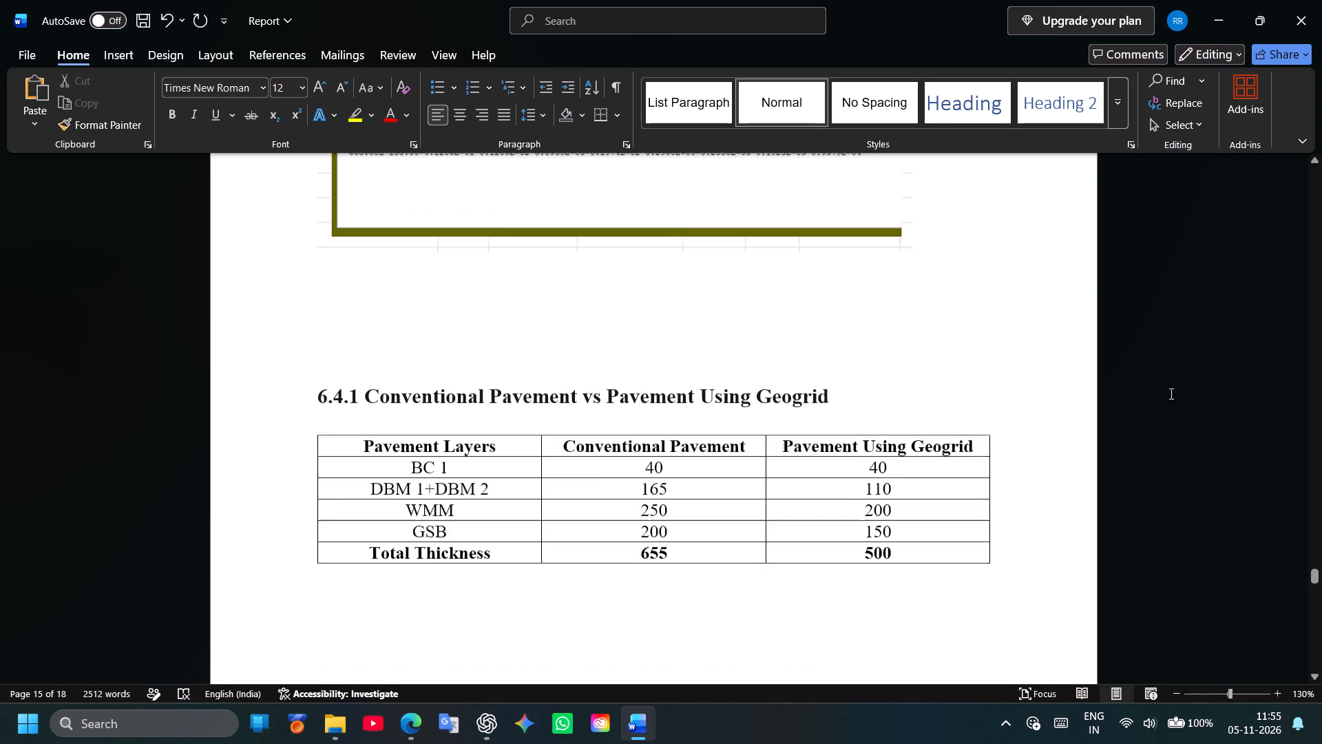
{"action": "scroll", "coordinate": [1170, 393], "scroll_direction": "down", "scroll_amount": 1}
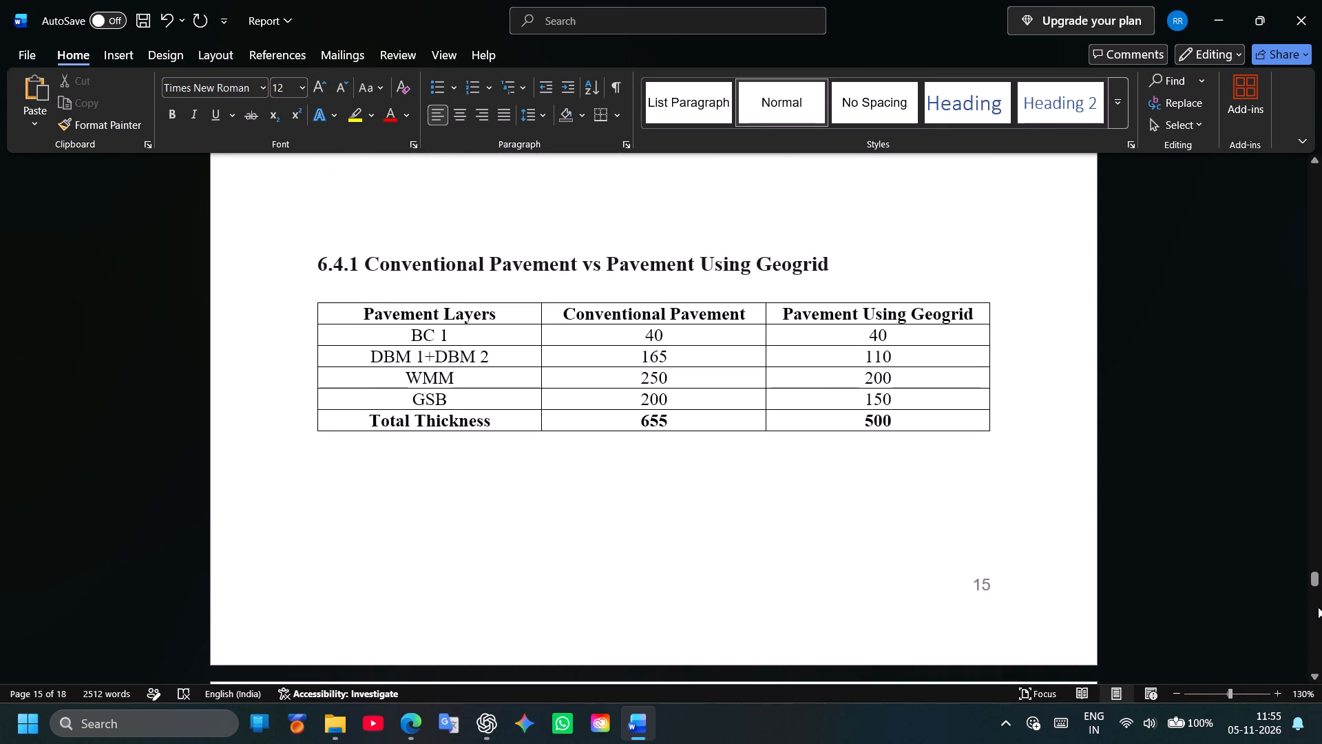
{"action": "left_click", "coordinate": [1310, 158]}
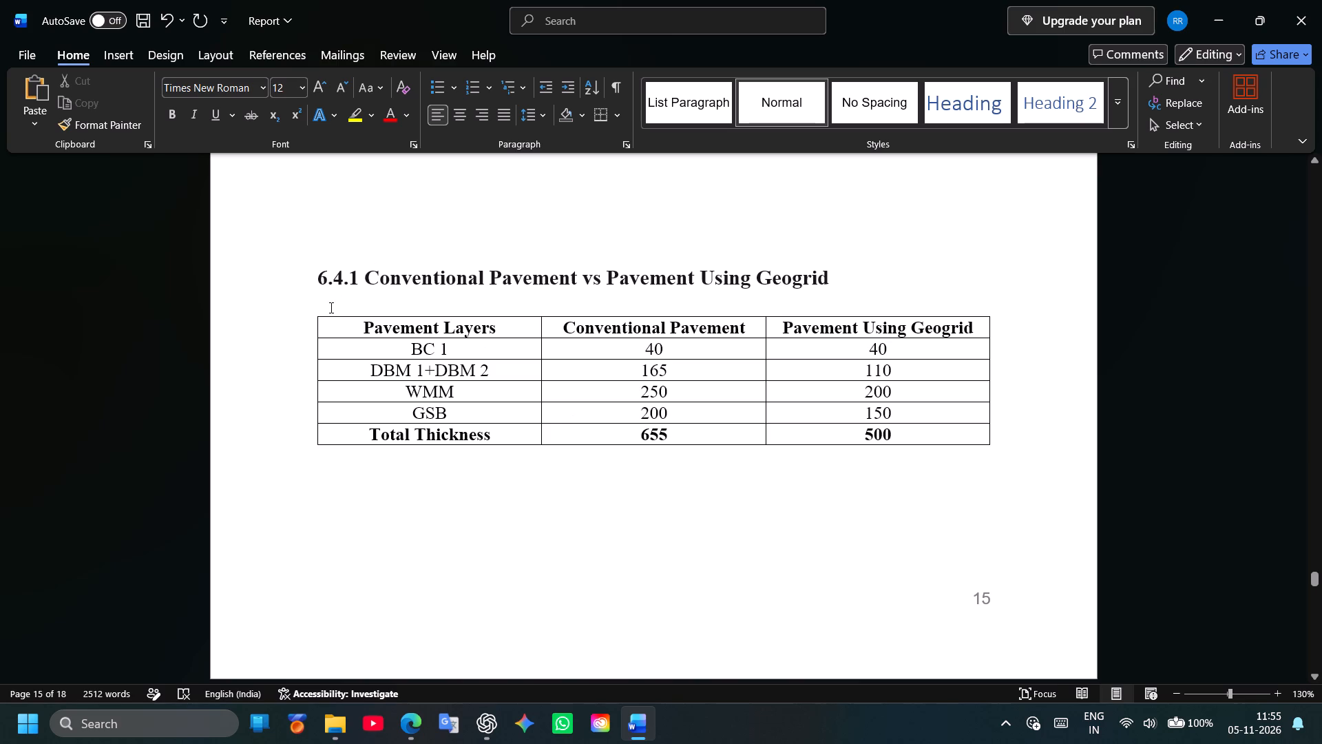
{"action": "left_click_drag", "start_coordinate": [359, 278], "coordinate": [503, 279]}
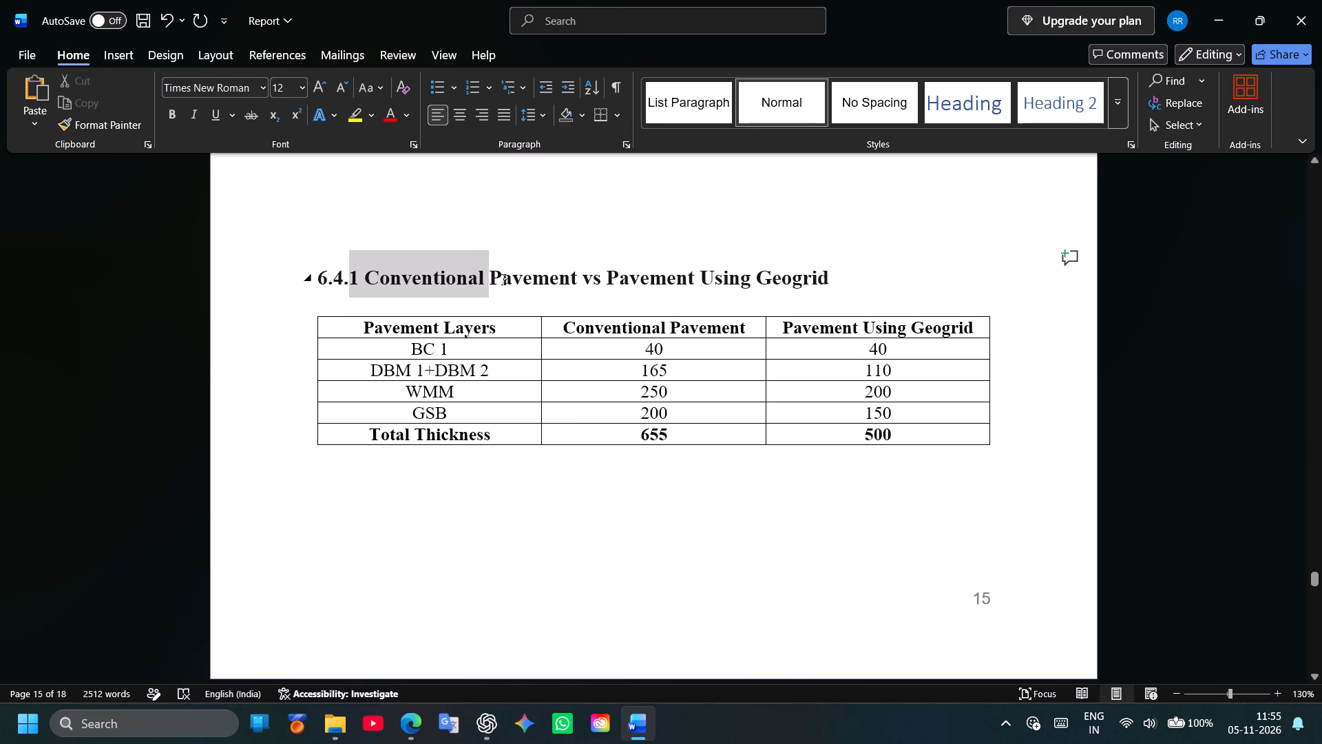
{"action": "left_click_drag", "start_coordinate": [503, 279], "coordinate": [849, 282]}
{"action": "left_click", "coordinate": [758, 532]}
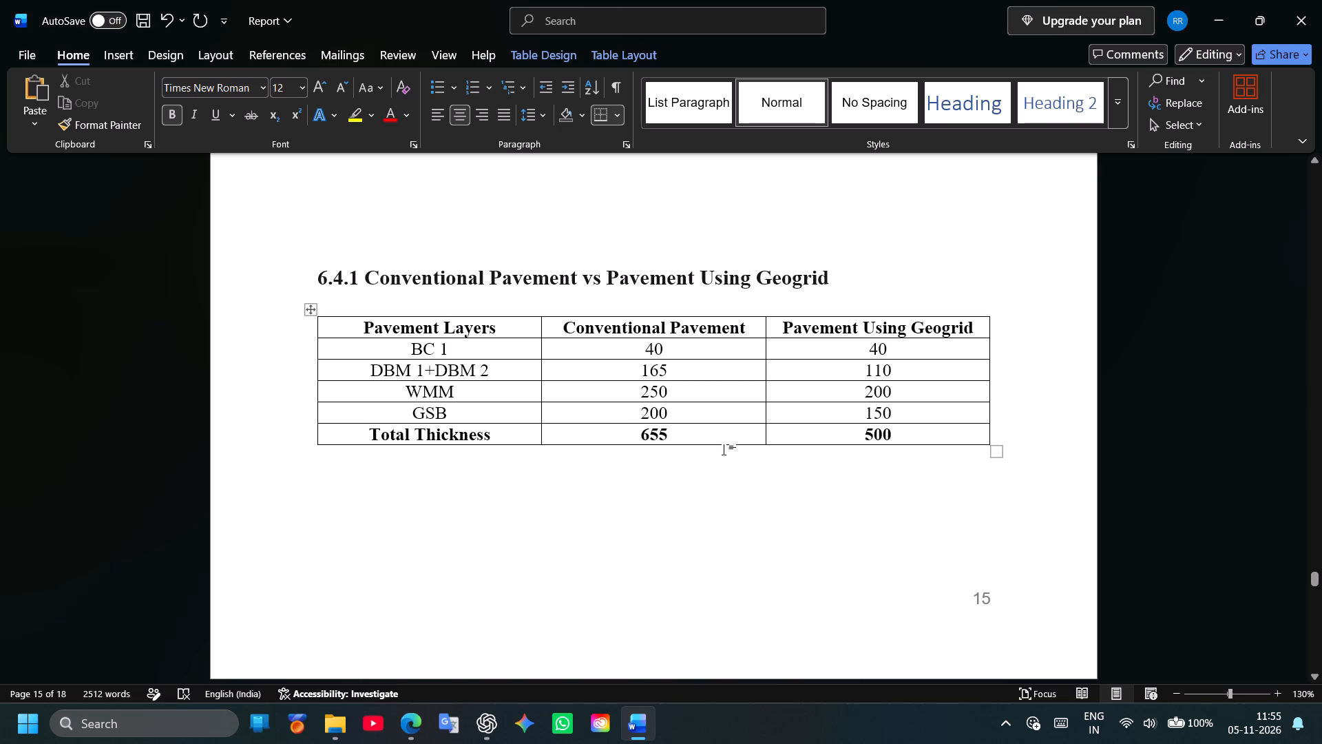
Read the 7.Summary statement heading and paragraph, checking the closing clause about the overall thickness reduction.
{"action": "left_click", "coordinate": [788, 567]}
{"action": "scroll", "coordinate": [783, 570], "scroll_direction": "down", "scroll_amount": 3}
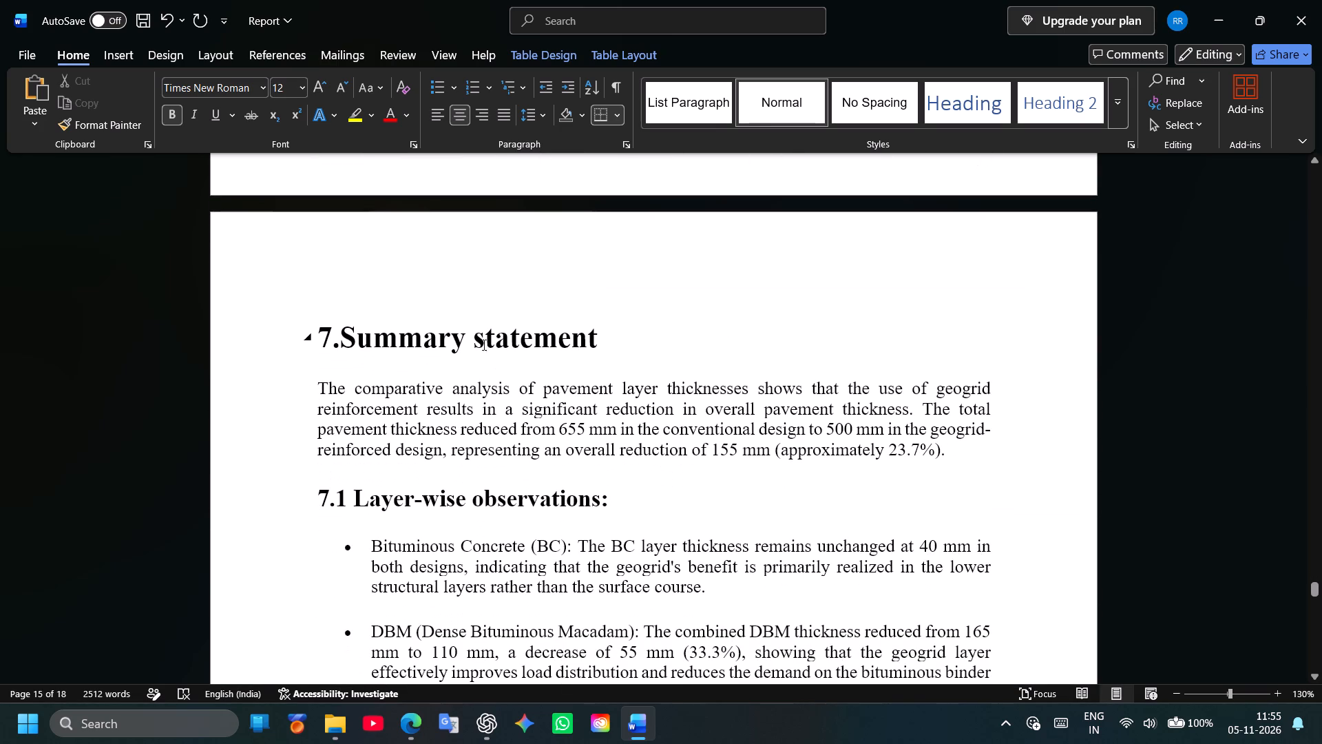
{"action": "scroll", "coordinate": [483, 360], "scroll_direction": "up", "scroll_amount": 3}
{"action": "scroll", "coordinate": [490, 422], "scroll_direction": "down", "scroll_amount": 3}
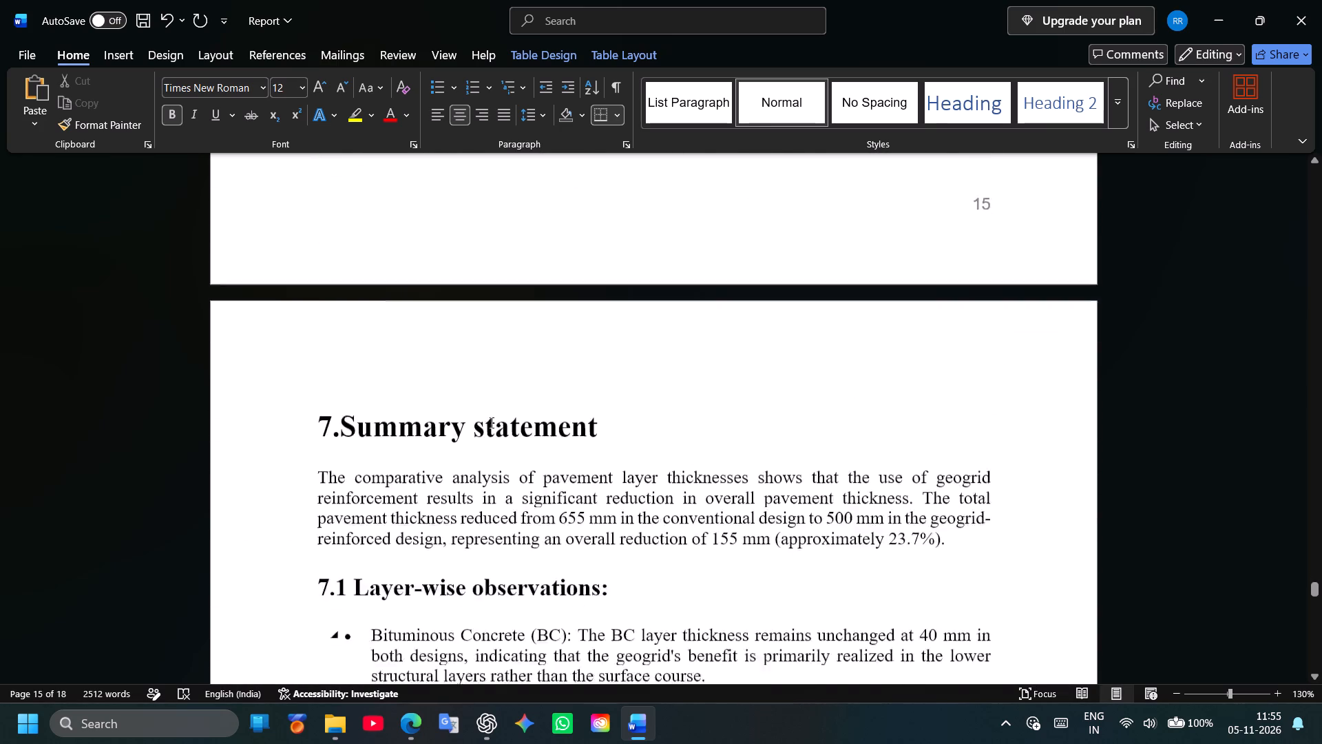
{"action": "scroll", "coordinate": [490, 422], "scroll_direction": "down", "scroll_amount": 1}
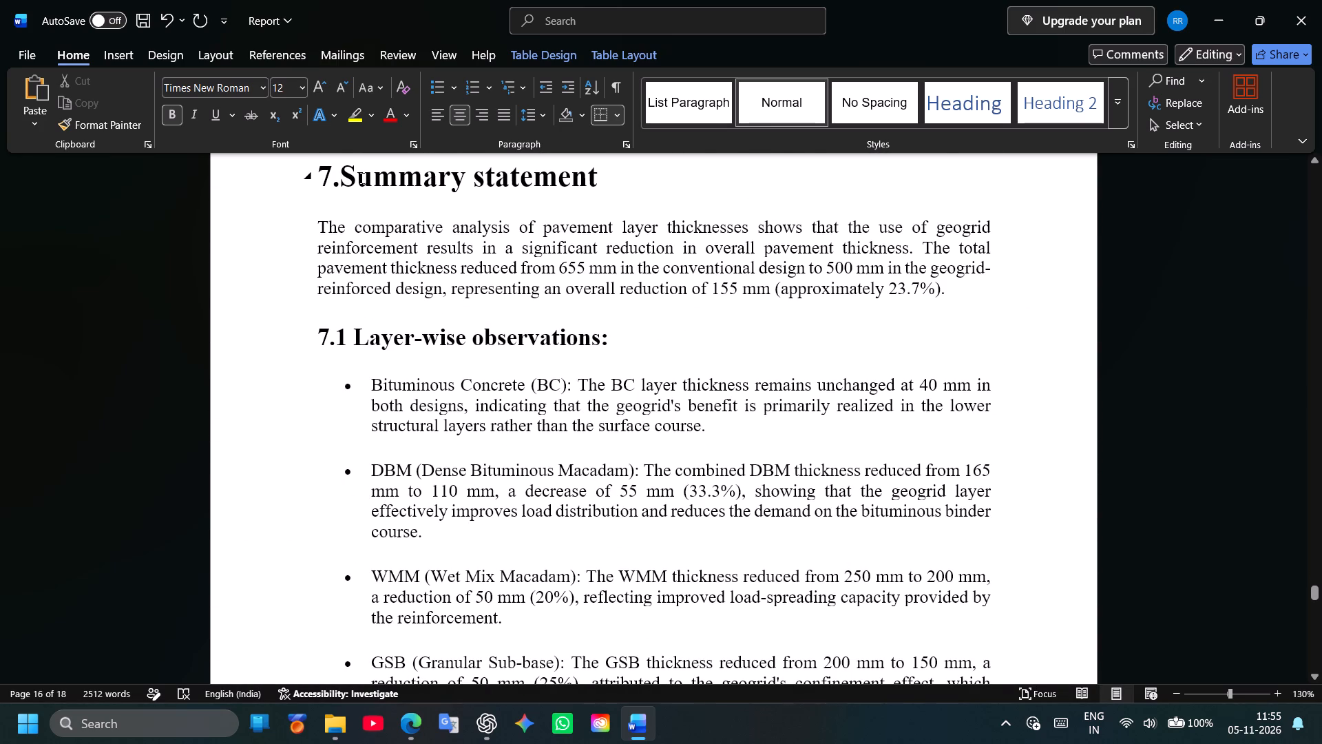
{"action": "left_click_drag", "start_coordinate": [359, 177], "coordinate": [609, 179]}
{"action": "left_click", "coordinate": [680, 358]}
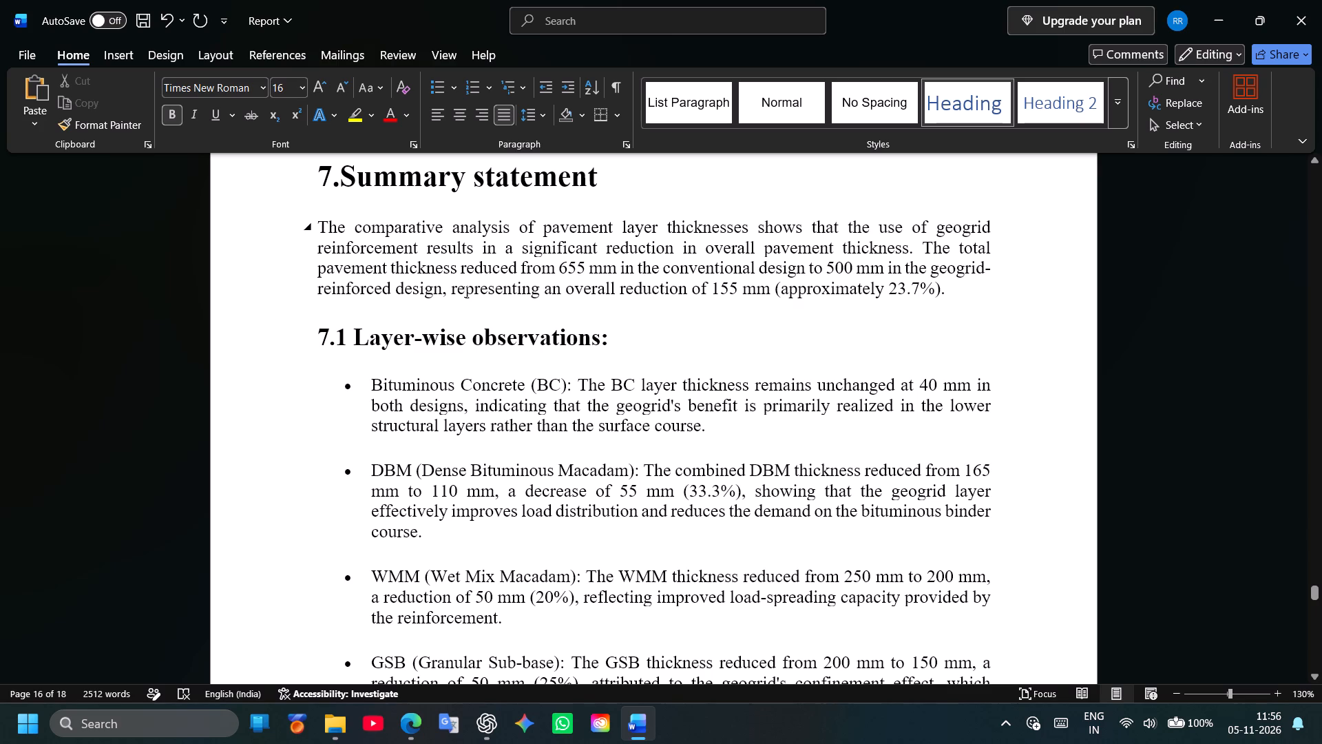
{"action": "left_click_drag", "start_coordinate": [454, 291], "coordinate": [532, 291]}
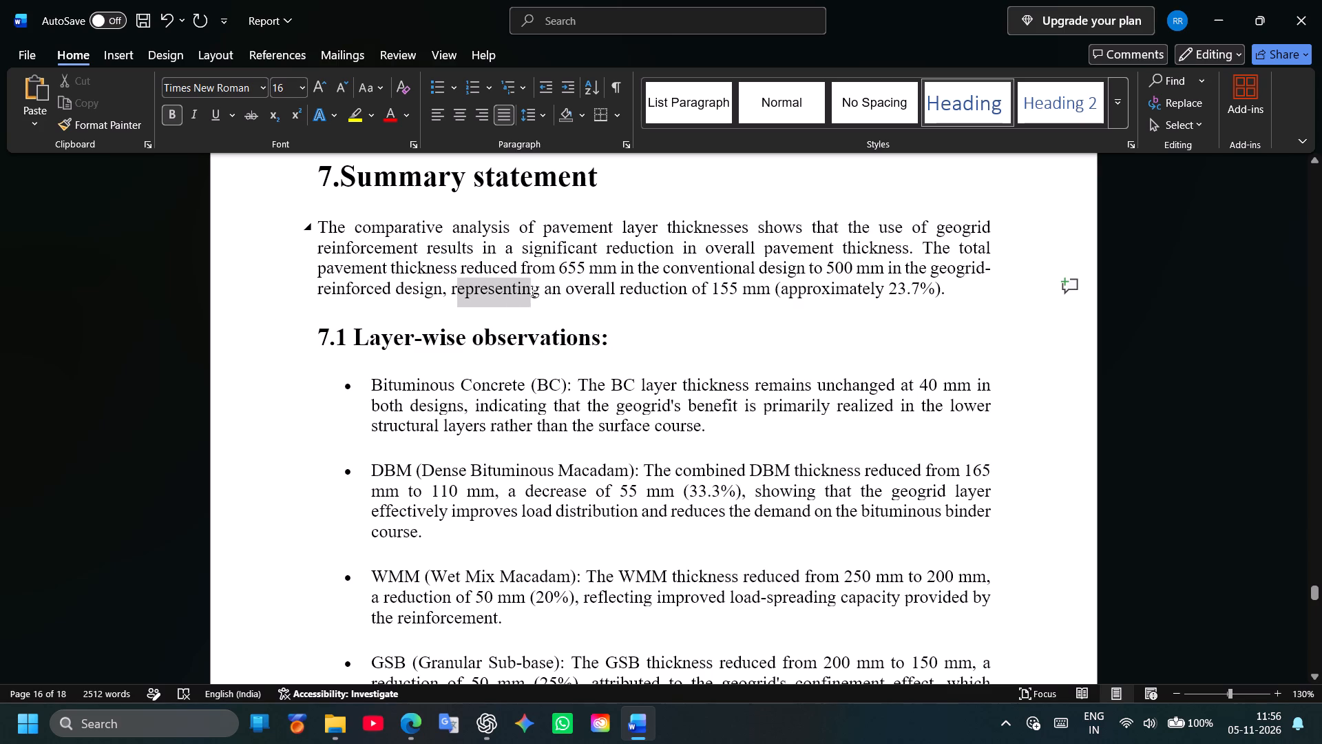
{"action": "left_click_drag", "start_coordinate": [532, 291], "coordinate": [671, 290]}
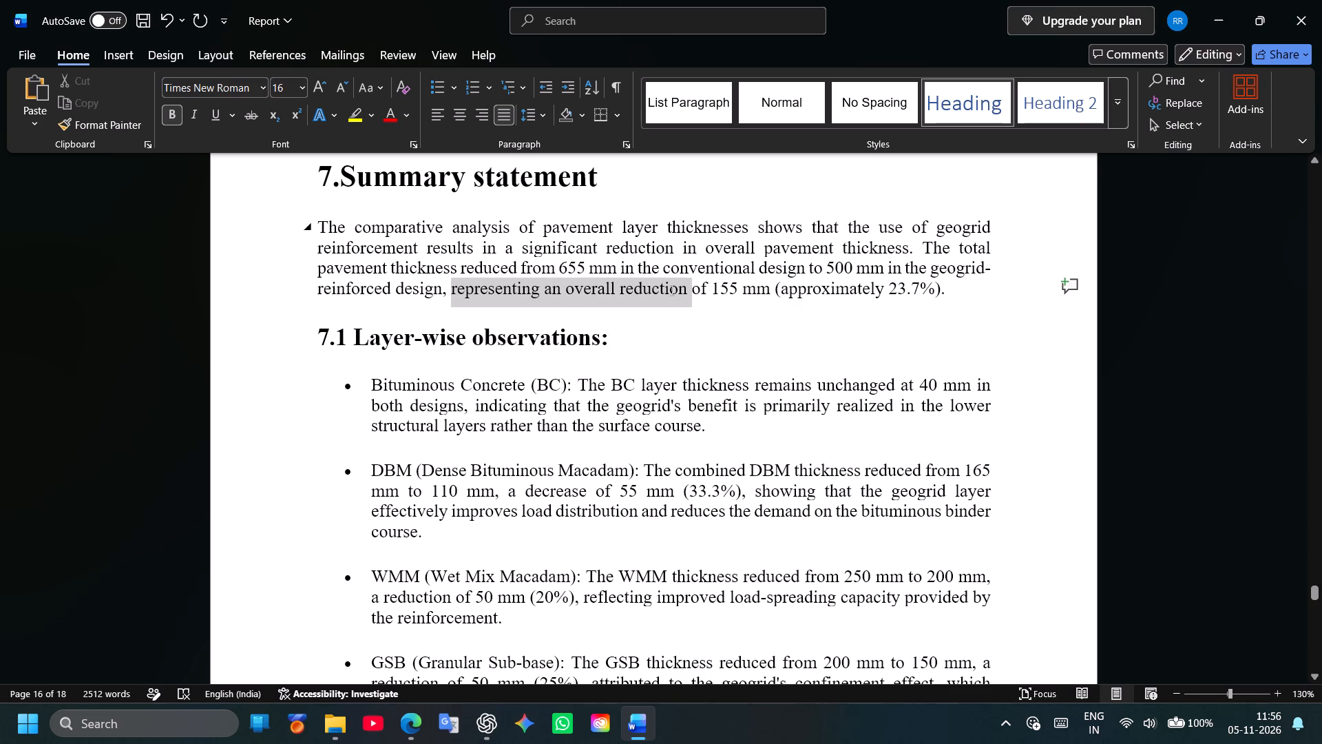
{"action": "left_click_drag", "start_coordinate": [671, 290], "coordinate": [1064, 285]}
{"action": "left_click", "coordinate": [728, 347]}
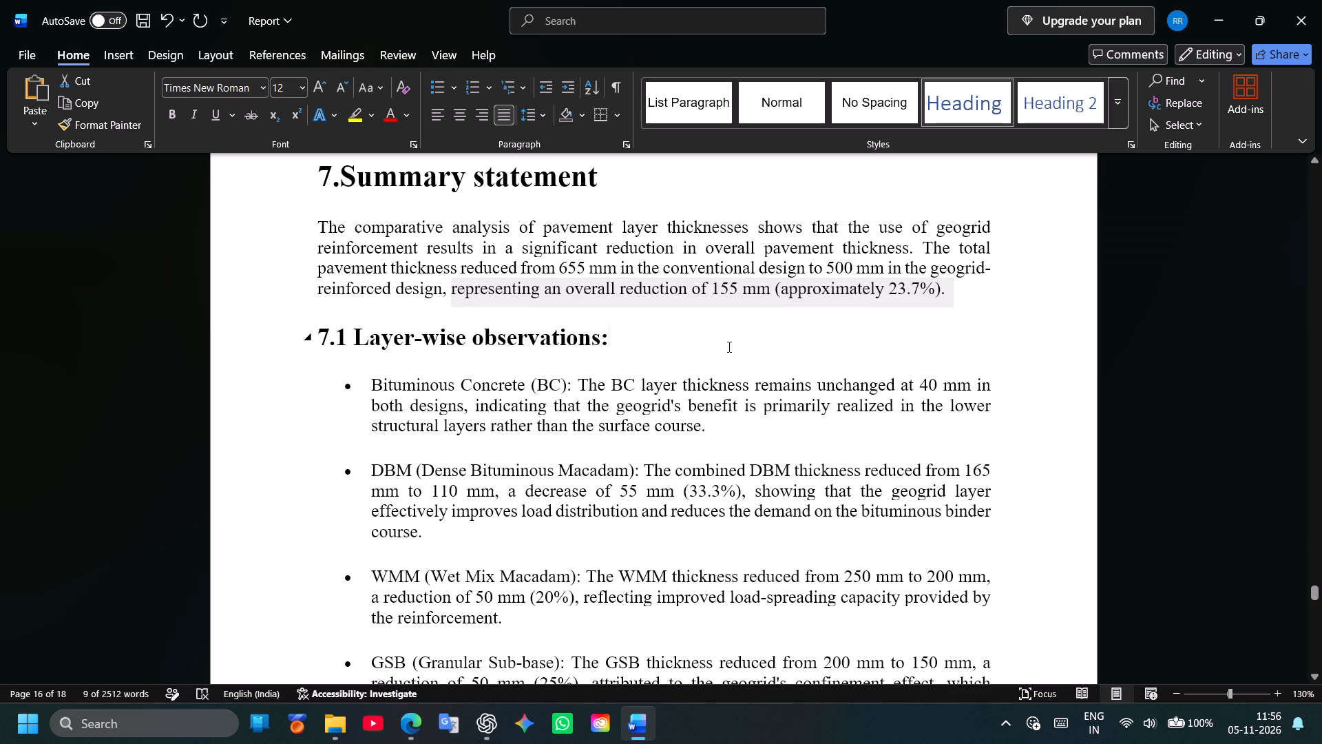
Look back through the front matter to the ABSTRACT and check its highlighted figure for the total thickness reduction.
{"action": "left_click_drag", "start_coordinate": [1312, 594], "coordinate": [1316, 592]}
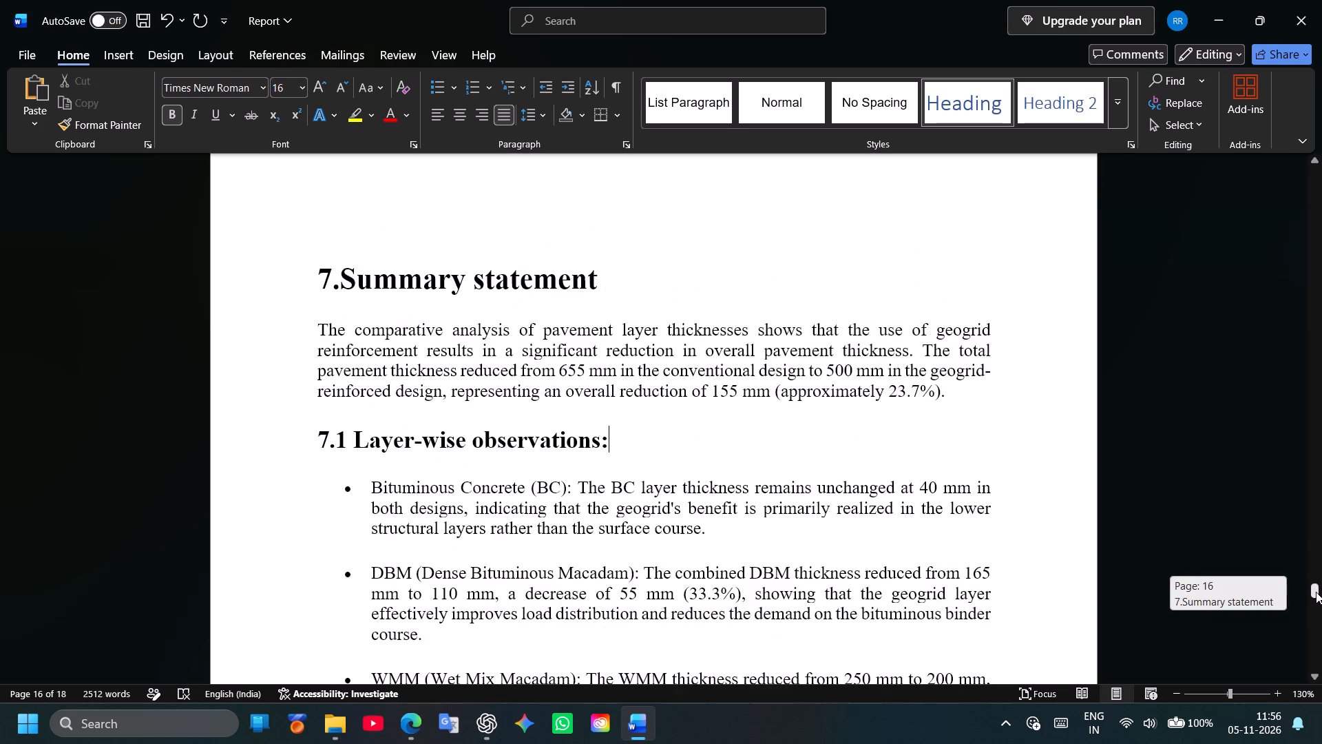
{"action": "left_click_drag", "start_coordinate": [1316, 592], "coordinate": [1319, 267]}
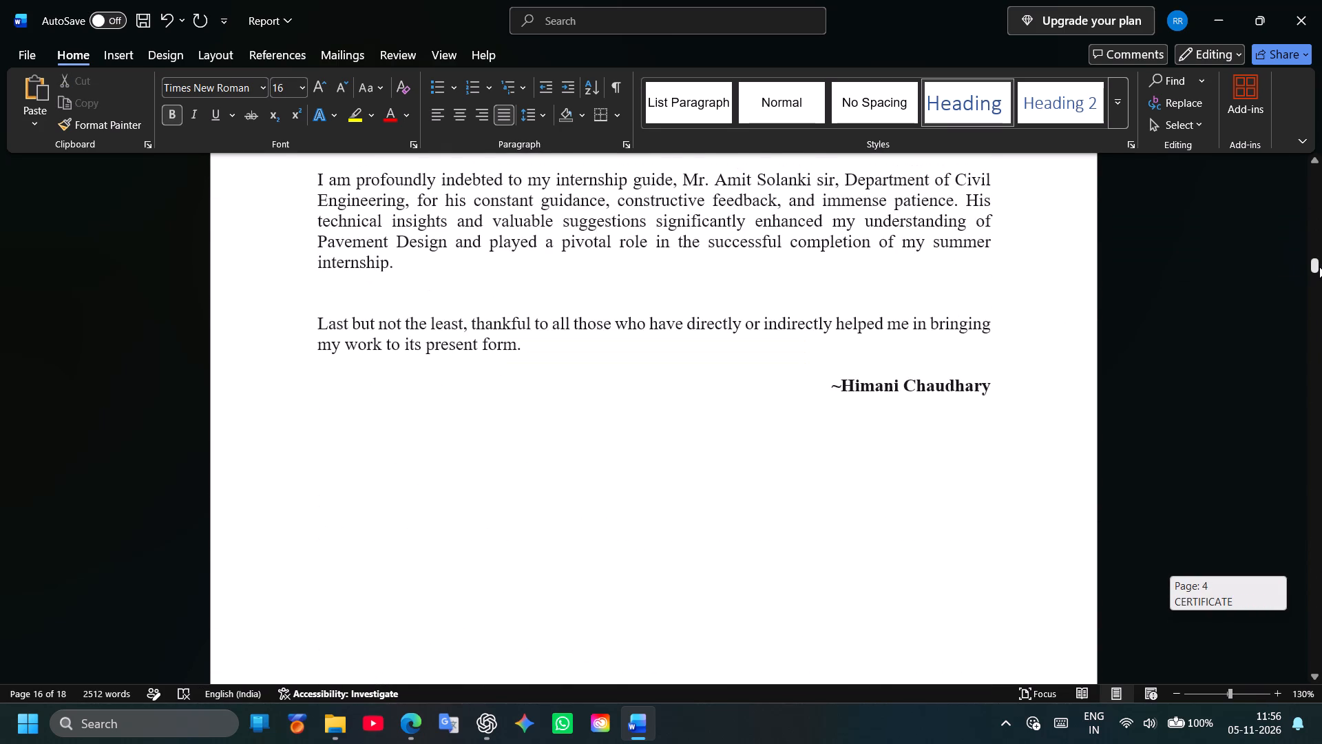
{"action": "left_click_drag", "start_coordinate": [1319, 267], "coordinate": [1319, 290]}
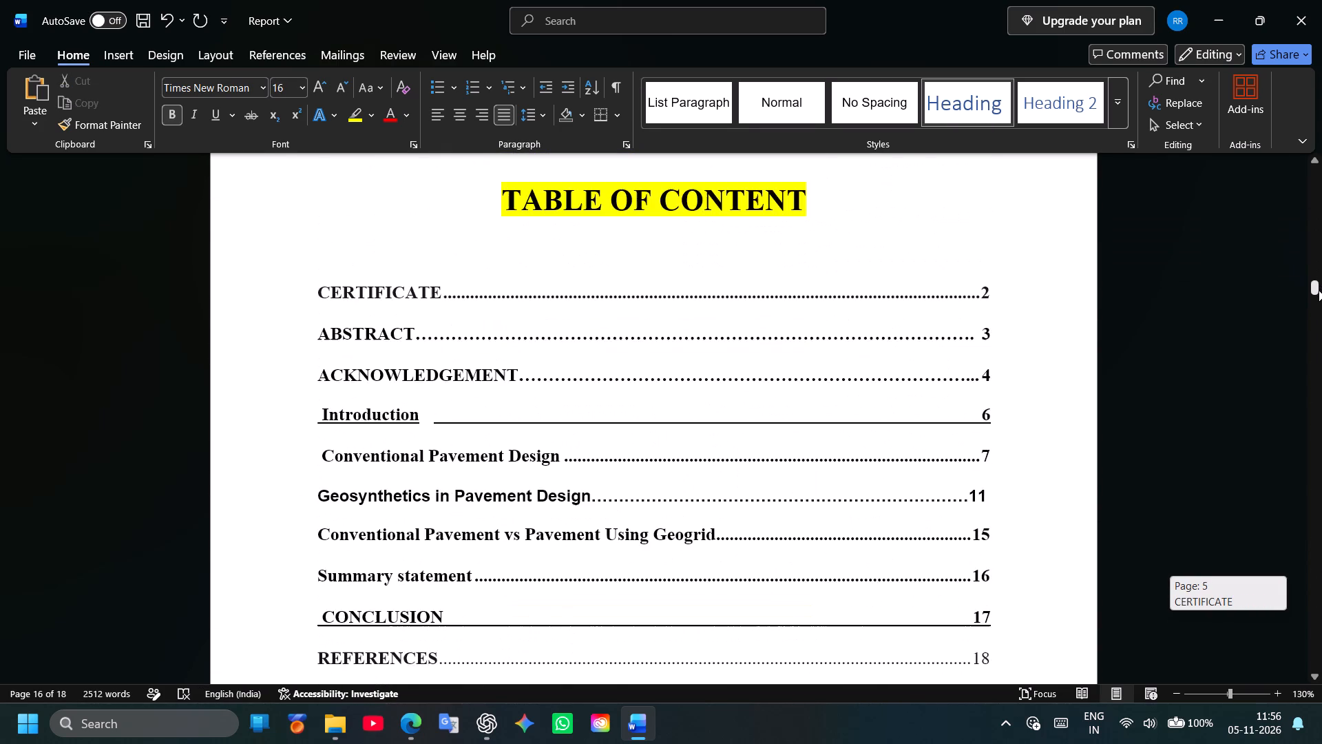
{"action": "left_click_drag", "start_coordinate": [1319, 290], "coordinate": [1319, 316]}
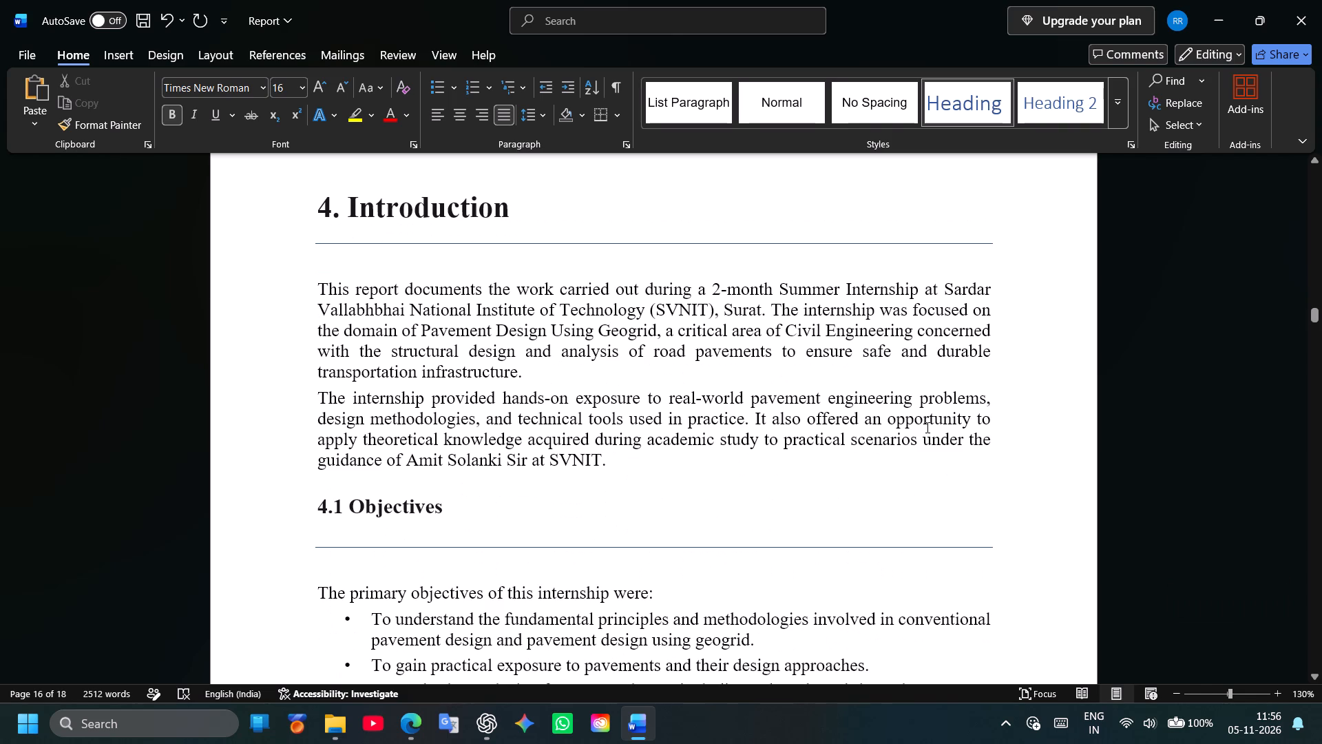
{"action": "scroll", "coordinate": [935, 428], "scroll_direction": "up", "scroll_amount": 16}
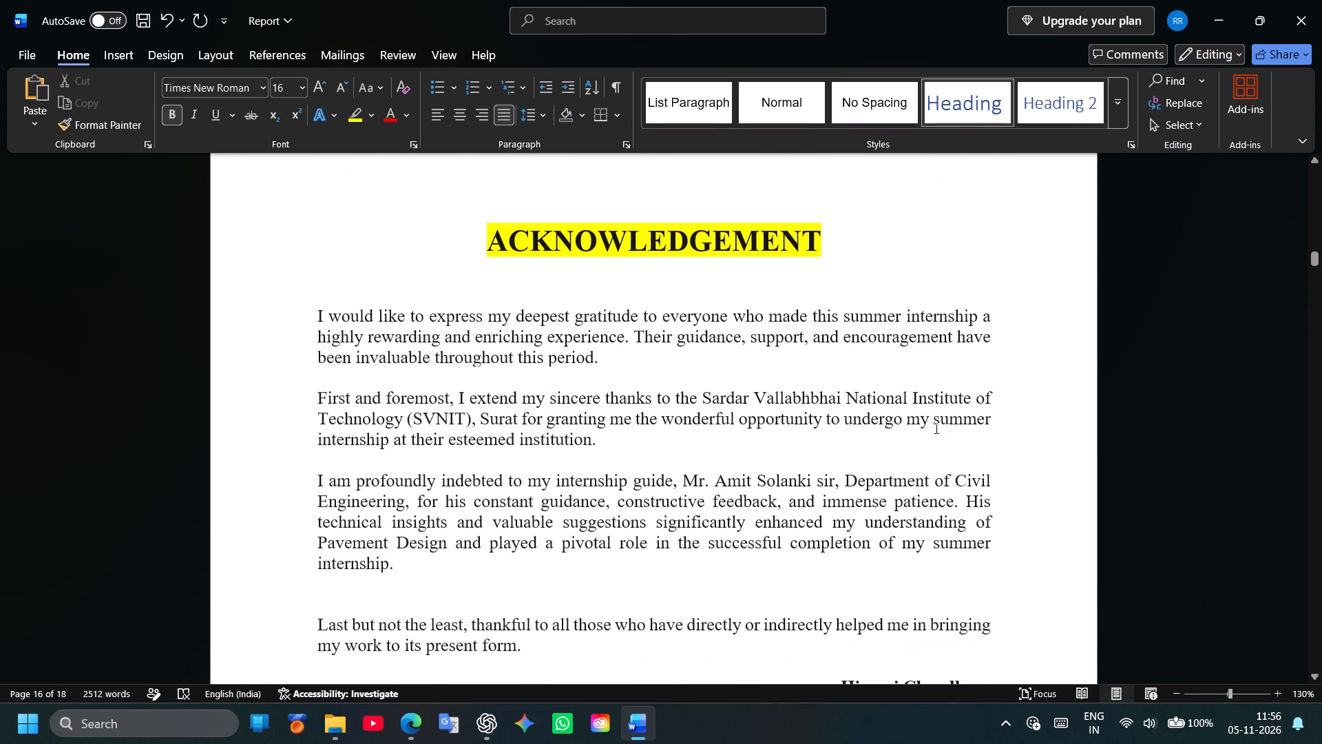
{"action": "scroll", "coordinate": [935, 428], "scroll_direction": "up", "scroll_amount": 8}
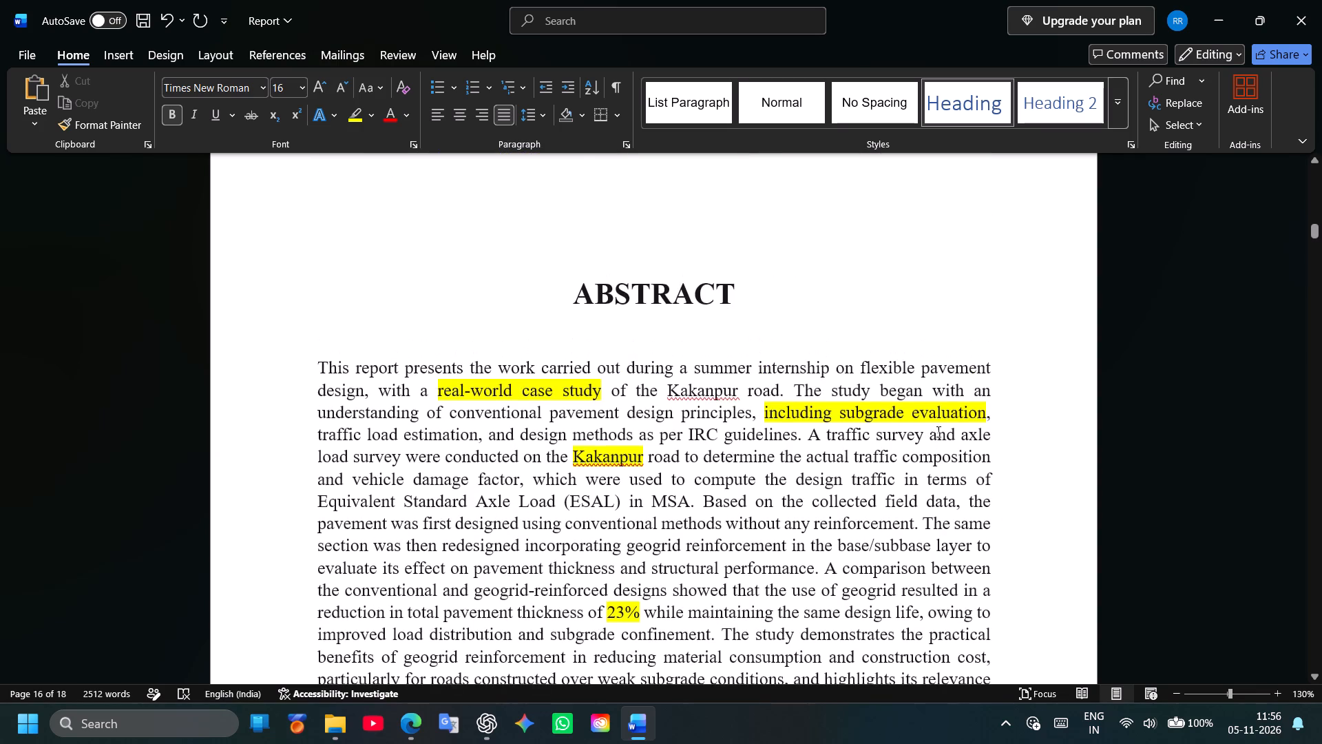
{"action": "scroll", "coordinate": [854, 366], "scroll_direction": "down", "scroll_amount": 1}
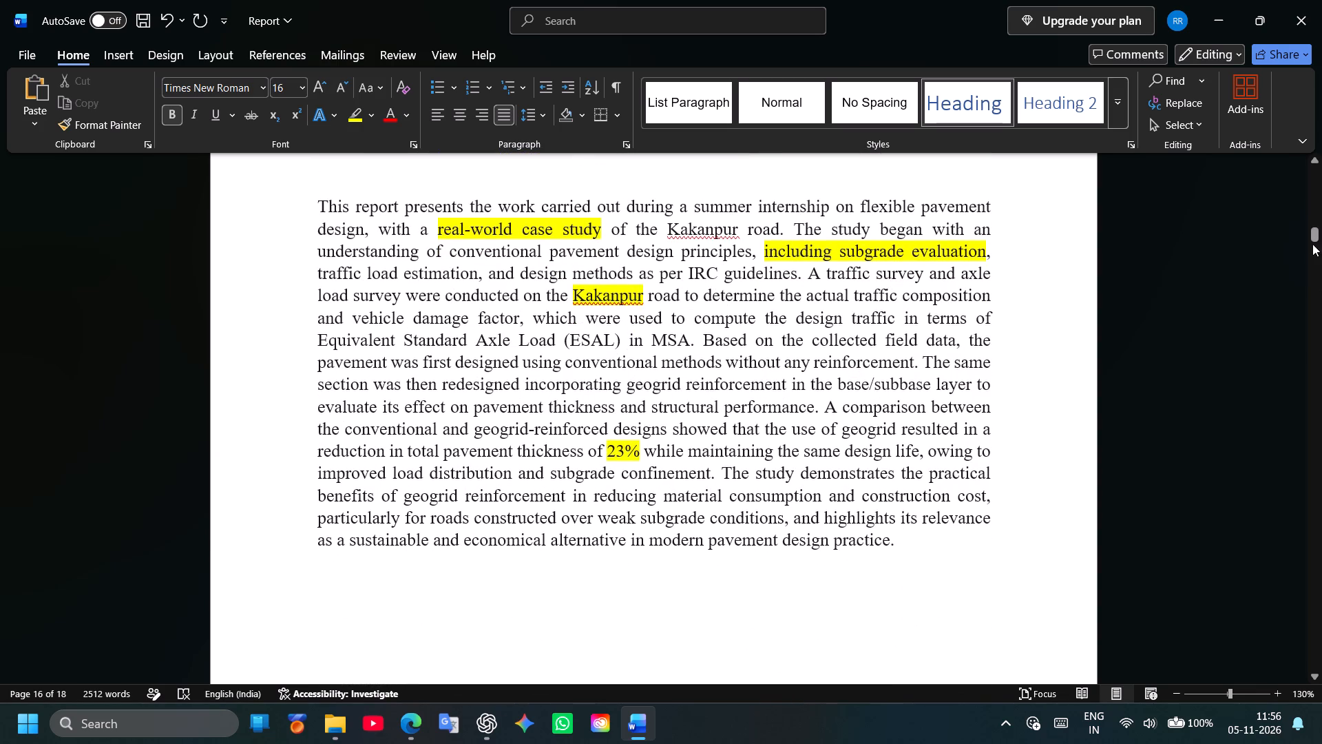
Return to the end of chapter 6 and review the layer thickness comparison table alongside the 7.Summary statement paragraph.
{"action": "left_click_drag", "start_coordinate": [1316, 240], "coordinate": [1315, 534]}
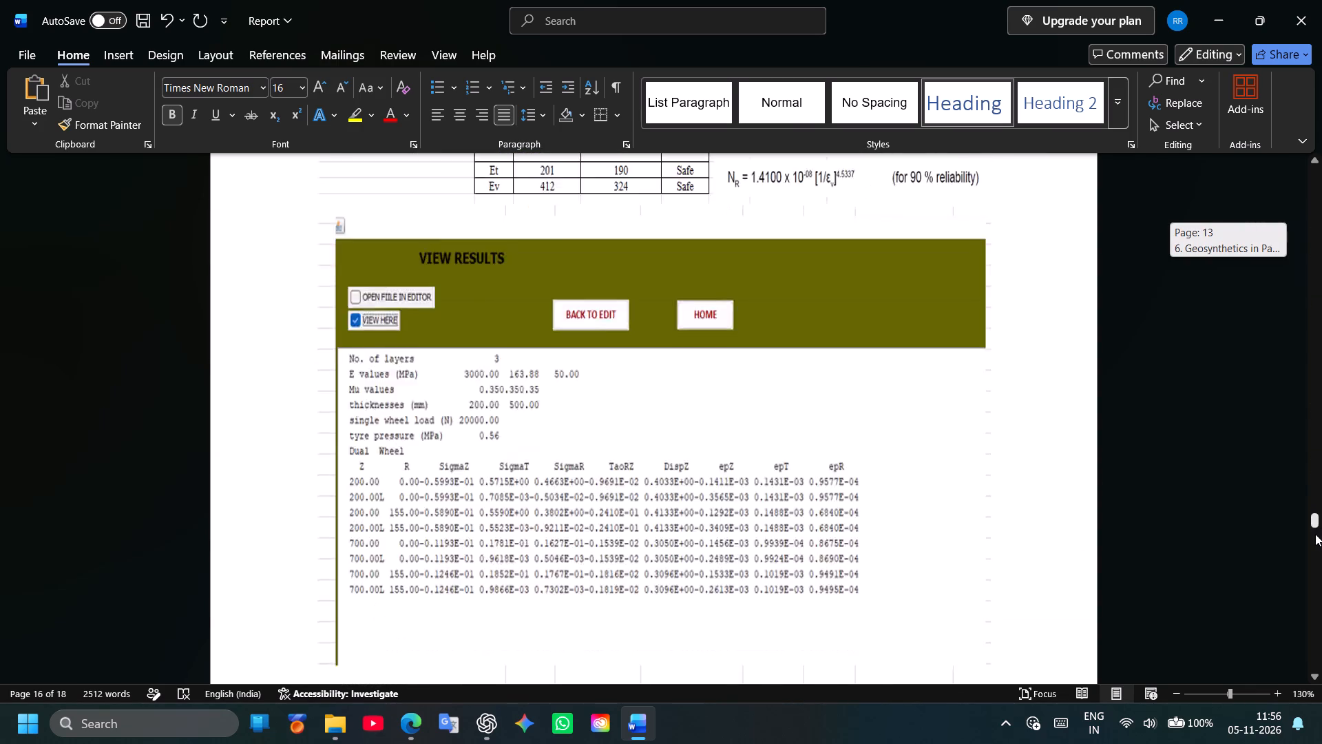
{"action": "left_click_drag", "start_coordinate": [1315, 534], "coordinate": [1315, 553]}
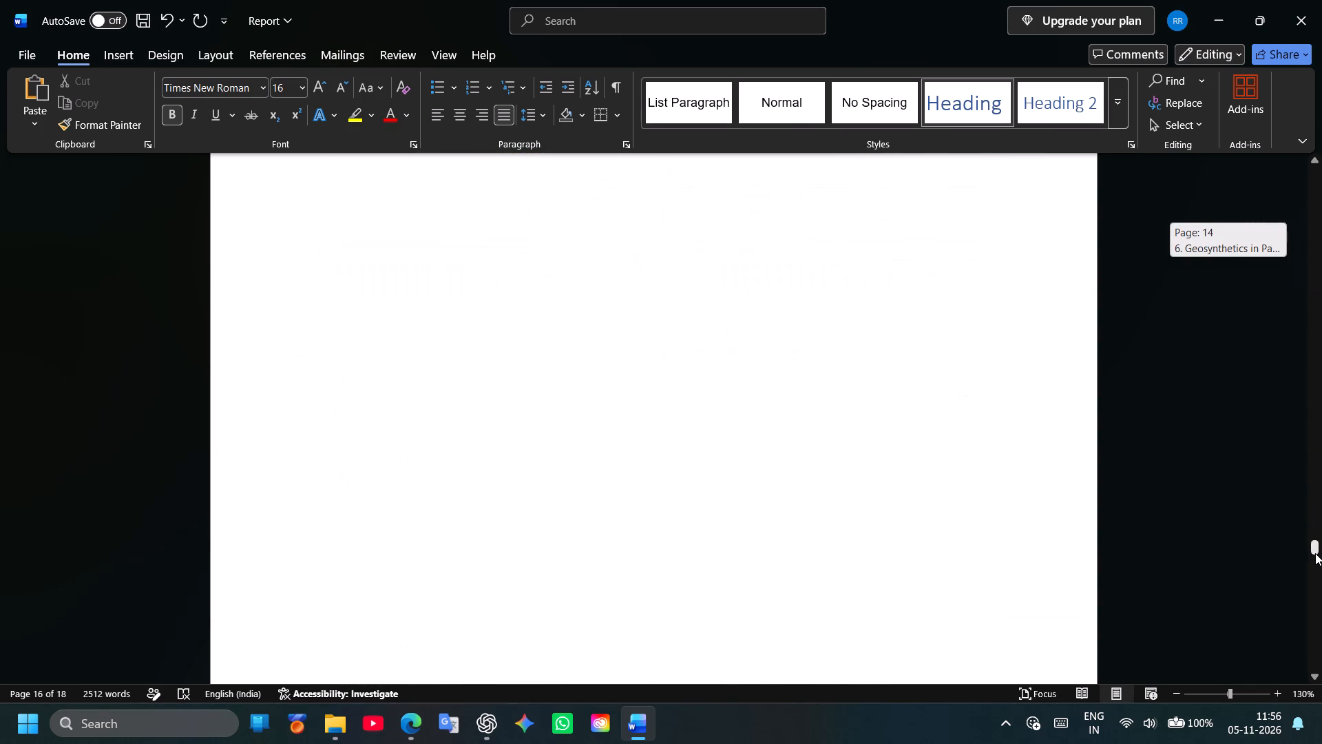
{"action": "left_click_drag", "start_coordinate": [1315, 553], "coordinate": [1315, 588]}
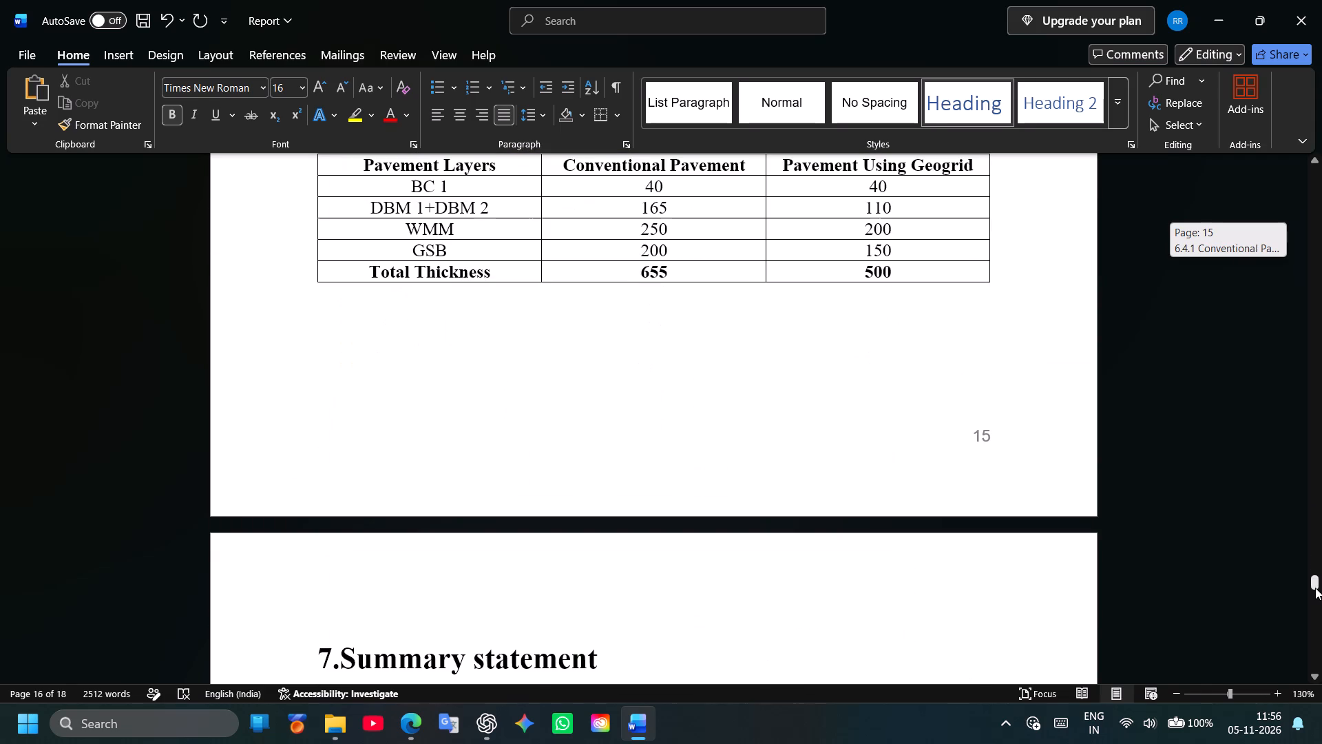
{"action": "left_click_drag", "start_coordinate": [1315, 588], "coordinate": [1314, 588]}
{"action": "scroll", "coordinate": [1176, 564], "scroll_direction": "down", "scroll_amount": 4}
{"action": "scroll", "coordinate": [1156, 551], "scroll_direction": "up", "scroll_amount": 2}
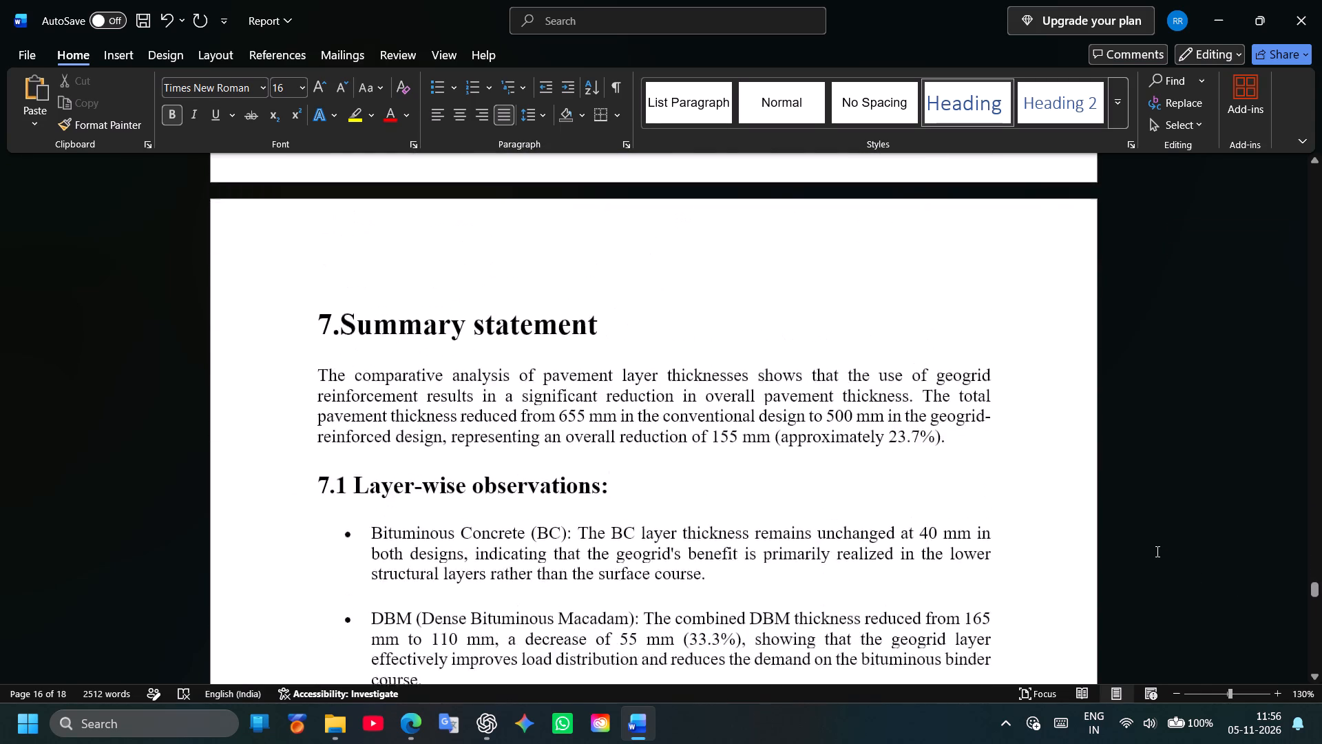
{"action": "scroll", "coordinate": [1156, 551], "scroll_direction": "up", "scroll_amount": 1}
{"action": "left_click_drag", "start_coordinate": [1314, 584], "coordinate": [1314, 555]}
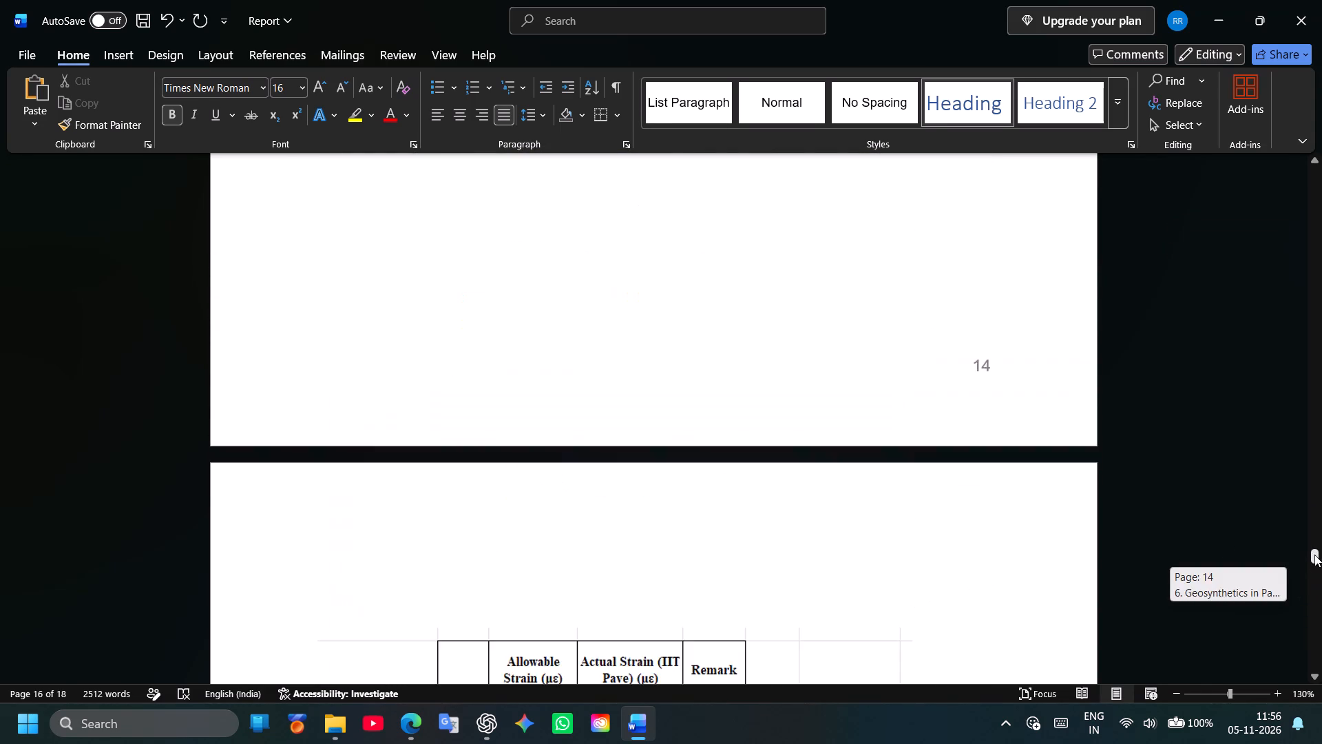
{"action": "left_click_drag", "start_coordinate": [1314, 555], "coordinate": [1315, 592]}
{"action": "scroll", "coordinate": [1124, 566], "scroll_direction": "up", "scroll_amount": 1}
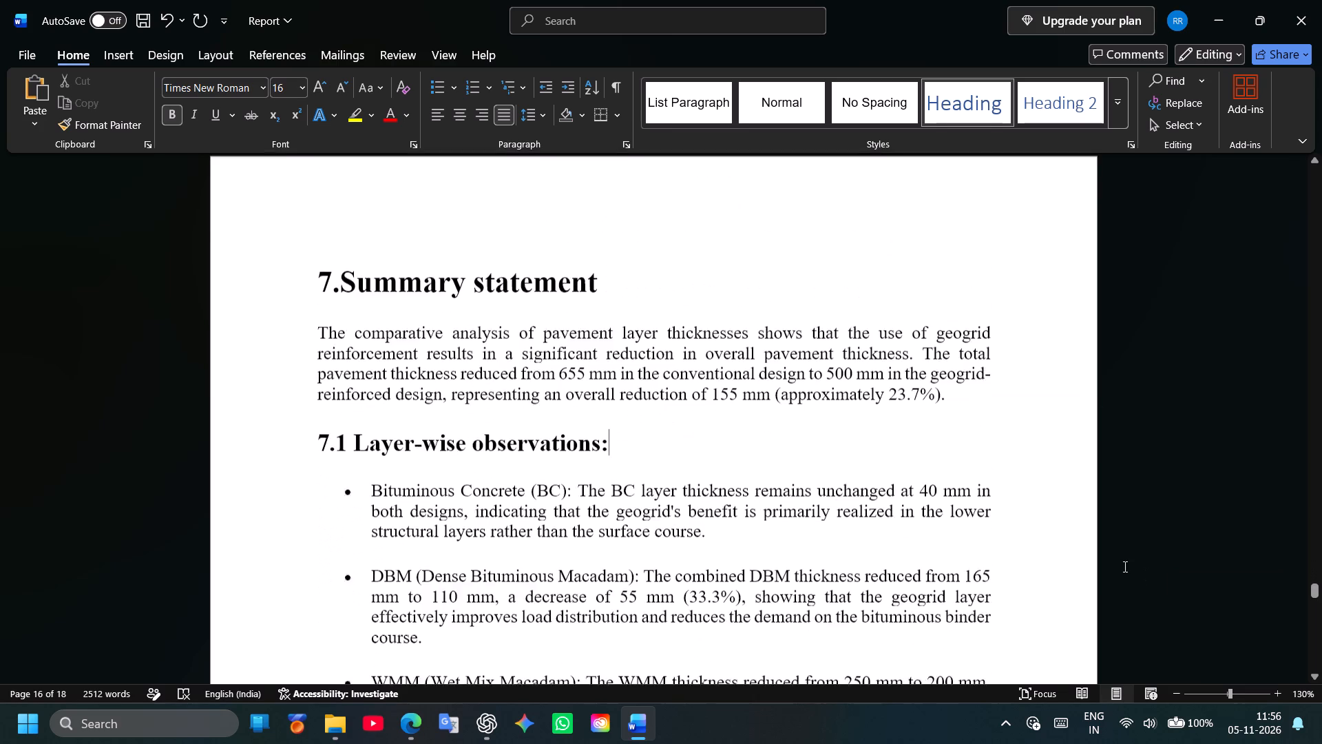
{"action": "scroll", "coordinate": [1124, 566], "scroll_direction": "up", "scroll_amount": 1}
{"action": "left_click", "coordinate": [1076, 572]}
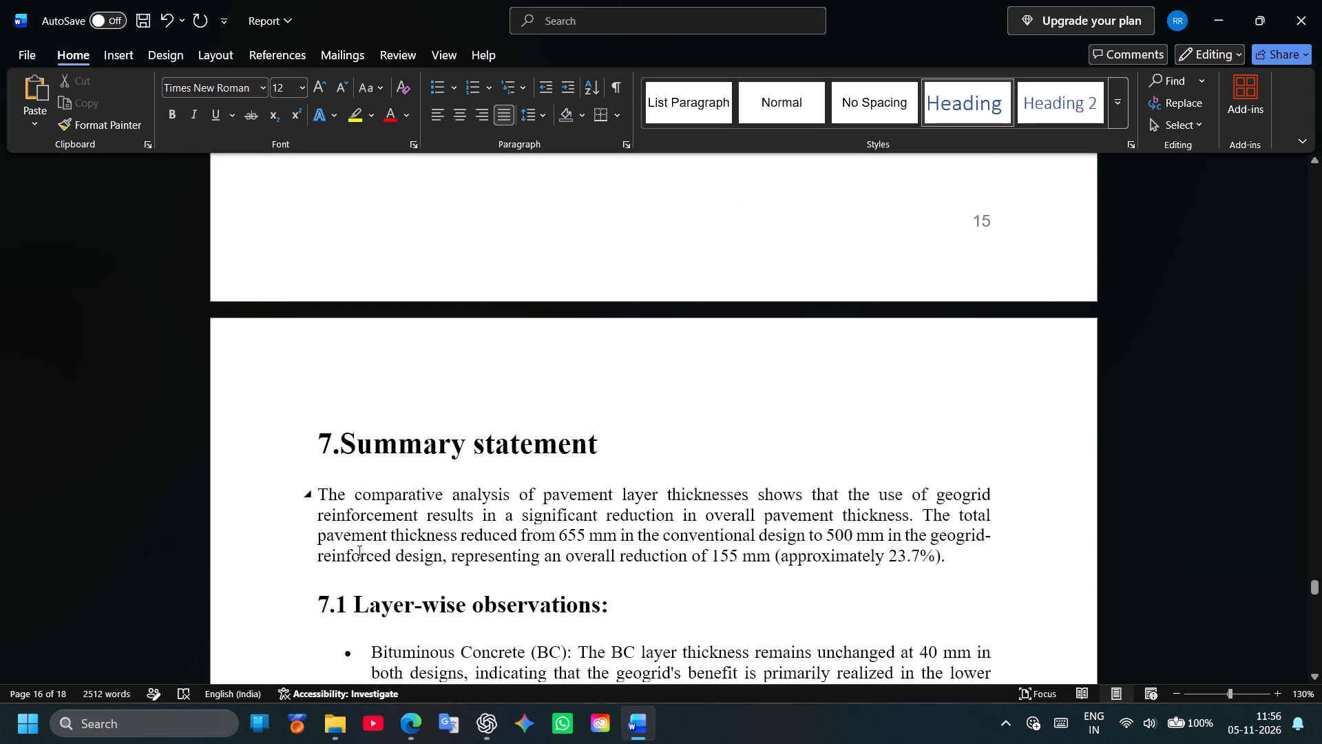
Check the conventional and geogrid-reinforced total thicknesses and the reduction percentage quoted in the 7.Summary statement paragraph.
{"action": "scroll", "coordinate": [483, 632], "scroll_direction": "down", "scroll_amount": 1}
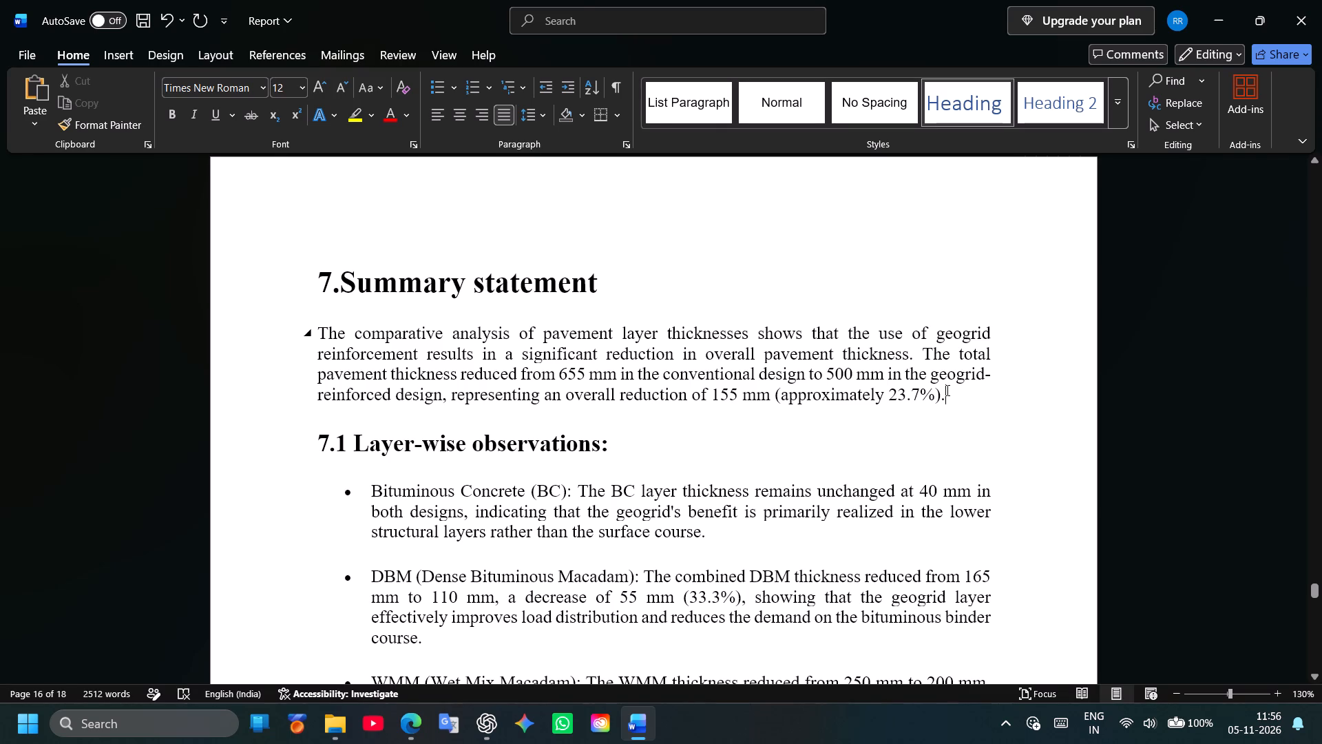
{"action": "left_click_drag", "start_coordinate": [888, 395], "coordinate": [938, 396]}
{"action": "left_click", "coordinate": [867, 431]}
{"action": "left_click_drag", "start_coordinate": [551, 380], "coordinate": [576, 379]}
{"action": "left_click", "coordinate": [733, 466]}
{"action": "left_click_drag", "start_coordinate": [827, 373], "coordinate": [843, 373]}
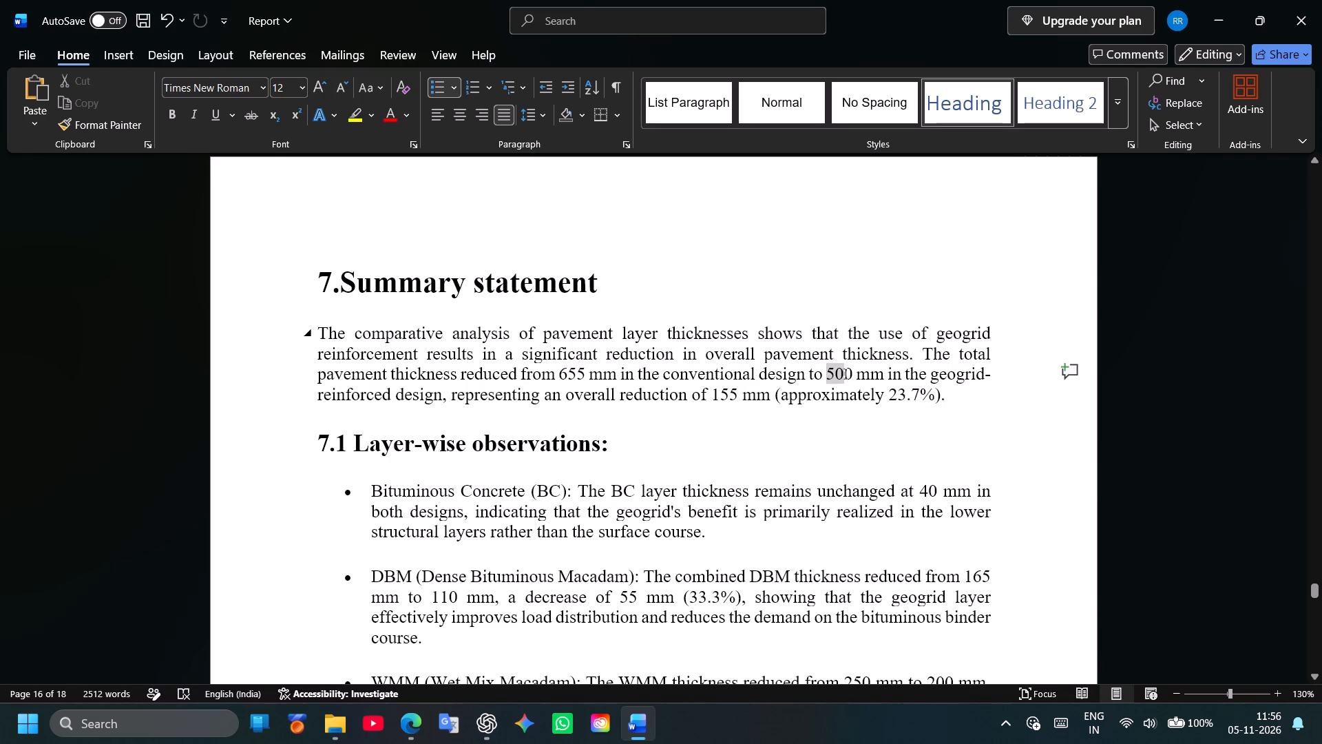
{"action": "left_click_drag", "start_coordinate": [843, 373], "coordinate": [850, 373]}
{"action": "left_click", "coordinate": [758, 445]}
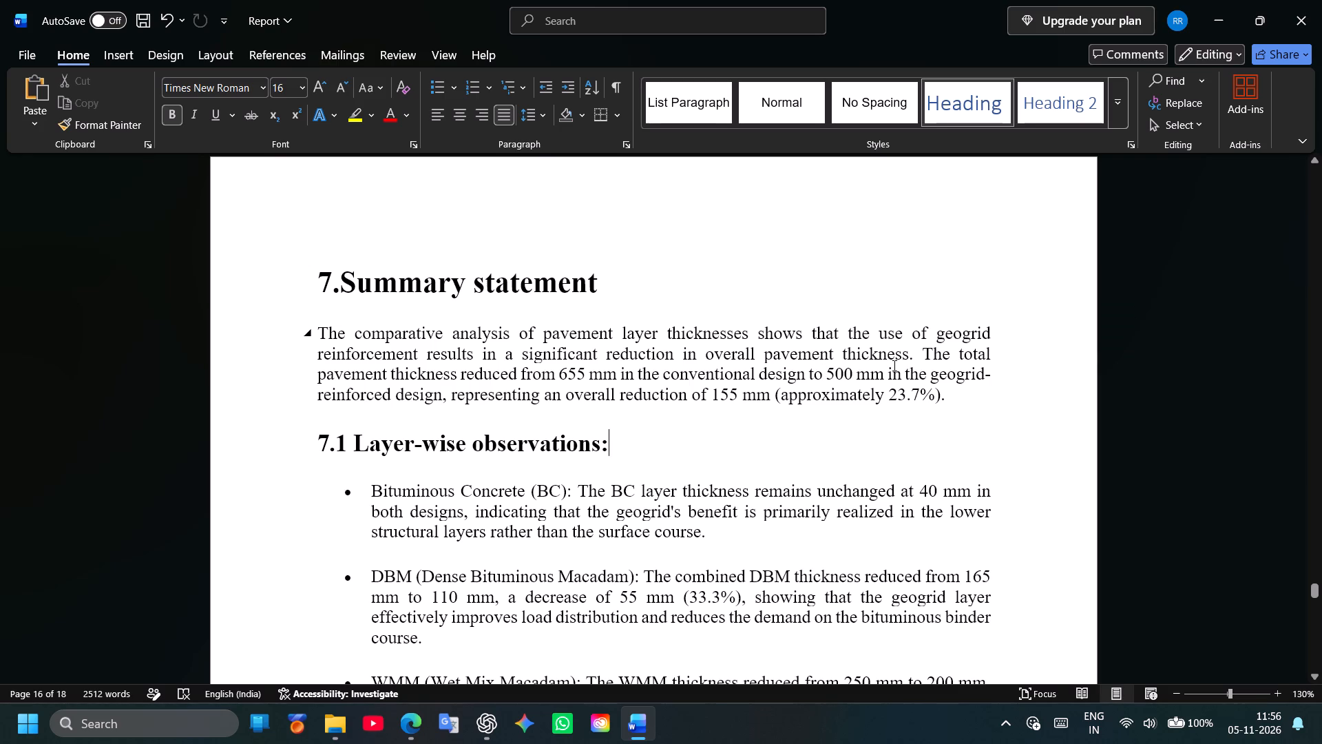
{"action": "left_click_drag", "start_coordinate": [826, 367], "coordinate": [855, 369]}
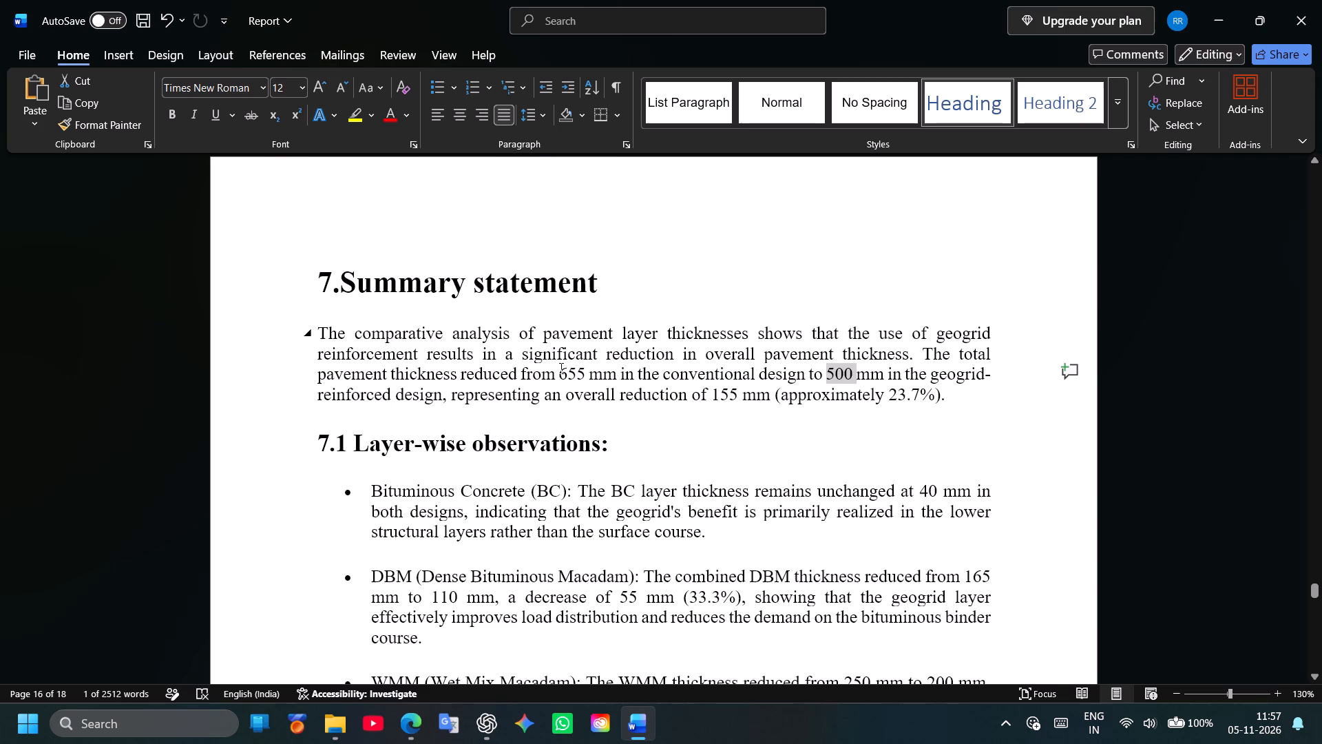
{"action": "left_click_drag", "start_coordinate": [557, 369], "coordinate": [583, 369]}
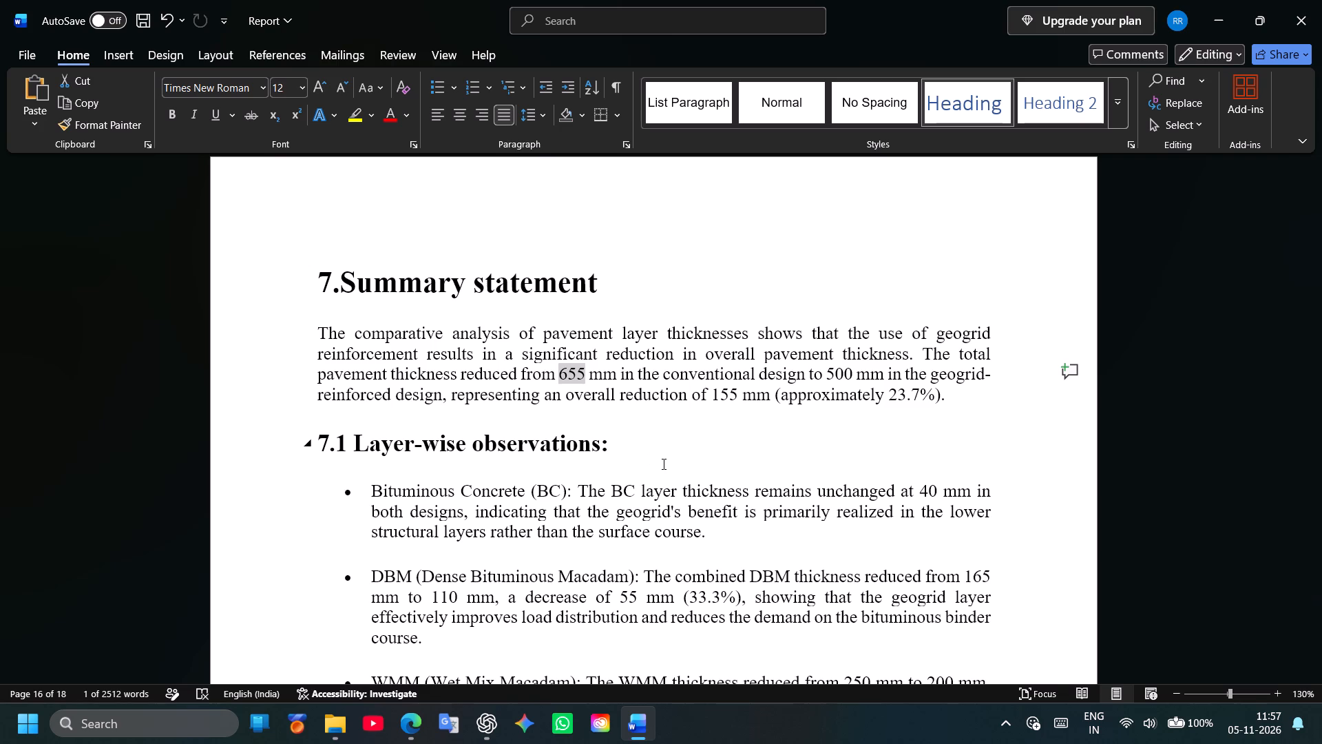
{"action": "left_click", "coordinate": [662, 464]}
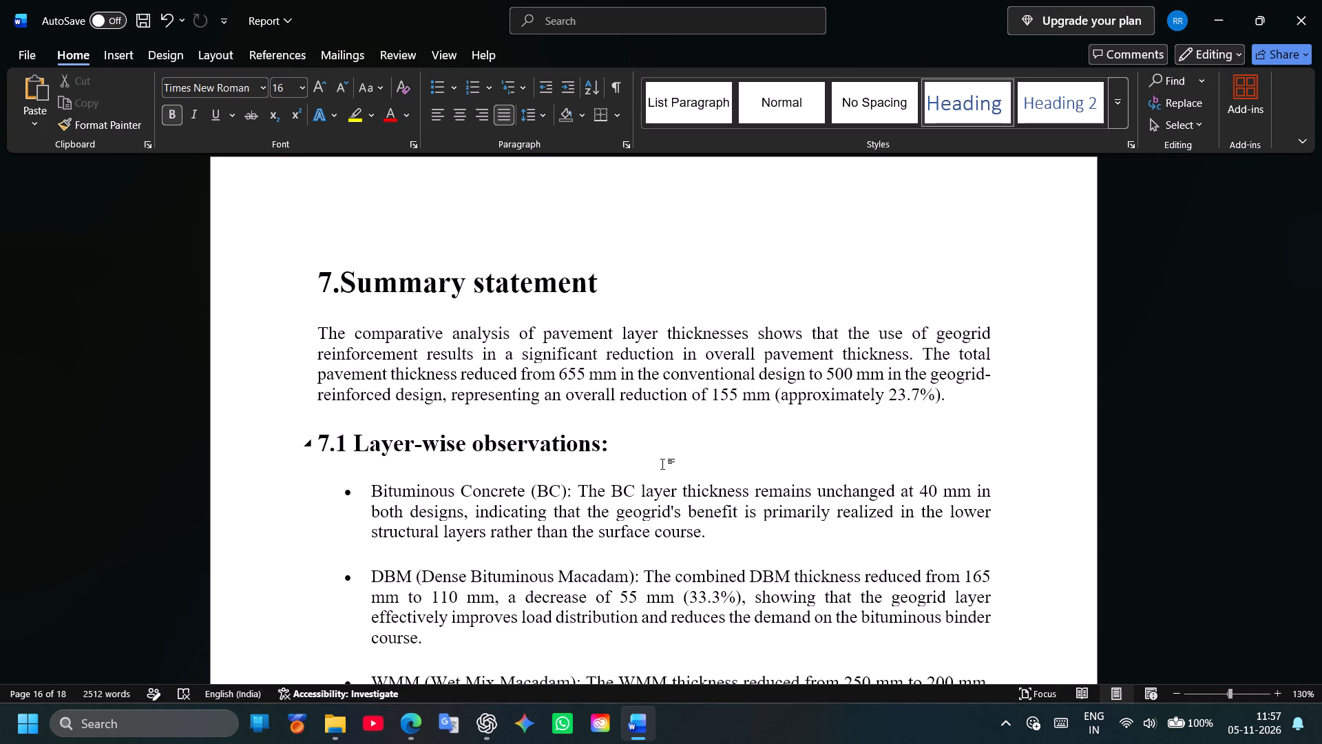
Read the 7.1 Layer-wise observations heading and check the thickness change and percentage in the DBM bullet.
{"action": "scroll", "coordinate": [662, 464], "scroll_direction": "down", "scroll_amount": 1}
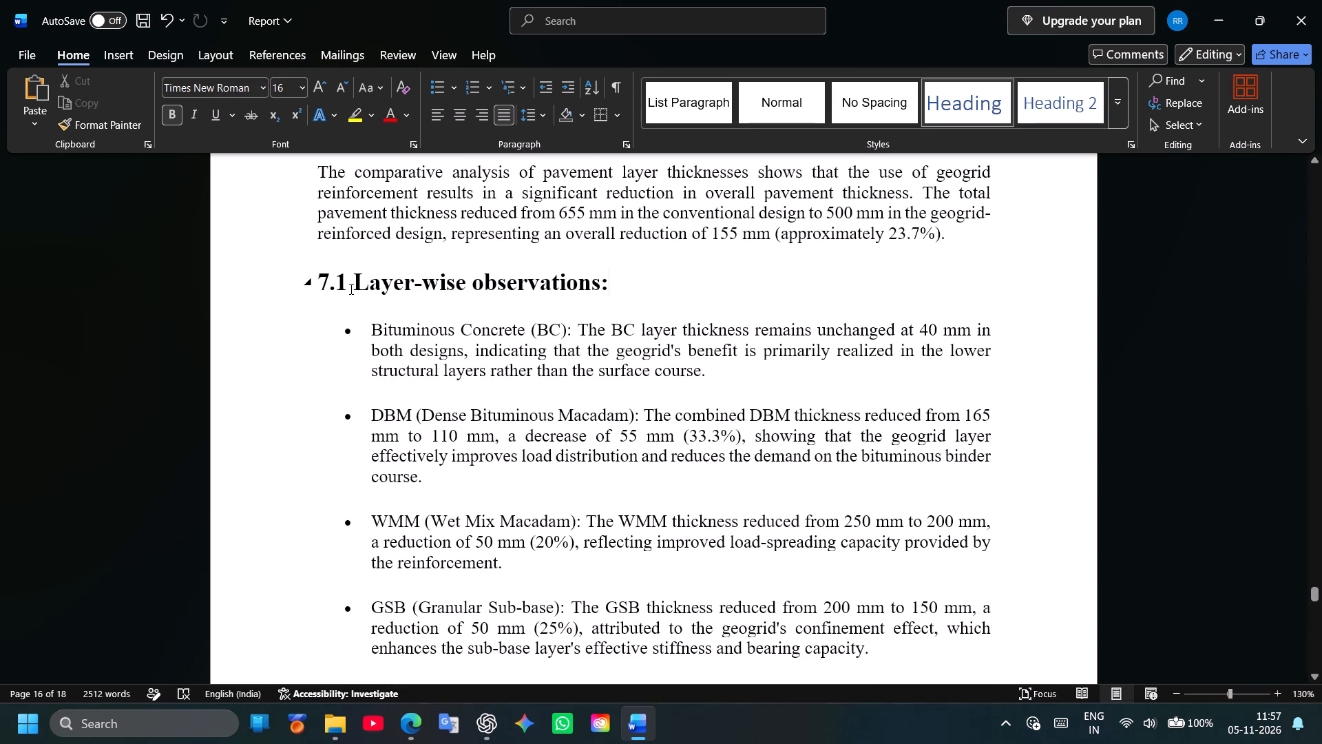
{"action": "left_click_drag", "start_coordinate": [350, 289], "coordinate": [638, 296]}
{"action": "left_click", "coordinate": [790, 412]}
{"action": "scroll", "coordinate": [763, 383], "scroll_direction": "down", "scroll_amount": 1}
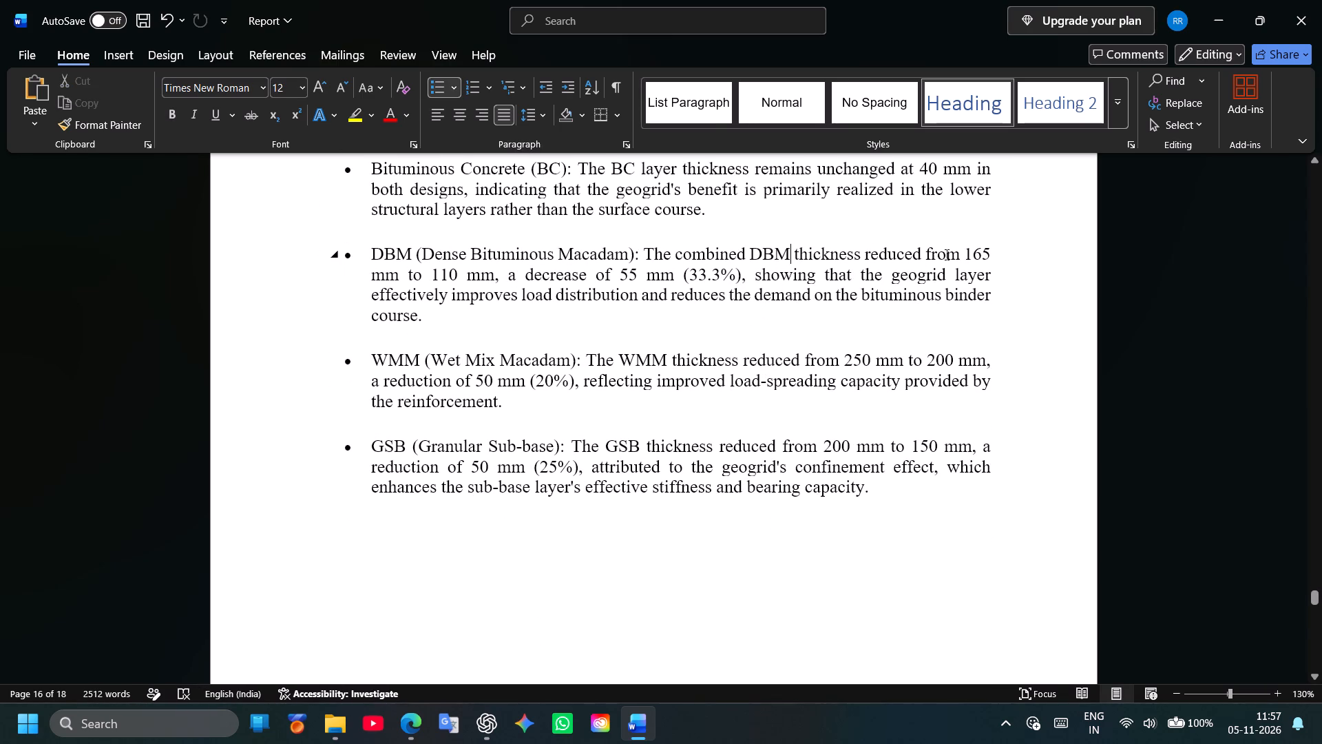
{"action": "left_click_drag", "start_coordinate": [977, 254], "coordinate": [490, 282]}
{"action": "left_click", "coordinate": [583, 369]}
{"action": "left_click_drag", "start_coordinate": [691, 276], "coordinate": [780, 276]}
{"action": "left_click", "coordinate": [684, 349]}
Check the thickness reductions and percentages quoted in the WMM and GSB bullets of section 7.1.
{"action": "left_click_drag", "start_coordinate": [848, 358], "coordinate": [959, 361]}
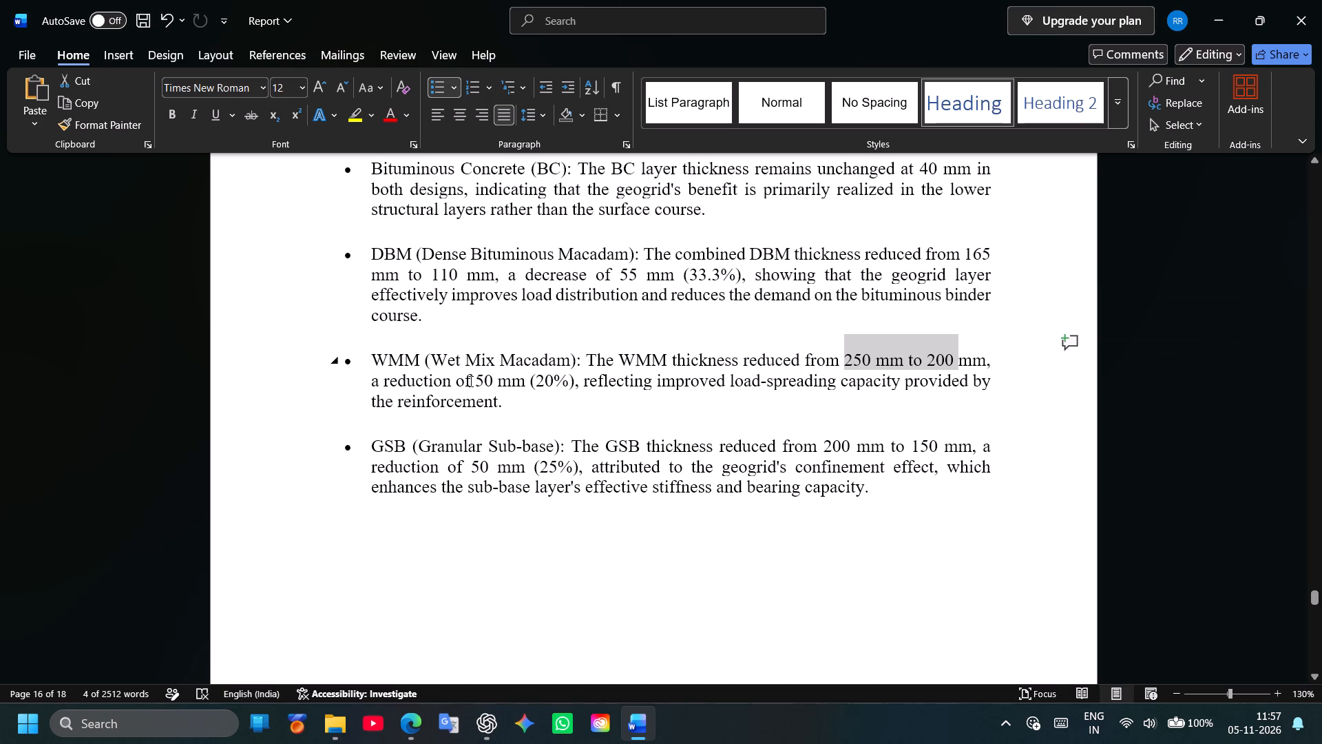
{"action": "left_click_drag", "start_coordinate": [475, 378], "coordinate": [595, 385]}
{"action": "left_click", "coordinate": [585, 431]}
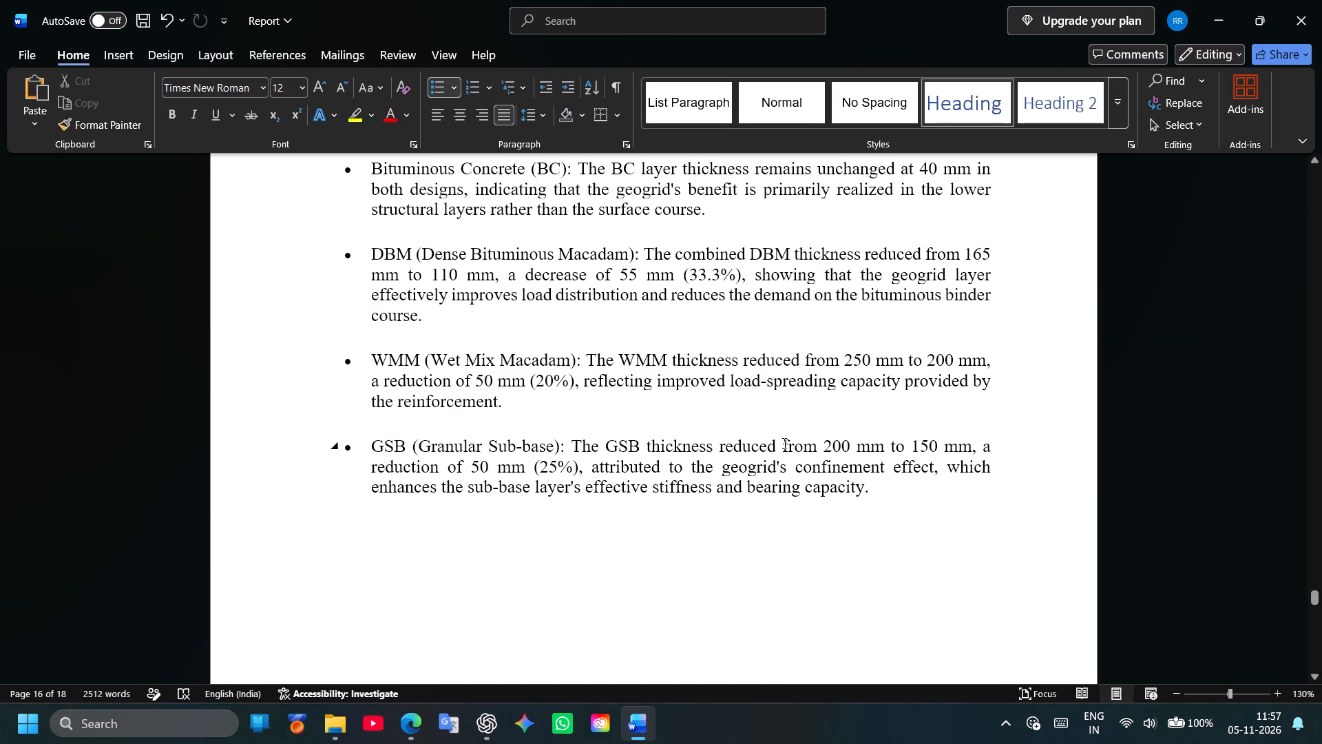
{"action": "left_click_drag", "start_coordinate": [823, 444], "coordinate": [899, 444]}
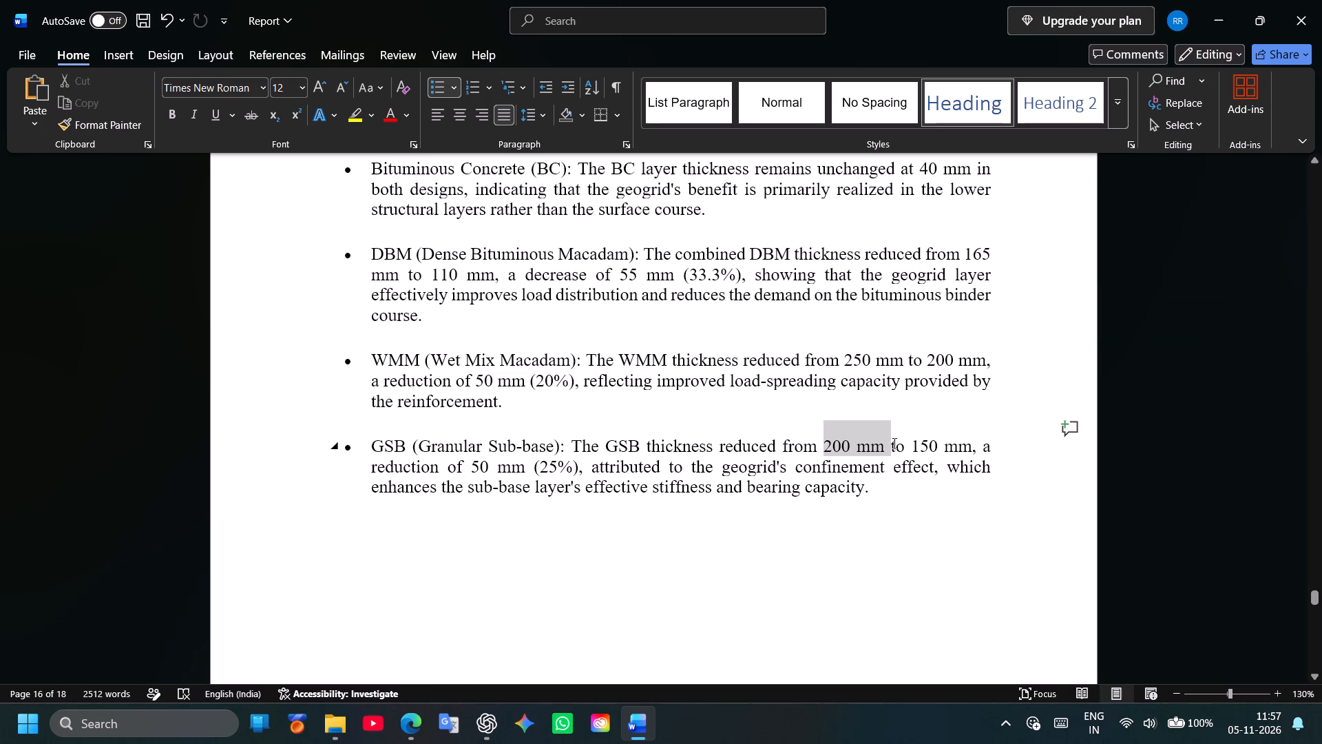
{"action": "left_click_drag", "start_coordinate": [899, 444], "coordinate": [923, 444]}
{"action": "left_click_drag", "start_coordinate": [529, 466], "coordinate": [565, 466]}
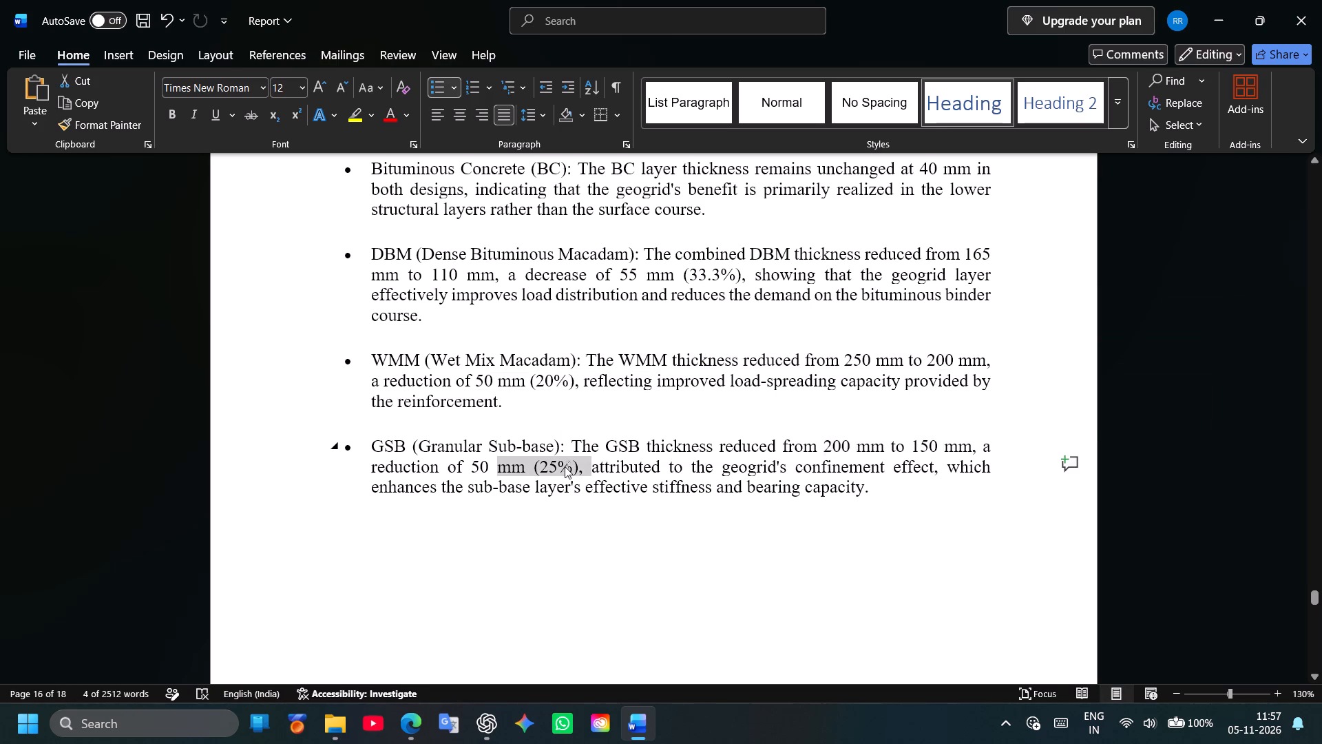
{"action": "left_click_drag", "start_coordinate": [565, 466], "coordinate": [567, 466]}
{"action": "left_click_drag", "start_coordinate": [568, 510], "coordinate": [558, 510]}
Read the opening paragraph of 8. Conclusion, from the SVNIT summer internship sentence through the professional experience wording.
{"action": "scroll", "coordinate": [547, 508], "scroll_direction": "down", "scroll_amount": 7}
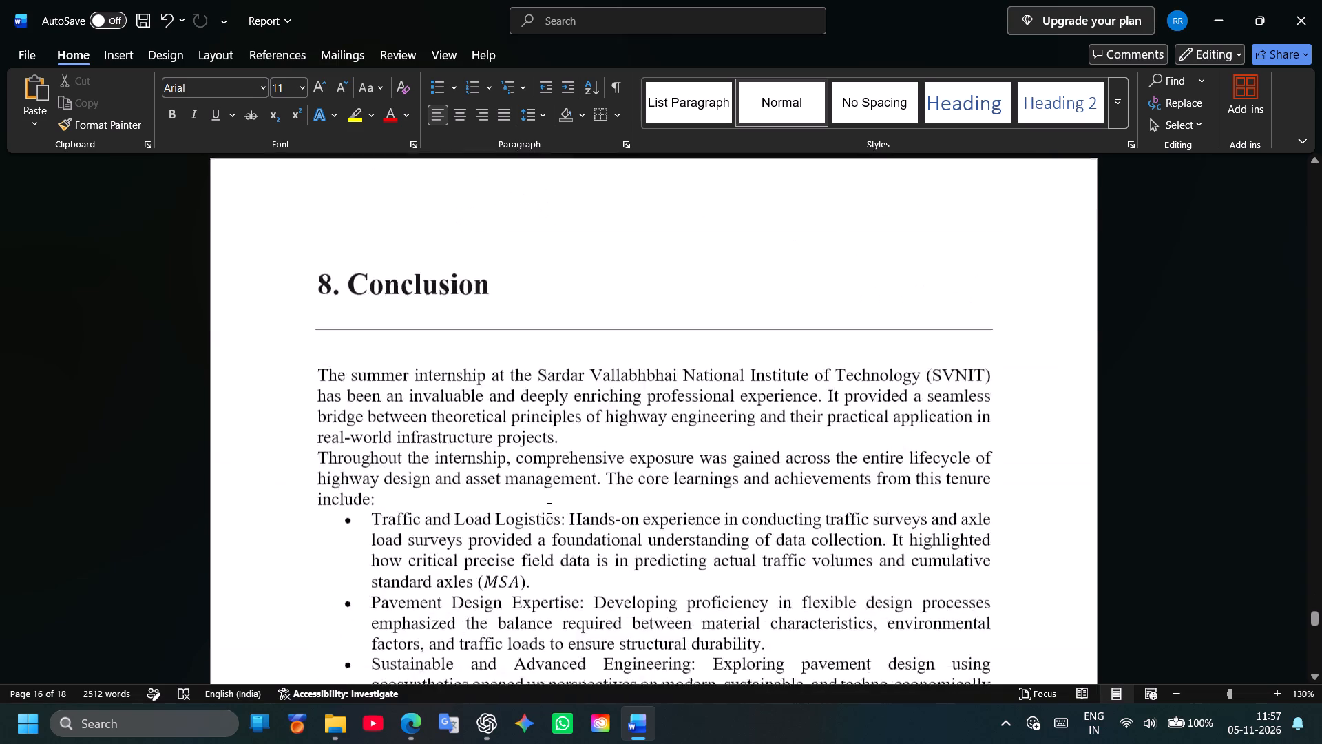
{"action": "scroll", "coordinate": [547, 508], "scroll_direction": "up", "scroll_amount": 1}
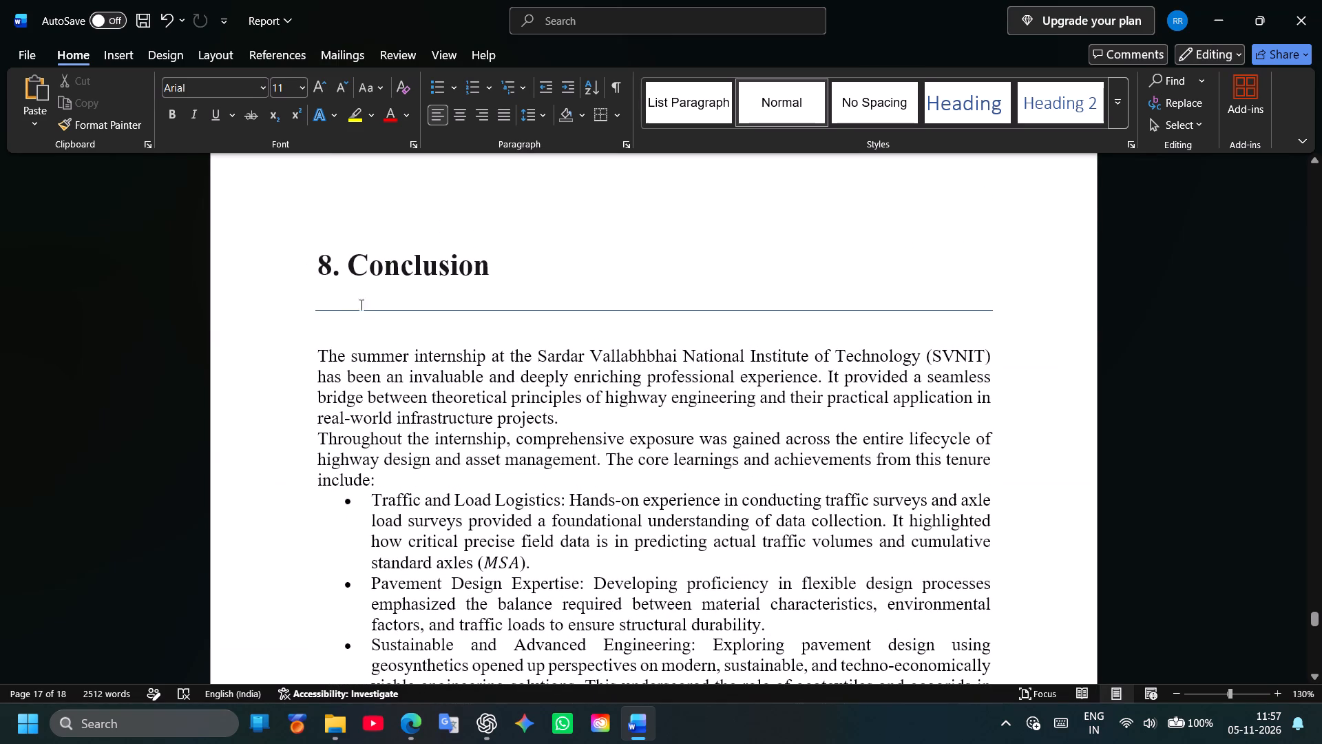
{"action": "left_click_drag", "start_coordinate": [326, 359], "coordinate": [571, 360]}
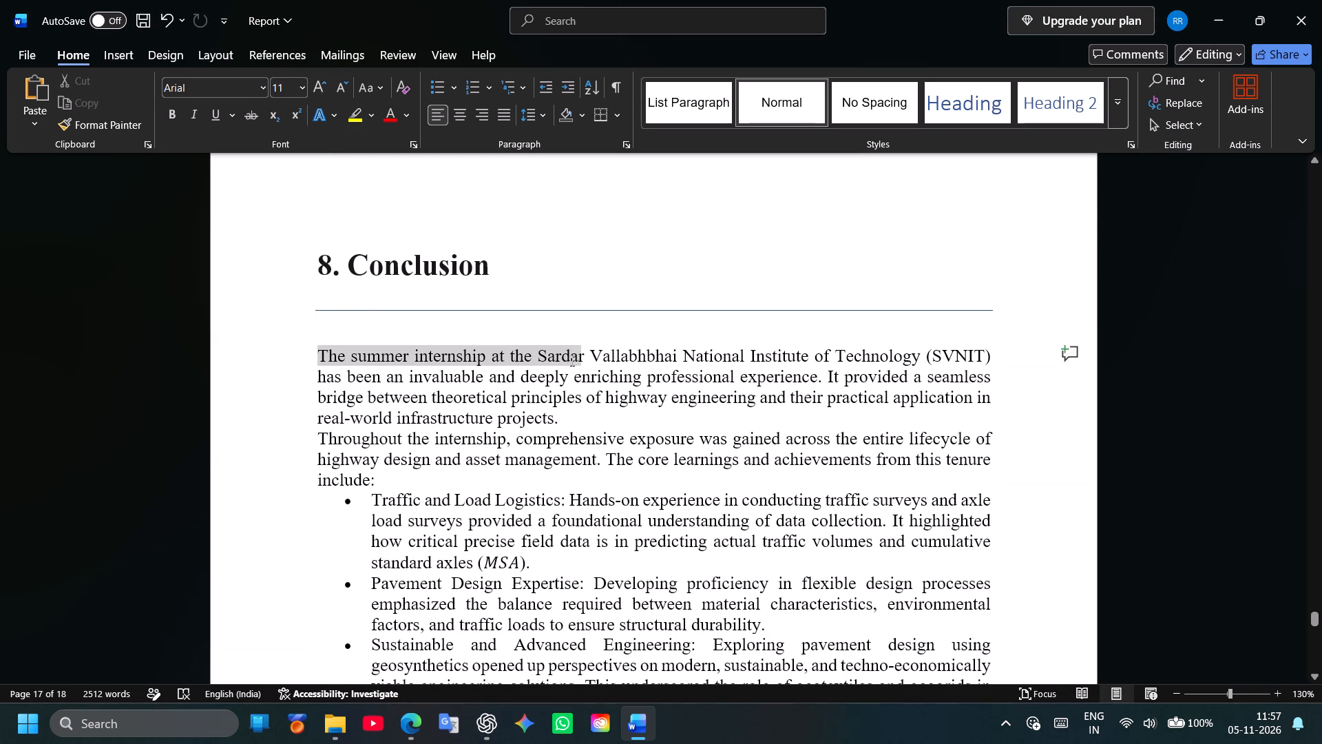
{"action": "left_click_drag", "start_coordinate": [571, 360], "coordinate": [366, 378]}
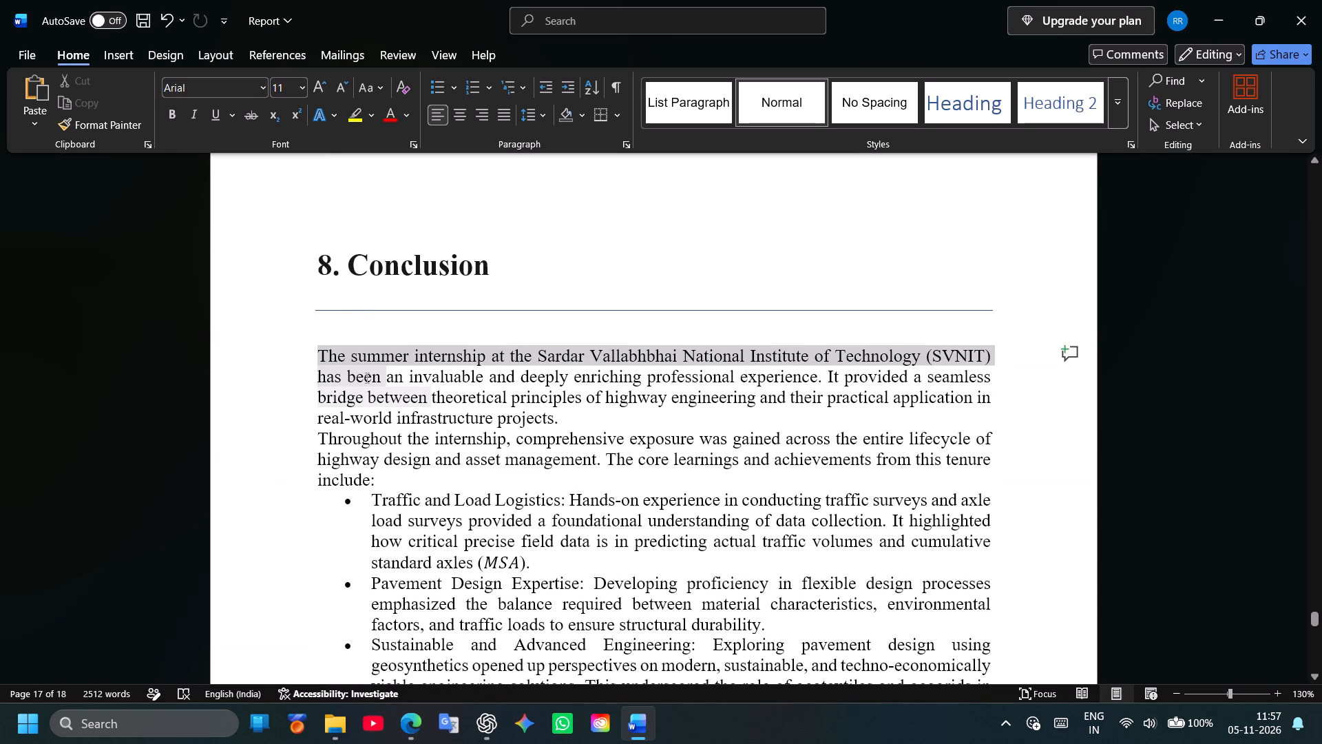
{"action": "left_click_drag", "start_coordinate": [366, 378], "coordinate": [644, 375]}
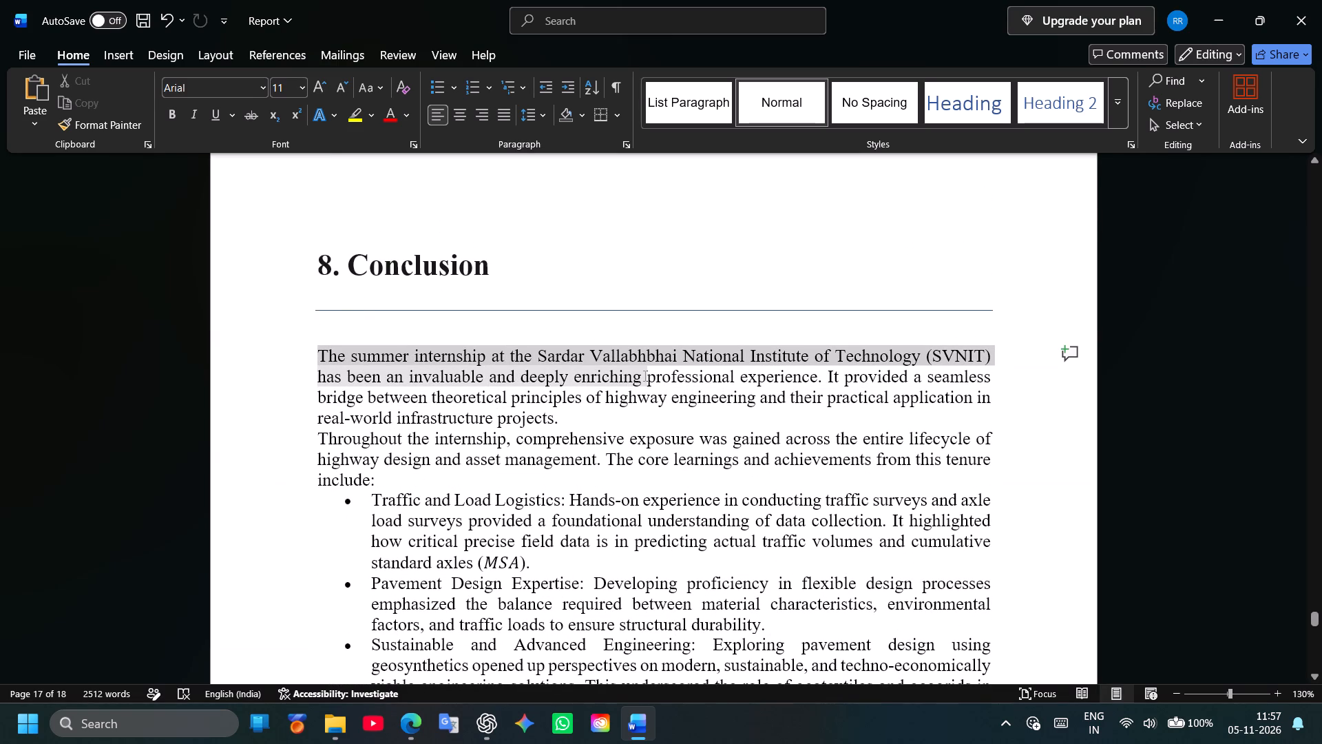
{"action": "left_click_drag", "start_coordinate": [644, 375], "coordinate": [770, 380]}
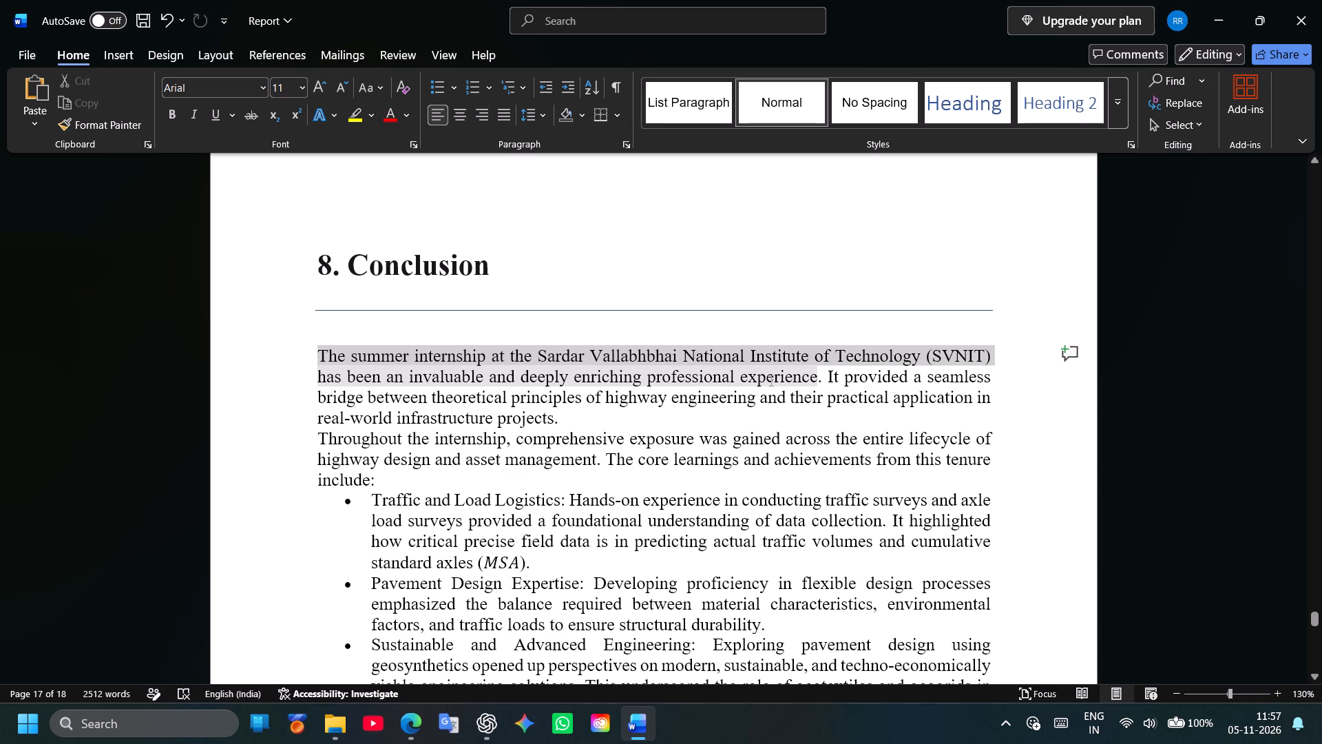
{"action": "left_click_drag", "start_coordinate": [770, 380], "coordinate": [808, 383]}
{"action": "left_click", "coordinate": [808, 402]}
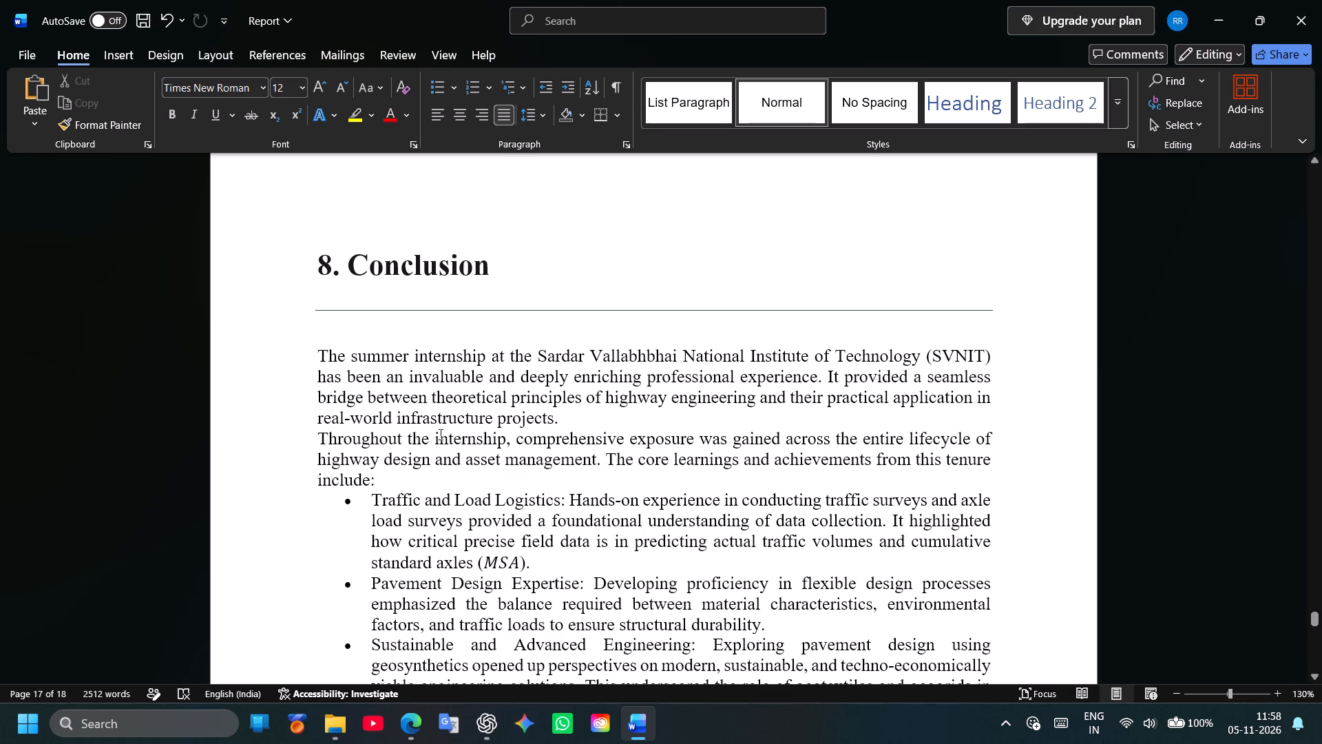
Replace "real-world case study" in the abstract with the phrase "real-world infrastructure projects" copied from the conclusion's first paragraph.
{"action": "left_click_drag", "start_coordinate": [552, 417], "coordinate": [342, 424]}
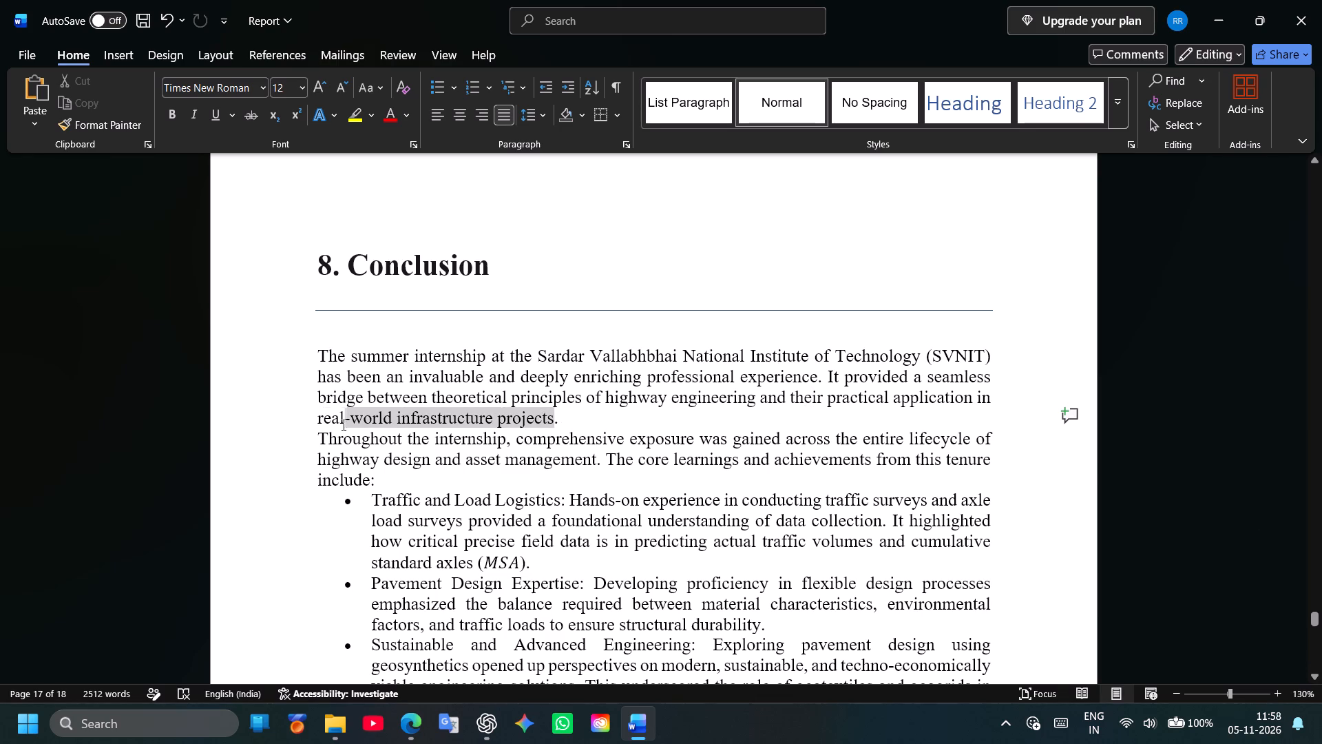
{"action": "left_click_drag", "start_coordinate": [342, 424], "coordinate": [332, 424]}
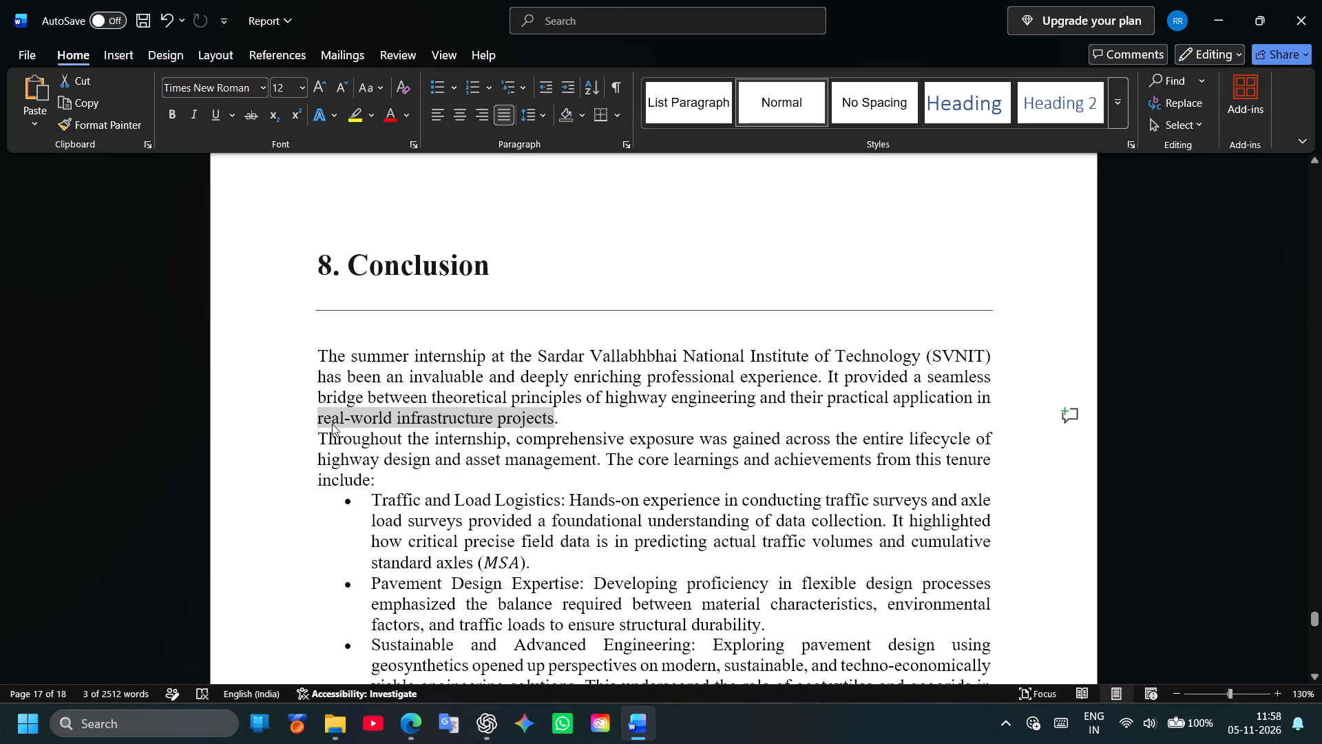
{"action": "key", "text": "ctrl+c"}
{"action": "left_click_drag", "start_coordinate": [1321, 619], "coordinate": [1301, 318]}
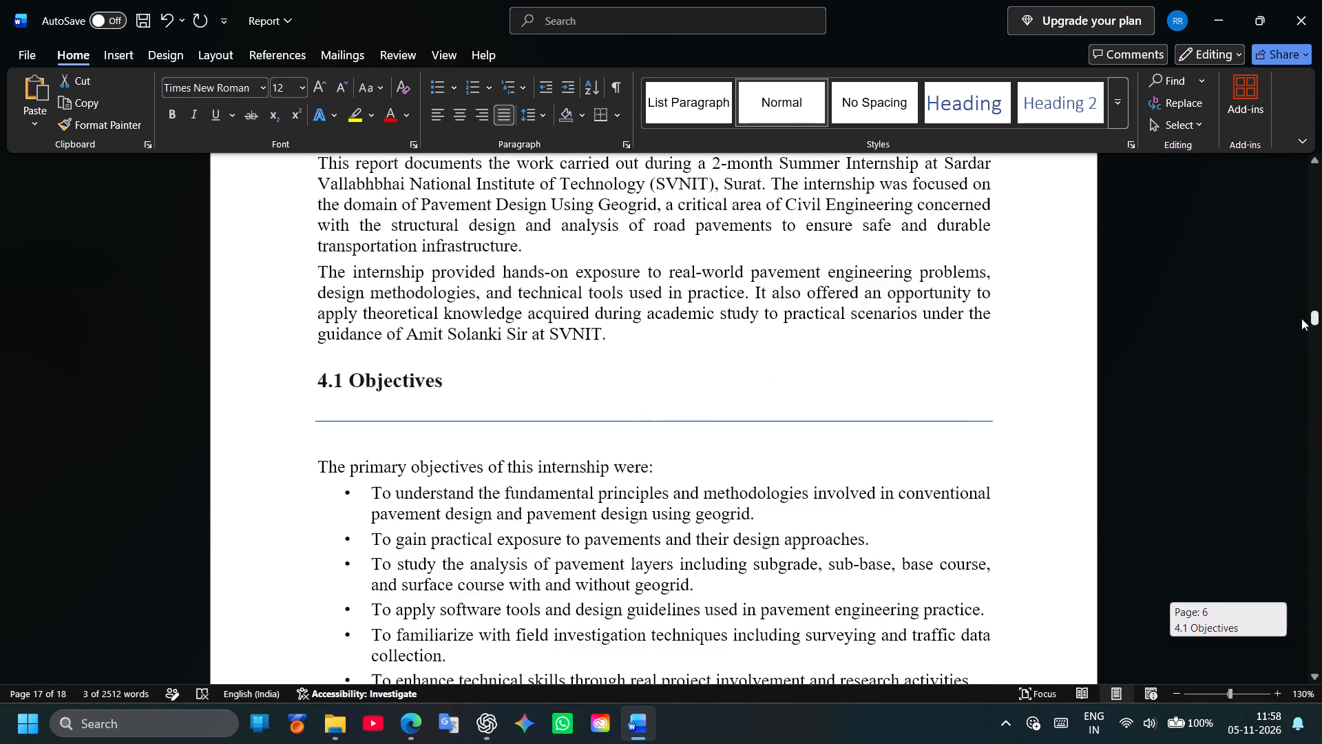
{"action": "left_click_drag", "start_coordinate": [1301, 318], "coordinate": [1259, 167]}
{"action": "scroll", "coordinate": [887, 558], "scroll_direction": "down", "scroll_amount": 7}
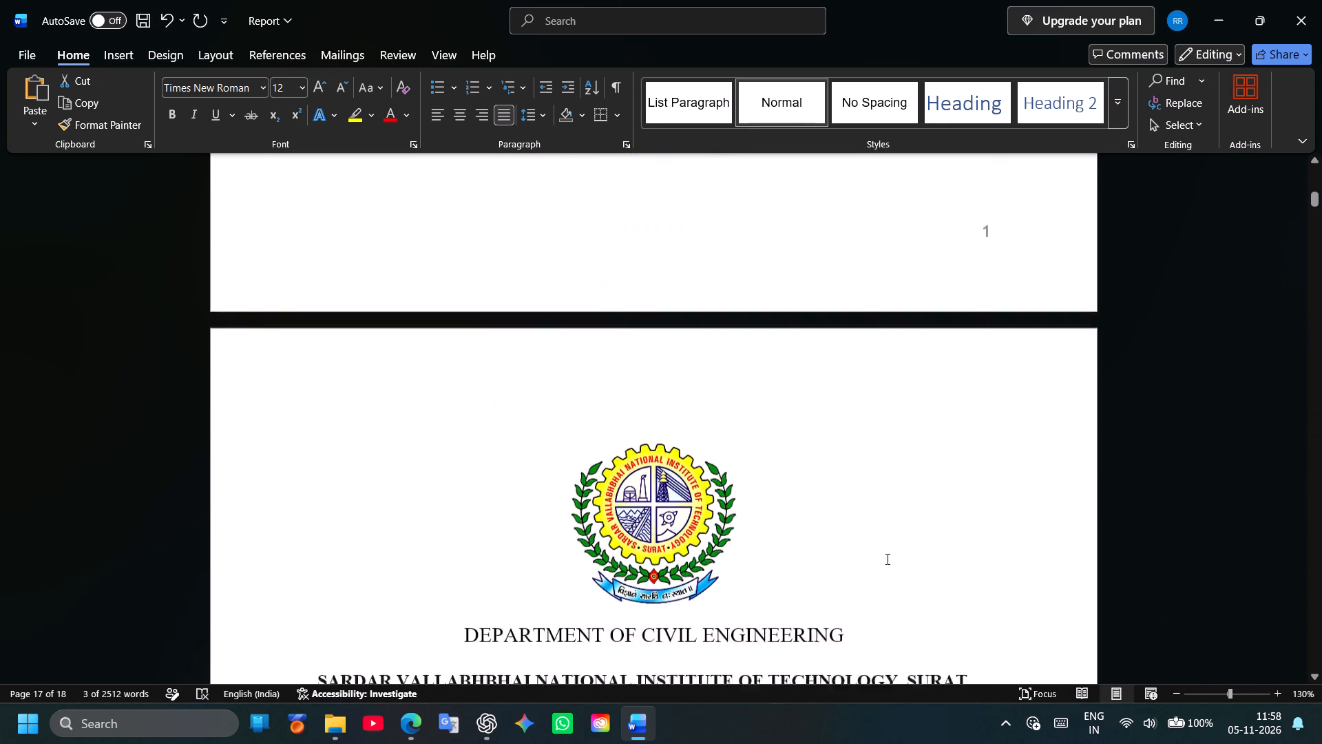
{"action": "scroll", "coordinate": [886, 559], "scroll_direction": "down", "scroll_amount": 9}
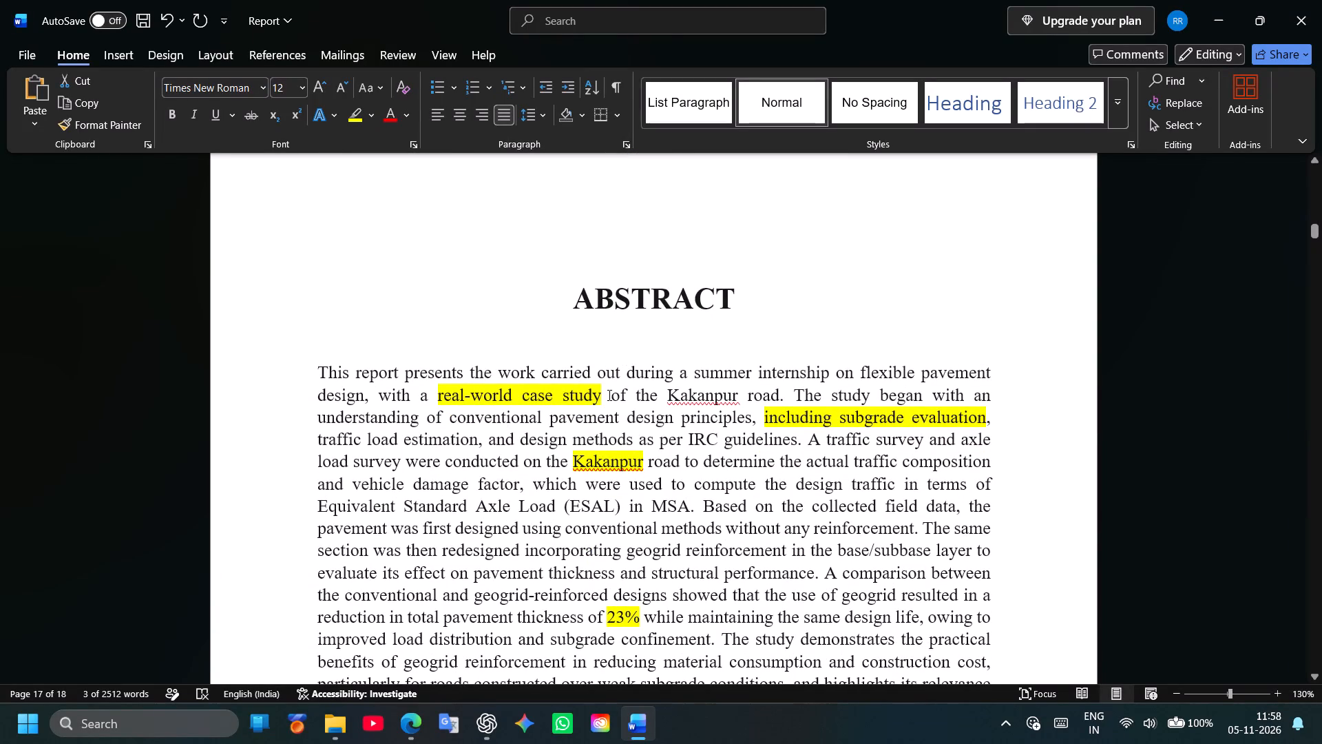
{"action": "left_click_drag", "start_coordinate": [606, 395], "coordinate": [595, 395]}
{"action": "left_click_drag", "start_coordinate": [595, 395], "coordinate": [442, 393]}
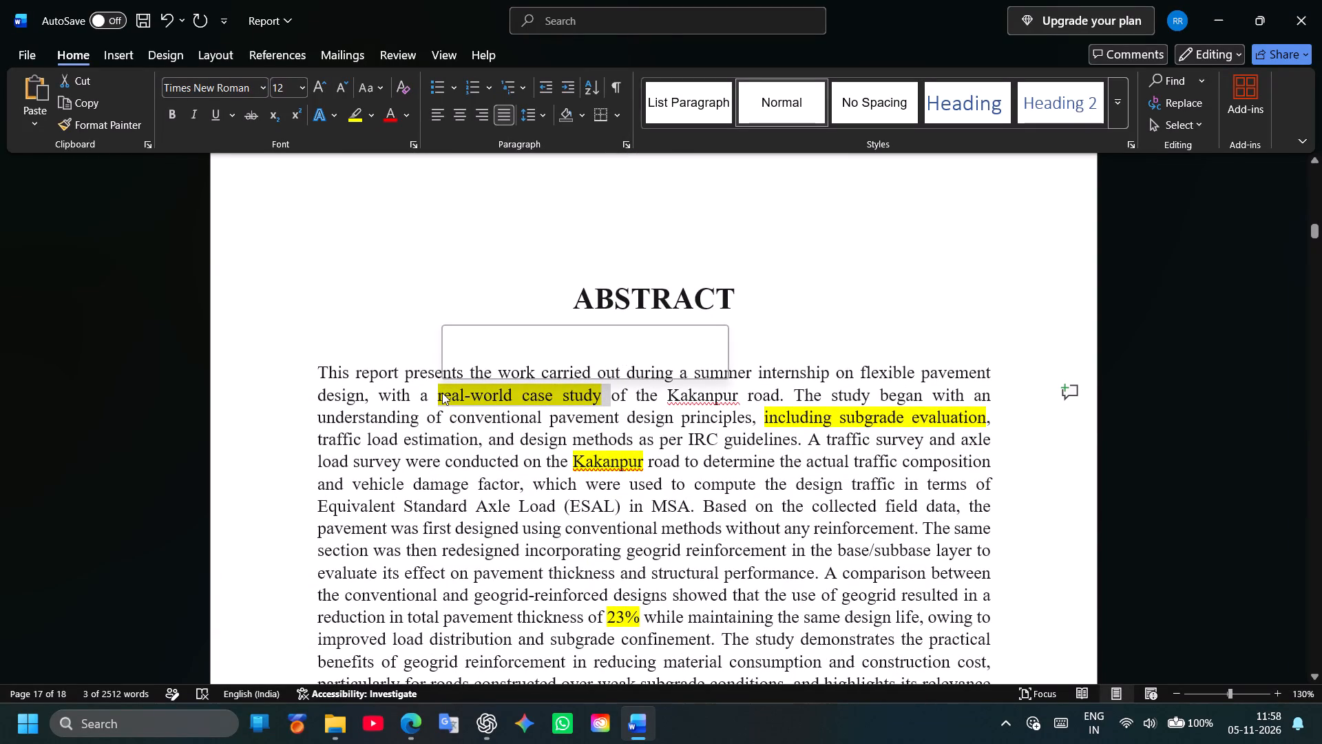
{"action": "key", "text": "BackSpace"}
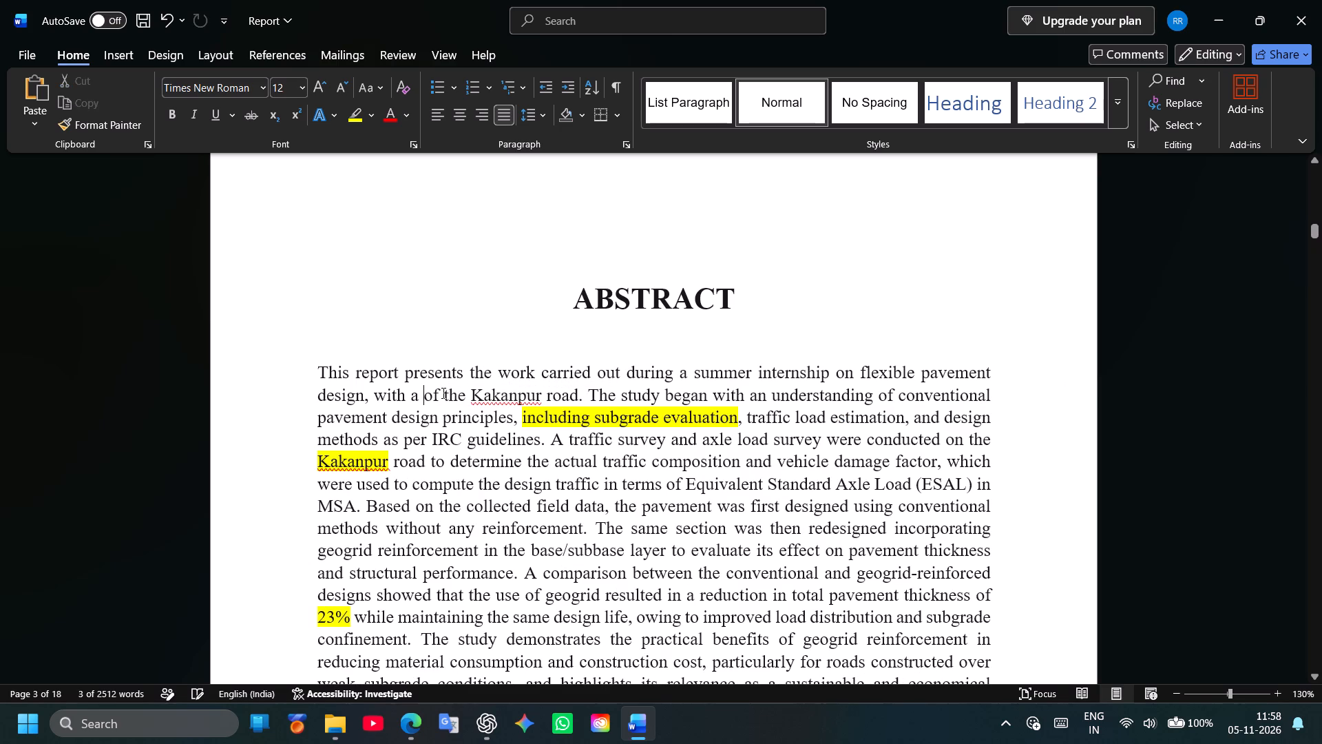
{"action": "key", "text": "ctrl+v"}
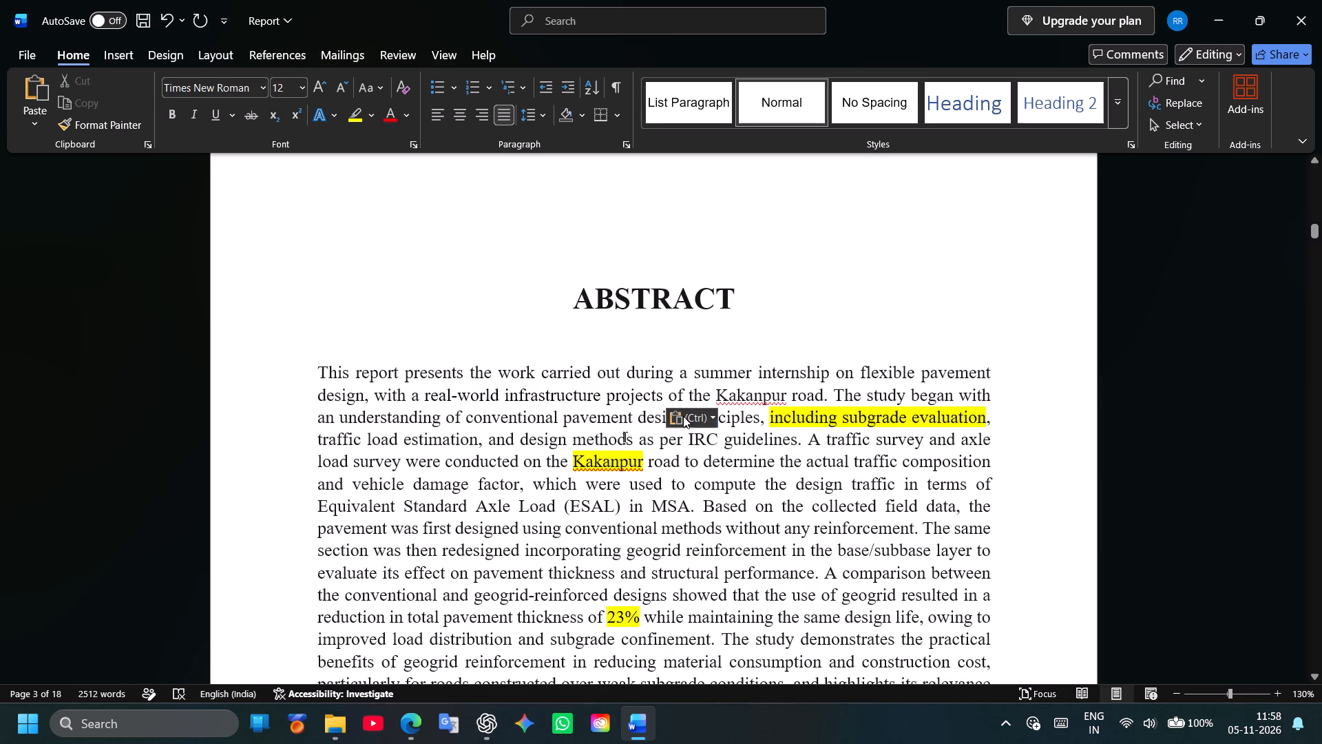
{"action": "left_click", "coordinate": [934, 258]}
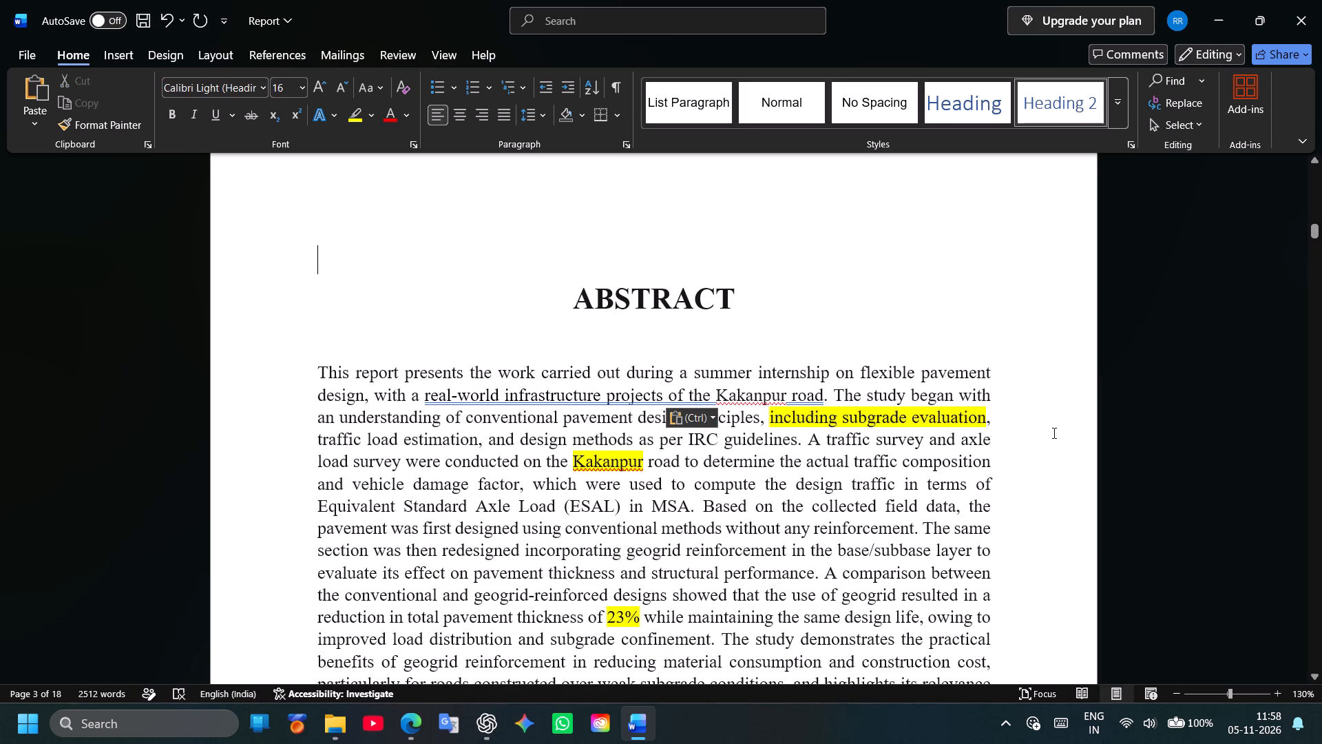
Accept the grammar suggestion "real-world infrastructure project of the Kakanpur road" for the phrase in the abstract.
{"action": "right_click", "coordinate": [545, 403]}
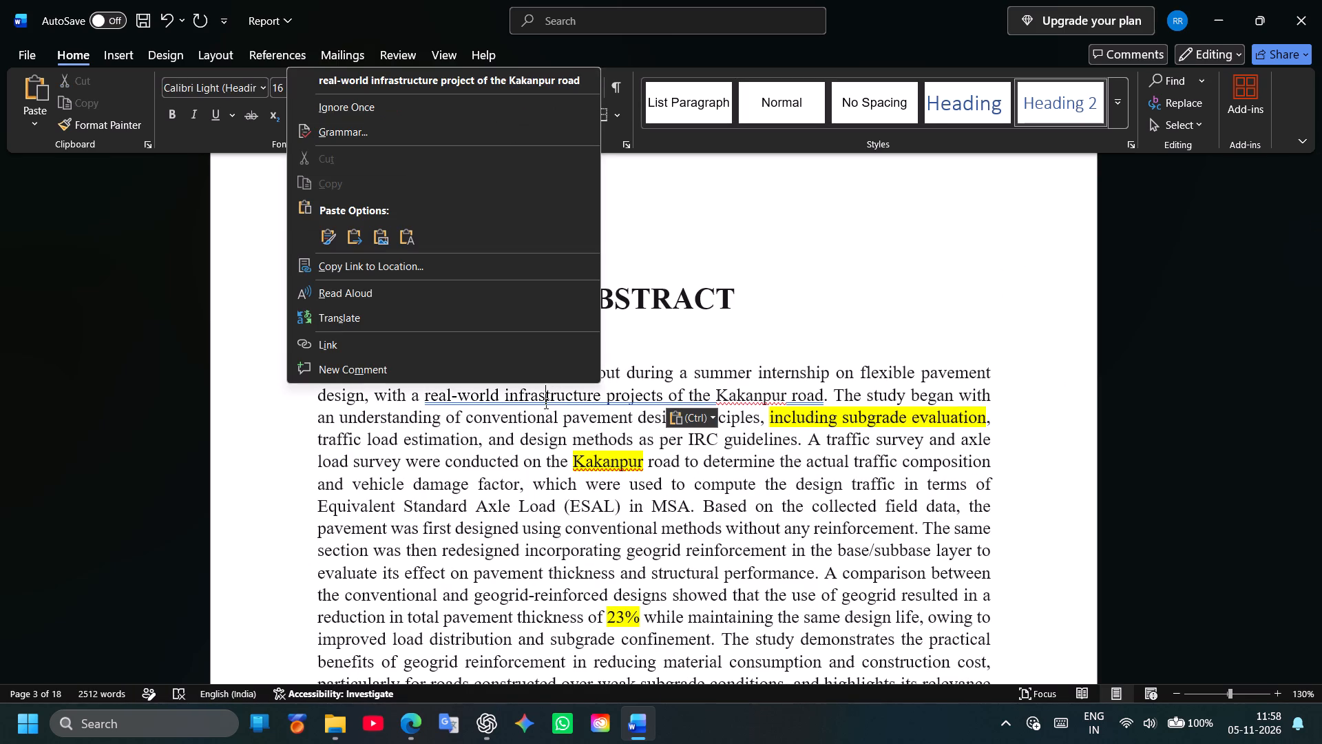
{"action": "left_click", "coordinate": [494, 87]}
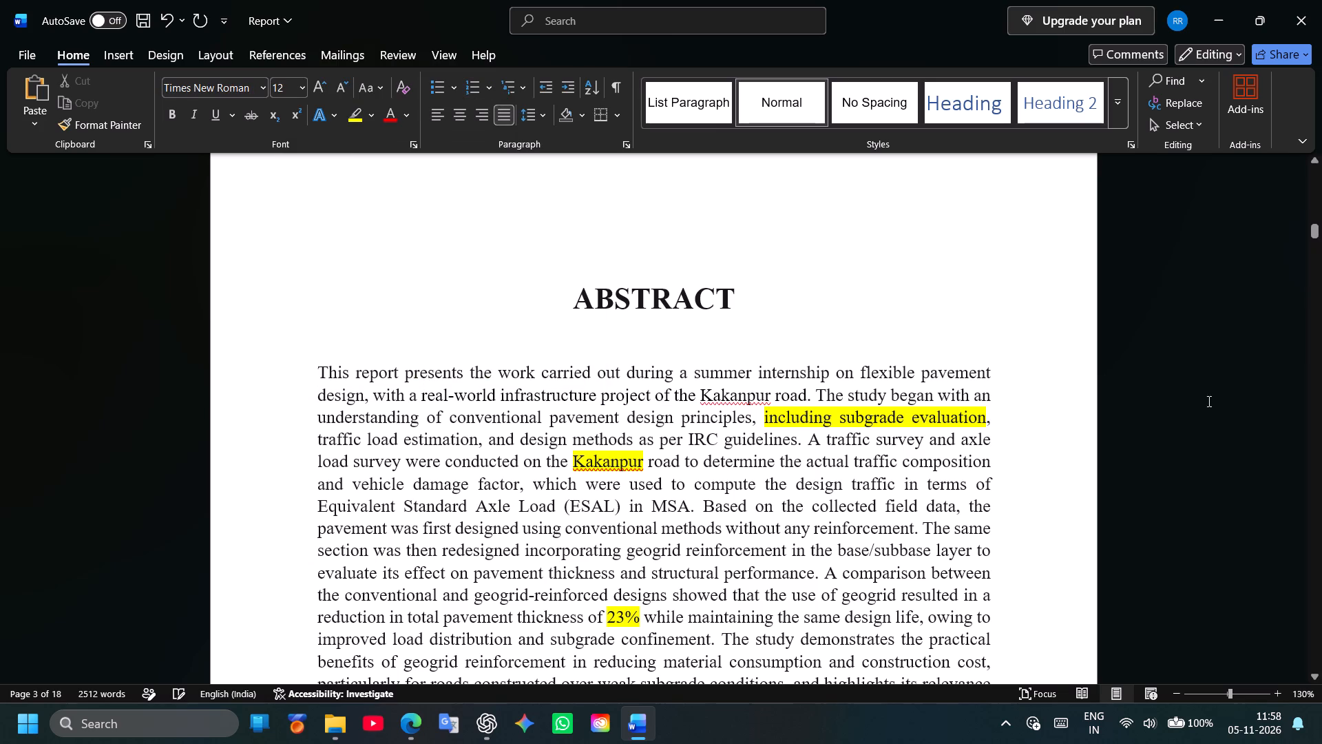
{"action": "left_click_drag", "start_coordinate": [1183, 404], "coordinate": [1177, 404]}
Look through the introduction and the chapter 5 Conventional Pavement Design headings to check how the road name is spelled.
{"action": "scroll", "coordinate": [614, 494], "scroll_direction": "down", "scroll_amount": 11}
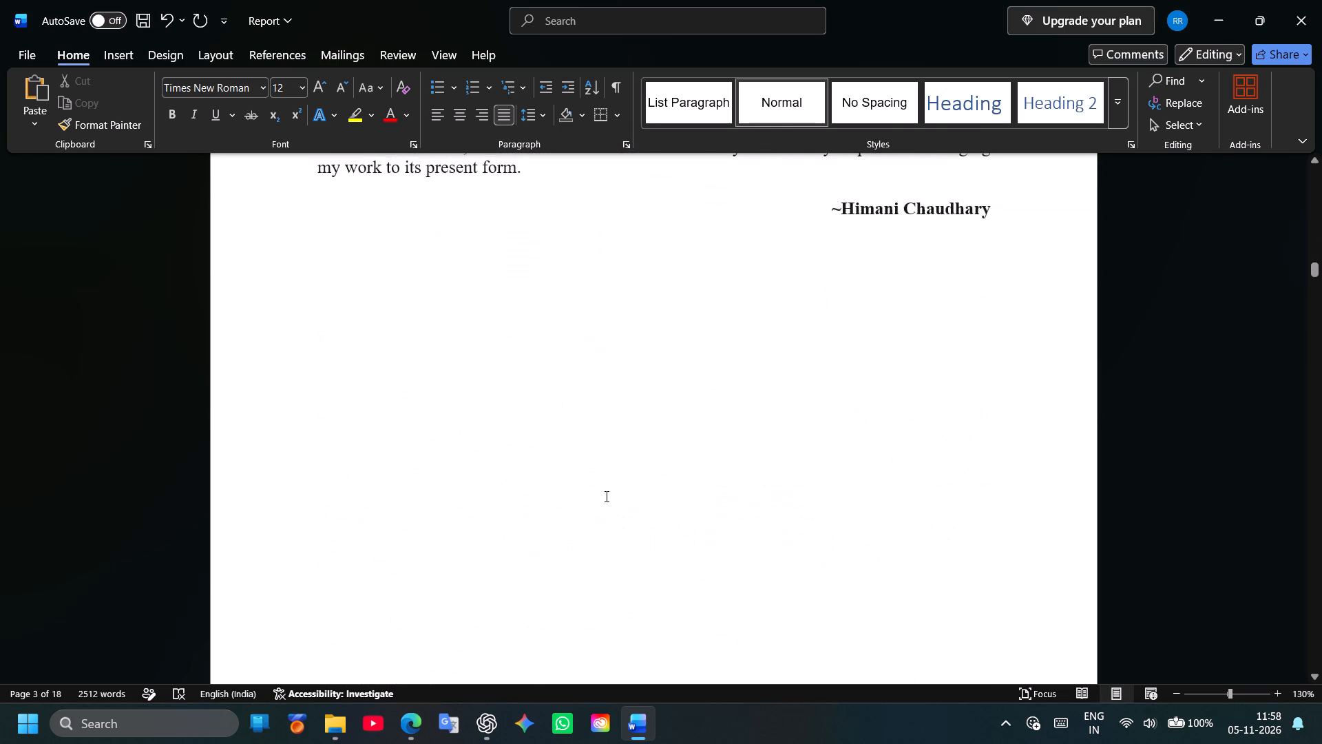
{"action": "scroll", "coordinate": [605, 496], "scroll_direction": "down", "scroll_amount": 14}
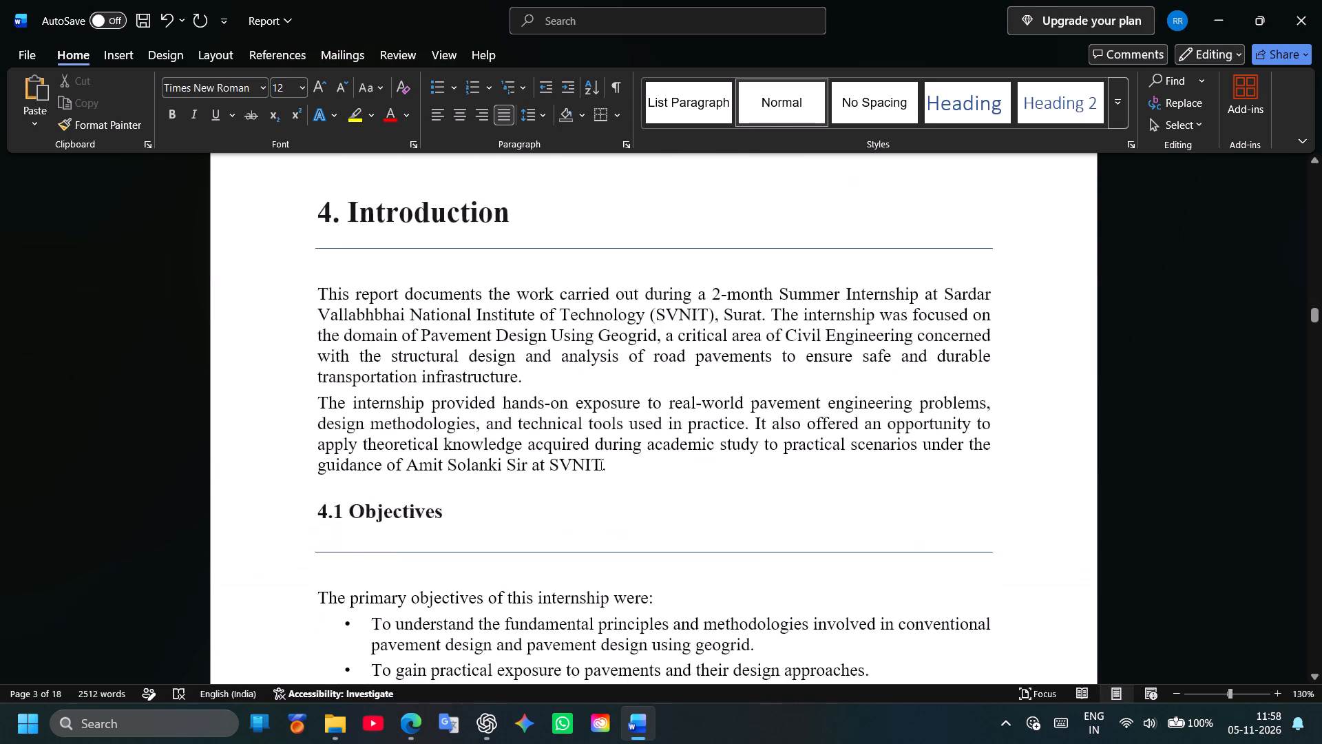
{"action": "scroll", "coordinate": [600, 464], "scroll_direction": "down", "scroll_amount": 9}
{"action": "scroll", "coordinate": [609, 469], "scroll_direction": "up", "scroll_amount": 3}
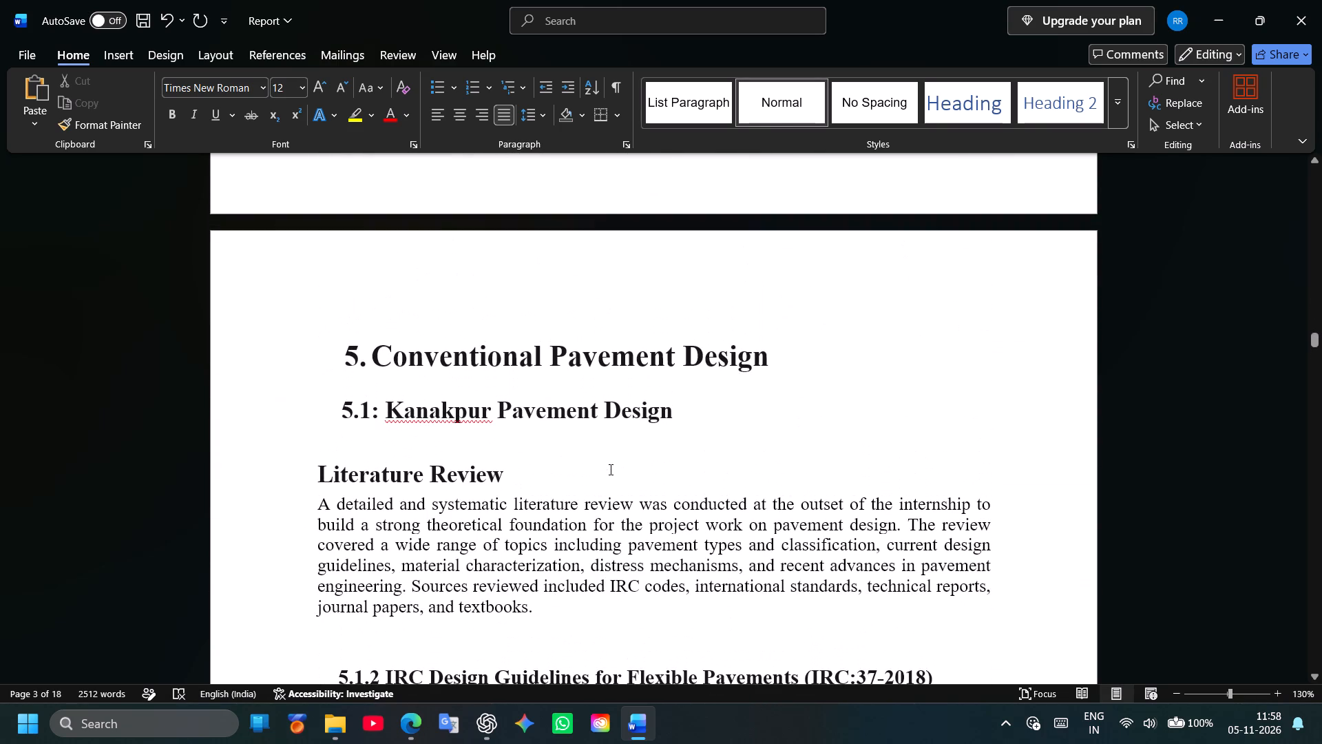
Correct the first mention of the road name in the abstract to "Kanakpur".
{"action": "scroll", "coordinate": [505, 436], "scroll_direction": "up", "scroll_amount": 13}
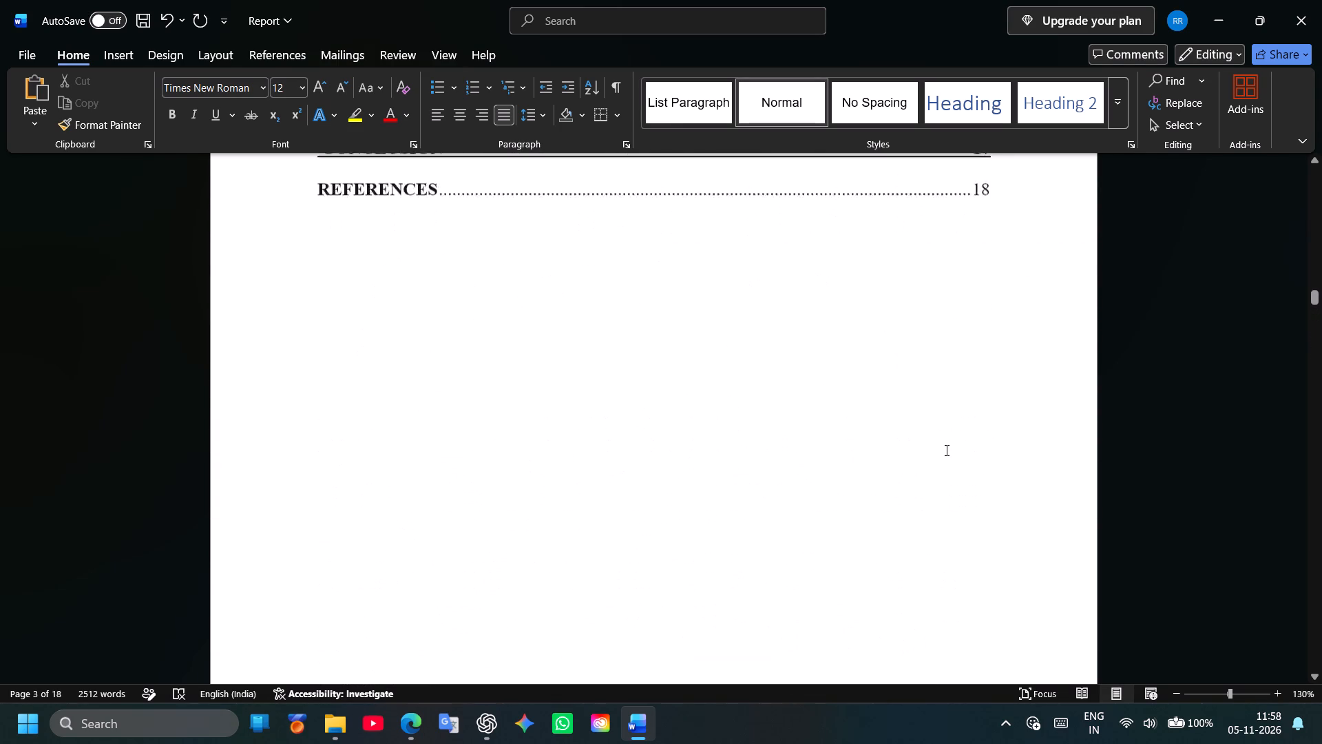
{"action": "scroll", "coordinate": [945, 450], "scroll_direction": "up", "scroll_amount": 14}
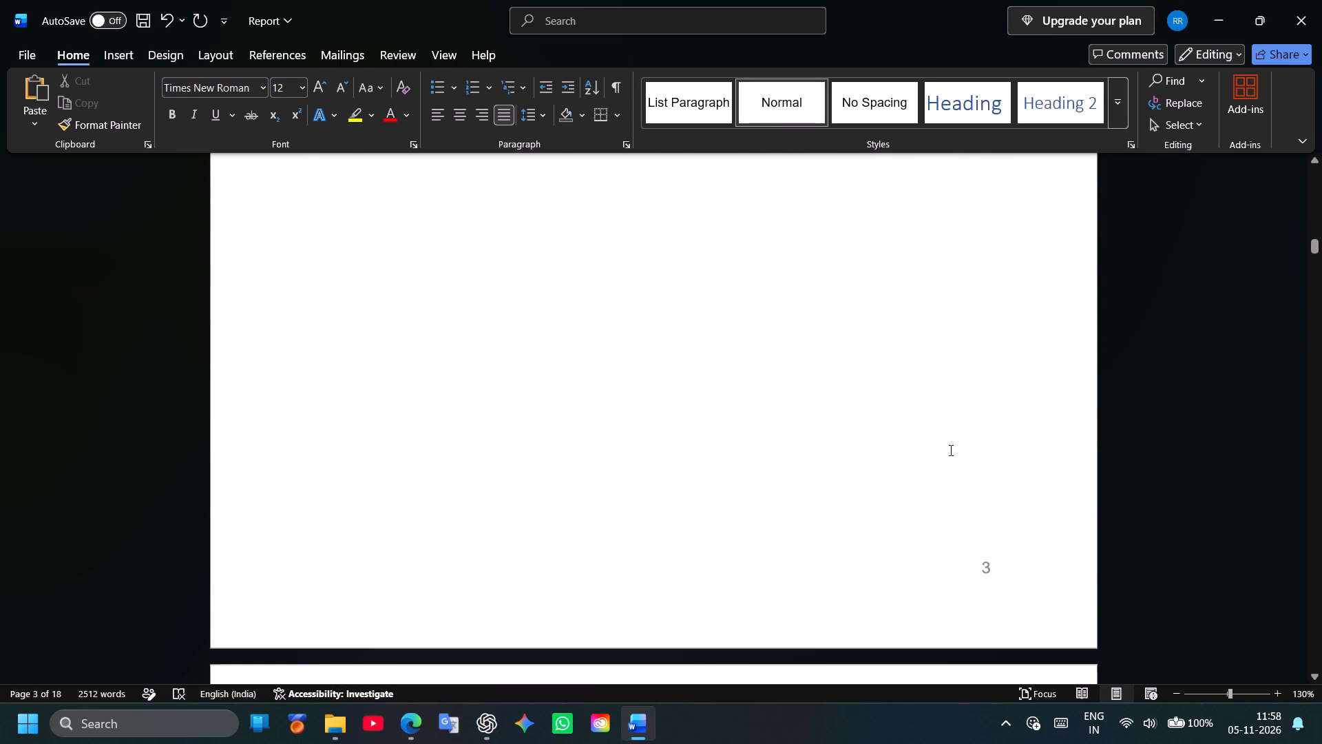
{"action": "scroll", "coordinate": [949, 450], "scroll_direction": "up", "scroll_amount": 1}
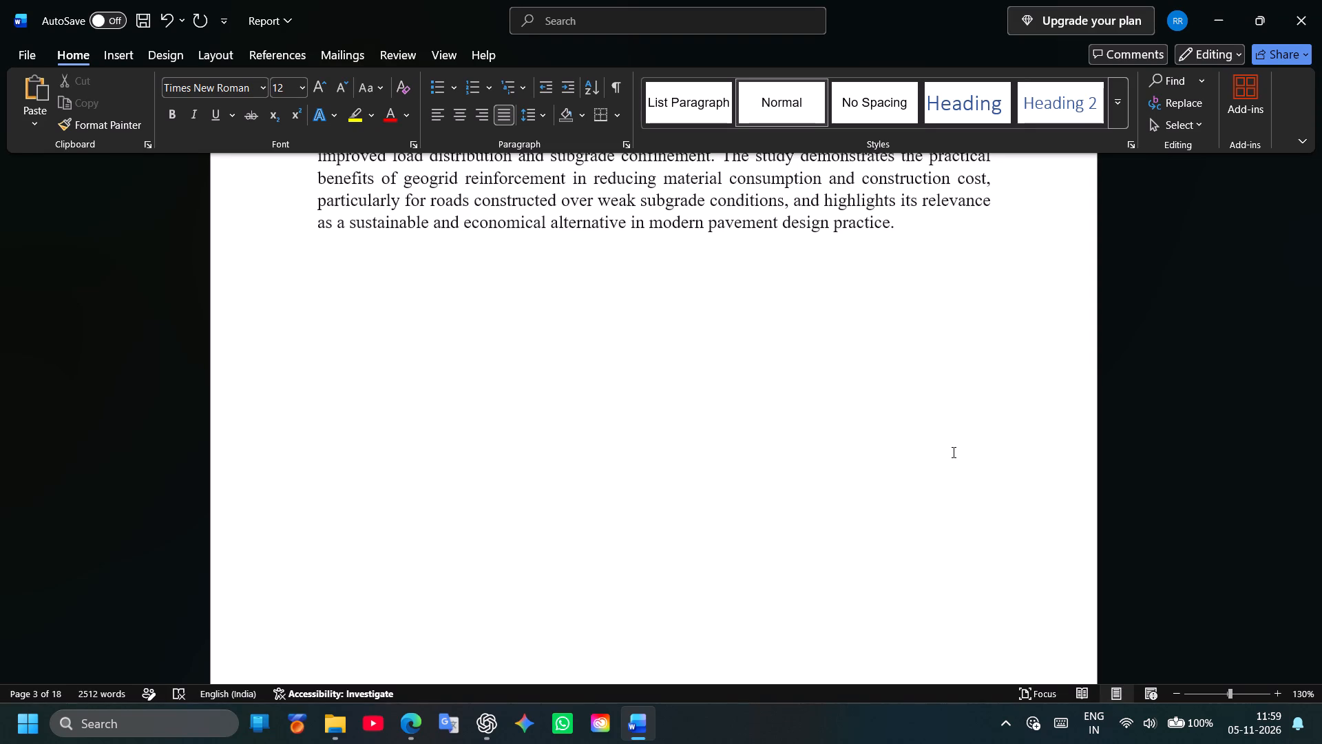
{"action": "scroll", "coordinate": [448, 739], "scroll_direction": "up", "scroll_amount": 4}
{"action": "scroll", "coordinate": [585, 410], "scroll_direction": "up", "scroll_amount": 6}
{"action": "scroll", "coordinate": [653, 461], "scroll_direction": "up", "scroll_amount": 1}
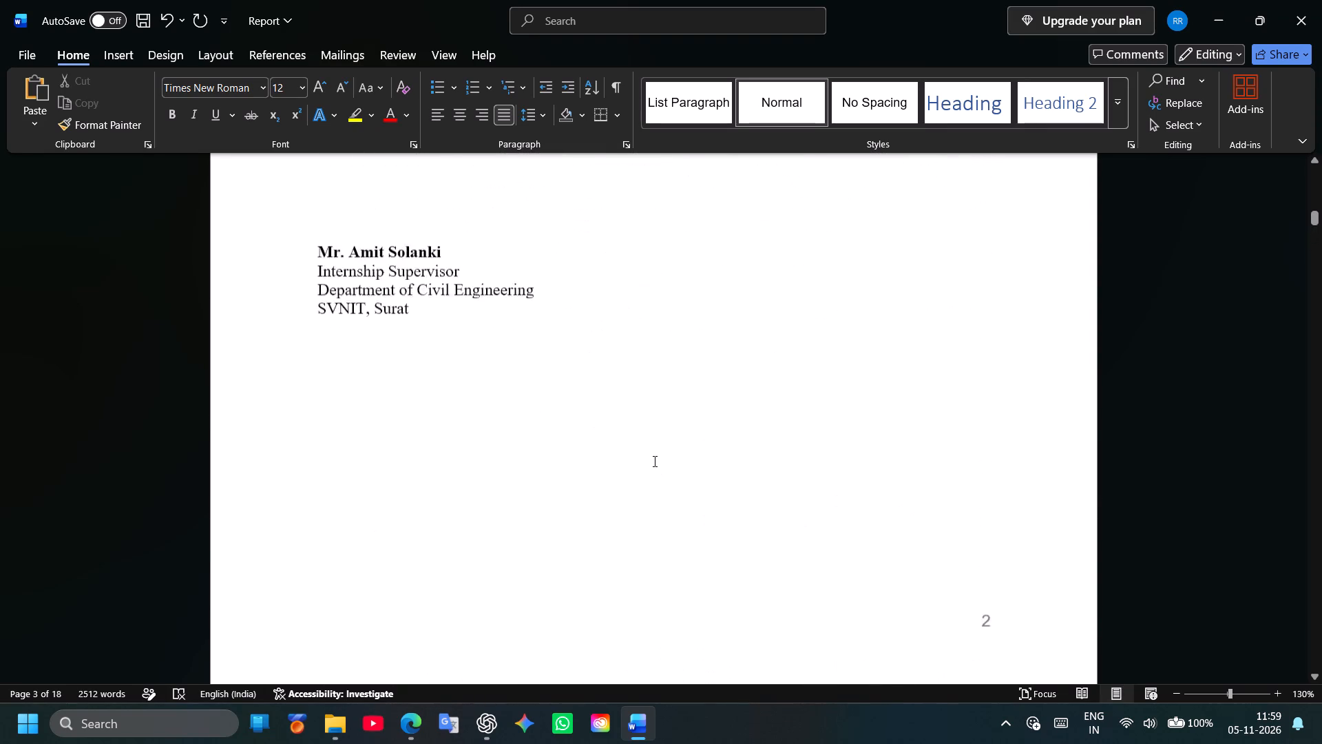
{"action": "scroll", "coordinate": [653, 461], "scroll_direction": "up", "scroll_amount": 4}
{"action": "scroll", "coordinate": [653, 461], "scroll_direction": "down", "scroll_amount": 10}
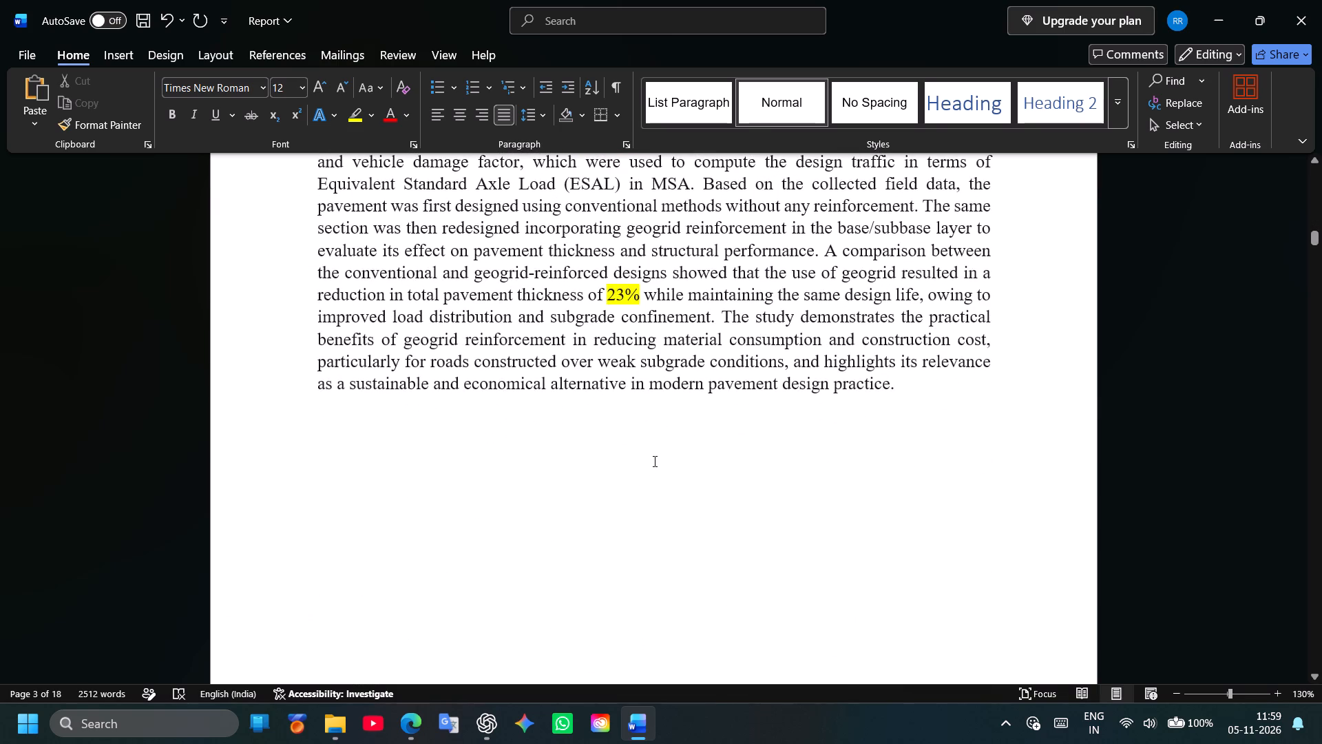
{"action": "scroll", "coordinate": [653, 461], "scroll_direction": "up", "scroll_amount": 2}
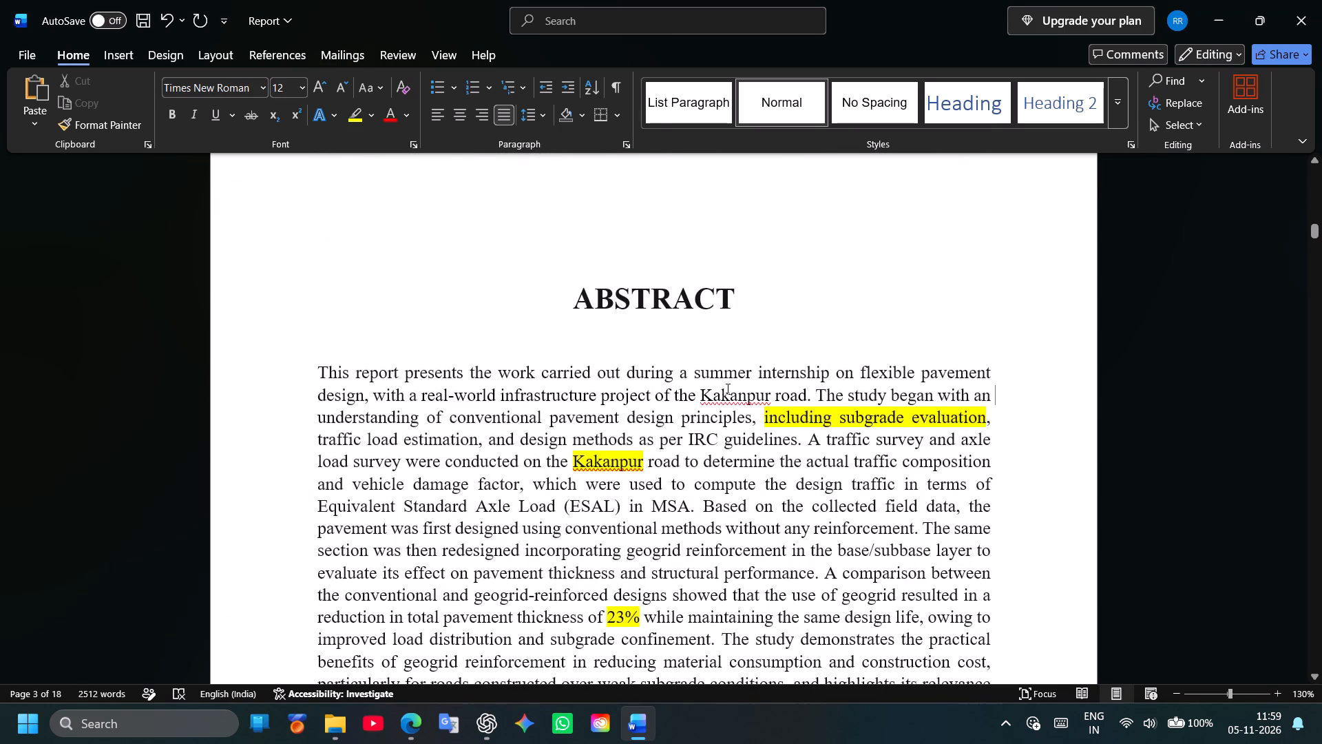
{"action": "left_click", "coordinate": [726, 389]}
{"action": "key", "text": "BackSpace"}
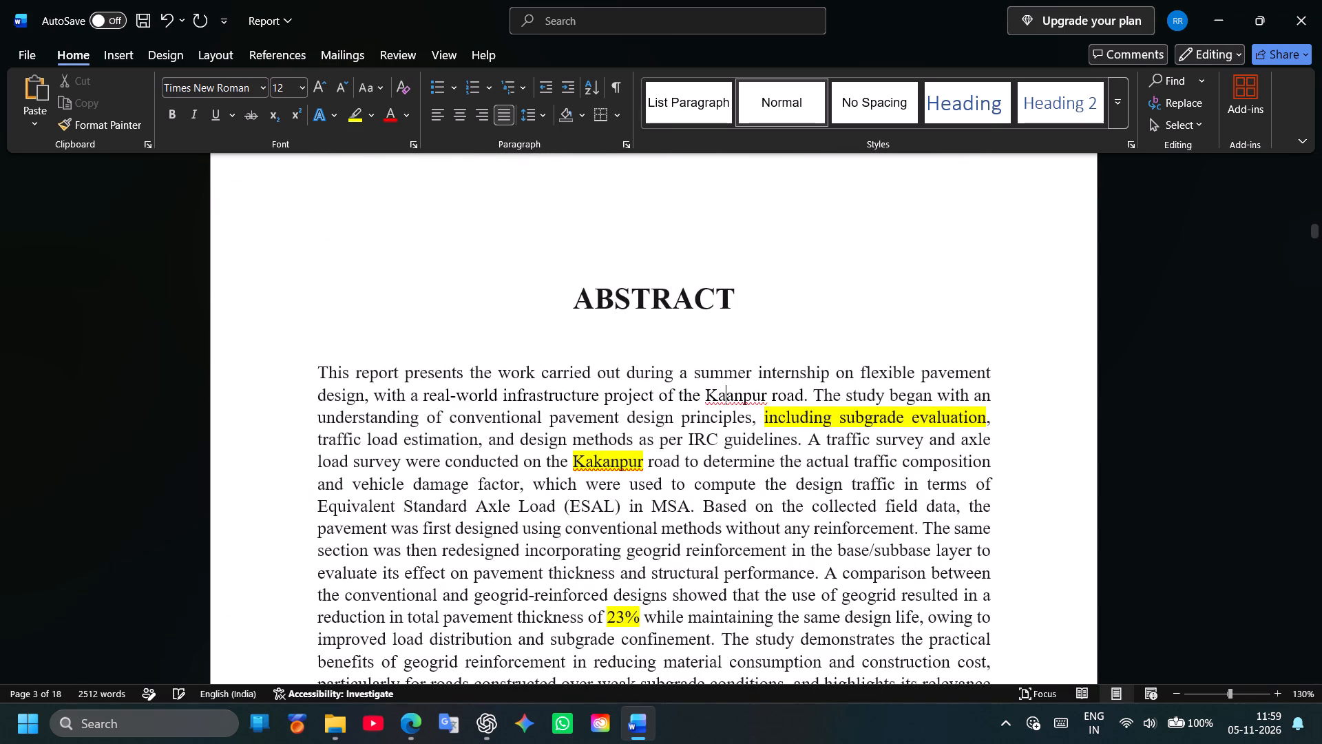
{"action": "key", "text": "n"}
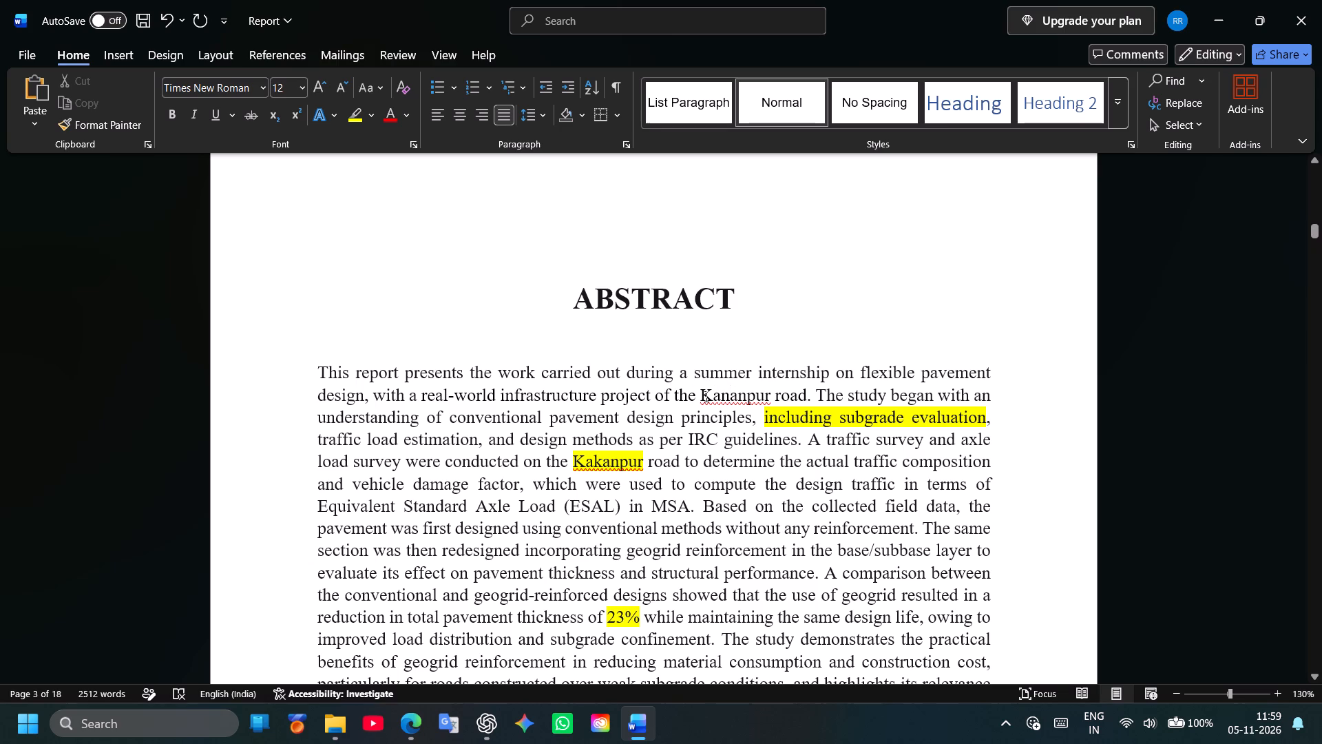
{"action": "left_click_drag", "start_coordinate": [705, 396], "coordinate": [724, 396]}
{"action": "left_click_drag", "start_coordinate": [724, 396], "coordinate": [725, 396]}
{"action": "left_click", "coordinate": [1044, 444]}
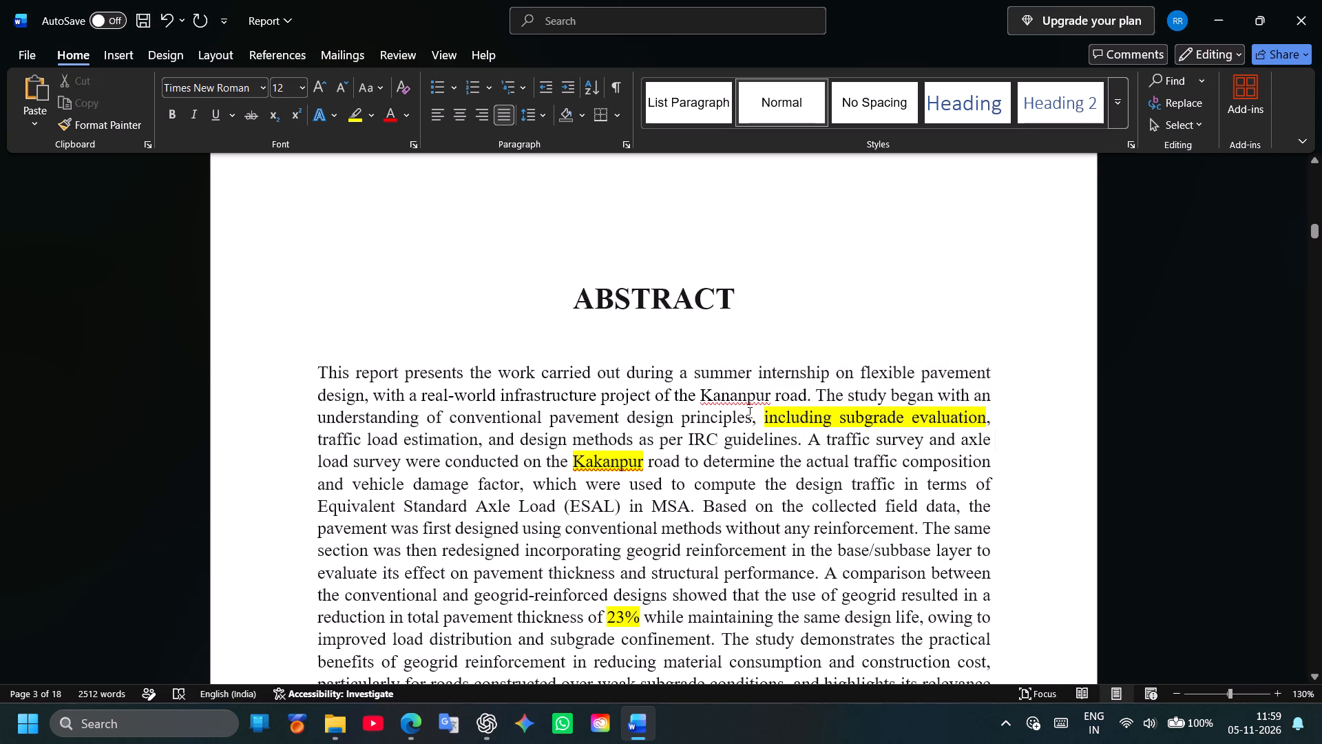
{"action": "left_click", "coordinate": [748, 404]}
{"action": "key", "text": "BackSpace"}
{"action": "key", "text": "k"}
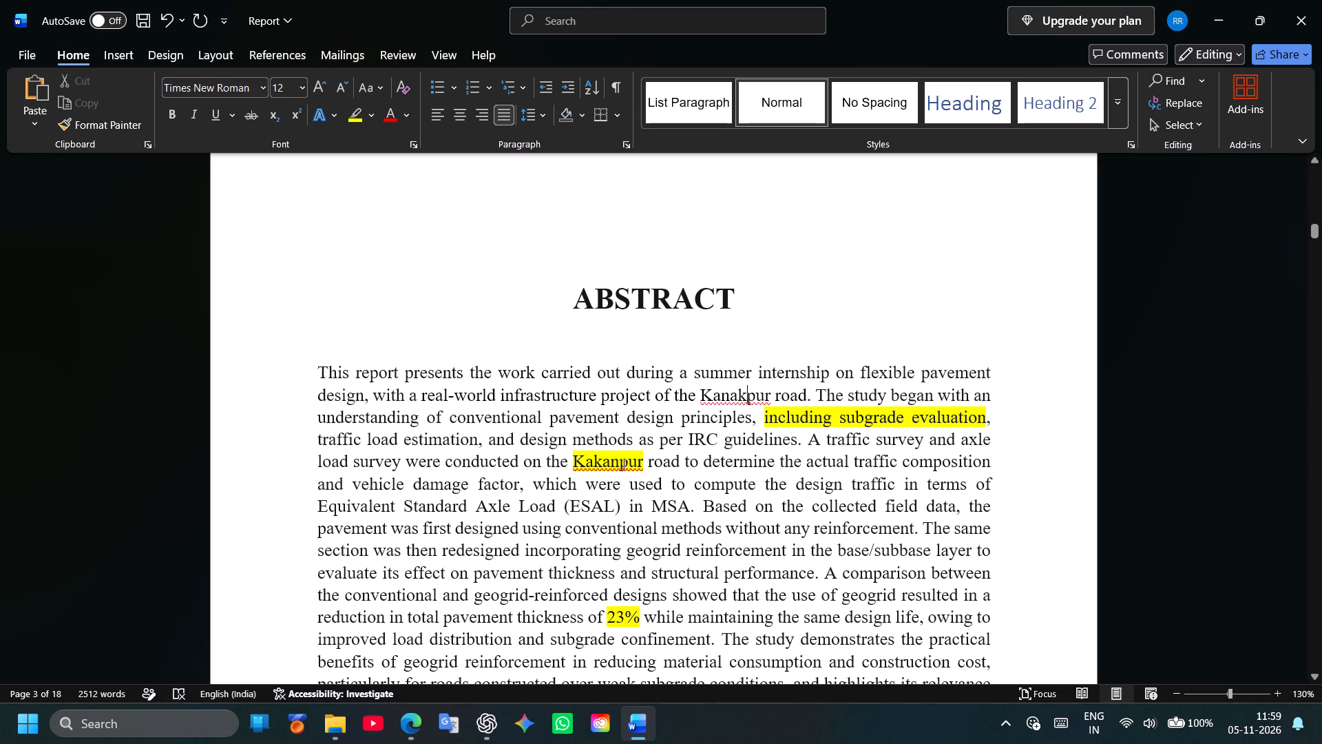
Correct the second, highlighted mention of the road name in the abstract to "Kanakpur".
{"action": "left_click", "coordinate": [616, 460]}
{"action": "key", "text": "BackSpace"}
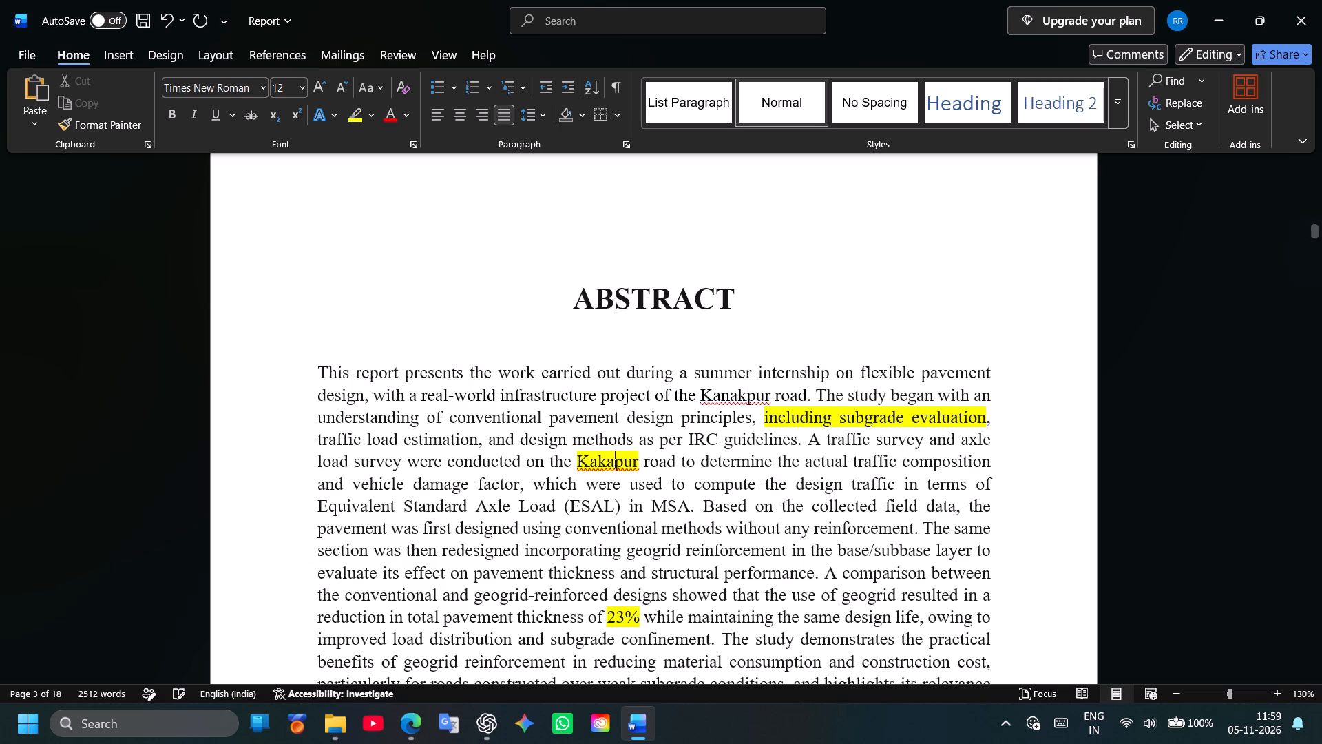
{"action": "key", "text": "k"}
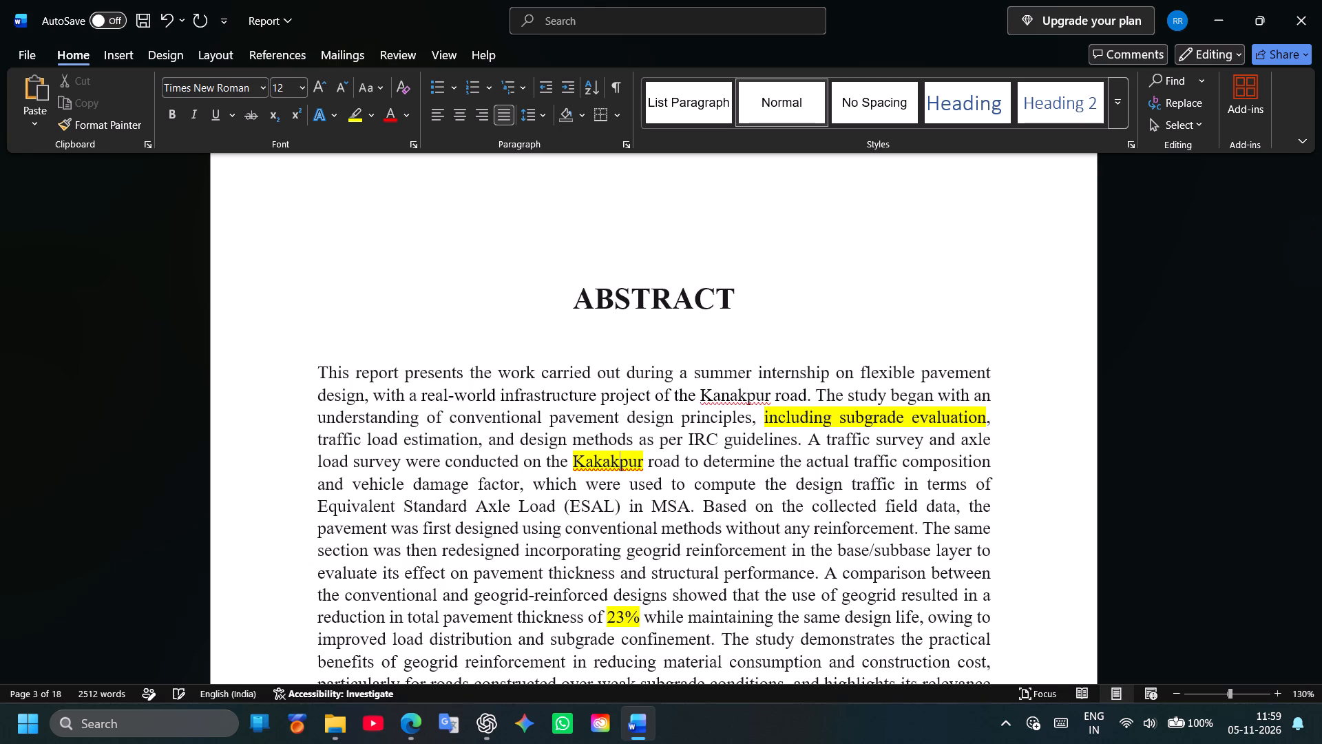
{"action": "key", "text": "Left"}
{"action": "key", "text": "Left"}
{"action": "key", "text": "BackSpace"}
{"action": "key", "text": "n"}
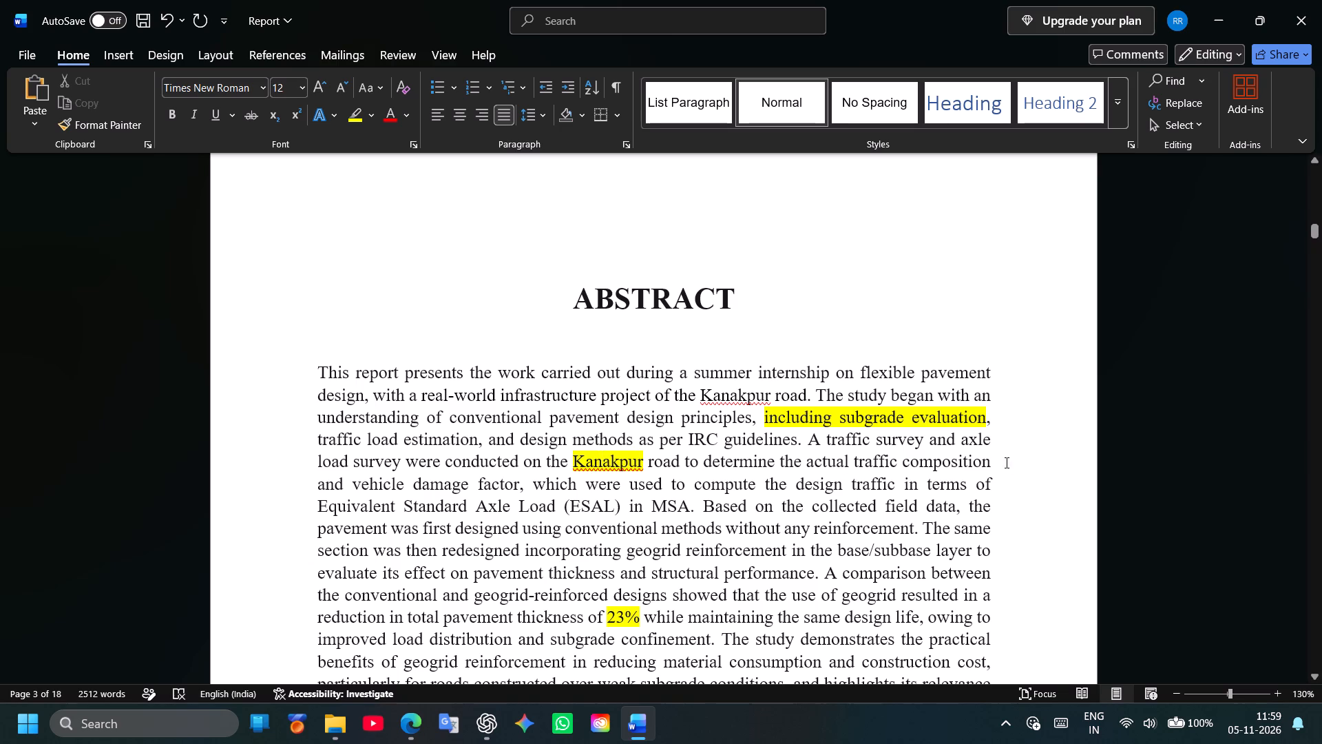
{"action": "left_click_drag", "start_coordinate": [1008, 462], "coordinate": [993, 462]}
Search the report for "Kanakpur", copied from the abstract, and step through each occurrence to check the road name.
{"action": "scroll", "coordinate": [613, 541], "scroll_direction": "down", "scroll_amount": 4}
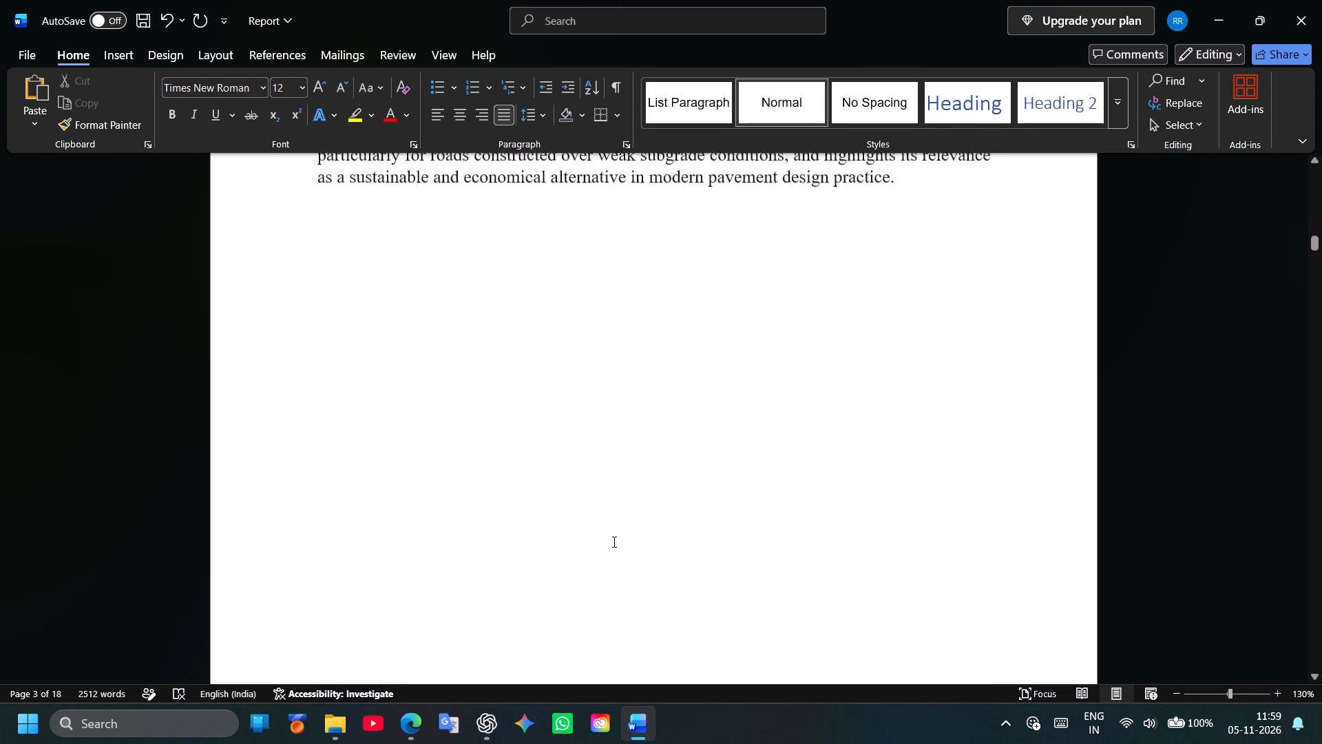
{"action": "scroll", "coordinate": [613, 541], "scroll_direction": "down", "scroll_amount": 7}
{"action": "scroll", "coordinate": [627, 513], "scroll_direction": "up", "scroll_amount": 6}
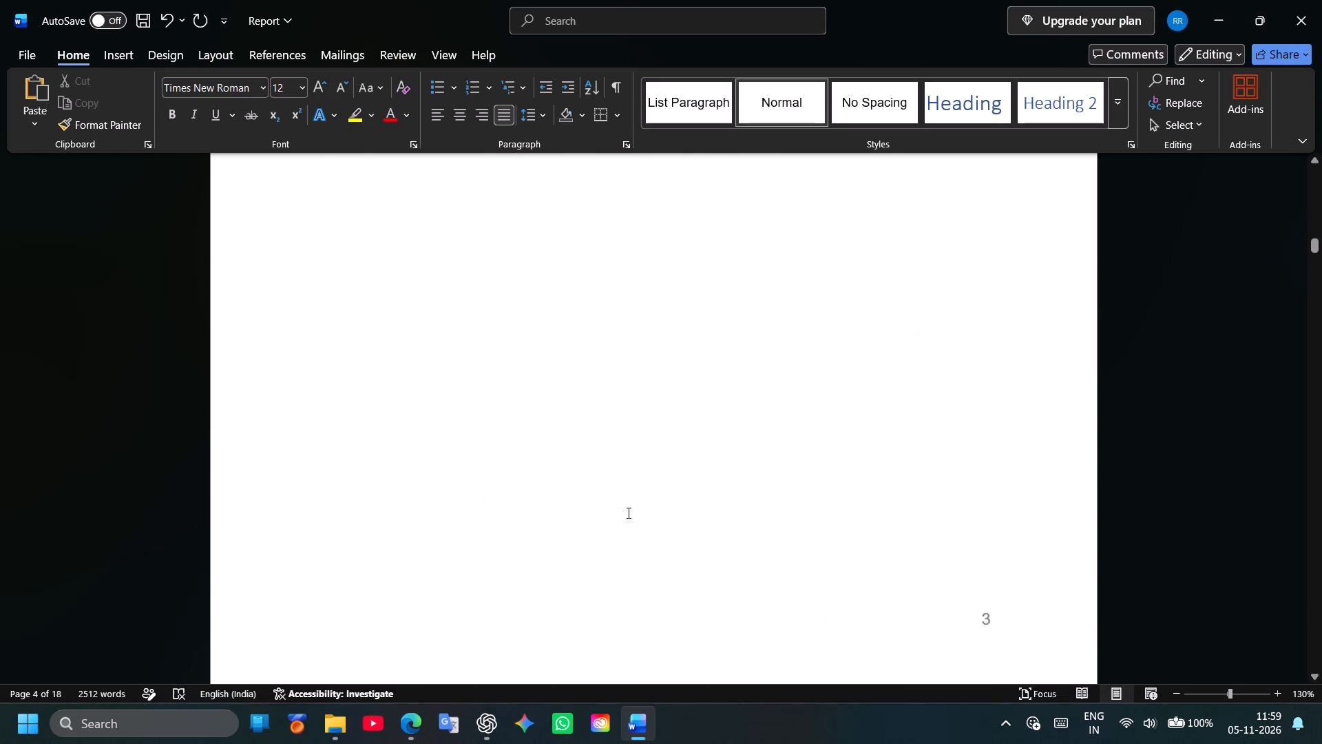
{"action": "scroll", "coordinate": [627, 513], "scroll_direction": "up", "scroll_amount": 3}
{"action": "scroll", "coordinate": [624, 330], "scroll_direction": "up", "scroll_amount": 3}
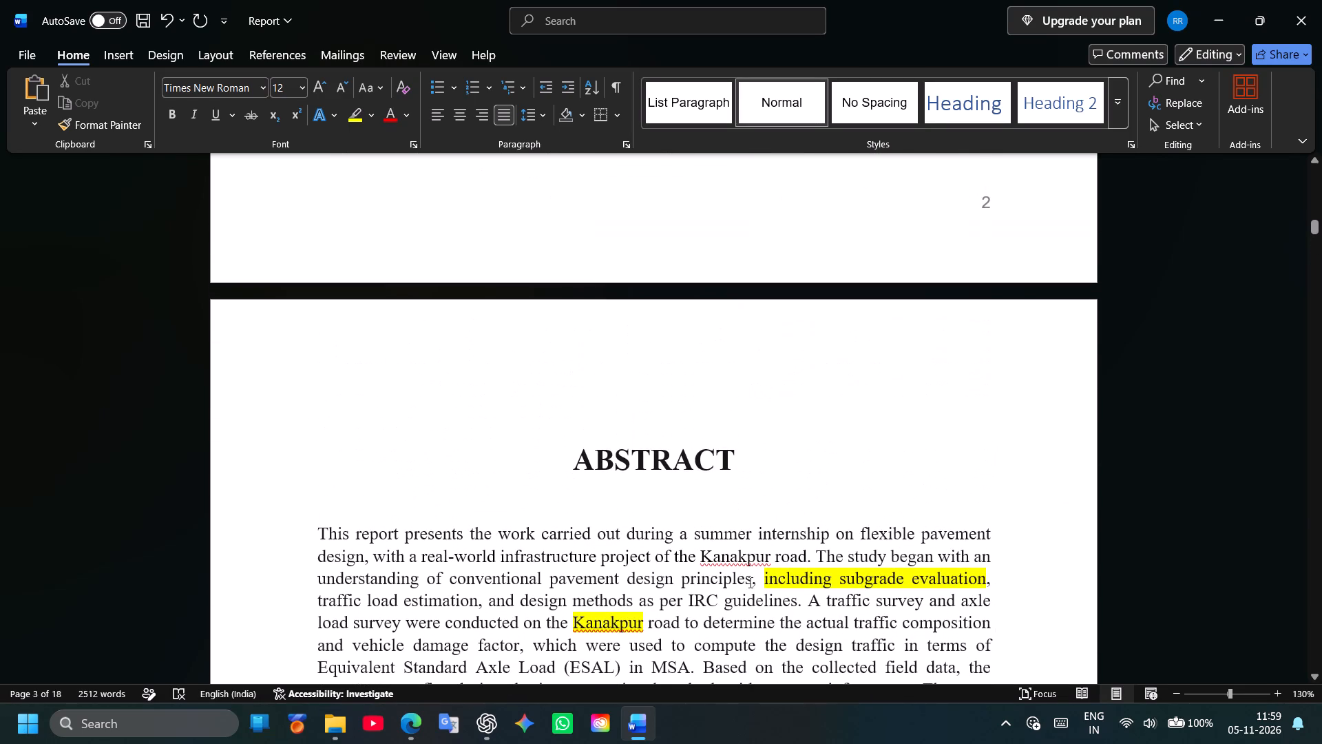
{"action": "left_click_drag", "start_coordinate": [702, 557], "coordinate": [765, 555]}
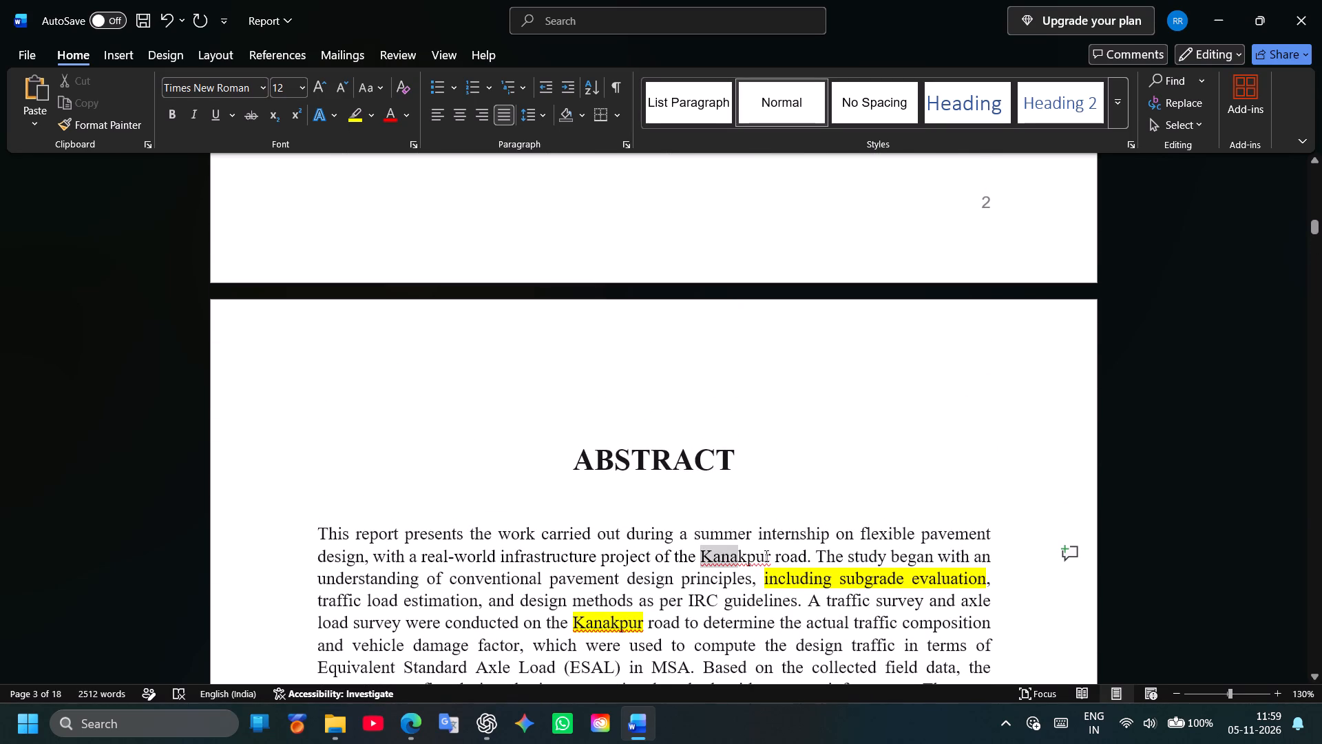
{"action": "left_click_drag", "start_coordinate": [765, 555], "coordinate": [770, 556]}
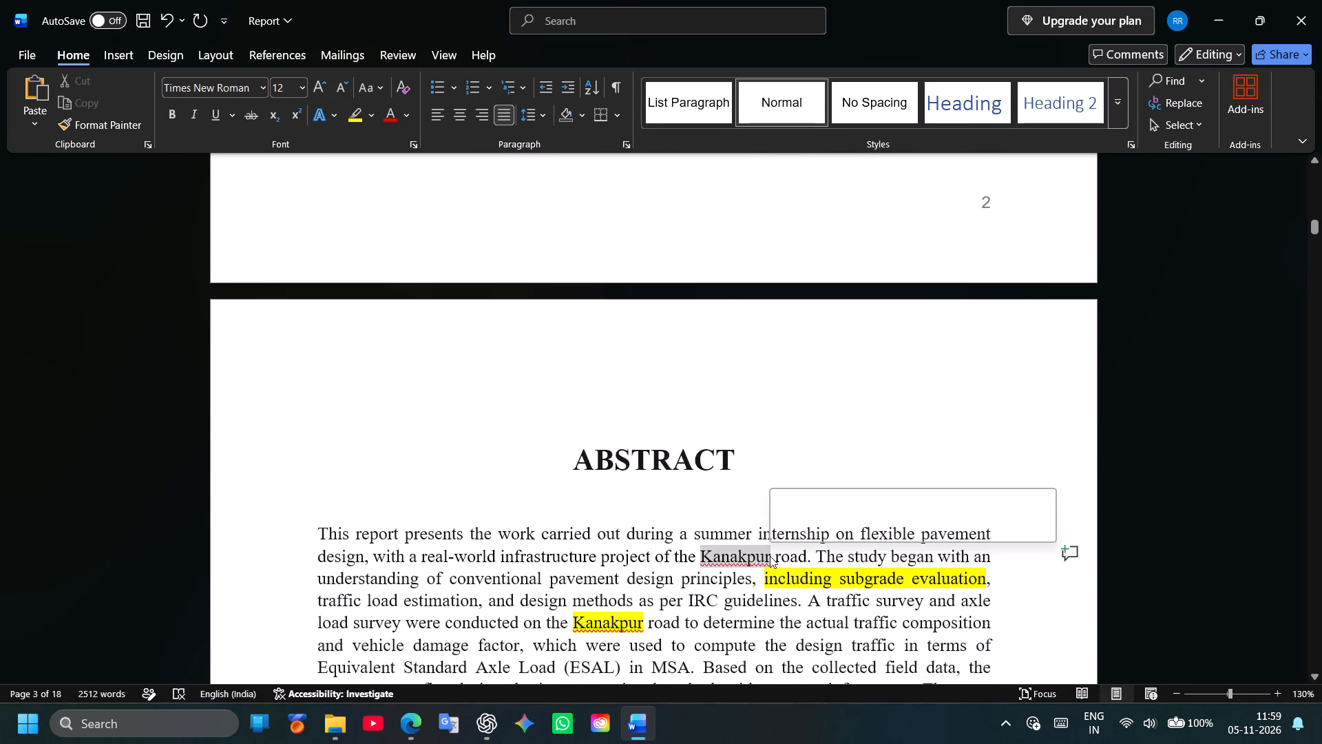
{"action": "key", "text": "ctrl+c"}
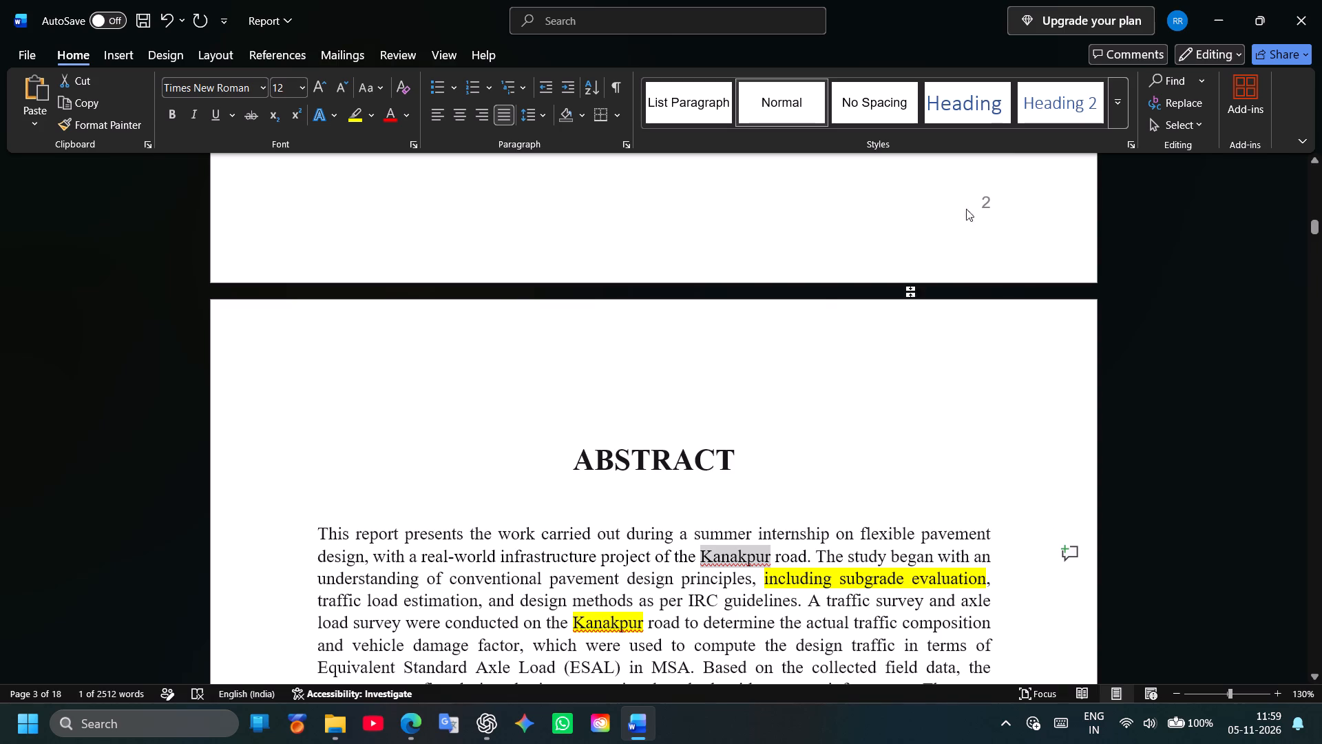
{"action": "left_click", "coordinate": [1175, 89]}
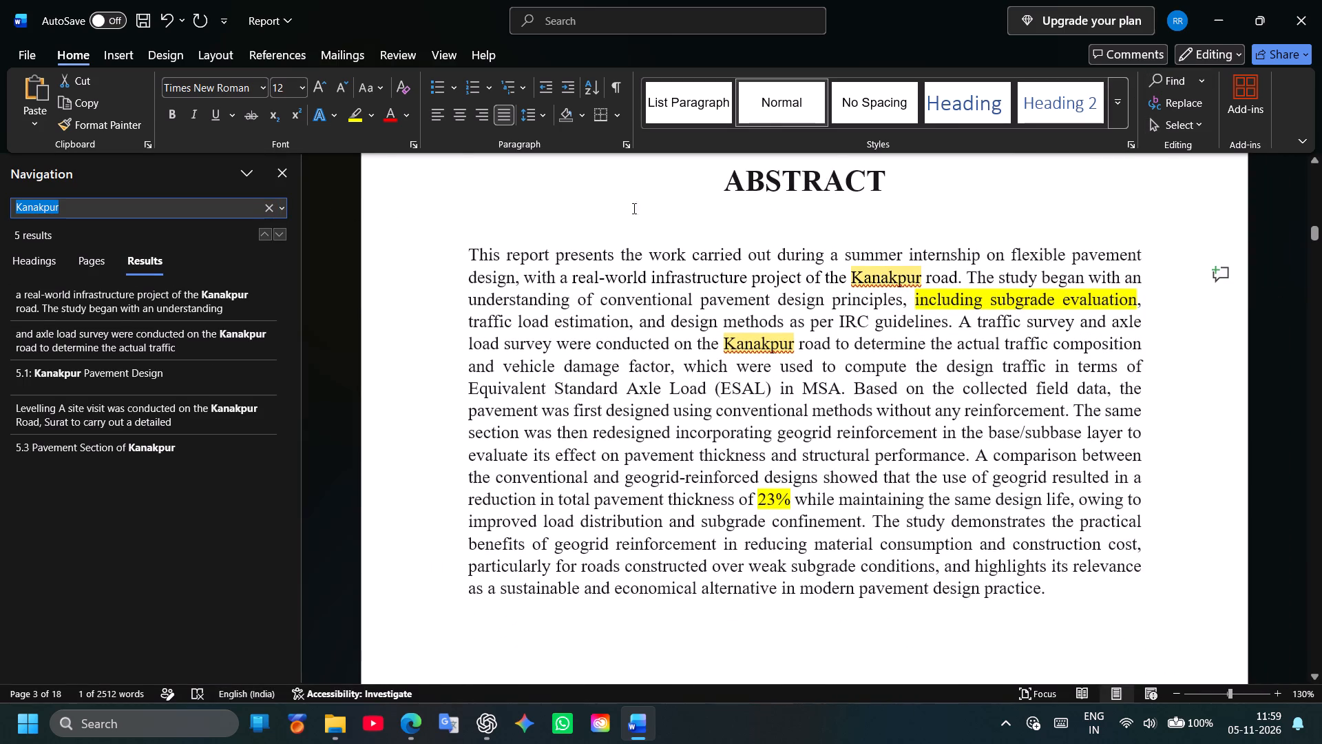
{"action": "left_click", "coordinate": [281, 231]}
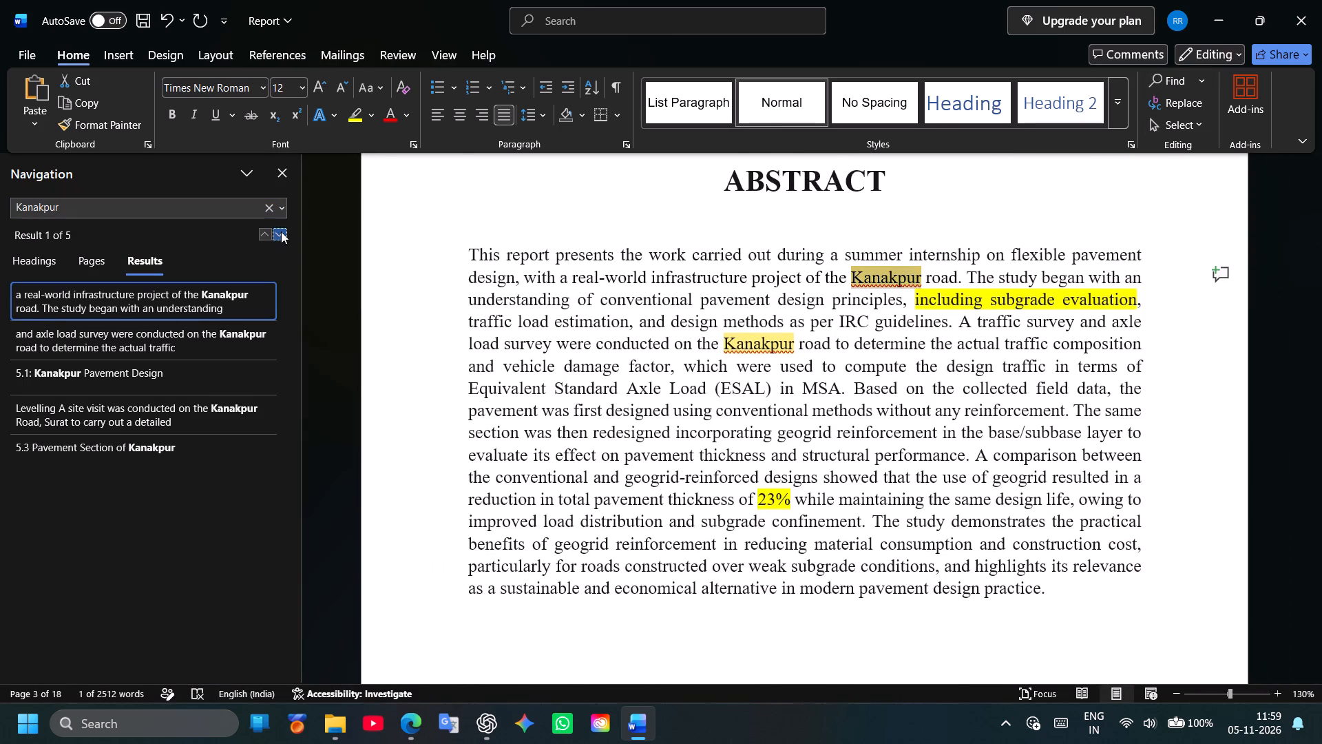
{"action": "double_click", "coordinate": [281, 231]}
{"action": "left_click", "coordinate": [281, 231]}
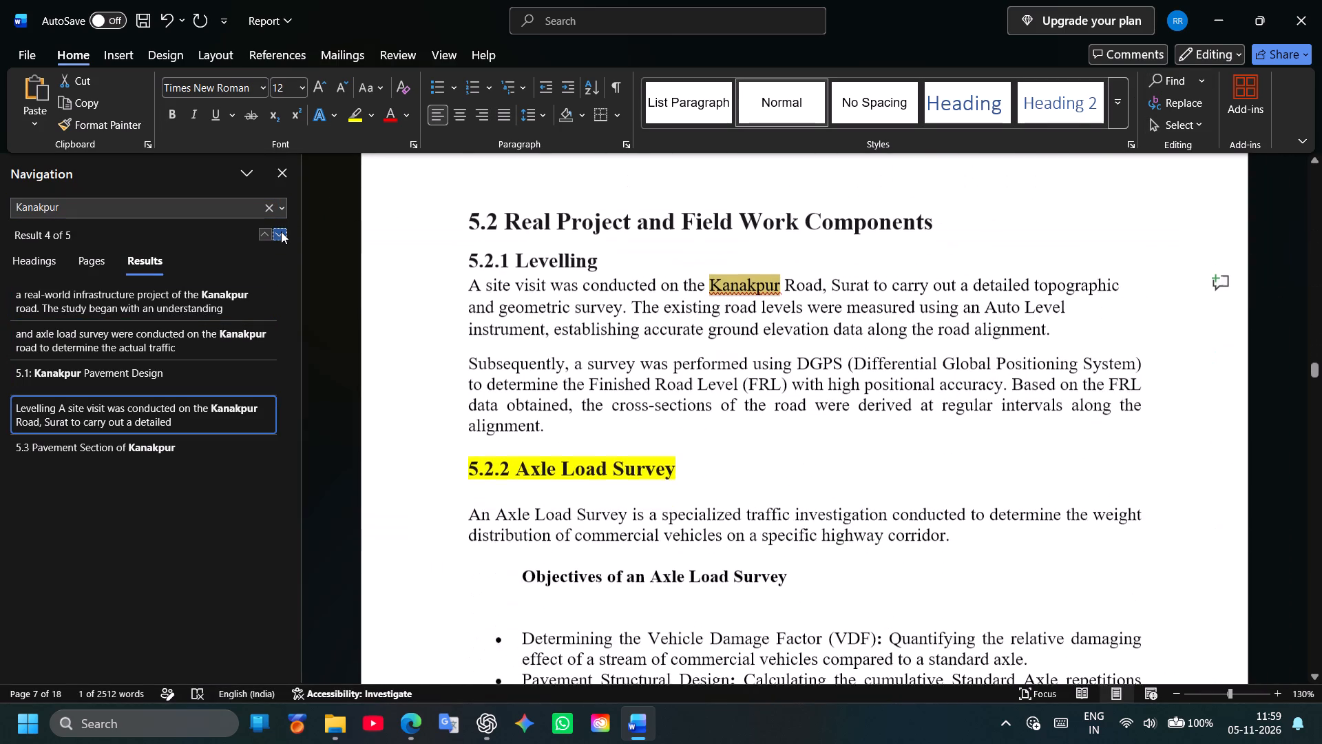
{"action": "left_click", "coordinate": [281, 231]}
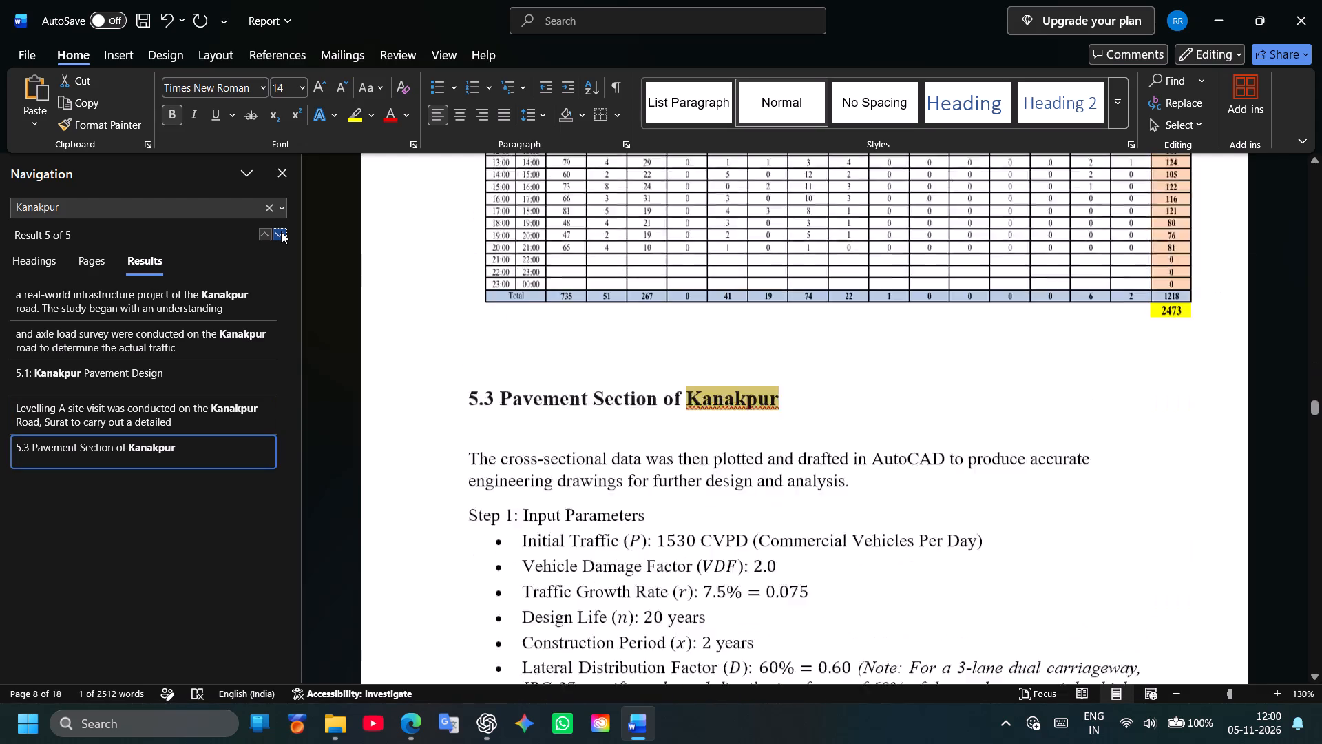
{"action": "left_click", "coordinate": [281, 231]}
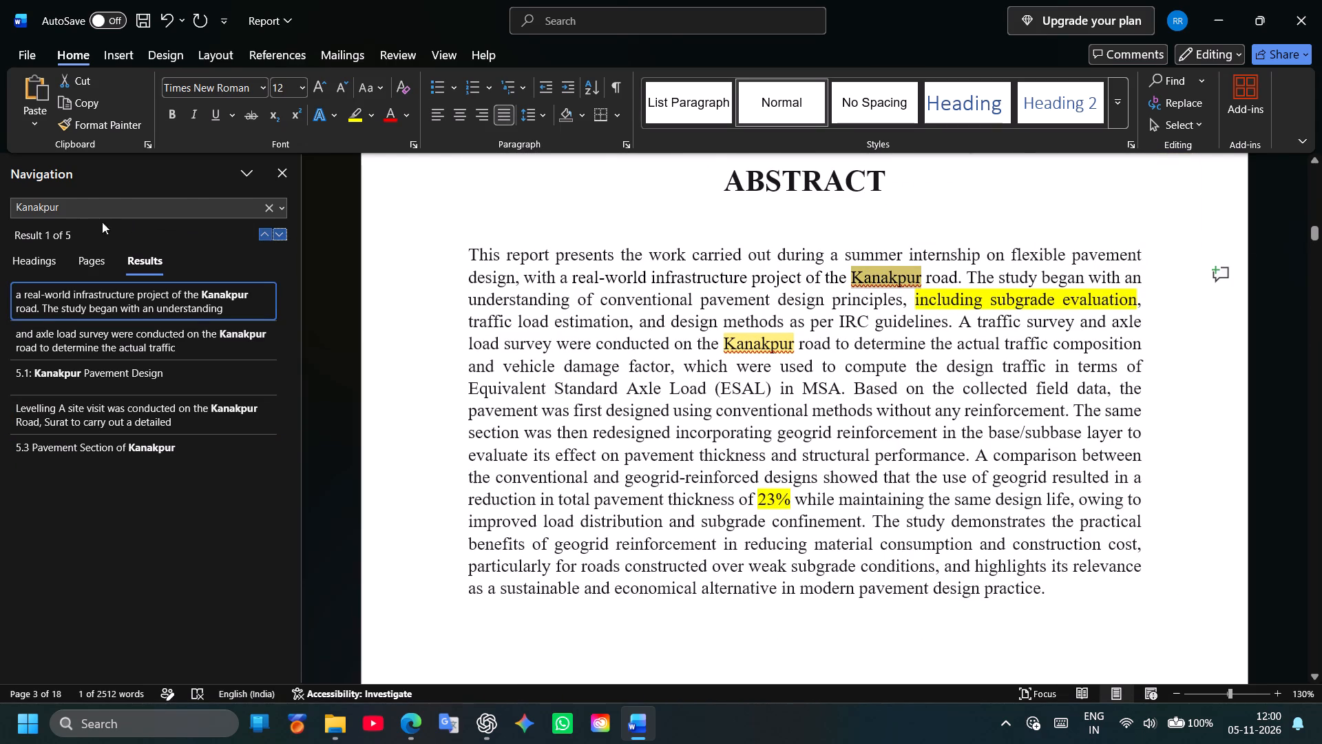
Shorten the search term to "Ka" and step through the matches to check for other spellings of the road name.
{"action": "left_click_drag", "start_coordinate": [65, 214], "coordinate": [39, 208]}
{"action": "left_click", "coordinate": [65, 207]}
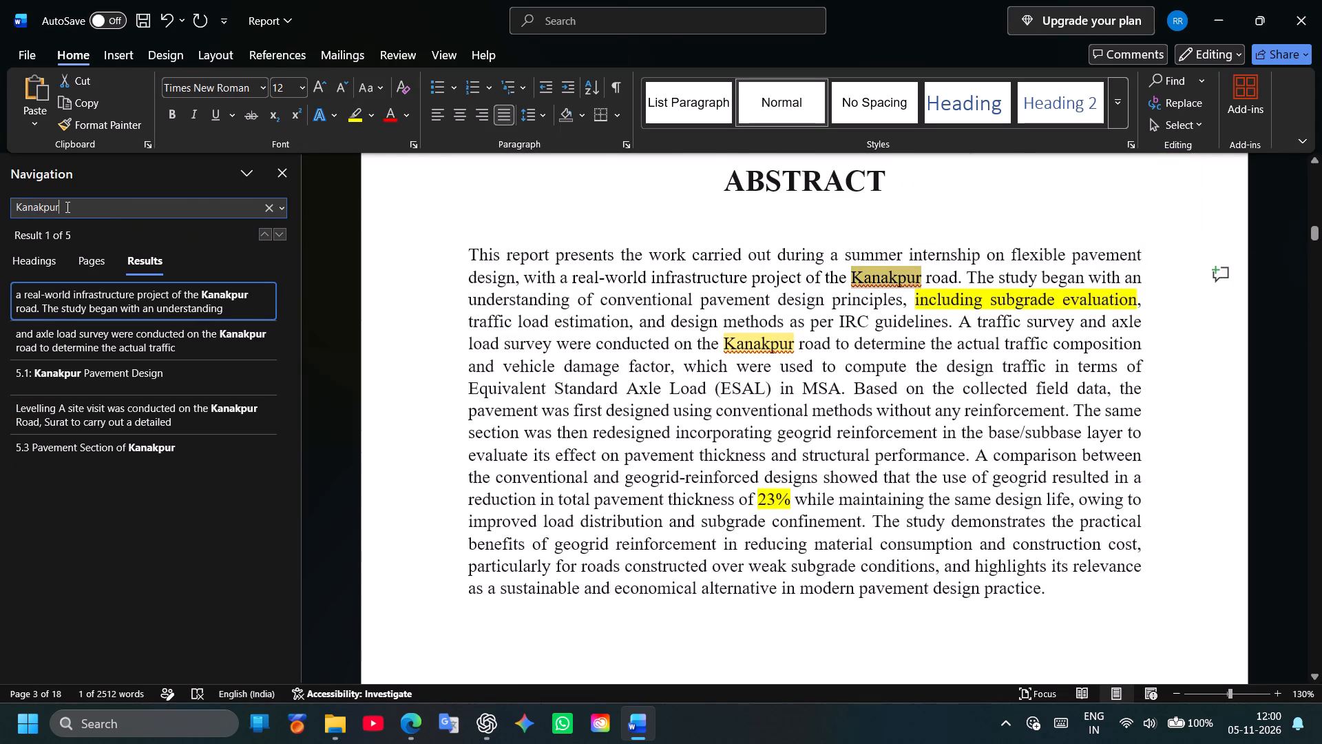
{"action": "key", "text": "BackSpace"}
{"action": "key", "text": "BackSpace"}
{"action": "key", "text": "BackSpace"}
{"action": "key", "text": "BackSpace"}
{"action": "key", "text": "BackSpace"}
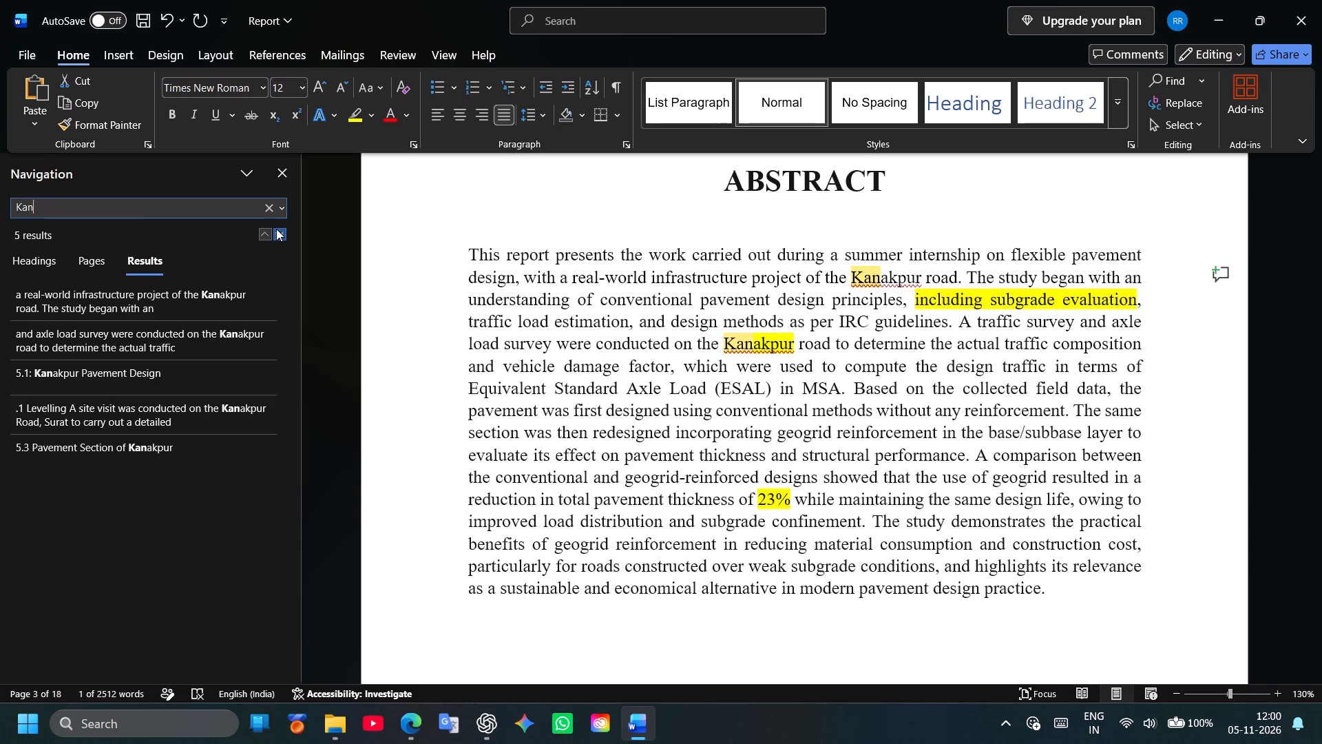
{"action": "key", "text": "BackSpace"}
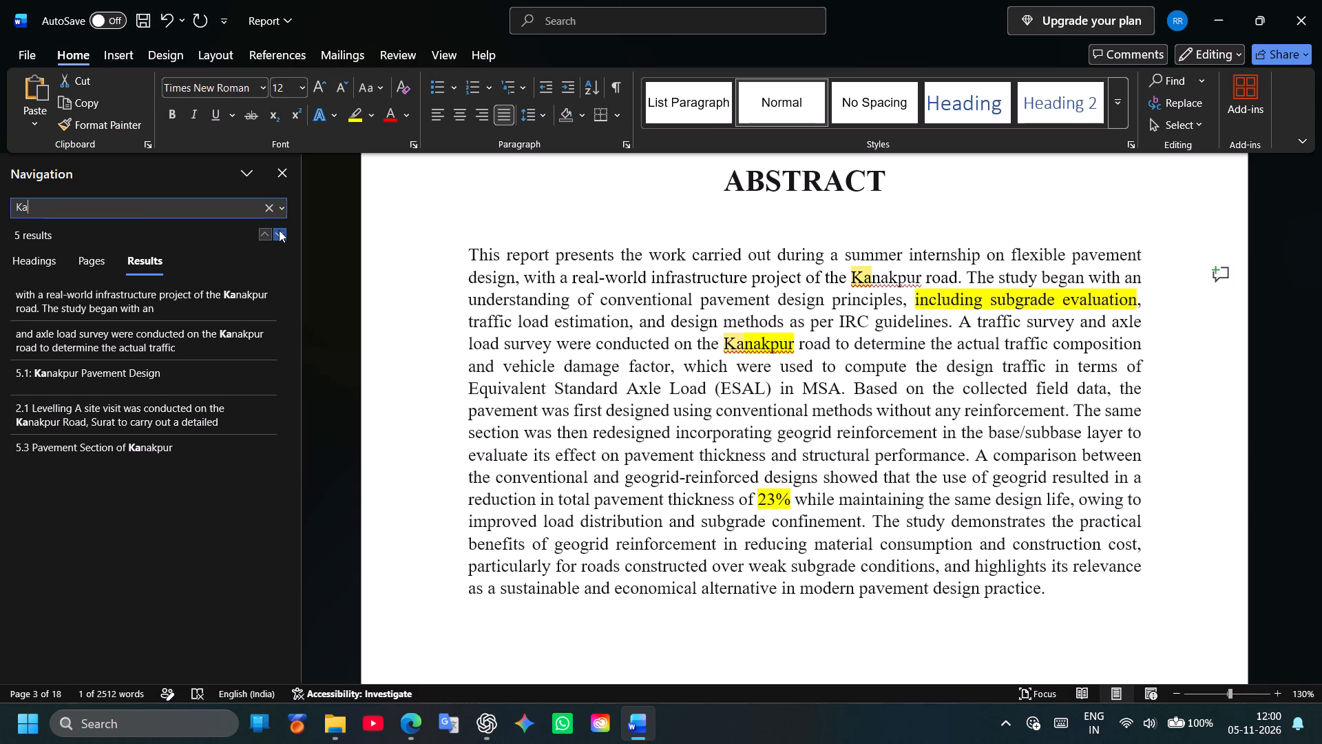
{"action": "left_click", "coordinate": [279, 230]}
{"action": "left_click", "coordinate": [279, 230]}
{"action": "left_click", "coordinate": [279, 230]}
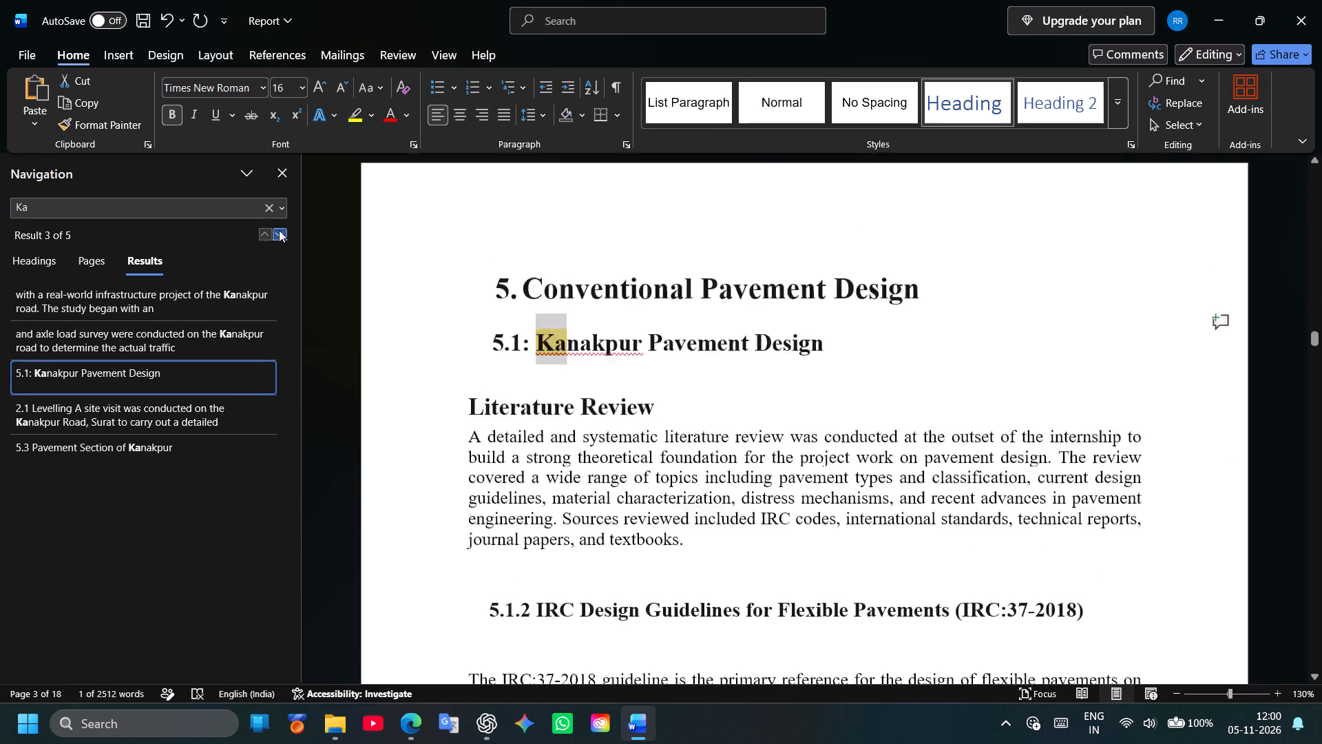
{"action": "left_click", "coordinate": [279, 230]}
{"action": "left_click", "coordinate": [279, 230]}
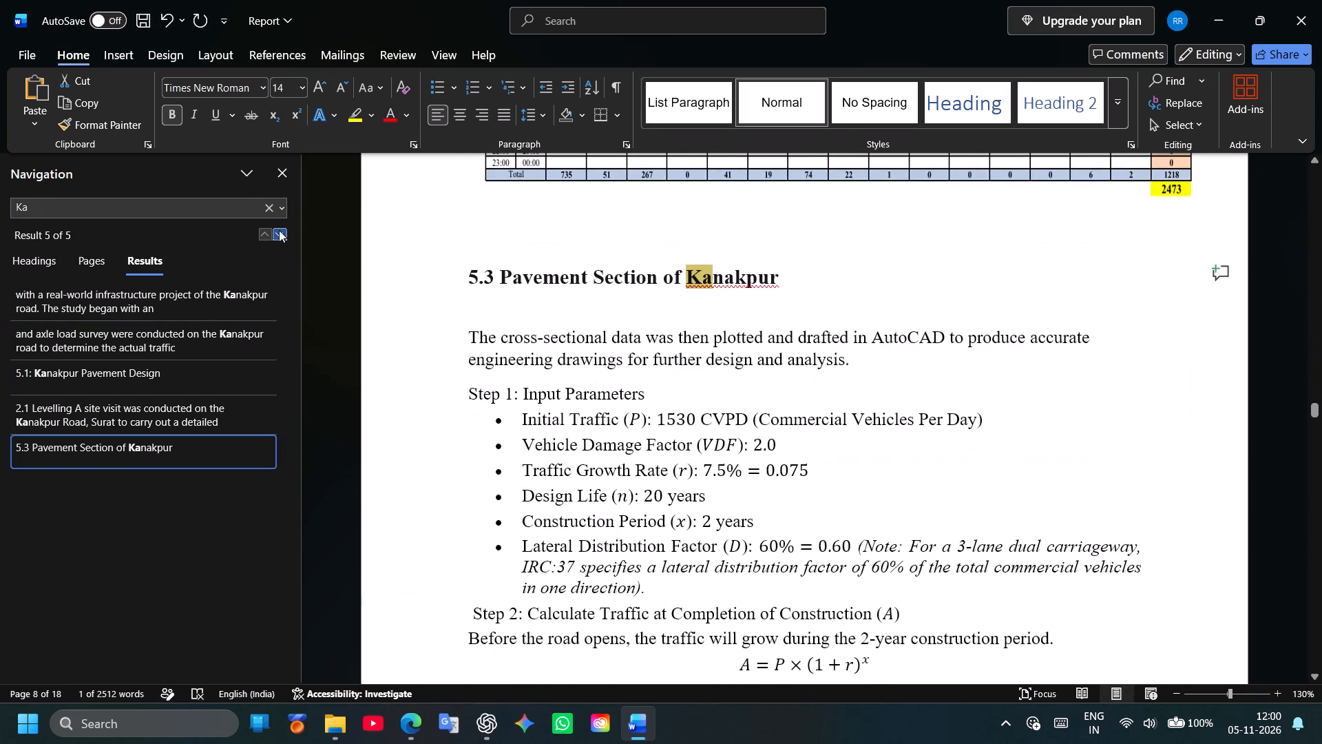
{"action": "left_click", "coordinate": [279, 230]}
{"action": "left_click", "coordinate": [279, 230]}
{"action": "left_click", "coordinate": [279, 230]}
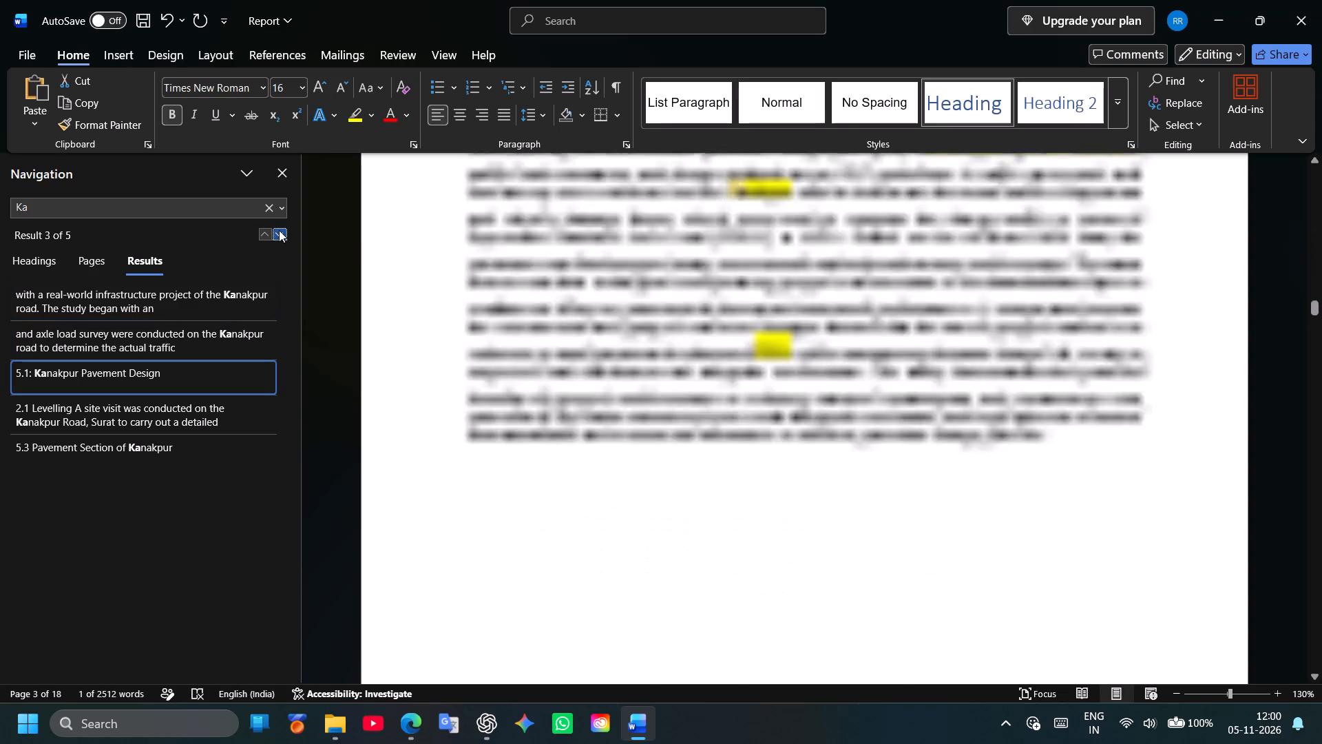
{"action": "left_click", "coordinate": [279, 230]}
{"action": "left_click", "coordinate": [279, 230]}
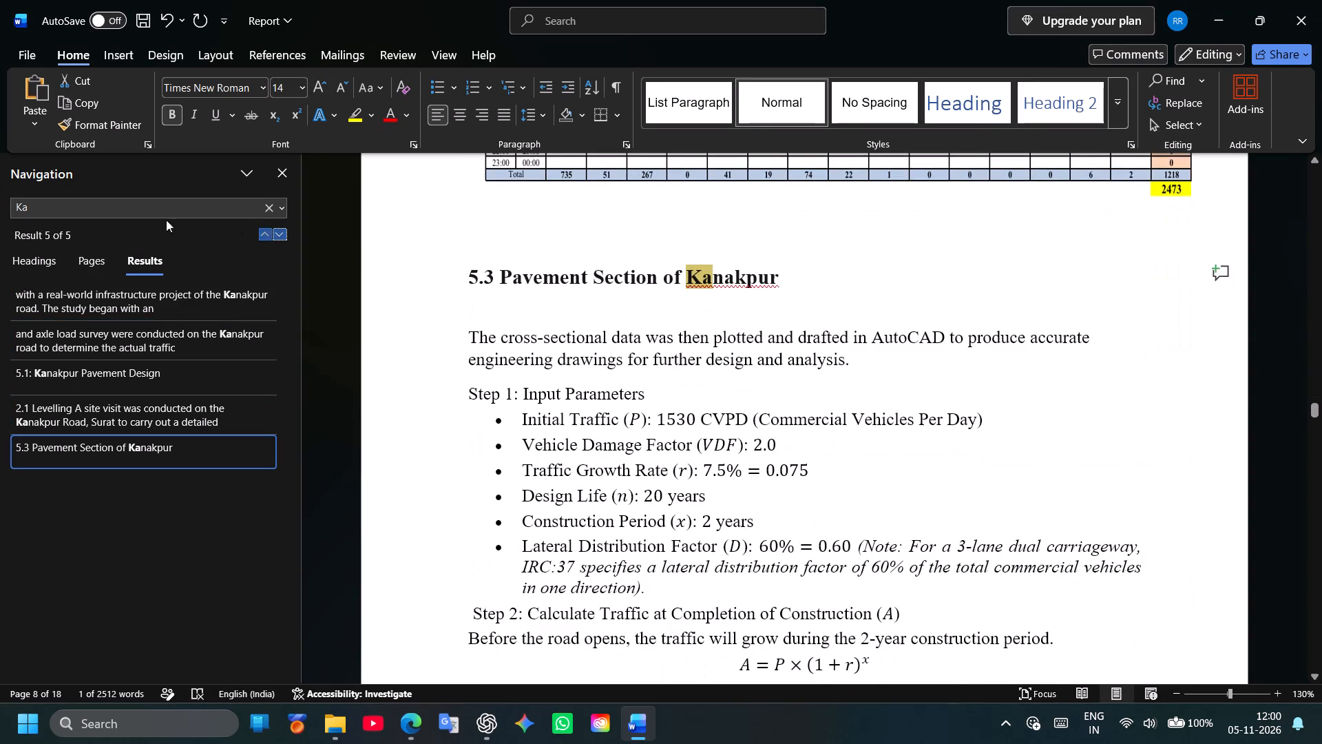
Search for "Kak" to check for leftover misspellings of the road name, and close the search.
{"action": "left_click", "coordinate": [81, 209]}
{"action": "left_click", "coordinate": [81, 207]}
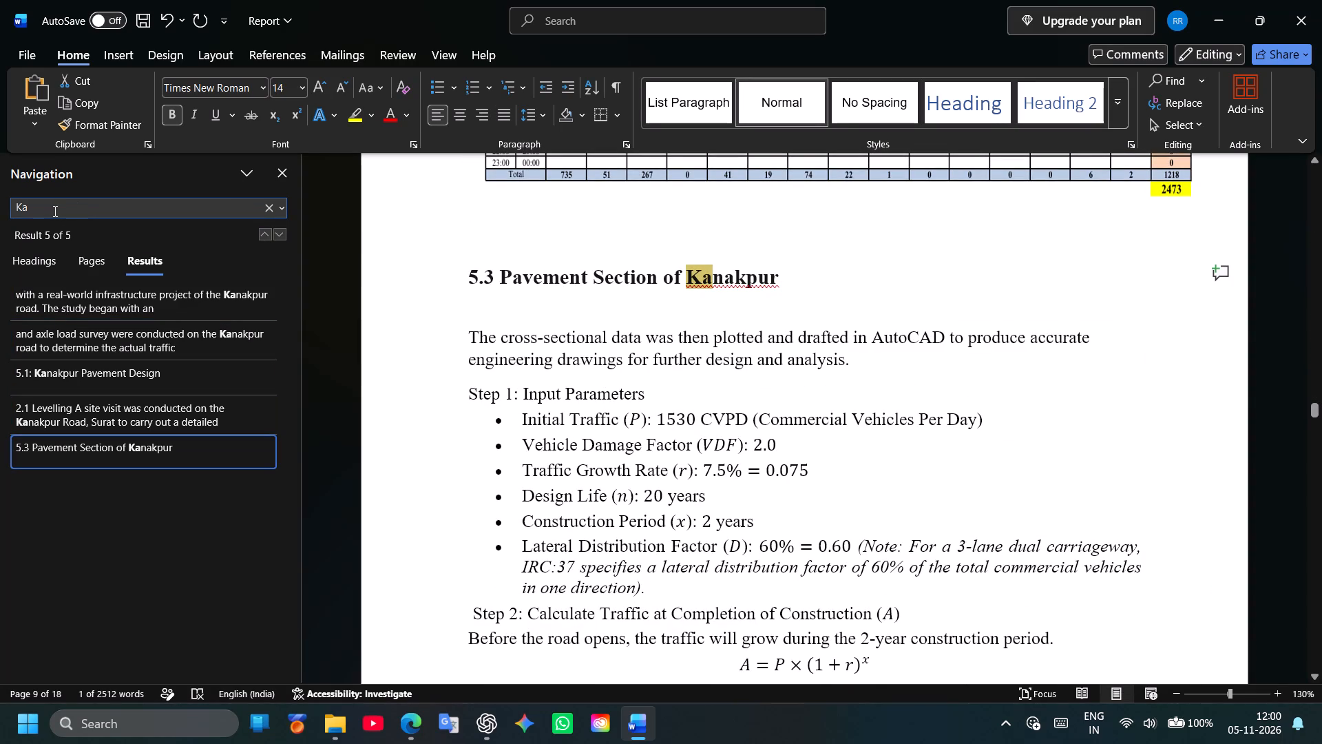
{"action": "key", "text": "k"}
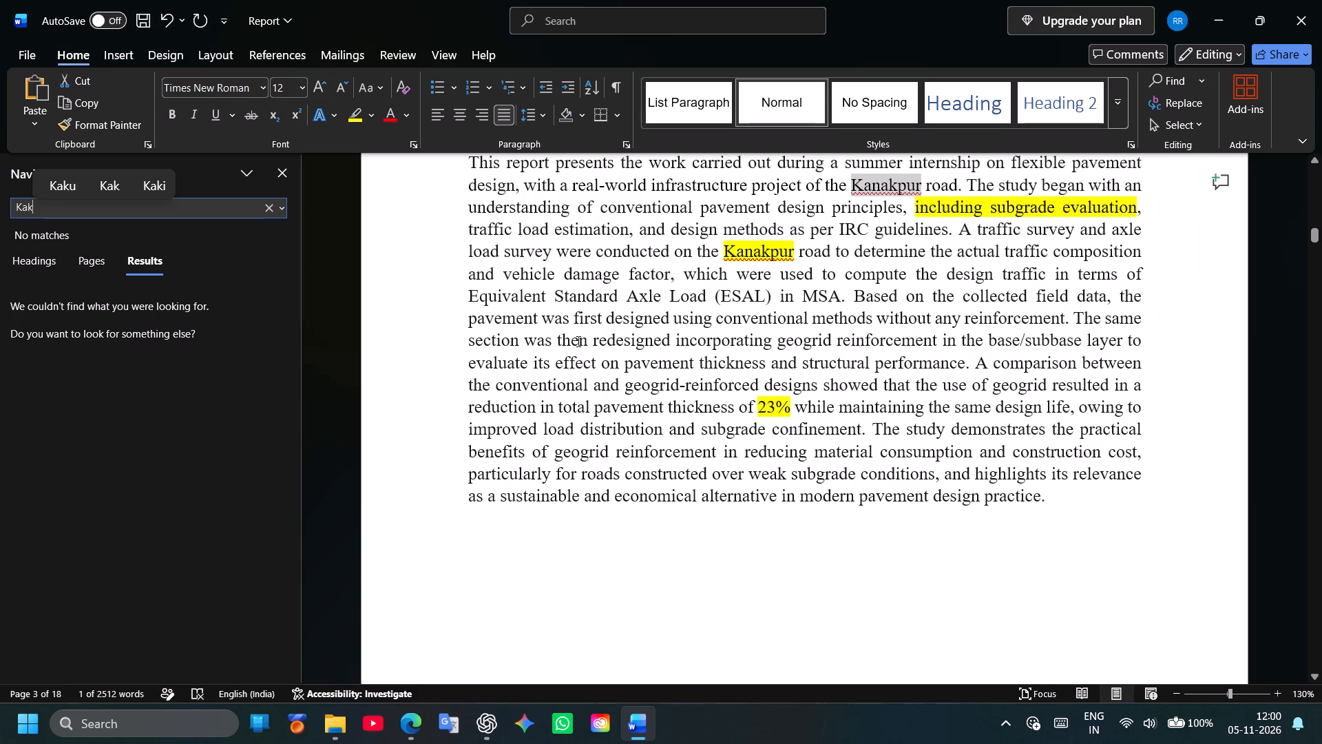
{"action": "left_click", "coordinate": [284, 174]}
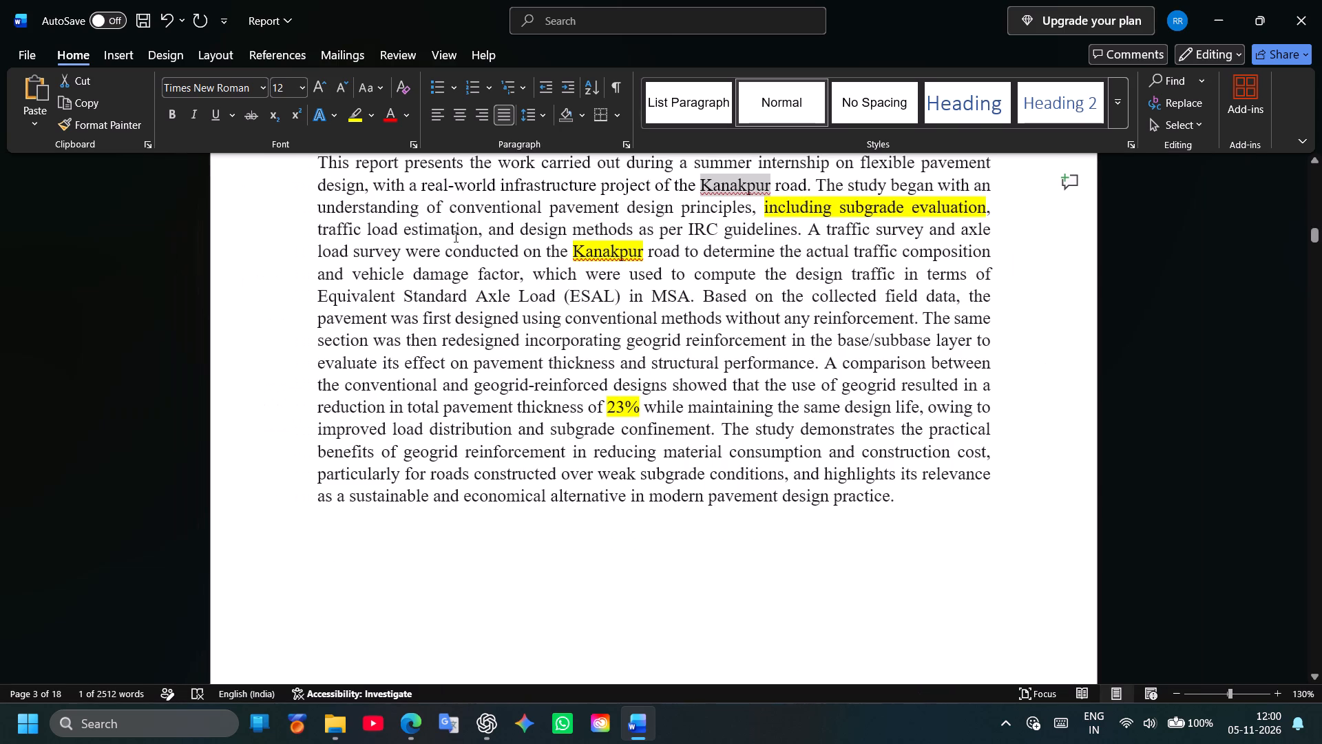
Look through the geogrid pavement design tables, the 7.1 layer-wise observations and the conclusion.
{"action": "scroll", "coordinate": [1092, 407], "scroll_direction": "down", "scroll_amount": 3}
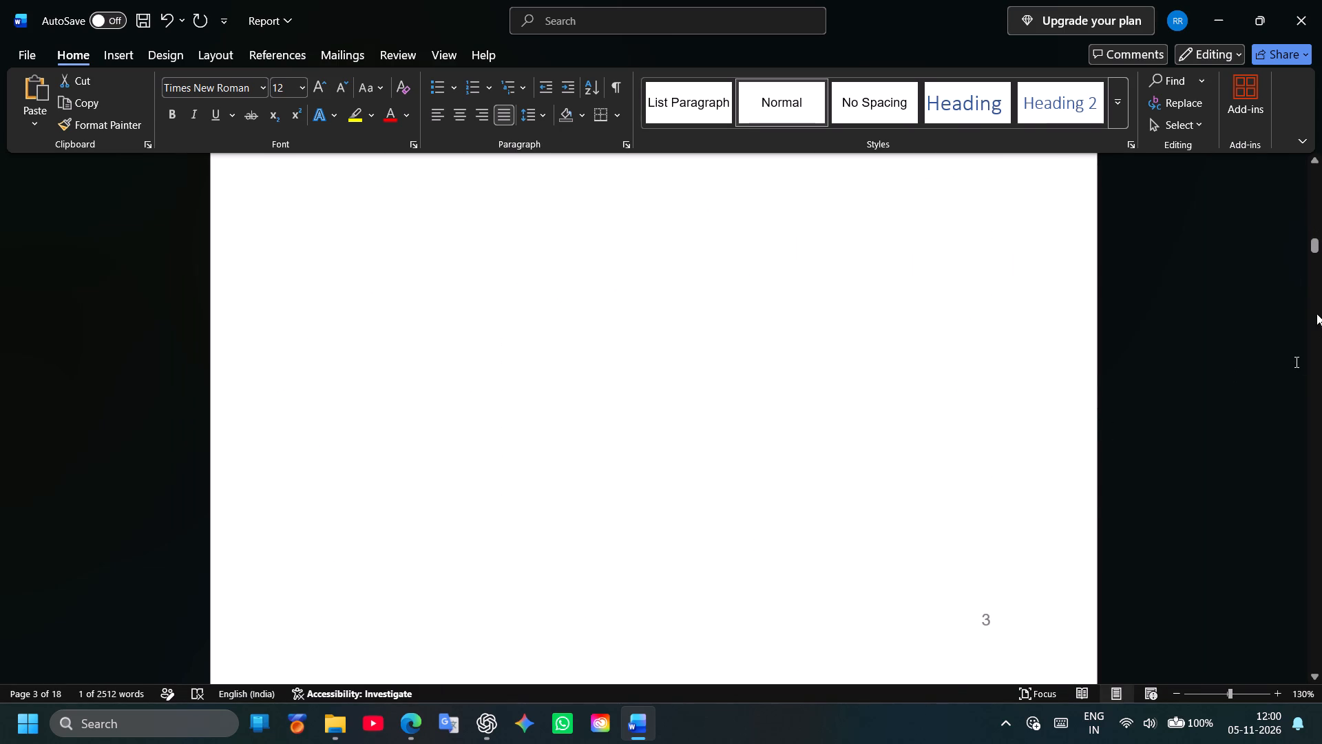
{"action": "left_click_drag", "start_coordinate": [1312, 248], "coordinate": [1314, 506]}
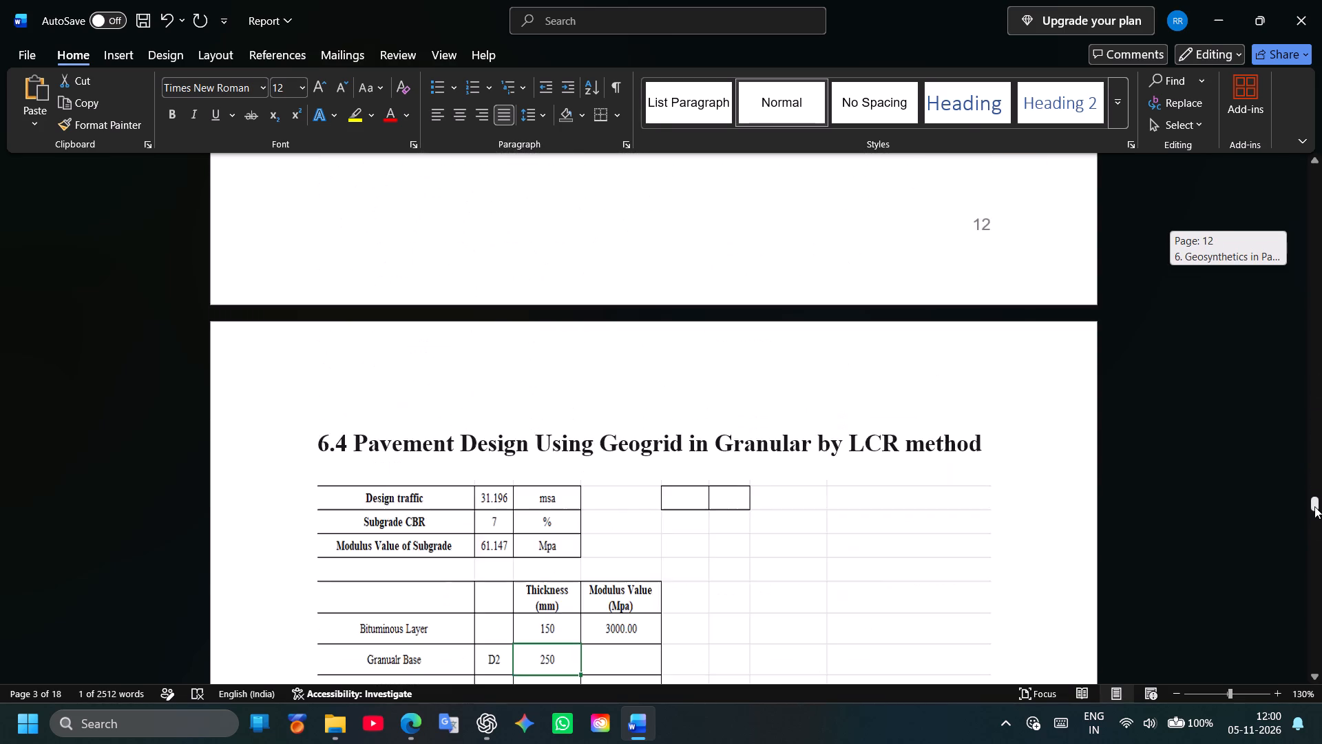
{"action": "left_click_drag", "start_coordinate": [1314, 506], "coordinate": [1319, 562]}
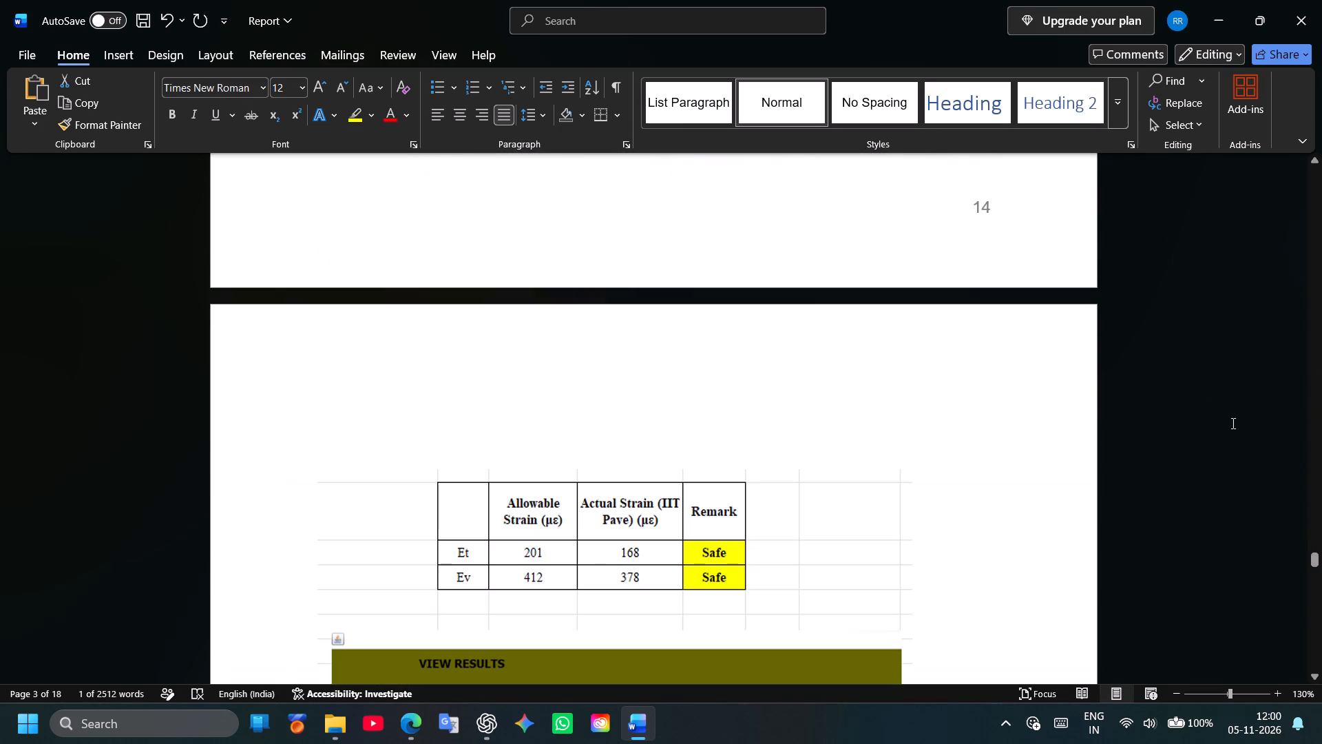
{"action": "scroll", "coordinate": [1007, 504], "scroll_direction": "down", "scroll_amount": 10}
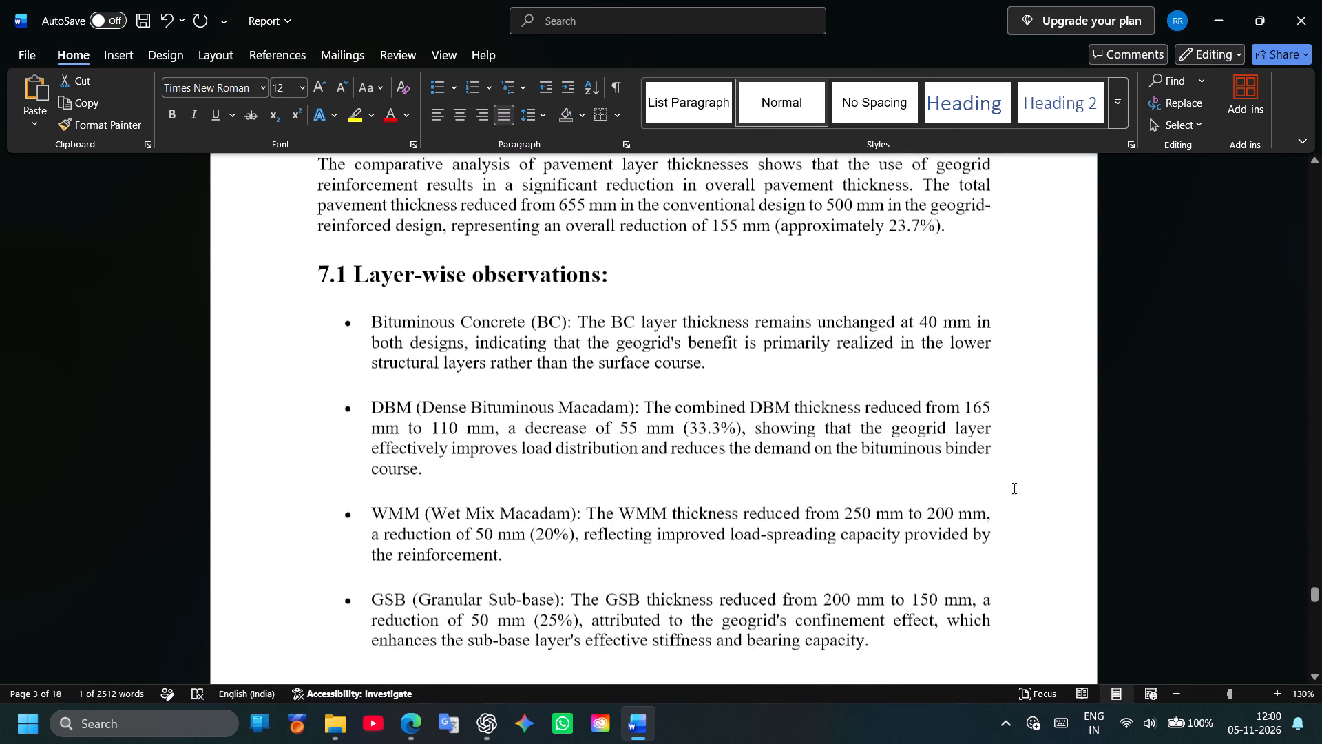
{"action": "scroll", "coordinate": [1013, 502], "scroll_direction": "down", "scroll_amount": 7}
{"action": "scroll", "coordinate": [978, 452], "scroll_direction": "down", "scroll_amount": 1}
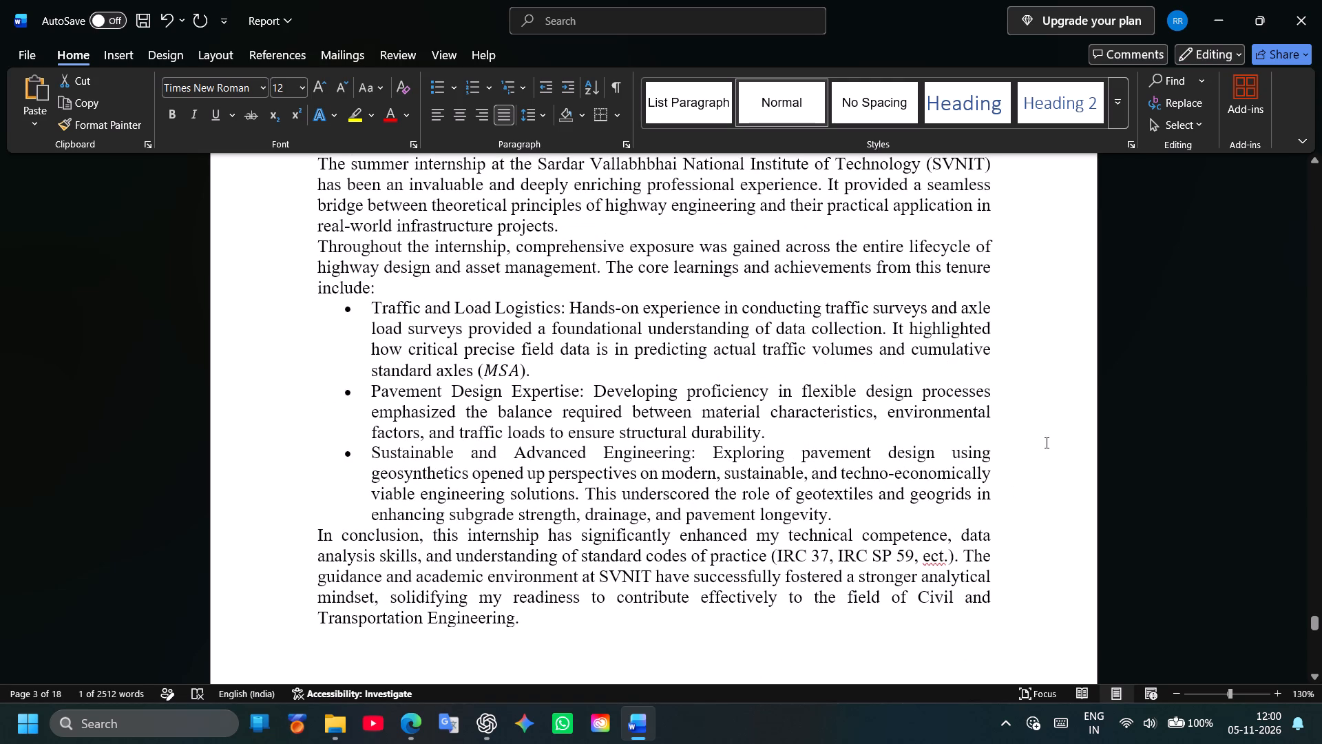
Examine the table of contents from the start of the report and follow its REFERENCES entry to that page.
{"action": "left_click_drag", "start_coordinate": [1312, 629], "coordinate": [1321, 121]}
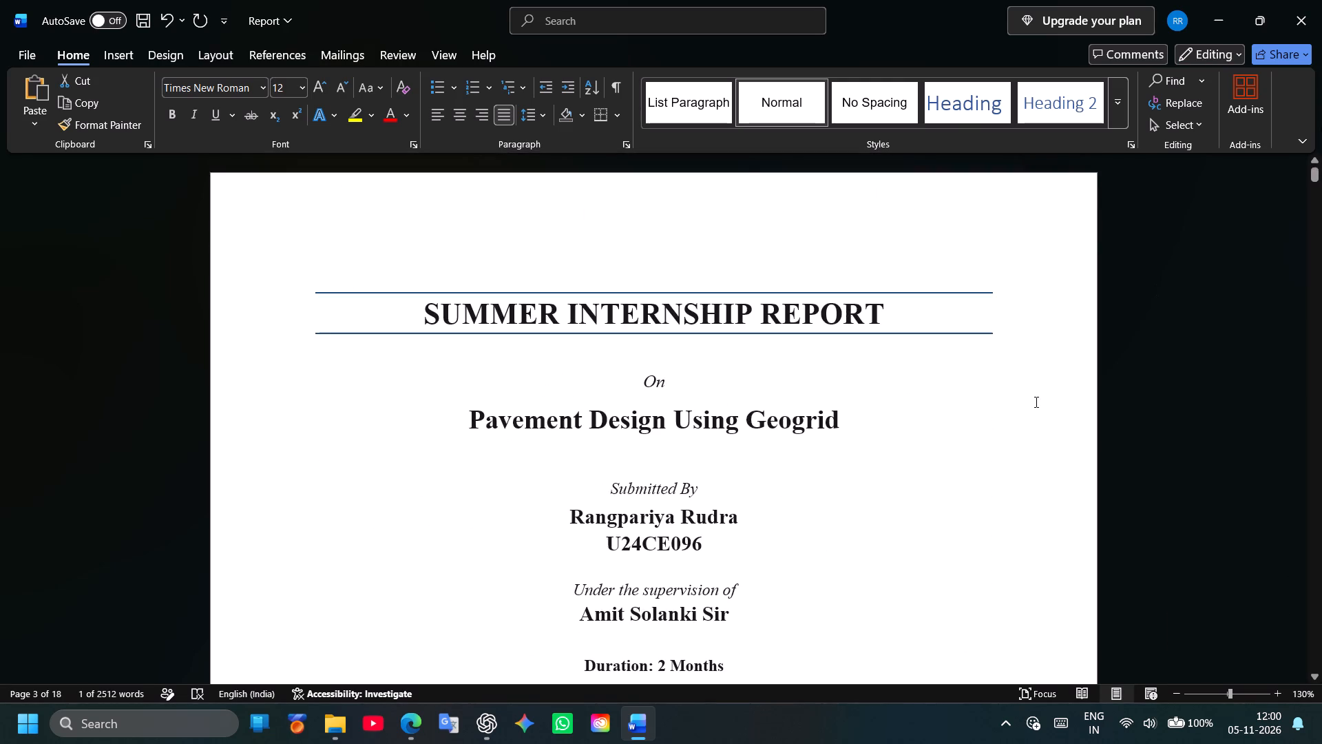
{"action": "scroll", "coordinate": [1035, 402], "scroll_direction": "down", "scroll_amount": 16}
{"action": "scroll", "coordinate": [1034, 400], "scroll_direction": "down", "scroll_amount": 6}
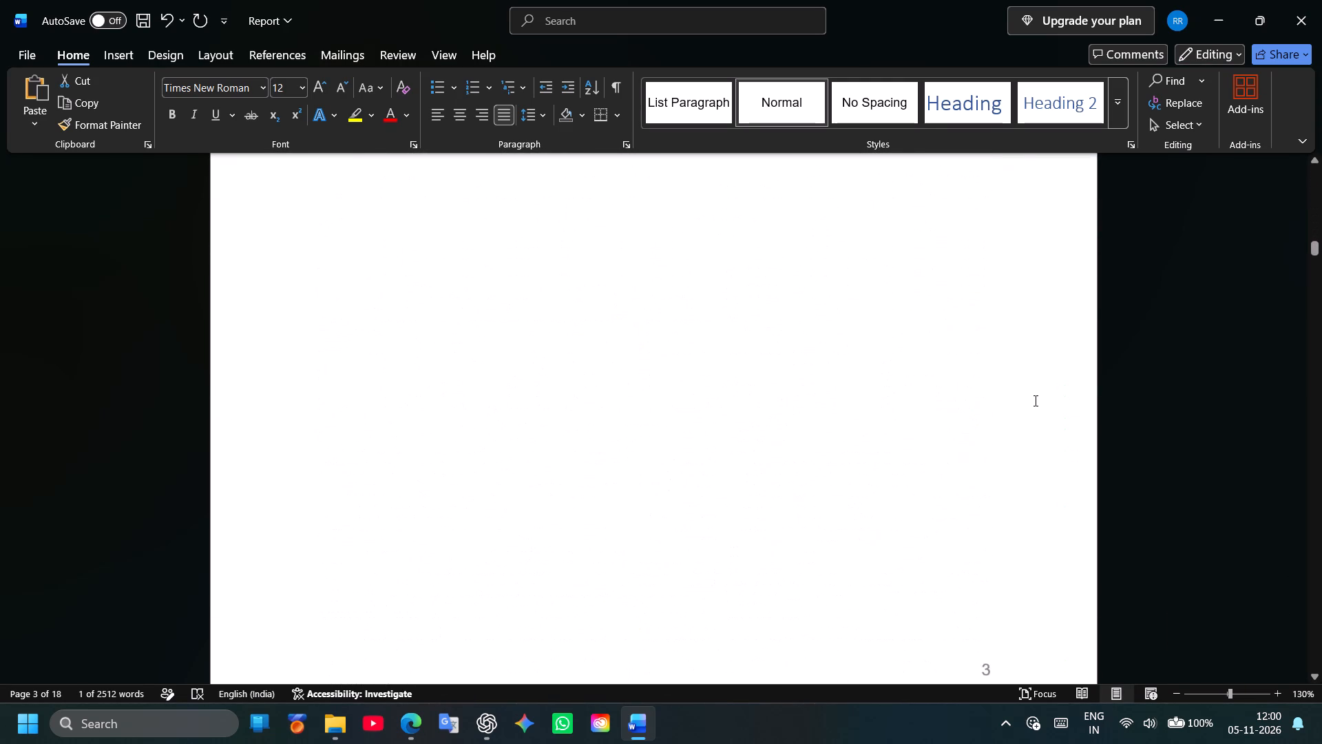
{"action": "scroll", "coordinate": [1034, 400], "scroll_direction": "down", "scroll_amount": 11}
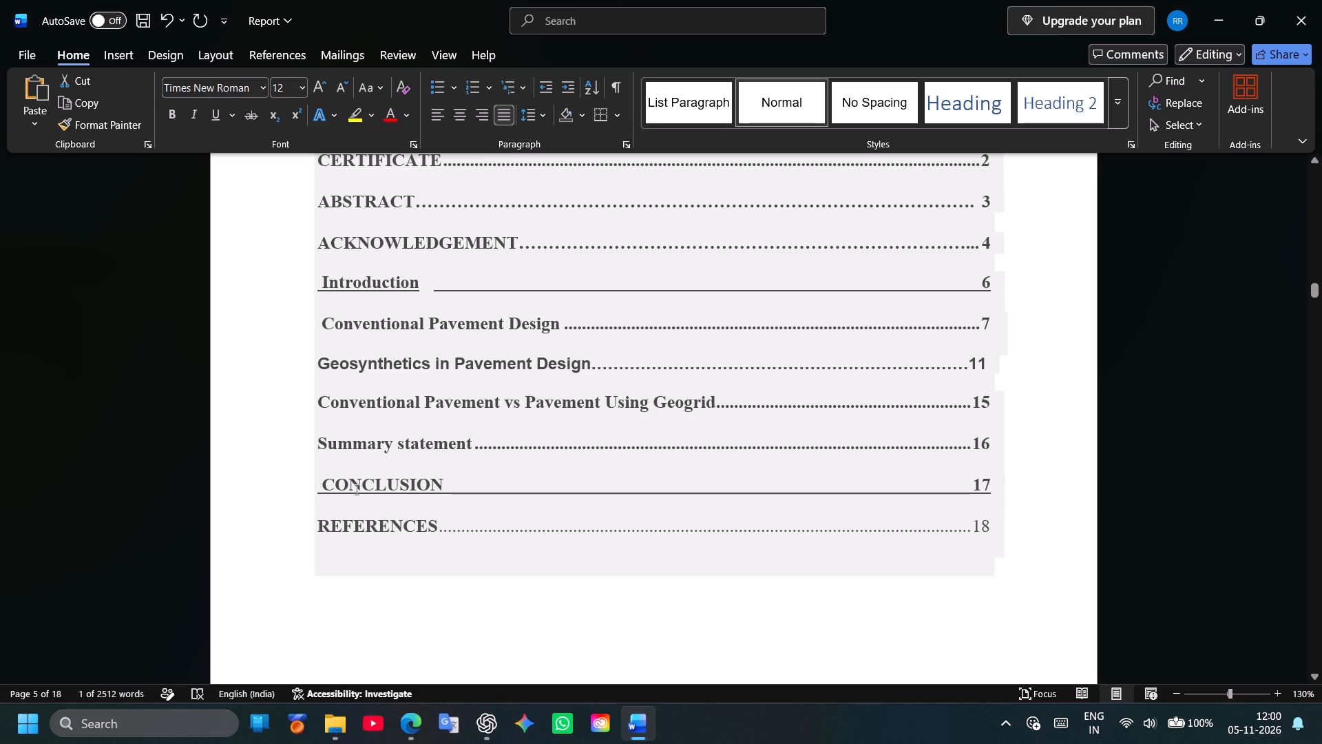
{"action": "left_click", "coordinate": [425, 526], "text": "ctrl"}
{"action": "scroll", "coordinate": [910, 477], "scroll_direction": "up", "scroll_amount": 3}
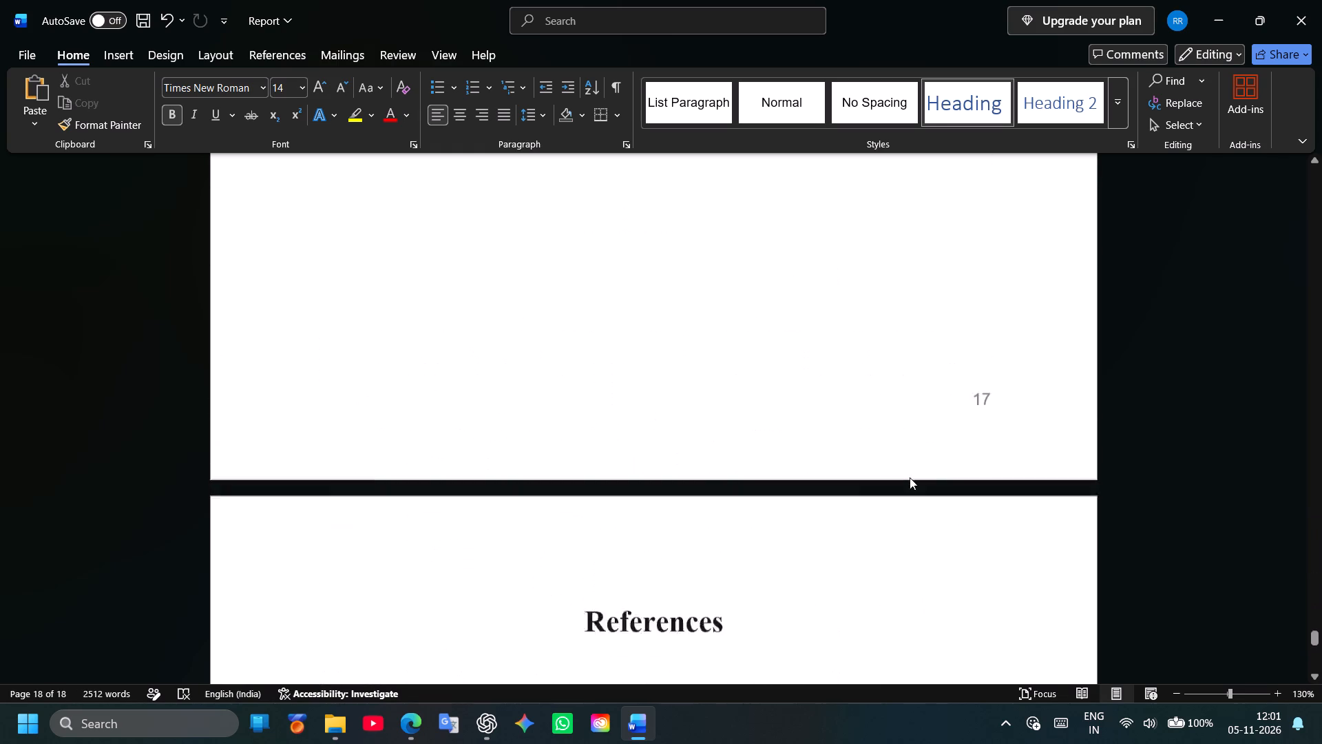
Reread the conclusion's opening paragraphs, focusing on the sentence about the entire lifecycle of highway design and asset management.
{"action": "scroll", "coordinate": [910, 477], "scroll_direction": "up", "scroll_amount": 9}
{"action": "scroll", "coordinate": [910, 477], "scroll_direction": "down", "scroll_amount": 5}
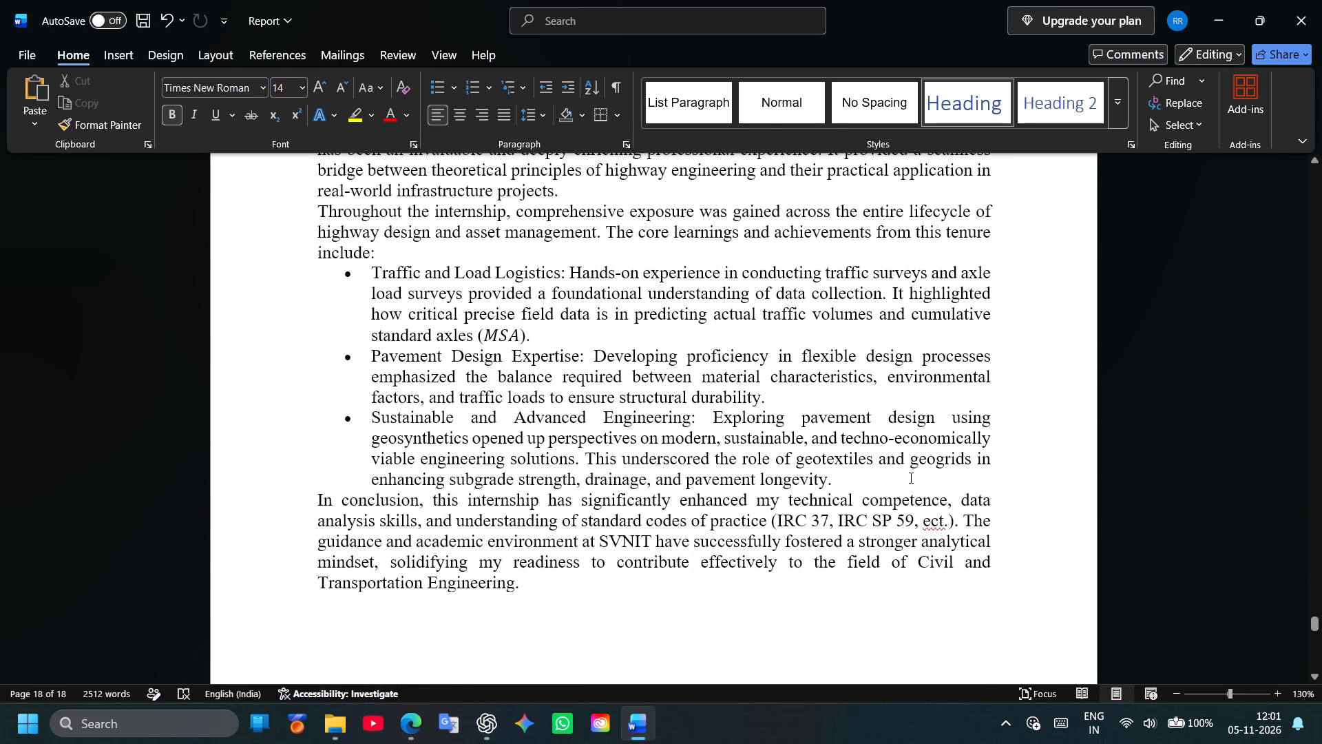
{"action": "scroll", "coordinate": [910, 477], "scroll_direction": "up", "scroll_amount": 1}
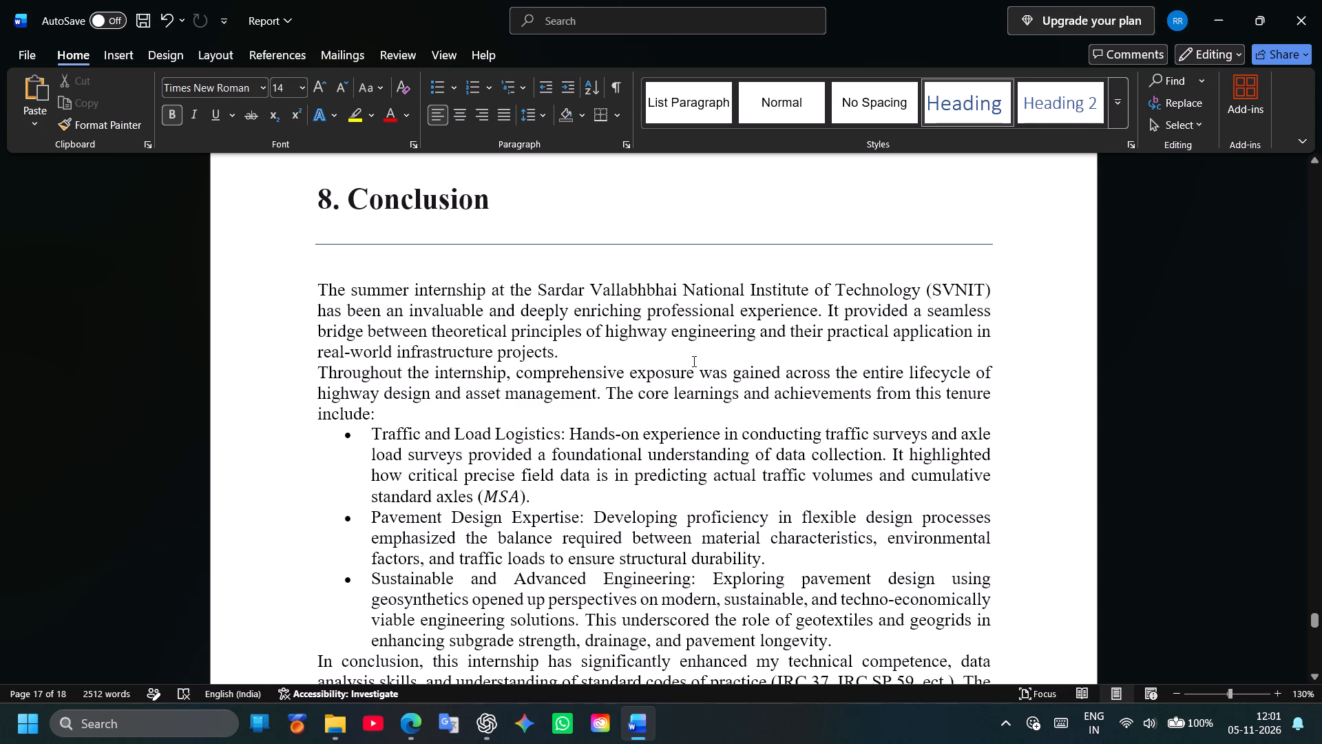
{"action": "left_click_drag", "start_coordinate": [693, 360], "coordinate": [976, 366]}
{"action": "left_click_drag", "start_coordinate": [916, 432], "coordinate": [903, 426]}
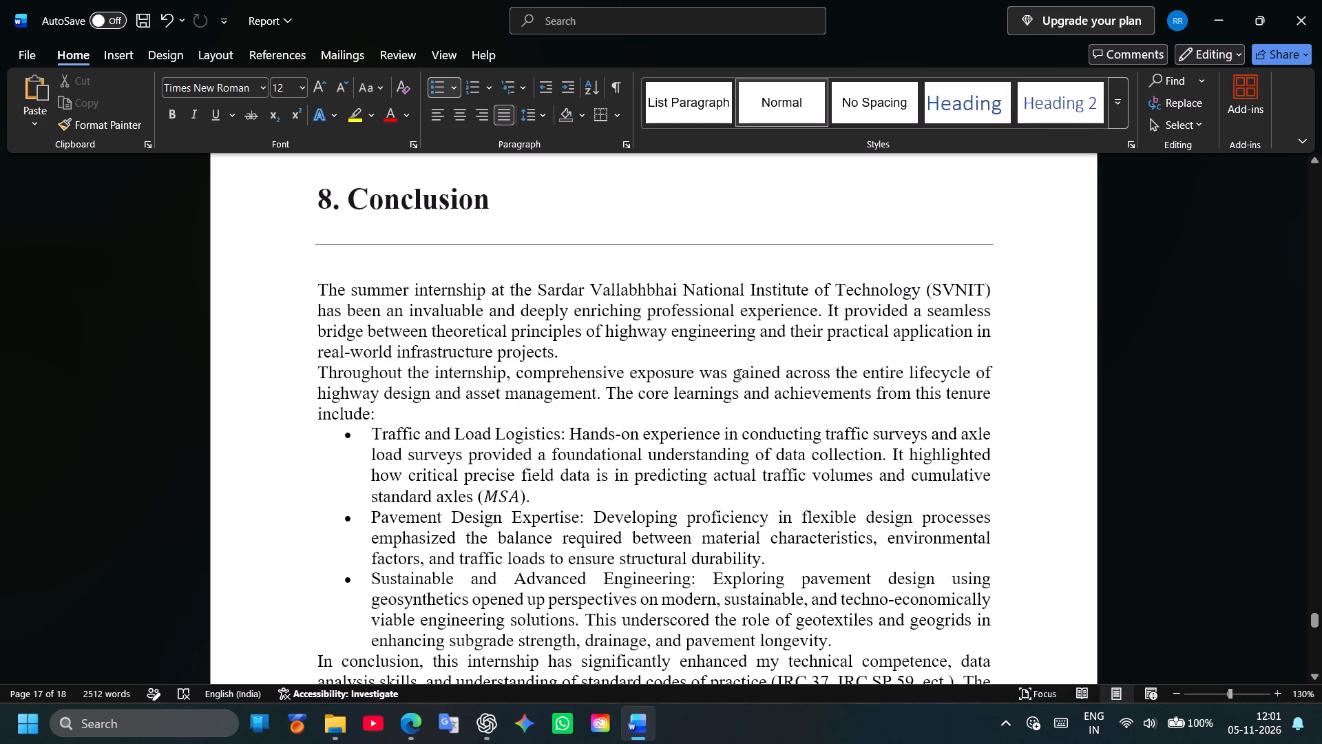
{"action": "left_click_drag", "start_coordinate": [864, 374], "coordinate": [1020, 374]}
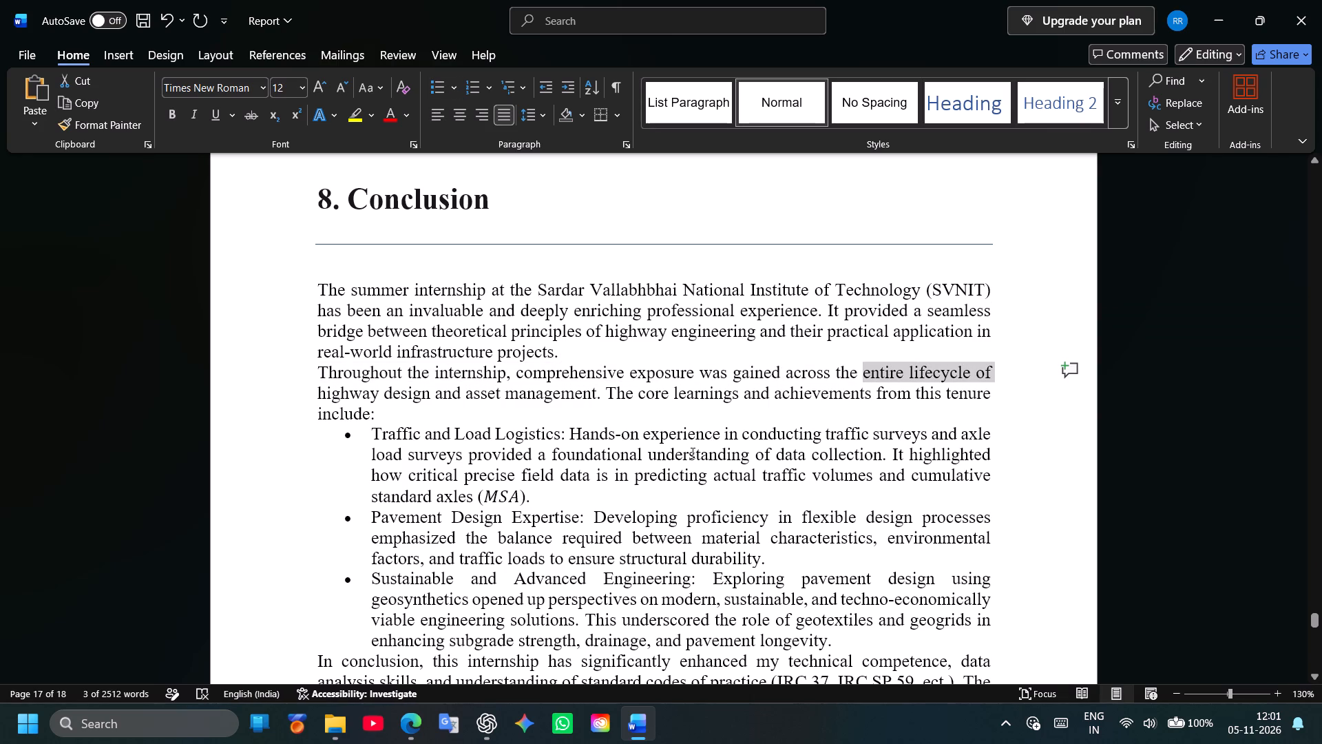
{"action": "left_click_drag", "start_coordinate": [463, 402], "coordinate": [556, 401]}
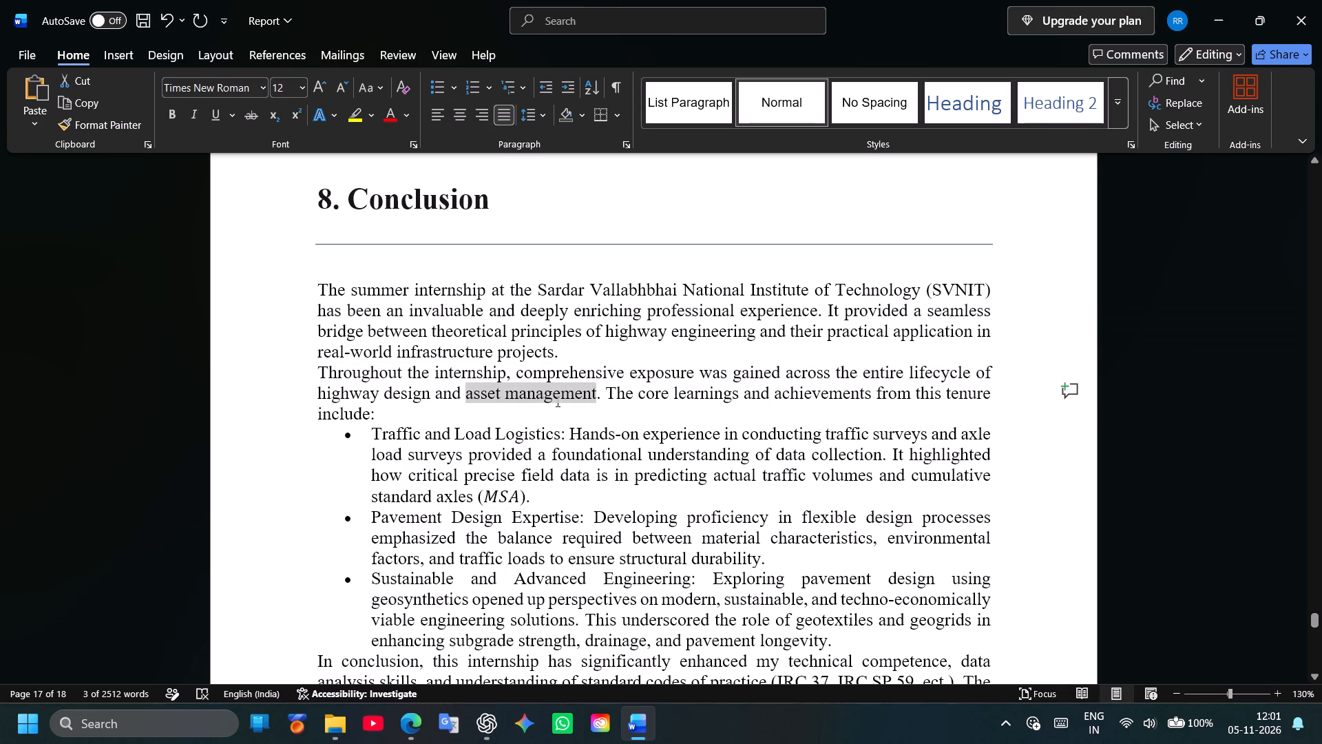
{"action": "left_click_drag", "start_coordinate": [556, 401], "coordinate": [559, 401]}
{"action": "left_click", "coordinate": [566, 419]}
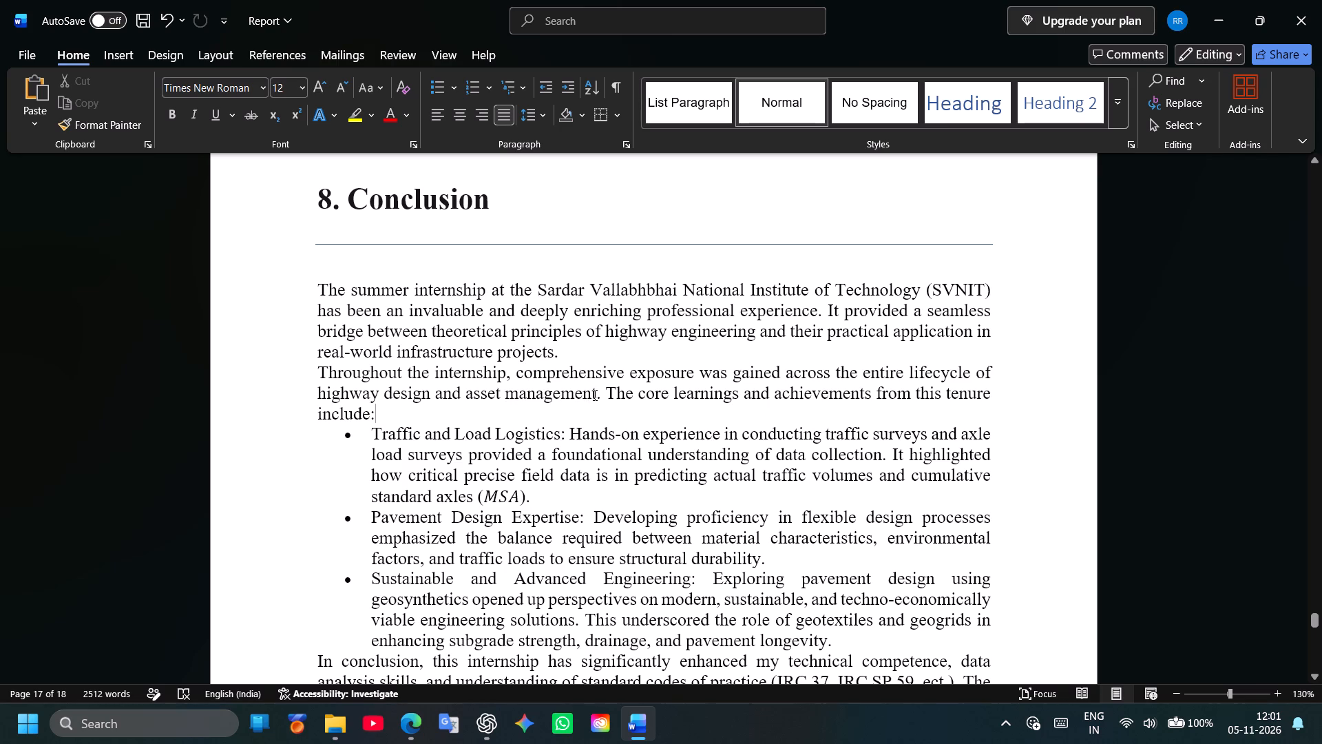
{"action": "left_click_drag", "start_coordinate": [597, 395], "coordinate": [958, 361]}
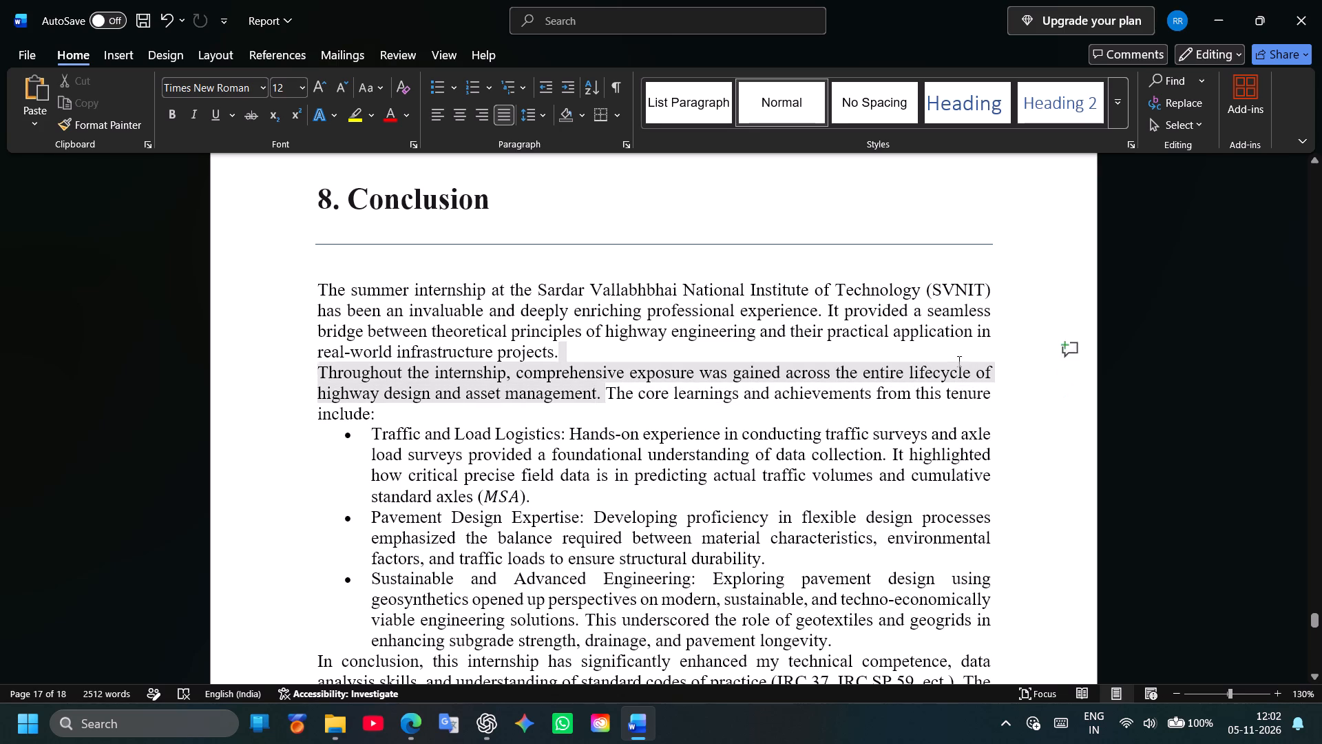
{"action": "left_click_drag", "start_coordinate": [958, 361], "coordinate": [917, 372]}
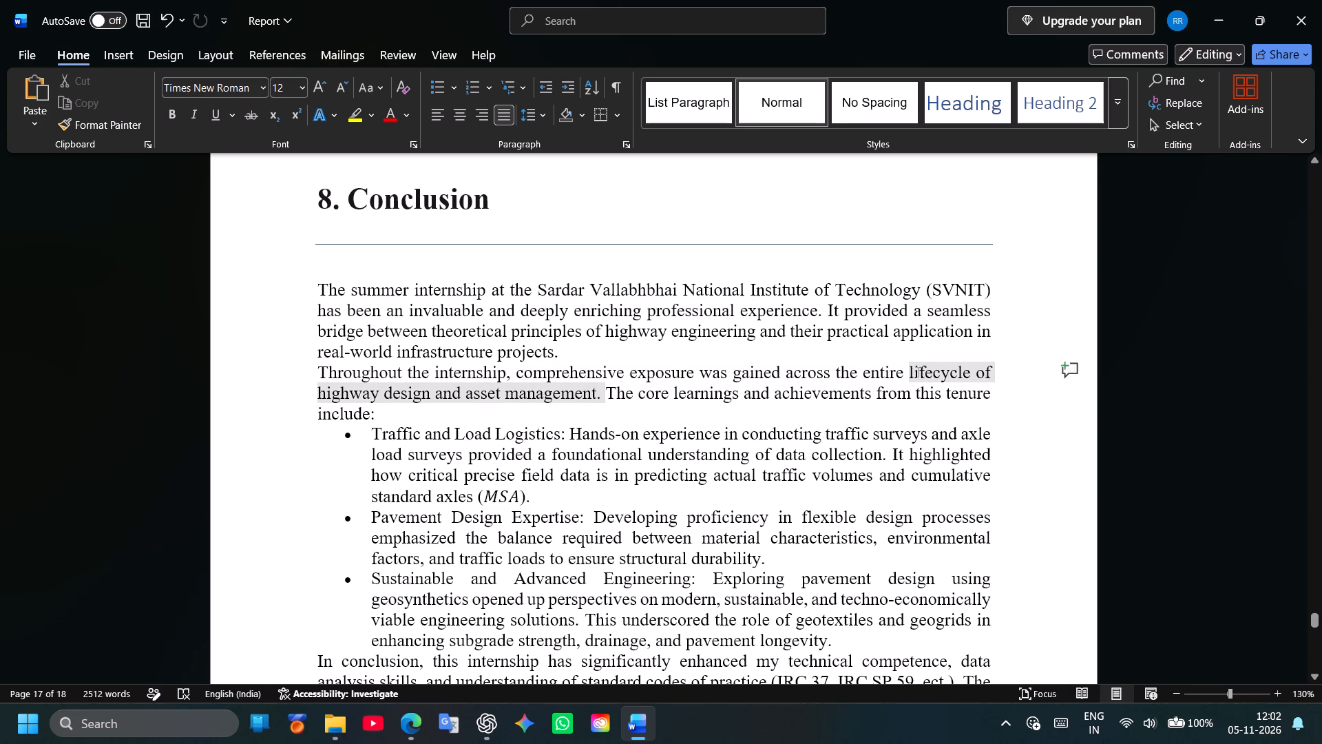
{"action": "left_click_drag", "start_coordinate": [917, 372], "coordinate": [909, 368]}
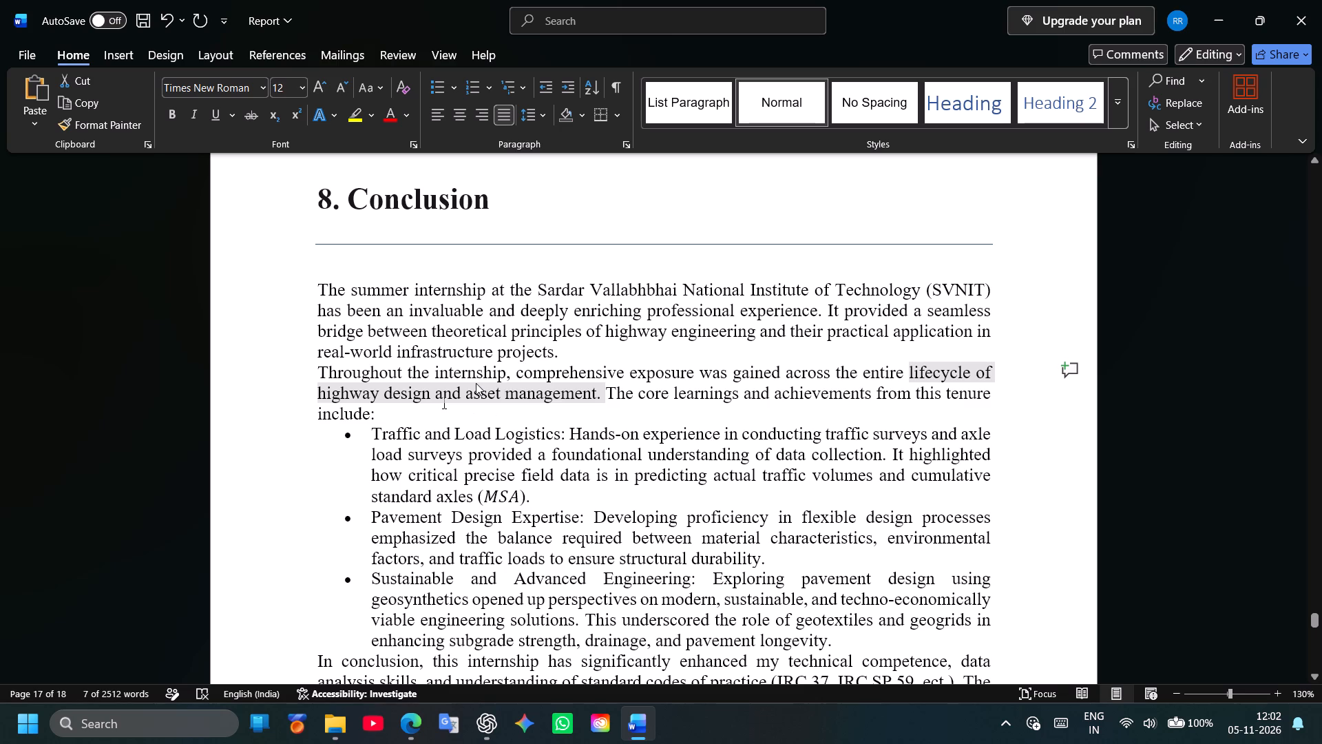
{"action": "left_click", "coordinate": [614, 415]}
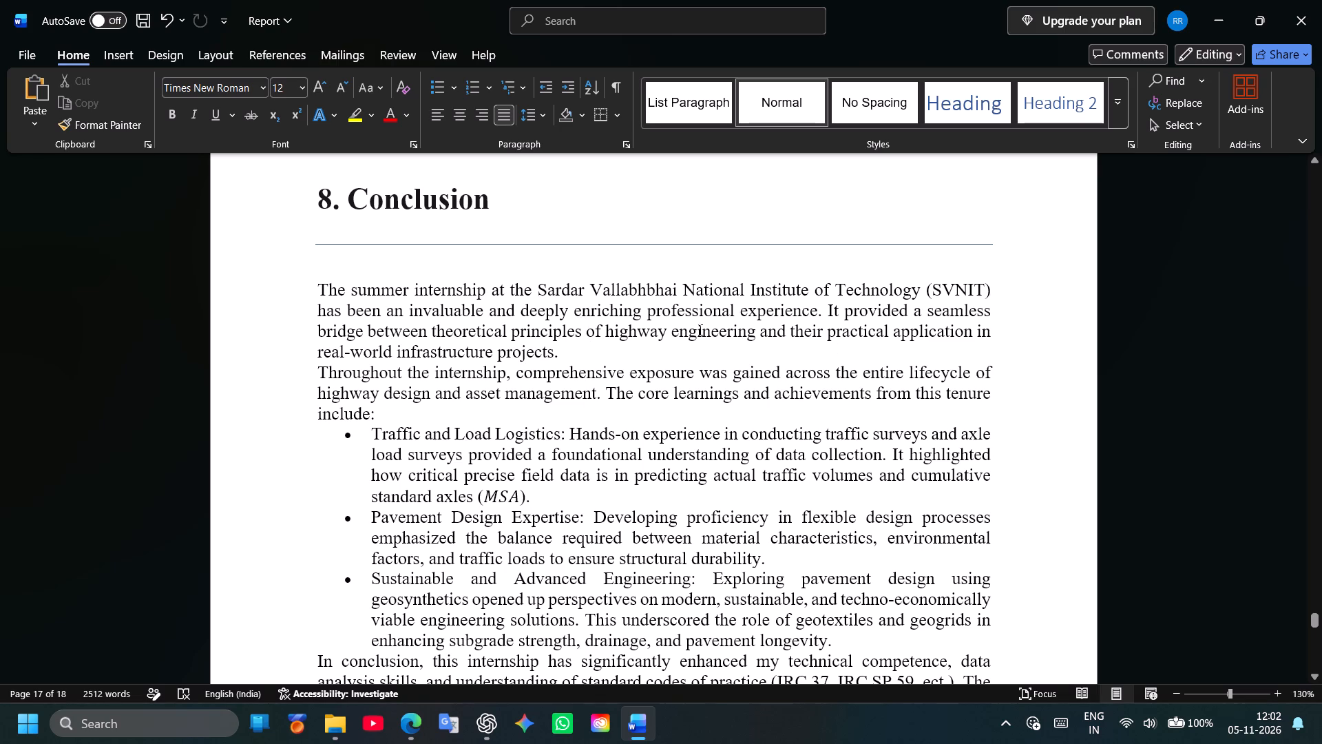
Look up the Gujarati translation of the word "asset" from the conclusion's second paragraph, and close the translator.
{"action": "triple_click", "coordinate": [483, 398]}
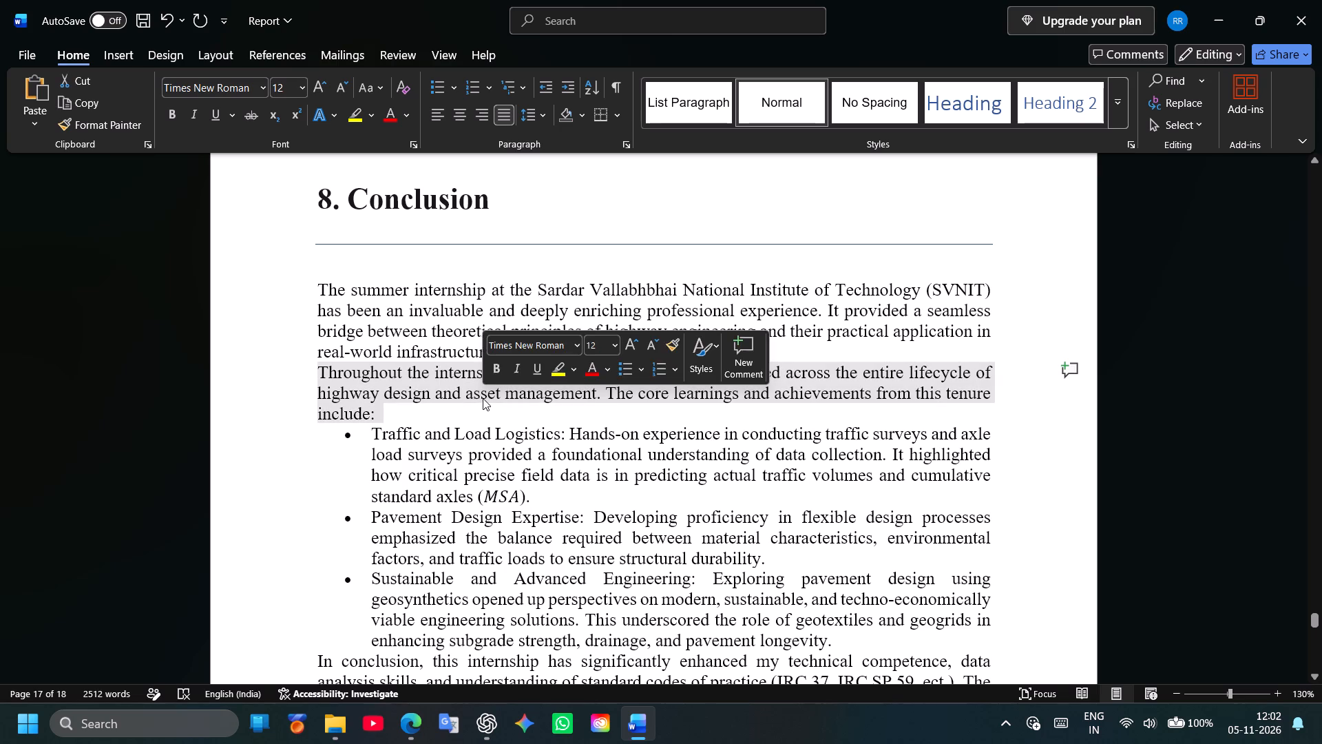
{"action": "left_click", "coordinate": [532, 406]}
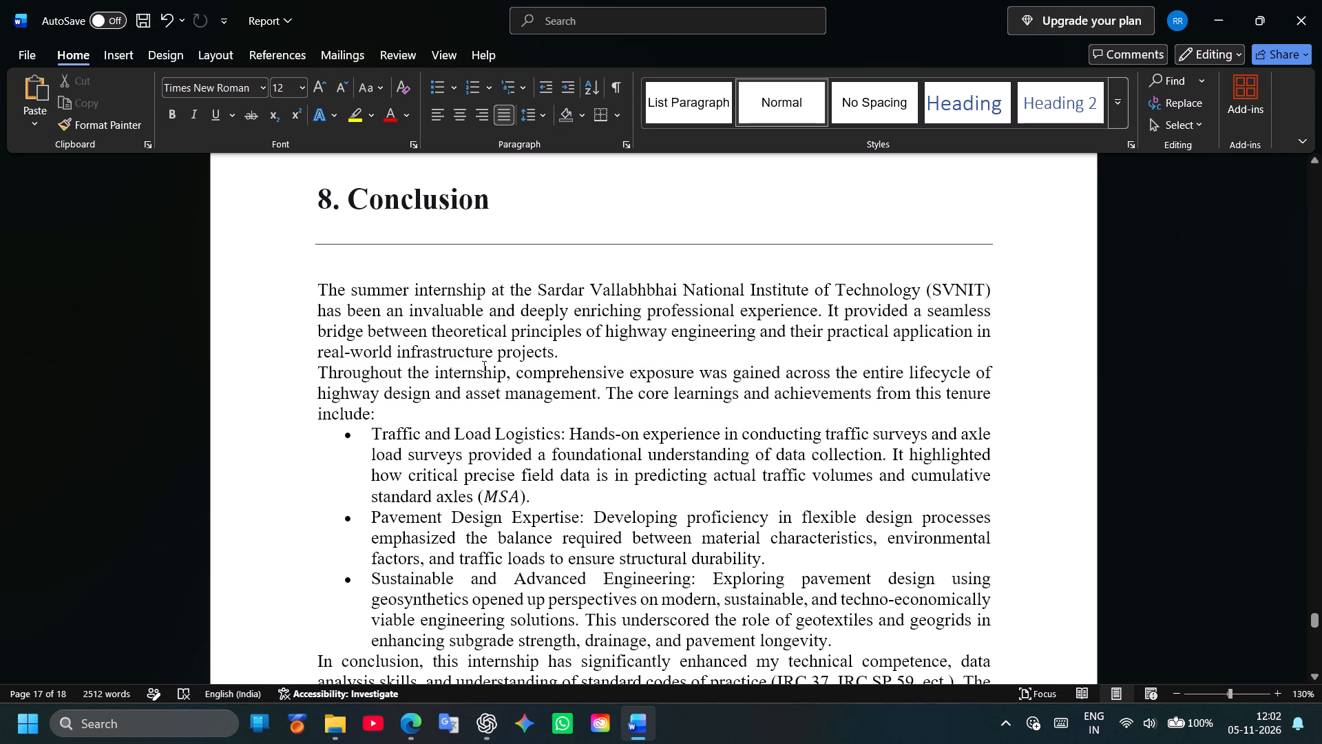
{"action": "double_click", "coordinate": [479, 391]}
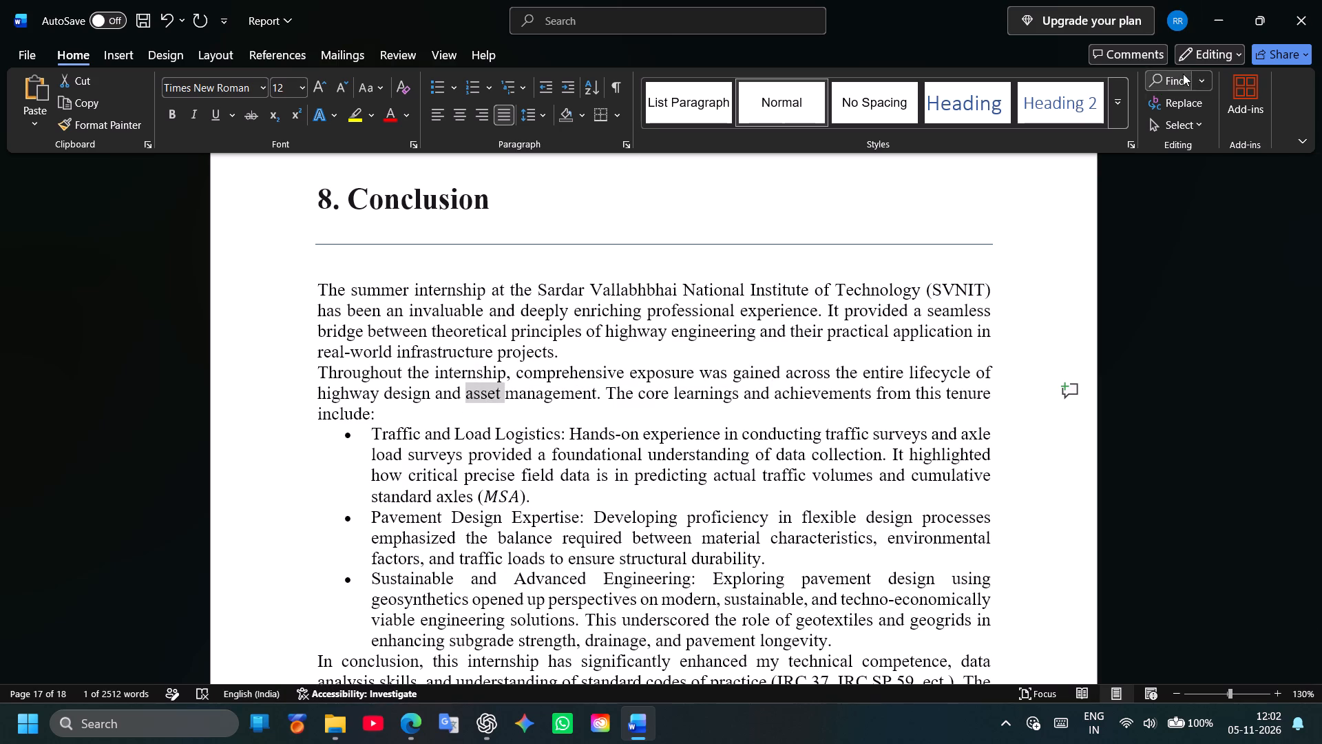
{"action": "right_click", "coordinate": [481, 389]}
{"action": "left_click", "coordinate": [525, 318]}
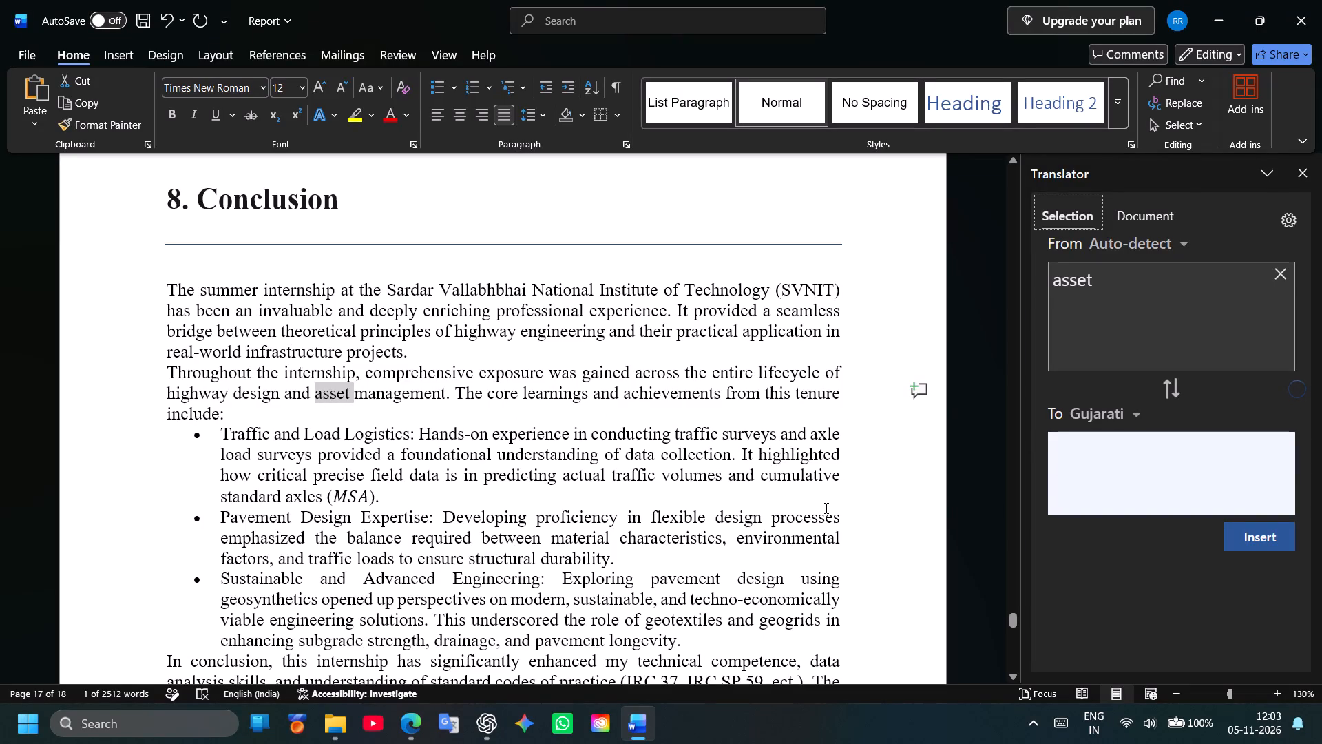
{"action": "left_click", "coordinate": [1294, 541]}
{"action": "scroll", "coordinate": [448, 437], "scroll_direction": "down", "scroll_amount": 1}
{"action": "left_click_drag", "start_coordinate": [224, 271], "coordinate": [395, 271]}
{"action": "left_click", "coordinate": [417, 343]}
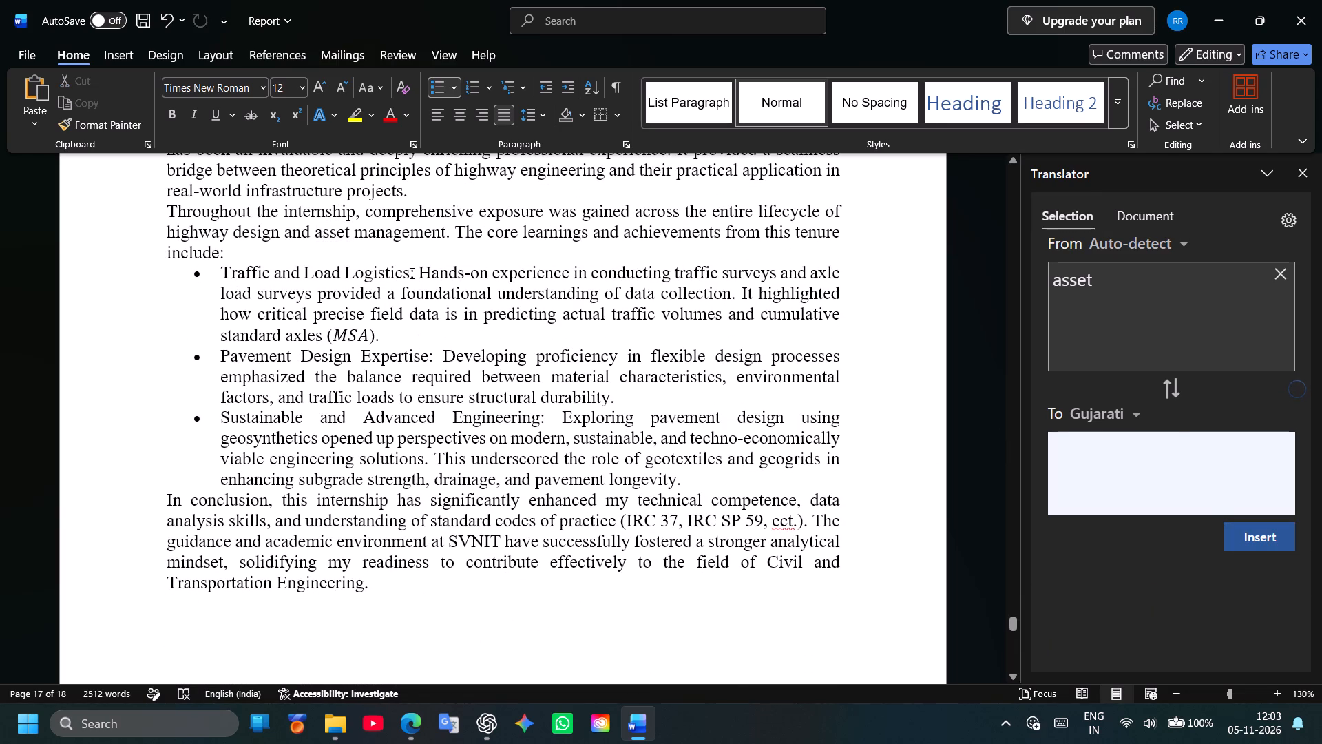
{"action": "left_click_drag", "start_coordinate": [413, 272], "coordinate": [611, 273]}
{"action": "left_click", "coordinate": [578, 349]}
{"action": "scroll", "coordinate": [545, 371], "scroll_direction": "up", "scroll_amount": 1}
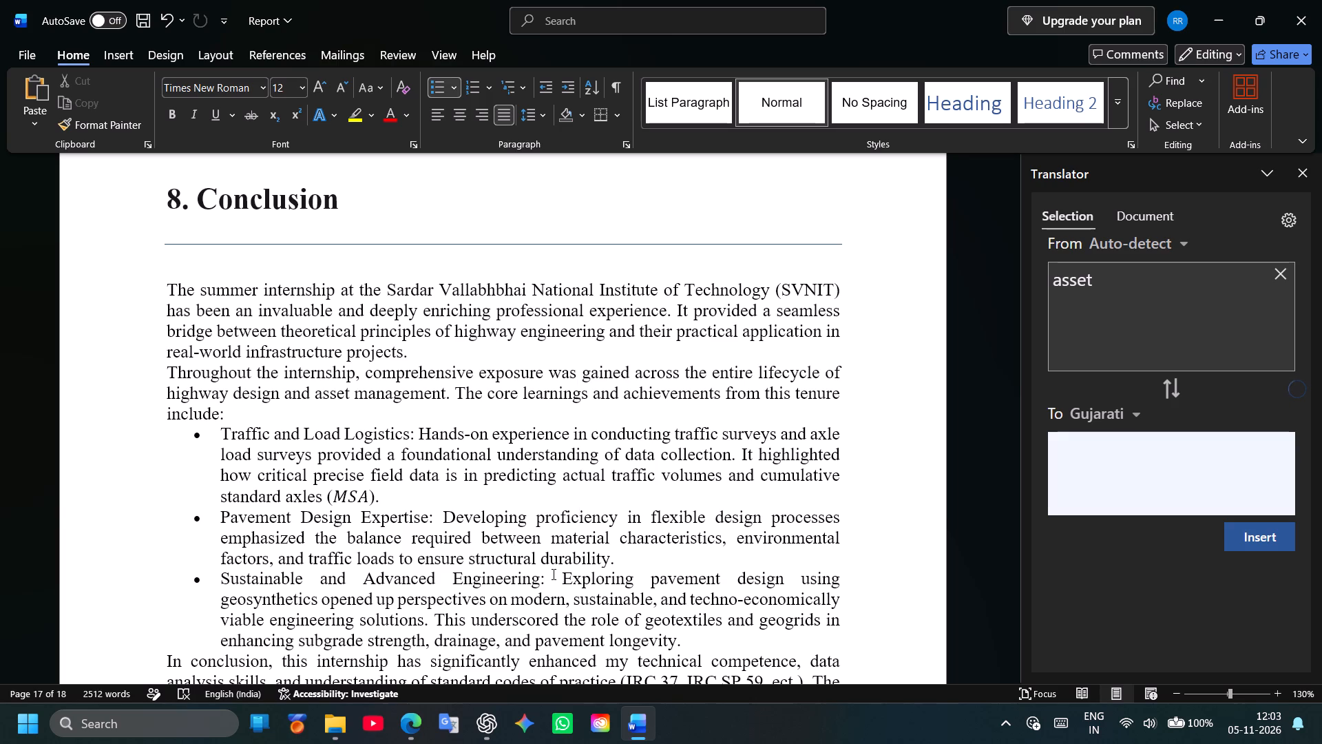
{"action": "left_click", "coordinate": [1241, 482]}
{"action": "left_click", "coordinate": [1195, 451]}
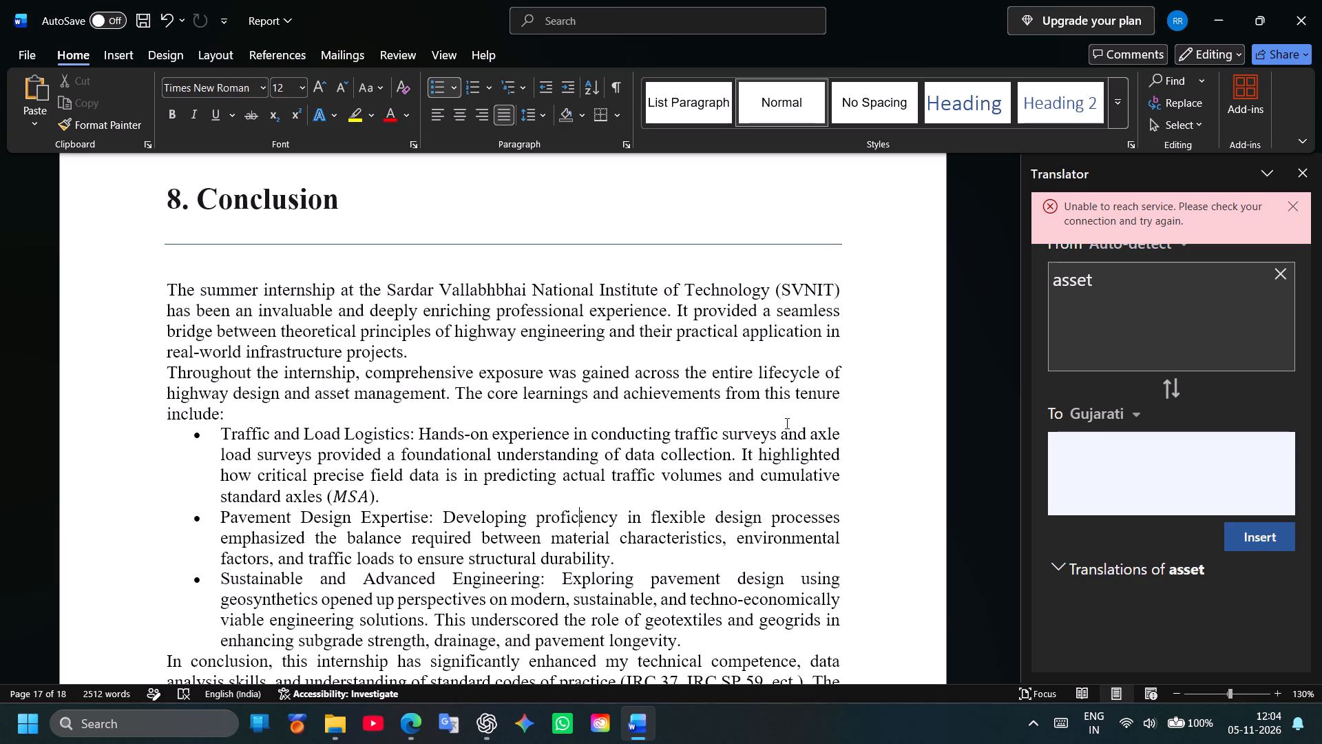
{"action": "left_click", "coordinate": [1301, 211]}
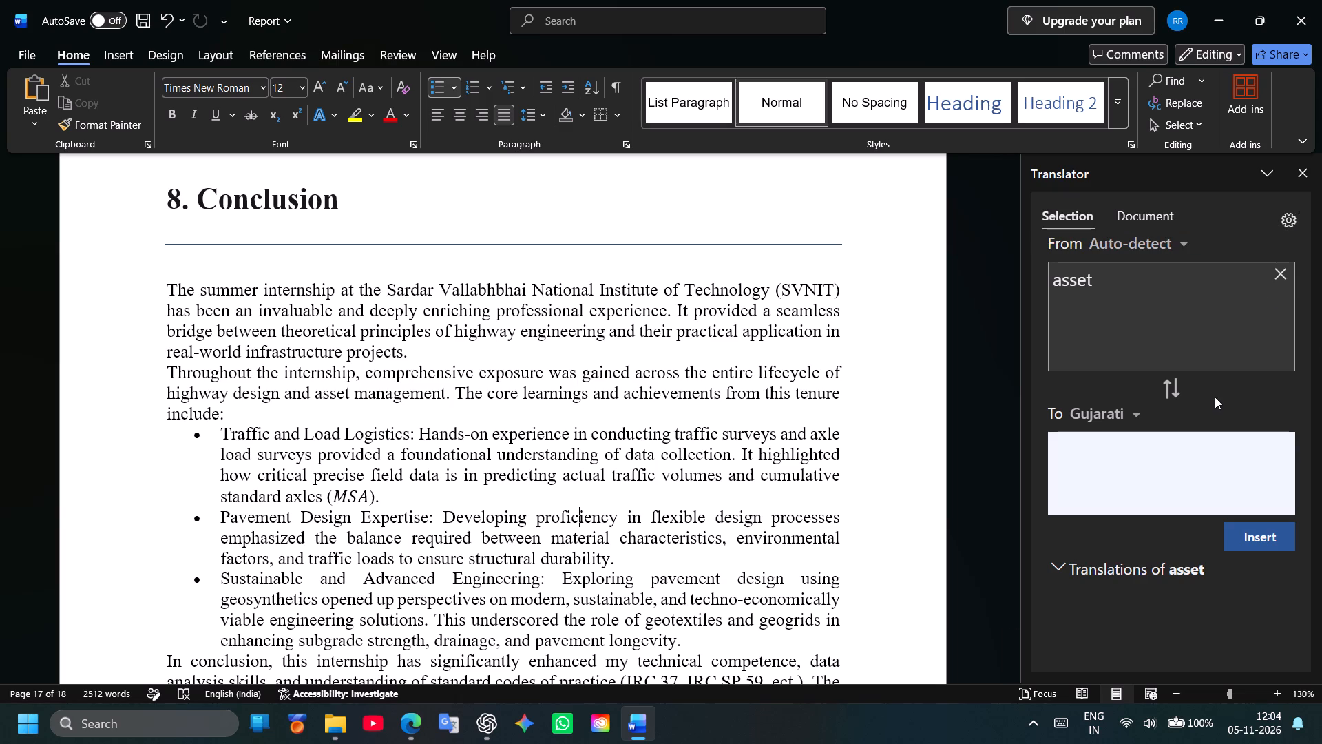
{"action": "left_click", "coordinate": [1095, 570]}
{"action": "double_click", "coordinate": [1087, 570]}
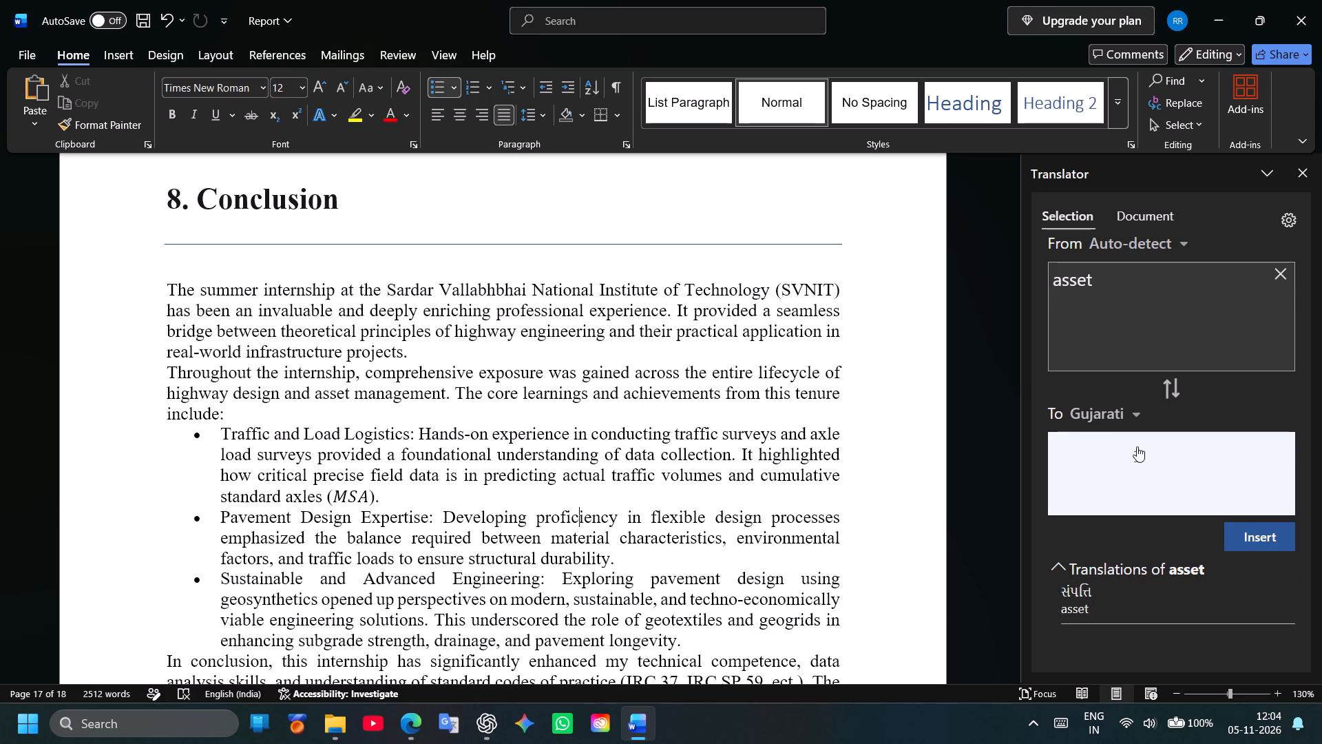
{"action": "left_click", "coordinate": [1296, 169]}
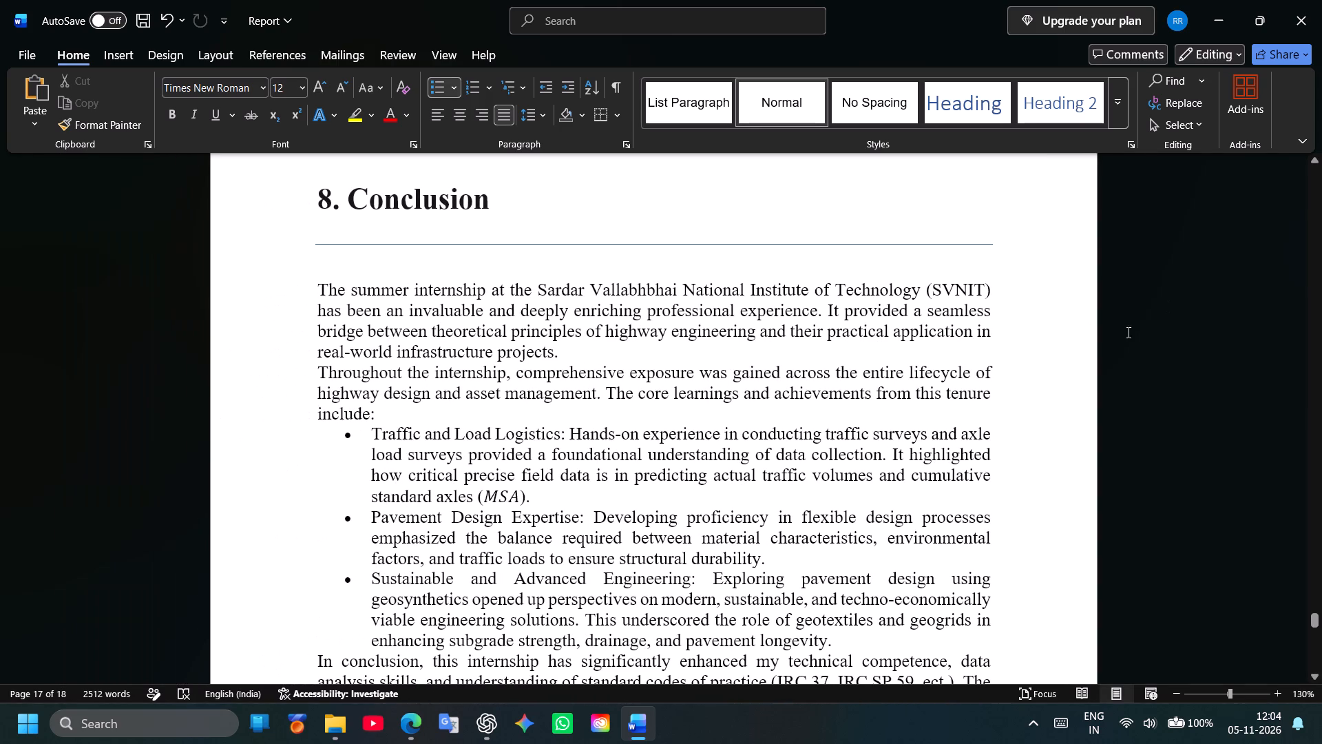
{"action": "left_click", "coordinate": [1155, 338]}
Examine the "Traffic and Load Logistics" bullet in the conclusion, checking its heading against the description that follows.
{"action": "scroll", "coordinate": [379, 439], "scroll_direction": "down", "scroll_amount": 1}
{"action": "left_click_drag", "start_coordinate": [365, 270], "coordinate": [417, 270]}
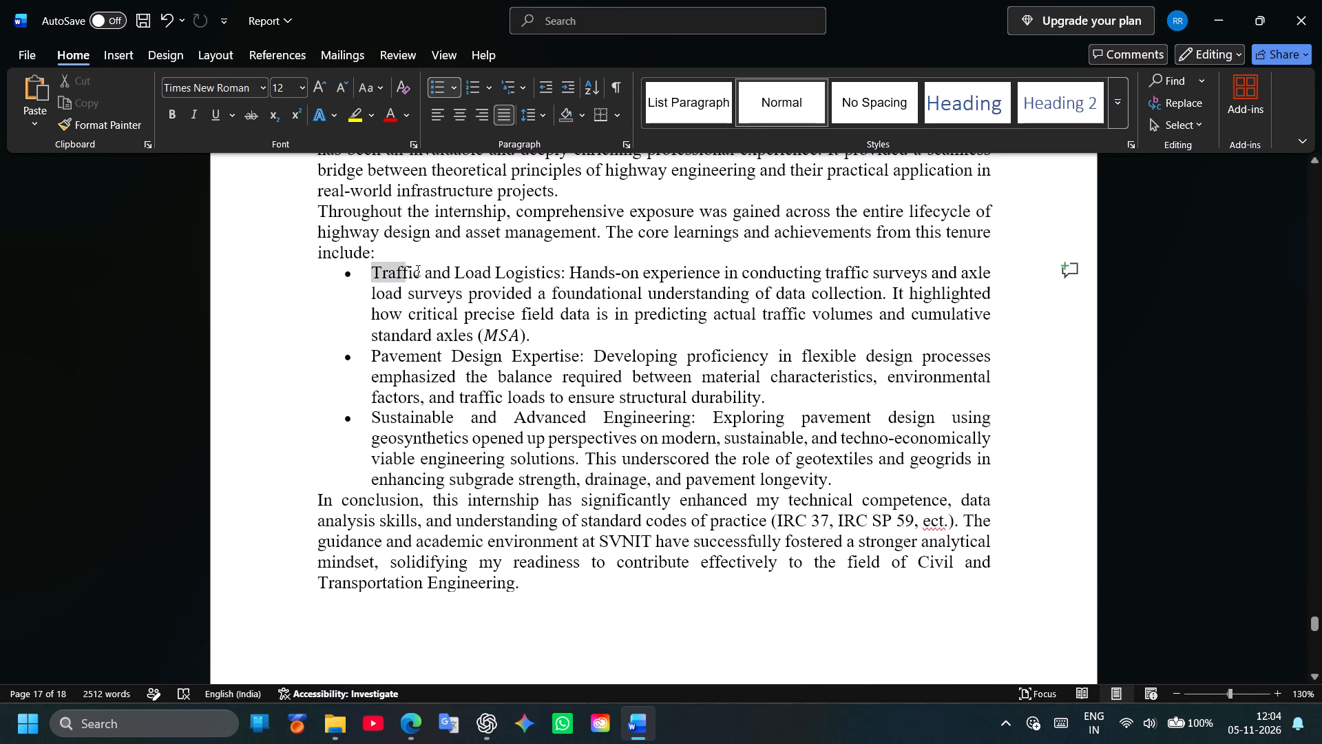
{"action": "left_click_drag", "start_coordinate": [417, 270], "coordinate": [535, 267]}
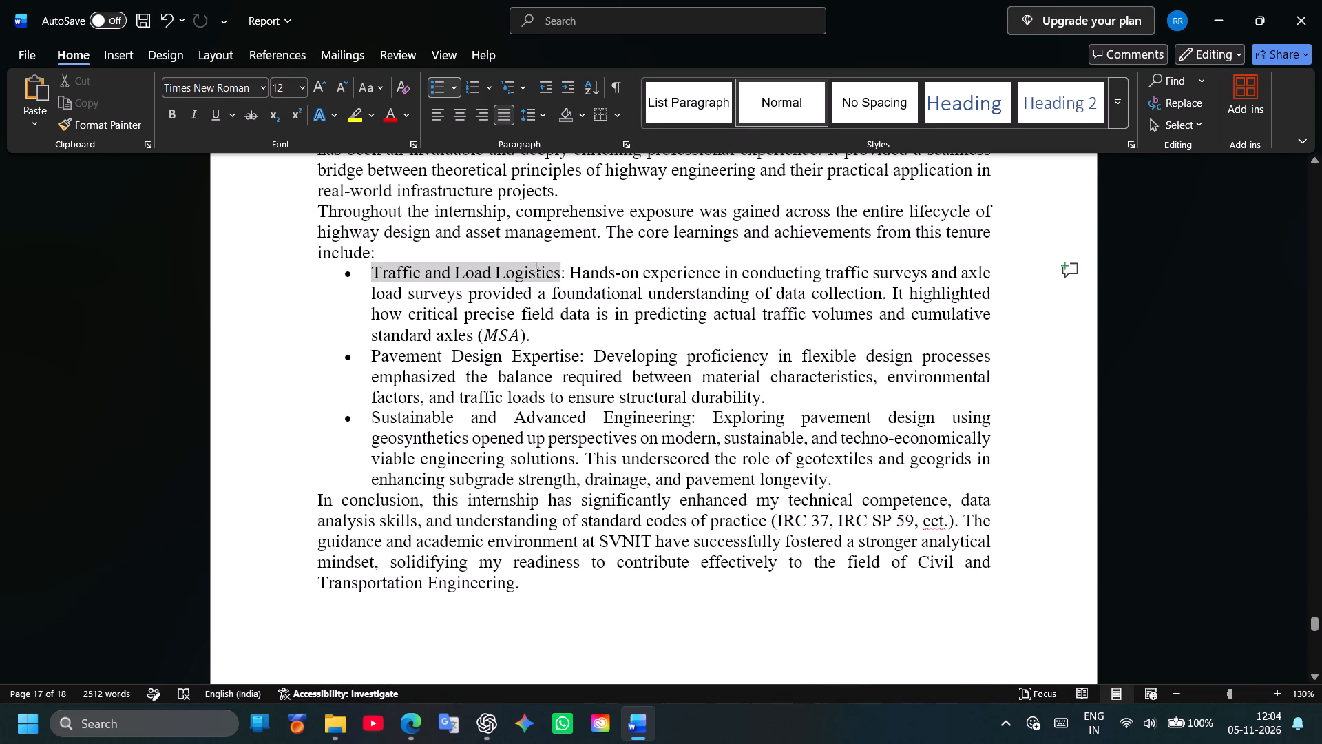
{"action": "left_click_drag", "start_coordinate": [535, 267], "coordinate": [561, 273]}
{"action": "left_click_drag", "start_coordinate": [561, 273], "coordinate": [562, 273]}
{"action": "left_click_drag", "start_coordinate": [562, 273], "coordinate": [563, 273]}
{"action": "left_click_drag", "start_coordinate": [563, 273], "coordinate": [561, 273]}
{"action": "left_click_drag", "start_coordinate": [561, 273], "coordinate": [552, 273]}
{"action": "left_click_drag", "start_coordinate": [552, 273], "coordinate": [570, 273]}
{"action": "left_click", "coordinate": [1096, 428]}
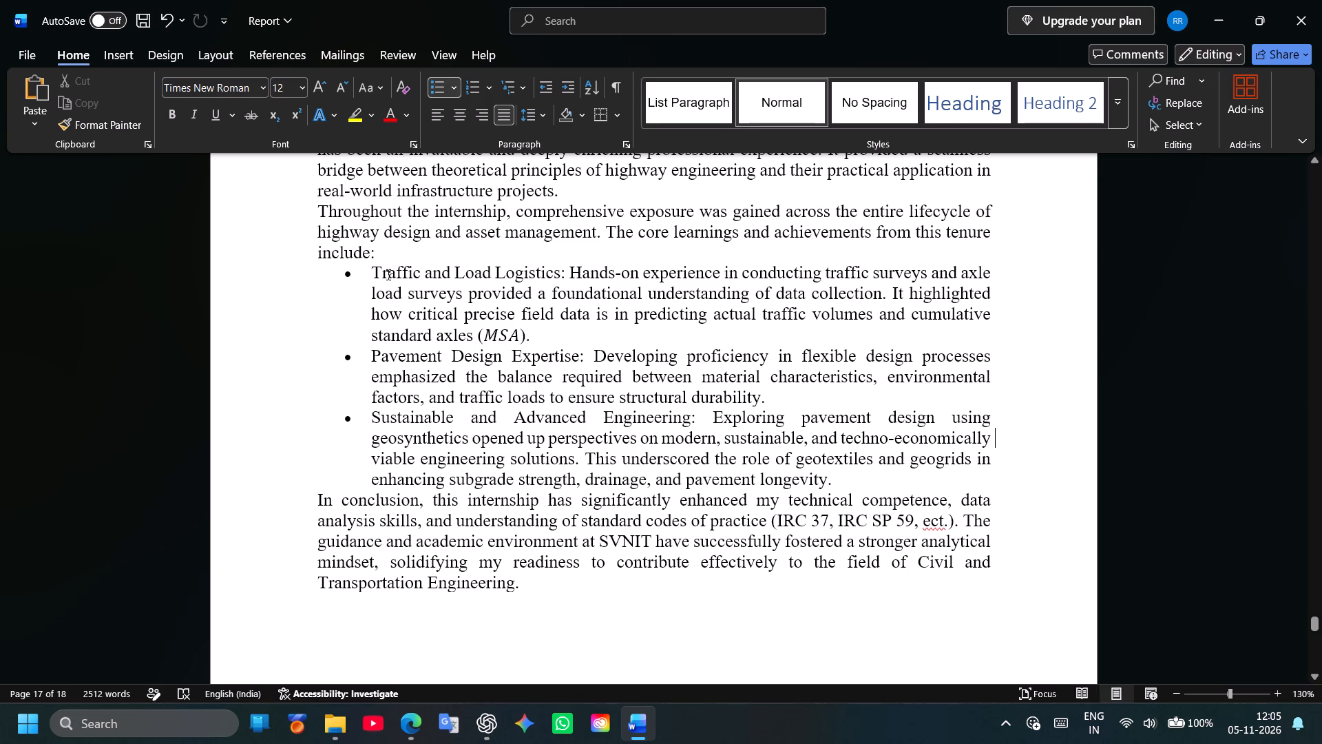
{"action": "left_click_drag", "start_coordinate": [366, 270], "coordinate": [530, 269]}
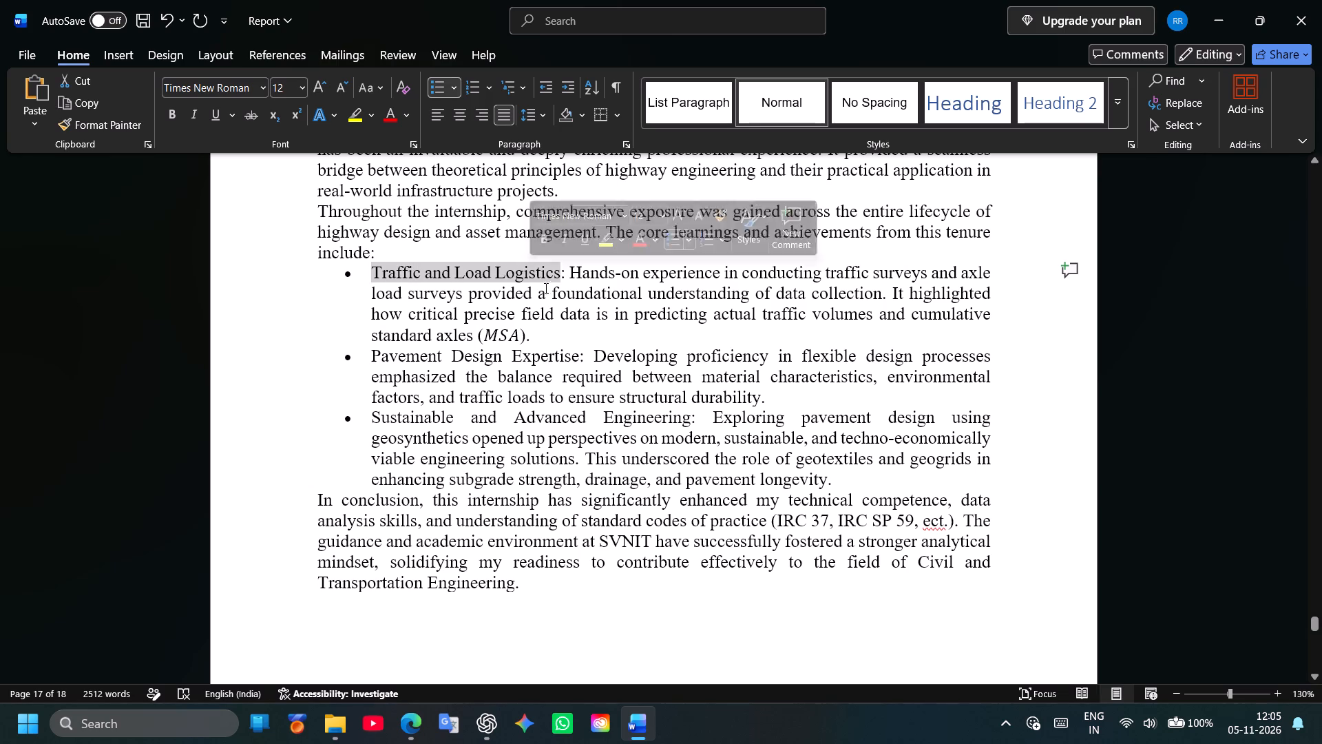
{"action": "left_click", "coordinate": [580, 342]}
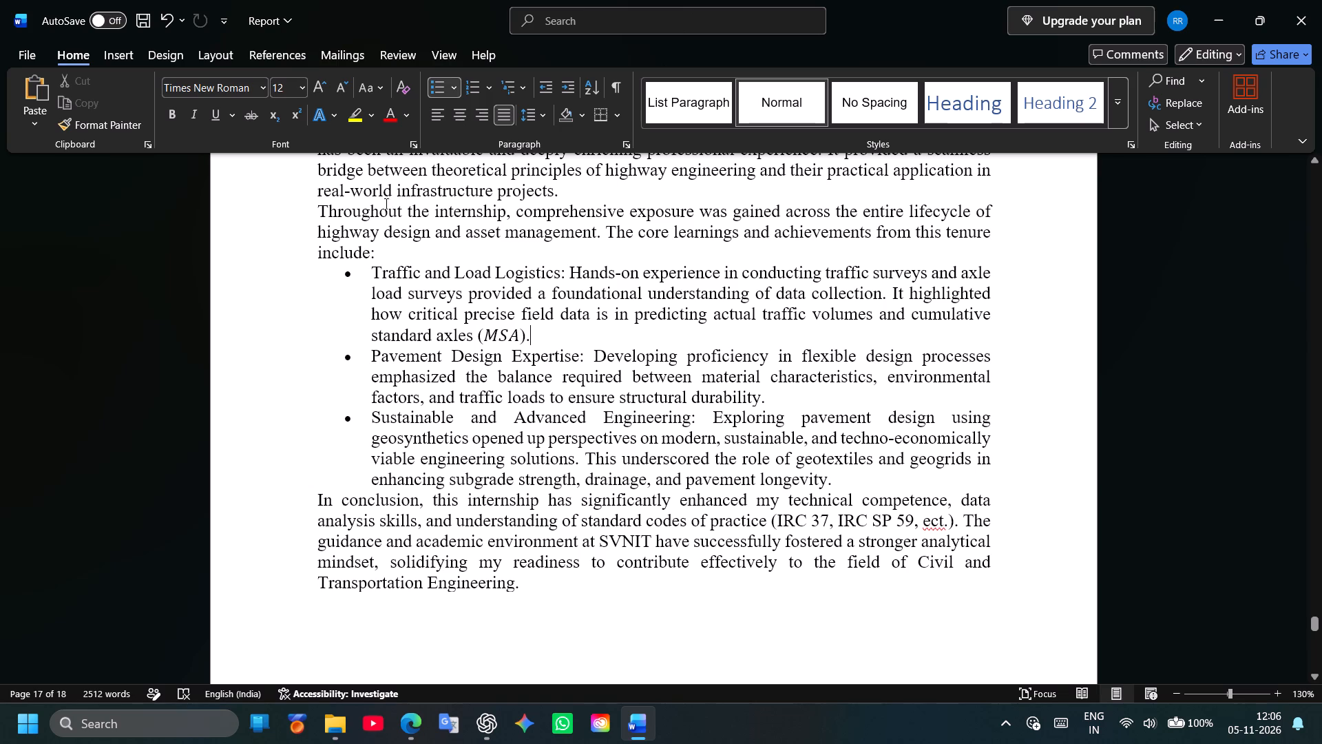
{"action": "left_click_drag", "start_coordinate": [373, 271], "coordinate": [531, 275]}
{"action": "left_click", "coordinate": [535, 329]}
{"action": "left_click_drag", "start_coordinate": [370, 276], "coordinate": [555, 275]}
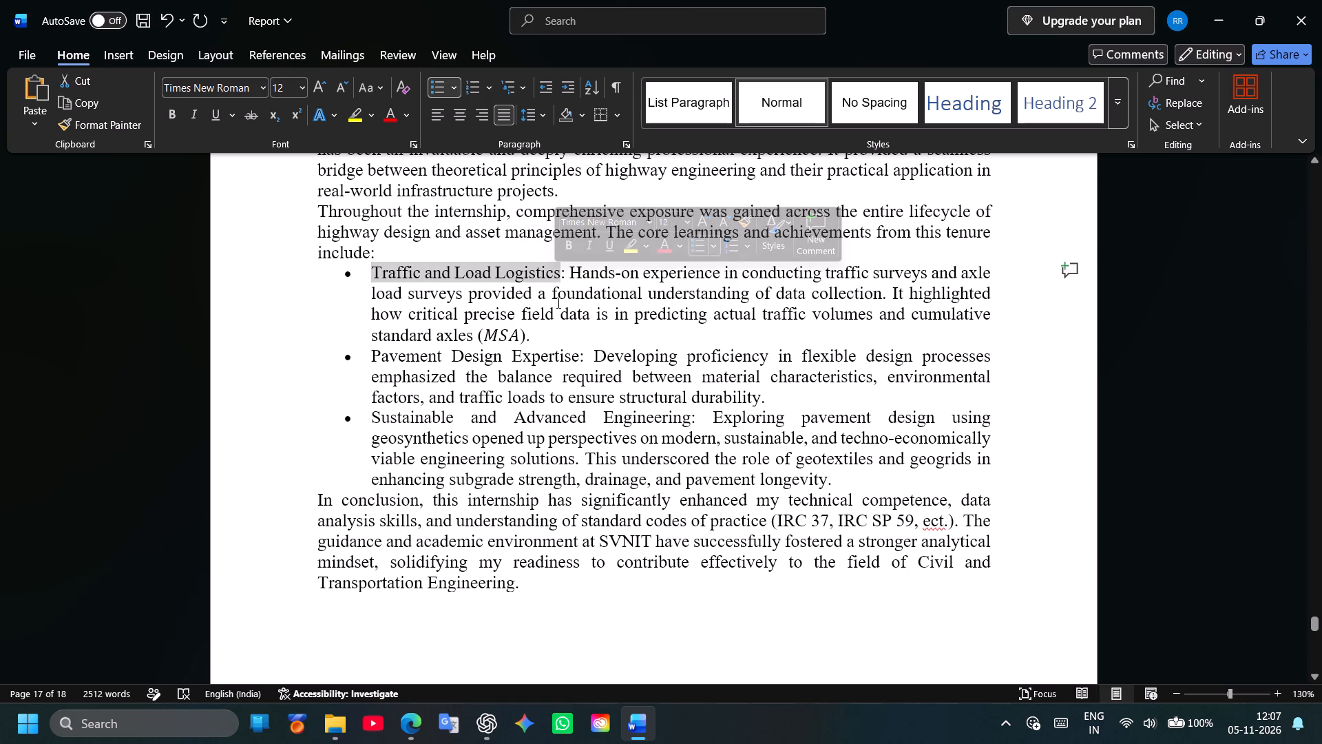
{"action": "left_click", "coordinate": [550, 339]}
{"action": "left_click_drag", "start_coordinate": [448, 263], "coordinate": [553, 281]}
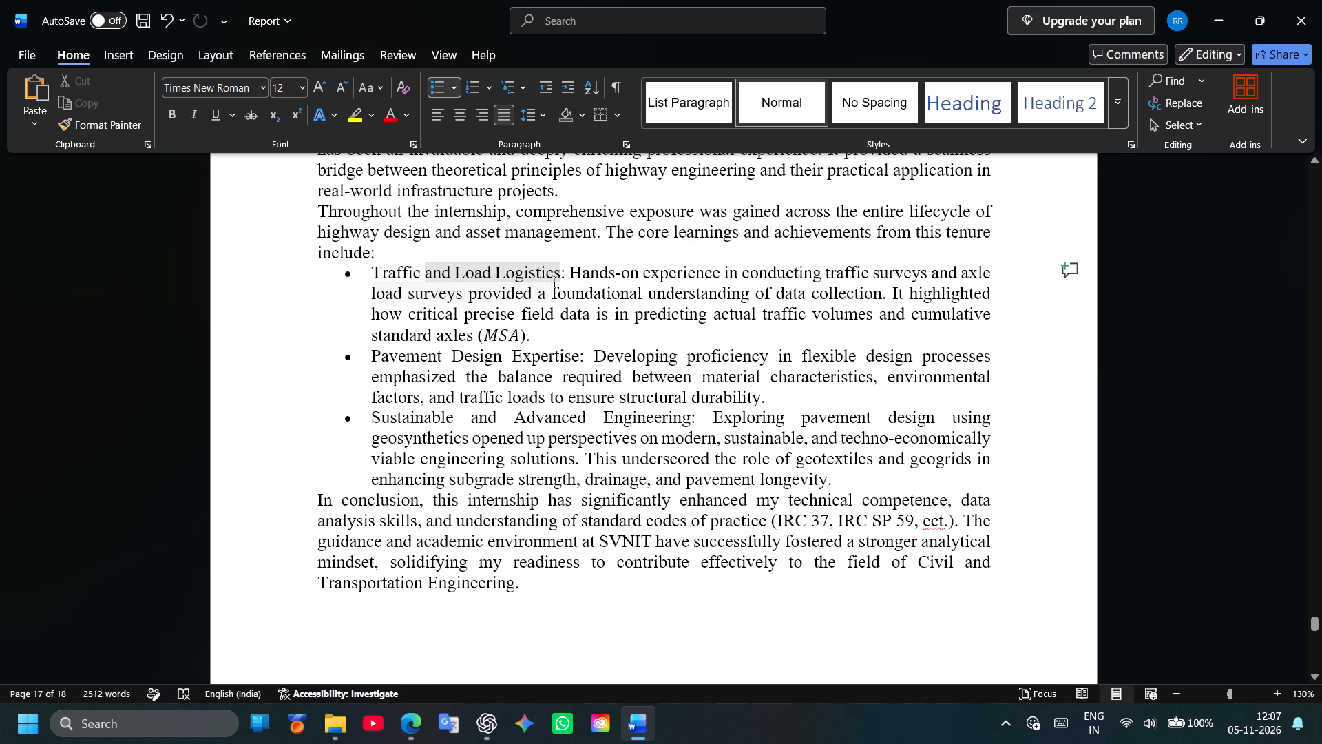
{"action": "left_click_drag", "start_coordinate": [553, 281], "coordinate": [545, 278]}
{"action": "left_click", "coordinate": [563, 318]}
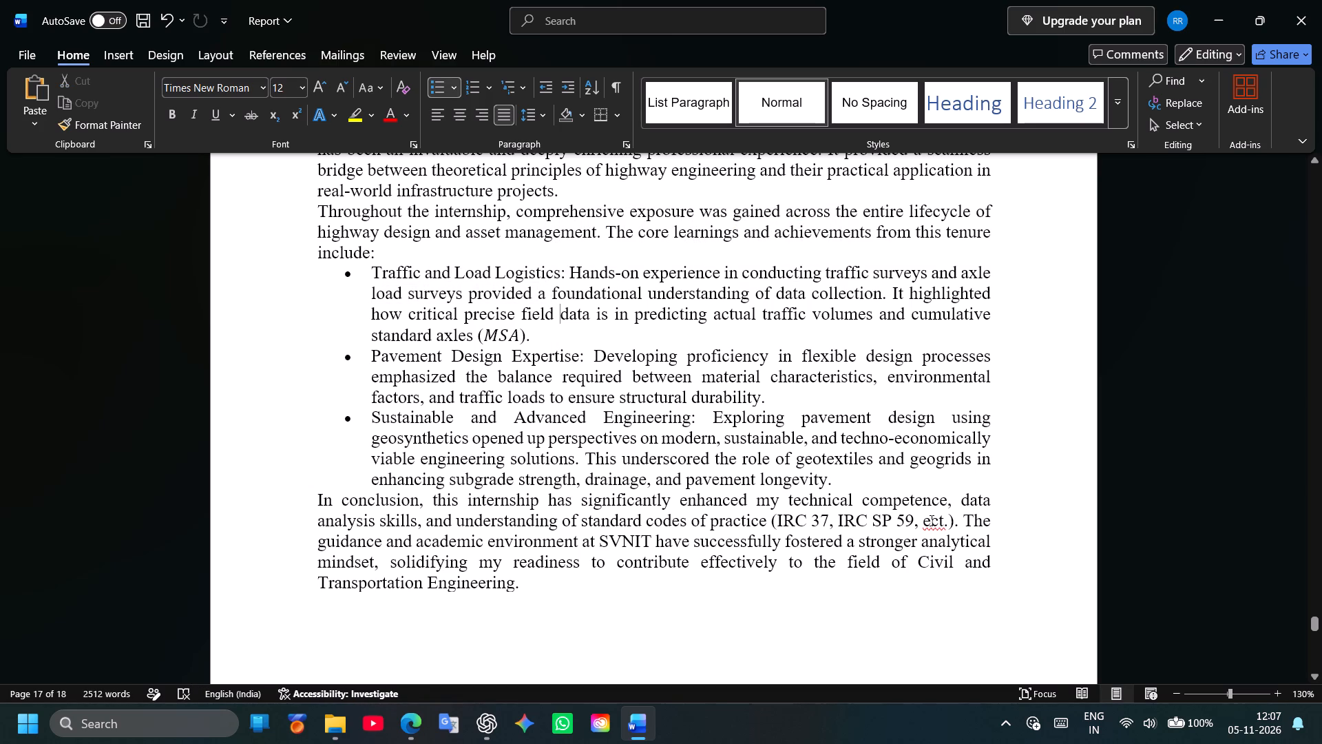
Correct the misspelled "ect" after "IRC SP 59" in the conclusion's last paragraph to "etc".
{"action": "left_click", "coordinate": [930, 520]}
{"action": "right_click", "coordinate": [930, 520]}
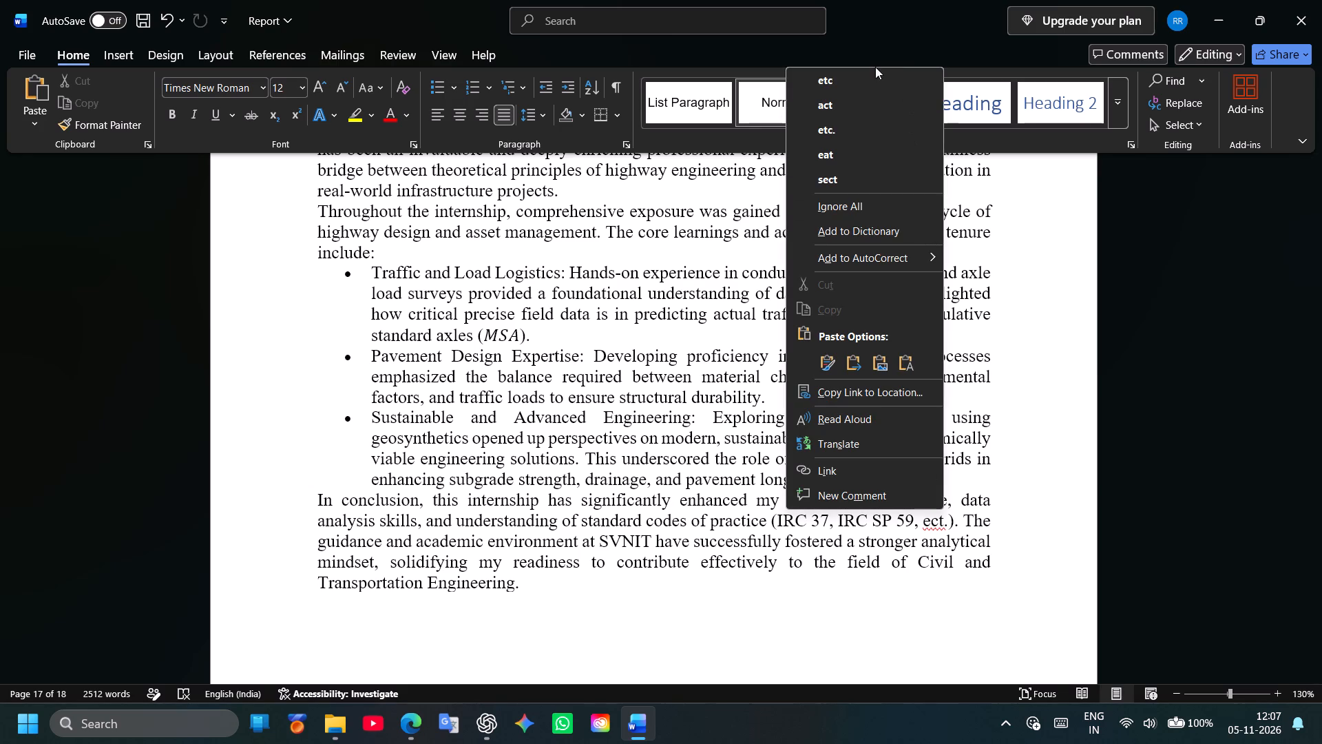
{"action": "left_click", "coordinate": [878, 87]}
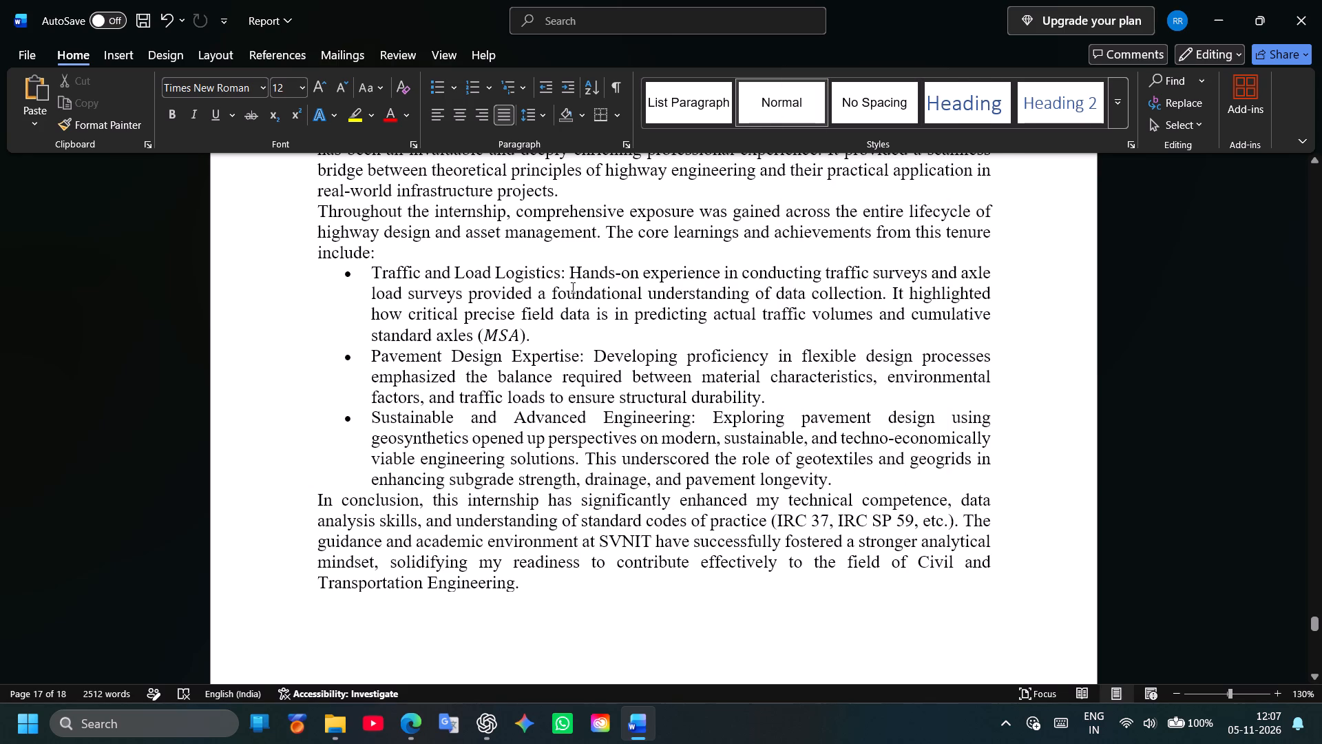
Check the wording of the "Traffic and Load Logistics" bullet, having it read aloud from "Logistics" and examining the word "critical".
{"action": "left_click_drag", "start_coordinate": [456, 269], "coordinate": [547, 278]}
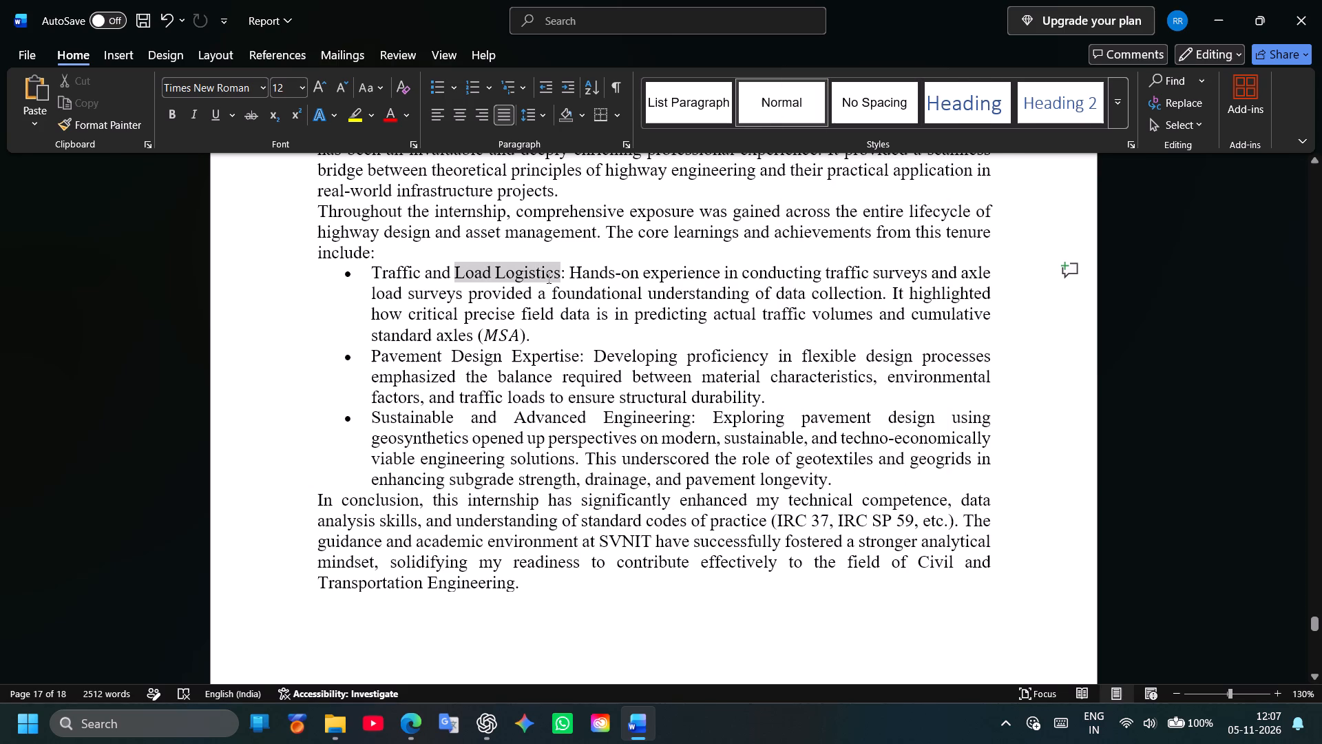
{"action": "left_click_drag", "start_coordinate": [547, 278], "coordinate": [549, 278]}
{"action": "left_click", "coordinate": [504, 280]}
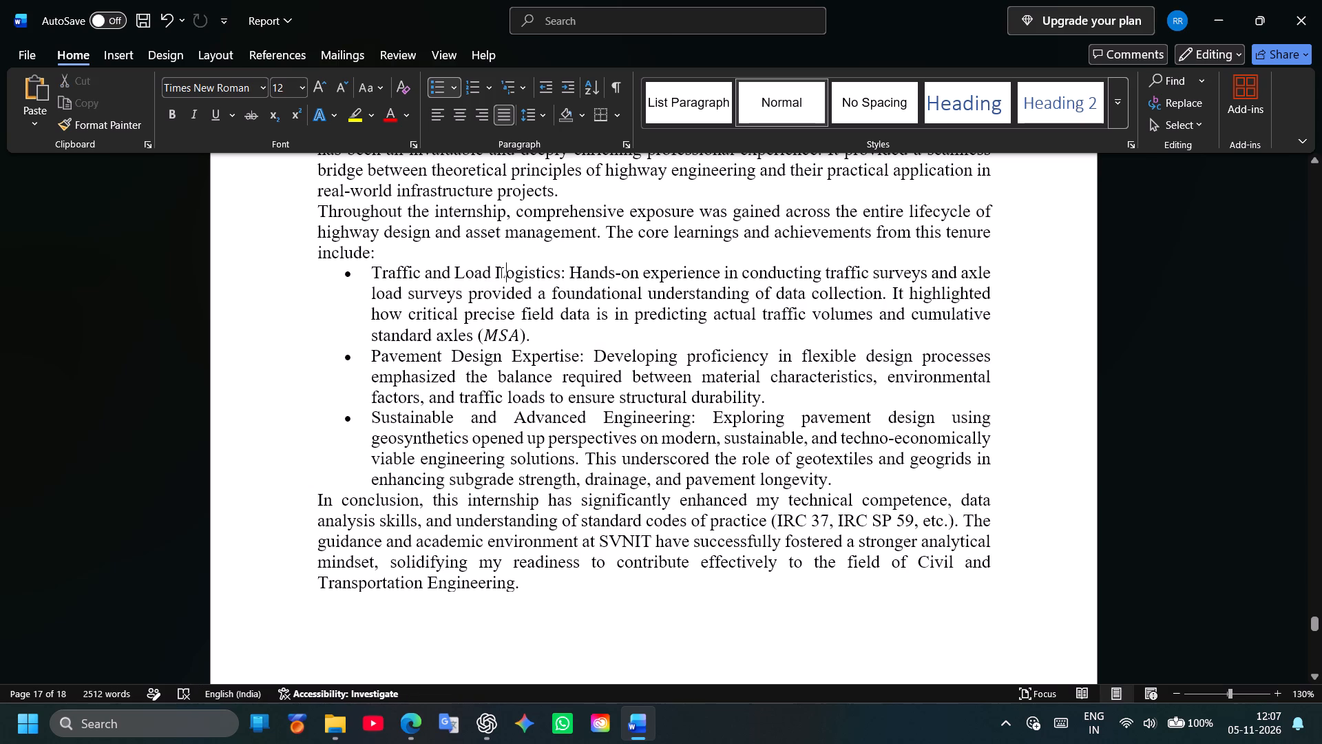
{"action": "left_click_drag", "start_coordinate": [497, 271], "coordinate": [554, 271]}
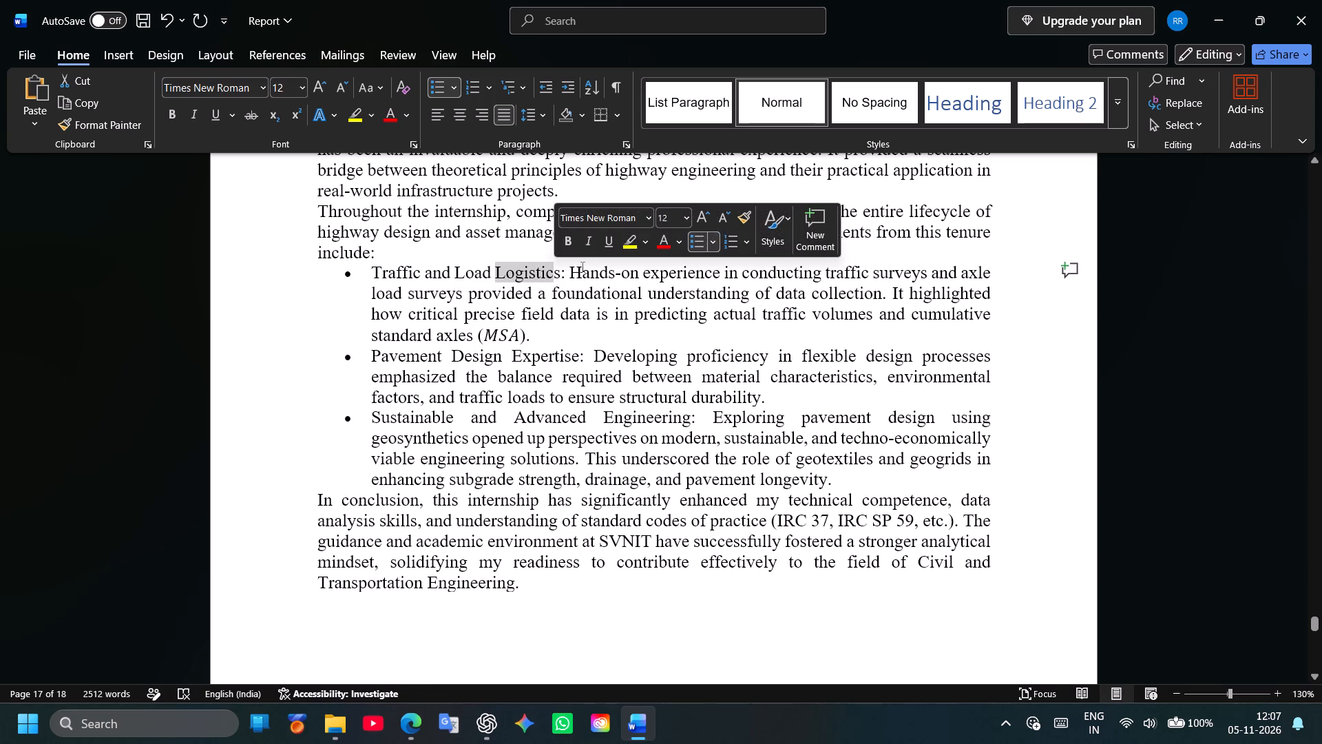
{"action": "right_click", "coordinate": [534, 272]}
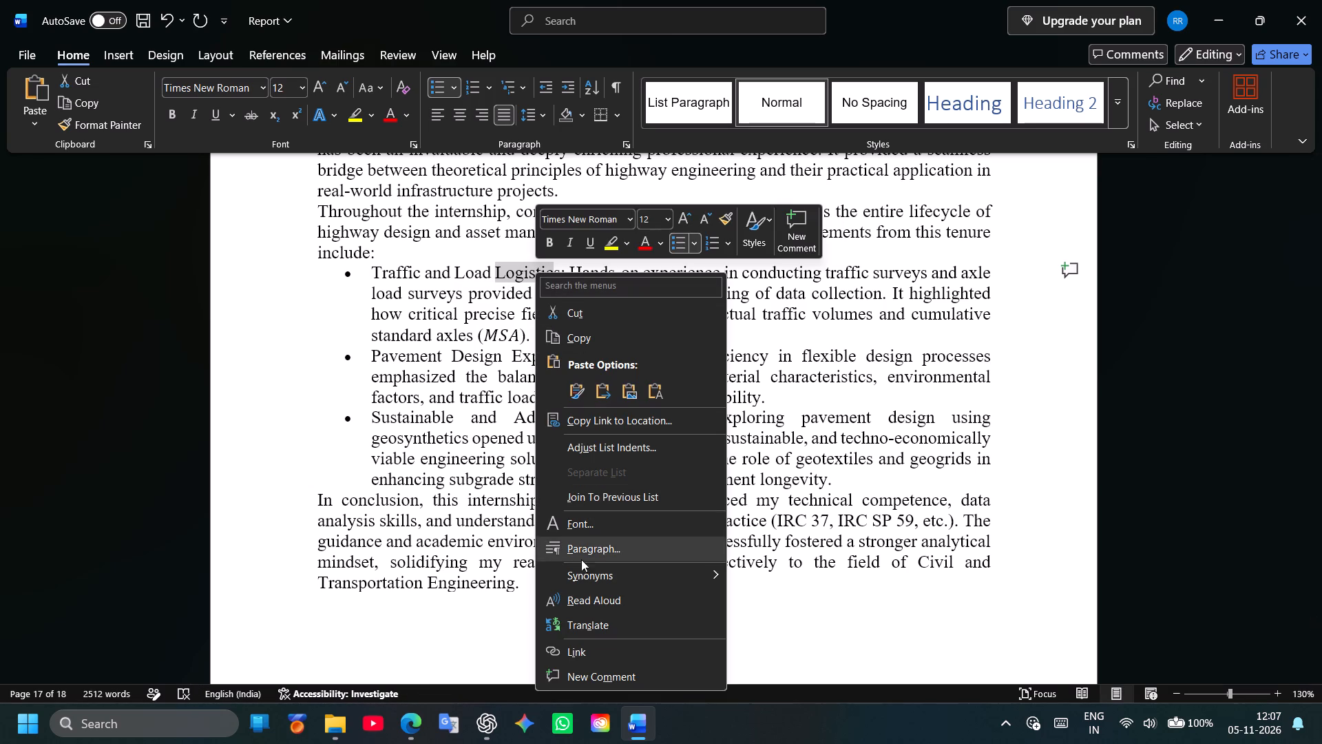
{"action": "left_click", "coordinate": [577, 598]}
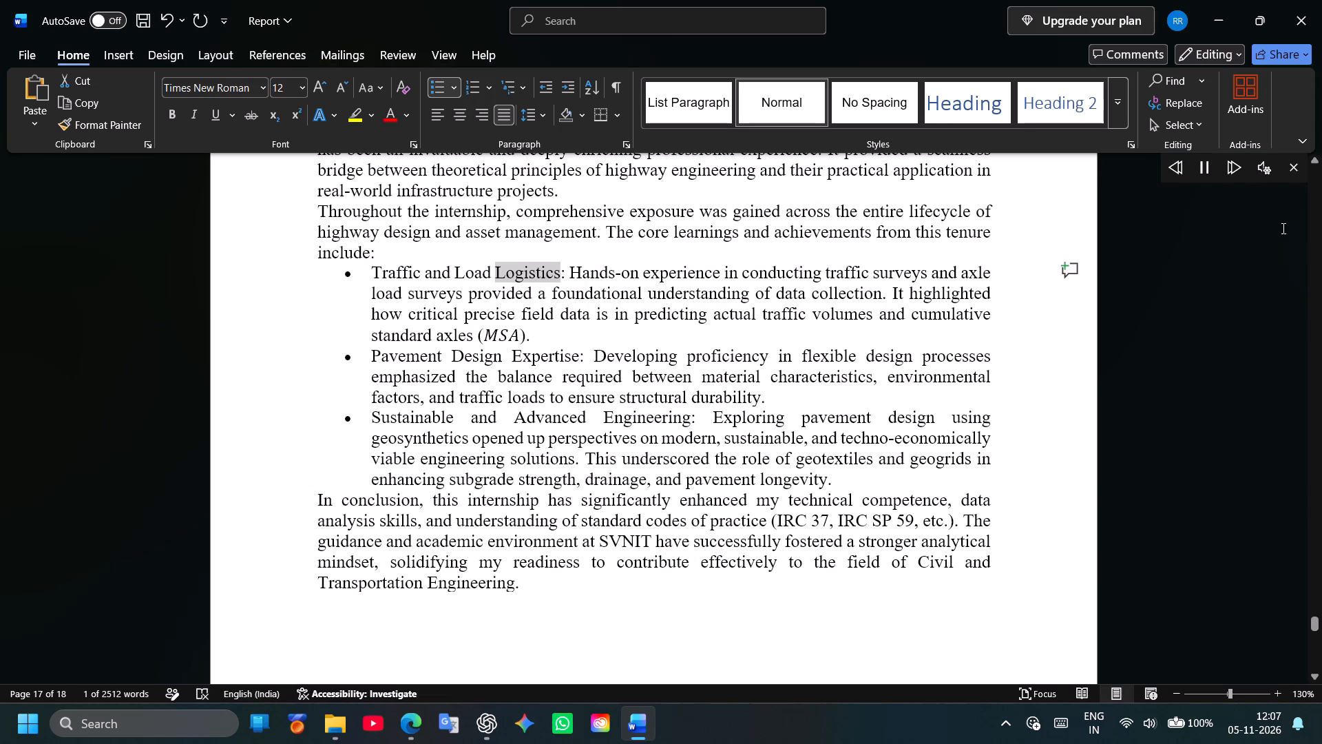
{"action": "left_click", "coordinate": [871, 359]}
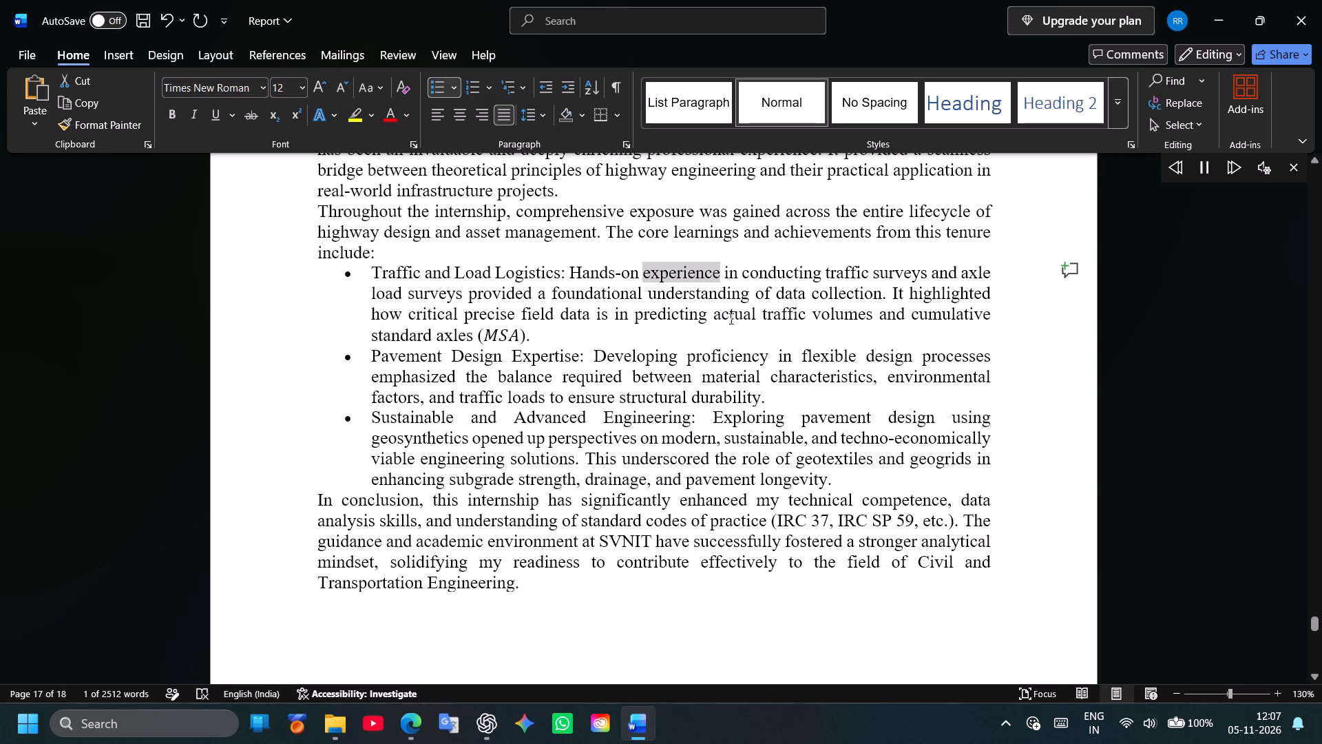
{"action": "left_click", "coordinate": [1204, 174]}
{"action": "left_click", "coordinate": [1294, 176]}
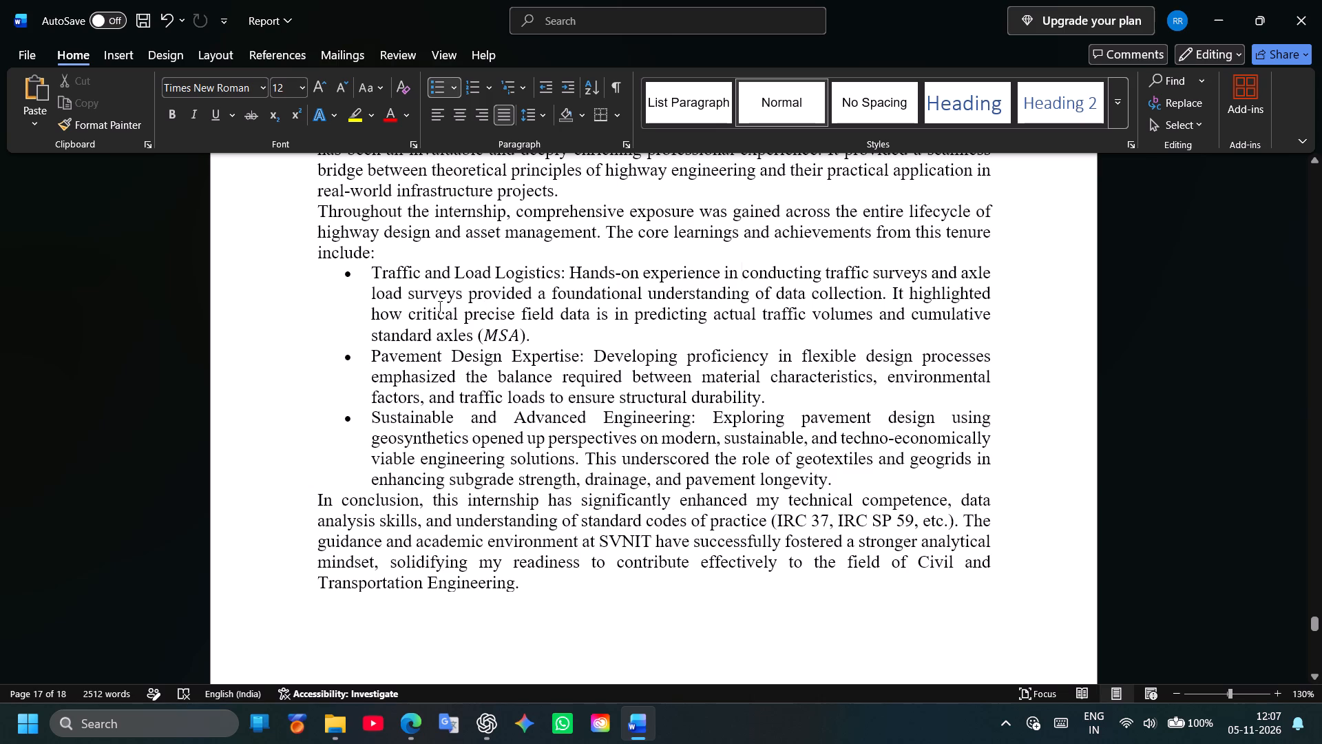
{"action": "left_click_drag", "start_coordinate": [403, 318], "coordinate": [435, 317]}
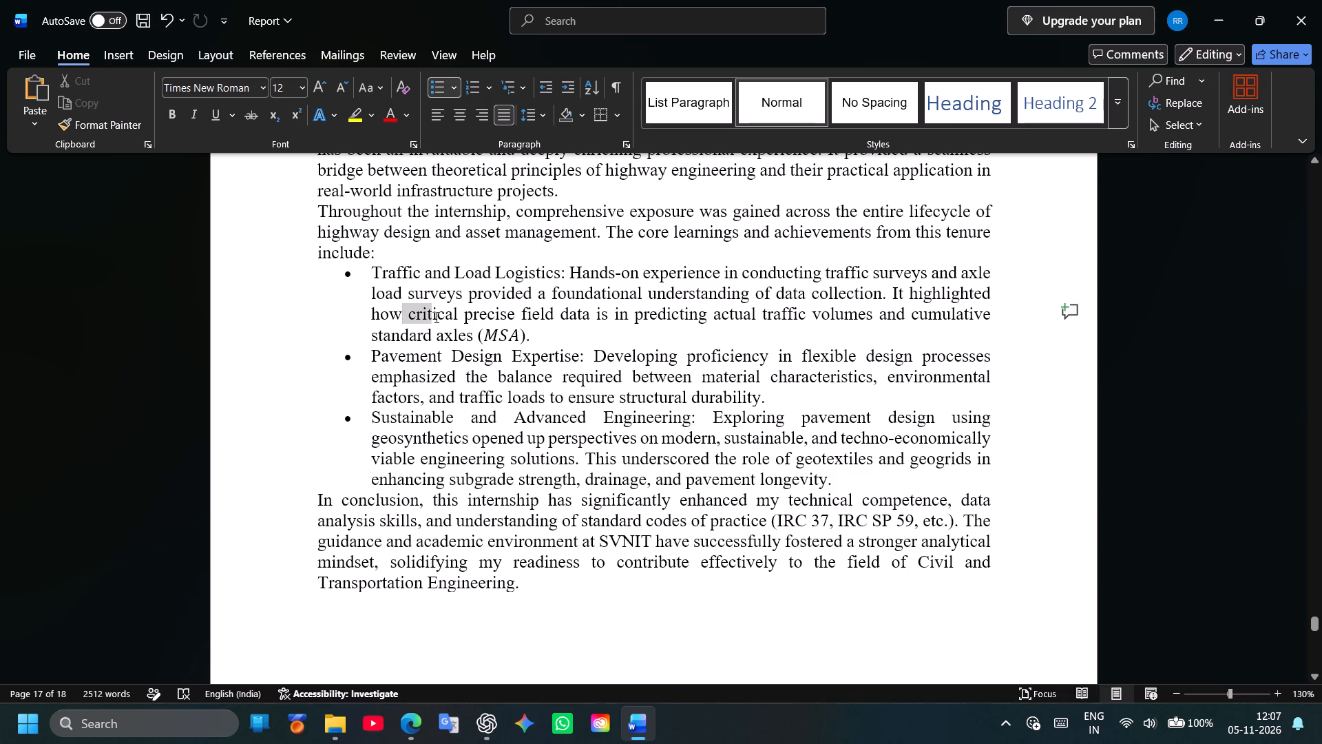
{"action": "left_click_drag", "start_coordinate": [435, 317], "coordinate": [447, 318]}
{"action": "left_click", "coordinate": [441, 347]}
{"action": "left_click_drag", "start_coordinate": [410, 320], "coordinate": [450, 322]}
{"action": "left_click_drag", "start_coordinate": [450, 322], "coordinate": [456, 322]}
{"action": "left_click", "coordinate": [472, 375]}
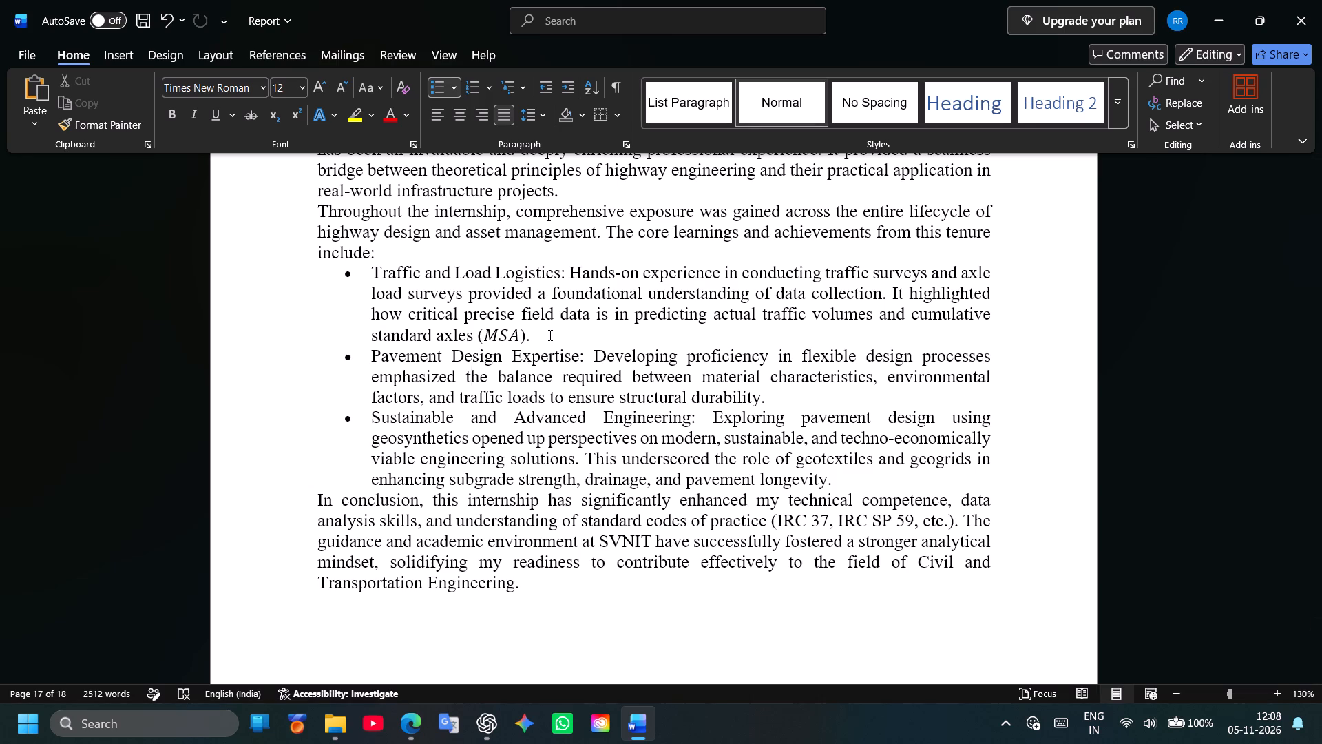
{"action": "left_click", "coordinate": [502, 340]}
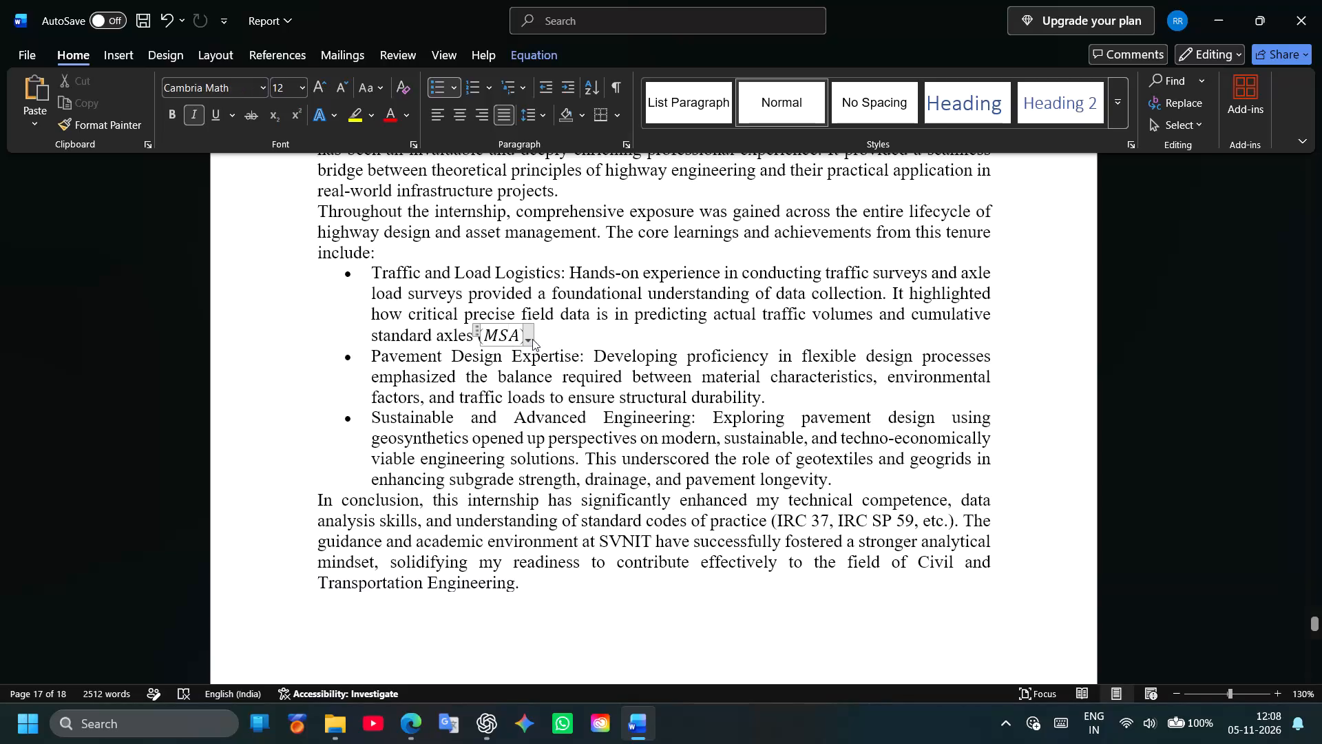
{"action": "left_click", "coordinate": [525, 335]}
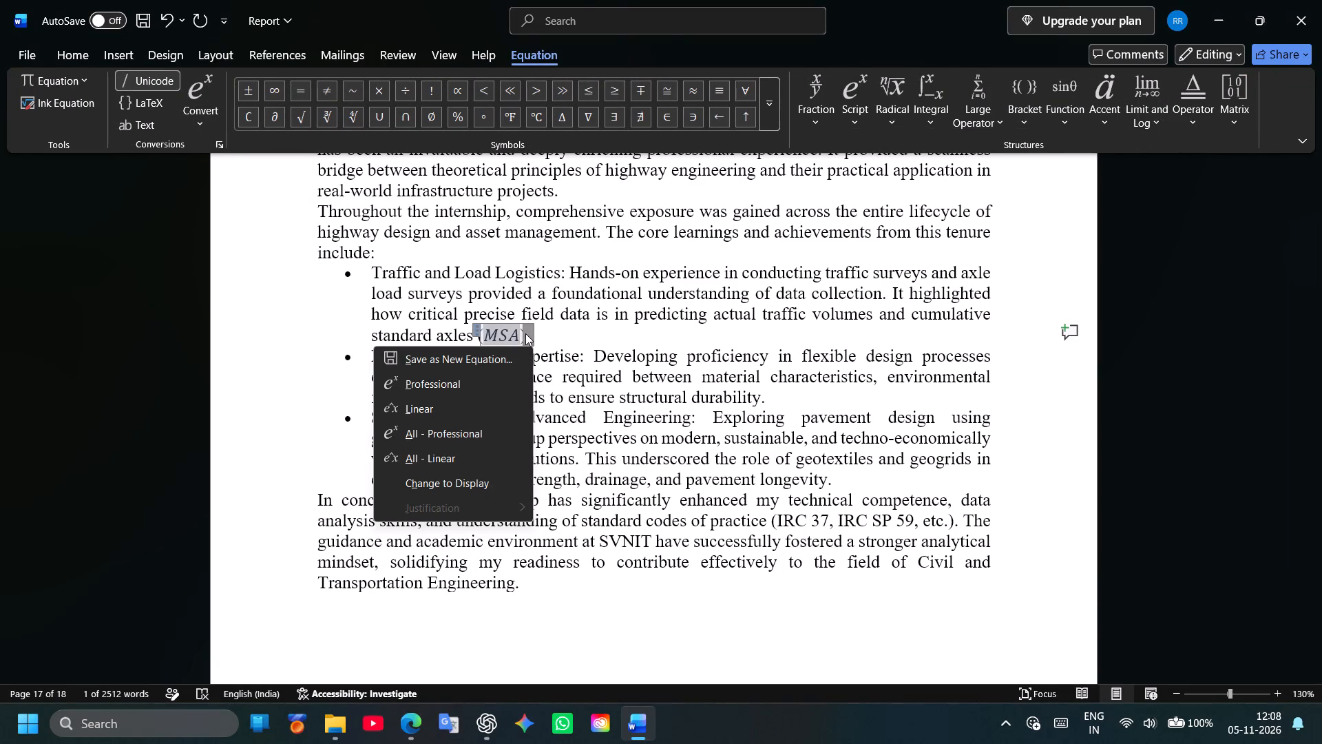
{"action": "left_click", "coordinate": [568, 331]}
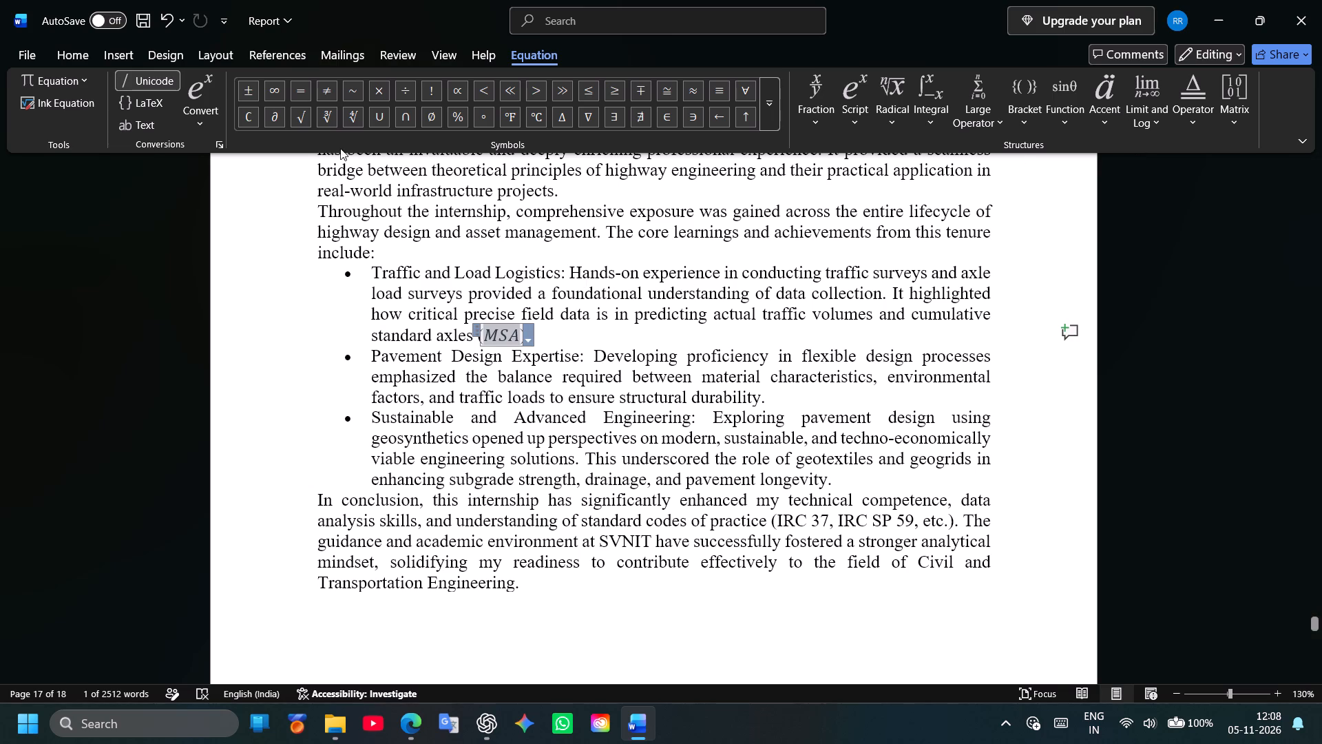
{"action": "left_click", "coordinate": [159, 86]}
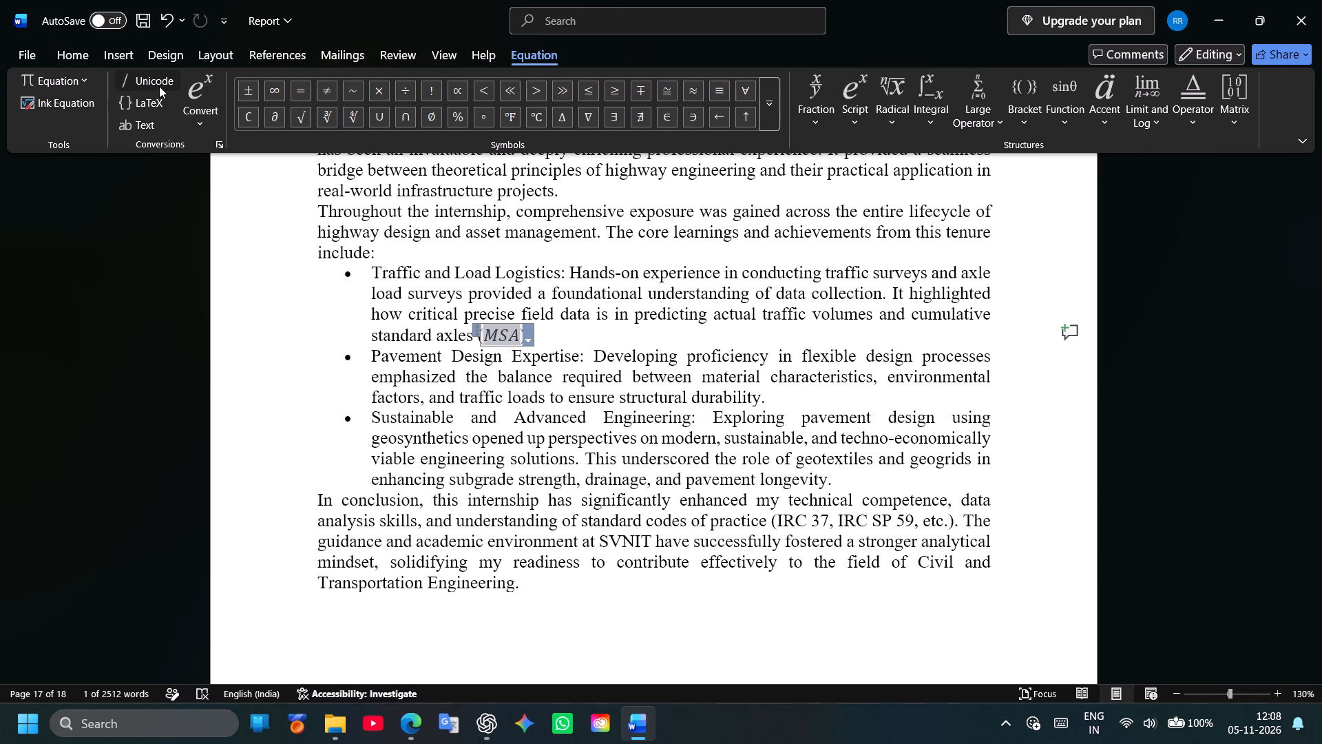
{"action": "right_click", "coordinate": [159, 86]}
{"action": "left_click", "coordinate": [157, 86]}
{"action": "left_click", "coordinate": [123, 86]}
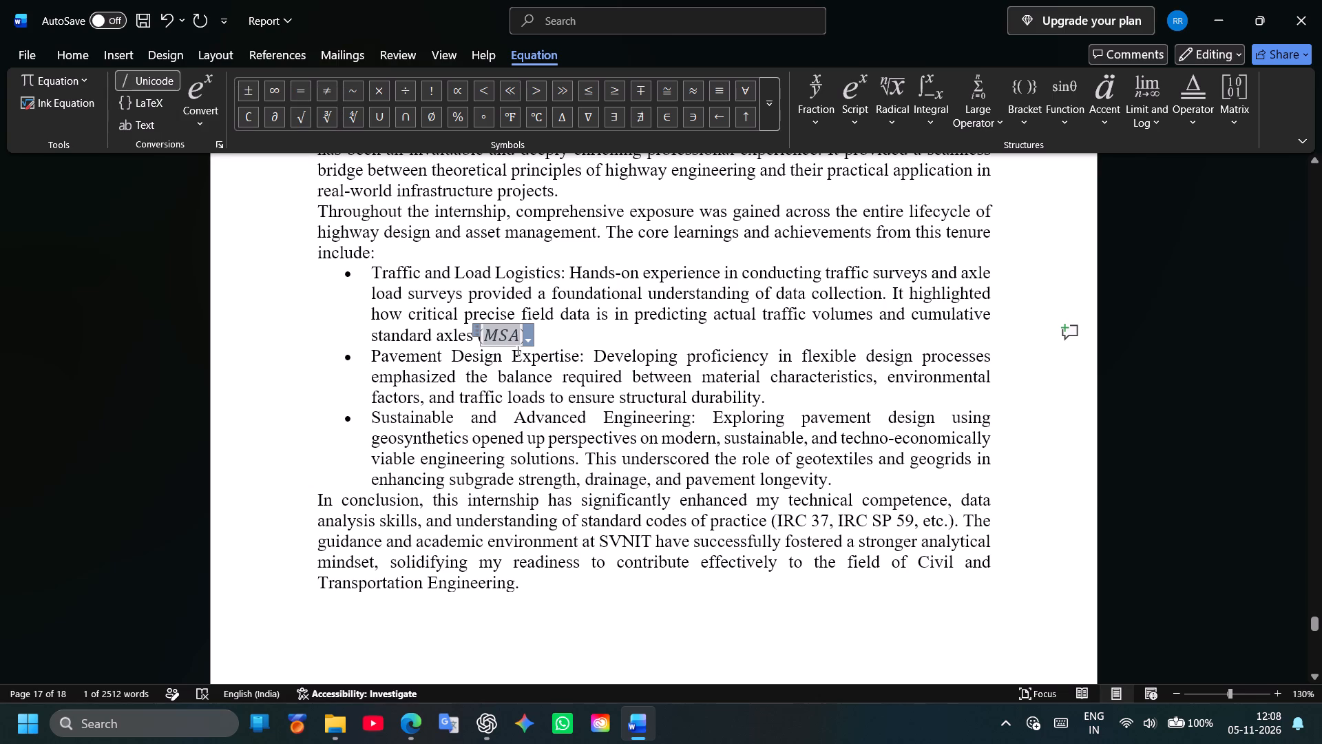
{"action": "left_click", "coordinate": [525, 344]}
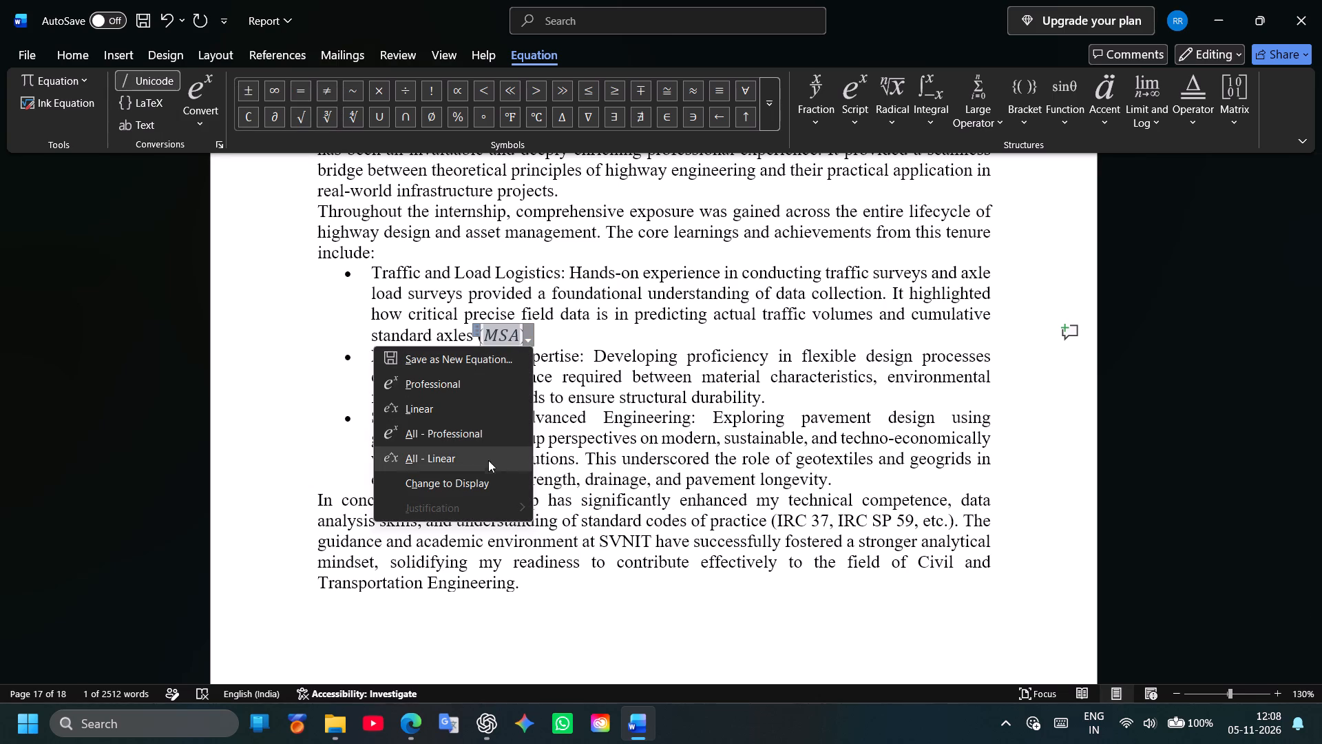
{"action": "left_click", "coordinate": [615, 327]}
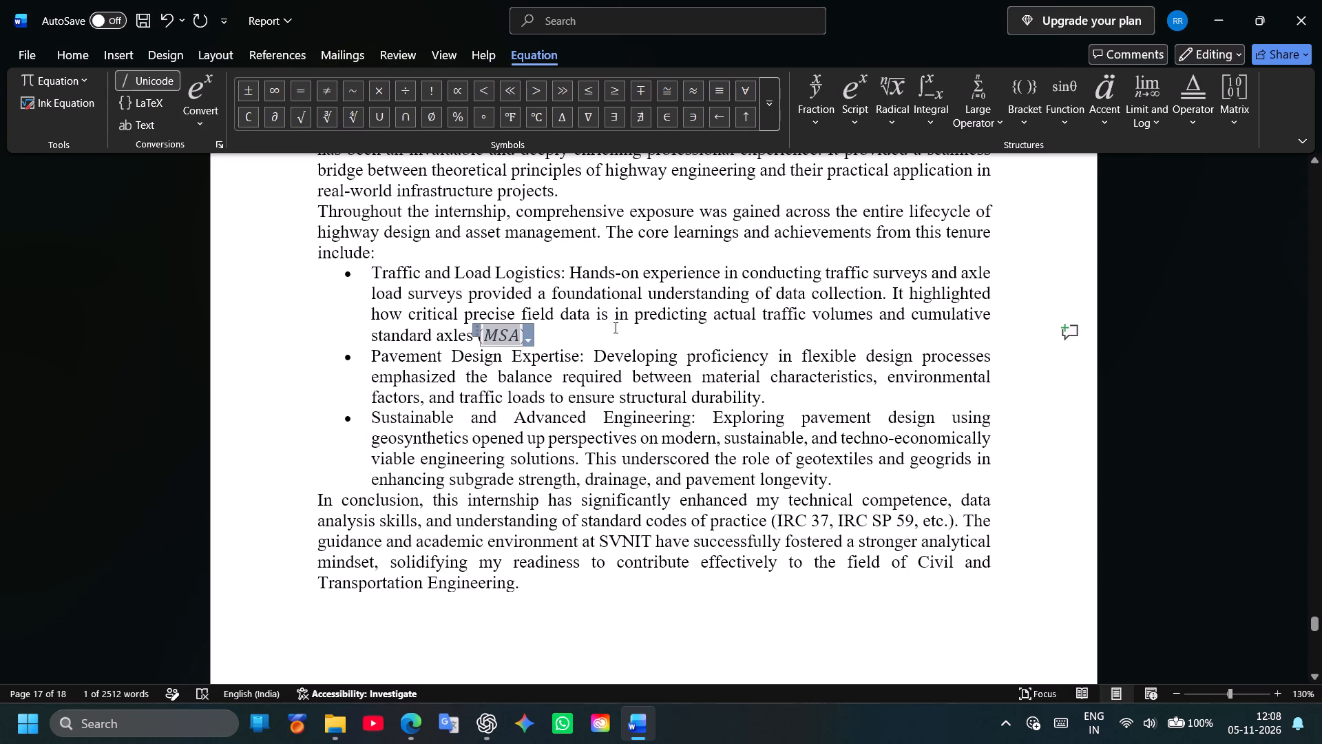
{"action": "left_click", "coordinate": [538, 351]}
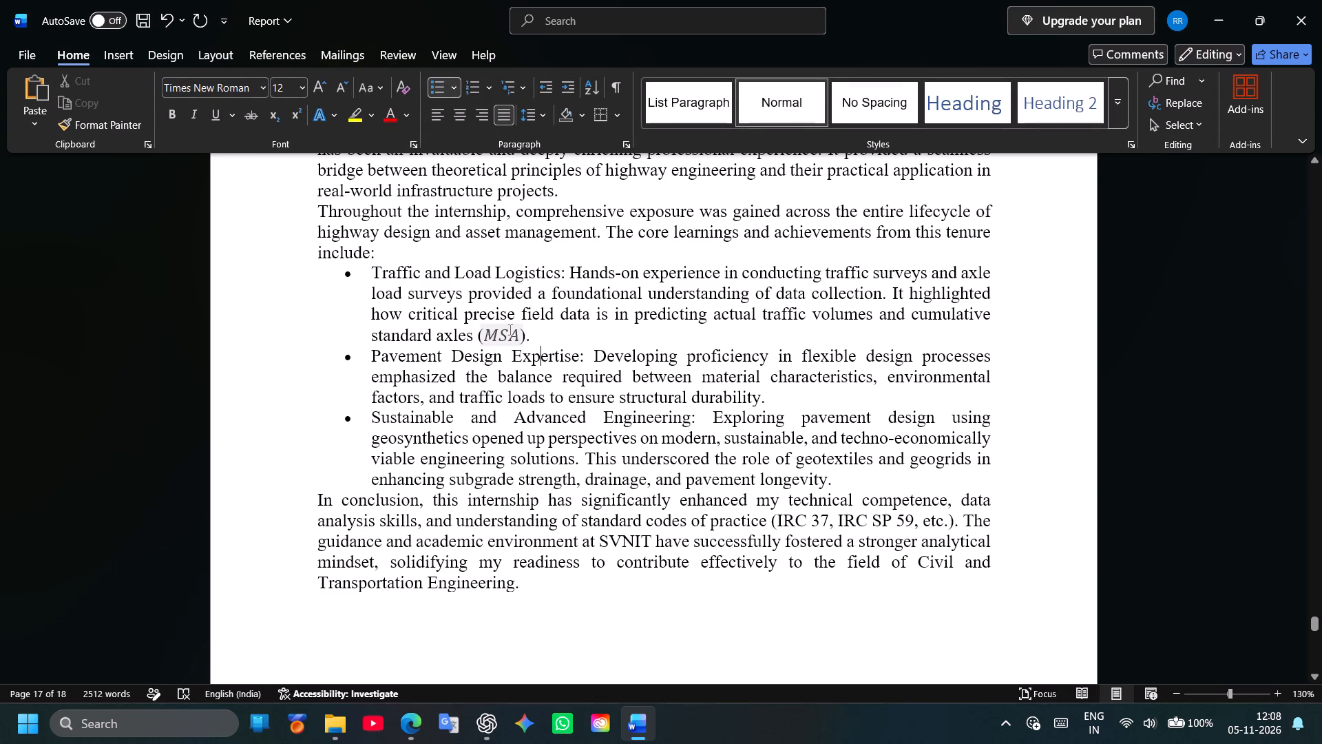
Delete the bracketed MSA equation and its full stop after "cumulative standard axles" in the first conclusion bullet.
{"action": "left_click", "coordinate": [518, 332]}
{"action": "left_click_drag", "start_coordinate": [539, 340], "coordinate": [528, 339]}
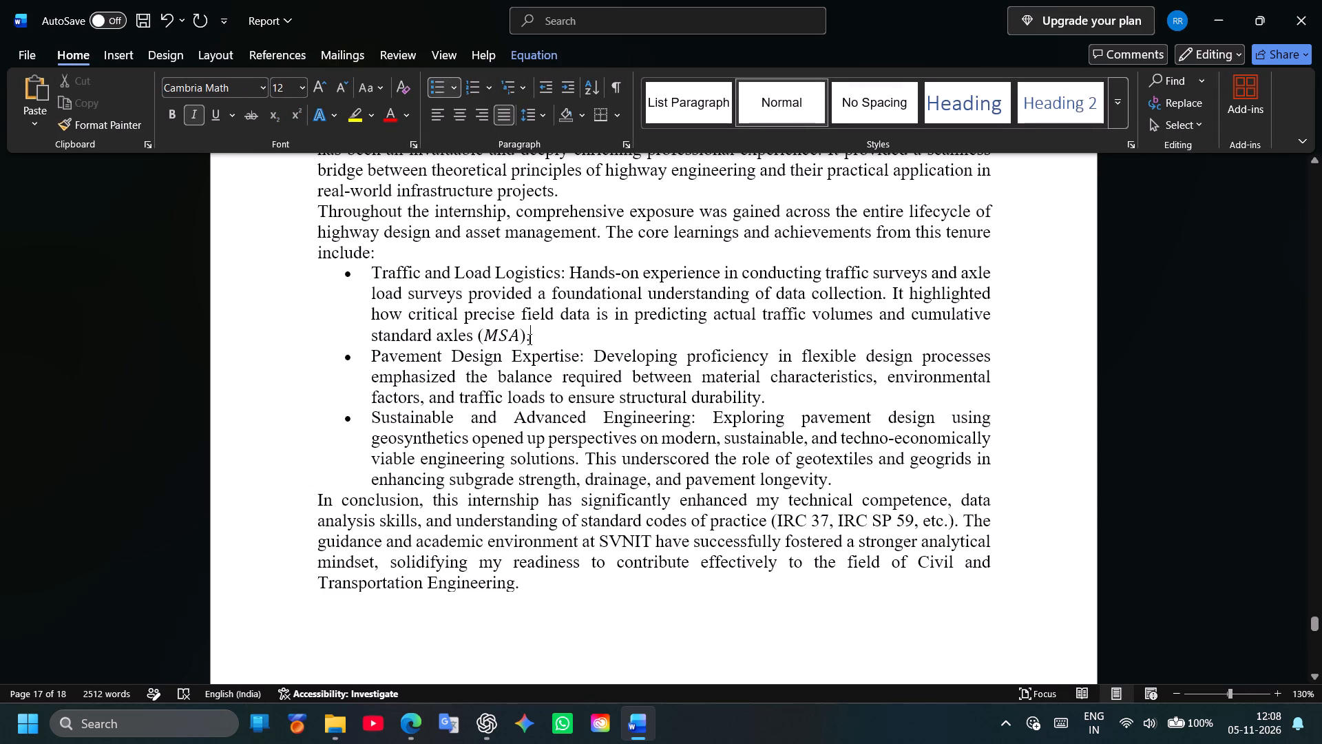
{"action": "left_click_drag", "start_coordinate": [528, 339], "coordinate": [477, 335]}
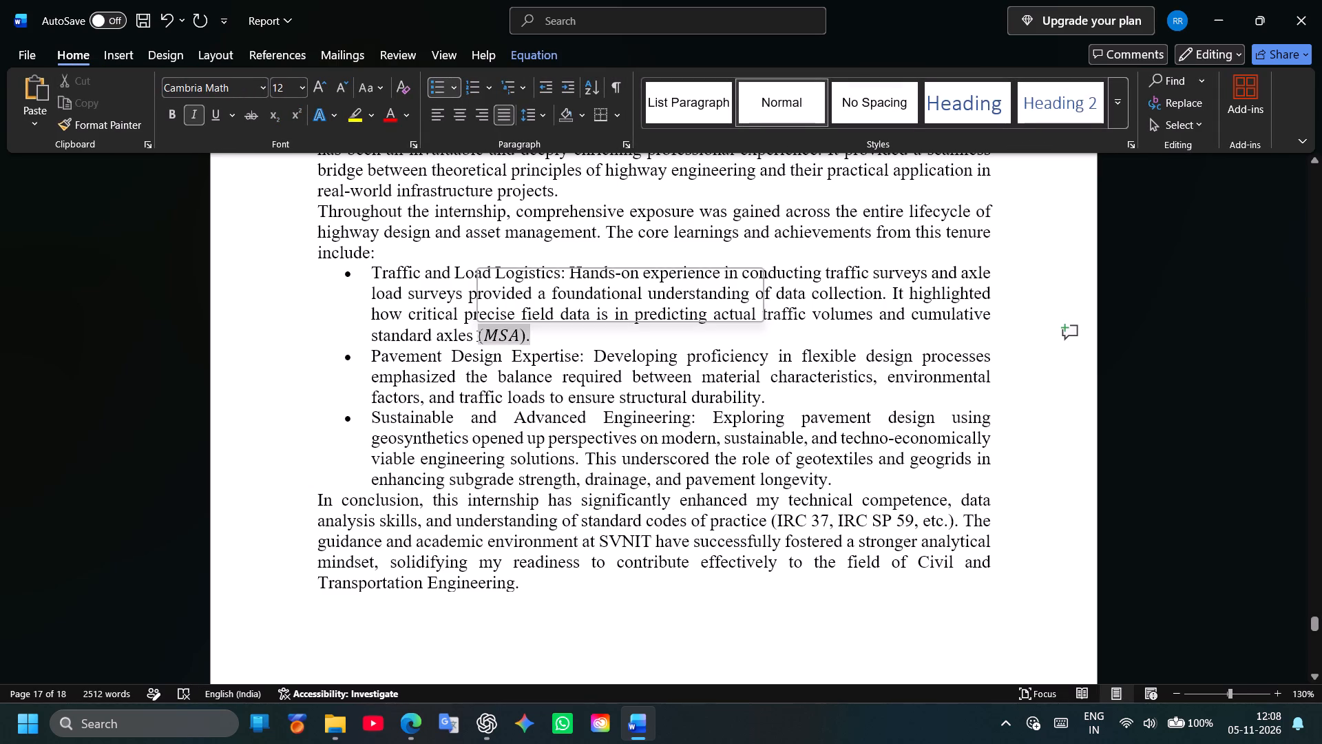
{"action": "key", "text": "BackSpace"}
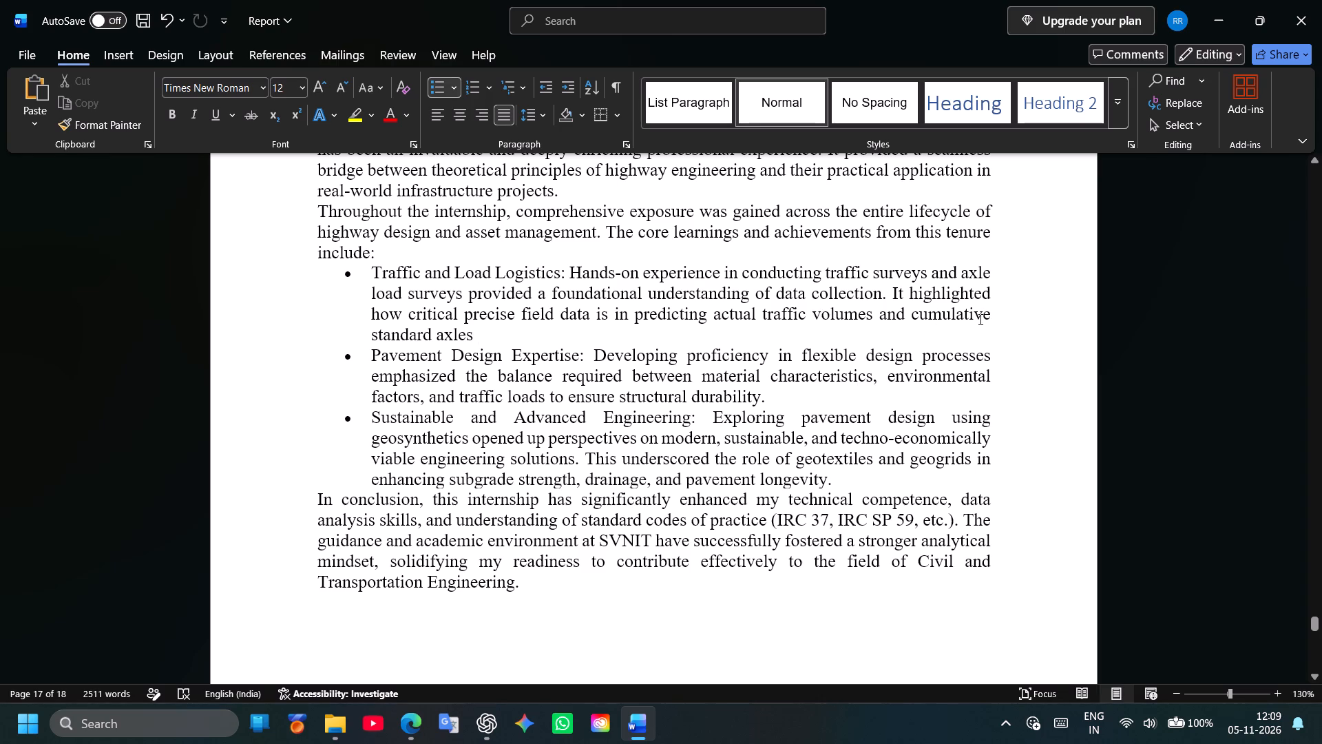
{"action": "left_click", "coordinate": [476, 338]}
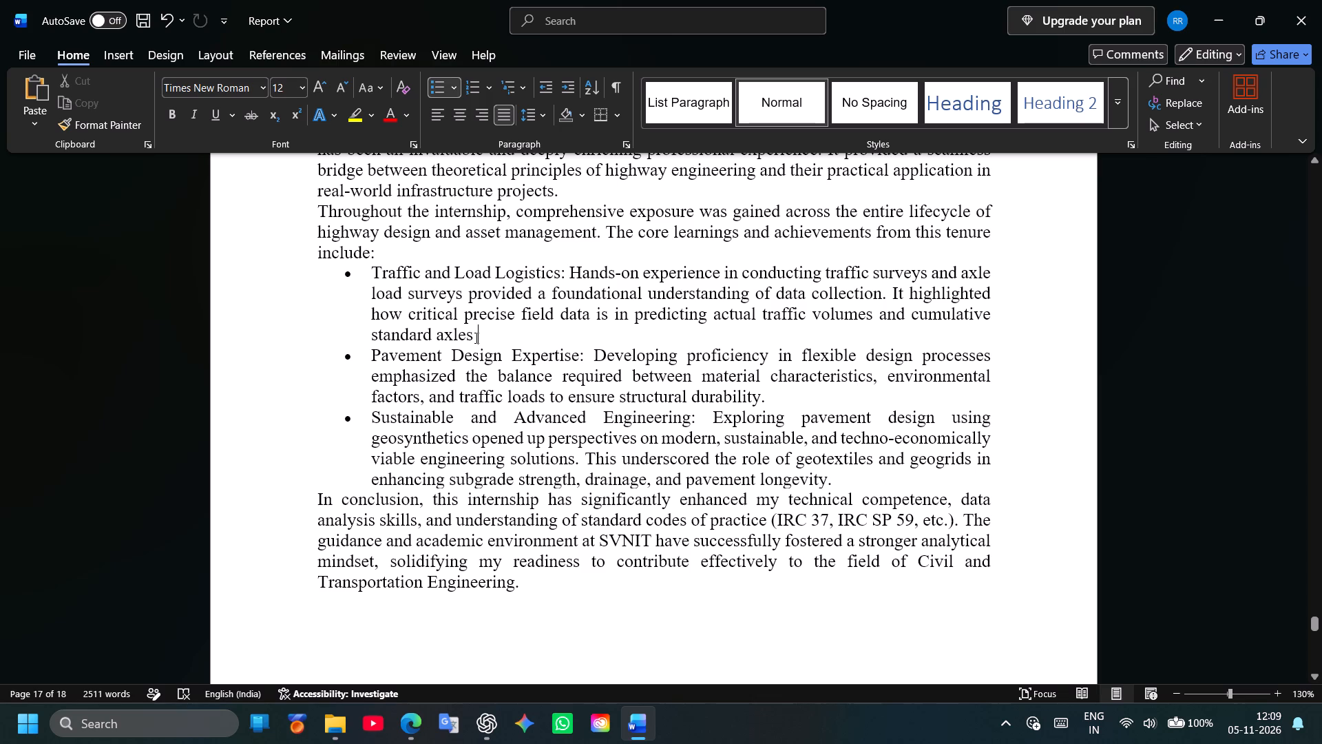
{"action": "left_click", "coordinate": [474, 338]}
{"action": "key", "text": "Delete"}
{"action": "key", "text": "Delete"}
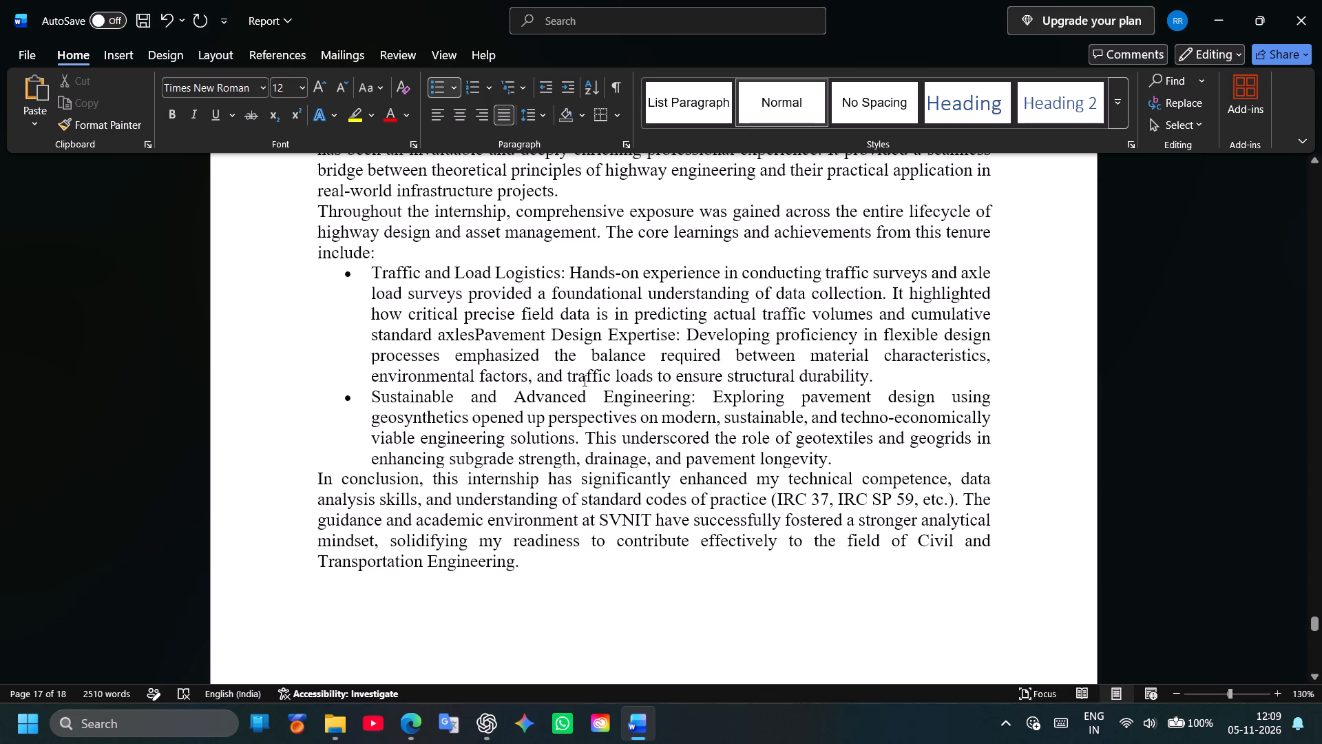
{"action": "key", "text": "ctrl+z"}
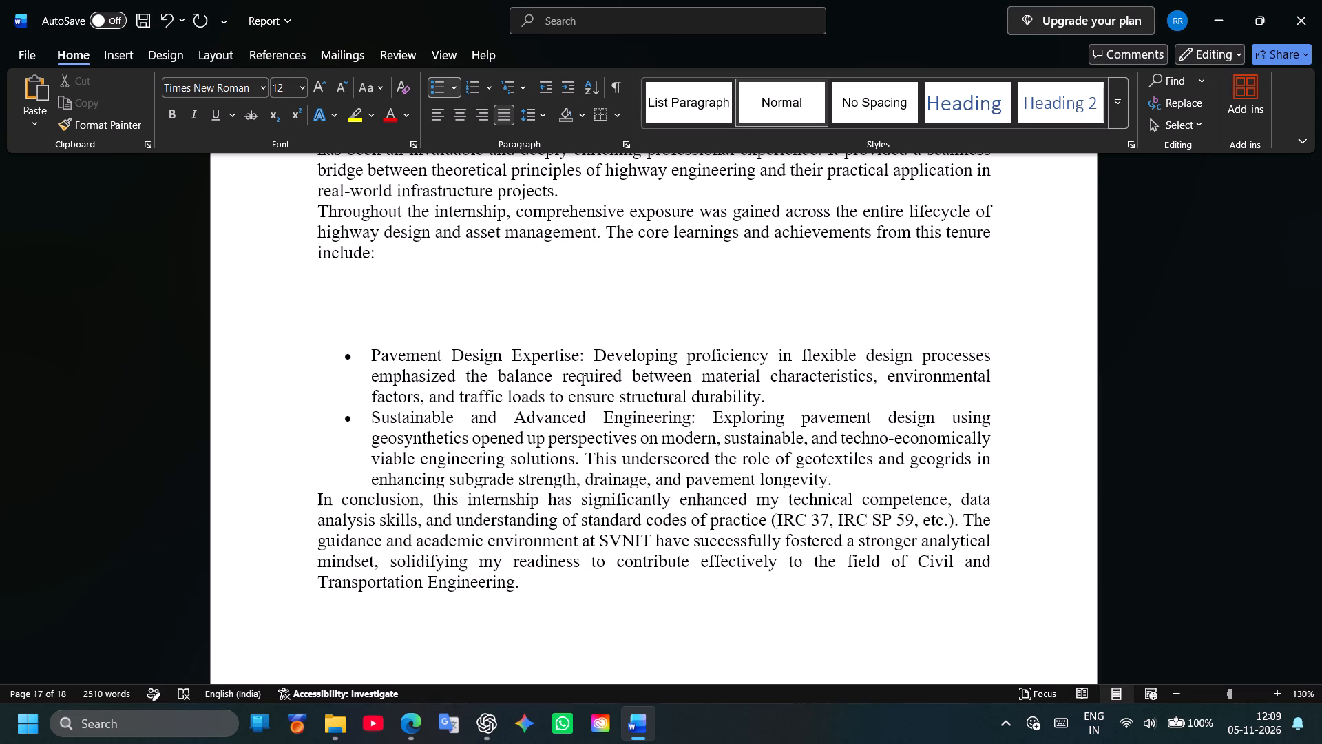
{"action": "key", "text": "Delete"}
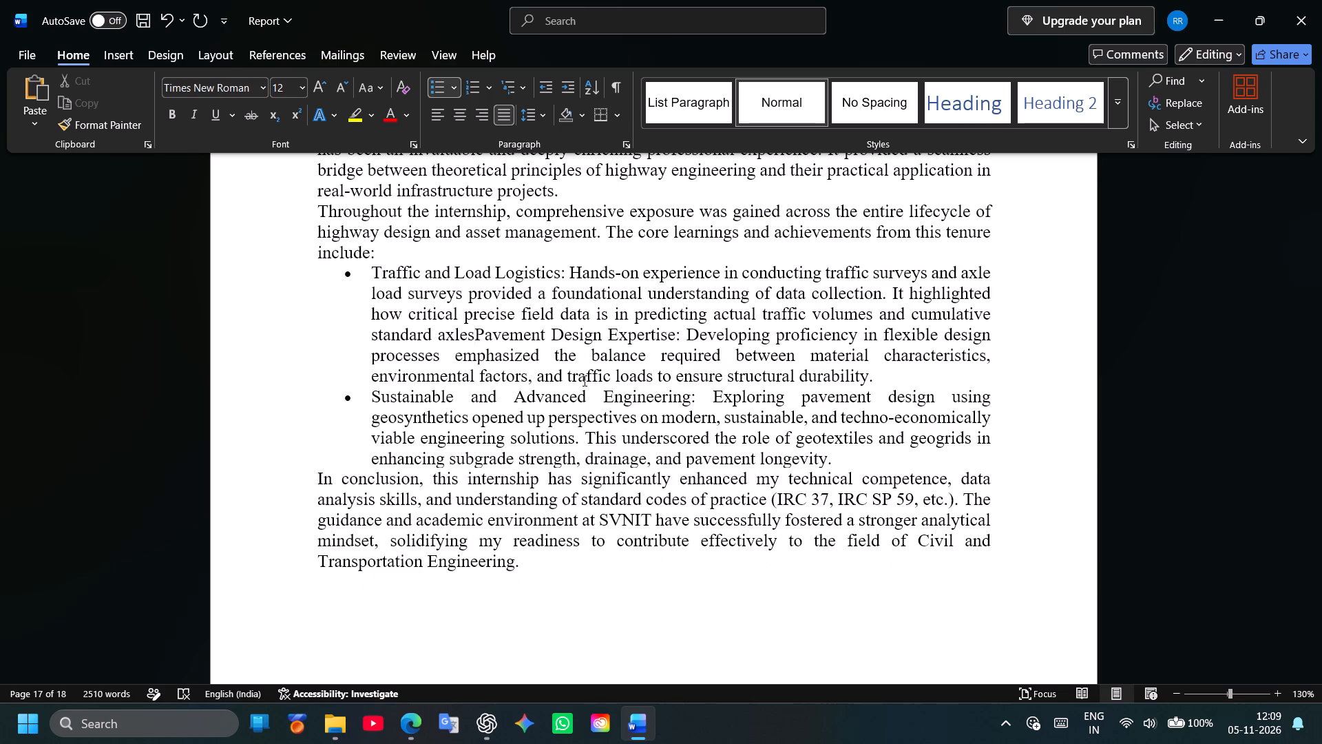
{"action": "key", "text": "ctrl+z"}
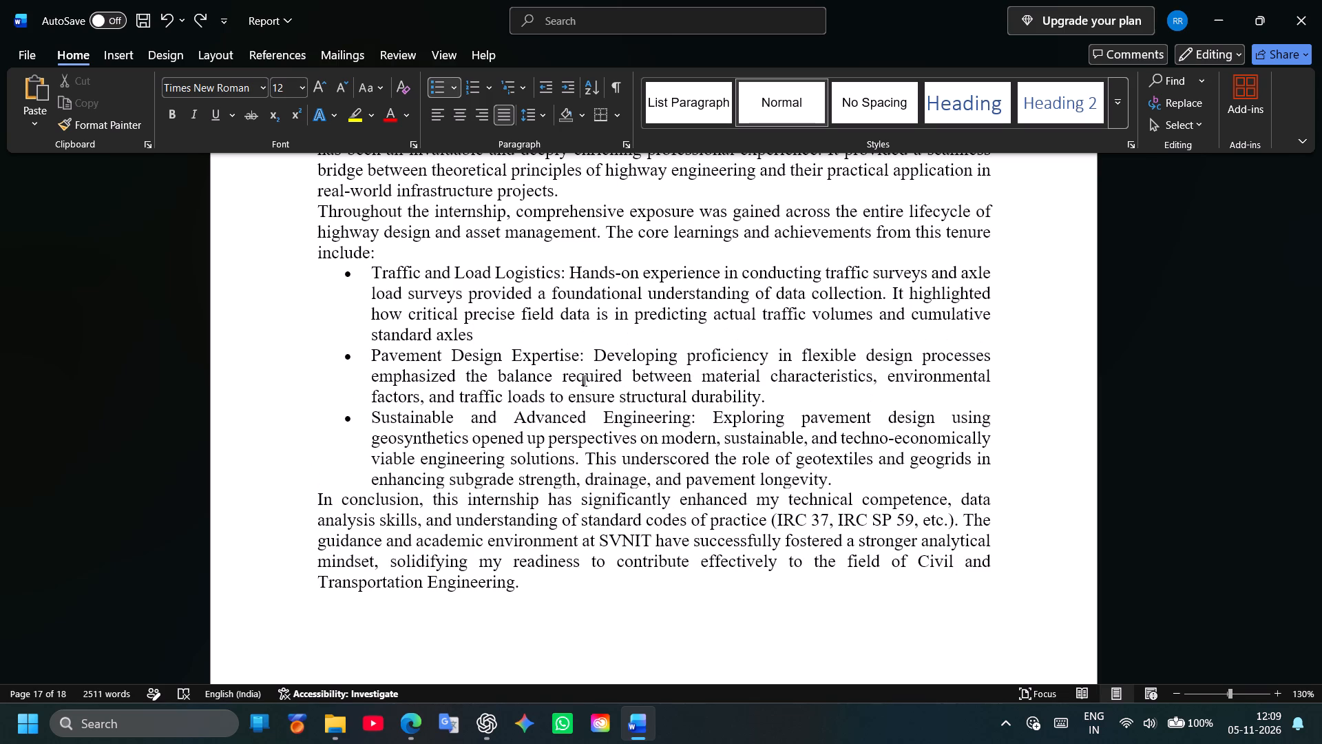
End the "Traffic and Load Logistics" bullet with a single full stop after "standard axles".
{"action": "type", "text": ".."}
{"action": "key", "text": "BackSpace"}
{"action": "key", "text": "period"}
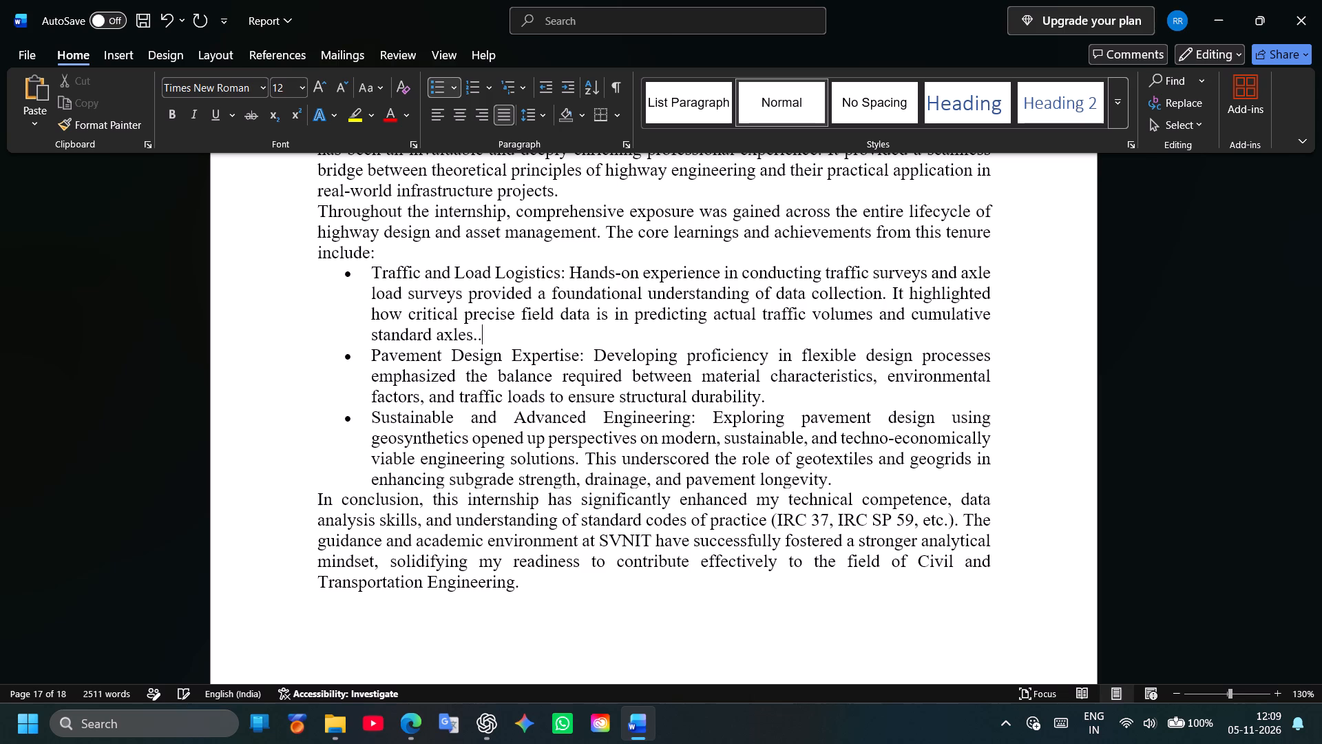
{"action": "key", "text": "period"}
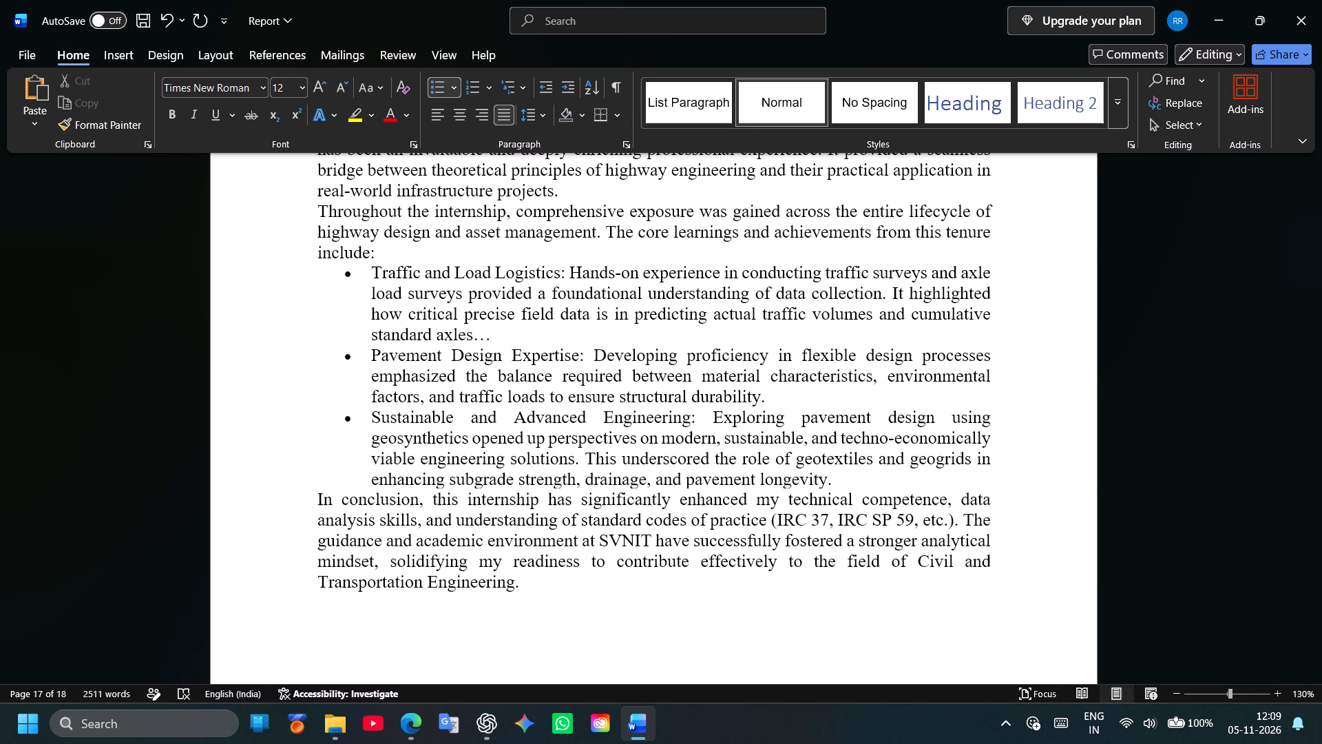
{"action": "key", "text": "BackSpace"}
{"action": "key", "text": "BackSpace"}
{"action": "key", "text": "BackSpace"}
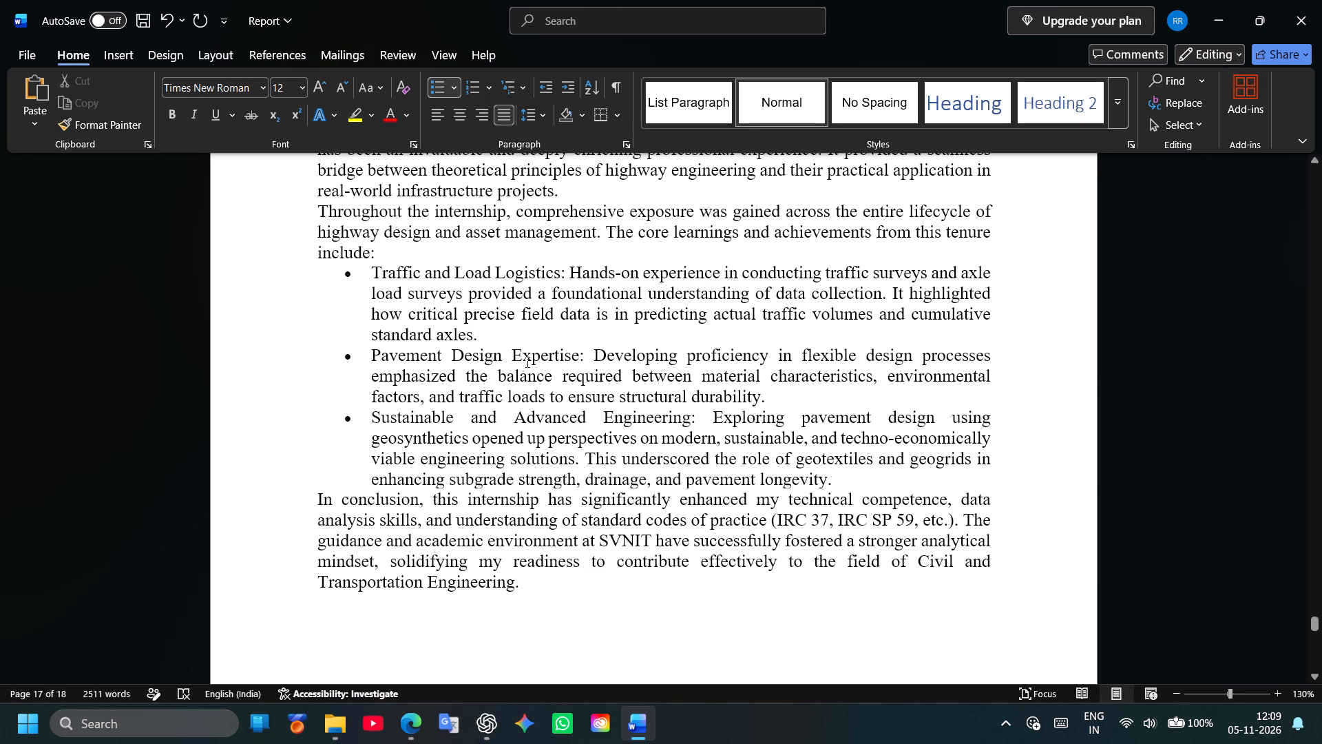
Look up the Gujarati translation of "proficiency" in the "Pavement Design Expertise" bullet.
{"action": "left_click_drag", "start_coordinate": [594, 355], "coordinate": [598, 355]}
{"action": "left_click_drag", "start_coordinate": [598, 355], "coordinate": [799, 354]}
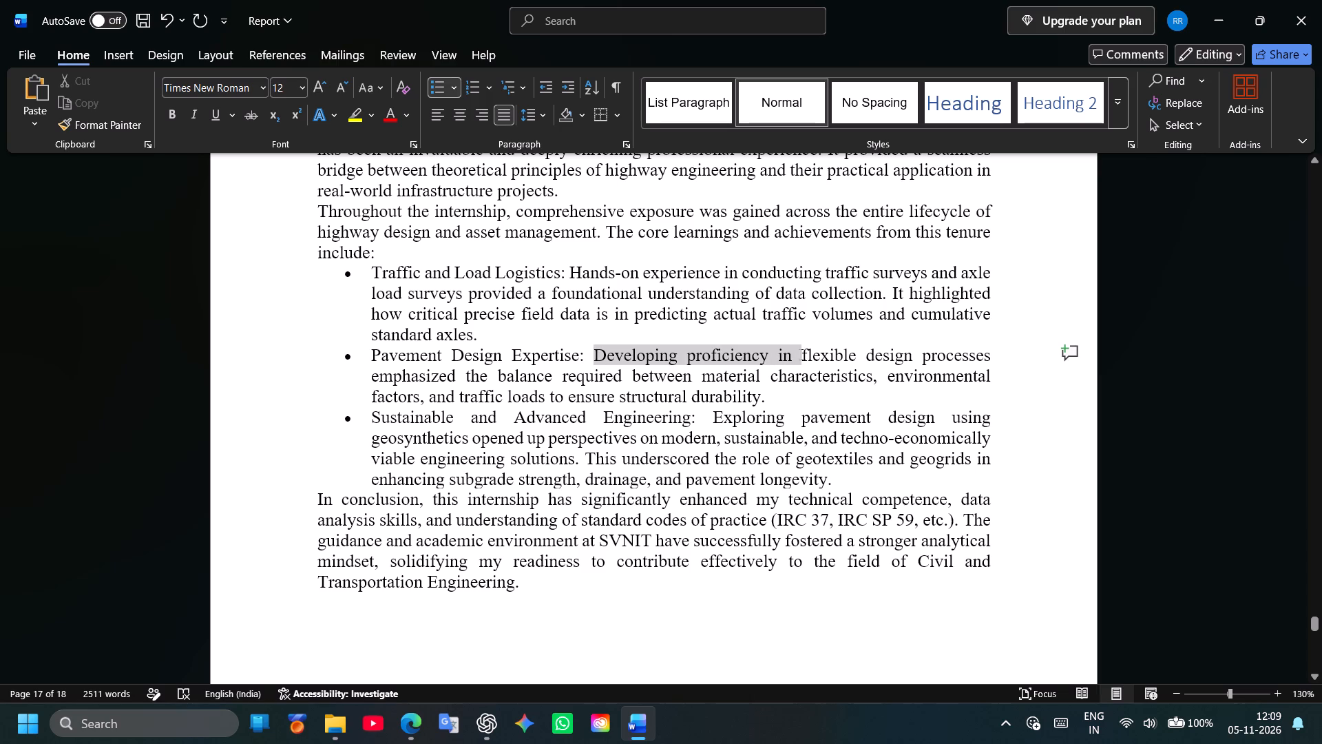
{"action": "left_click_drag", "start_coordinate": [799, 354], "coordinate": [652, 354]}
{"action": "left_click", "coordinate": [658, 366]}
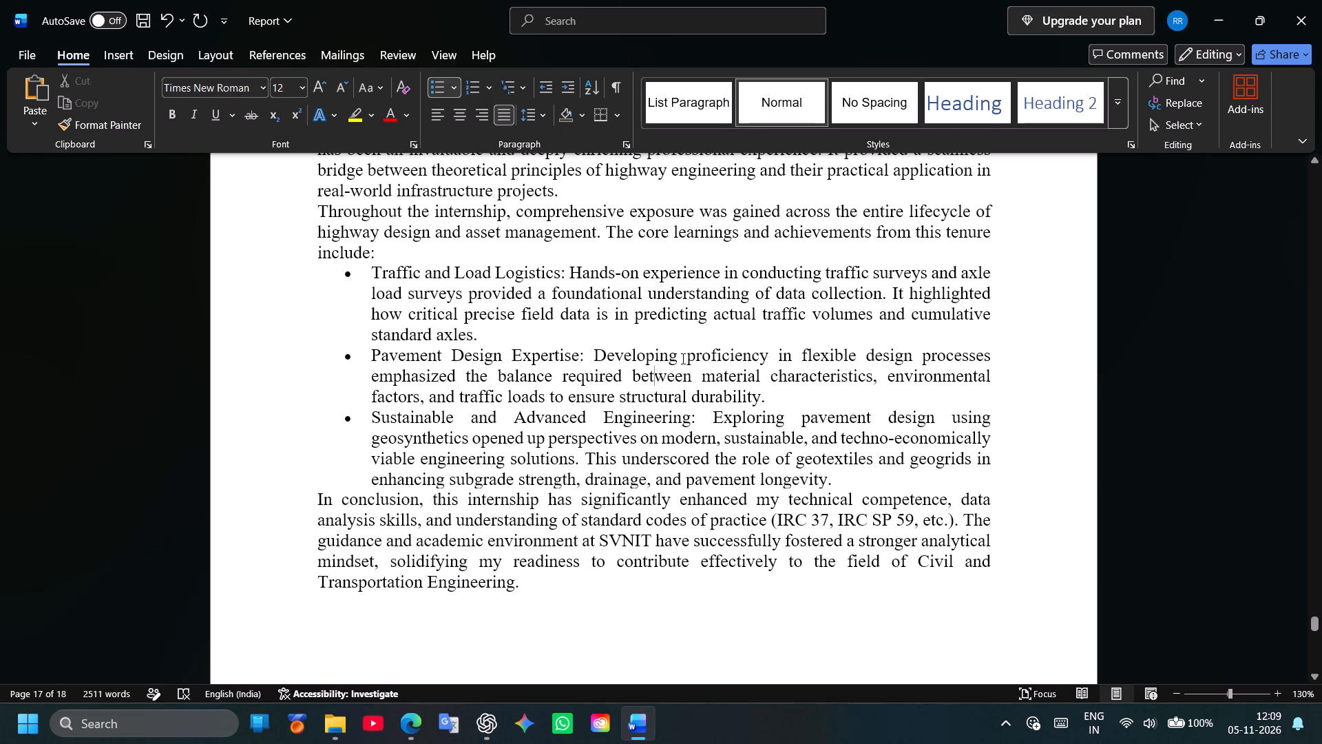
{"action": "left_click_drag", "start_coordinate": [682, 358], "coordinate": [775, 358]}
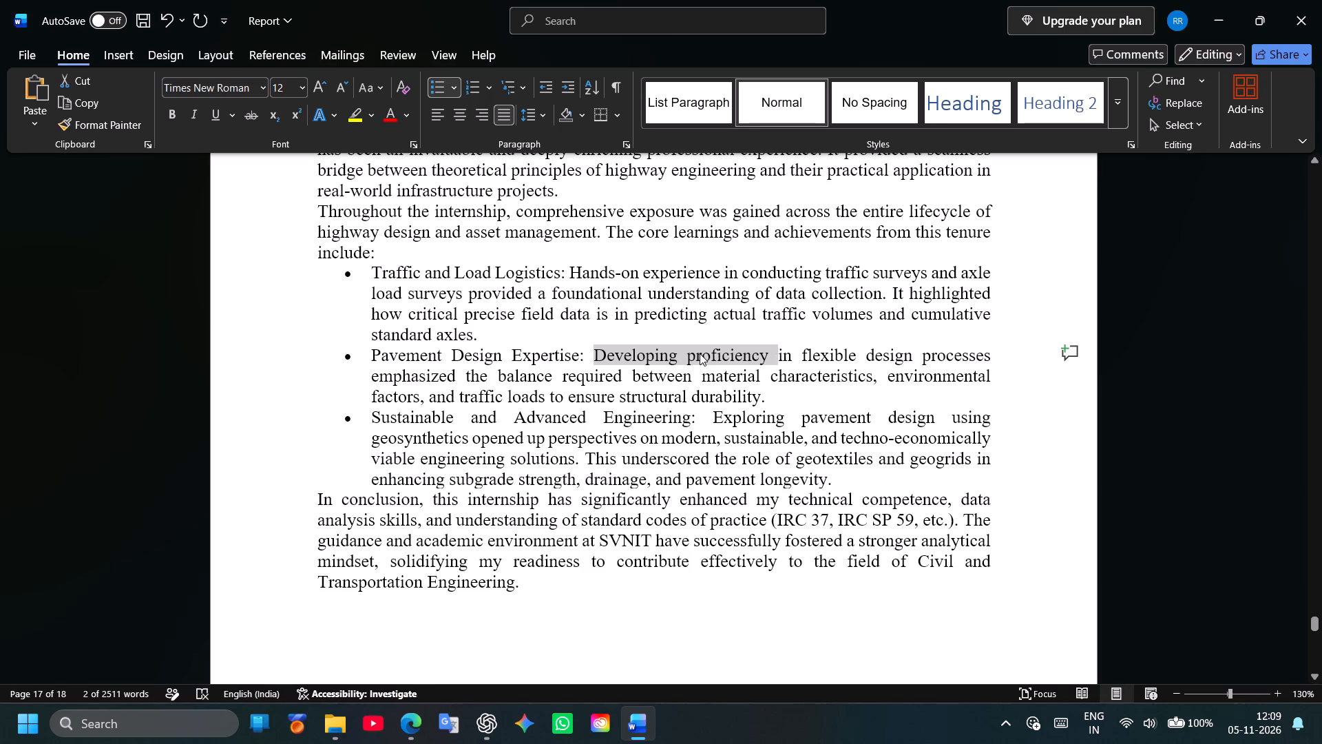
{"action": "left_click", "coordinate": [687, 347]}
{"action": "left_click_drag", "start_coordinate": [687, 353], "coordinate": [760, 353]}
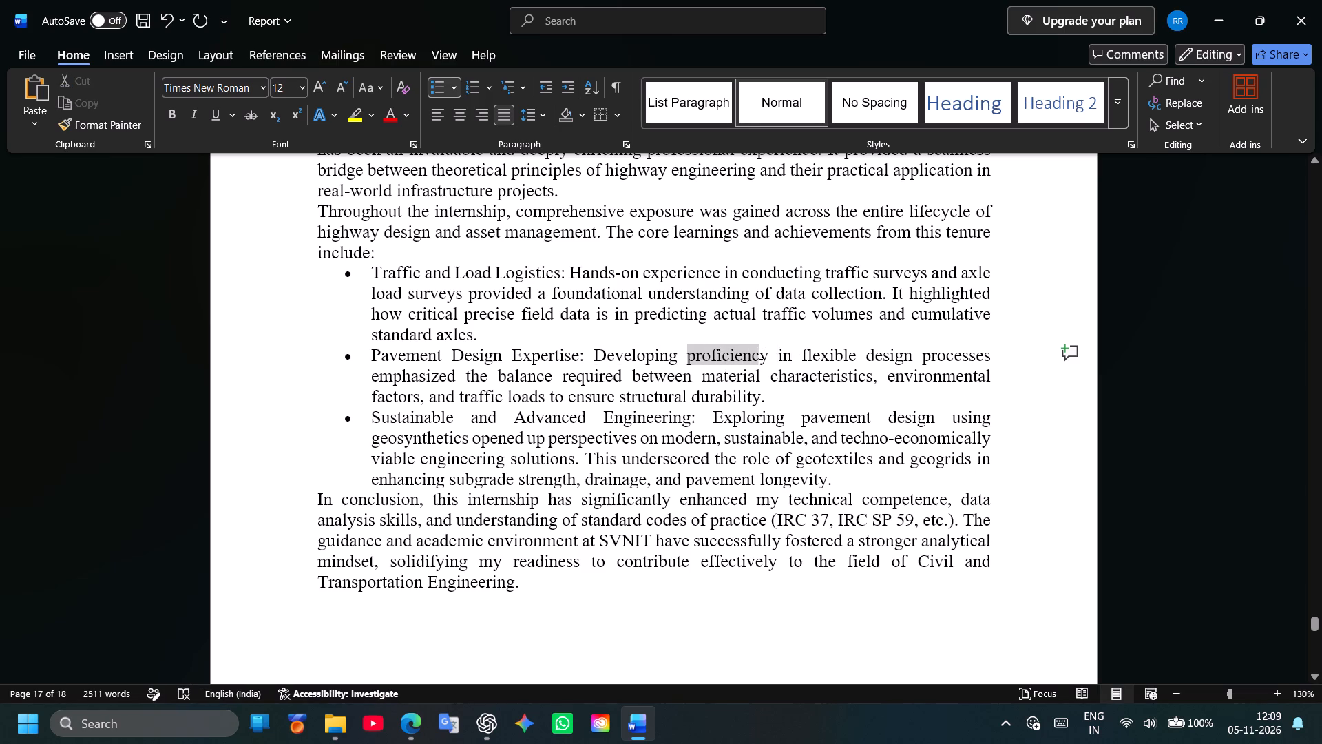
{"action": "left_click_drag", "start_coordinate": [760, 353], "coordinate": [765, 353]}
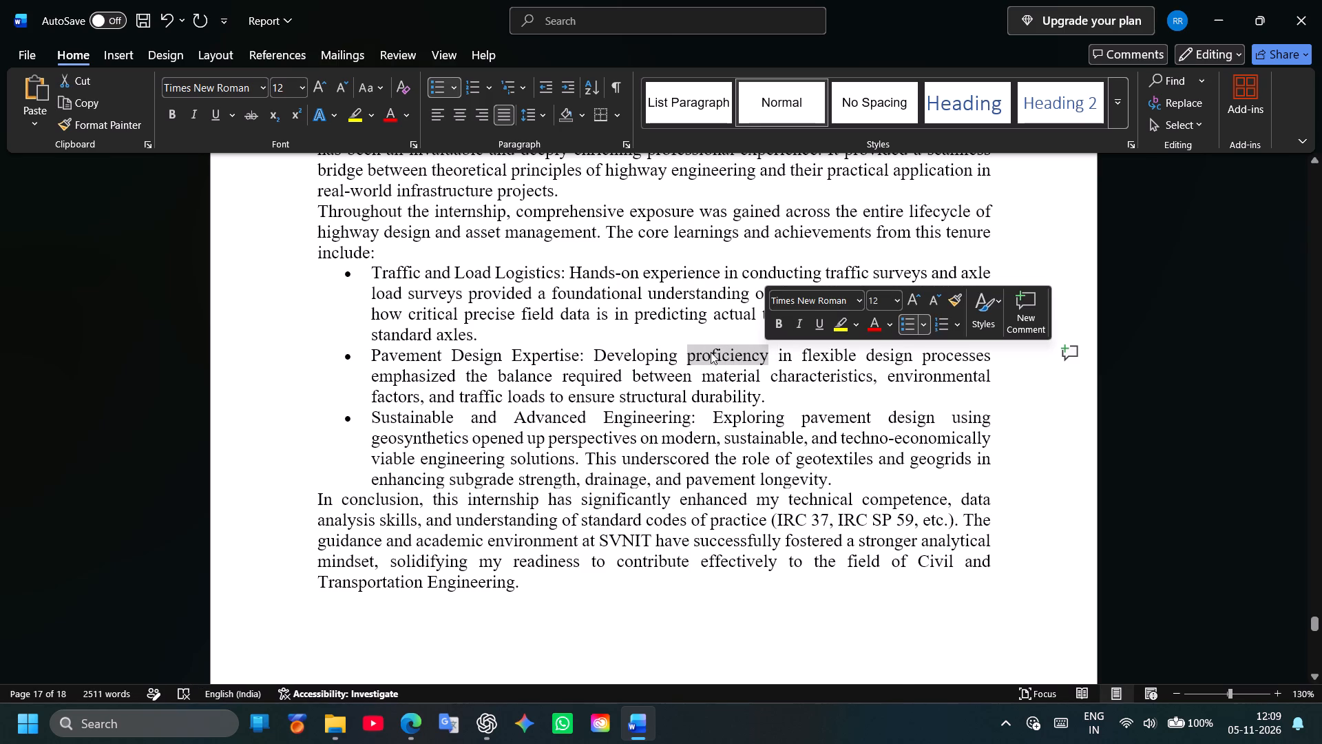
{"action": "right_click", "coordinate": [713, 353]}
{"action": "left_click", "coordinate": [796, 626]}
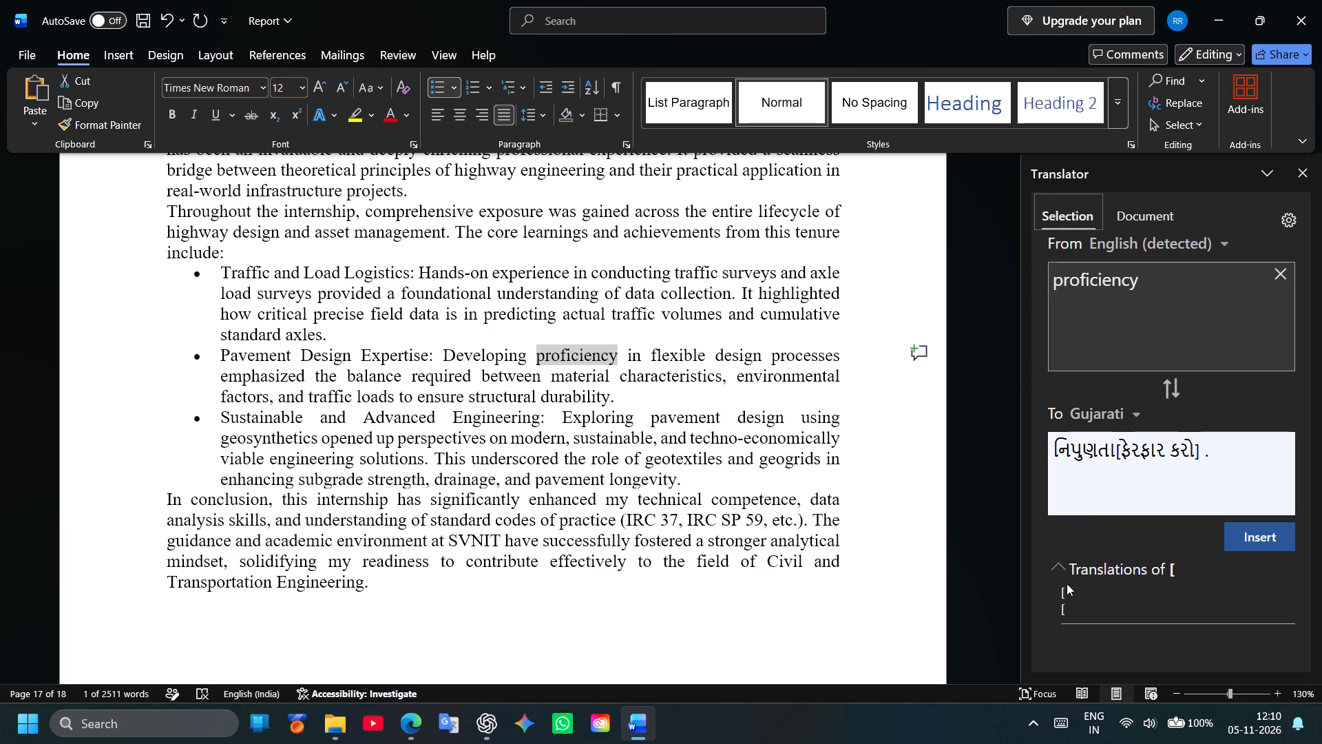
{"action": "left_click", "coordinate": [1055, 565]}
{"action": "left_click", "coordinate": [1055, 565]}
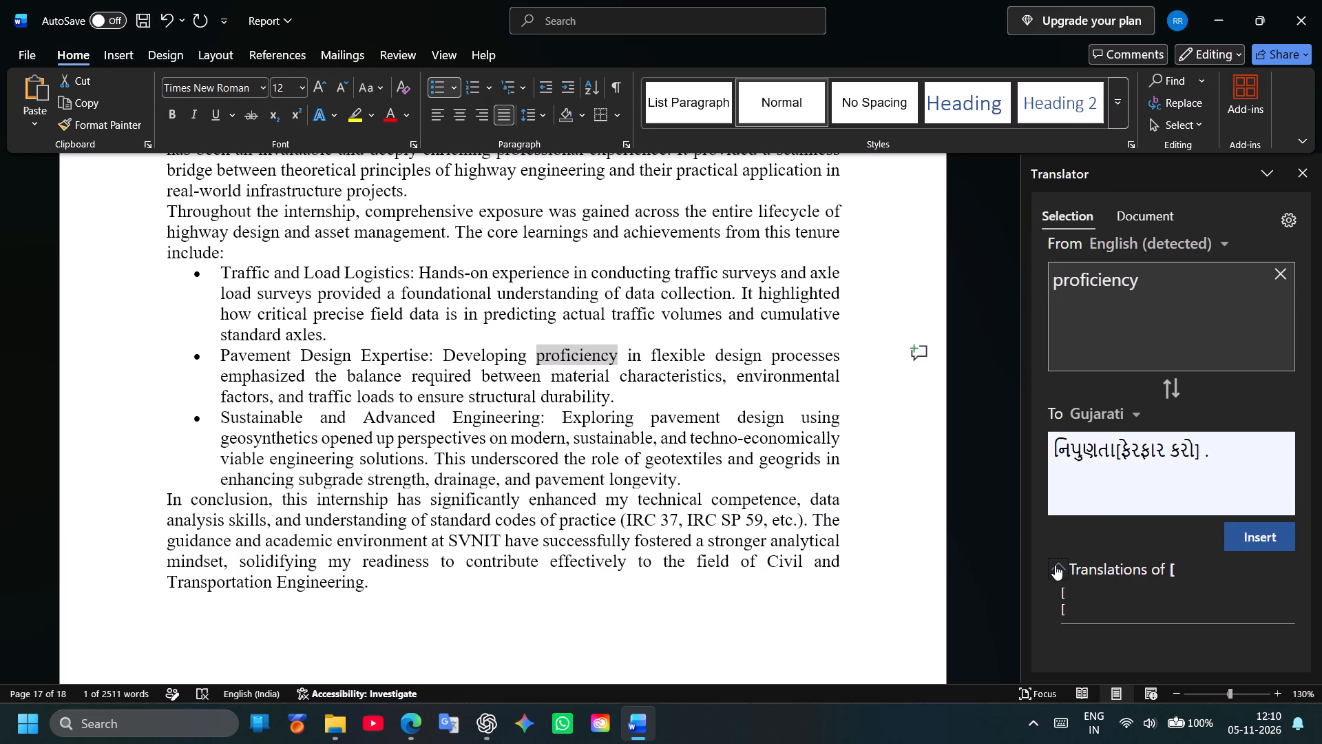
{"action": "left_click", "coordinate": [1198, 458]}
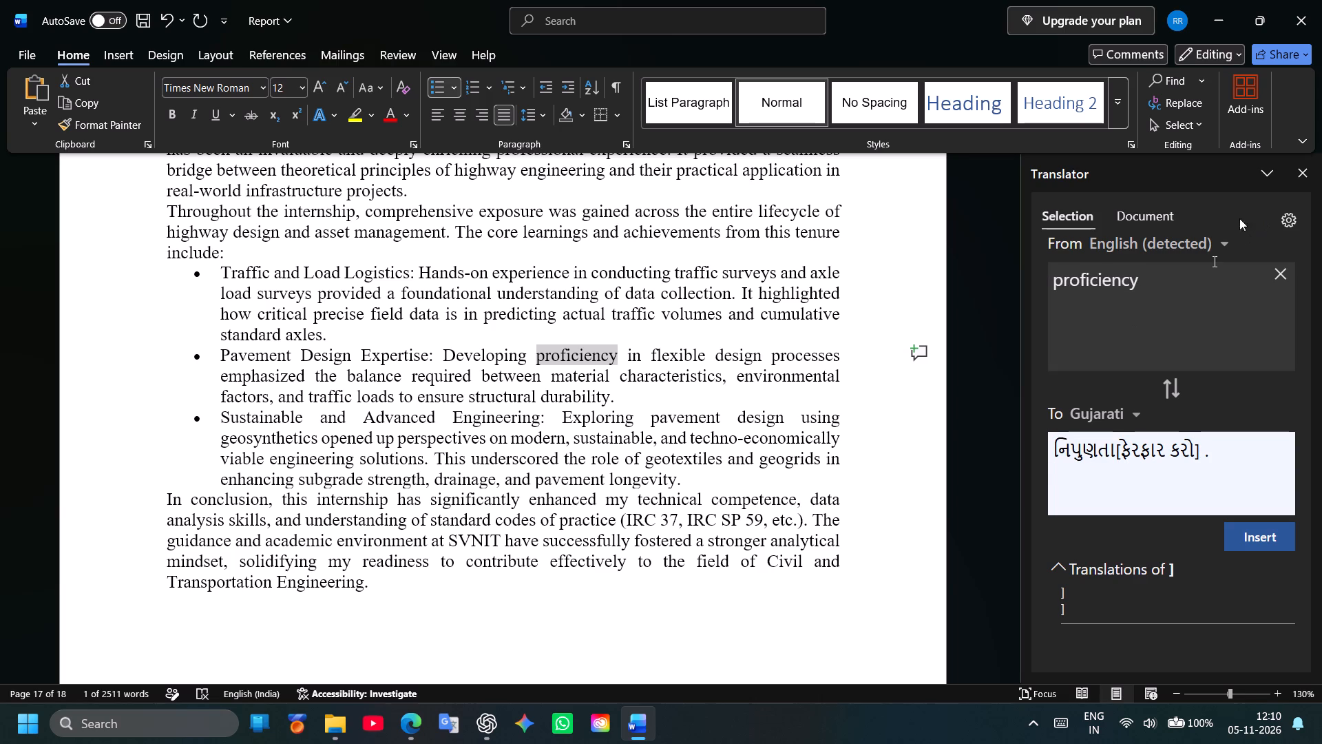
{"action": "left_click", "coordinate": [1131, 229]}
{"action": "left_click", "coordinate": [1299, 174]}
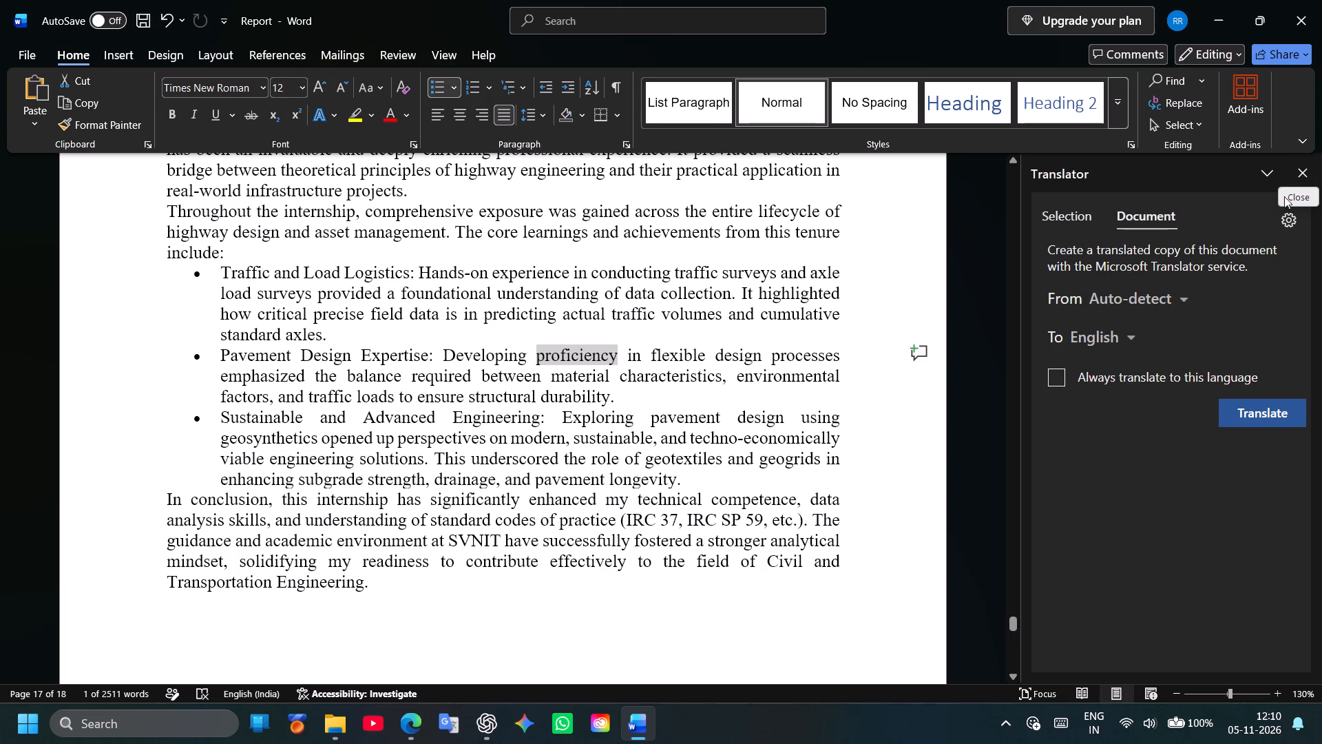
{"action": "left_click", "coordinate": [1303, 179]}
Have "proficiency" read aloud and check the "Pavement Design Expertise" bullet through to "structural durability".
{"action": "right_click", "coordinate": [707, 355]}
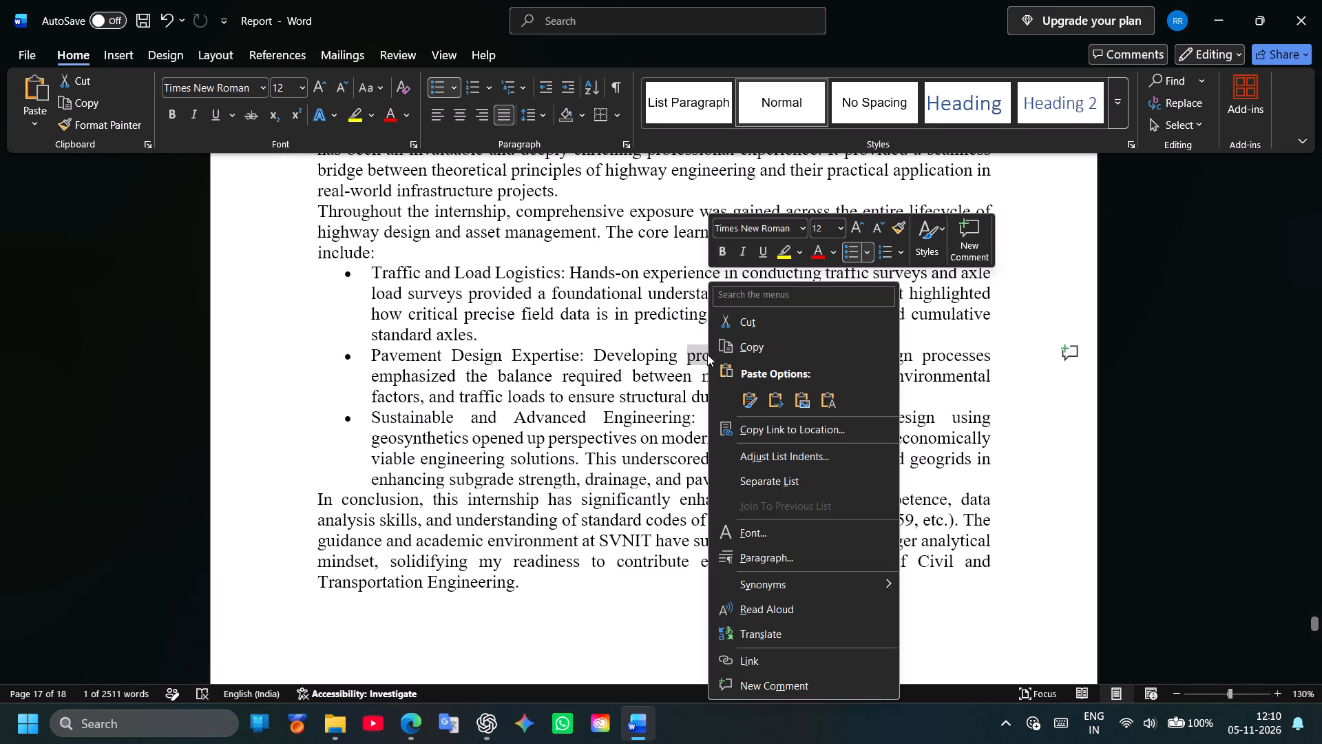
{"action": "left_click", "coordinate": [779, 614]}
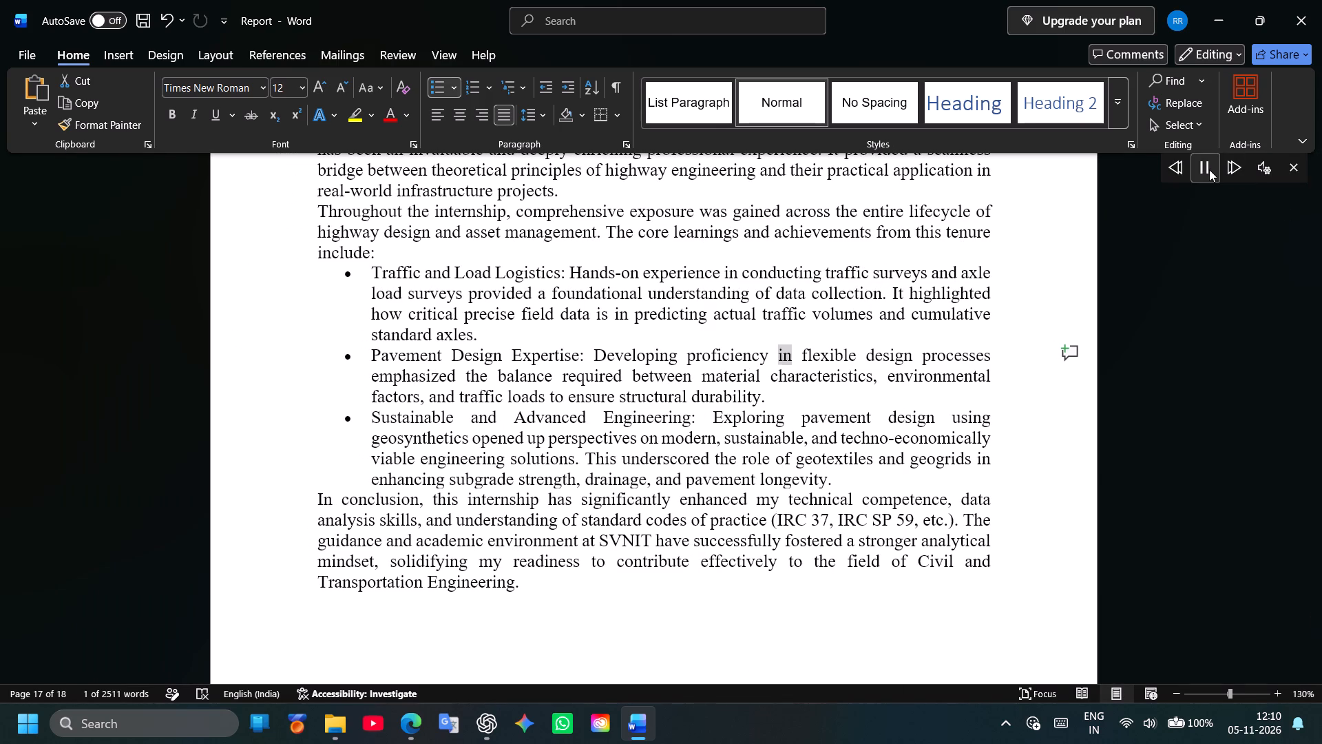
{"action": "left_click", "coordinate": [1209, 169]}
{"action": "left_click", "coordinate": [1292, 172]}
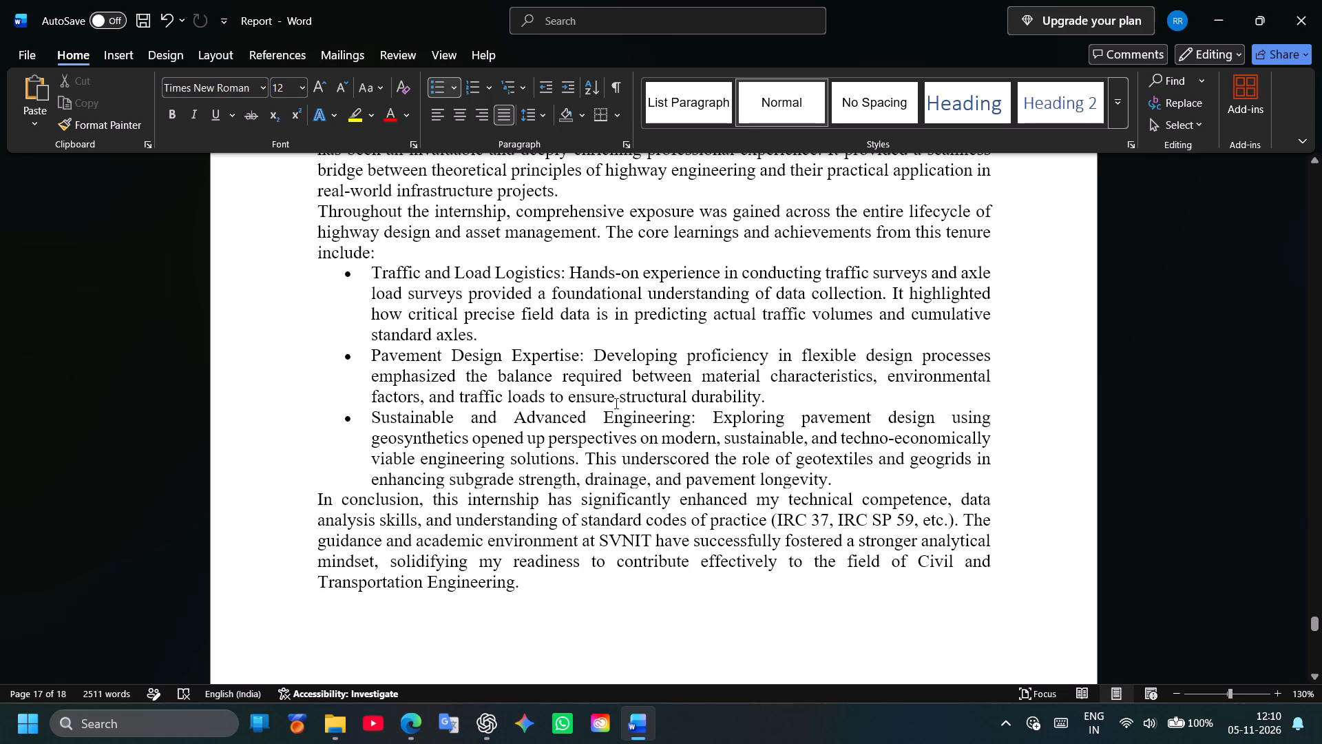
{"action": "left_click_drag", "start_coordinate": [618, 400], "coordinate": [745, 398]}
{"action": "left_click", "coordinate": [680, 441]}
Examine the "Sustainable and Advanced Engineering" bullet, checking its heading and the wording of the geosynthetics sentence.
{"action": "left_click_drag", "start_coordinate": [373, 422], "coordinate": [621, 418]}
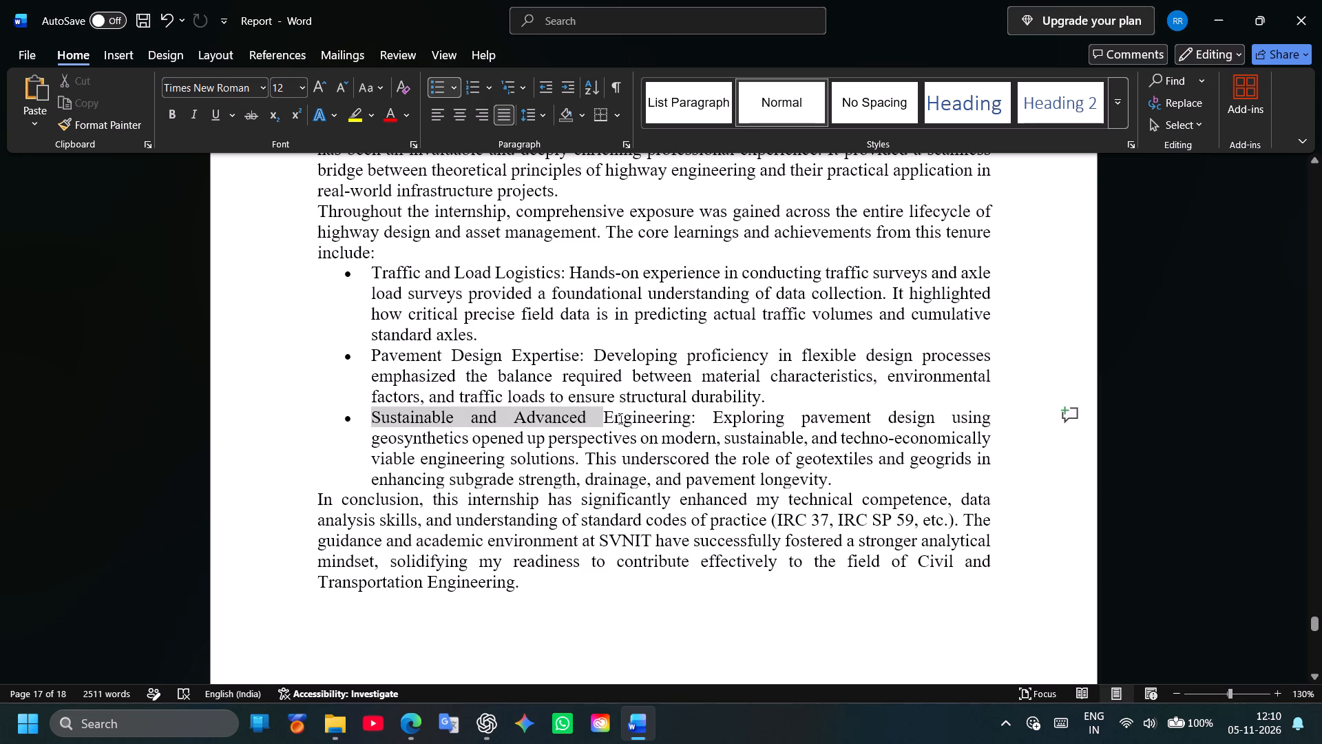
{"action": "left_click_drag", "start_coordinate": [621, 418], "coordinate": [696, 418]}
{"action": "left_click", "coordinate": [719, 468]}
{"action": "left_click_drag", "start_coordinate": [707, 422], "coordinate": [931, 418]}
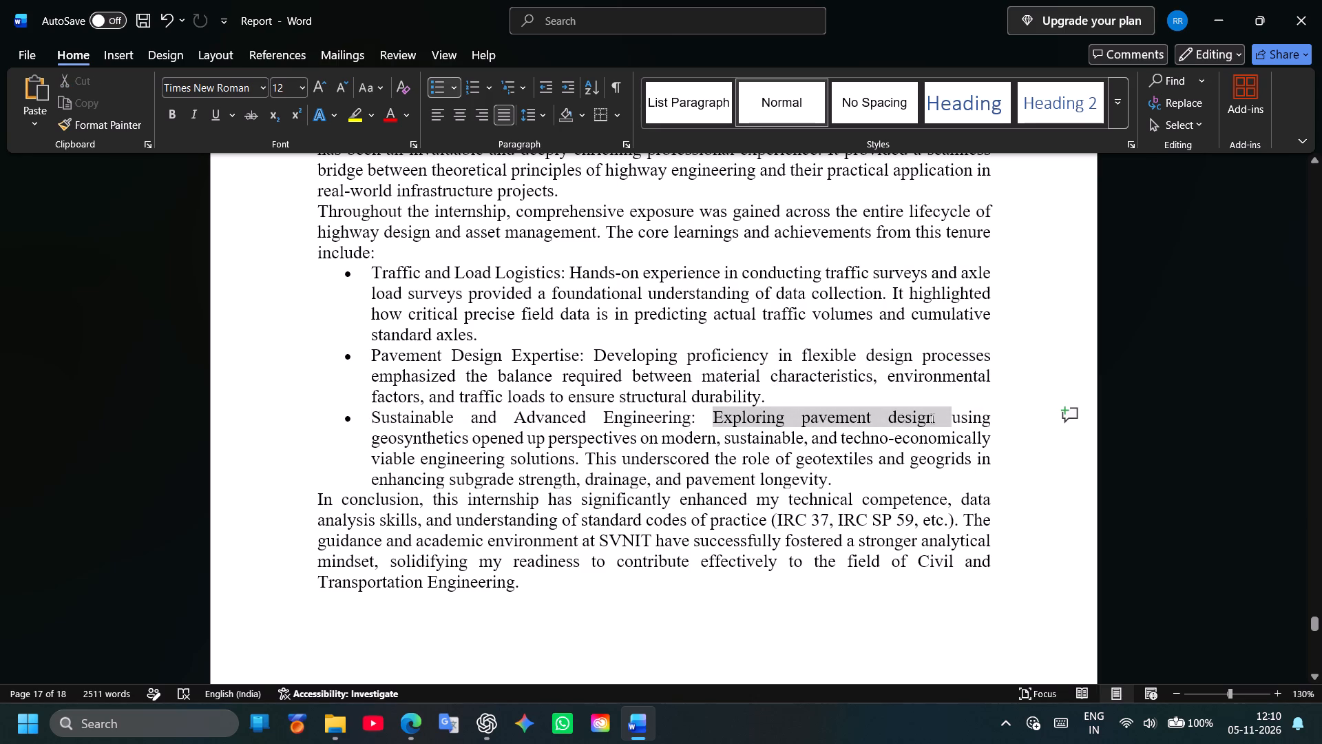
{"action": "left_click_drag", "start_coordinate": [931, 418], "coordinate": [521, 439]}
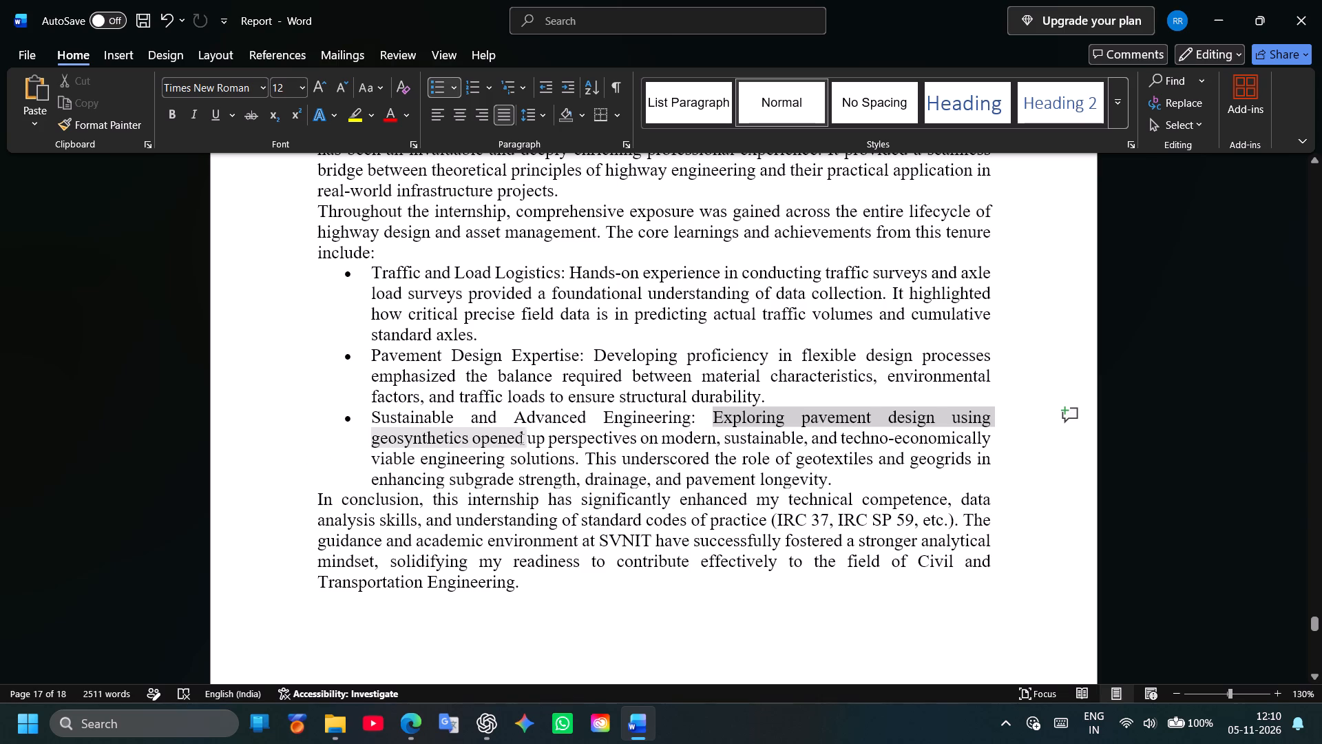
{"action": "left_click_drag", "start_coordinate": [521, 439], "coordinate": [524, 439]}
{"action": "left_click_drag", "start_coordinate": [524, 439], "coordinate": [563, 435]}
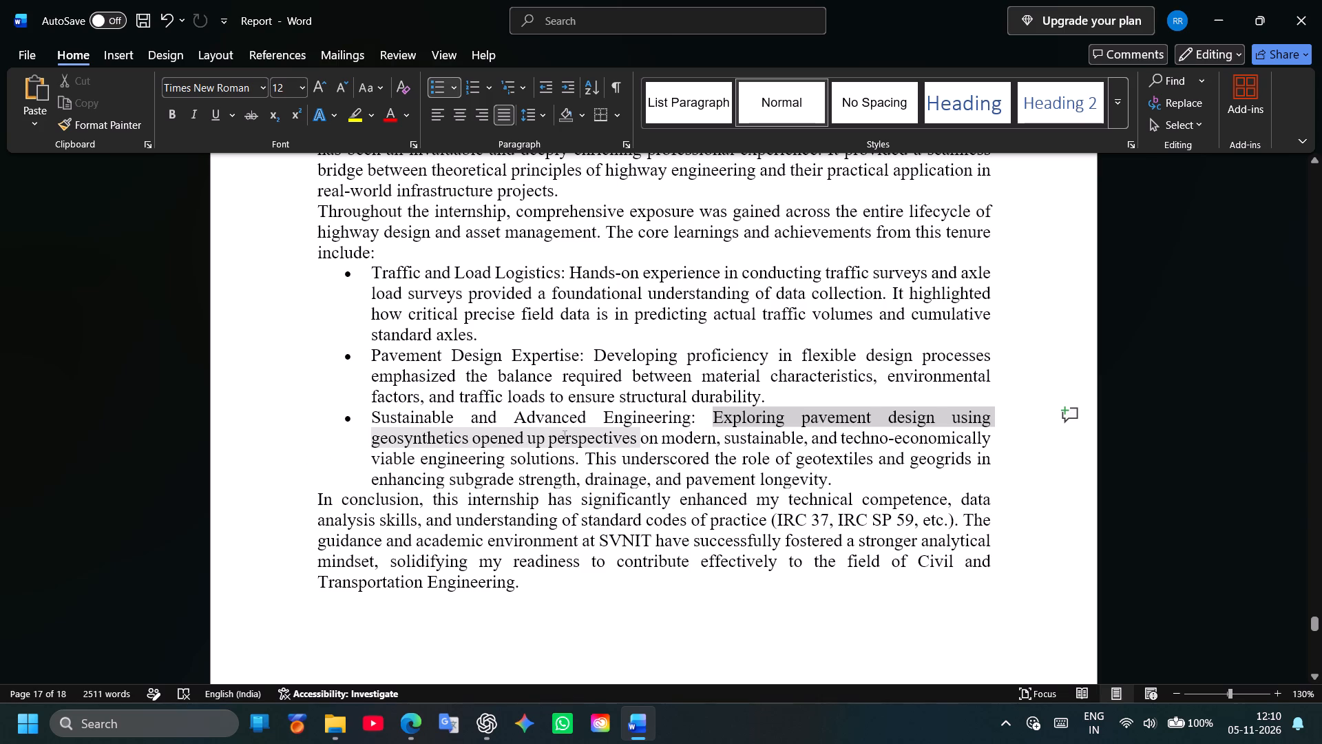
{"action": "left_click_drag", "start_coordinate": [563, 435], "coordinate": [615, 435]}
{"action": "left_click_drag", "start_coordinate": [615, 435], "coordinate": [720, 430]}
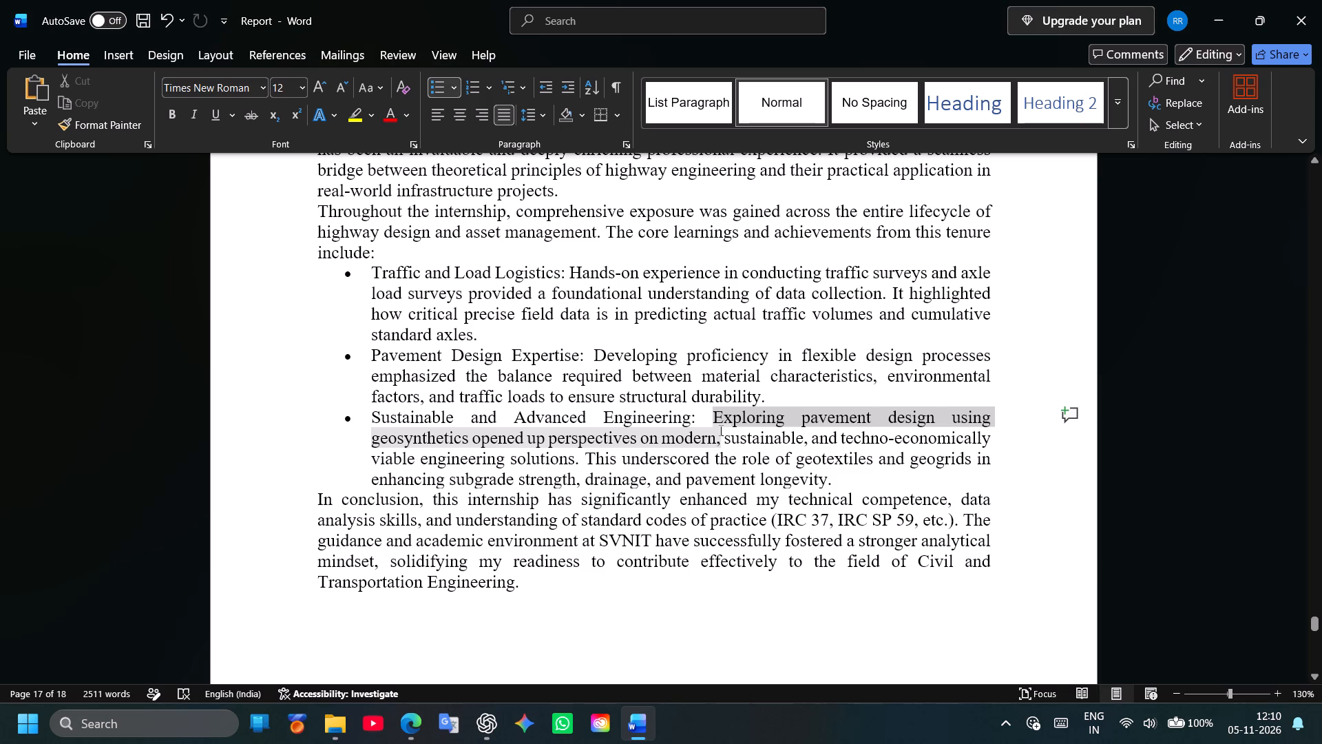
{"action": "left_click_drag", "start_coordinate": [720, 430], "coordinate": [812, 460]}
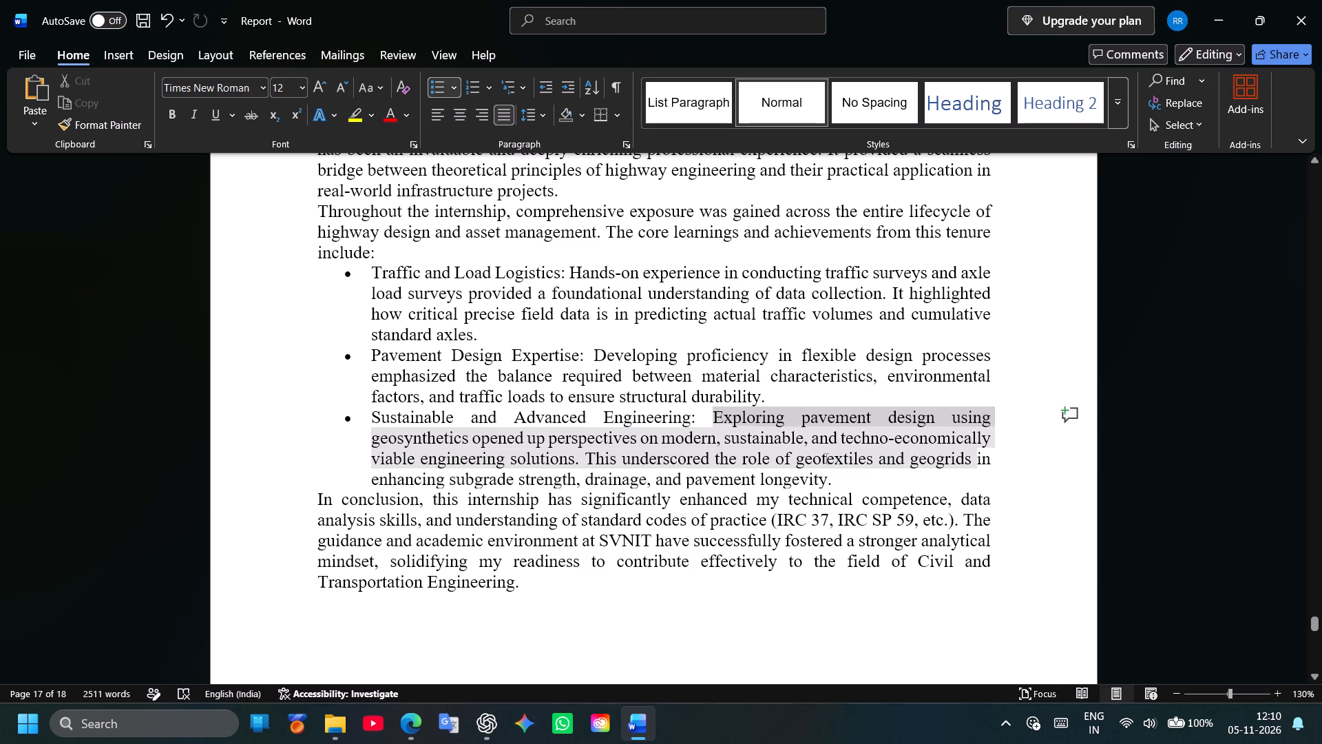
{"action": "left_click_drag", "start_coordinate": [812, 460], "coordinate": [471, 460]}
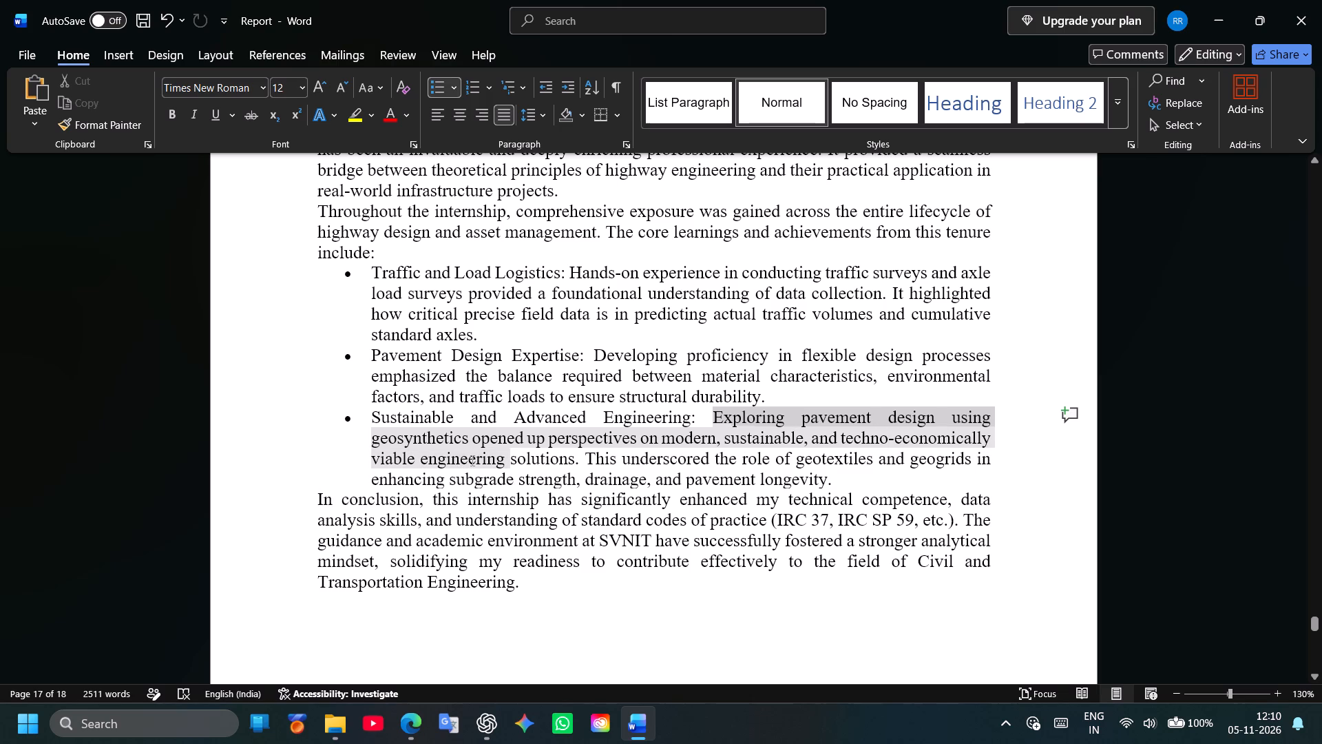
{"action": "left_click_drag", "start_coordinate": [471, 460], "coordinate": [485, 460]}
{"action": "left_click_drag", "start_coordinate": [485, 460], "coordinate": [527, 467]}
{"action": "left_click", "coordinate": [751, 496]}
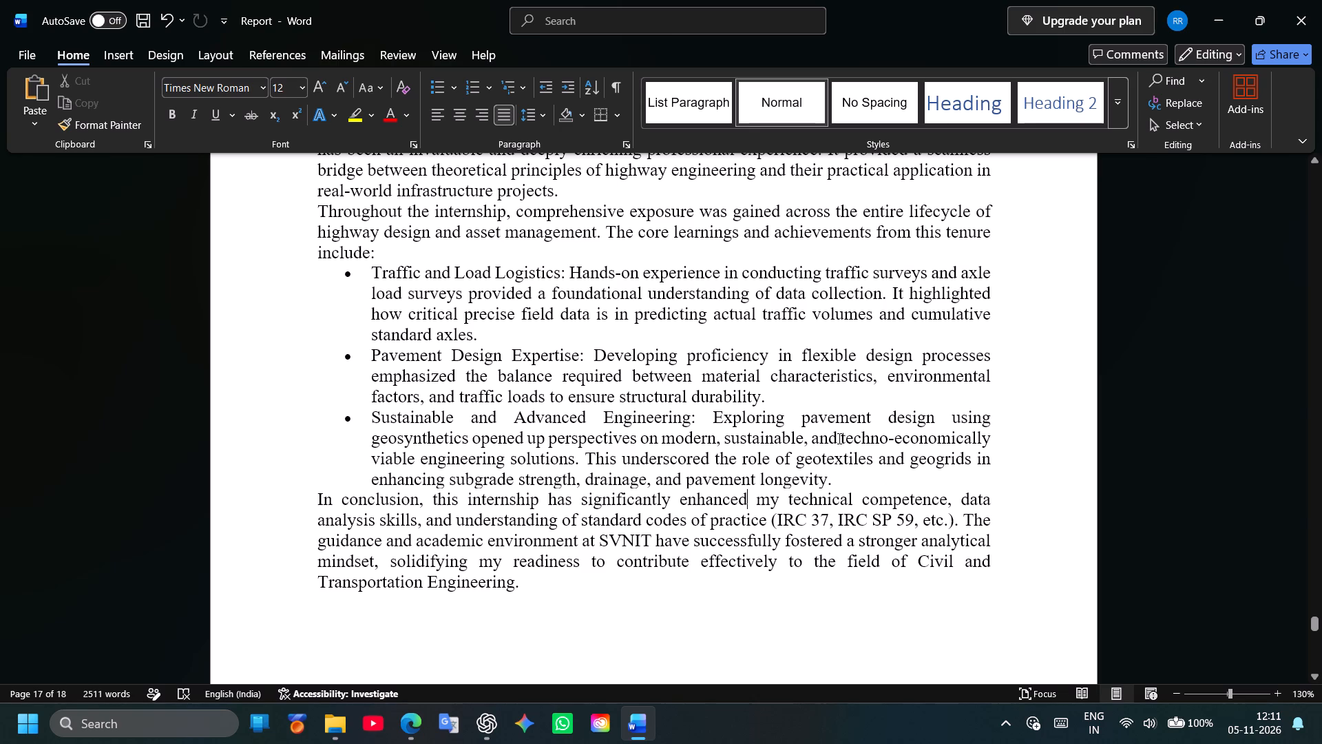
Look up the Gujarati translation of "techno-economically viable" in the "Sustainable and Advanced Engineering" bullet.
{"action": "left_click_drag", "start_coordinate": [841, 438], "coordinate": [426, 481]}
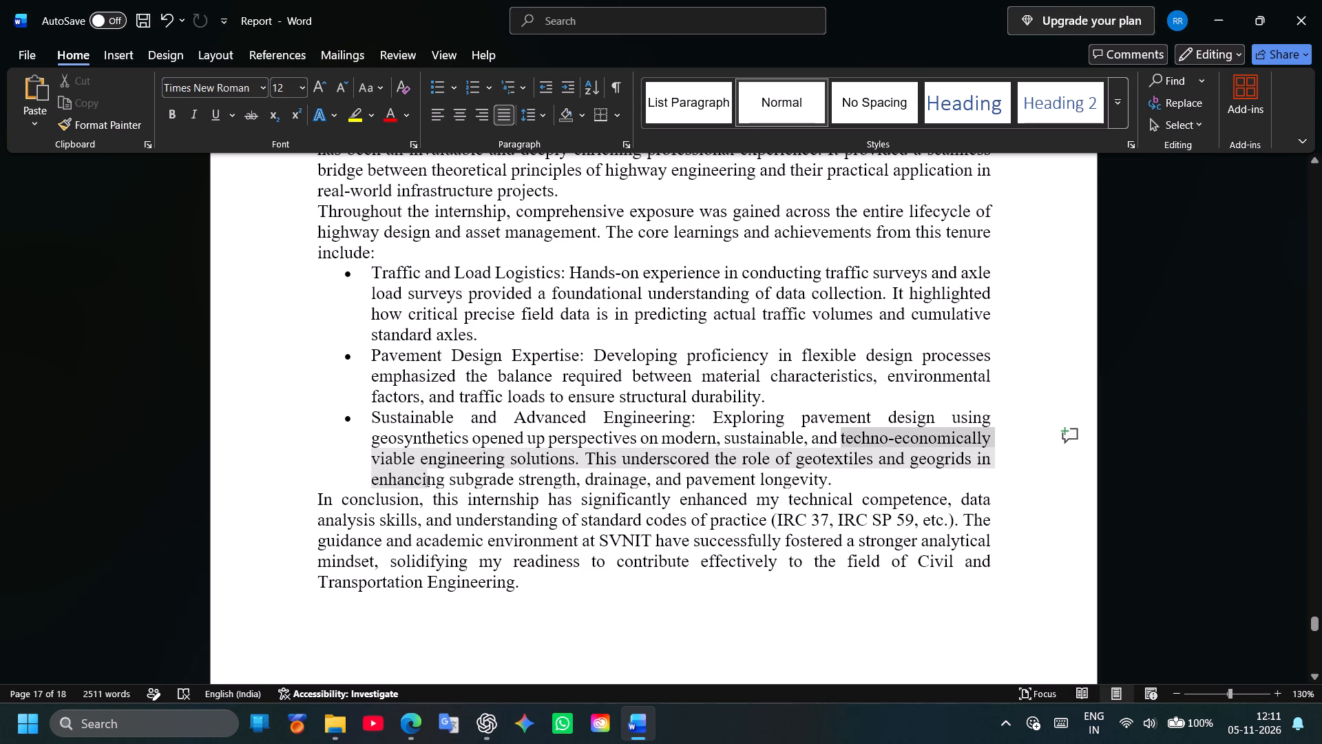
{"action": "left_click_drag", "start_coordinate": [426, 481], "coordinate": [421, 462]}
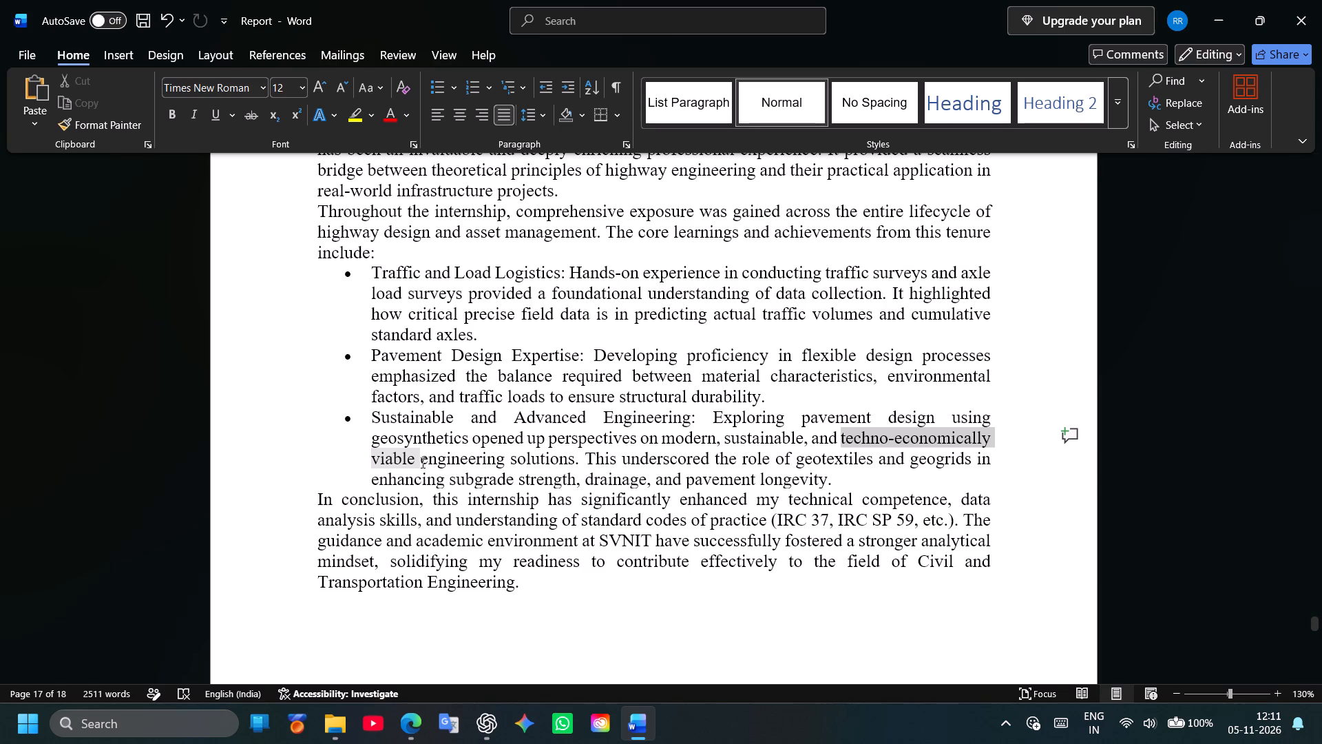
{"action": "left_click_drag", "start_coordinate": [421, 462], "coordinate": [507, 461]}
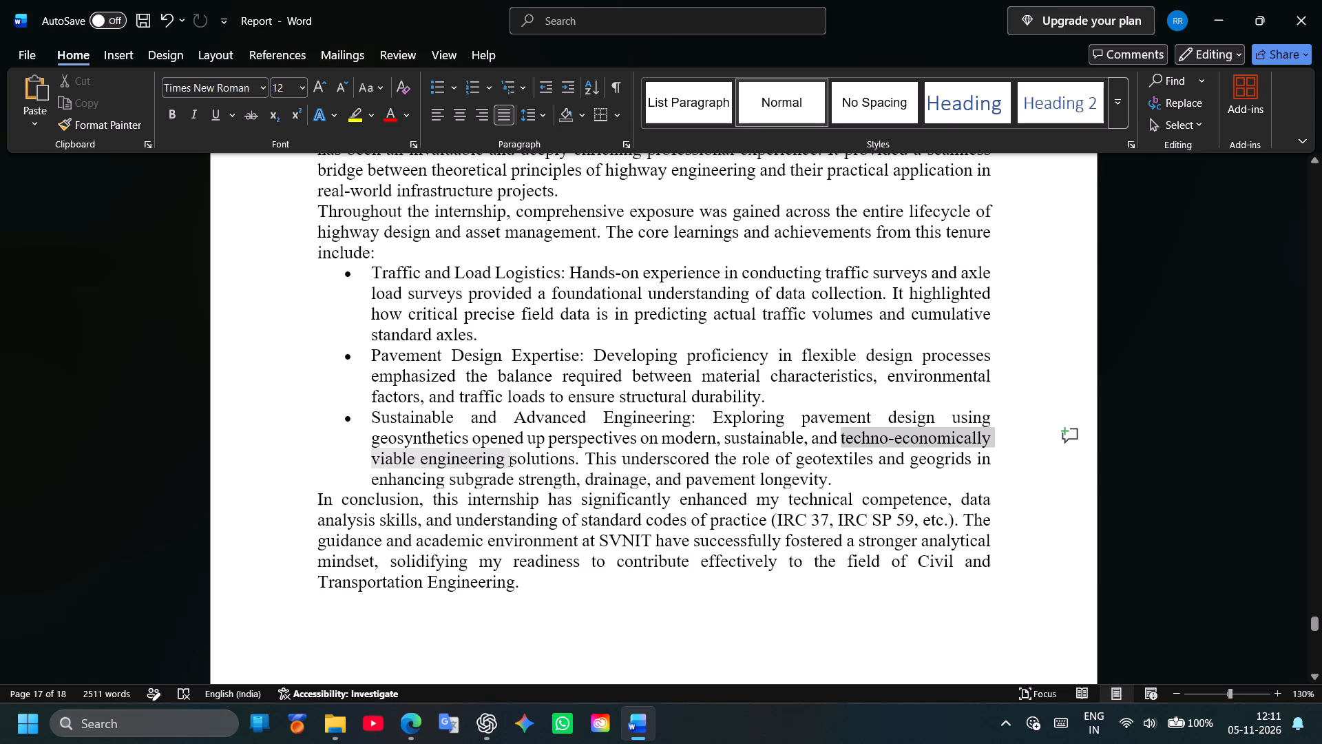
{"action": "left_click_drag", "start_coordinate": [507, 461], "coordinate": [409, 465]}
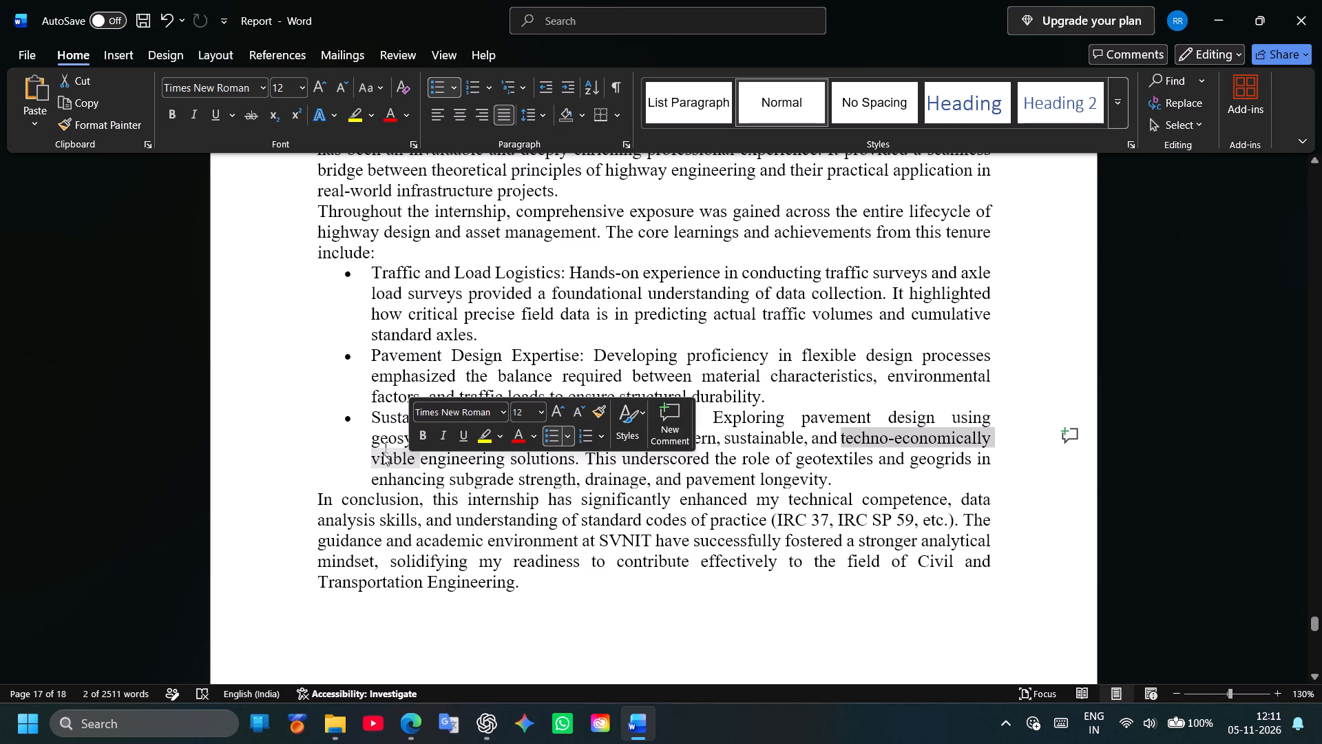
{"action": "right_click", "coordinate": [387, 468]}
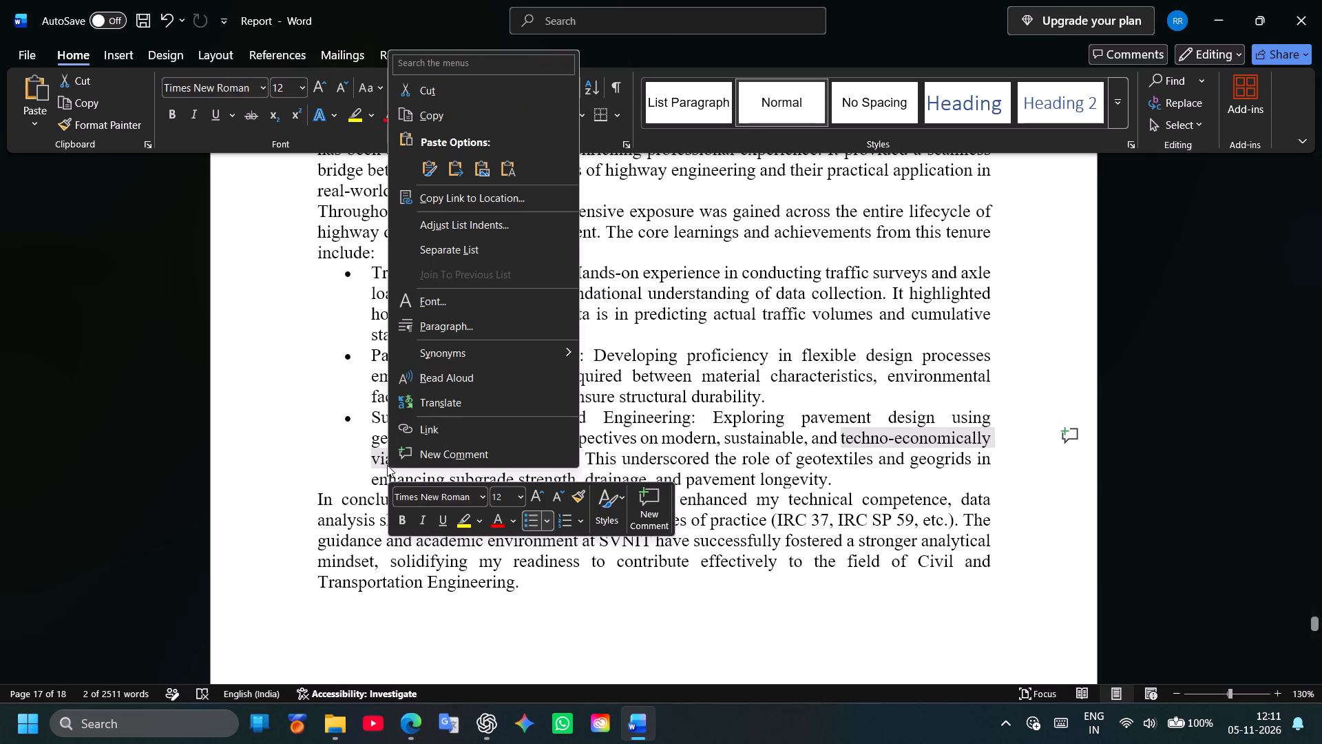
{"action": "left_click", "coordinate": [436, 408]}
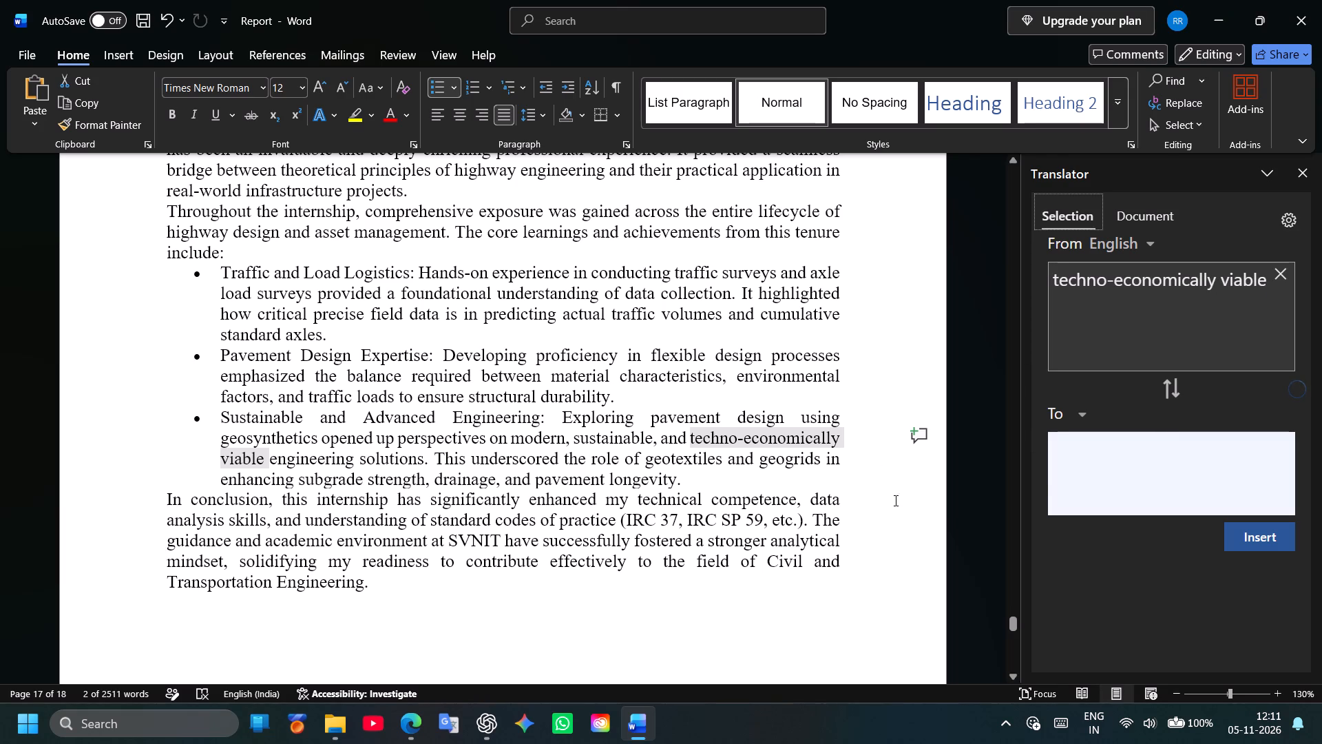
{"action": "left_click", "coordinate": [1140, 458]}
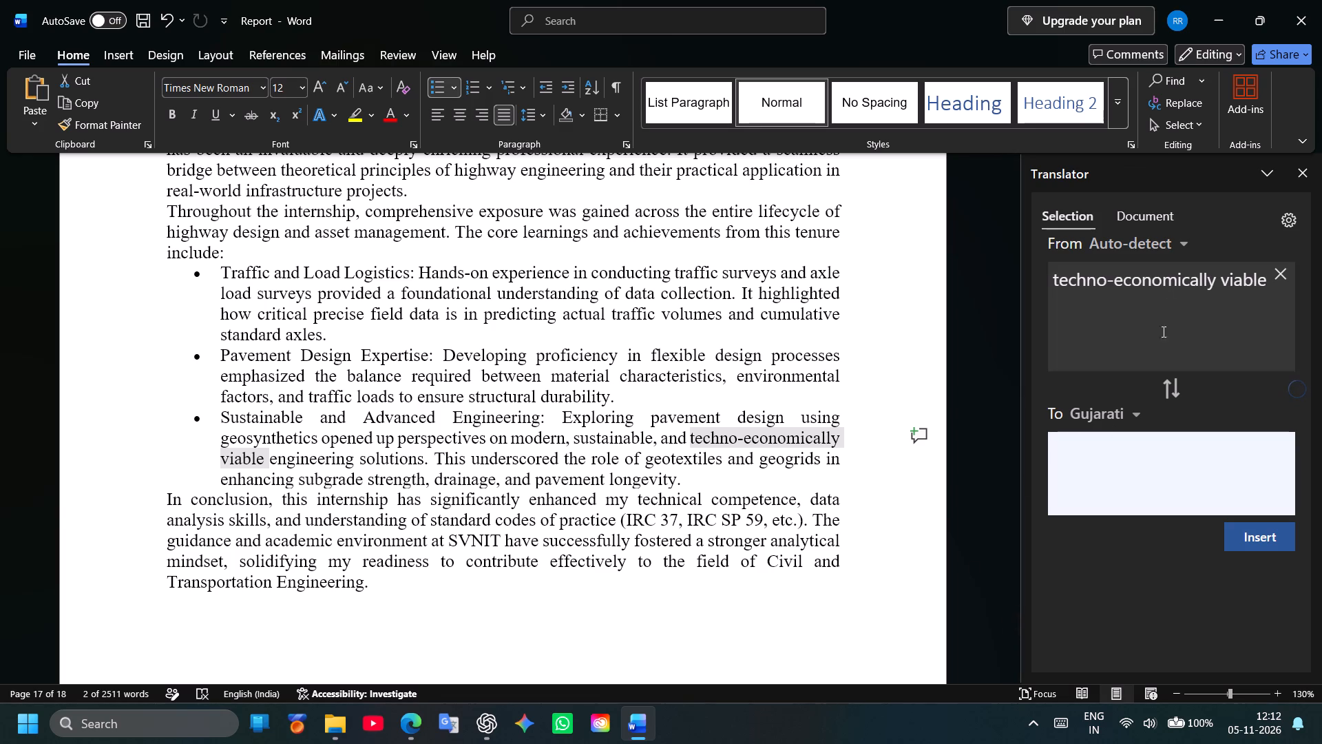
{"action": "scroll", "coordinate": [873, 555], "scroll_direction": "down", "scroll_amount": 1}
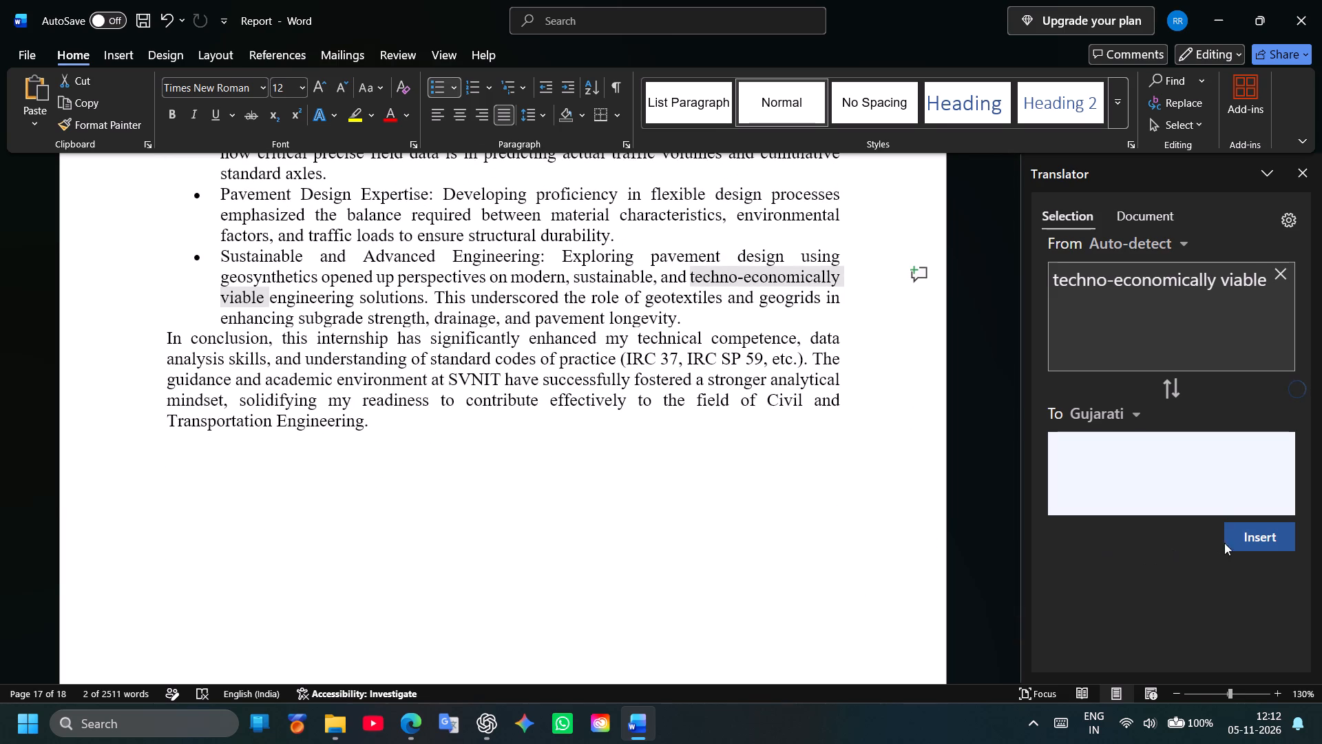
{"action": "scroll", "coordinate": [852, 515], "scroll_direction": "up", "scroll_amount": 2}
{"action": "left_click", "coordinate": [1138, 513]}
{"action": "left_click", "coordinate": [1095, 579]}
{"action": "scroll", "coordinate": [960, 535], "scroll_direction": "down", "scroll_amount": 1}
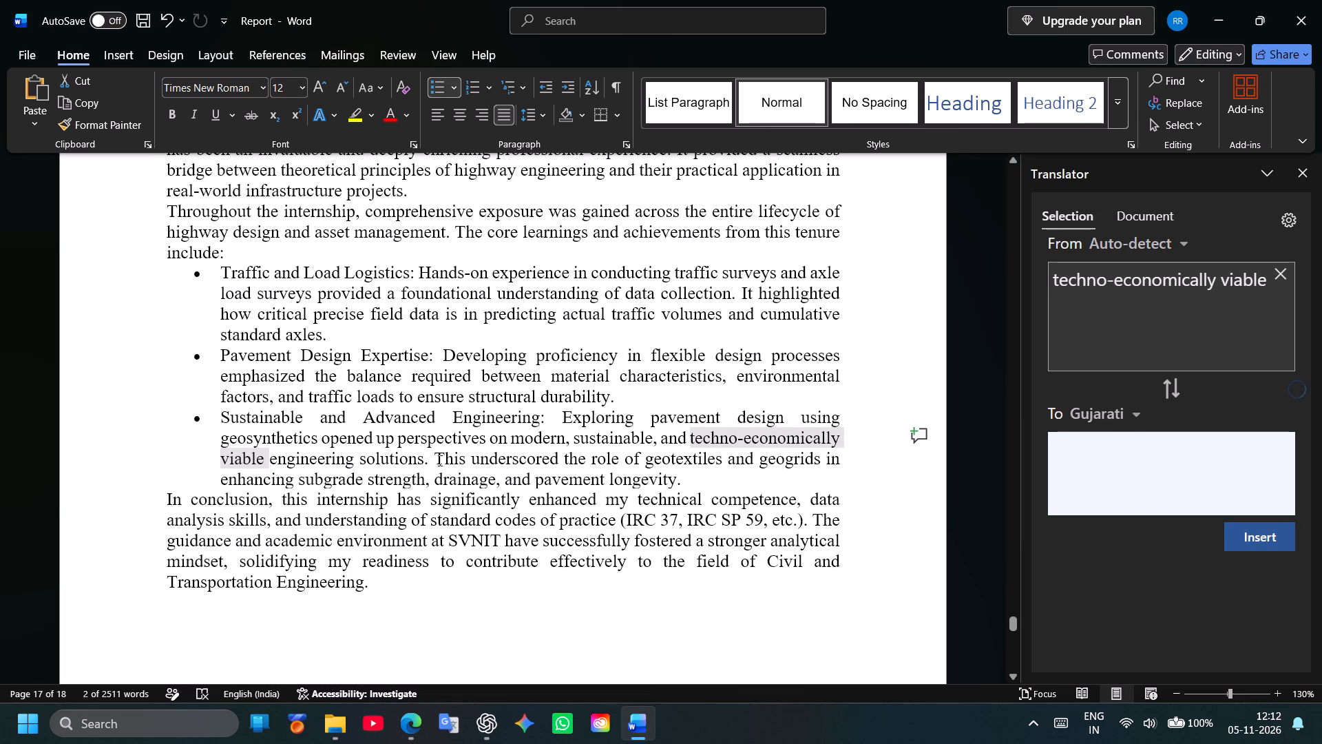
Check the sentence from "This underscored the role" to "pavement longevity" with its Gujarati translation, and close the Translator.
{"action": "left_click_drag", "start_coordinate": [439, 460], "coordinate": [578, 459]}
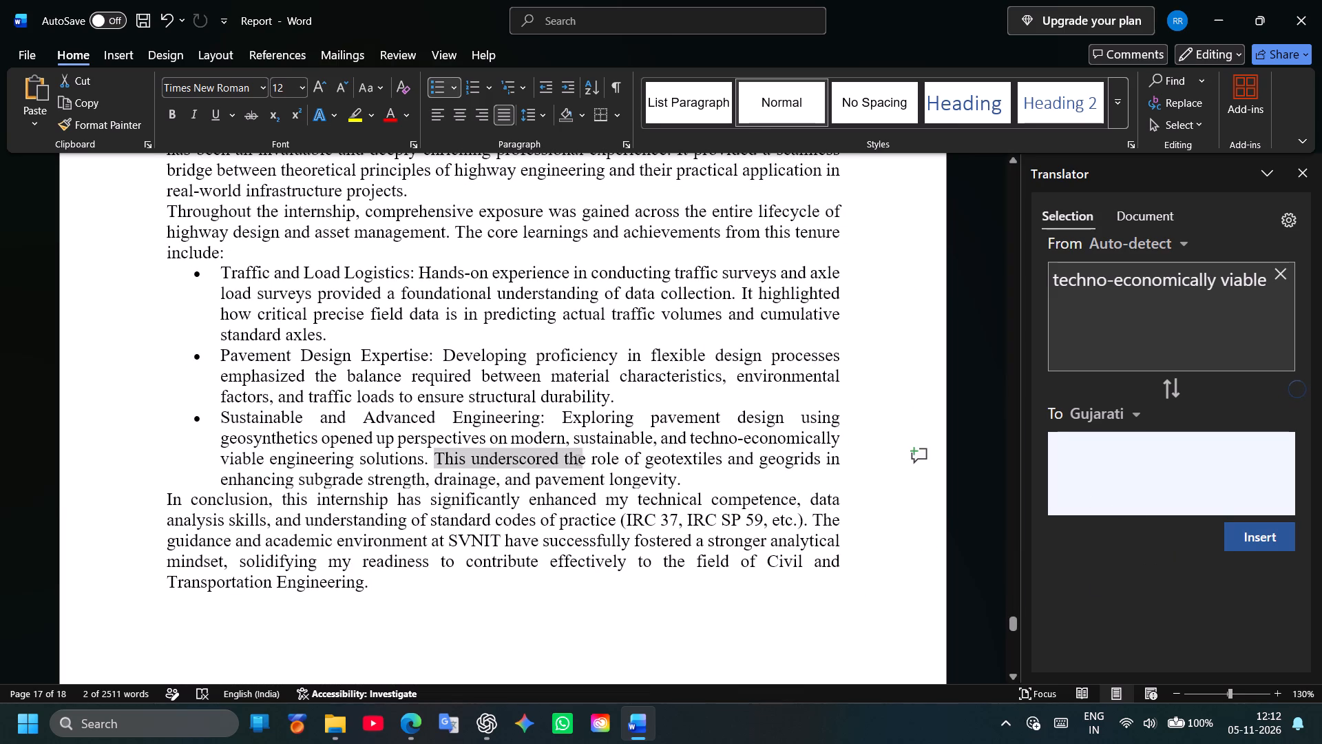
{"action": "left_click_drag", "start_coordinate": [578, 459], "coordinate": [851, 460]}
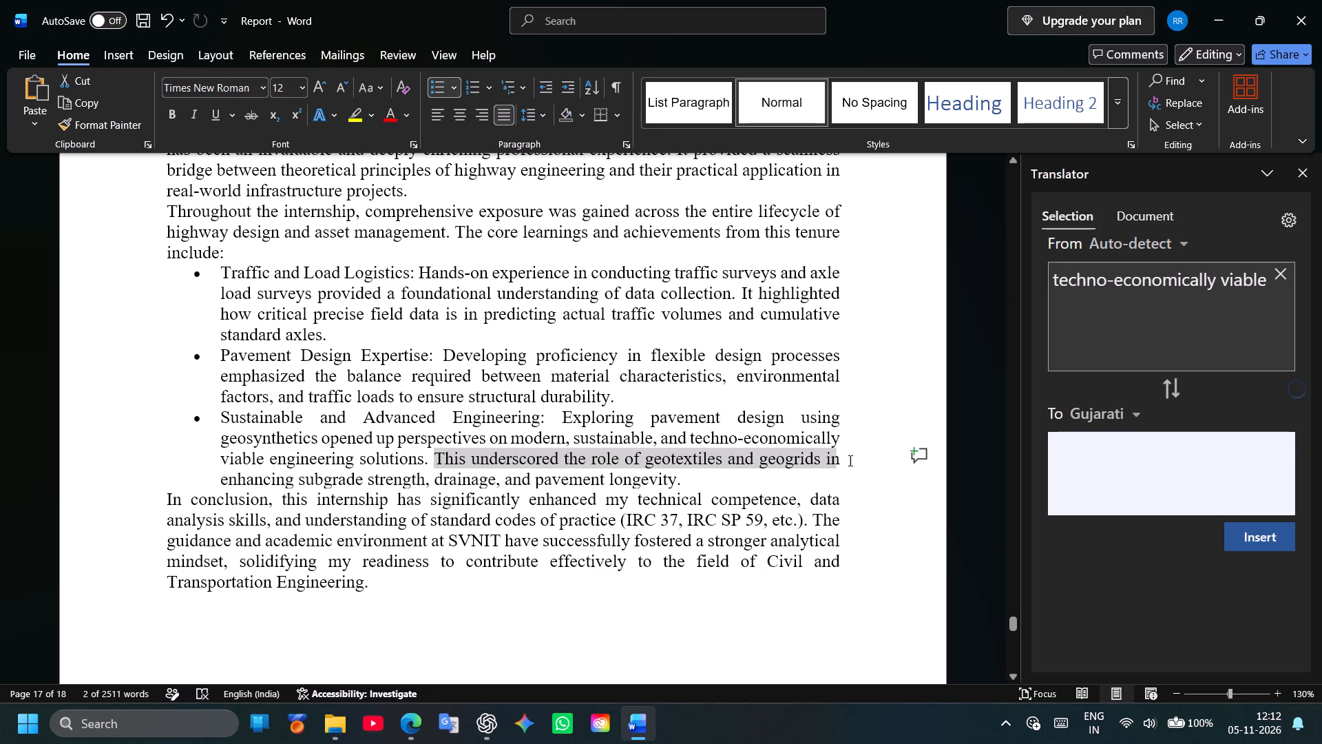
{"action": "left_click_drag", "start_coordinate": [851, 460], "coordinate": [221, 481]}
{"action": "left_click_drag", "start_coordinate": [221, 481], "coordinate": [376, 482]}
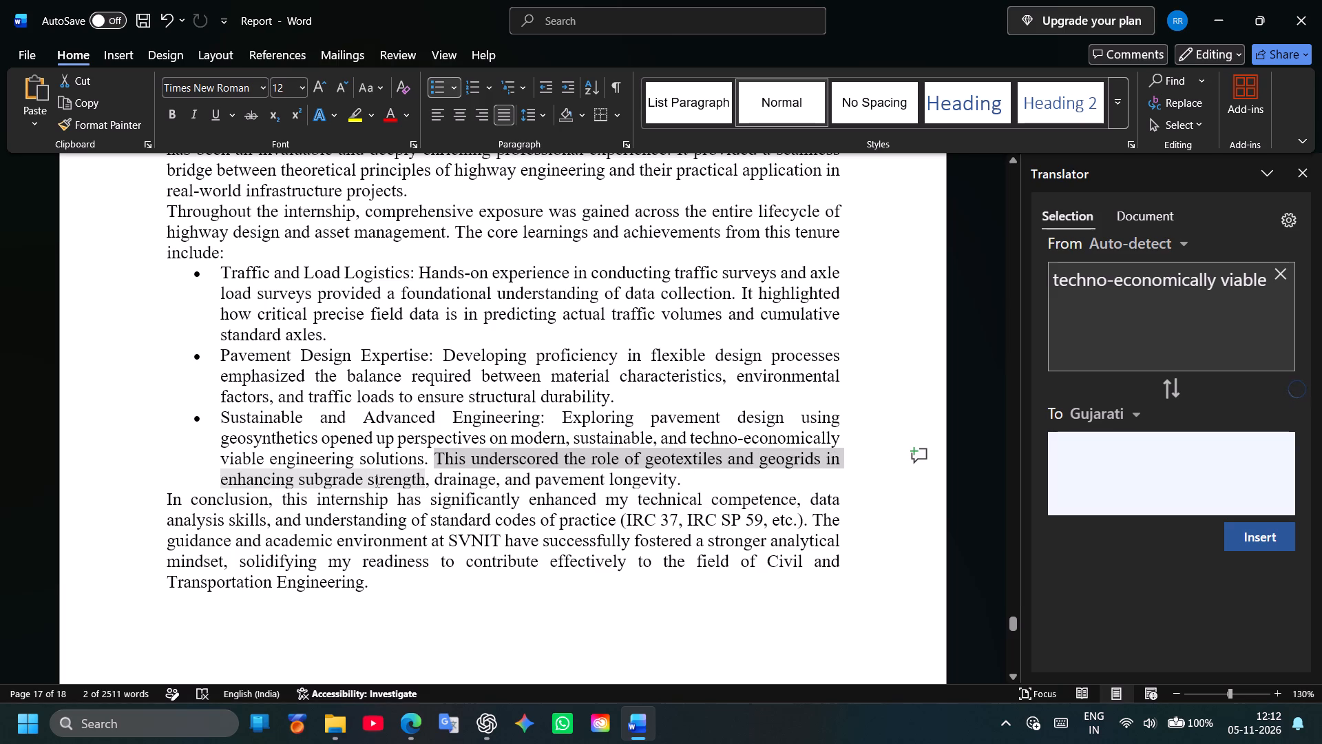
{"action": "left_click_drag", "start_coordinate": [376, 482], "coordinate": [498, 478]}
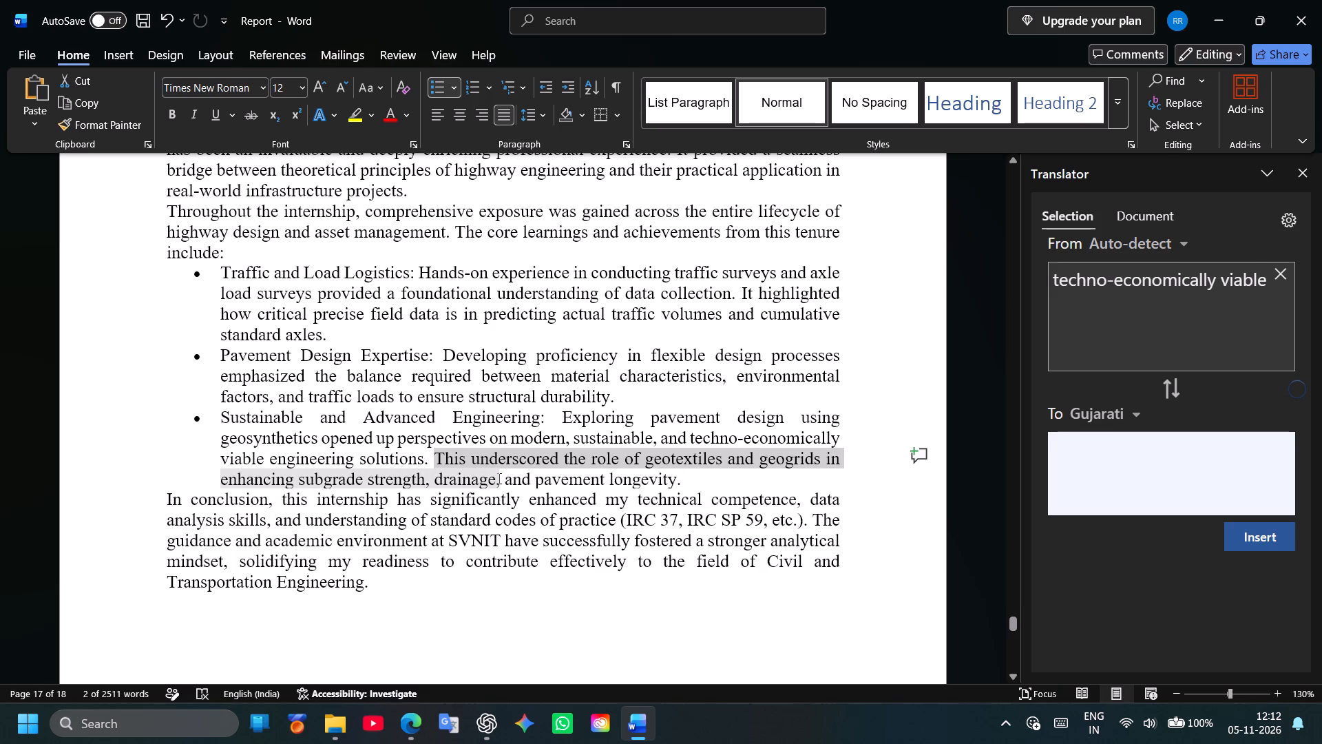
{"action": "left_click_drag", "start_coordinate": [498, 478], "coordinate": [671, 478]}
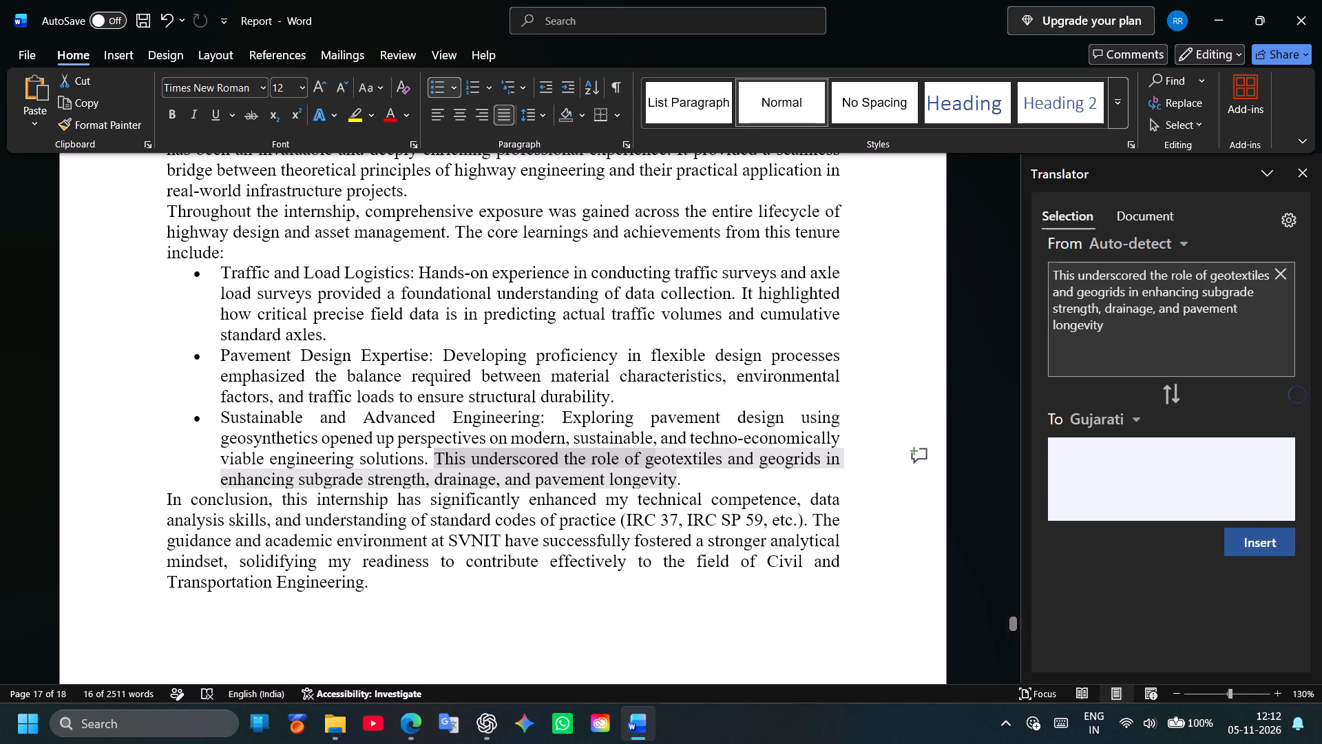
{"action": "left_click", "coordinate": [878, 546]}
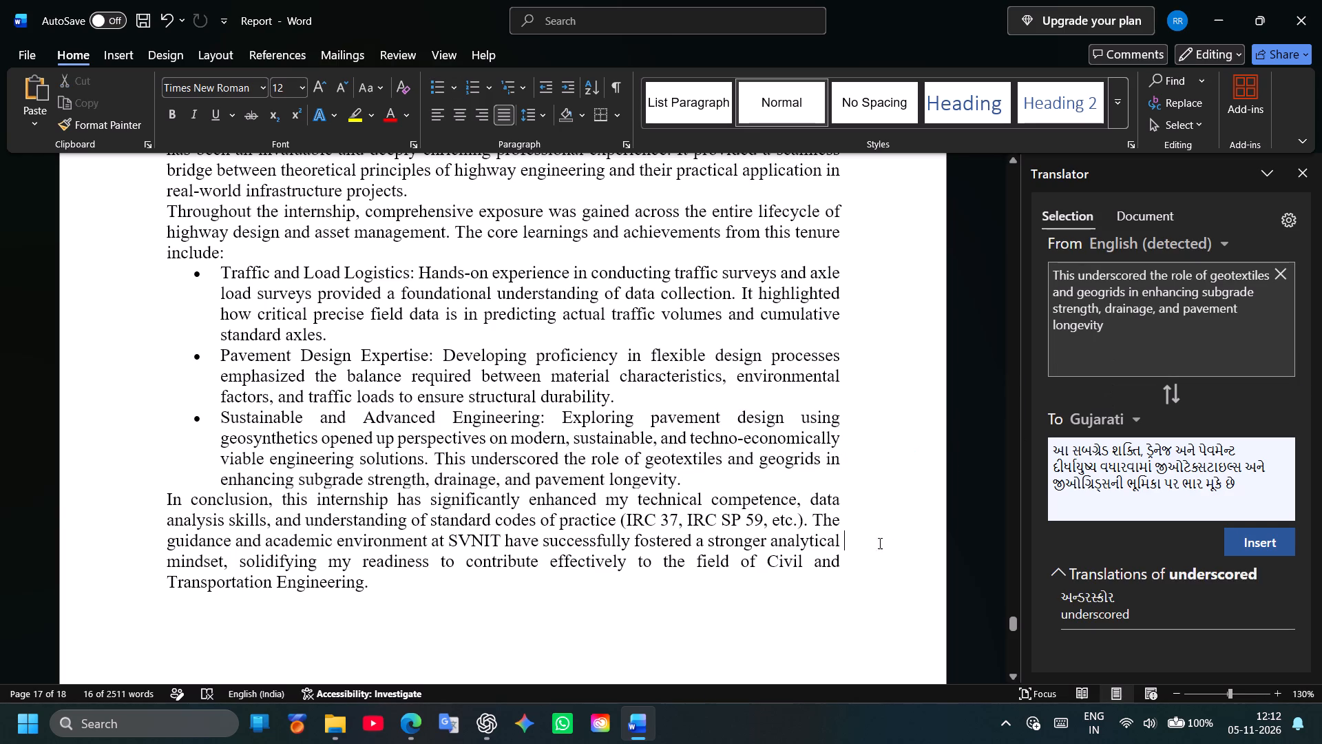
{"action": "left_click", "coordinate": [1300, 167]}
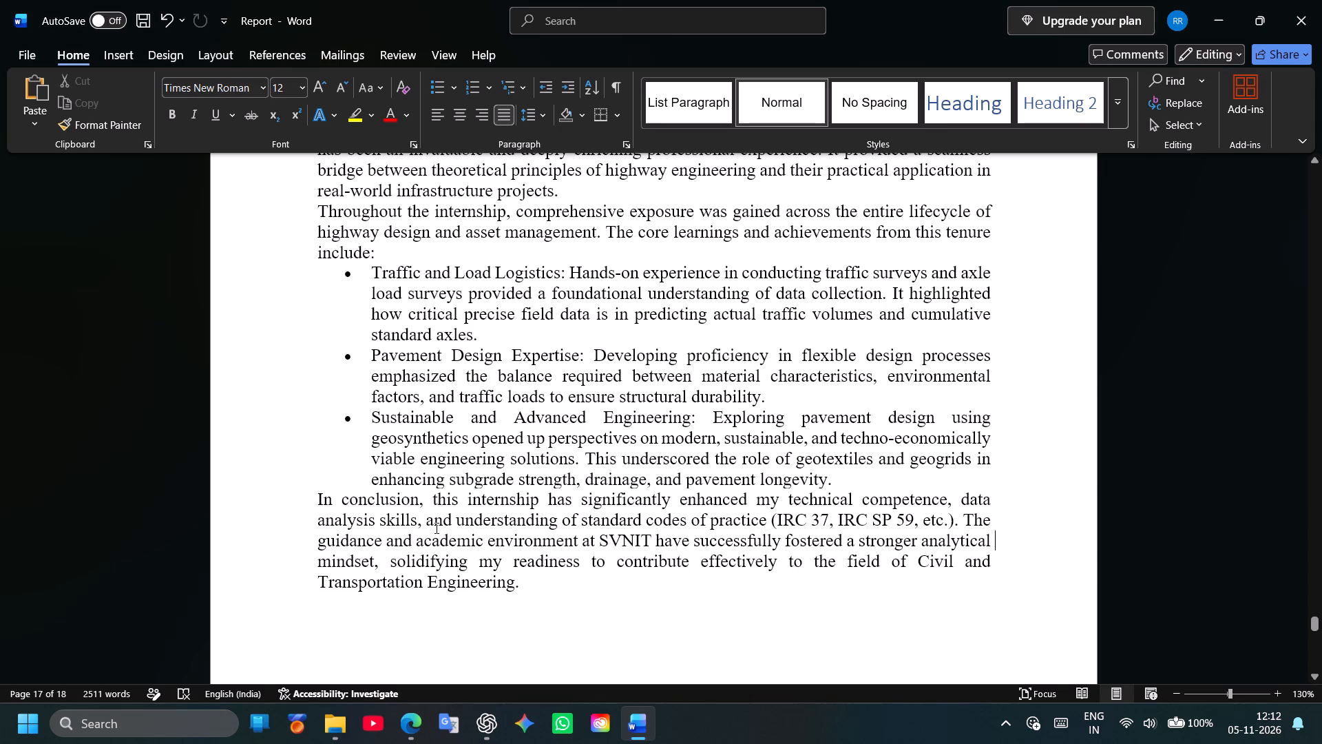
Examine the first sentence of the "In conclusion" paragraph, checking the wording "technical competence" and "analysis skills".
{"action": "left_click_drag", "start_coordinate": [320, 528], "coordinate": [335, 528]}
{"action": "left_click_drag", "start_coordinate": [335, 528], "coordinate": [397, 528]}
{"action": "left_click", "coordinate": [490, 582]}
{"action": "left_click_drag", "start_coordinate": [786, 499], "coordinate": [931, 497]}
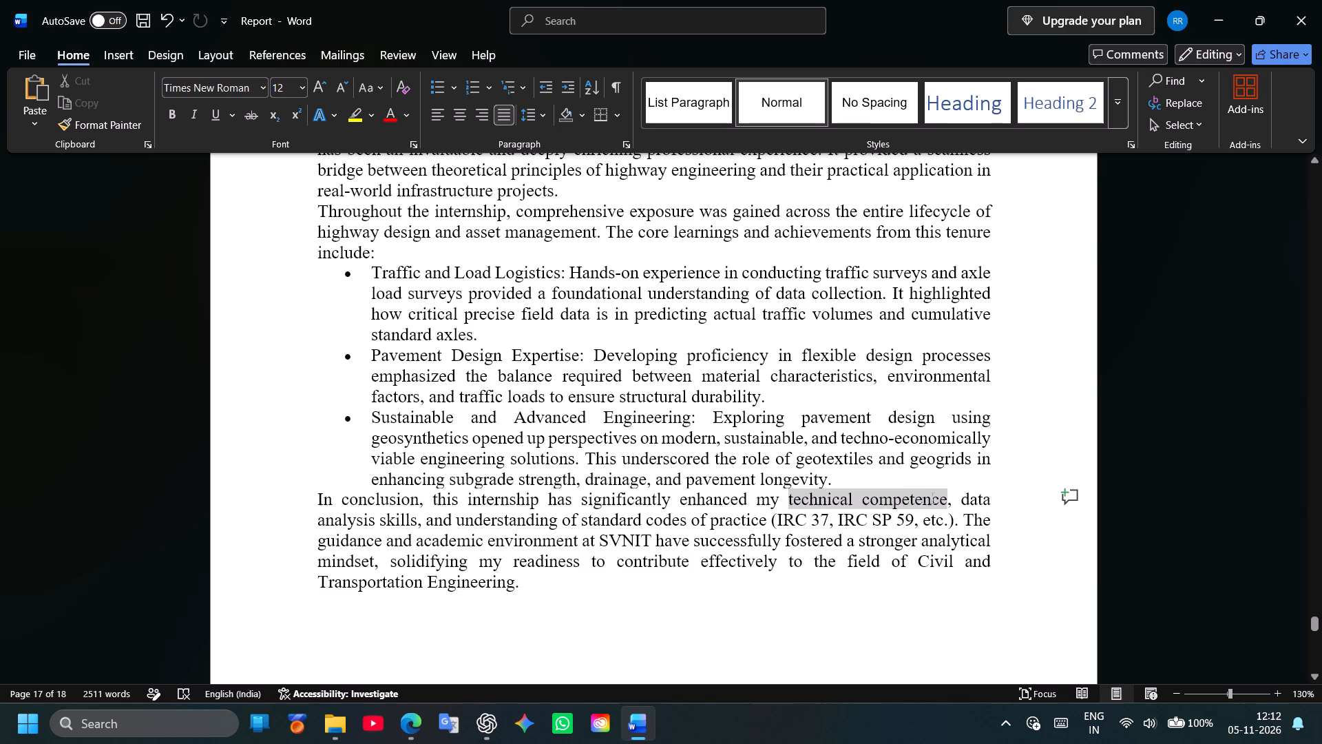
{"action": "left_click_drag", "start_coordinate": [931, 497], "coordinate": [946, 497]}
{"action": "left_click", "coordinate": [943, 593]}
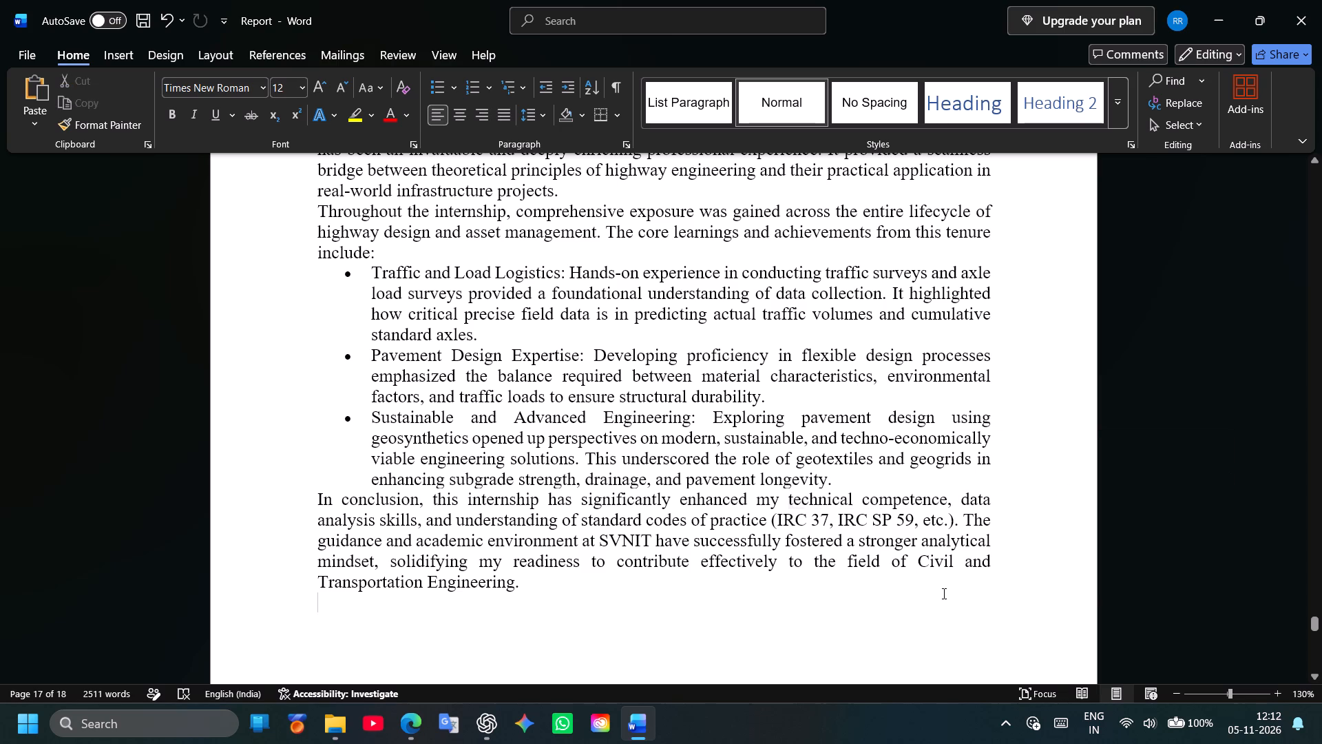
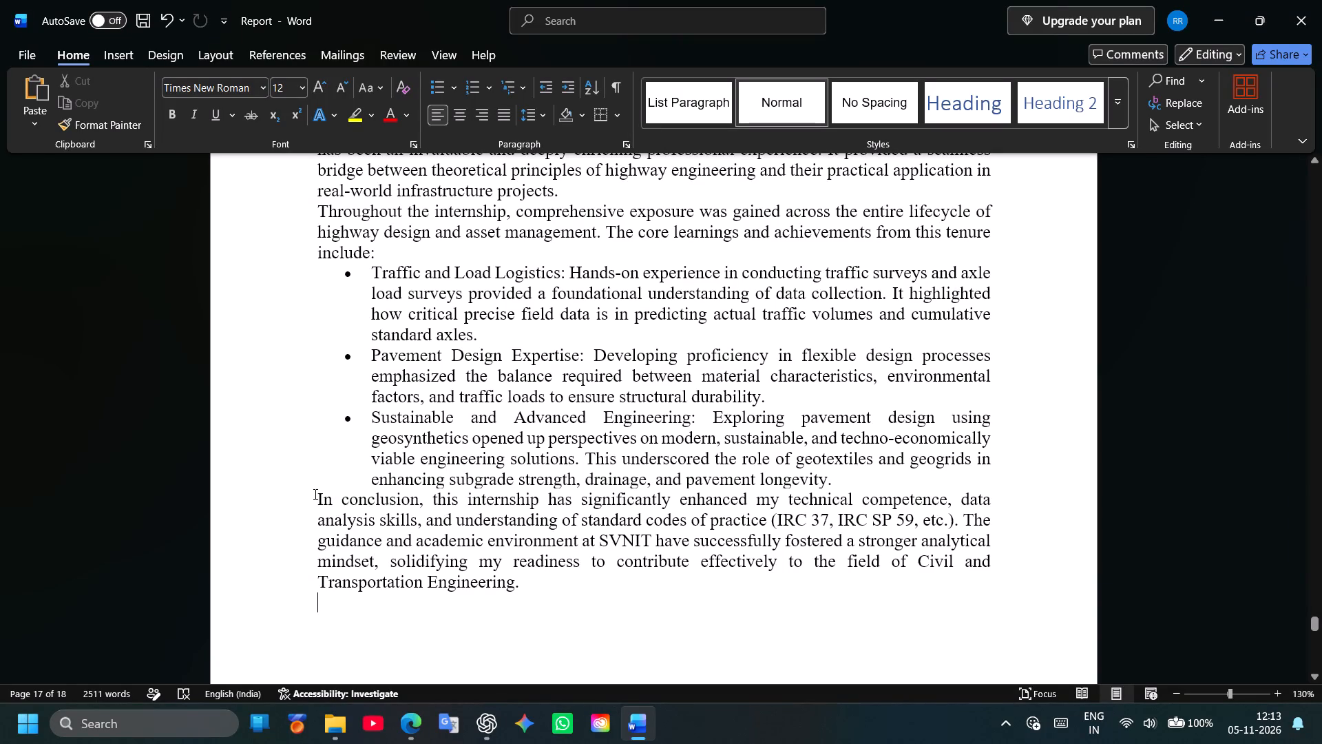
Delete "data analysis skills" from the "In conclusion" paragraph so the wording reads "technical competence, and understanding".
{"action": "left_click_drag", "start_coordinate": [315, 494], "coordinate": [525, 580]}
{"action": "left_click", "coordinate": [536, 610]}
{"action": "left_click_drag", "start_coordinate": [416, 520], "coordinate": [936, 488]}
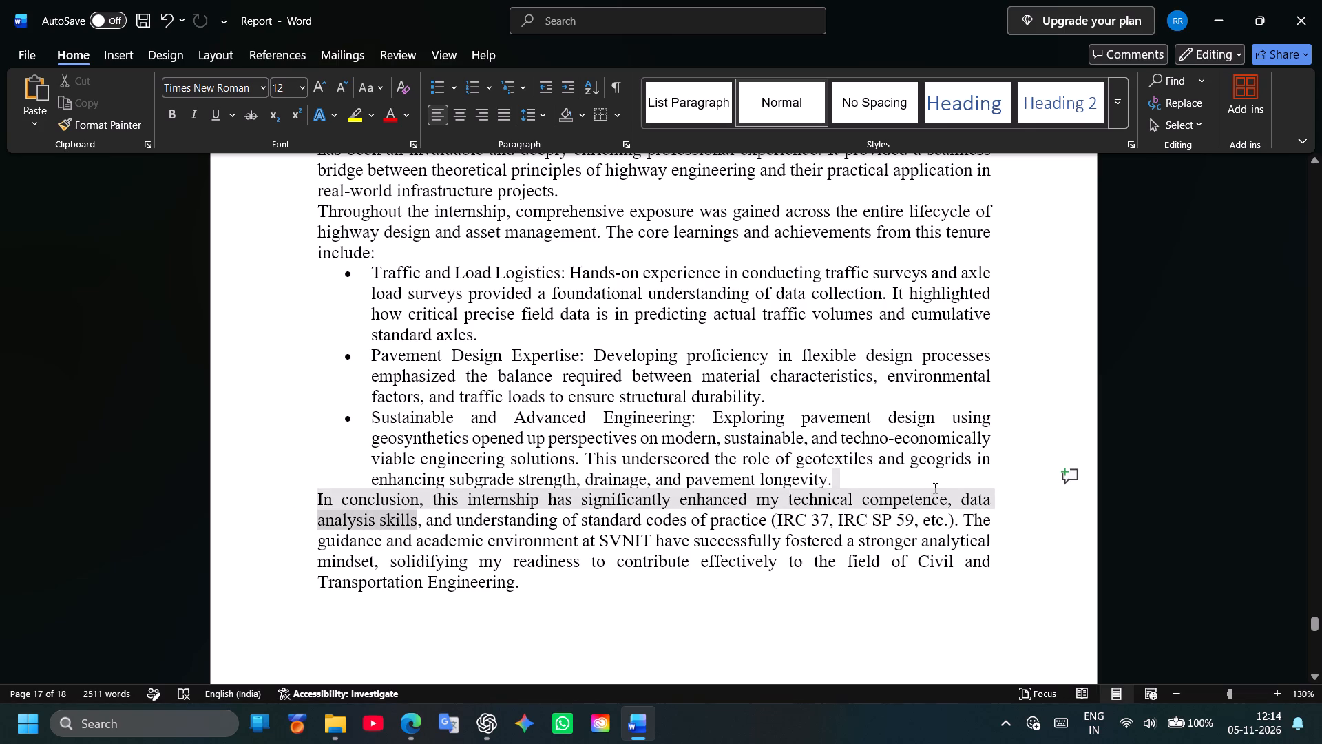
{"action": "left_click_drag", "start_coordinate": [936, 488], "coordinate": [953, 497]}
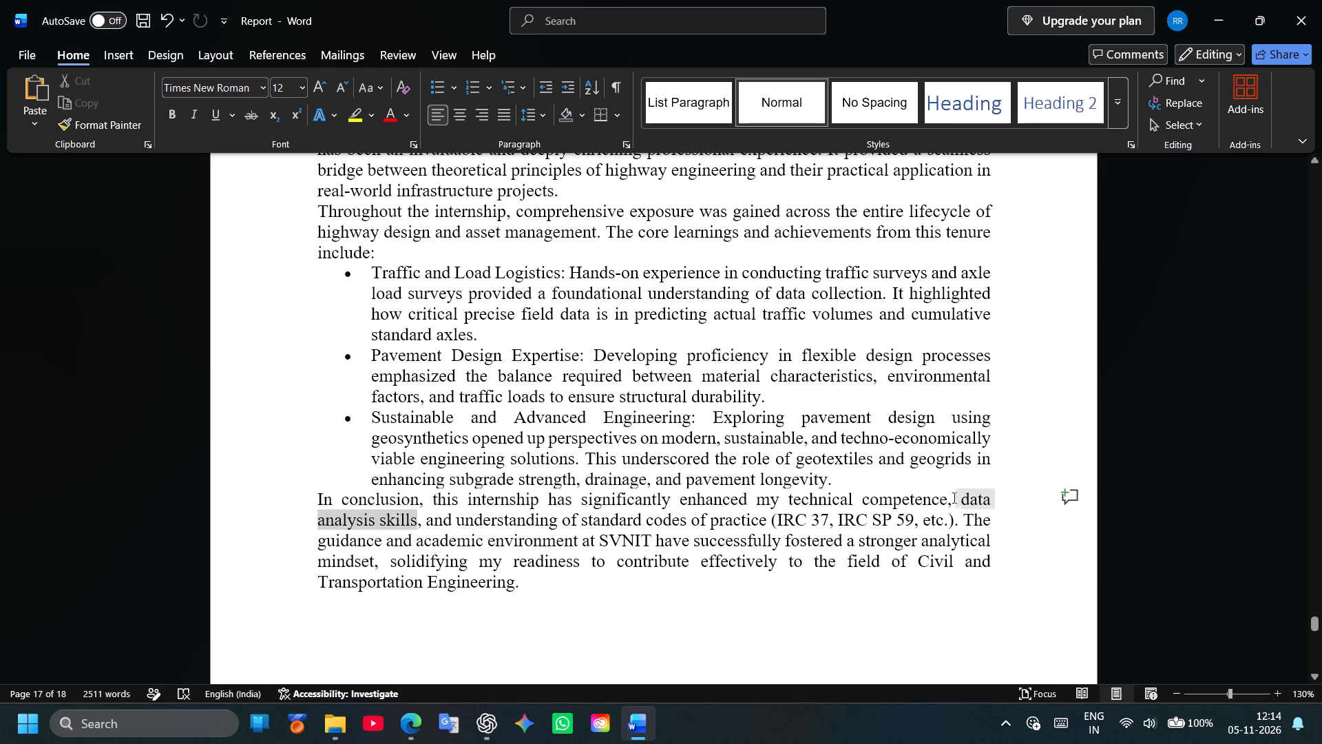
{"action": "left_click_drag", "start_coordinate": [953, 497], "coordinate": [951, 497]}
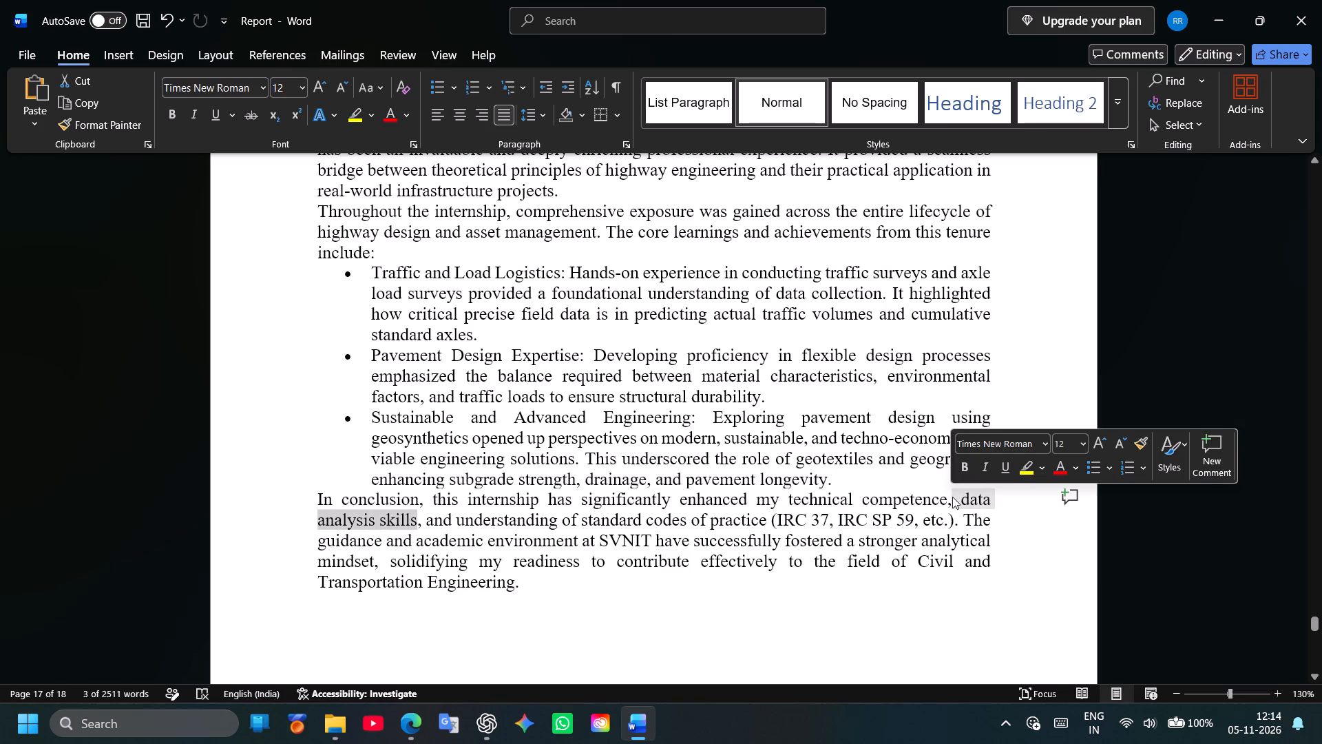
{"action": "key", "text": "BackSpace"}
{"action": "key", "text": "BackSpace"}
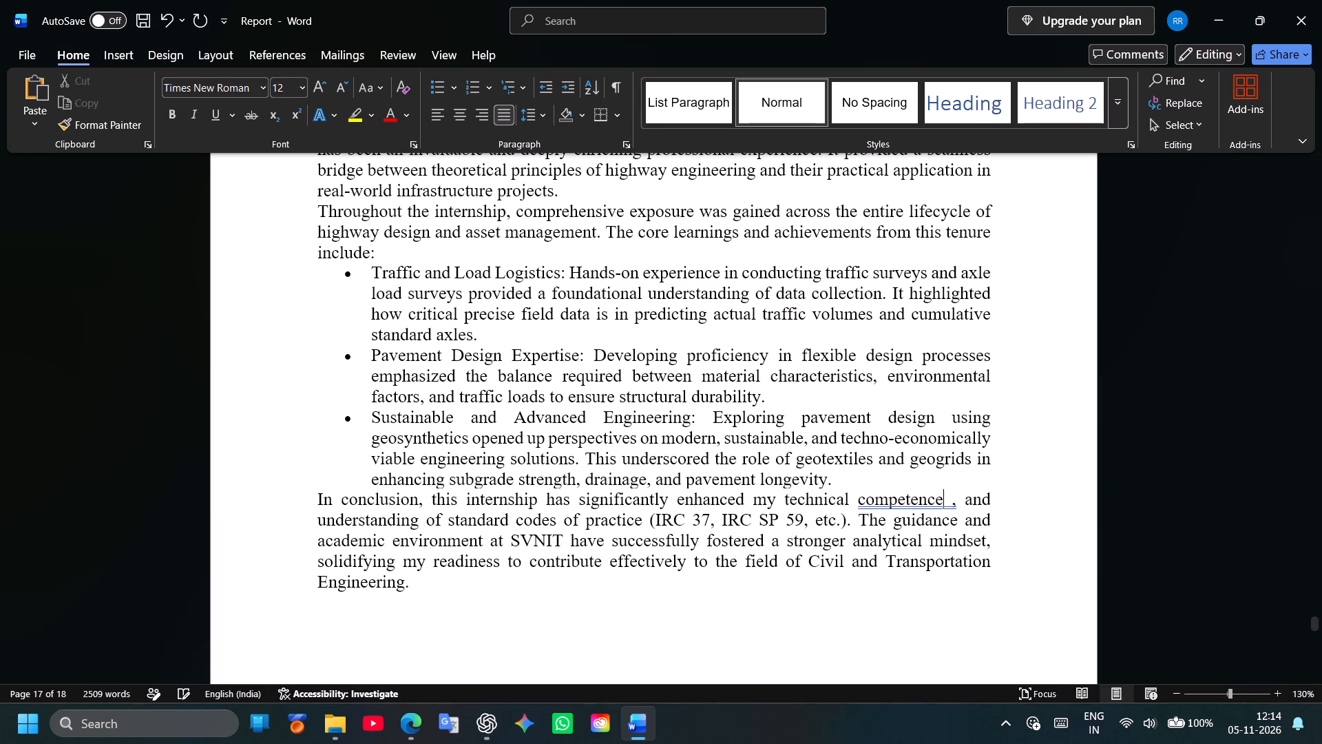
{"action": "key", "text": "Right"}
{"action": "key", "text": "BackSpace"}
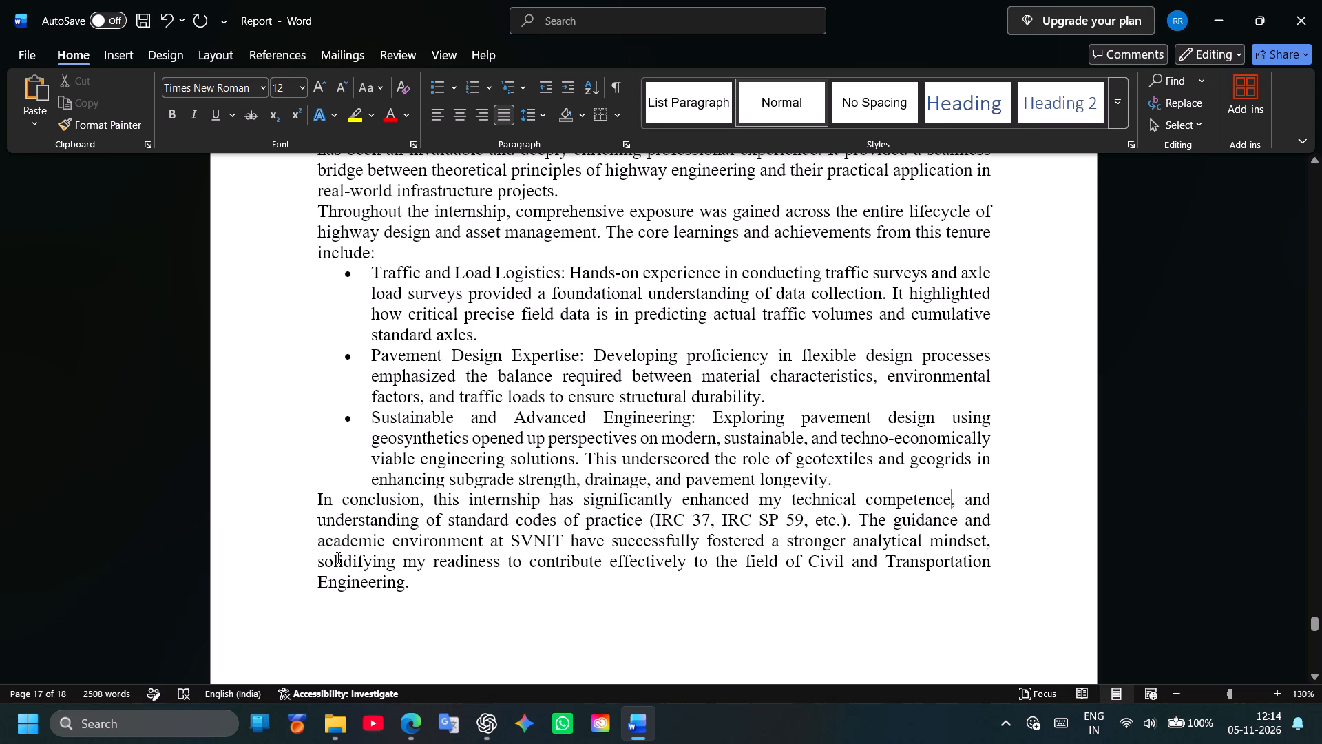
Apply the suggested grammar correction "IRC: SP" to the geosynthetics guideline entry in the References.
{"action": "scroll", "coordinate": [587, 566], "scroll_direction": "down", "scroll_amount": 3}
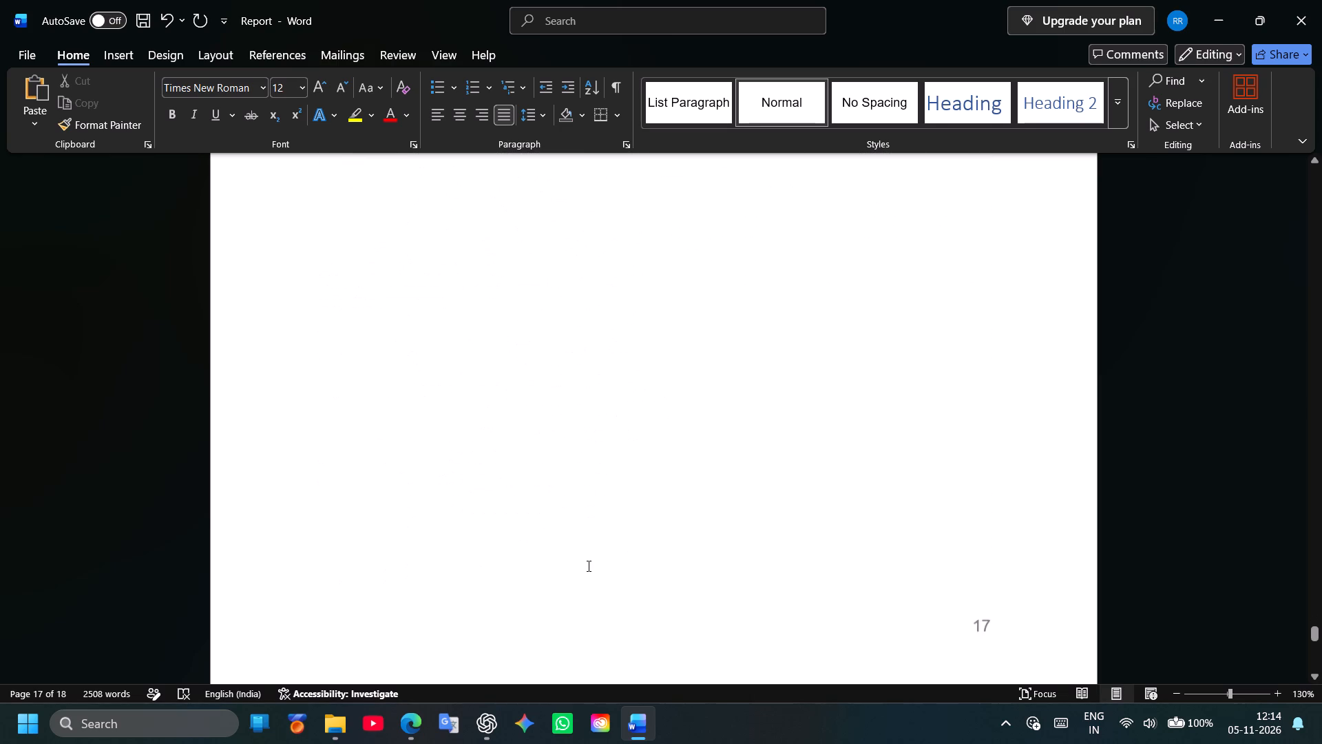
{"action": "scroll", "coordinate": [587, 566], "scroll_direction": "down", "scroll_amount": 3}
{"action": "scroll", "coordinate": [587, 564], "scroll_direction": "up", "scroll_amount": 6}
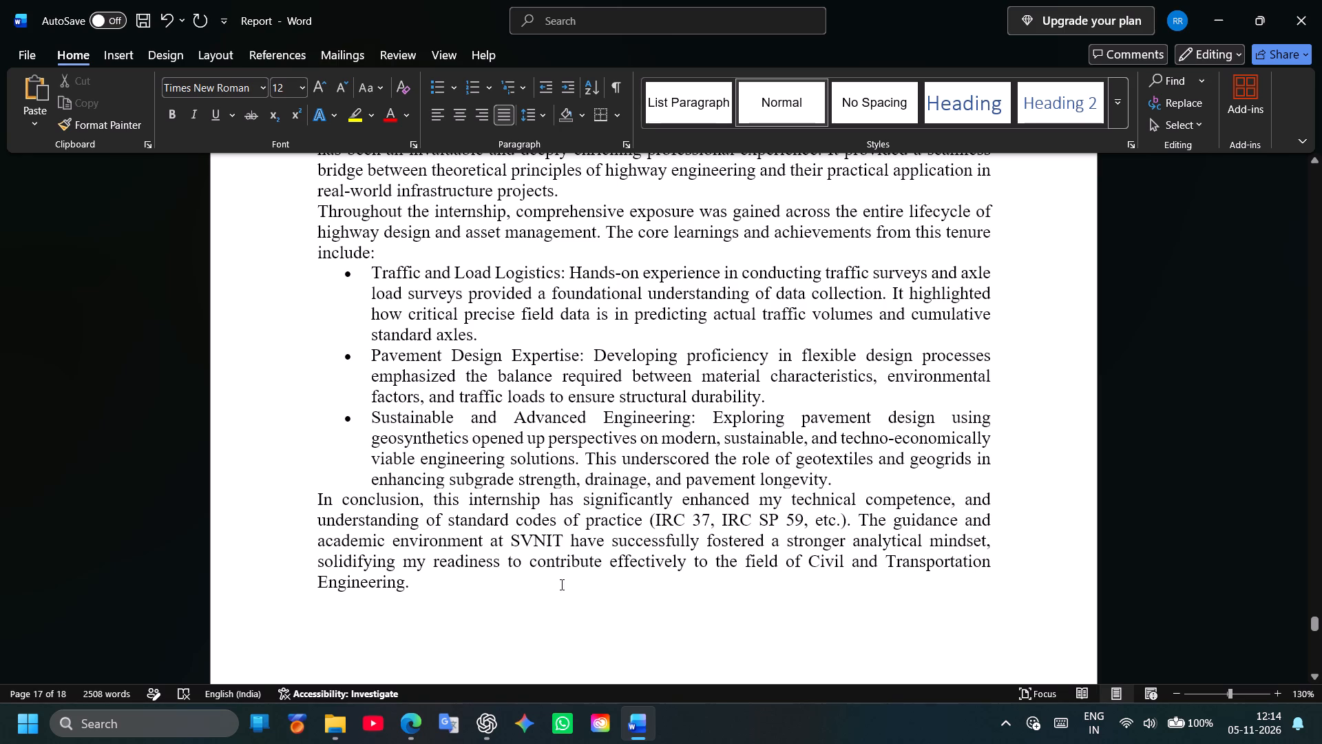
{"action": "scroll", "coordinate": [521, 594], "scroll_direction": "down", "scroll_amount": 7}
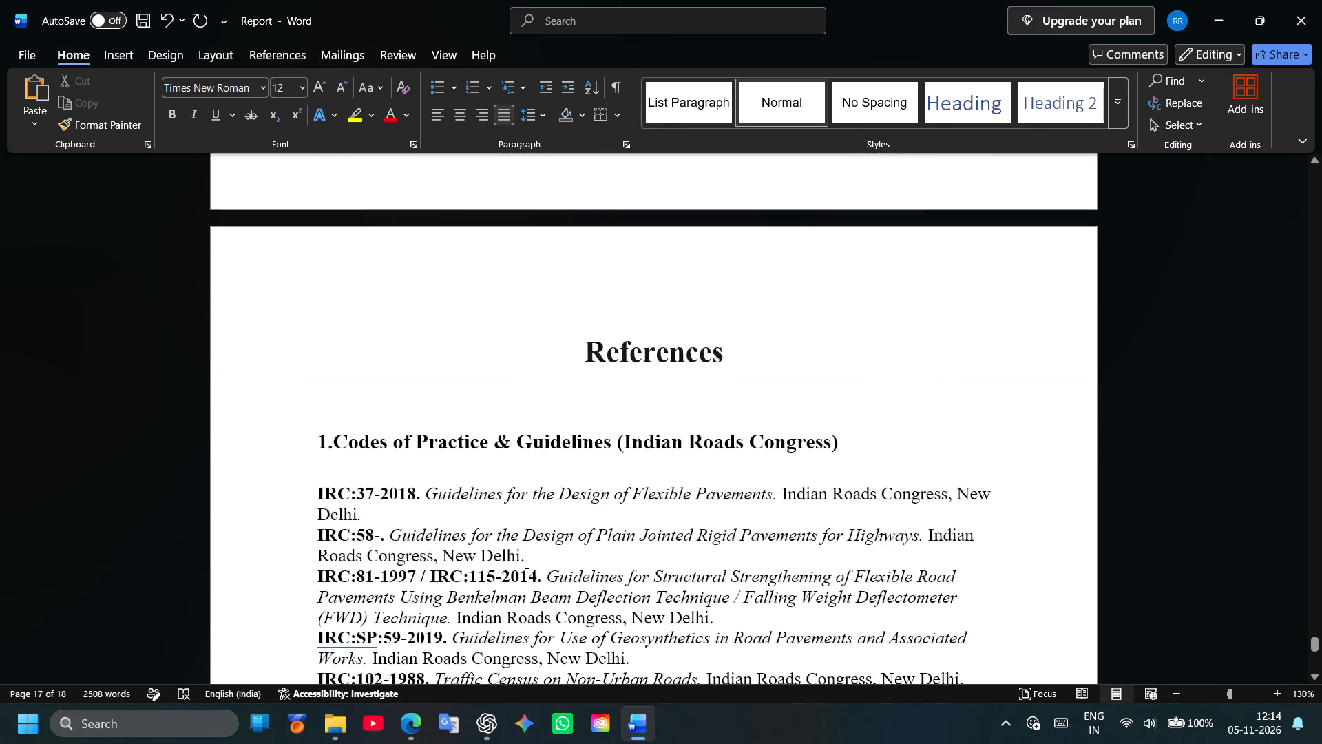
{"action": "scroll", "coordinate": [525, 573], "scroll_direction": "down", "scroll_amount": 1}
{"action": "scroll", "coordinate": [525, 573], "scroll_direction": "up", "scroll_amount": 2}
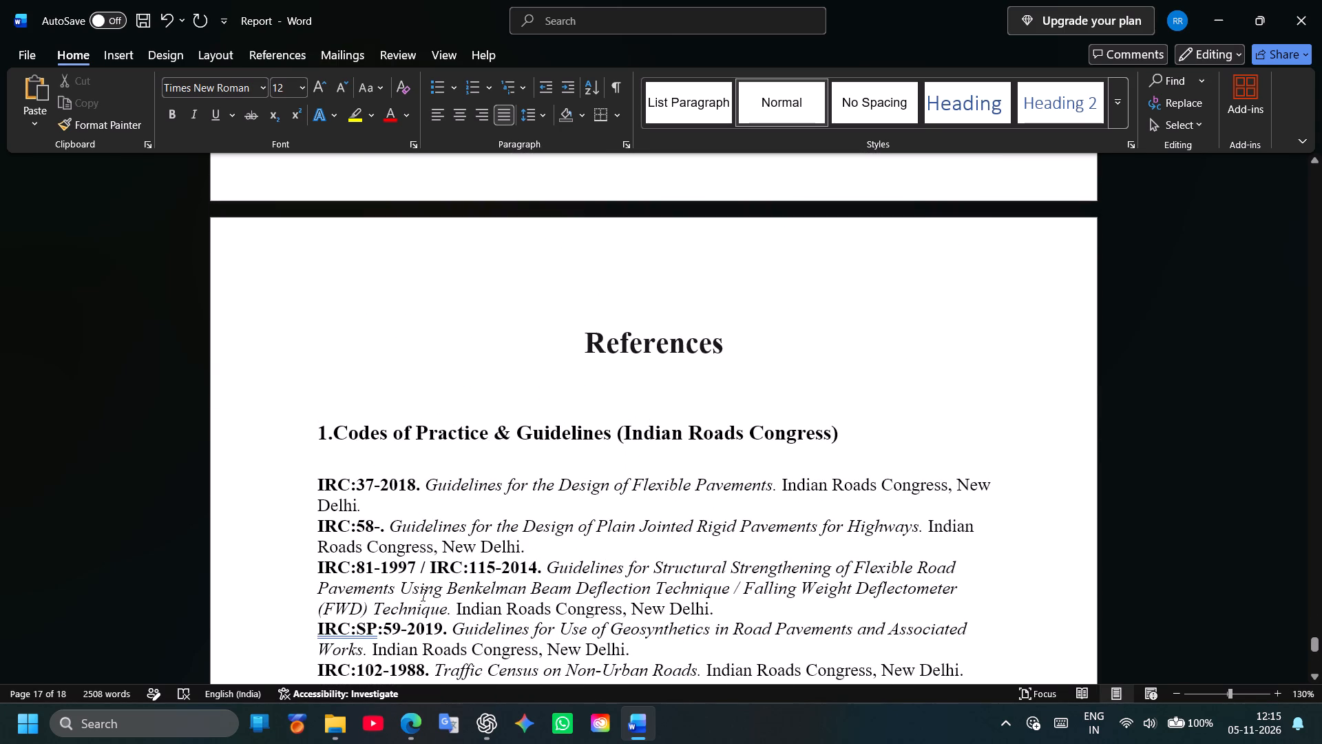
{"action": "right_click", "coordinate": [369, 624]}
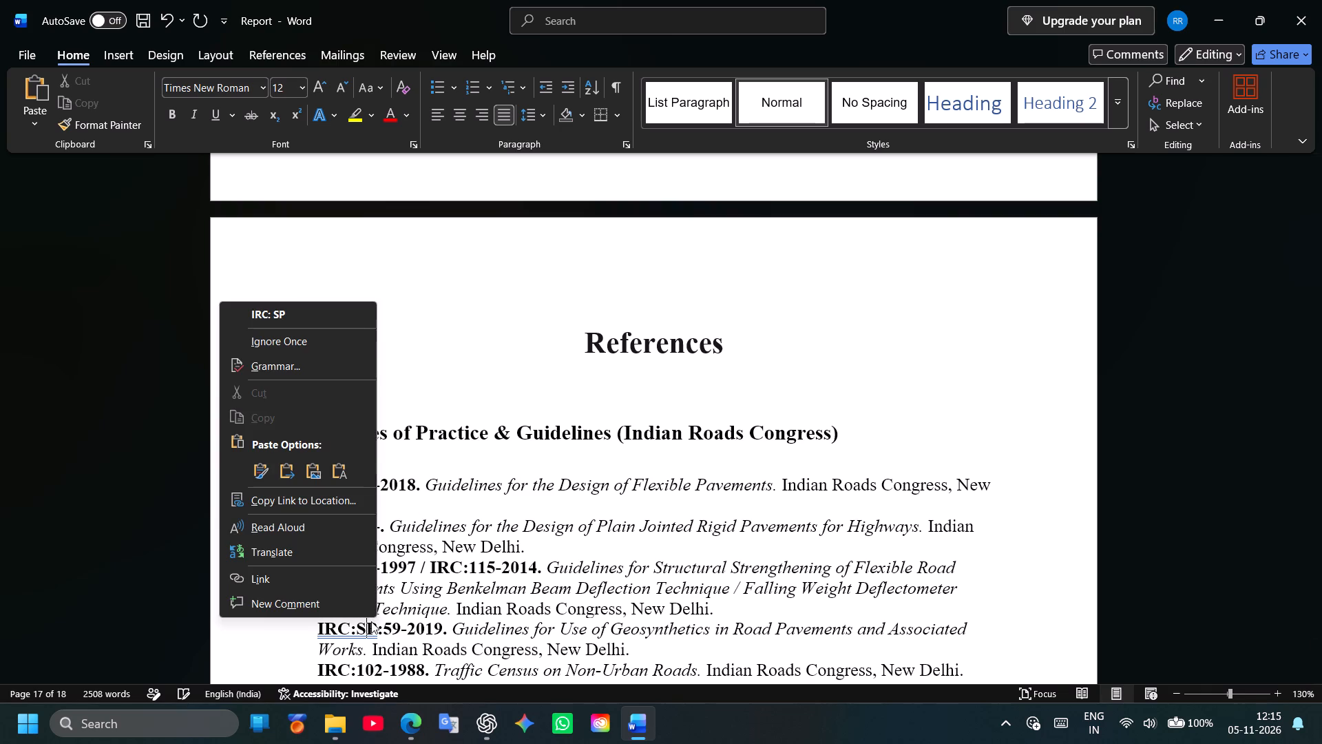
{"action": "left_click", "coordinate": [317, 316]}
Examine the IRC:81-1997 / IRC:115-2014 reference, checking its title wording and the phrase "Falling Weight Deflectometer".
{"action": "scroll", "coordinate": [1141, 455], "scroll_direction": "down", "scroll_amount": 1}
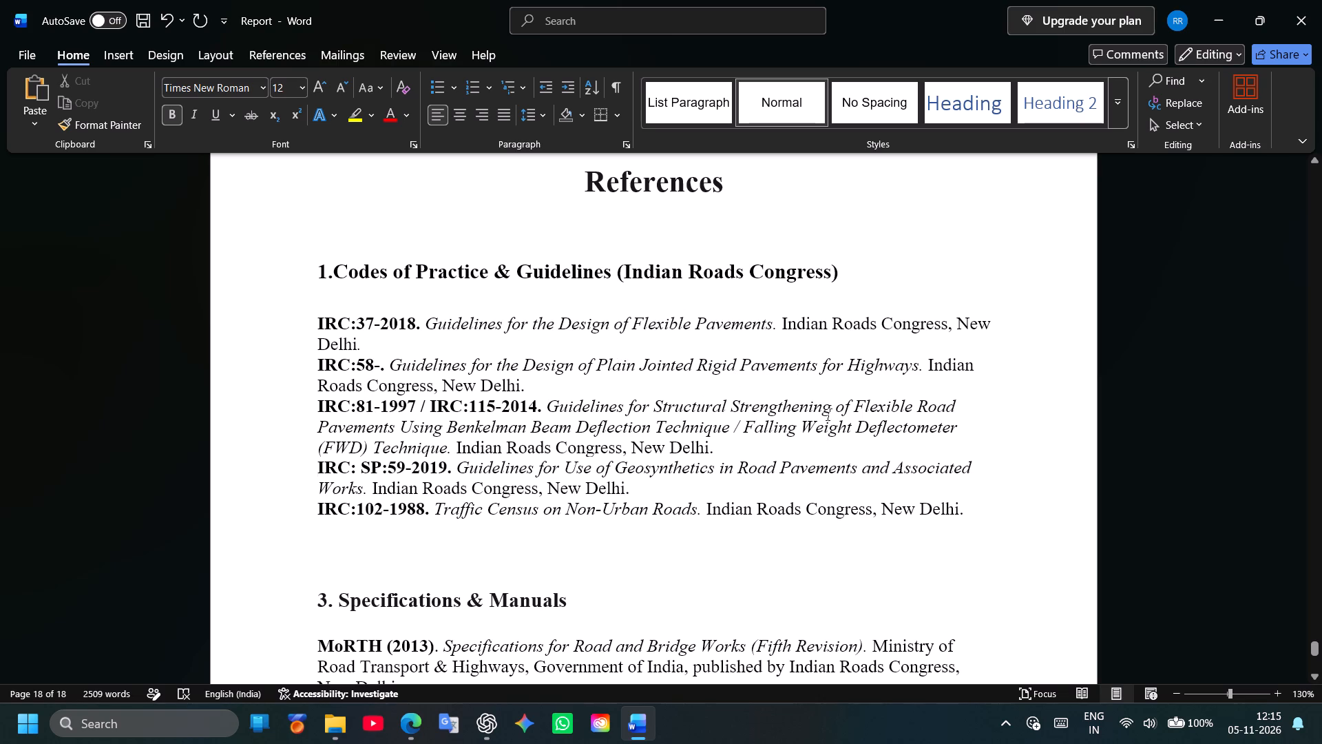
{"action": "left_click_drag", "start_coordinate": [553, 405], "coordinate": [665, 406]}
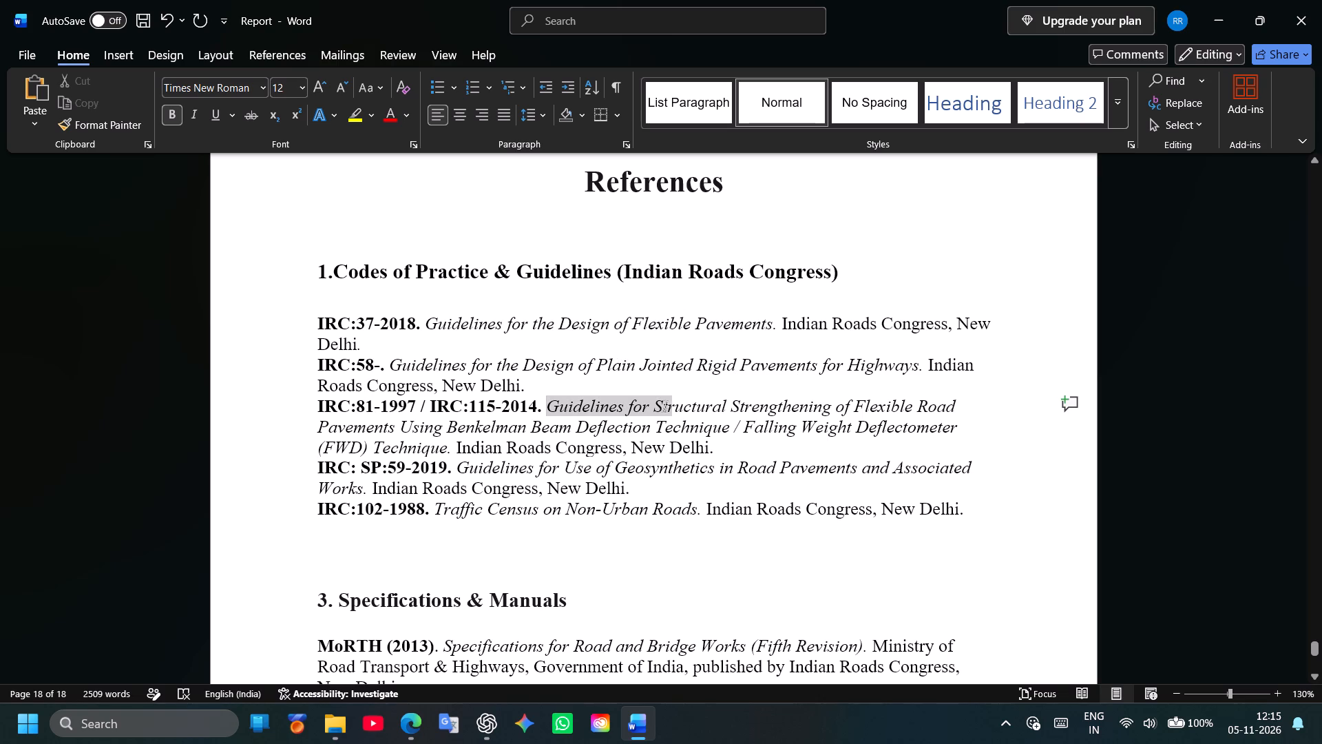
{"action": "left_click_drag", "start_coordinate": [665, 406], "coordinate": [259, 431]}
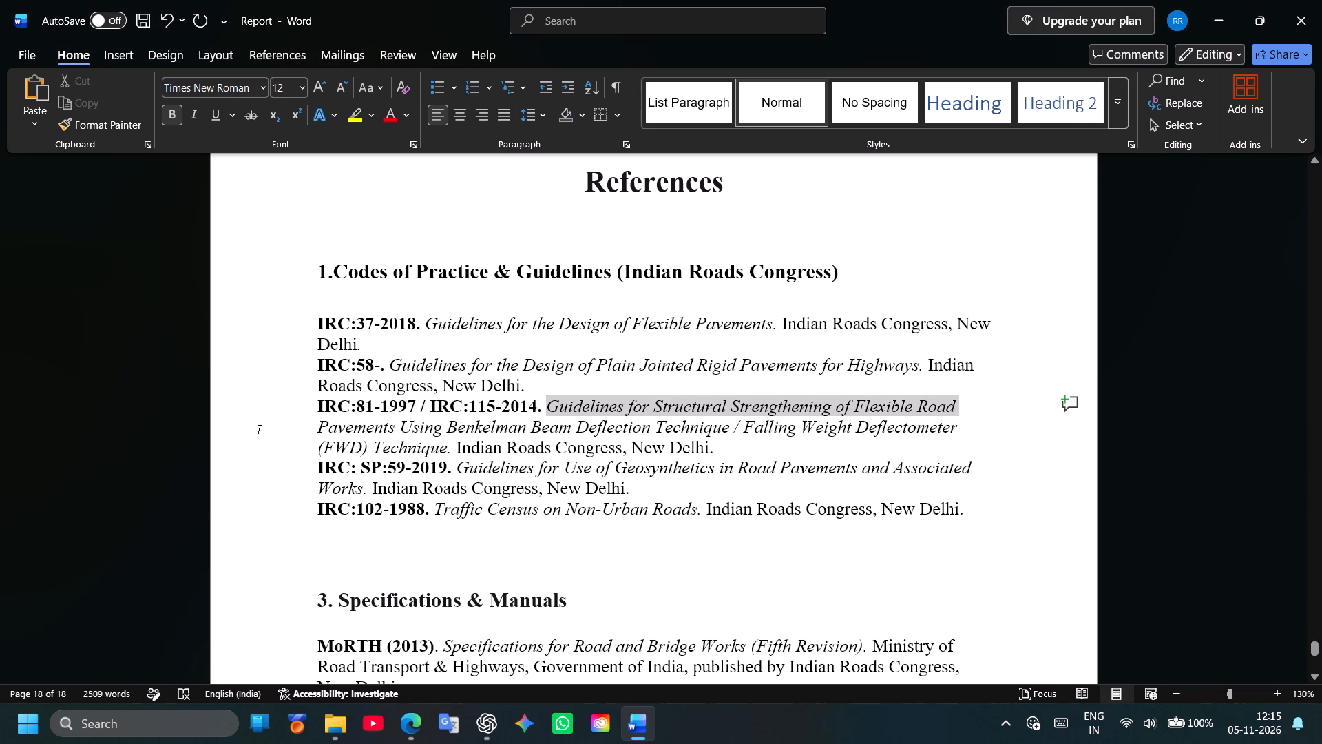
{"action": "left_click_drag", "start_coordinate": [259, 431], "coordinate": [583, 433]}
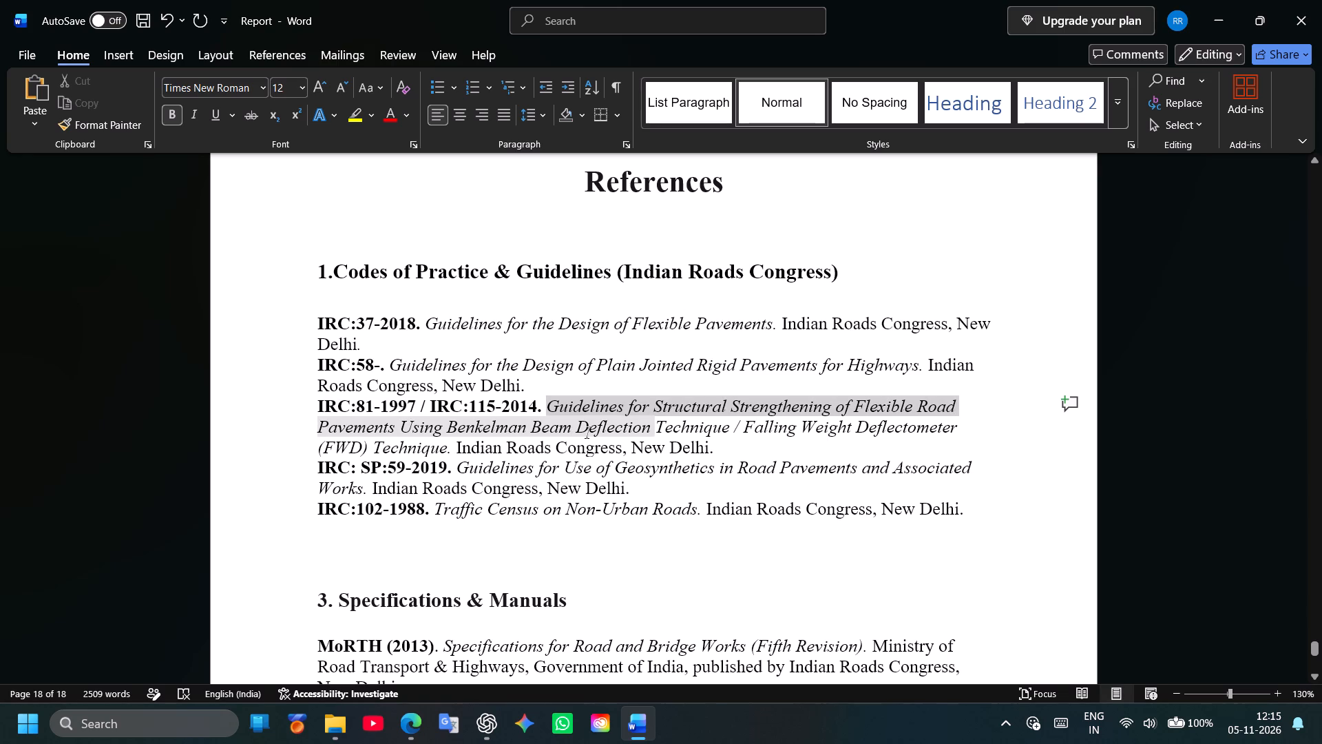
{"action": "left_click_drag", "start_coordinate": [583, 433], "coordinate": [735, 431]}
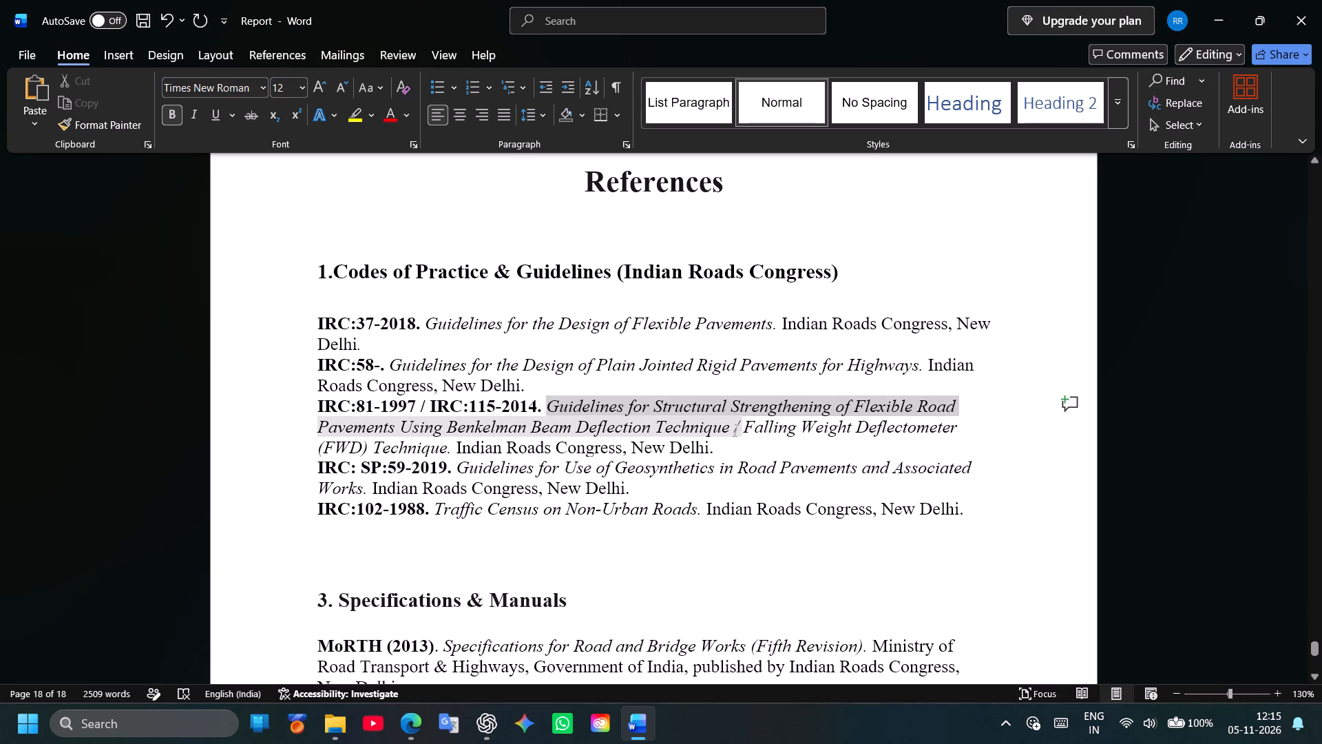
{"action": "left_click_drag", "start_coordinate": [735, 431], "coordinate": [690, 460]}
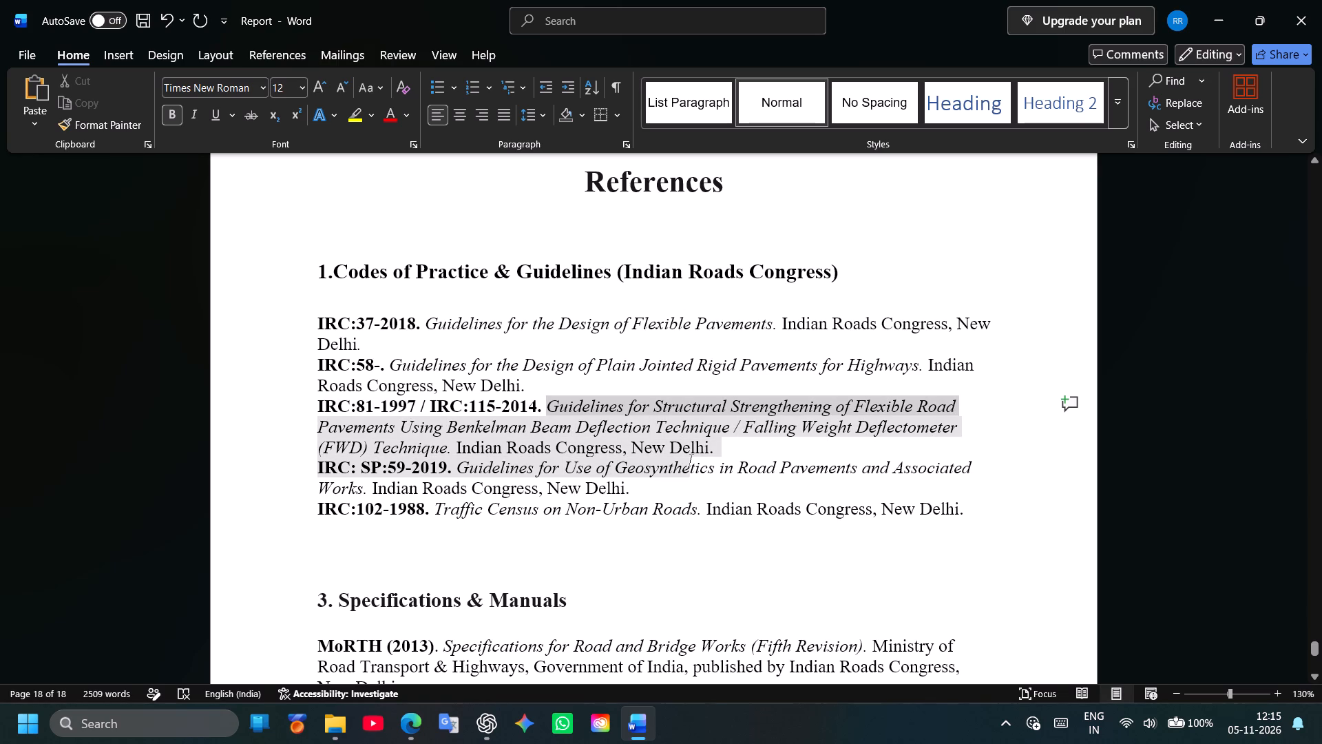
{"action": "left_click_drag", "start_coordinate": [690, 460], "coordinate": [701, 460]}
{"action": "left_click", "coordinate": [788, 559]}
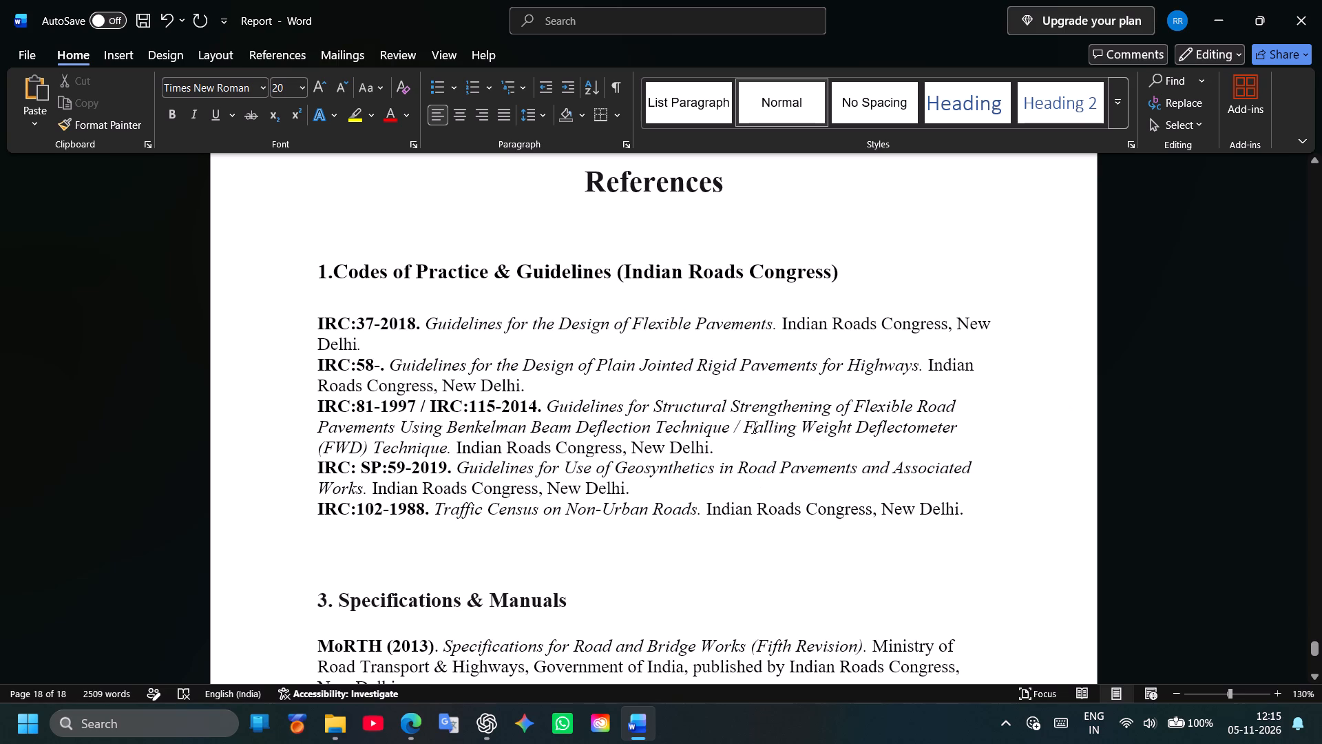
{"action": "left_click_drag", "start_coordinate": [746, 428], "coordinate": [885, 433]}
{"action": "left_click", "coordinate": [727, 572]}
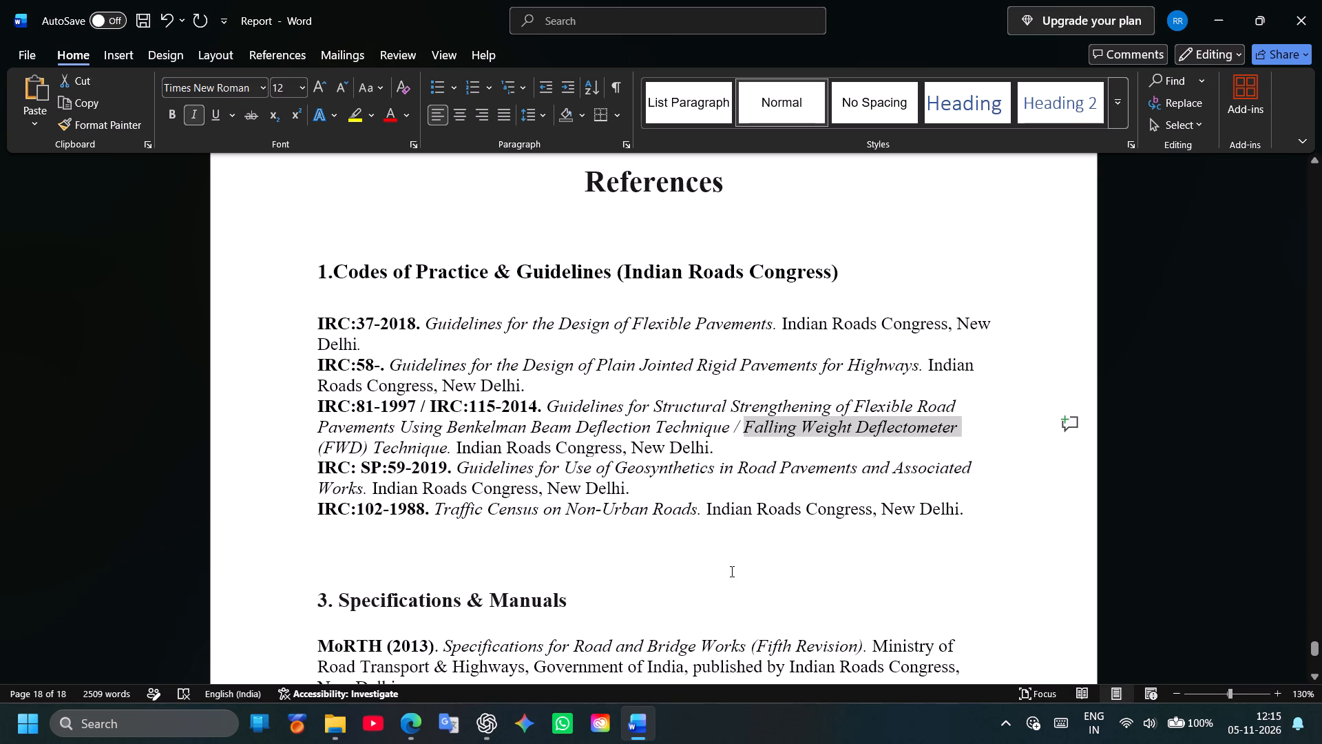
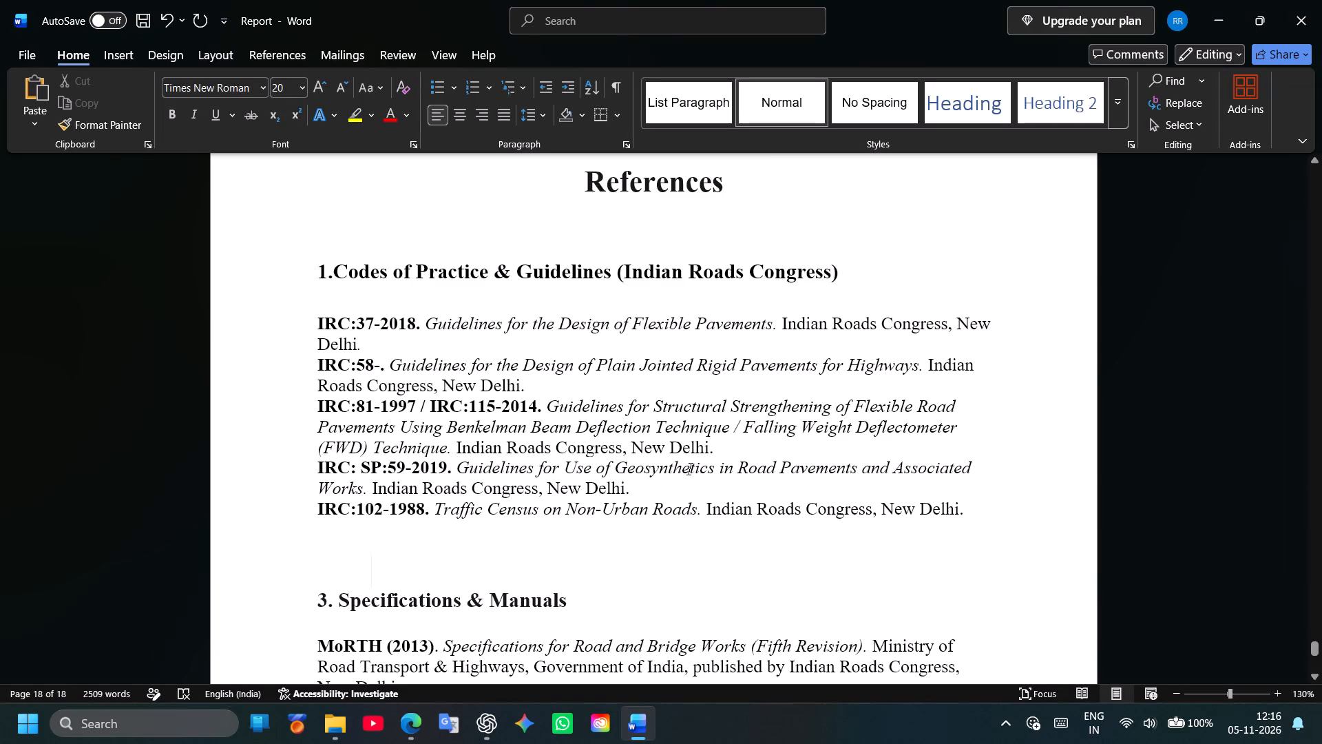
Examine the geosynthetics and traffic census references, and the MoRTH (2013) entry under "Specifications & Manuals", through to the report's last page.
{"action": "scroll", "coordinate": [689, 469], "scroll_direction": "down", "scroll_amount": 1}
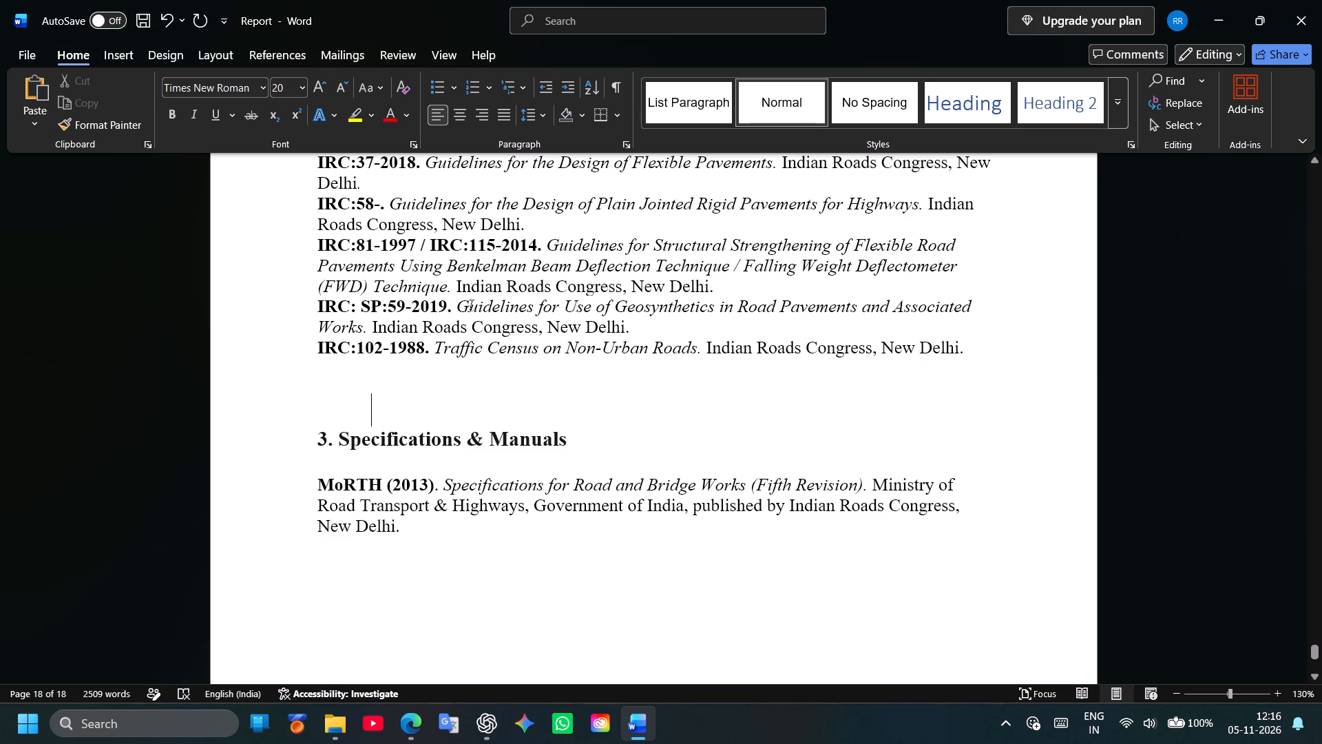
{"action": "left_click_drag", "start_coordinate": [454, 308], "coordinate": [759, 315]}
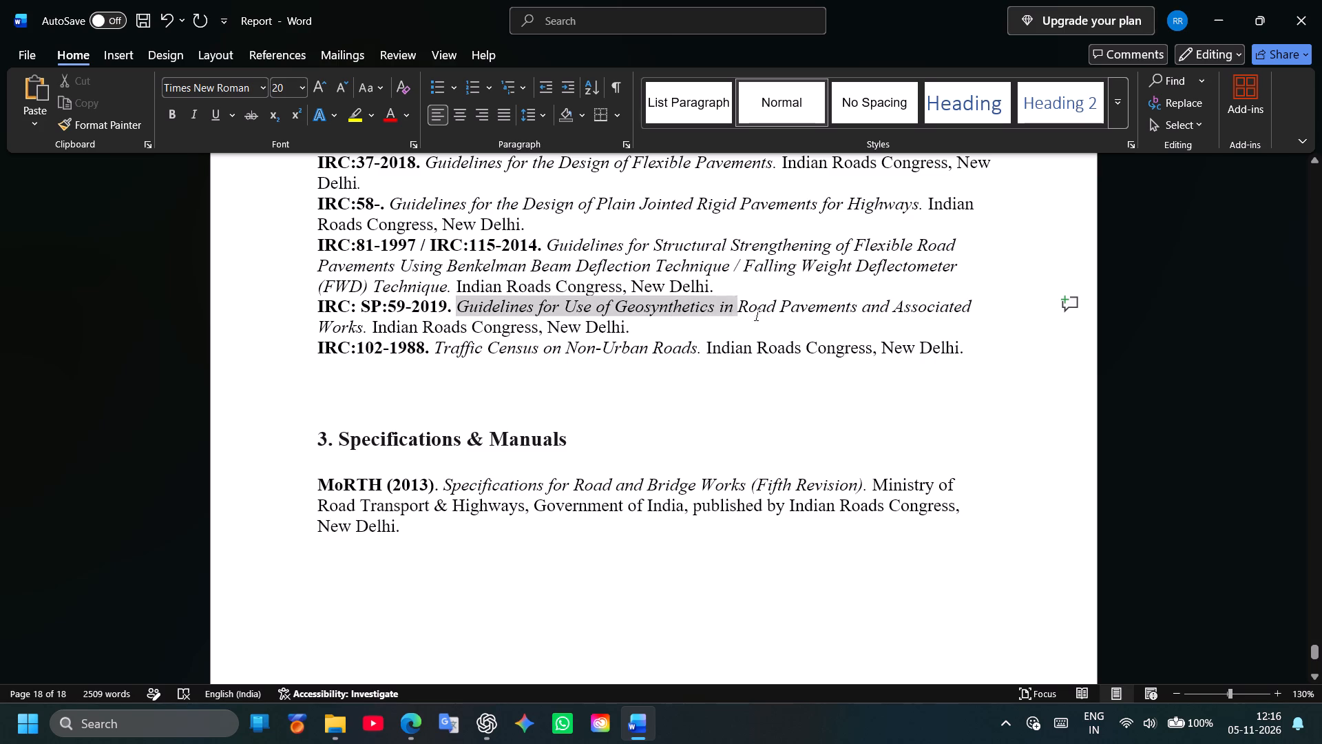
{"action": "left_click_drag", "start_coordinate": [759, 315], "coordinate": [936, 325]}
{"action": "left_click", "coordinate": [613, 400]}
{"action": "left_click_drag", "start_coordinate": [439, 342], "coordinate": [439, 342]}
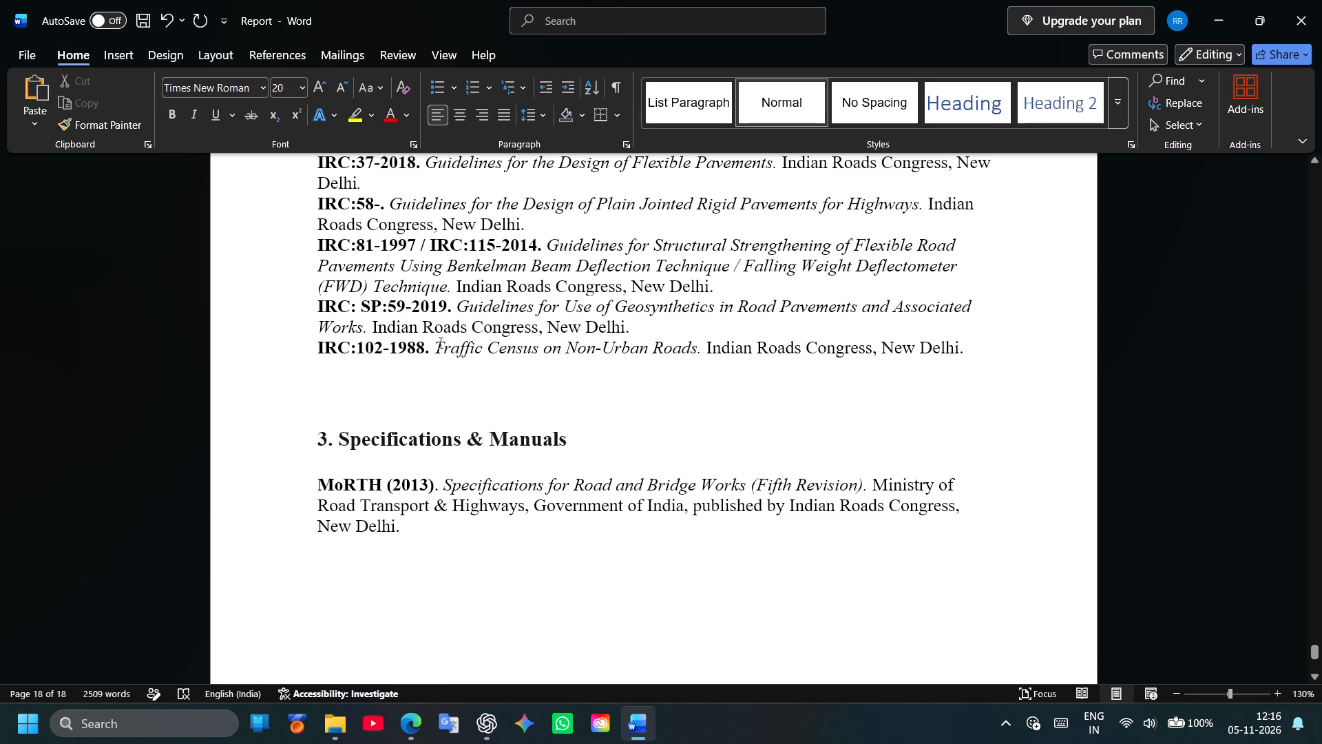
{"action": "left_click_drag", "start_coordinate": [439, 342], "coordinate": [843, 353]}
{"action": "left_click", "coordinate": [817, 393]}
{"action": "scroll", "coordinate": [475, 444], "scroll_direction": "down", "scroll_amount": 1}
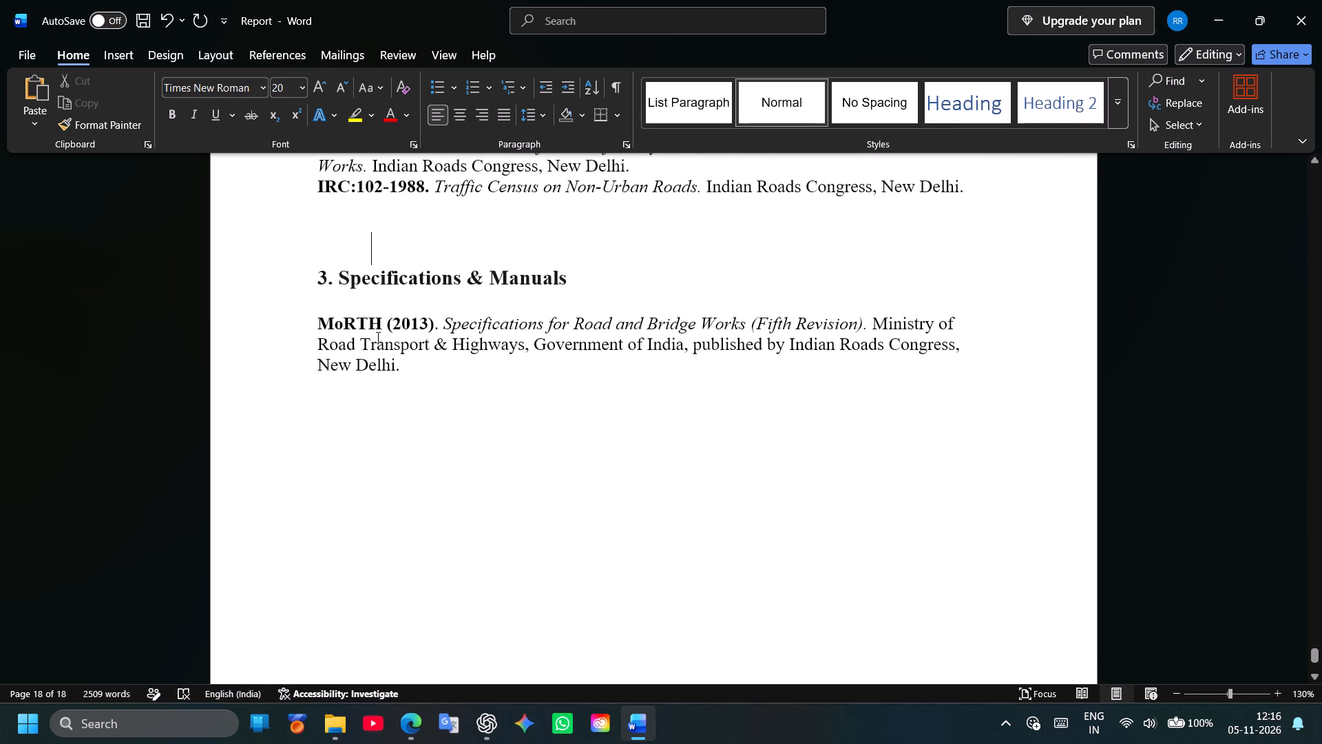
{"action": "left_click_drag", "start_coordinate": [342, 276], "coordinate": [547, 277]}
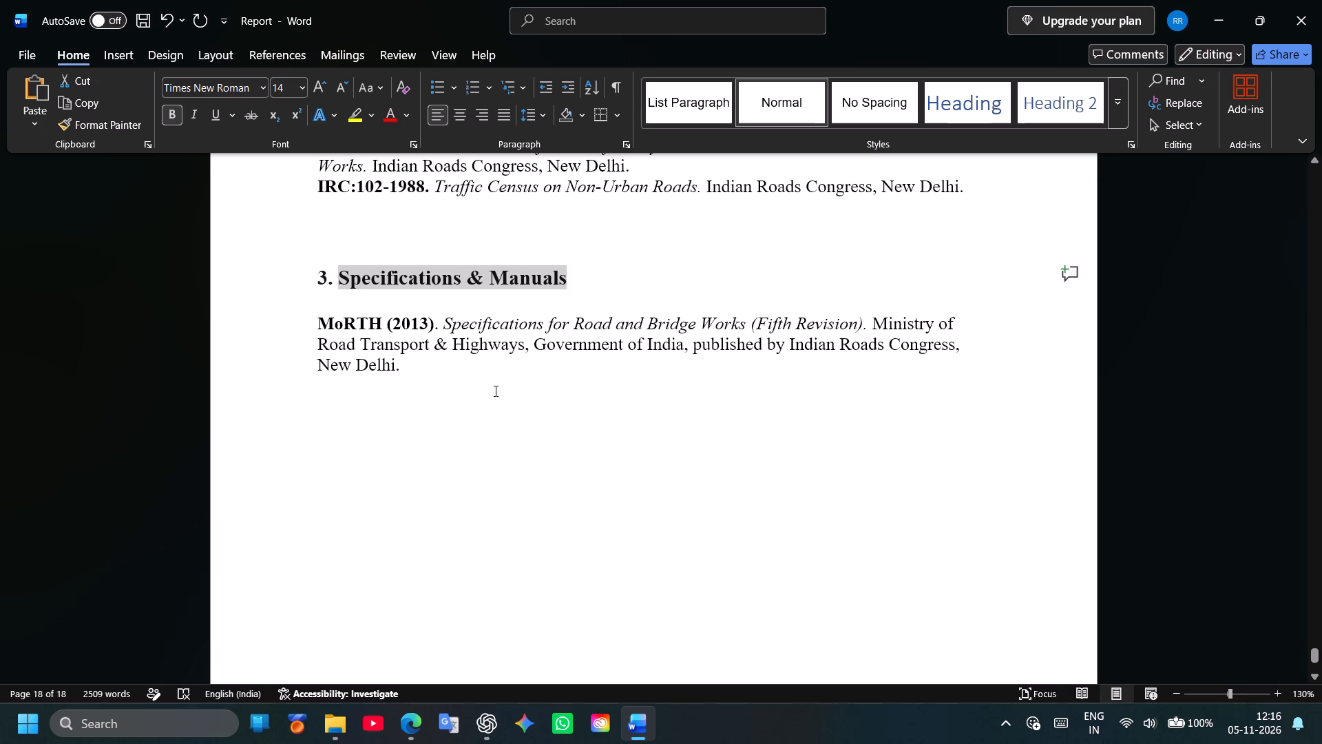
{"action": "left_click", "coordinate": [492, 394]}
{"action": "left_click_drag", "start_coordinate": [318, 320], "coordinate": [455, 329]}
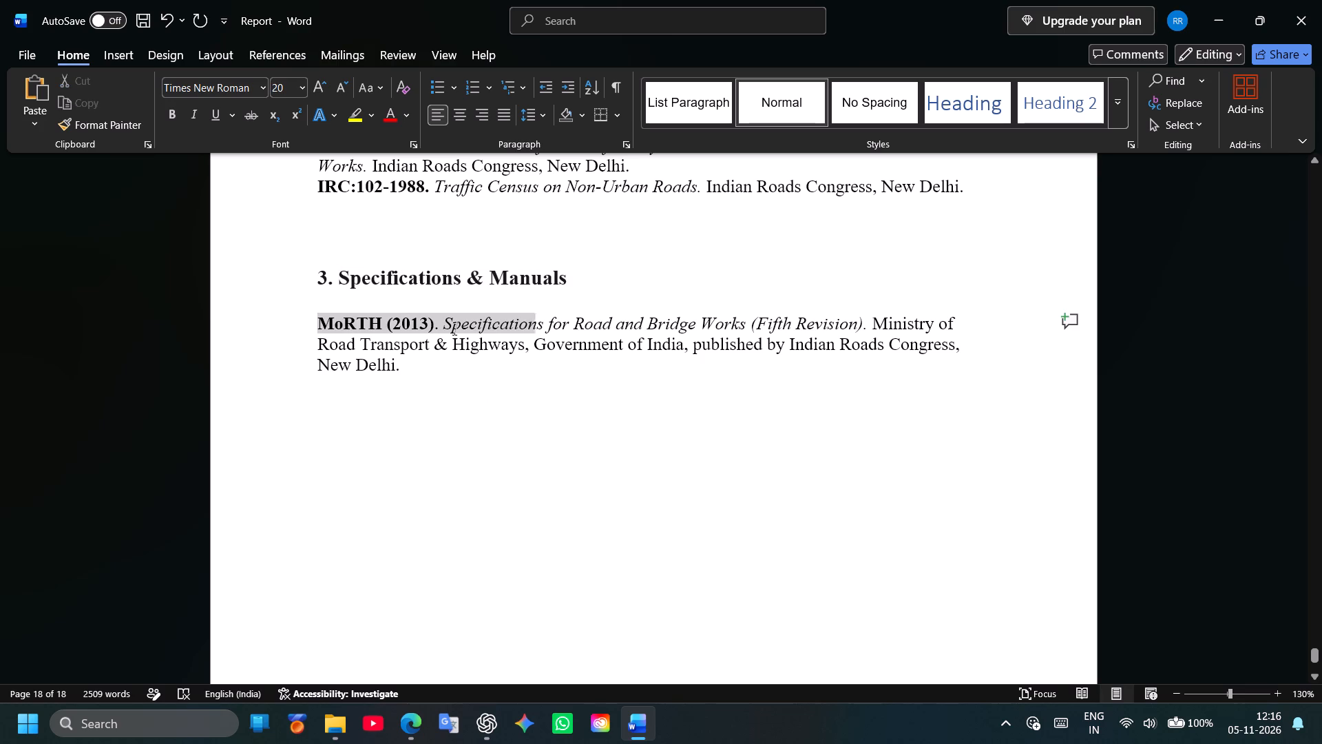
{"action": "left_click_drag", "start_coordinate": [455, 329], "coordinate": [593, 381]}
{"action": "left_click", "coordinate": [490, 426]}
{"action": "scroll", "coordinate": [487, 399], "scroll_direction": "down", "scroll_amount": 4}
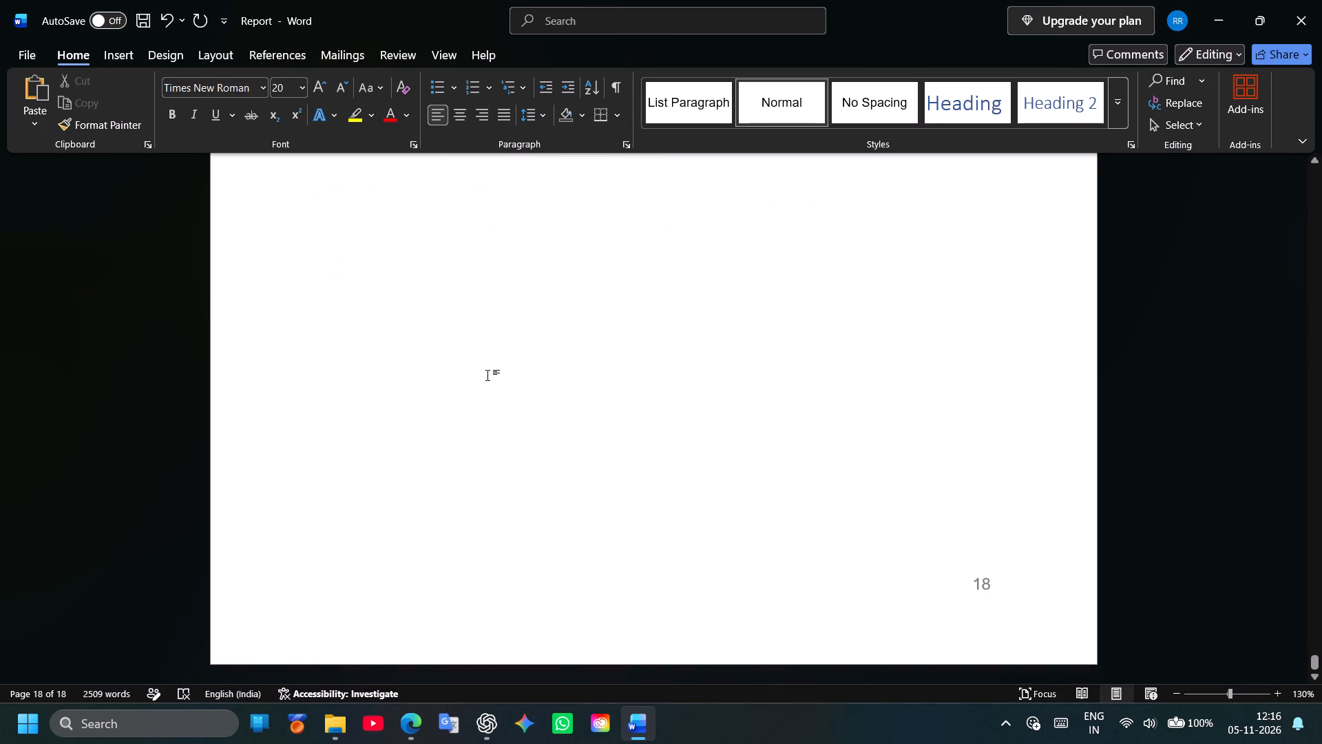
Recheck the "Codes of Practice & Guidelines" references, particularly the IRC:37-2018 code and the IRC:81-1997 / IRC:115-2014 title.
{"action": "scroll", "coordinate": [487, 375], "scroll_direction": "up", "scroll_amount": 5}
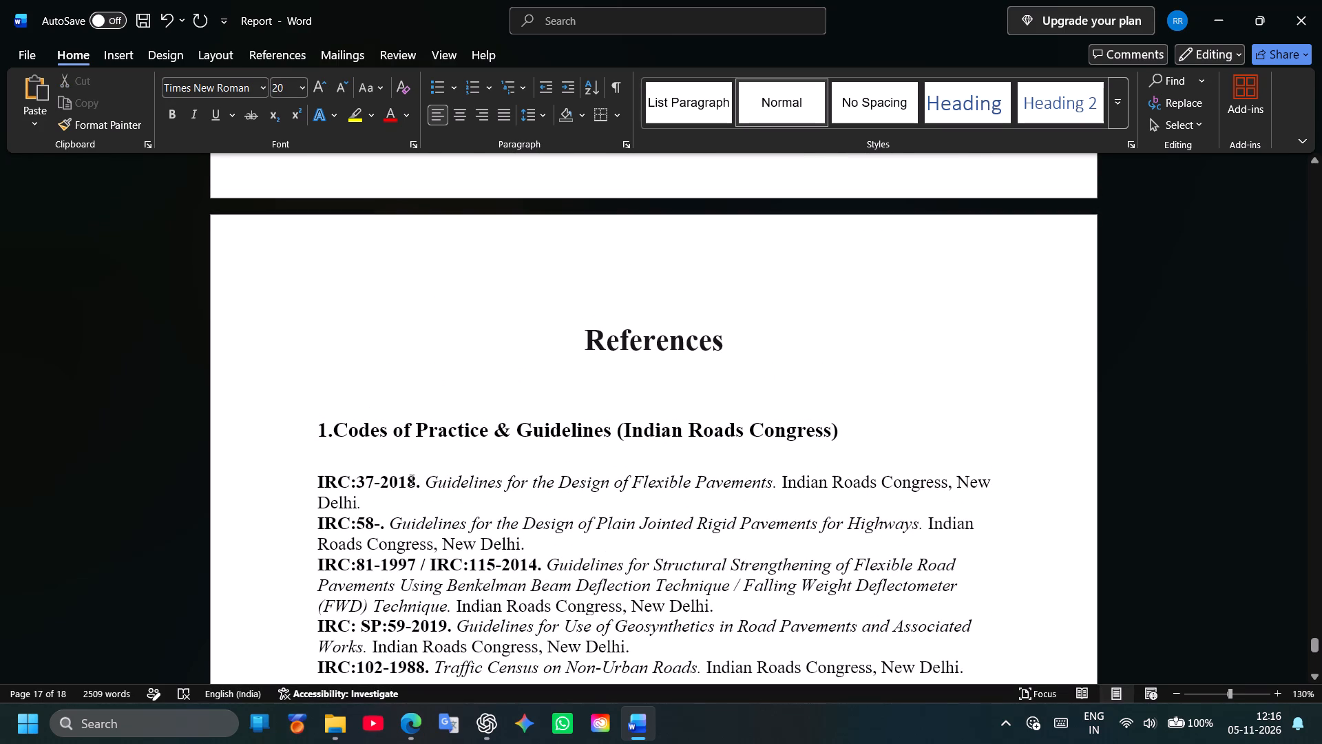
{"action": "left_click", "coordinate": [379, 479], "text": "ctrl"}
{"action": "scroll", "coordinate": [411, 535], "scroll_direction": "down", "scroll_amount": 1}
{"action": "left_click", "coordinate": [513, 538]}
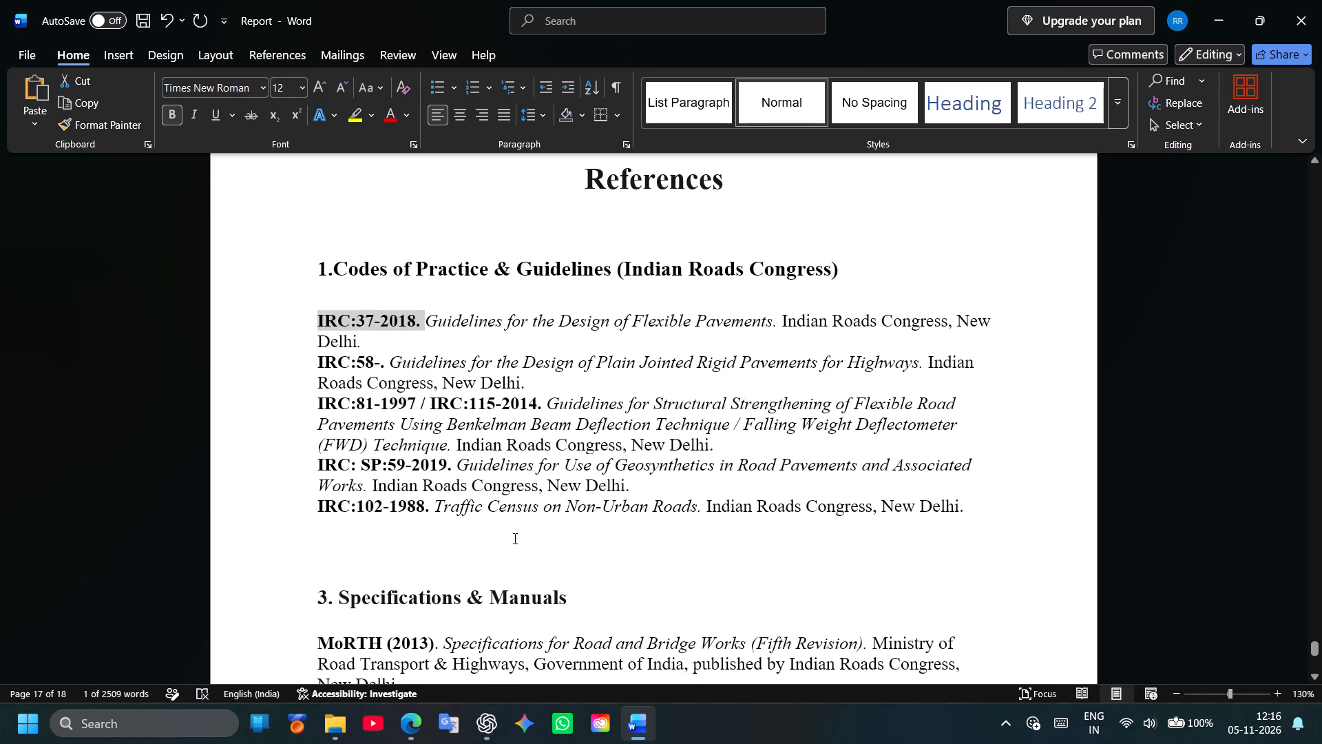
{"action": "left_click", "coordinate": [387, 429], "text": "ctrl"}
{"action": "left_click", "coordinate": [501, 541], "text": "ctrl"}
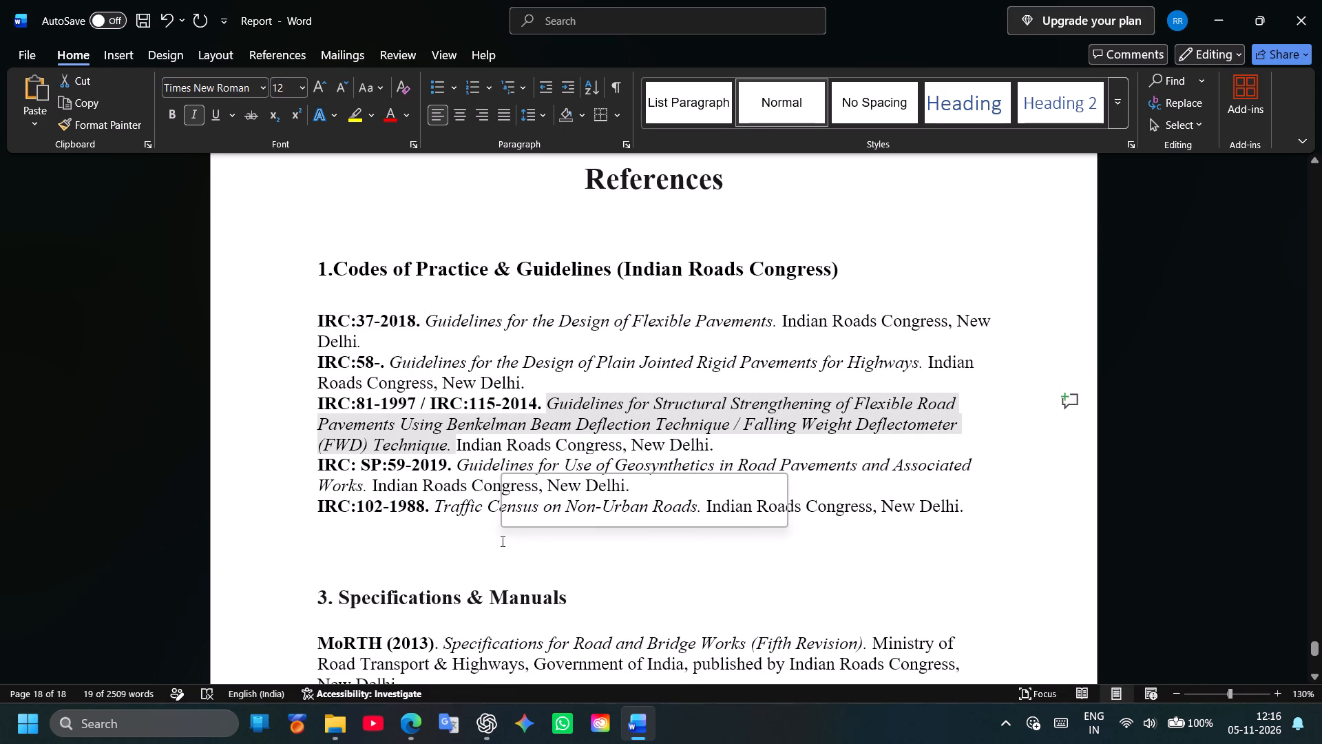
{"action": "left_click", "coordinate": [501, 541]}
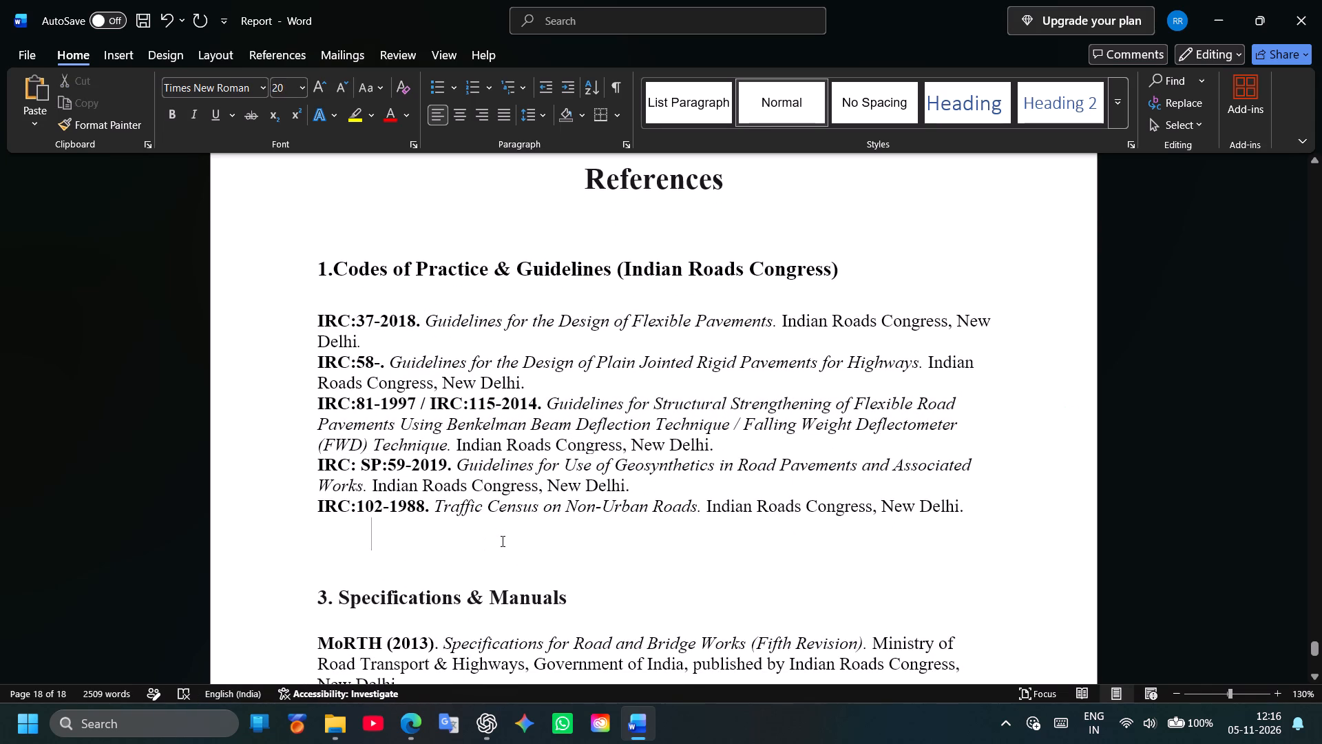
{"action": "scroll", "coordinate": [501, 541], "scroll_direction": "down", "scroll_amount": 5}
{"action": "scroll", "coordinate": [501, 541], "scroll_direction": "up", "scroll_amount": 11}
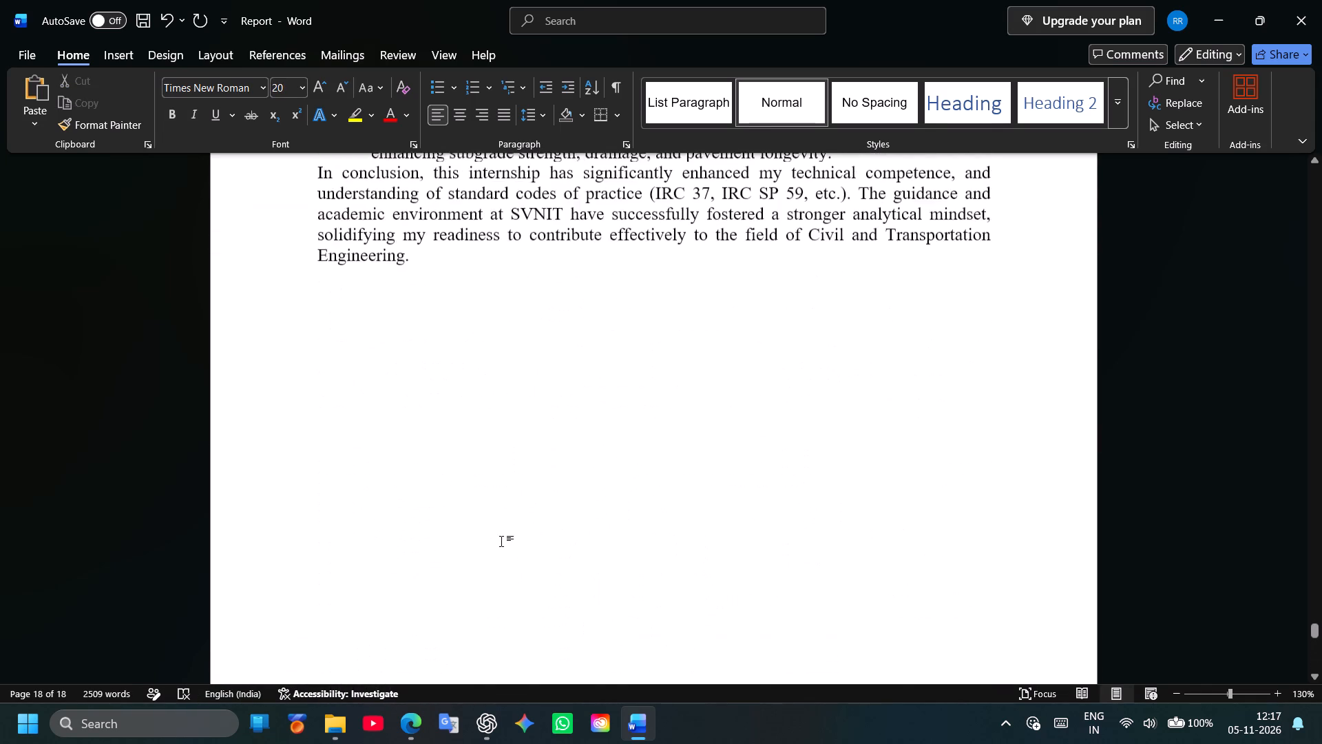
Save the report document and check its save status.
{"action": "scroll", "coordinate": [501, 541], "scroll_direction": "up", "scroll_amount": 2}
{"action": "left_click", "coordinate": [147, 17]}
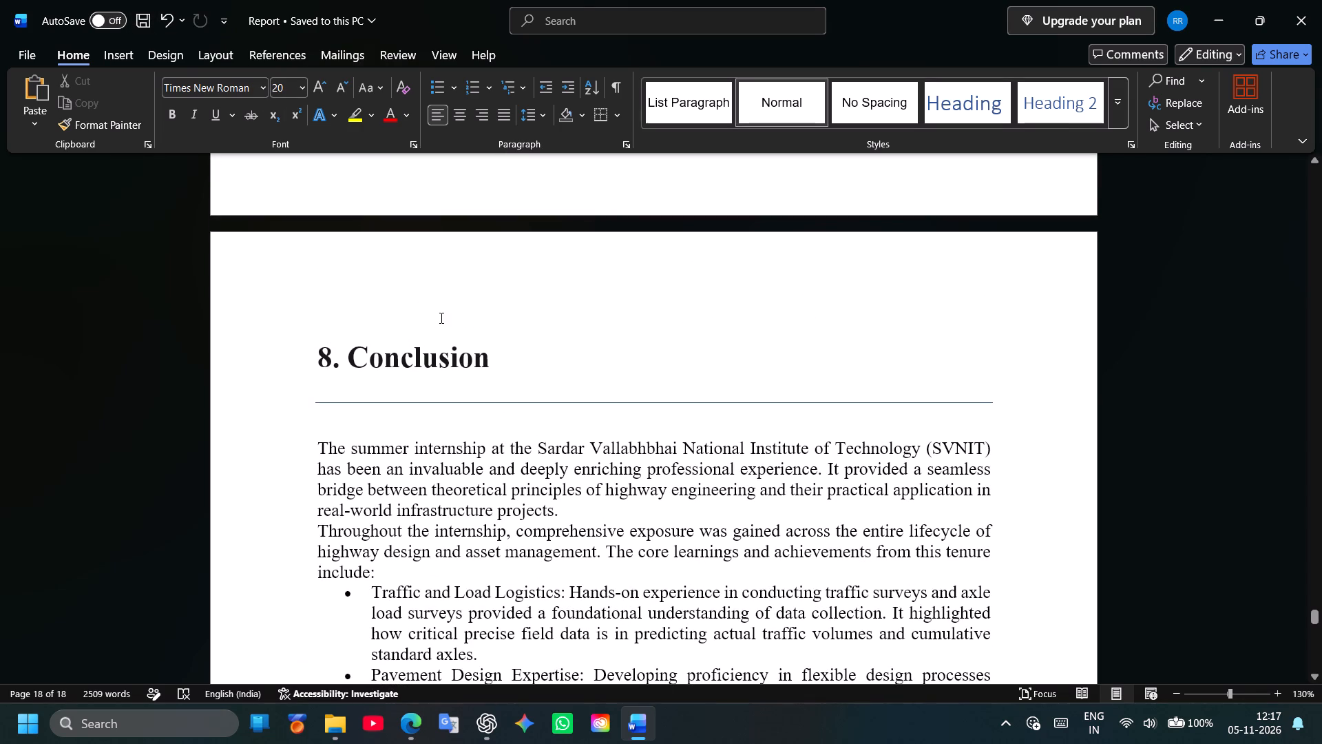
{"action": "left_click", "coordinate": [300, 24]}
{"action": "left_click", "coordinate": [665, 319]}
{"action": "left_click", "coordinate": [151, 22]}
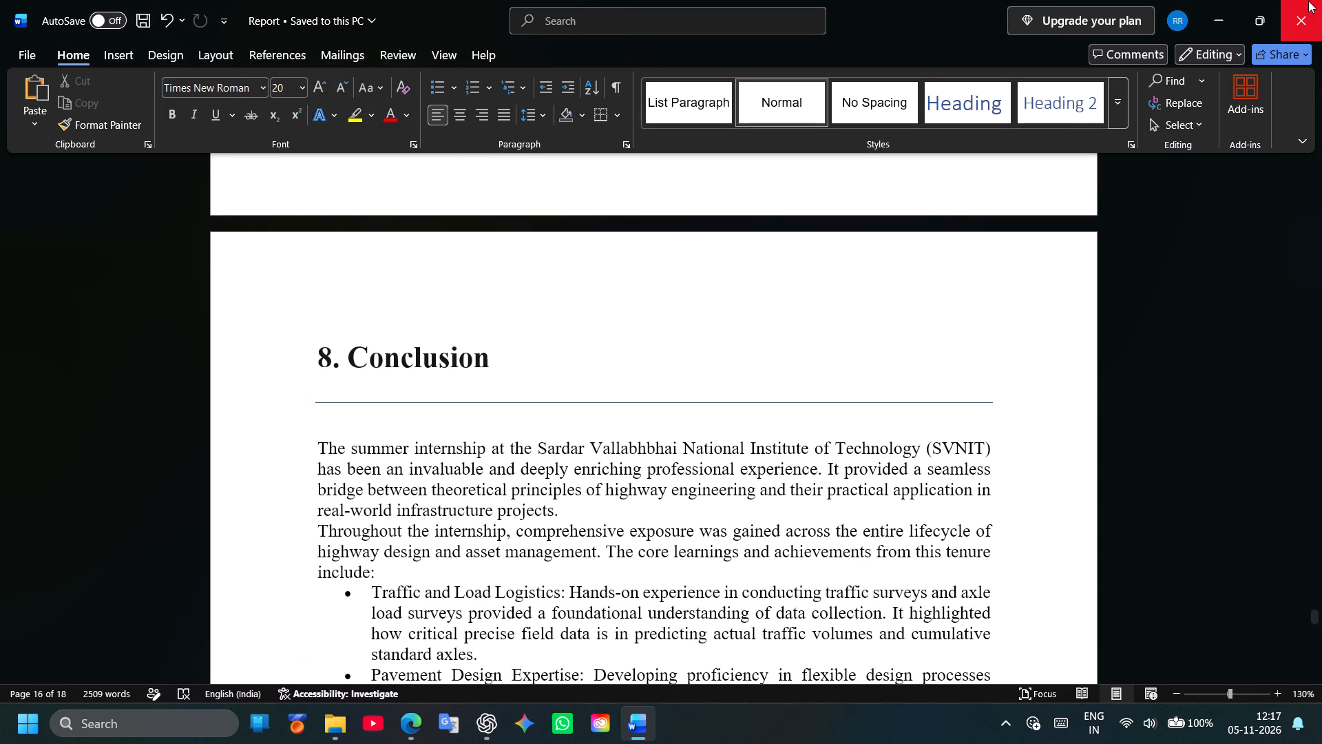
{"action": "left_click", "coordinate": [1206, 13]}
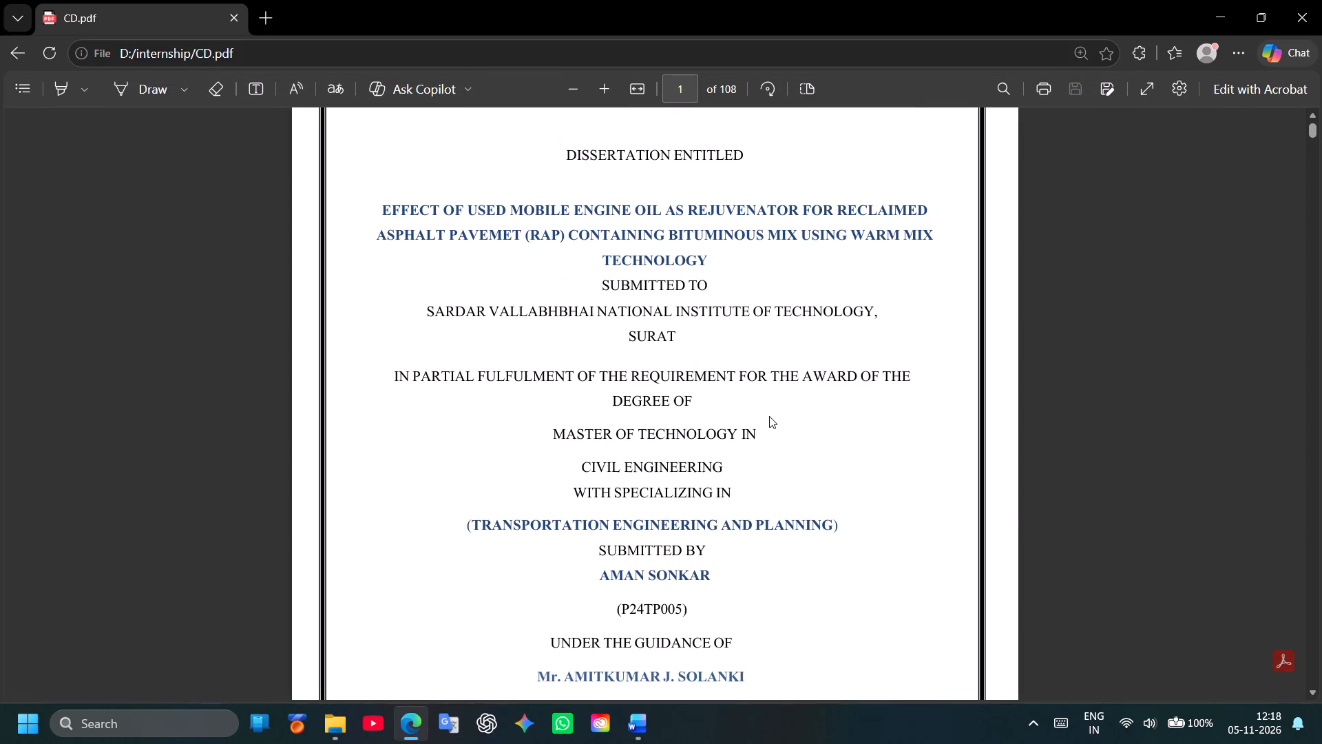
{"action": "scroll", "coordinate": [769, 416], "scroll_direction": "down", "scroll_amount": 11}
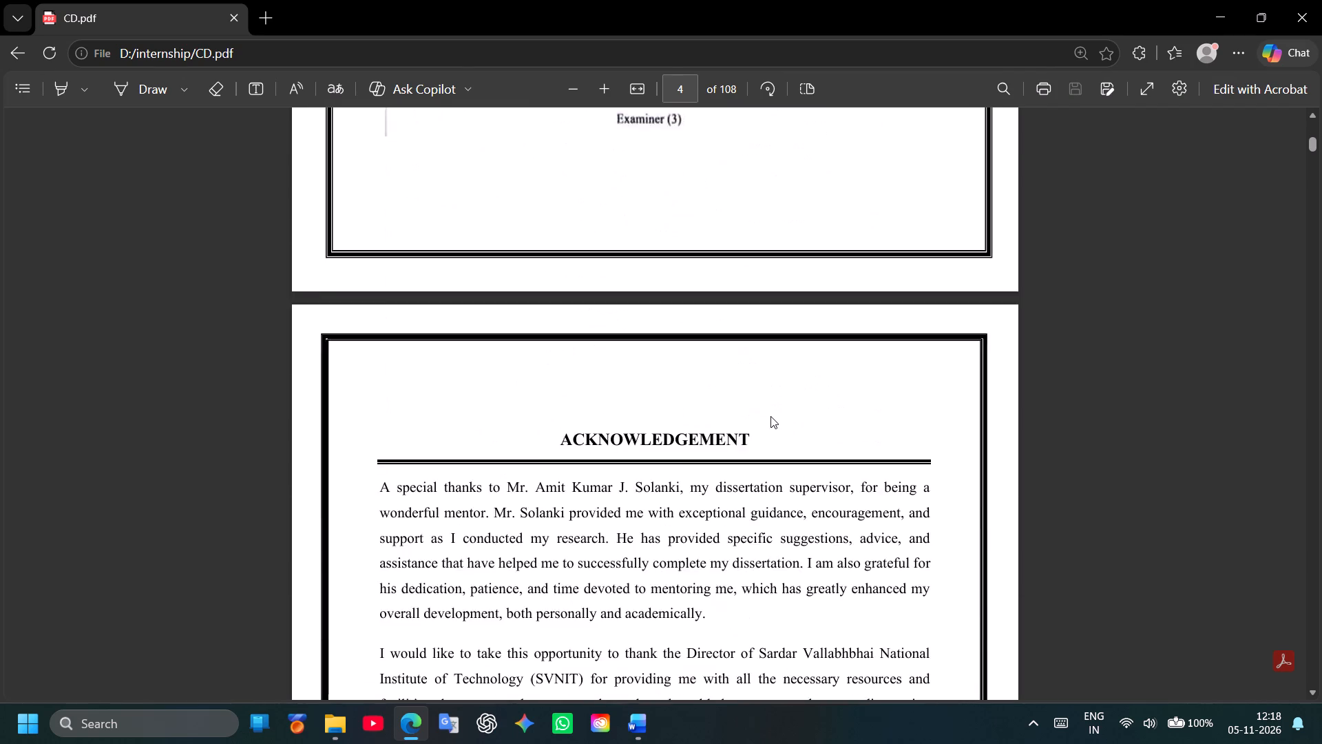
{"action": "scroll", "coordinate": [770, 416], "scroll_direction": "down", "scroll_amount": 11}
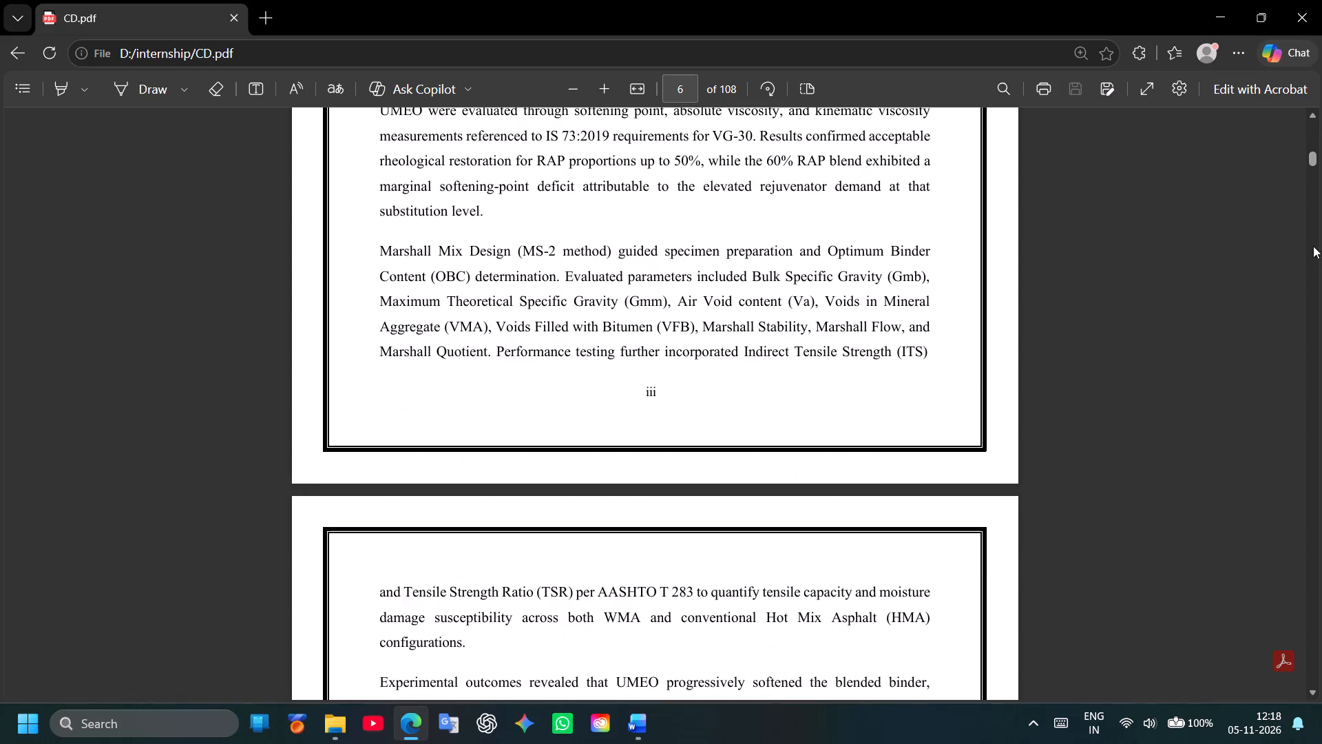
Go to the end of the dissertation and view the author's profile on the final page.
{"action": "left_click_drag", "start_coordinate": [1313, 154], "coordinate": [1321, 665]}
{"action": "scroll", "coordinate": [1080, 580], "scroll_direction": "down", "scroll_amount": 3}
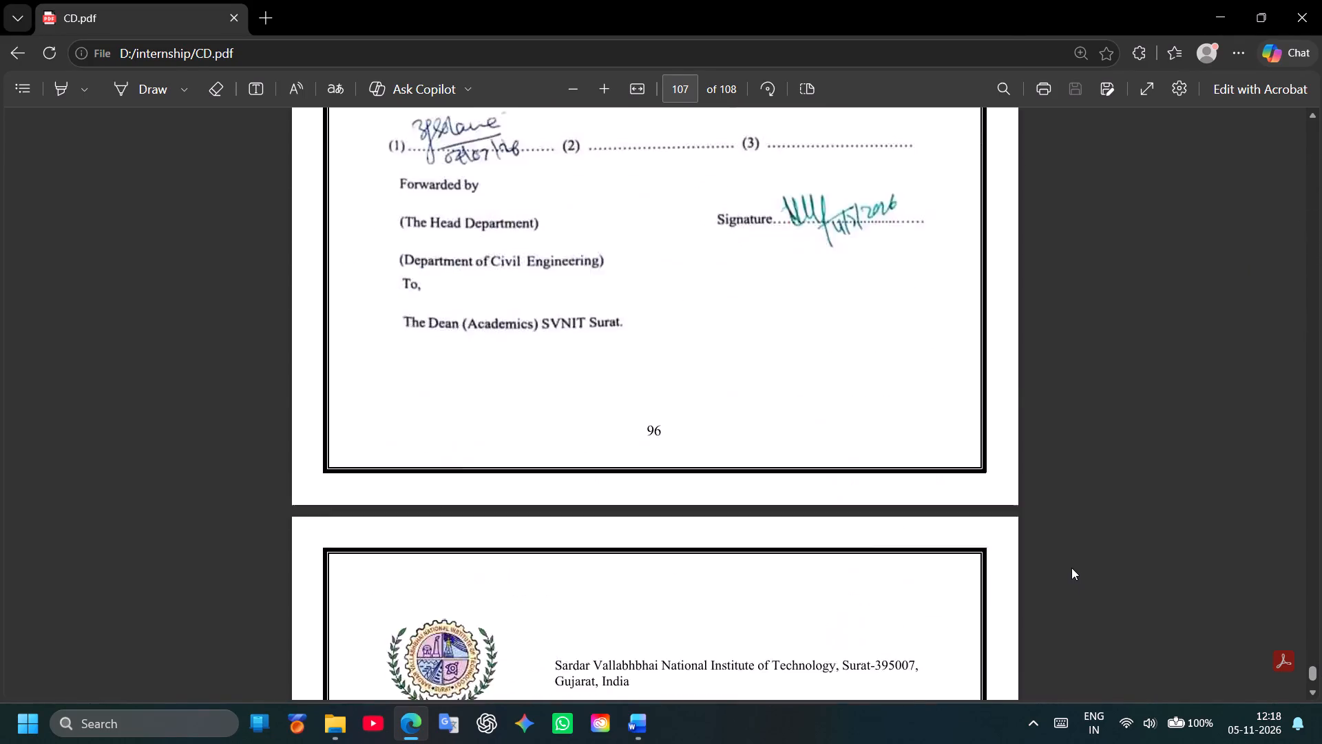
{"action": "scroll", "coordinate": [1071, 564], "scroll_direction": "down", "scroll_amount": 4}
{"action": "scroll", "coordinate": [1071, 564], "scroll_direction": "up", "scroll_amount": 2}
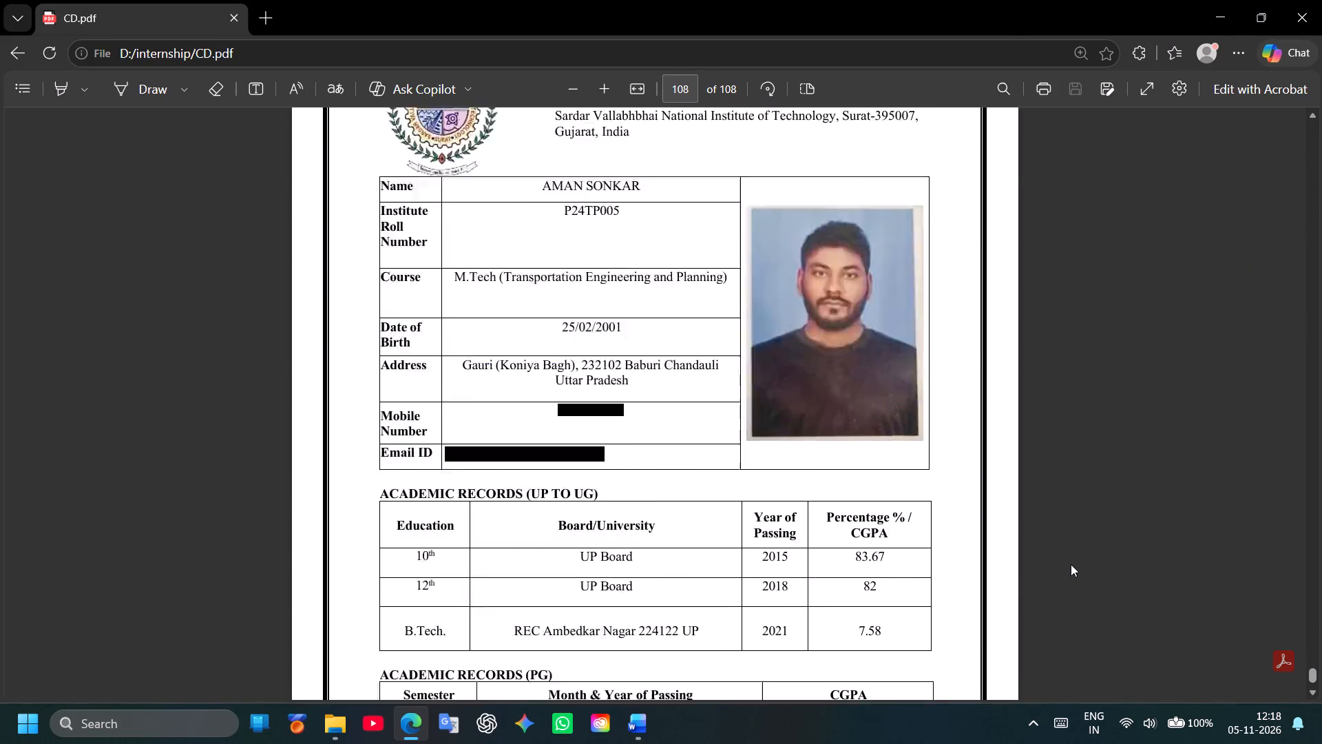
{"action": "scroll", "coordinate": [871, 569], "scroll_direction": "down", "scroll_amount": 2}
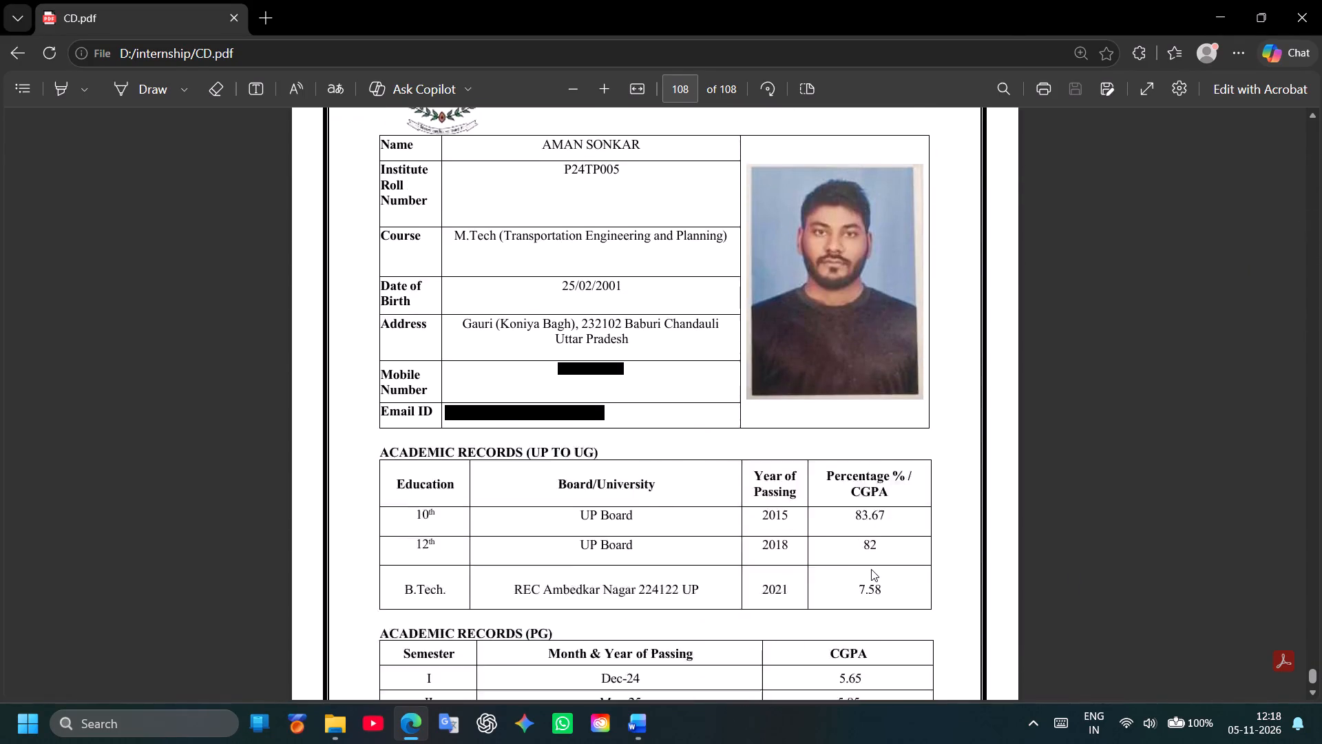
Check the percentage and CGPA entries and the B.Tech. institute in the UG and PG academic records tables.
{"action": "left_click_drag", "start_coordinate": [825, 395], "coordinate": [871, 396]}
{"action": "left_click_drag", "start_coordinate": [839, 422], "coordinate": [872, 422]}
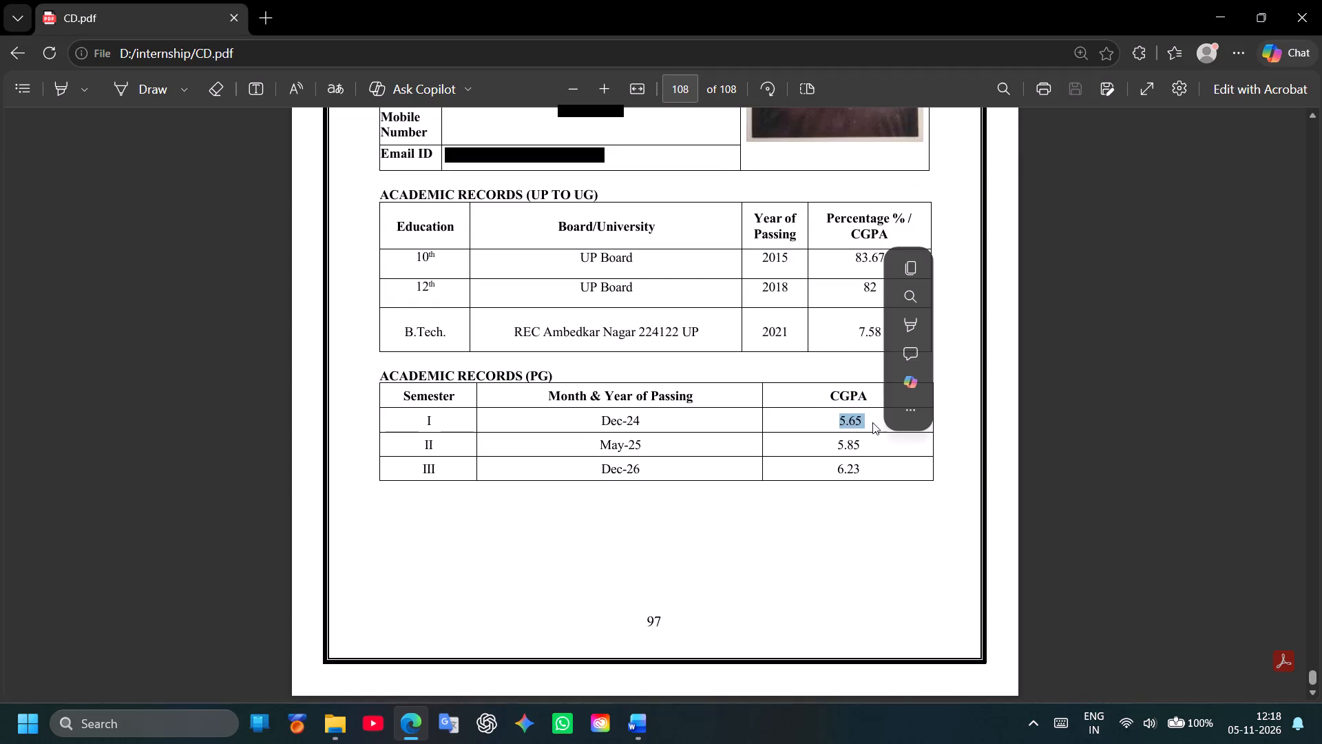
{"action": "left_click_drag", "start_coordinate": [831, 447], "coordinate": [875, 447]}
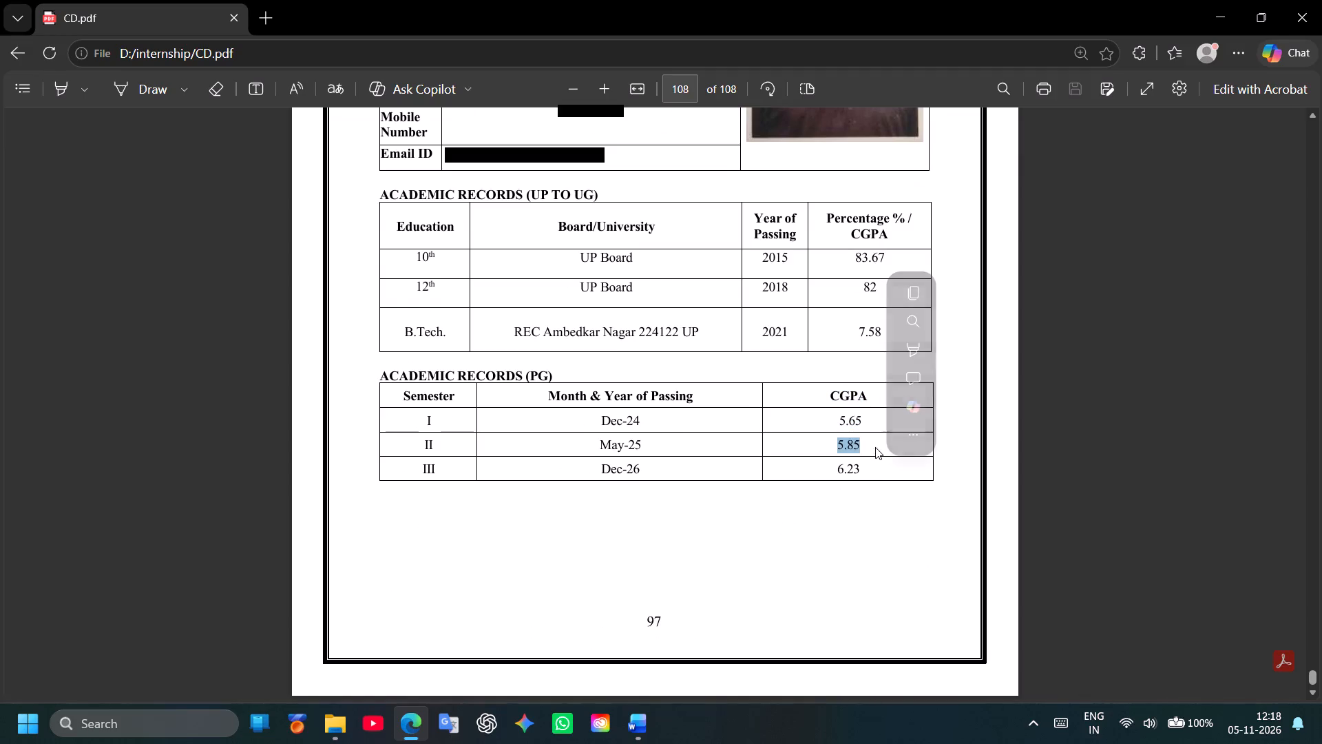
{"action": "left_click", "coordinate": [756, 579]}
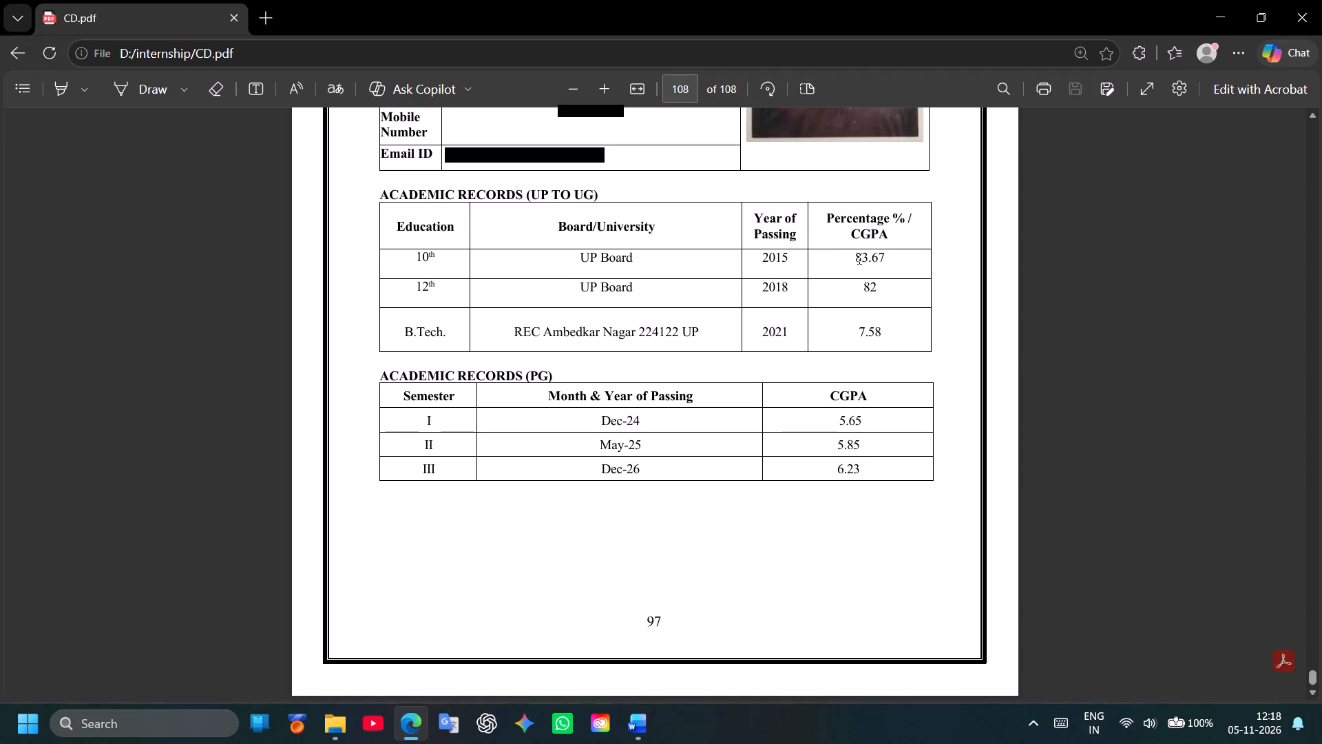
{"action": "left_click_drag", "start_coordinate": [853, 258], "coordinate": [895, 262]}
{"action": "left_click_drag", "start_coordinate": [863, 281], "coordinate": [921, 289]}
{"action": "left_click_drag", "start_coordinate": [506, 333], "coordinate": [629, 333]}
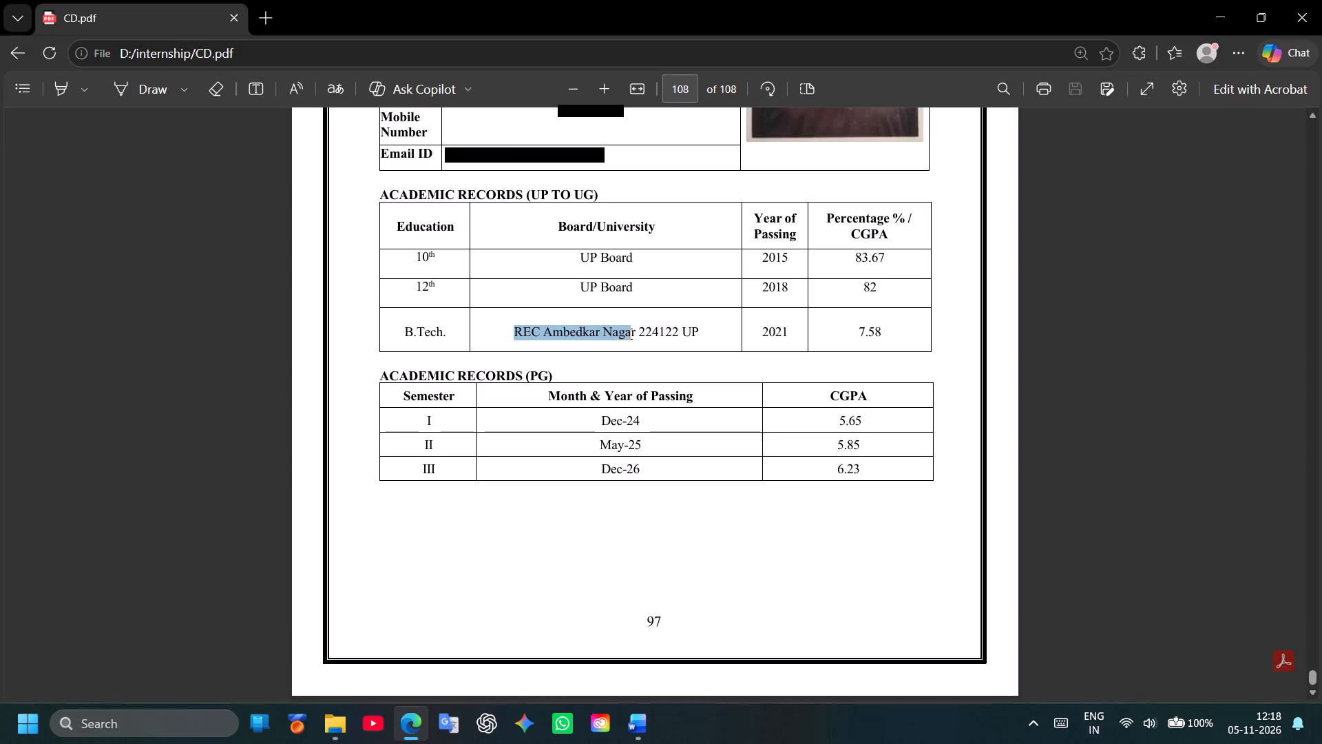
{"action": "left_click_drag", "start_coordinate": [629, 333], "coordinate": [904, 334]}
{"action": "left_click", "coordinate": [808, 349]}
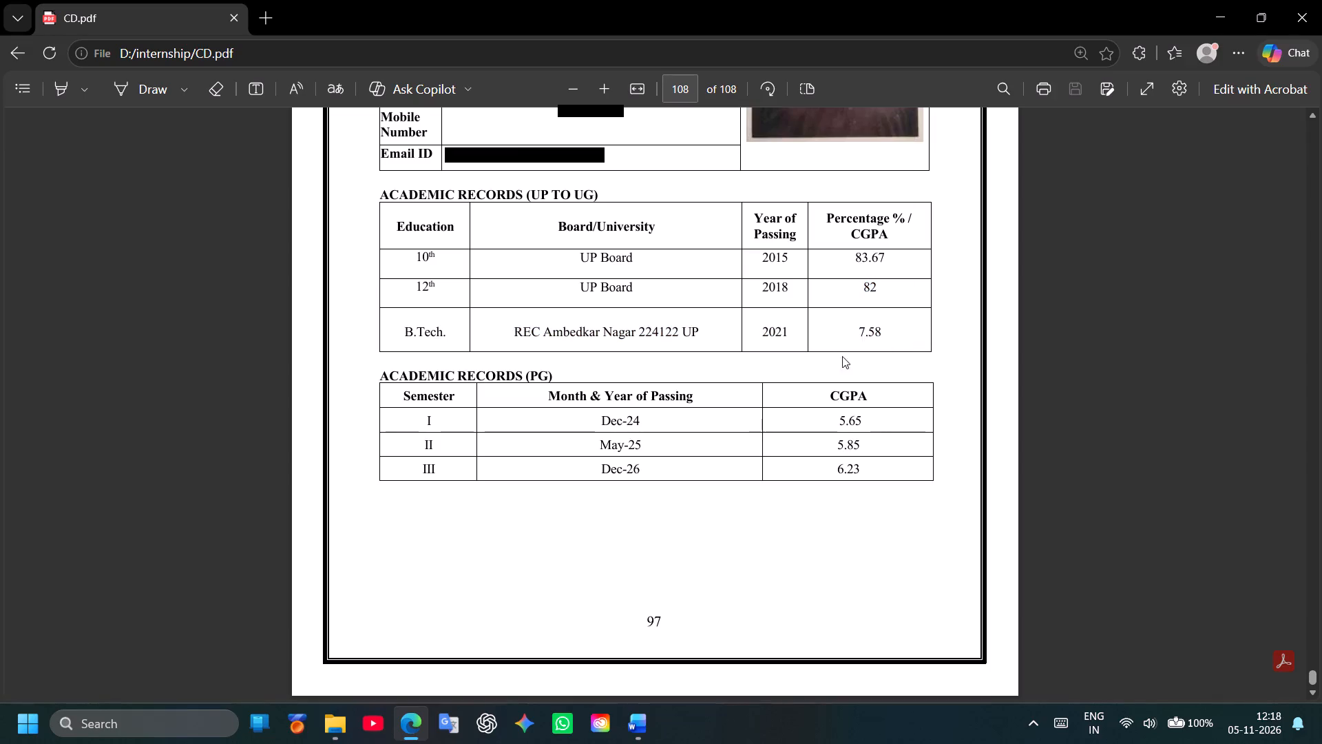
{"action": "left_click_drag", "start_coordinate": [852, 329], "coordinate": [893, 329]}
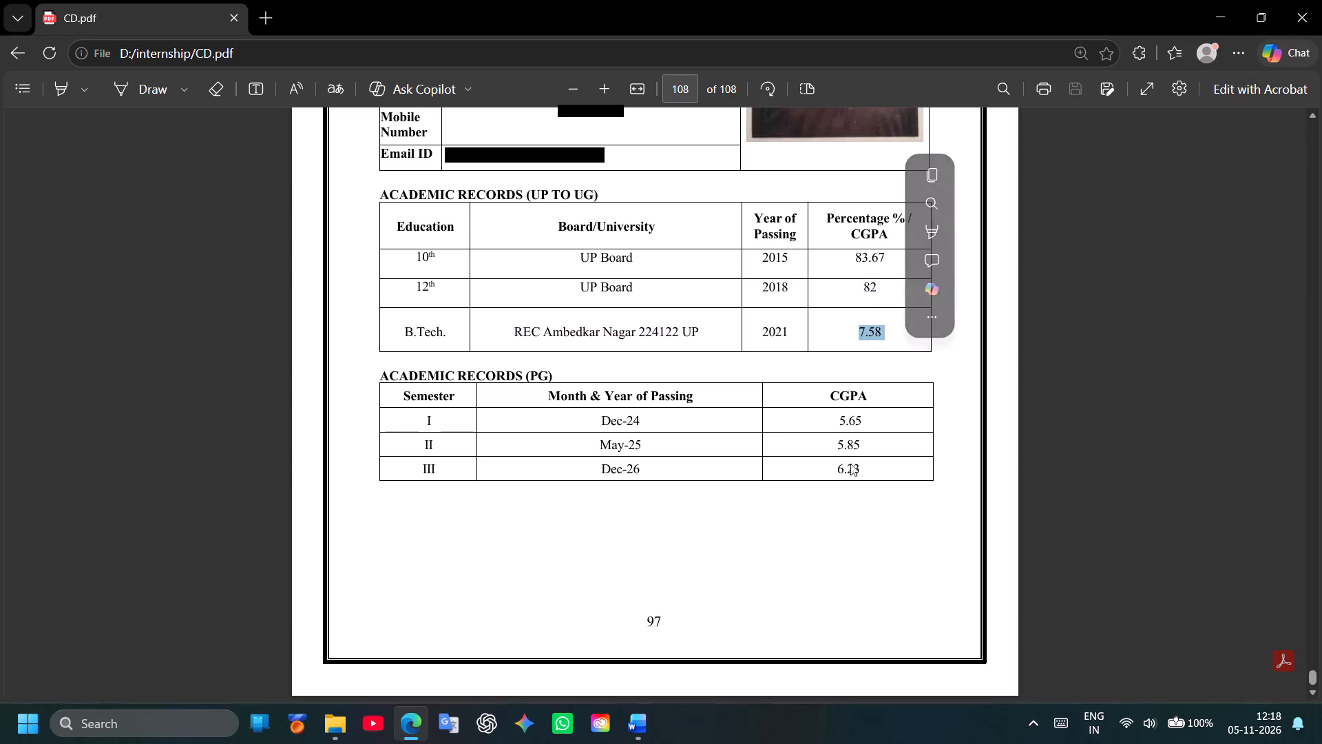
{"action": "left_click_drag", "start_coordinate": [830, 464], "coordinate": [869, 463]}
{"action": "left_click", "coordinate": [843, 497]}
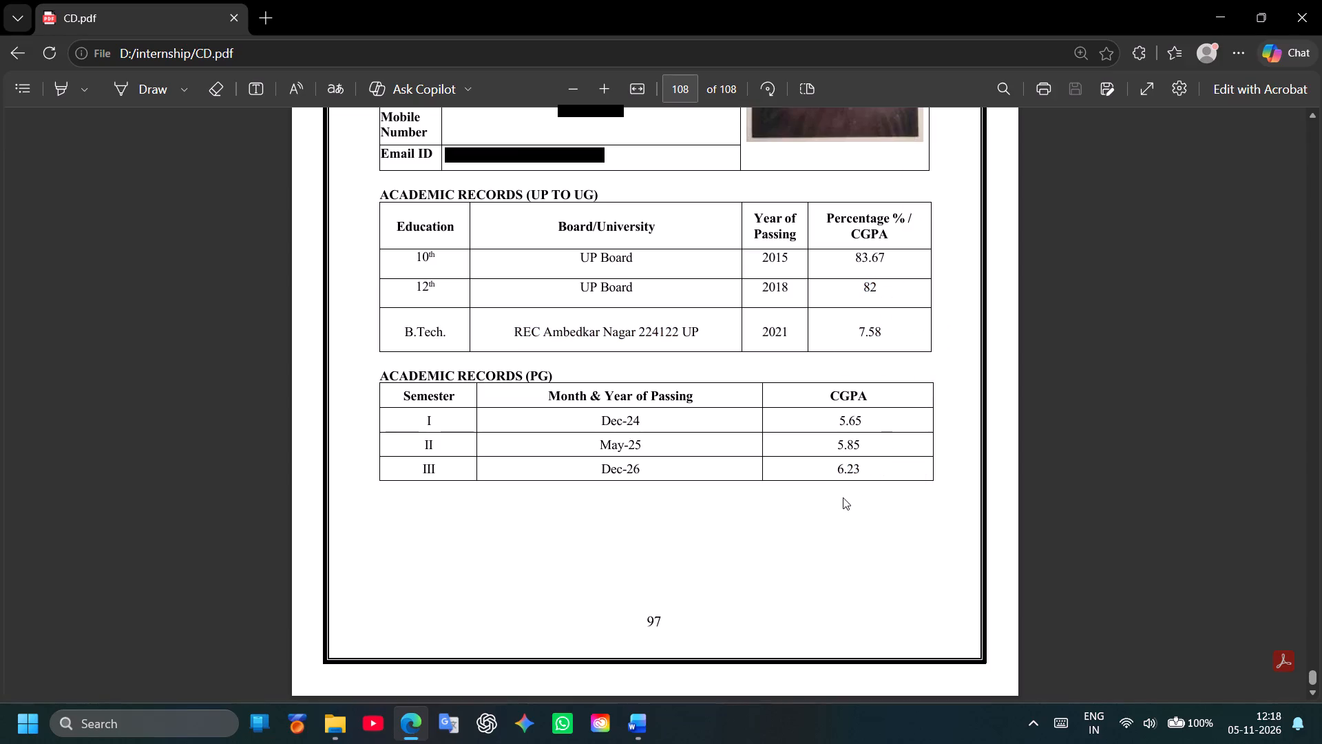
{"action": "left_click_drag", "start_coordinate": [835, 420], "coordinate": [904, 417]}
{"action": "left_click_drag", "start_coordinate": [843, 440], "coordinate": [853, 442]}
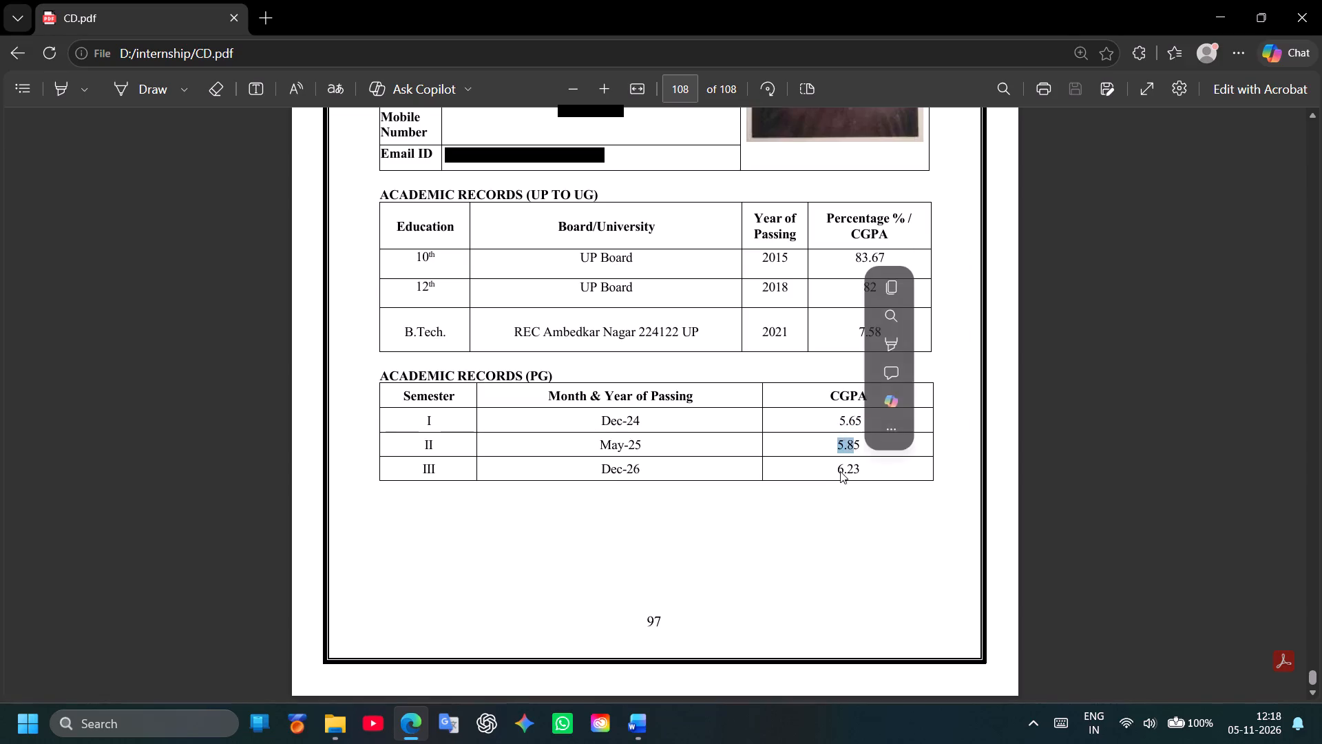
{"action": "left_click_drag", "start_coordinate": [835, 475], "coordinate": [874, 473]}
{"action": "left_click", "coordinate": [826, 503]}
{"action": "scroll", "coordinate": [826, 503], "scroll_direction": "up", "scroll_amount": 1}
{"action": "scroll", "coordinate": [826, 503], "scroll_direction": "down", "scroll_amount": 1}
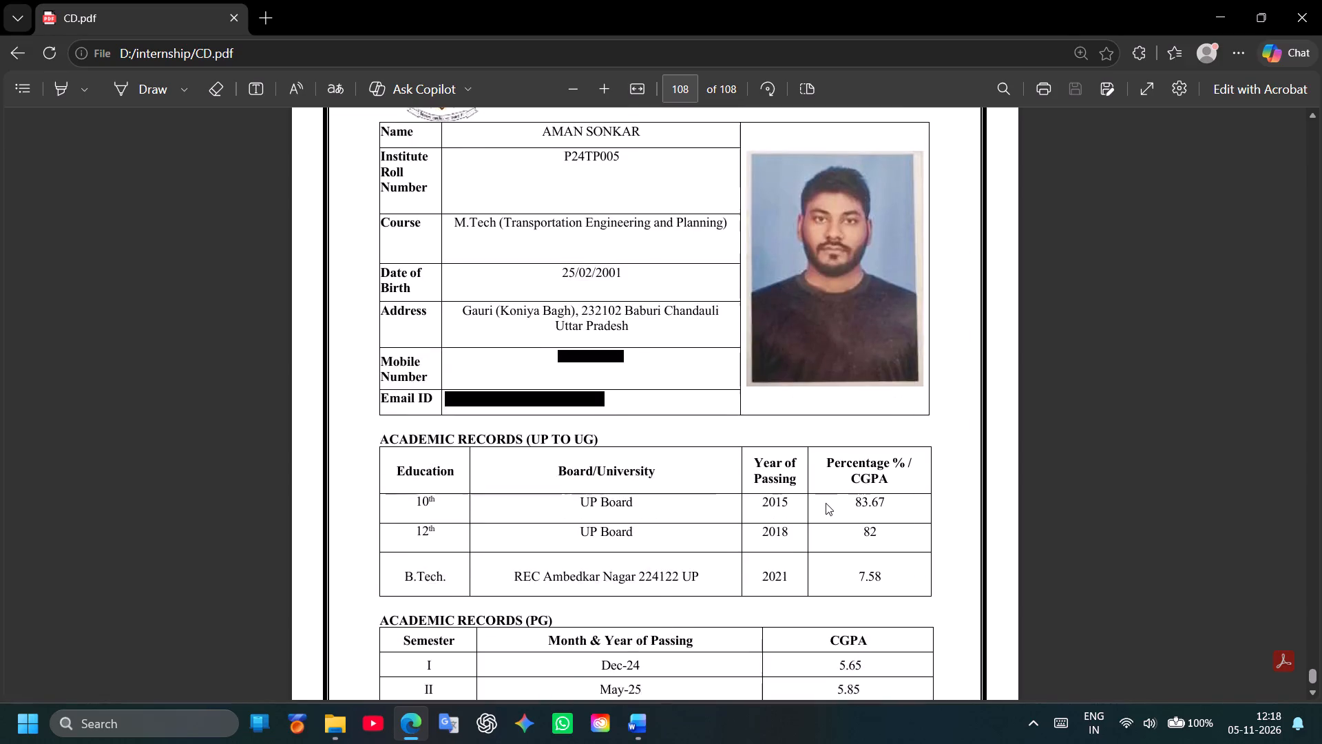